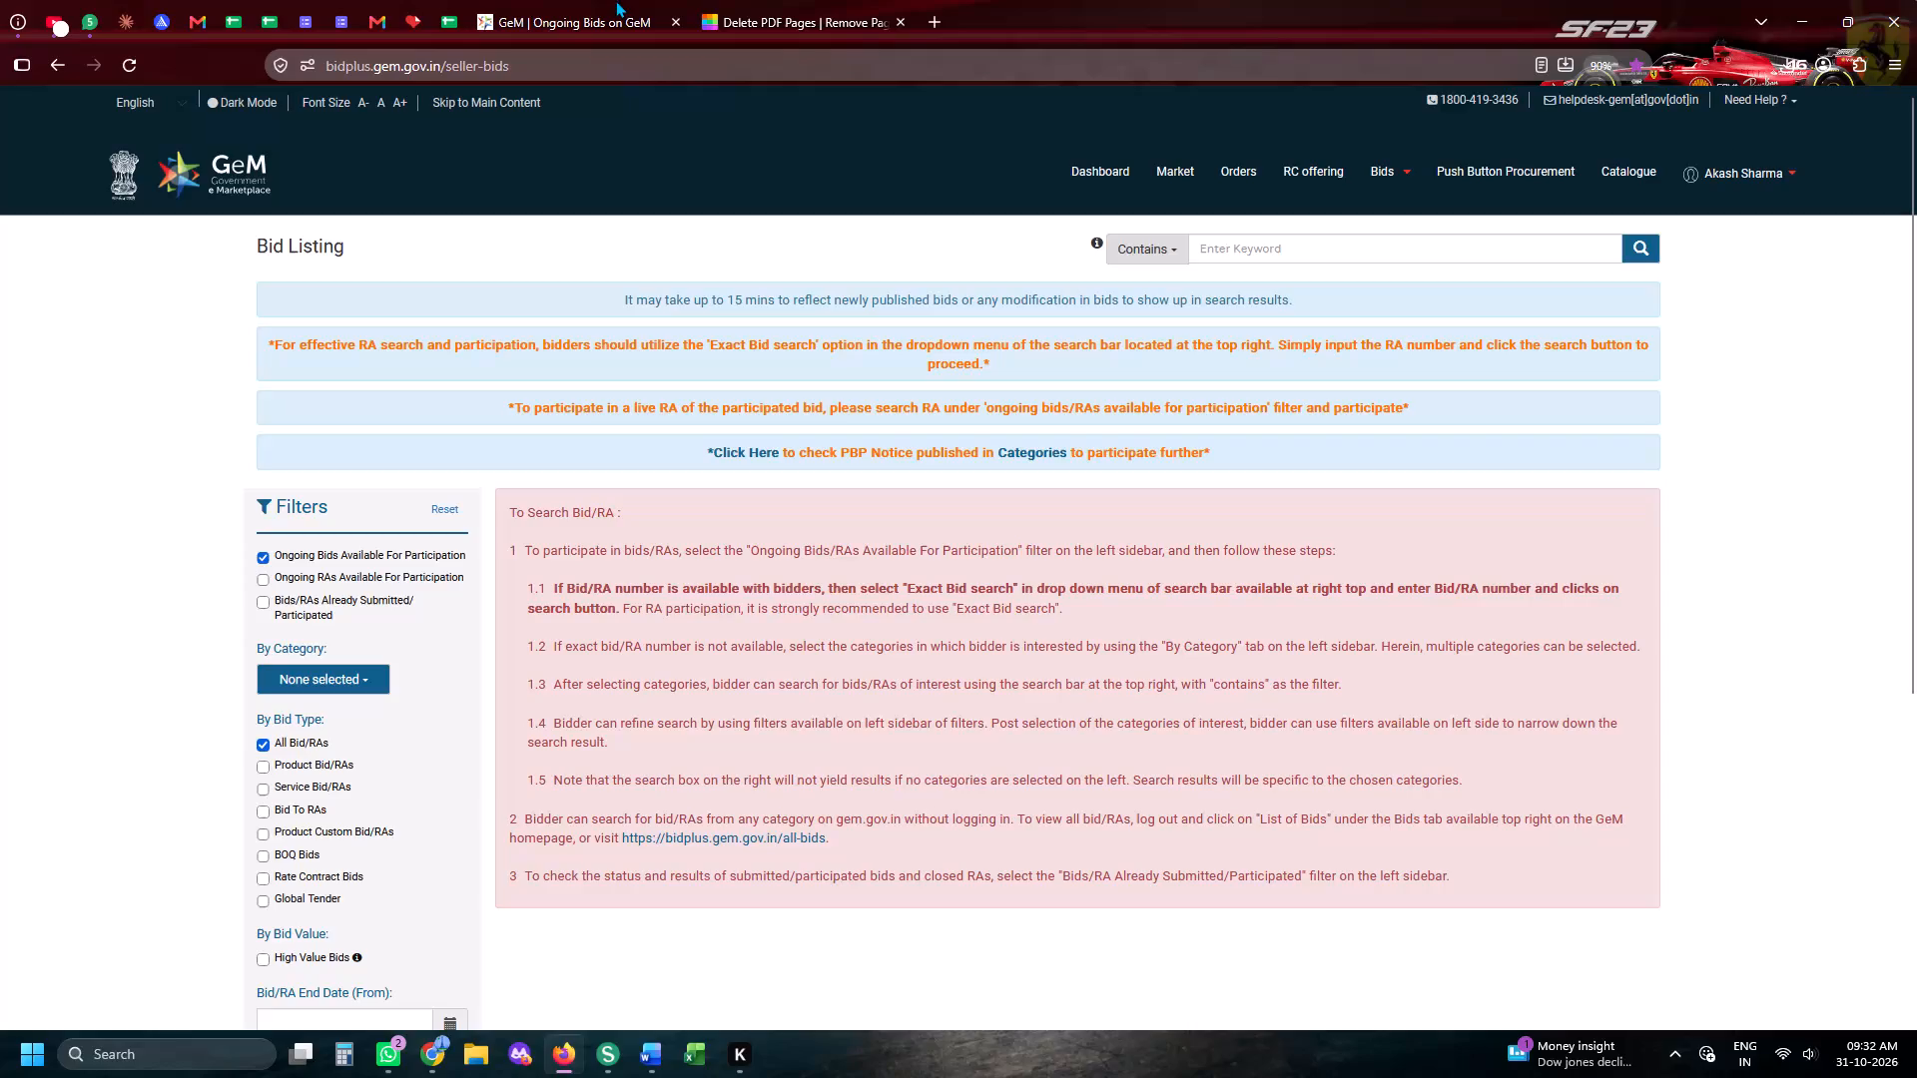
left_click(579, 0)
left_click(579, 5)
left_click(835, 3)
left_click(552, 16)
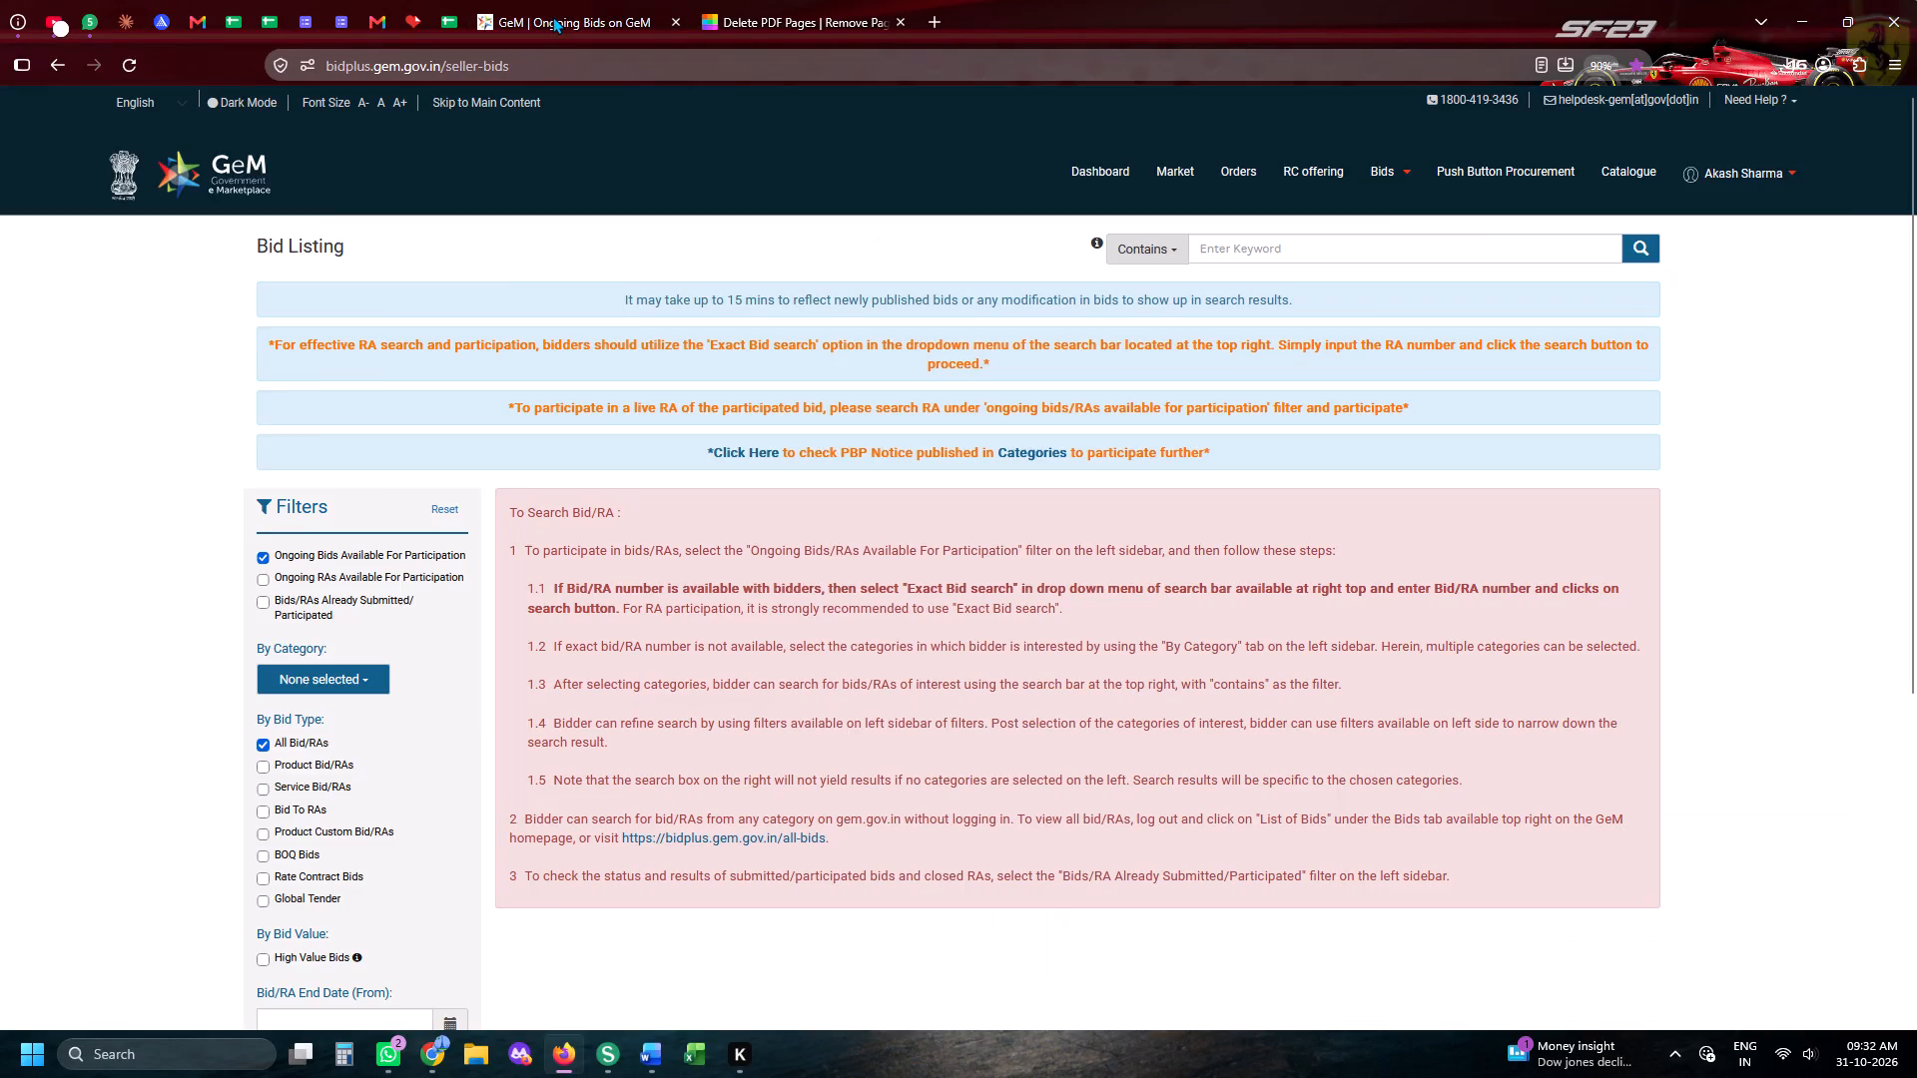
In the Daily Tender Sheet, set row 780's Tender Filler under Harshnath Human Services Pvt Ltd to Mohit.
left_click(444, 15)
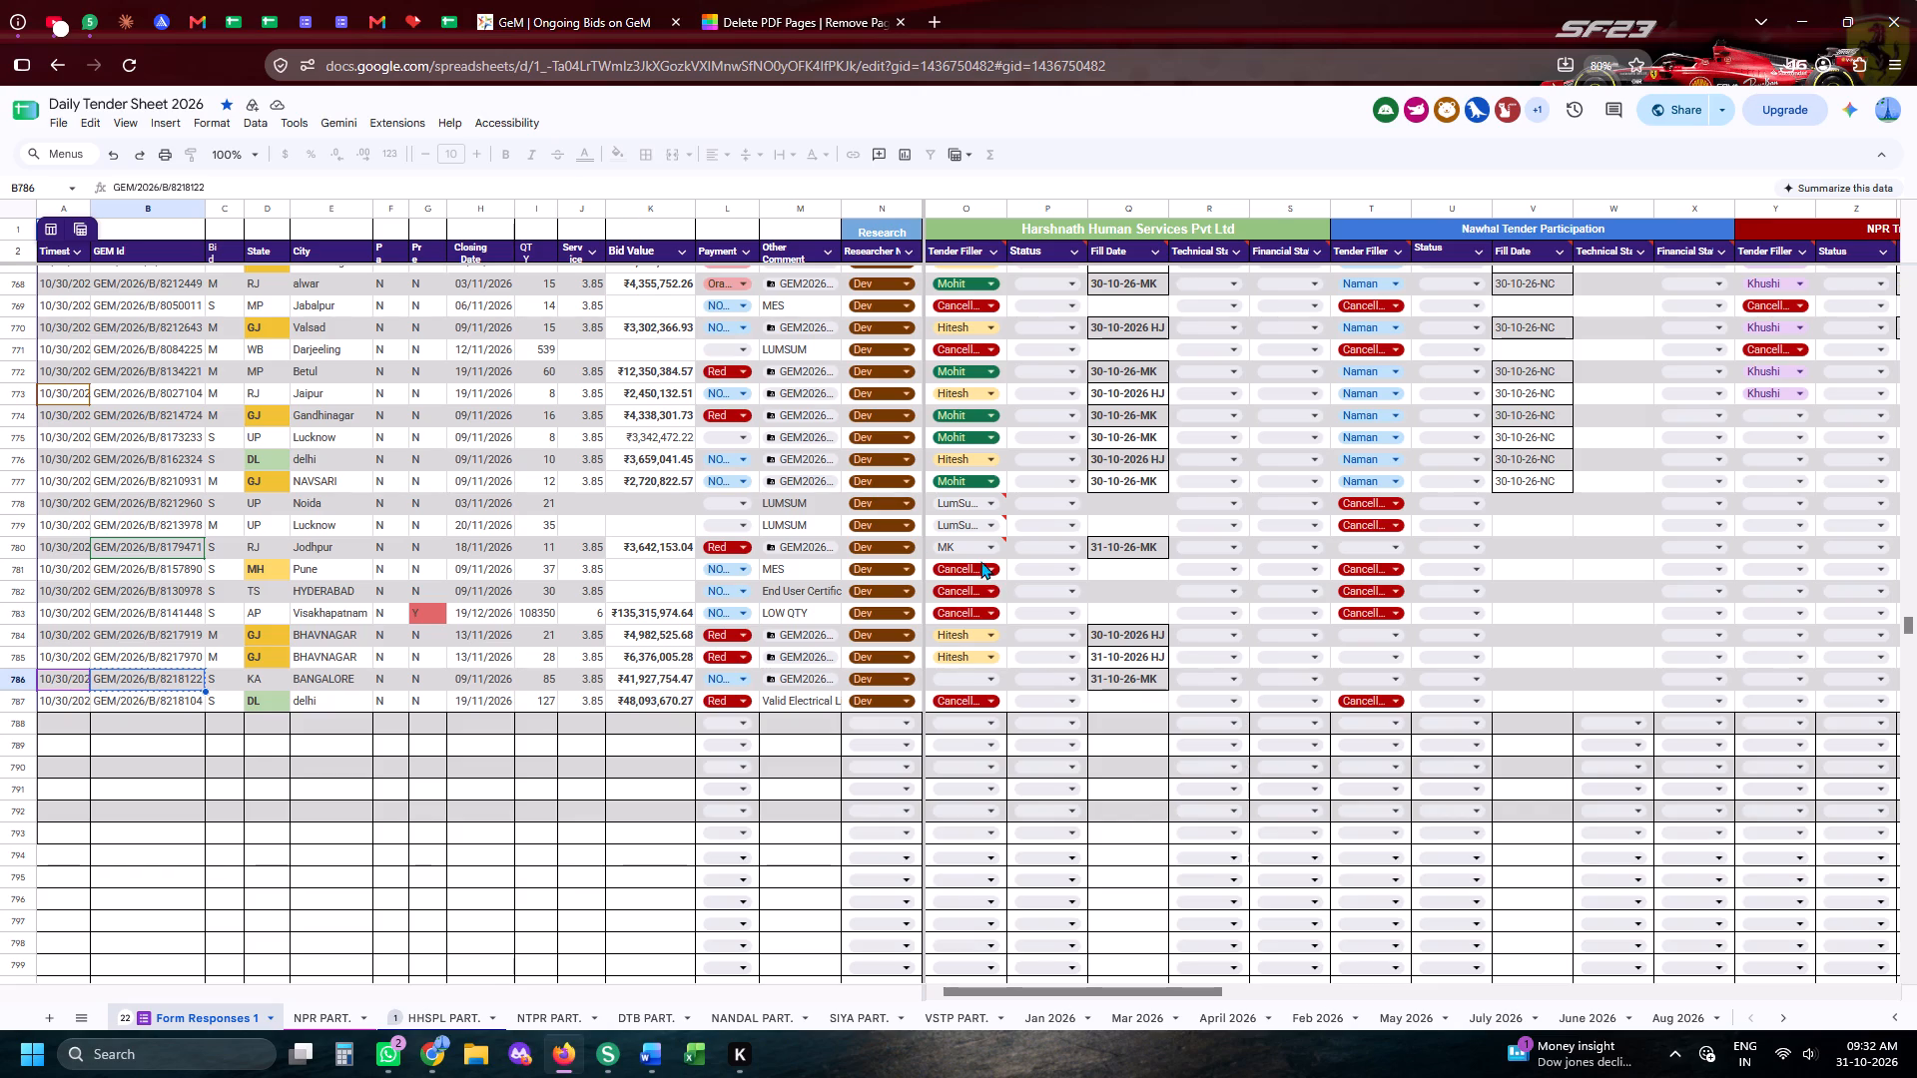
left_click(980, 546)
left_click(985, 574)
left_click(1091, 806)
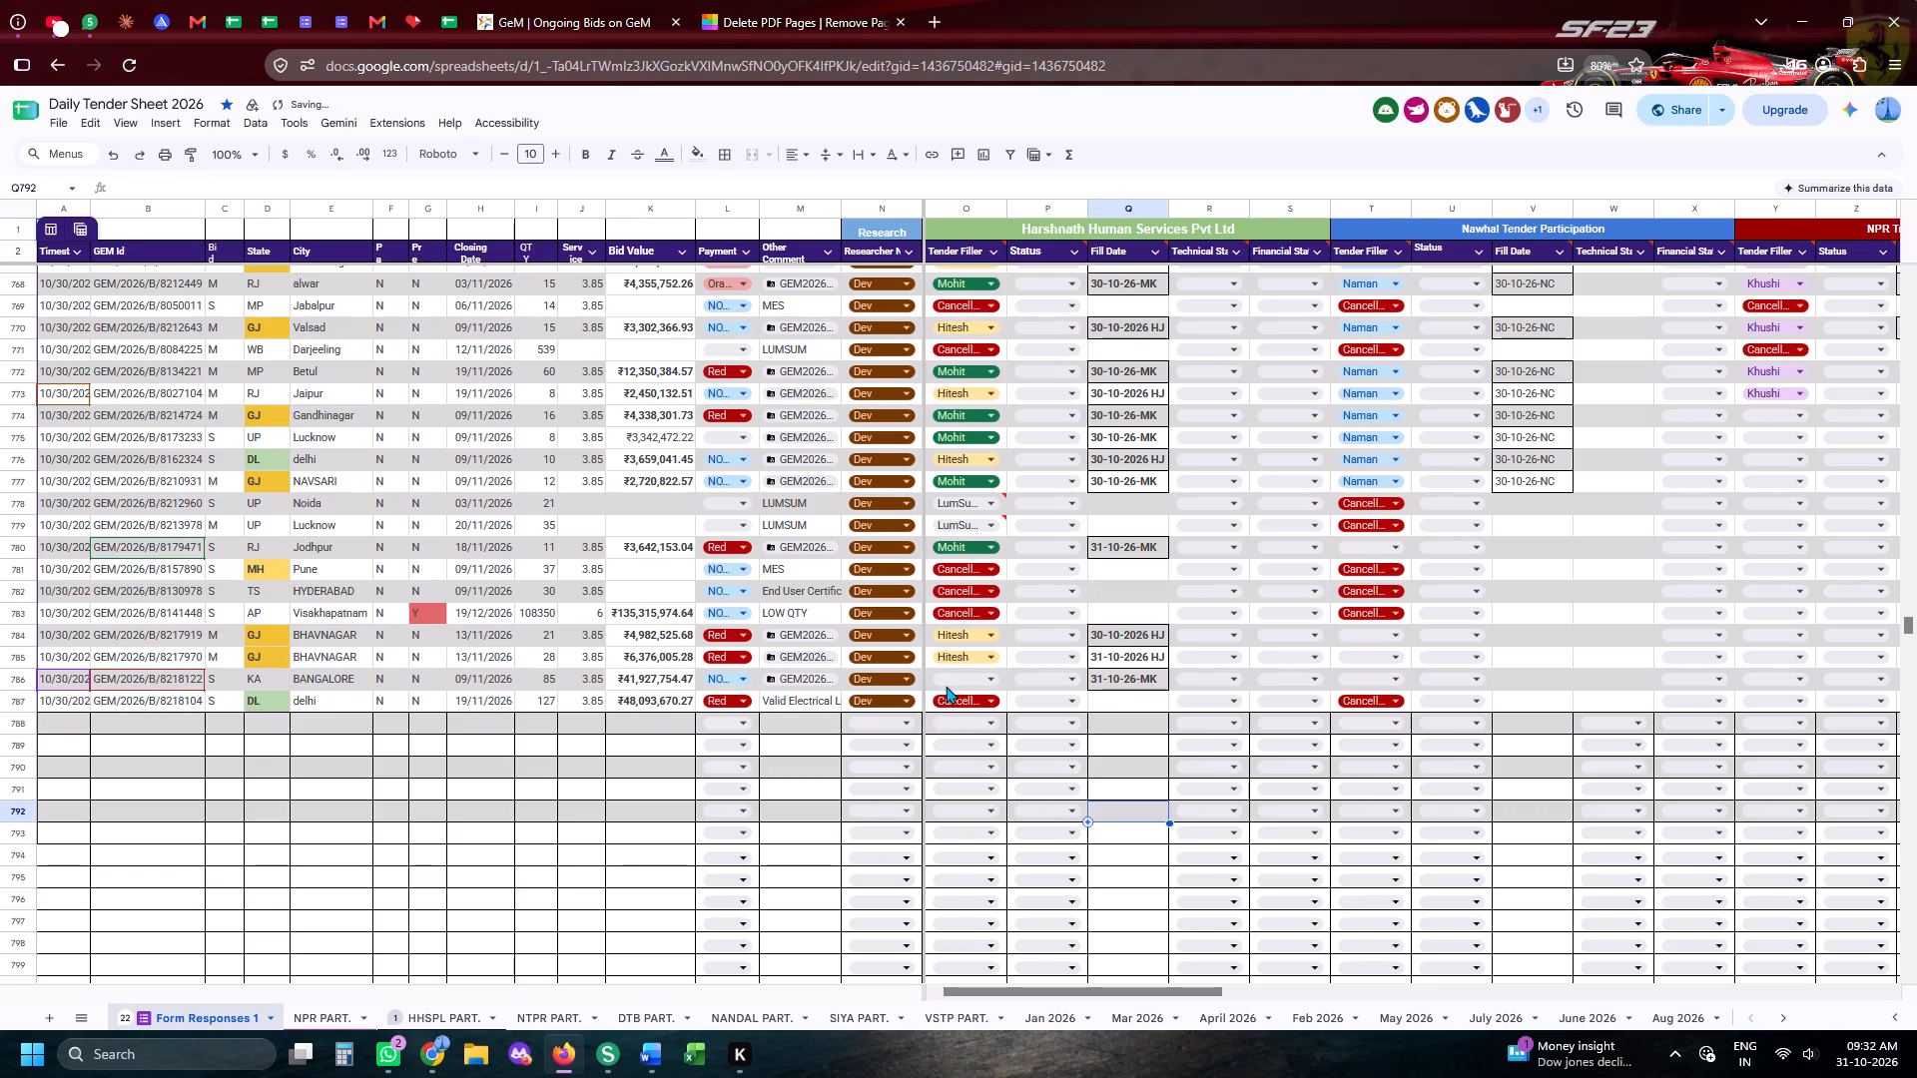
Enter MK as the Harshnath Human Services Tender Filler for the Bangalore tender in row 786.
left_click(946, 686)
type("MK")
key("Tab")
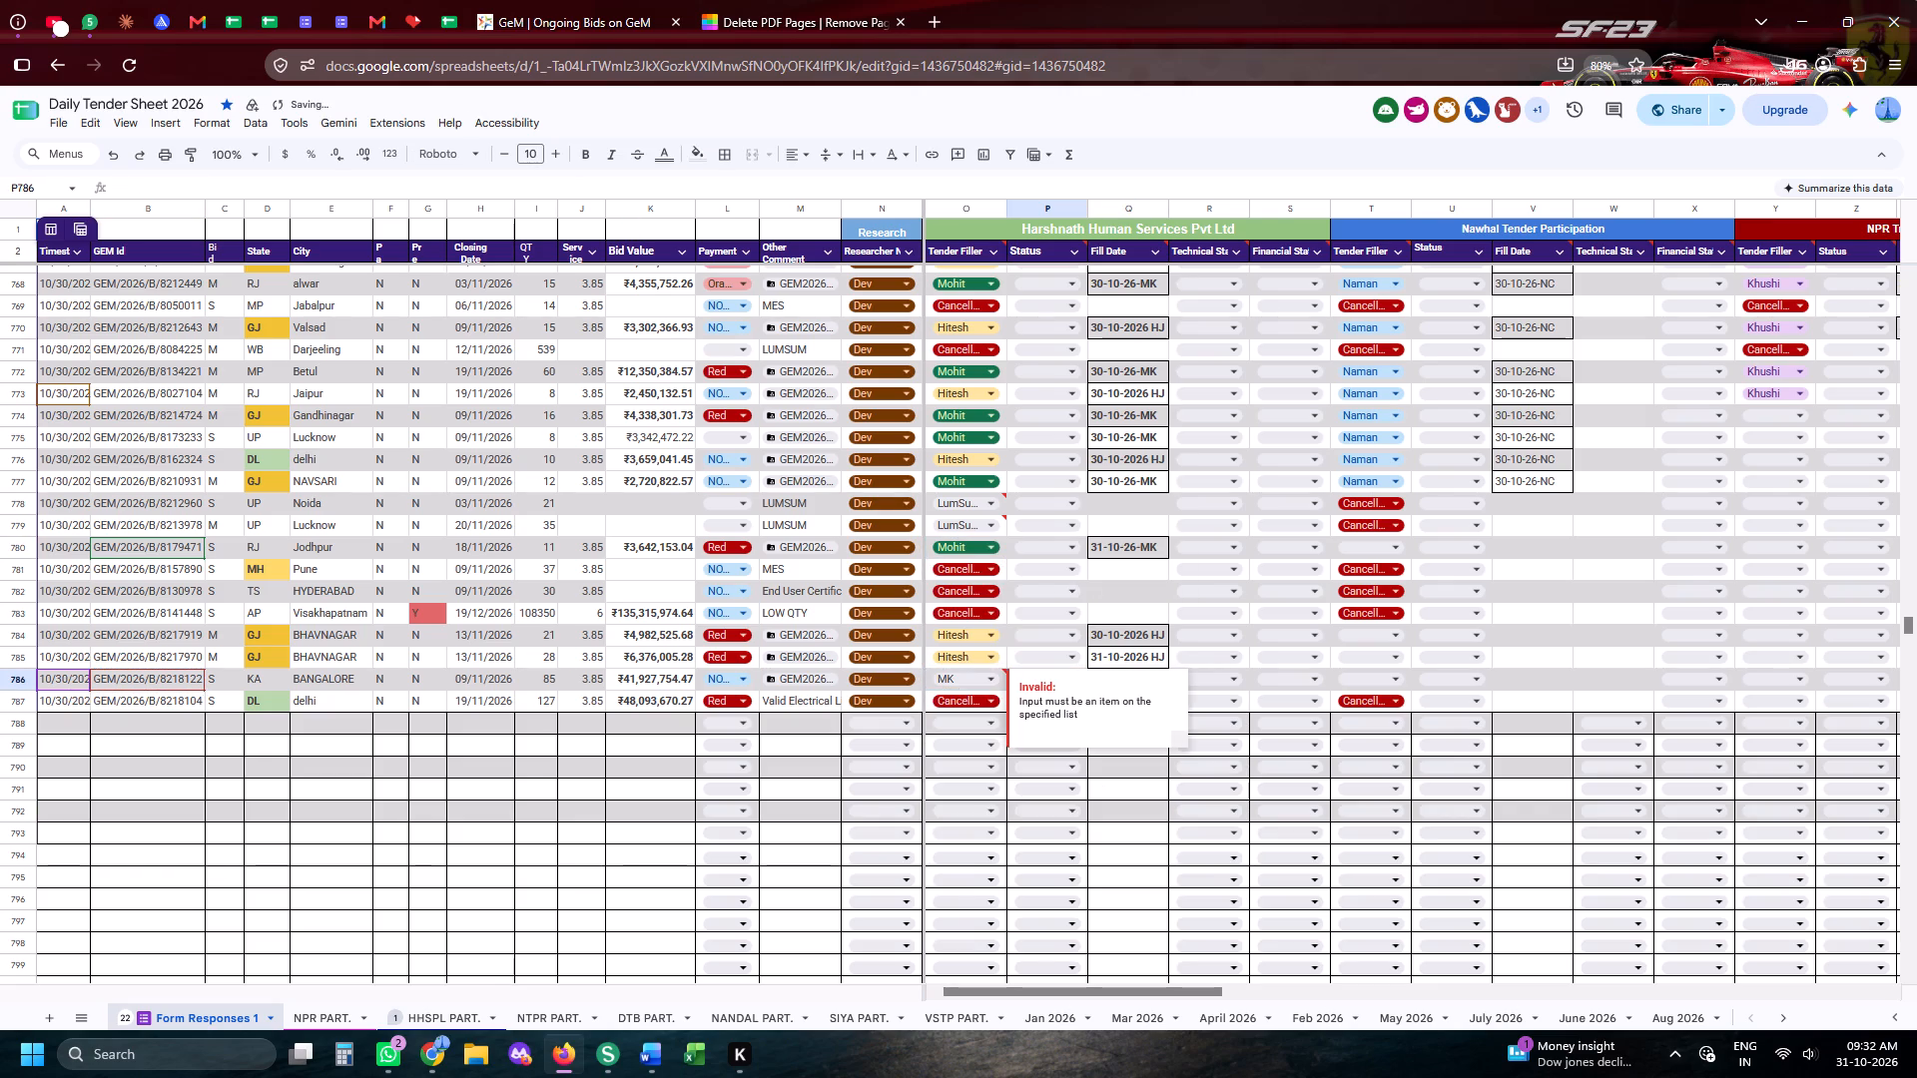
Select the GEM ID GEM/2026/B/8218122 of the Bangalore tender in row 786.
left_click(139, 678)
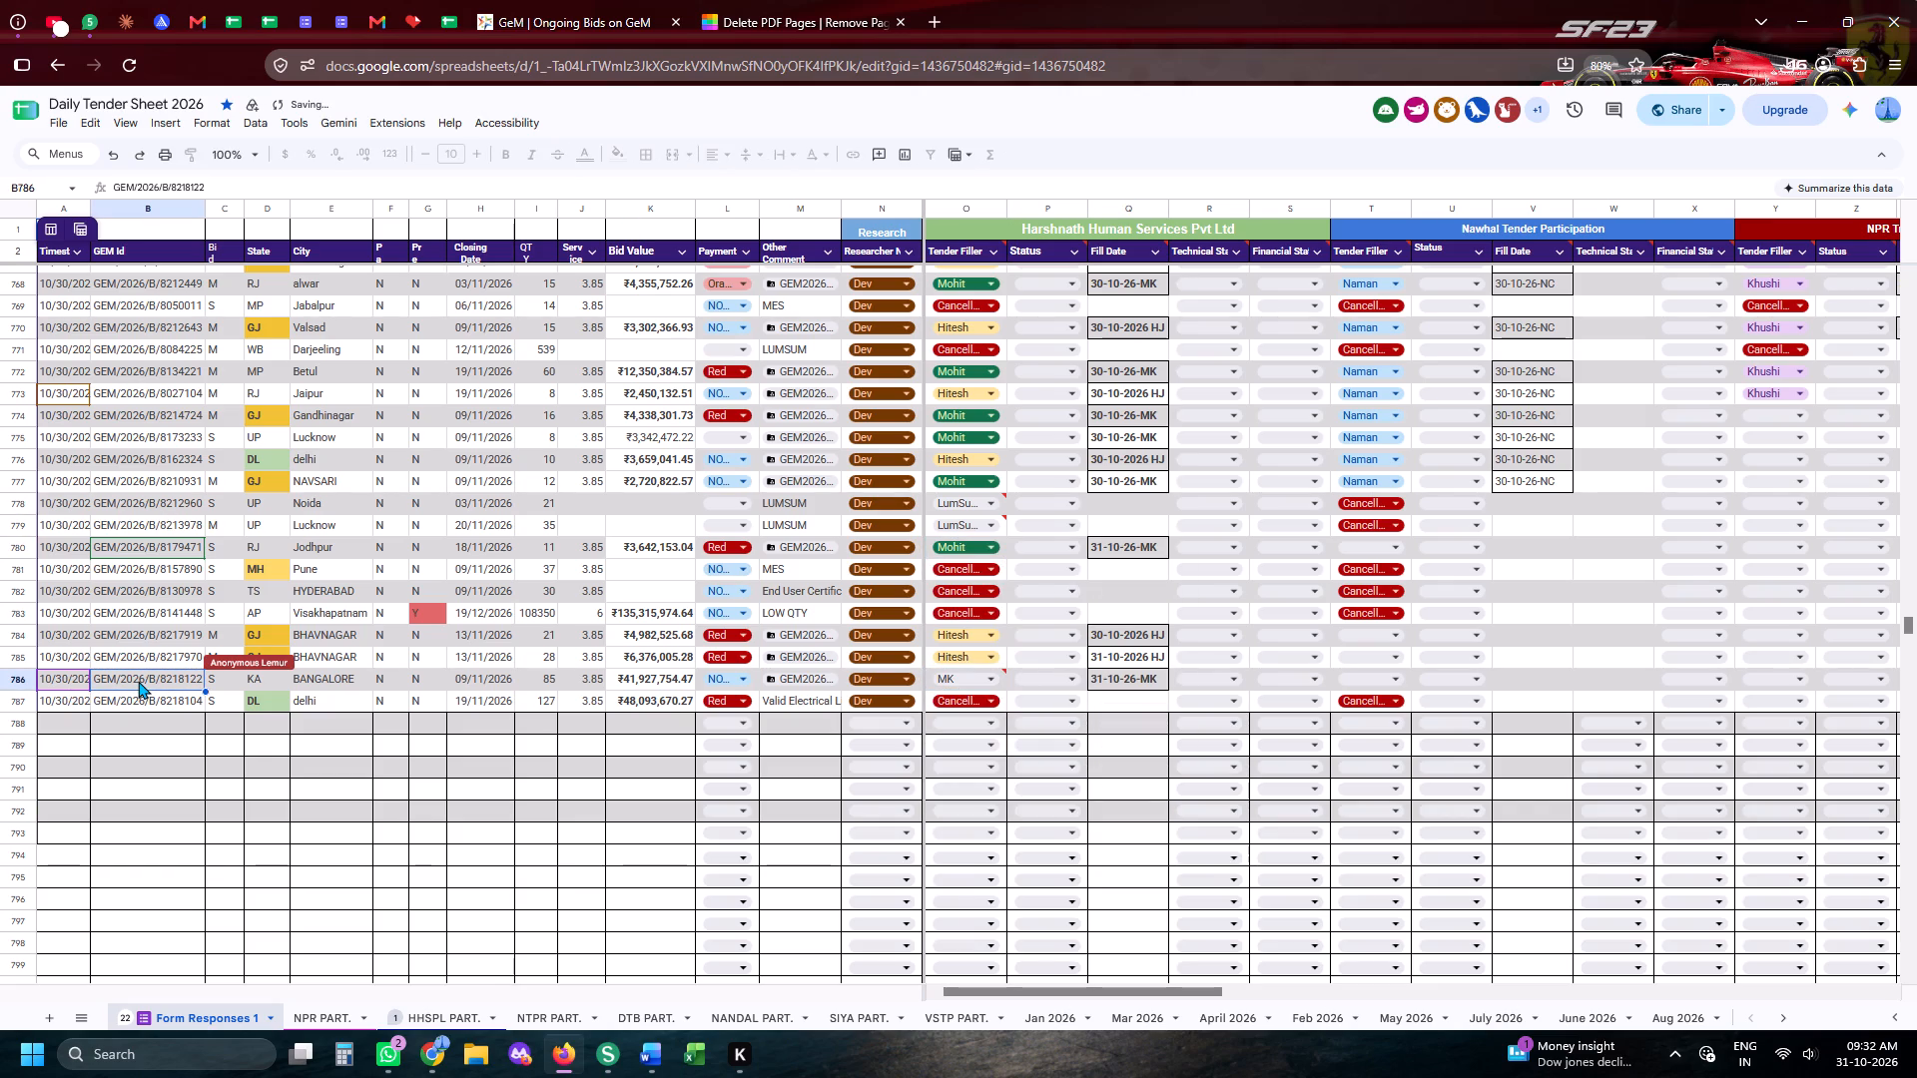
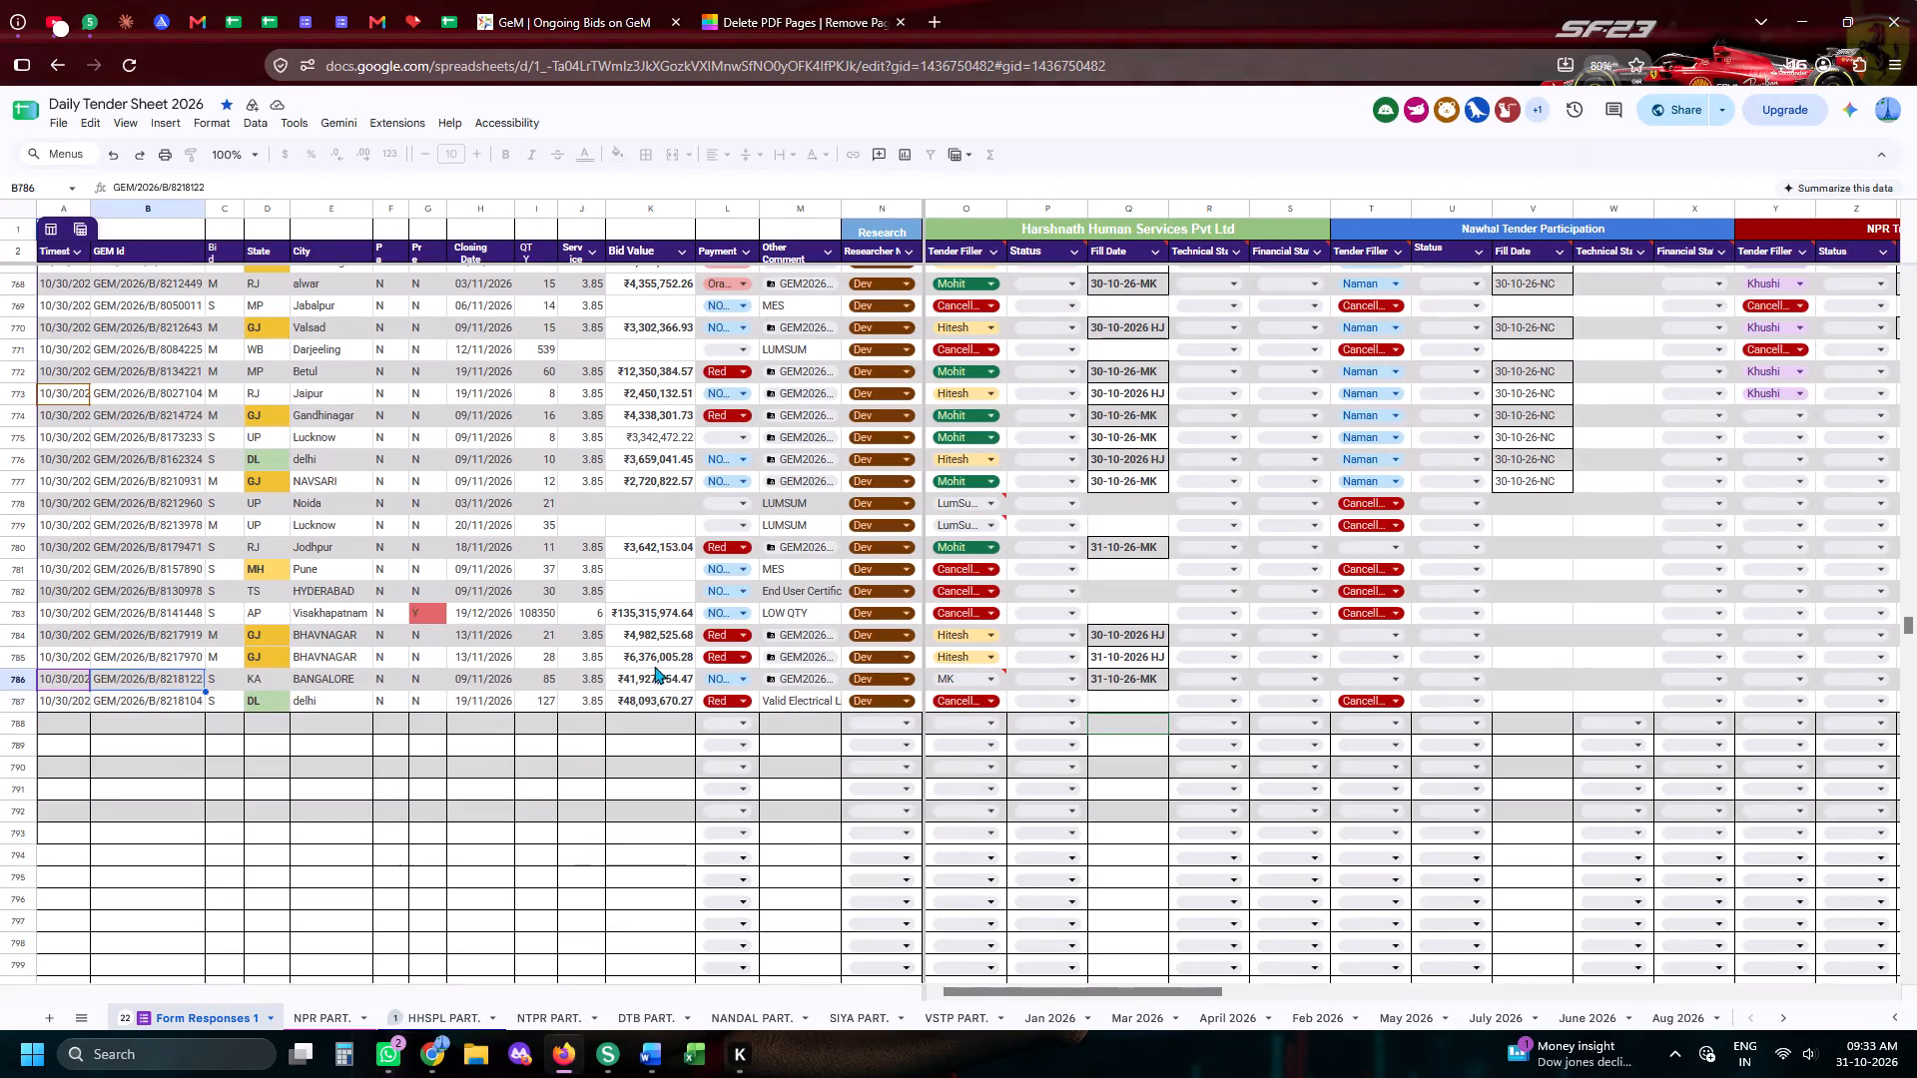
Copy the Bangalore tender's GEM ID from row 786 and find GEM/2026/B/8218122 on GeM using Exact Bid Search.
left_click(0, 687)
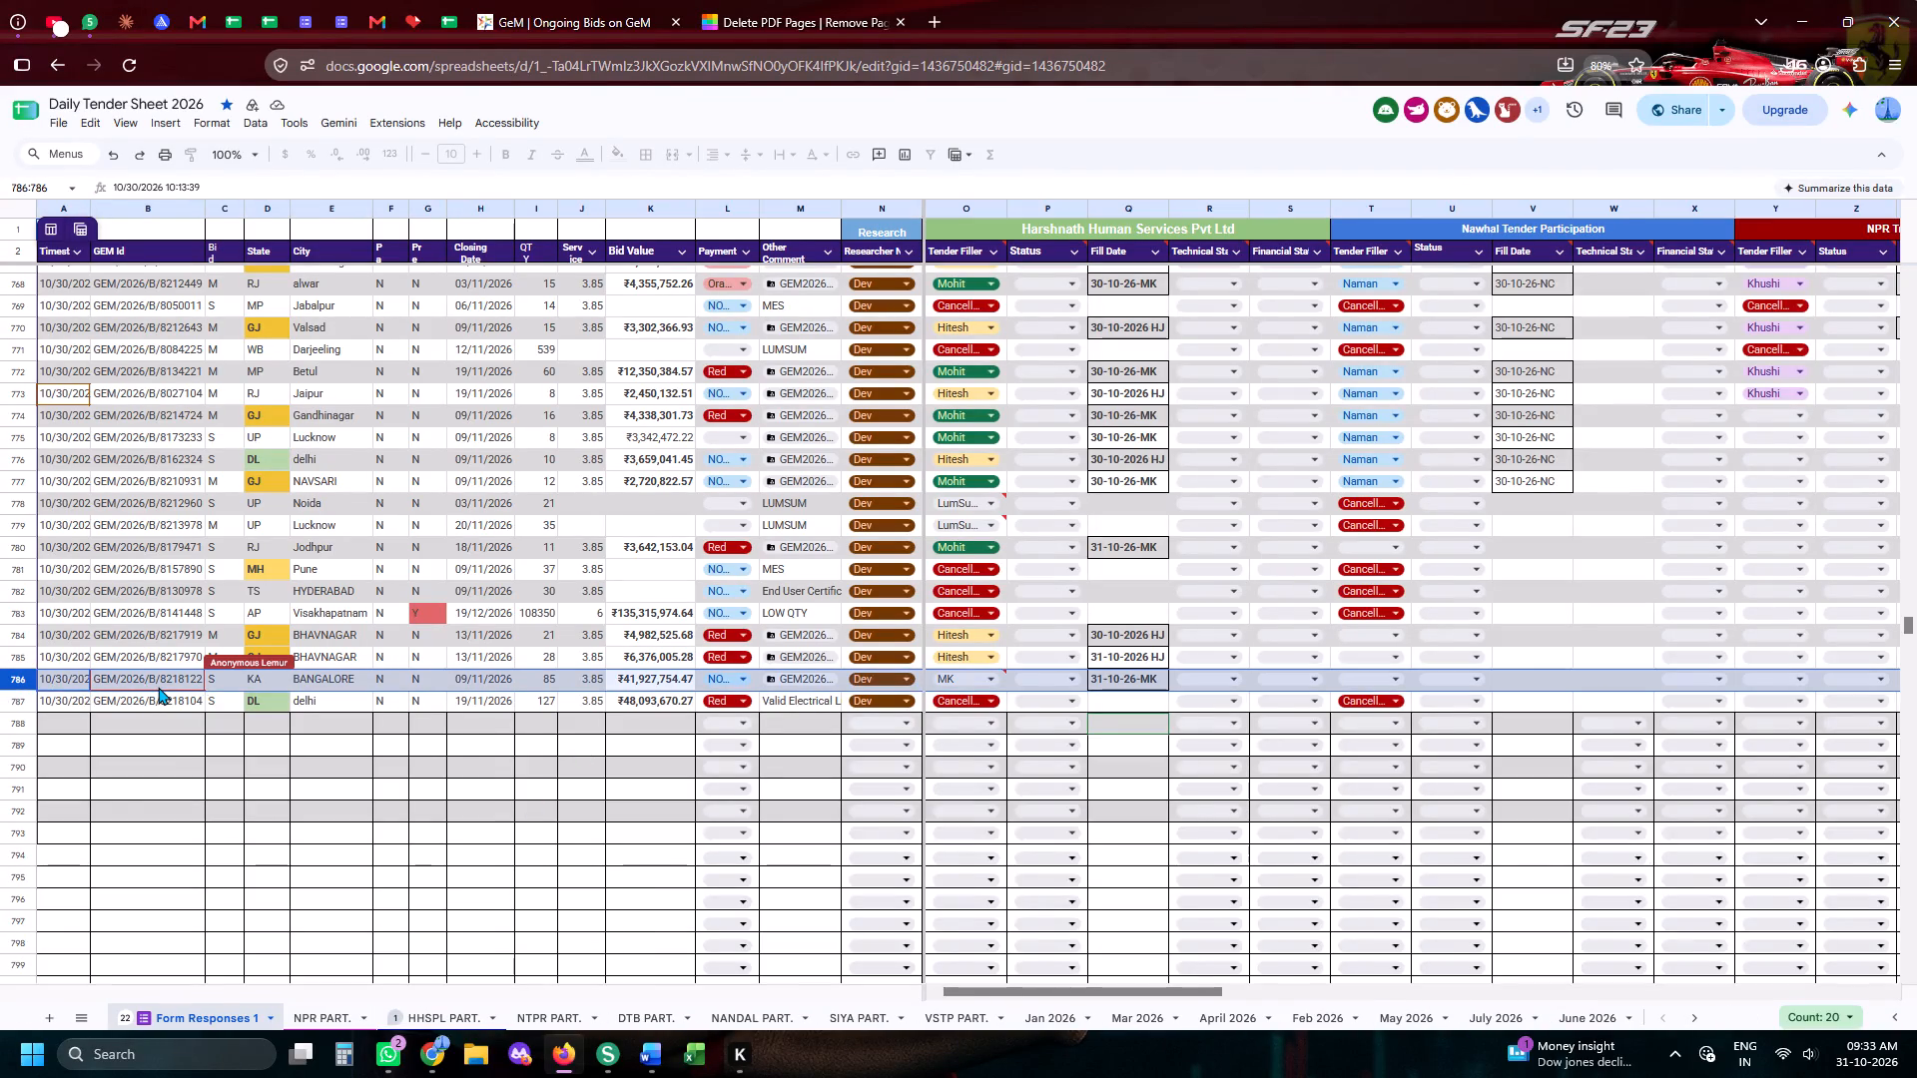
left_click(158, 687)
key("ctrl+c")
key("ctrl+c")
key("ctrl+c")
left_click(608, 0)
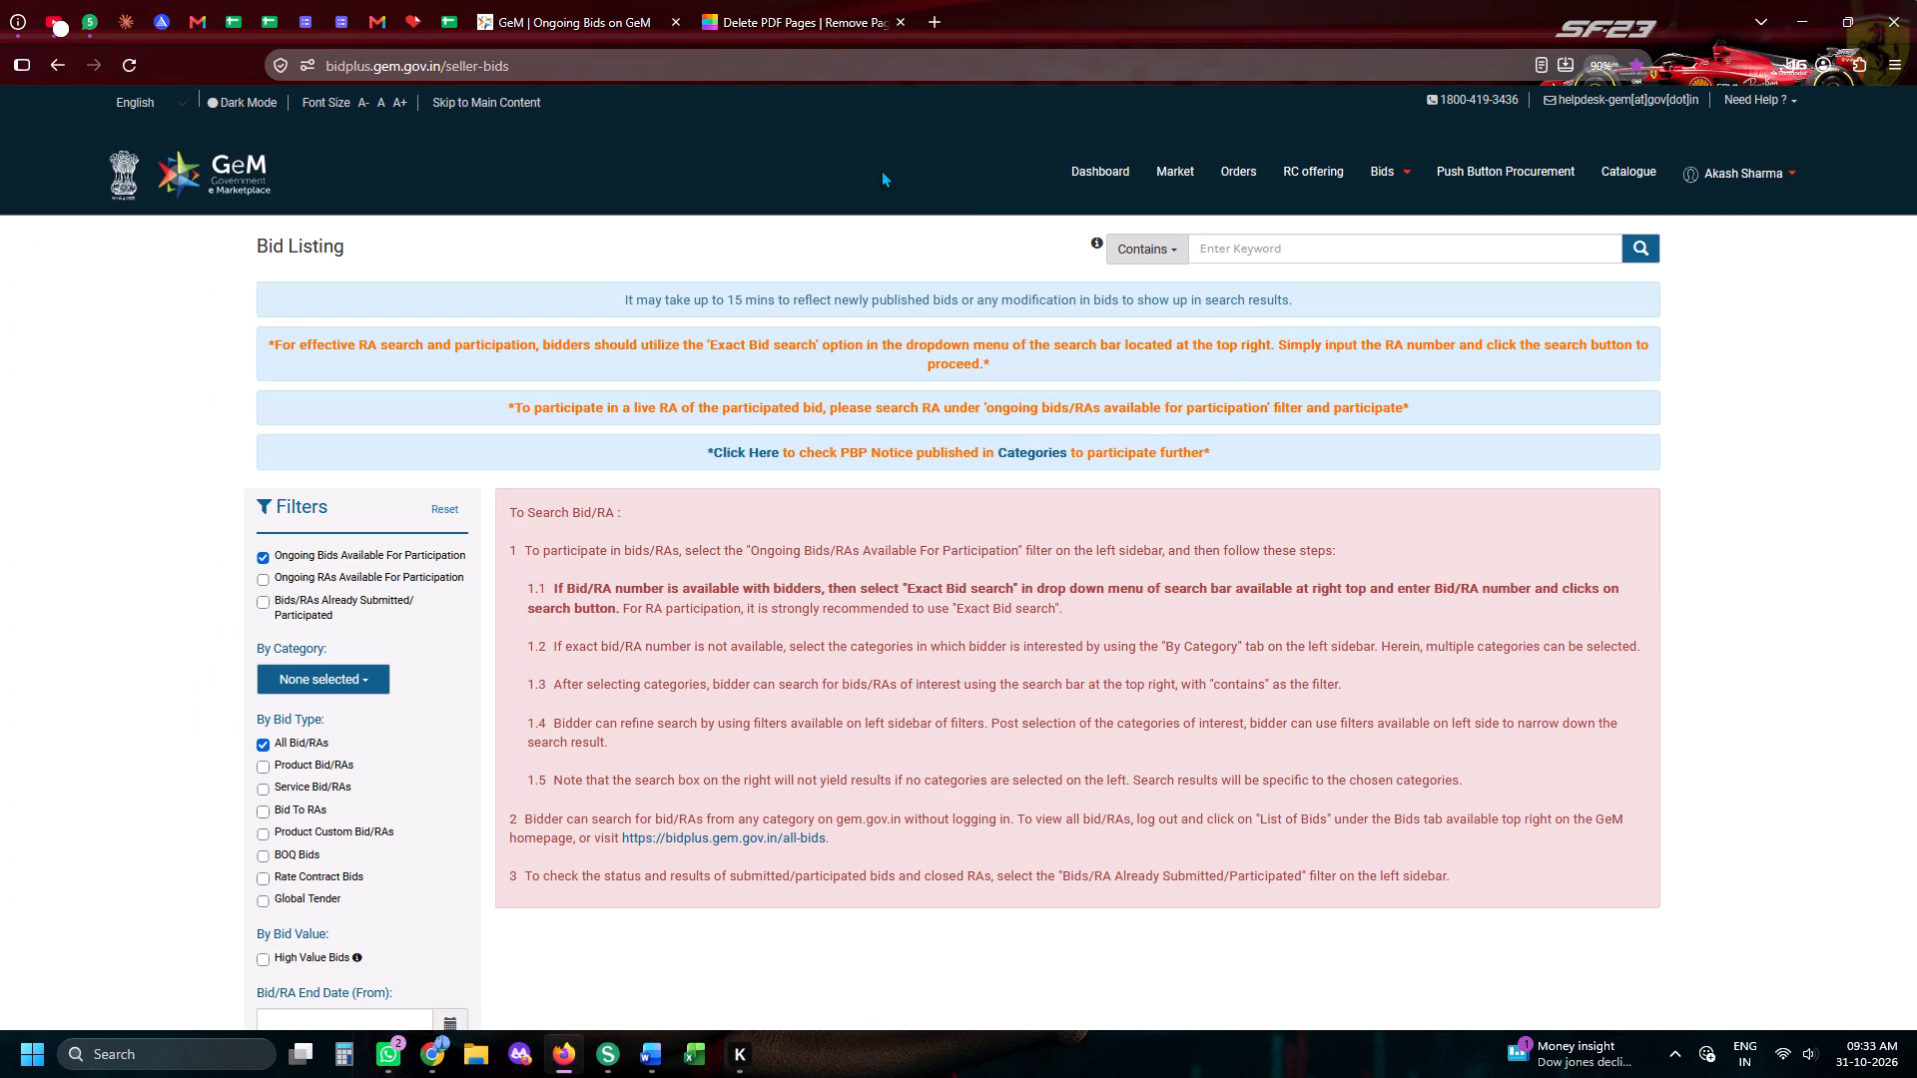
left_click(1276, 247)
key("ctrl+v")
left_click(1168, 257)
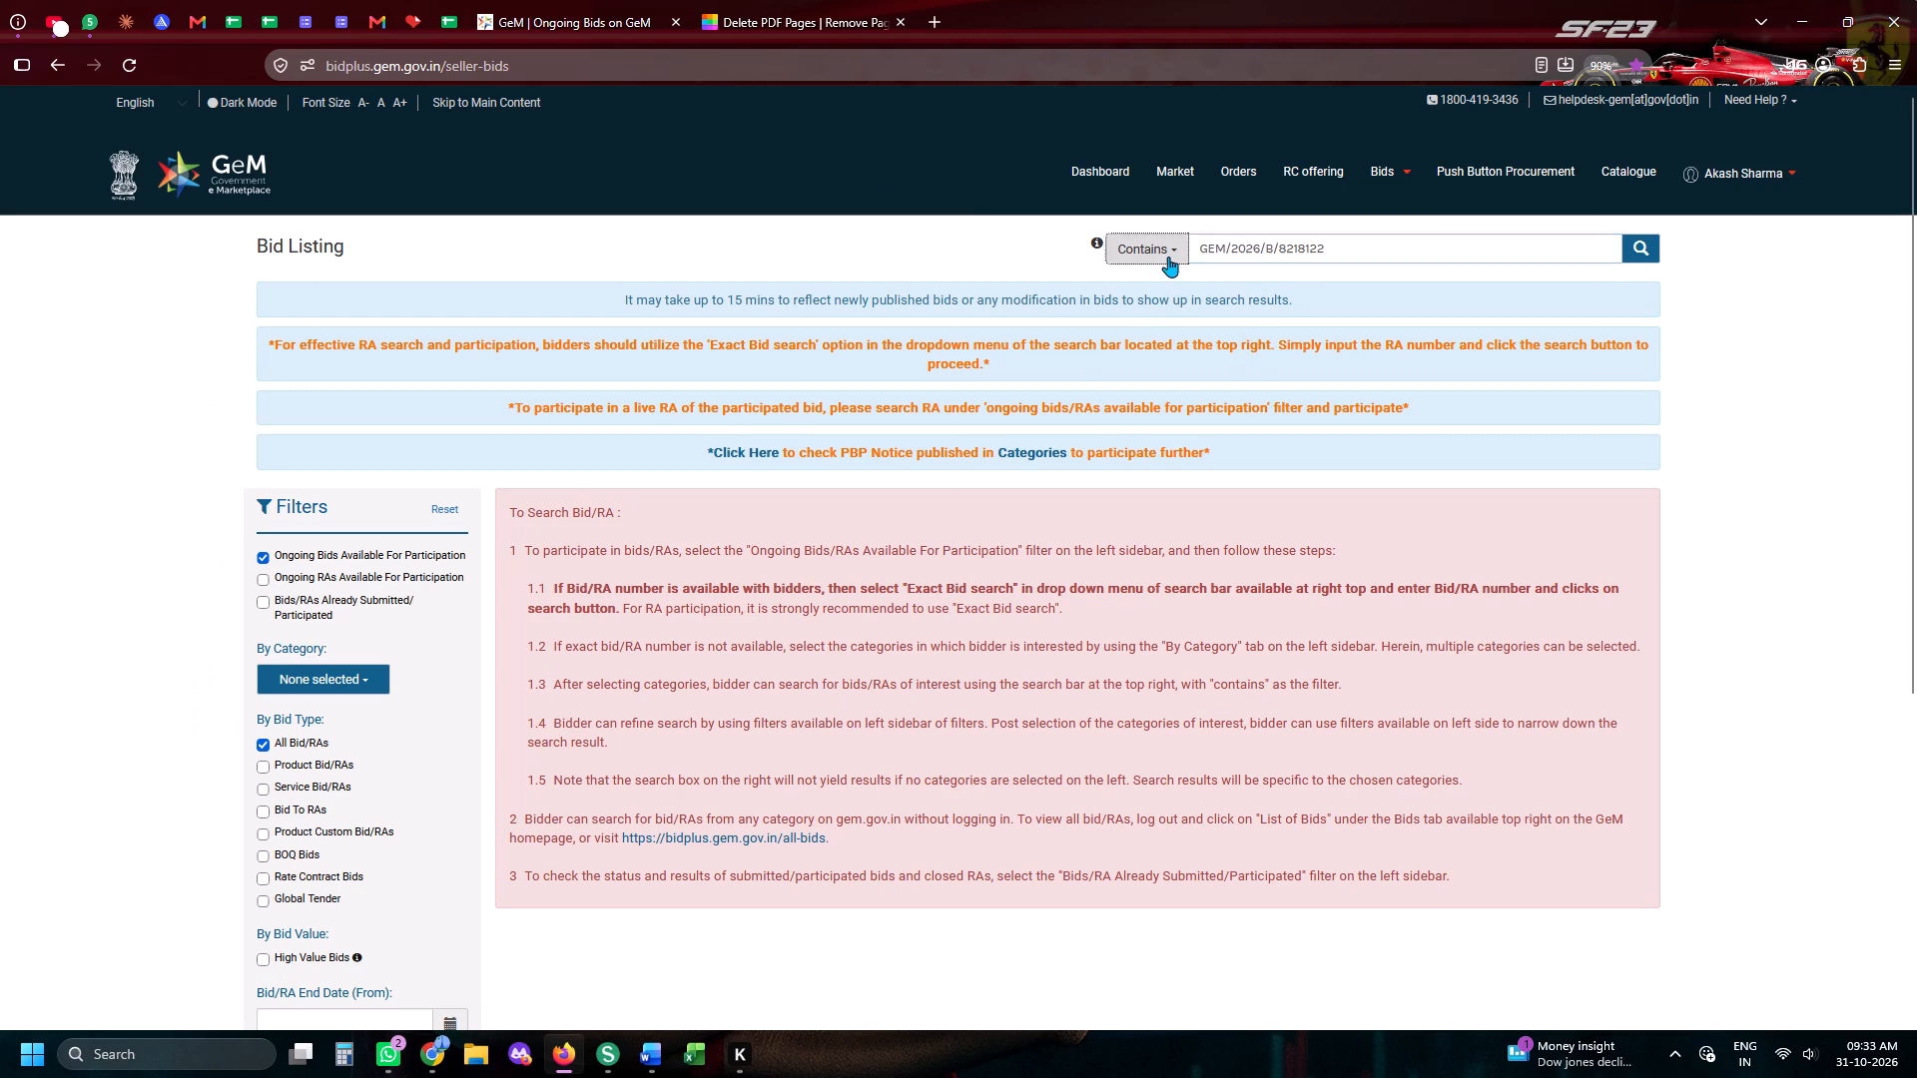
left_click(1188, 374)
left_click(1668, 242)
left_click(1632, 238)
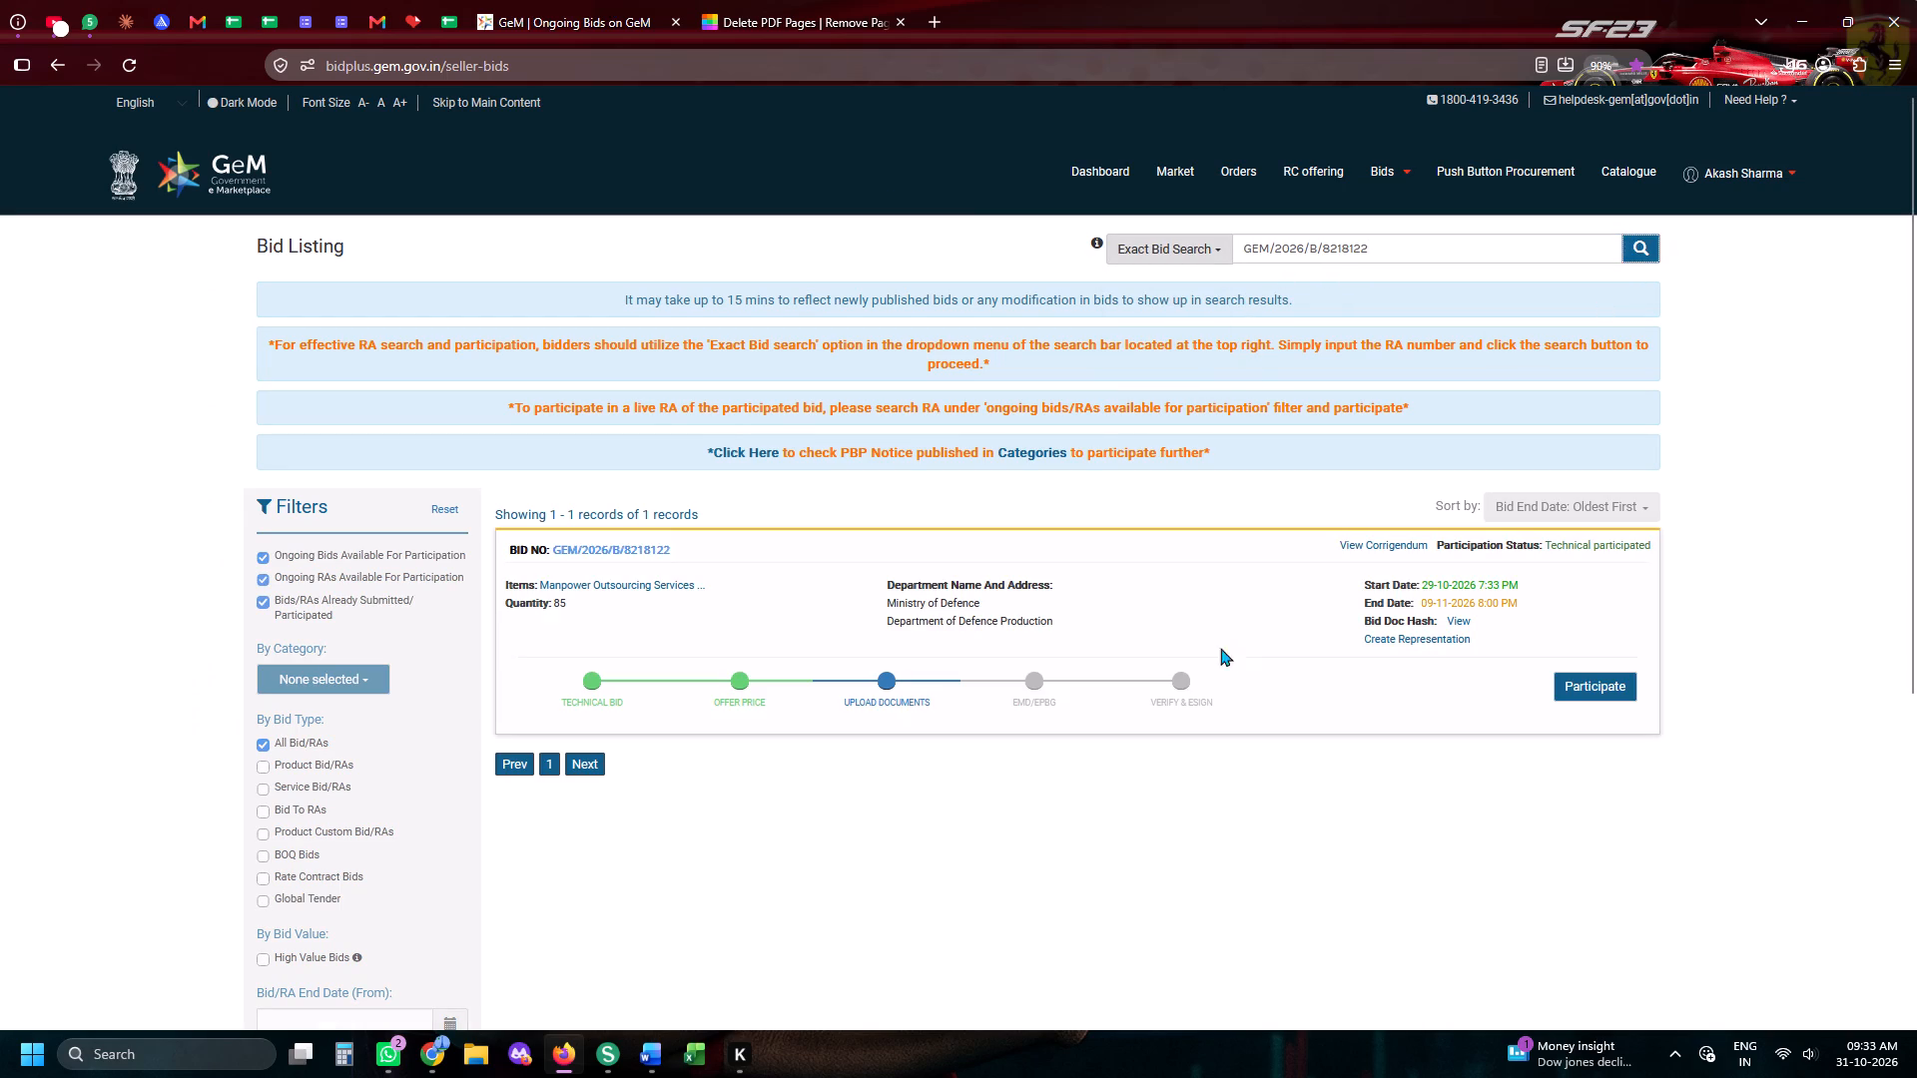
Open participation for bid GEM/2026/B/8218122 from the GeM bid listing.
left_click(1583, 665)
left_click(1599, 679)
left_click(589, 0)
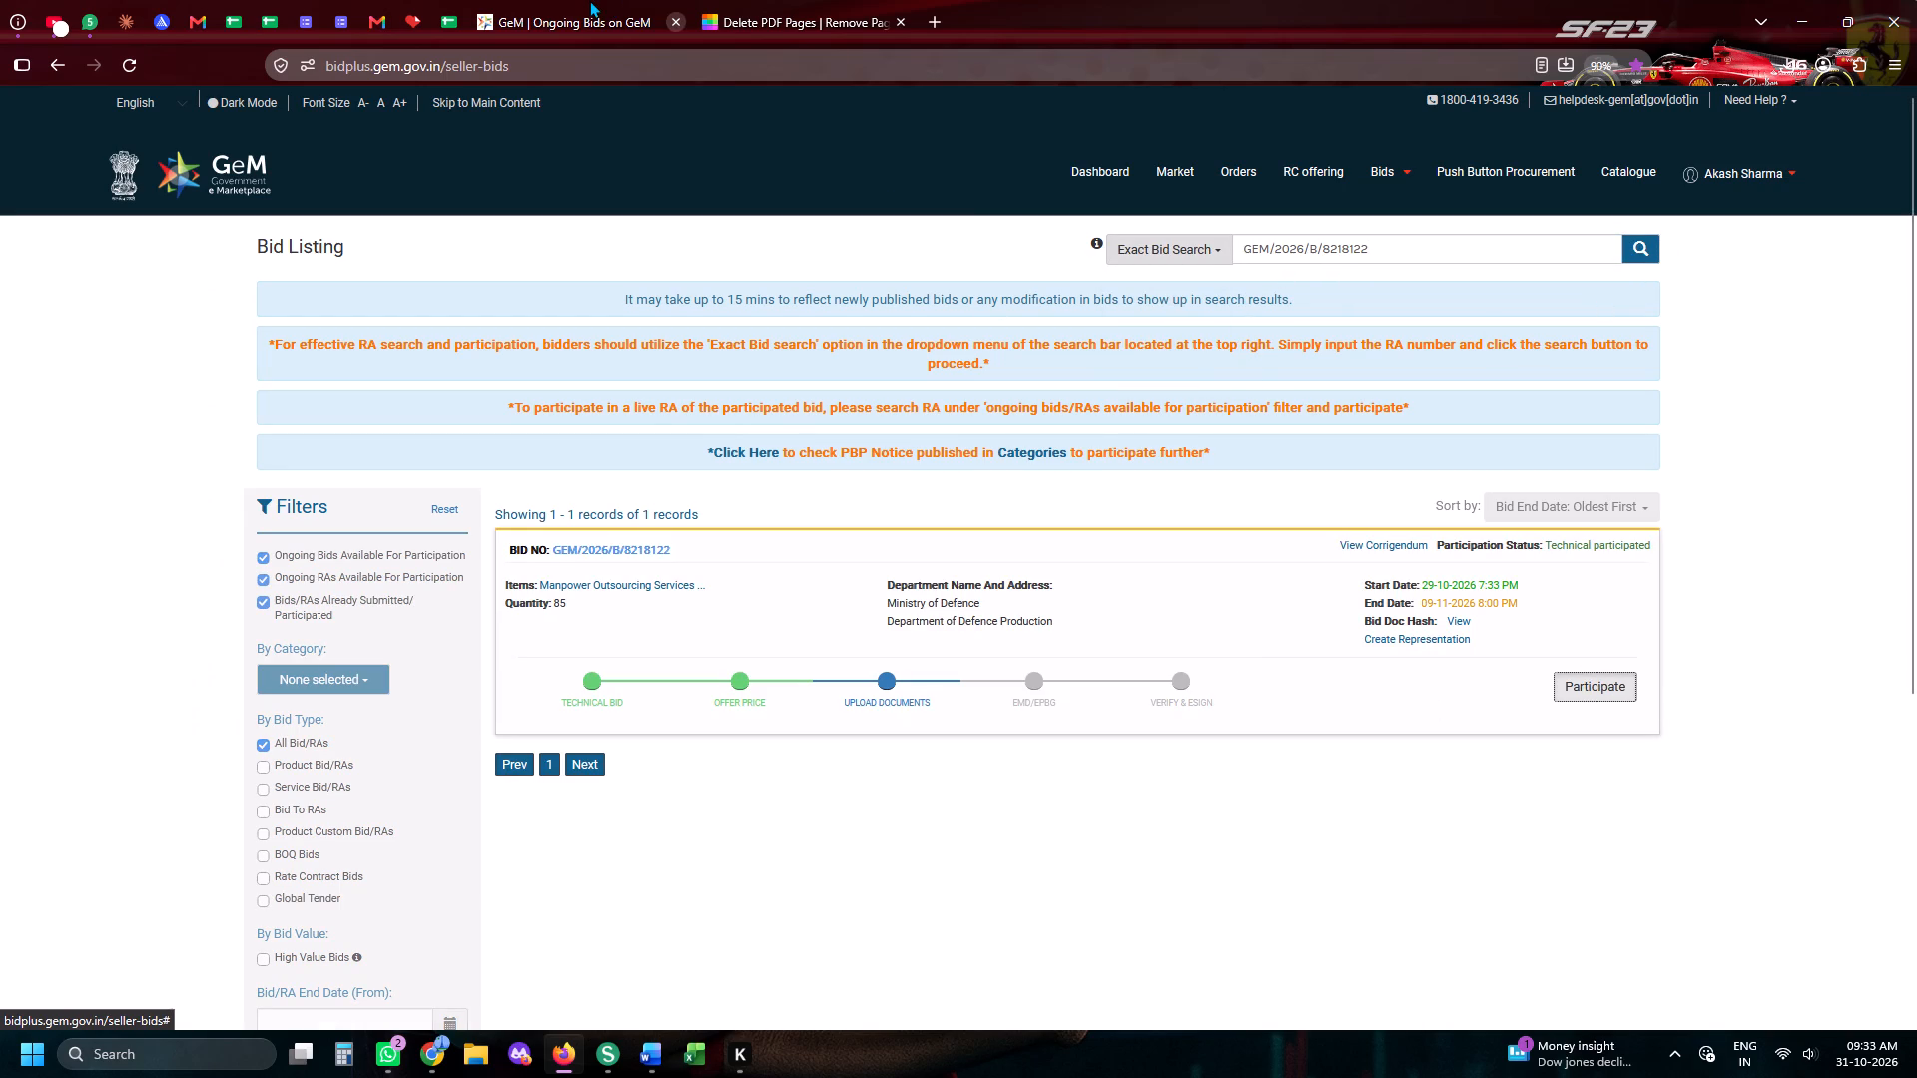
Open the Drive folder linked in row 786's Other Comment of the Daily Tender Sheet, and close the Delete PDF Pages page.
left_click(447, 0)
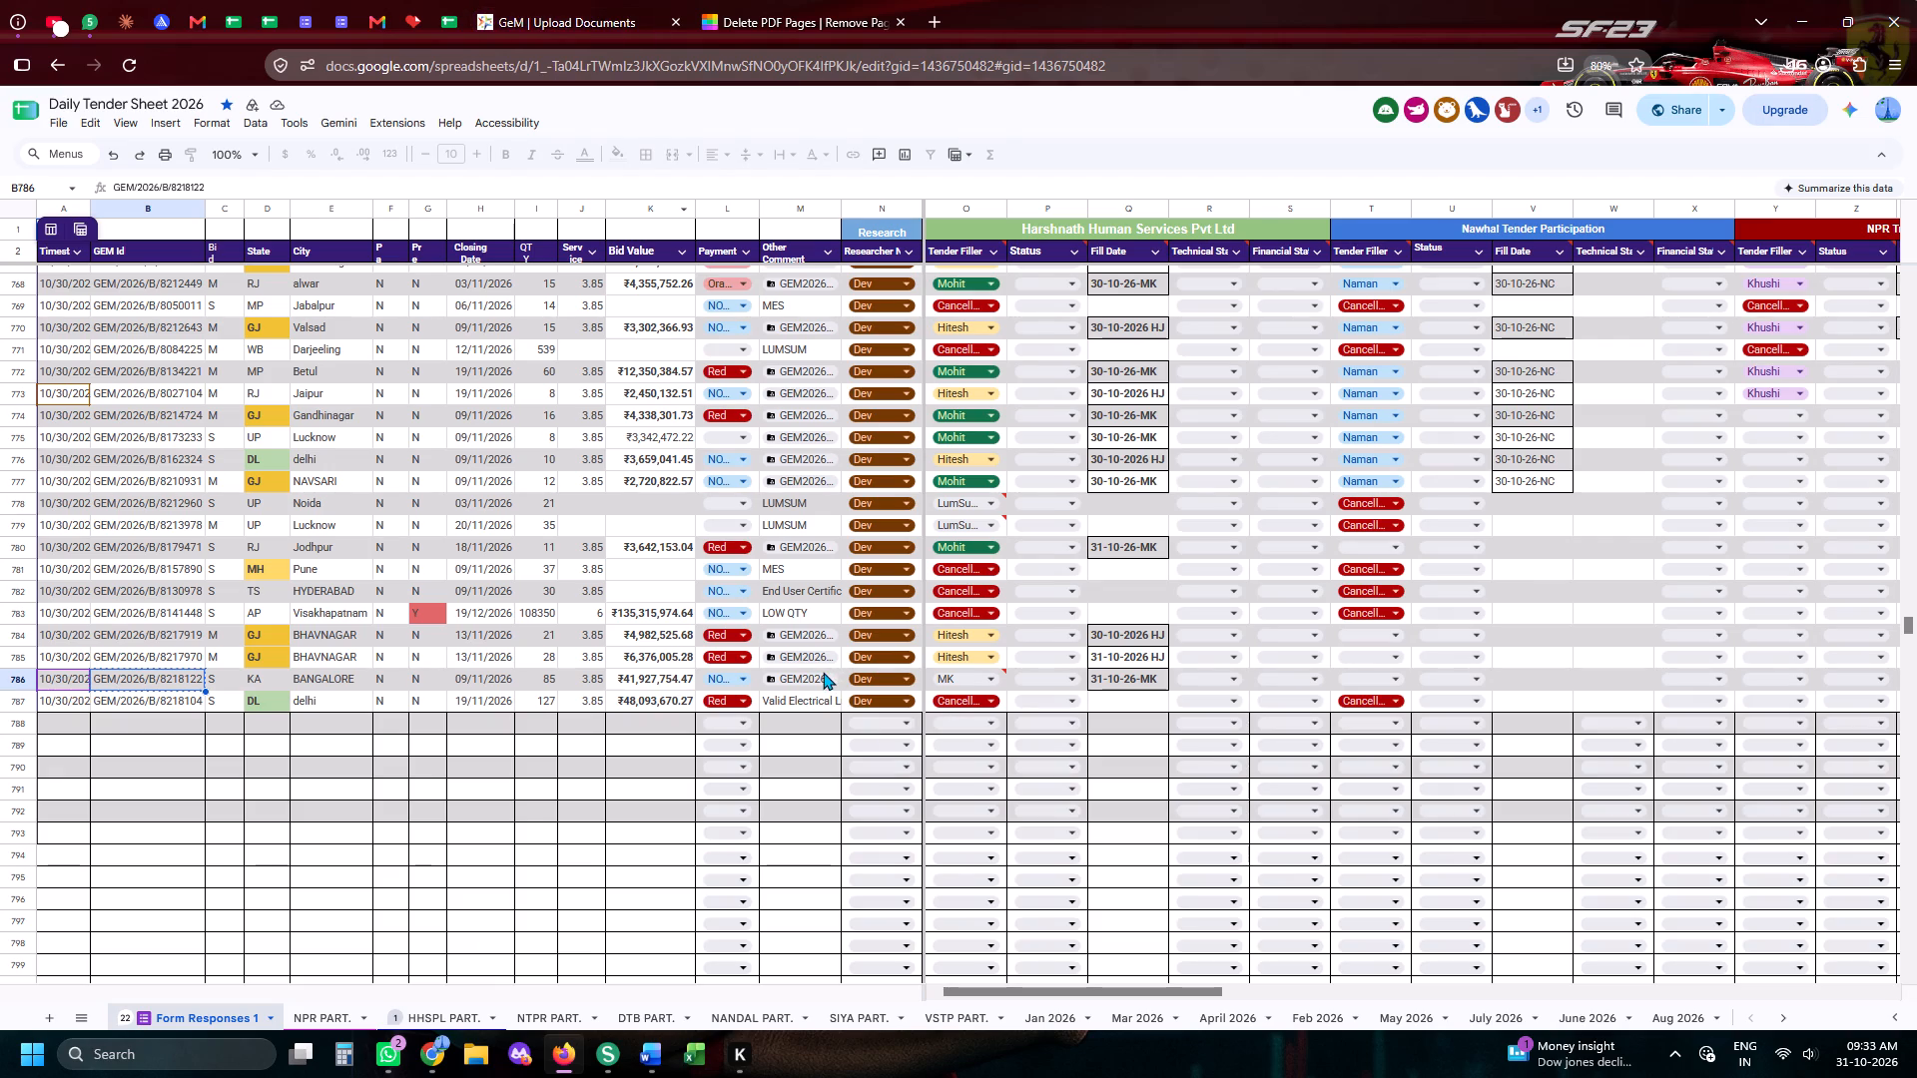
left_click(823, 672)
left_click(821, 682)
left_click(833, 707)
left_click(971, 0)
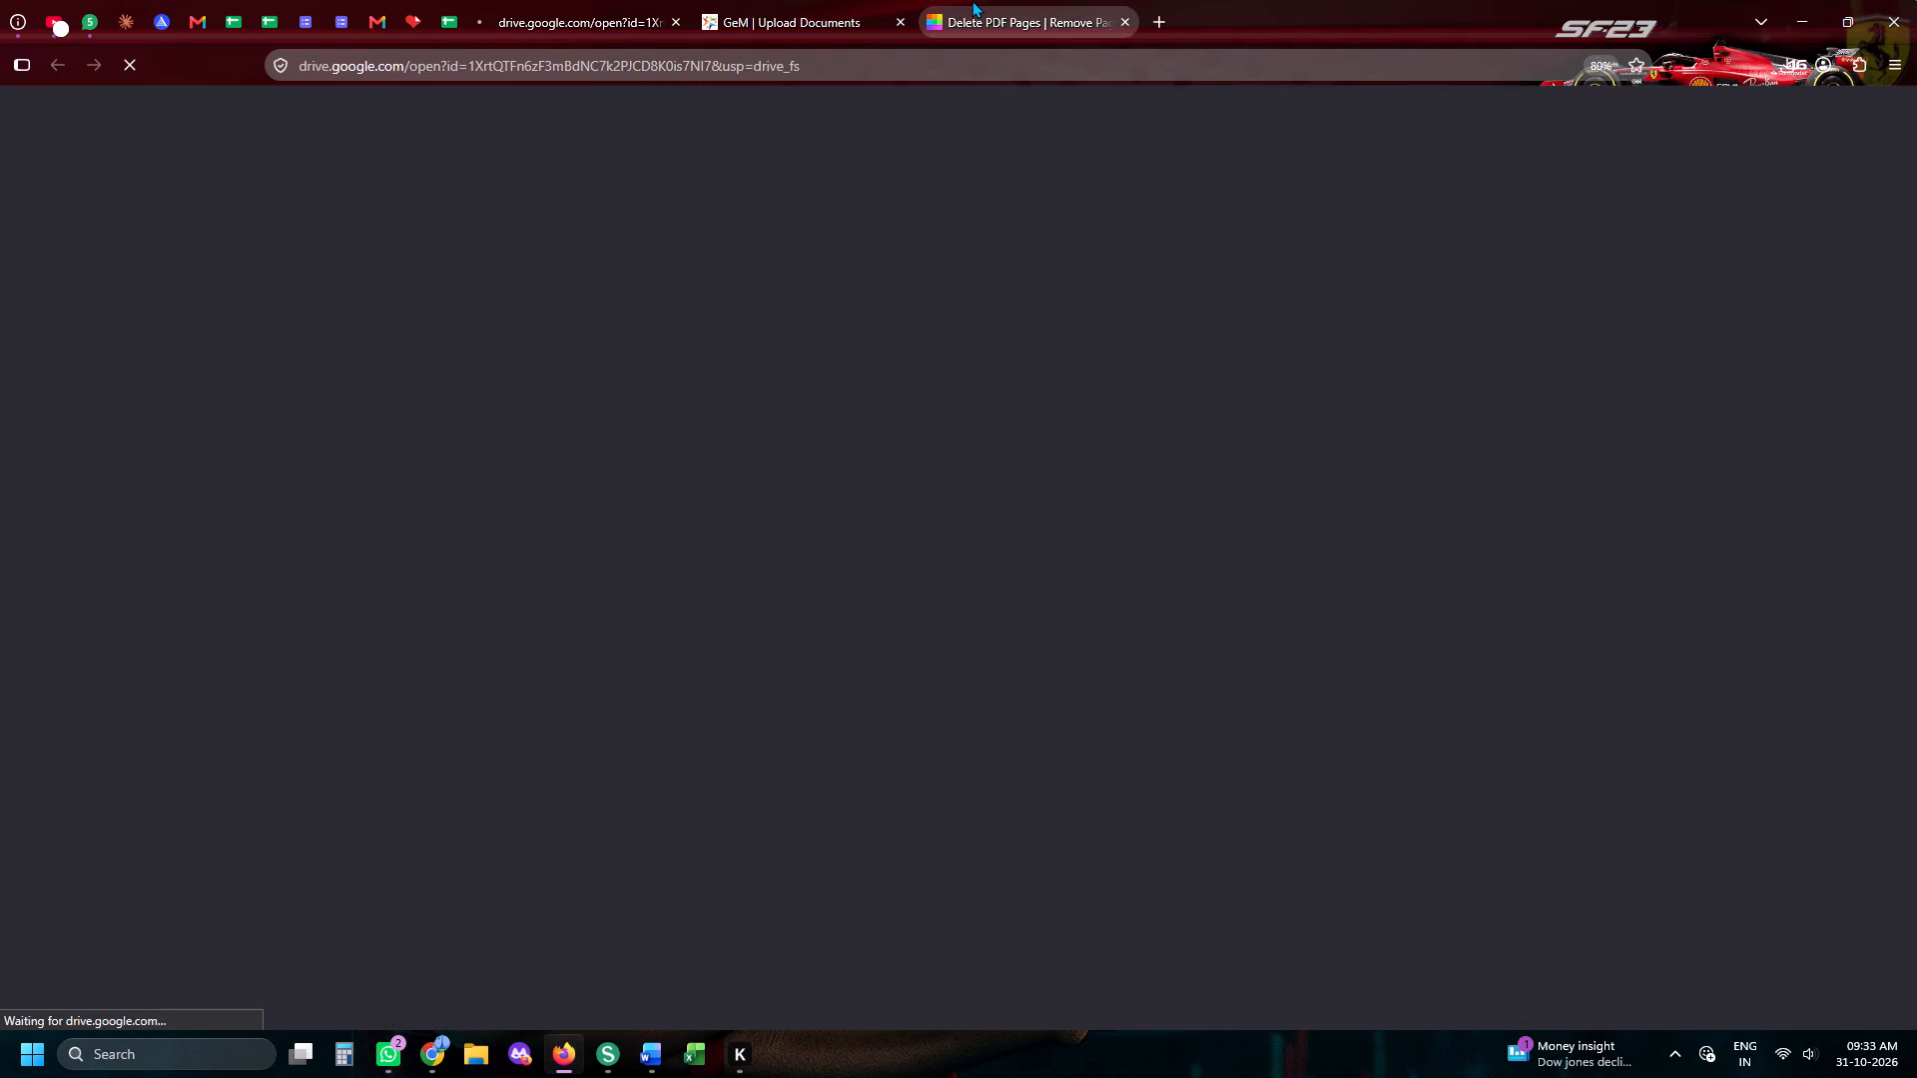
left_click(1121, 24)
left_click(703, 0)
left_click(509, 0)
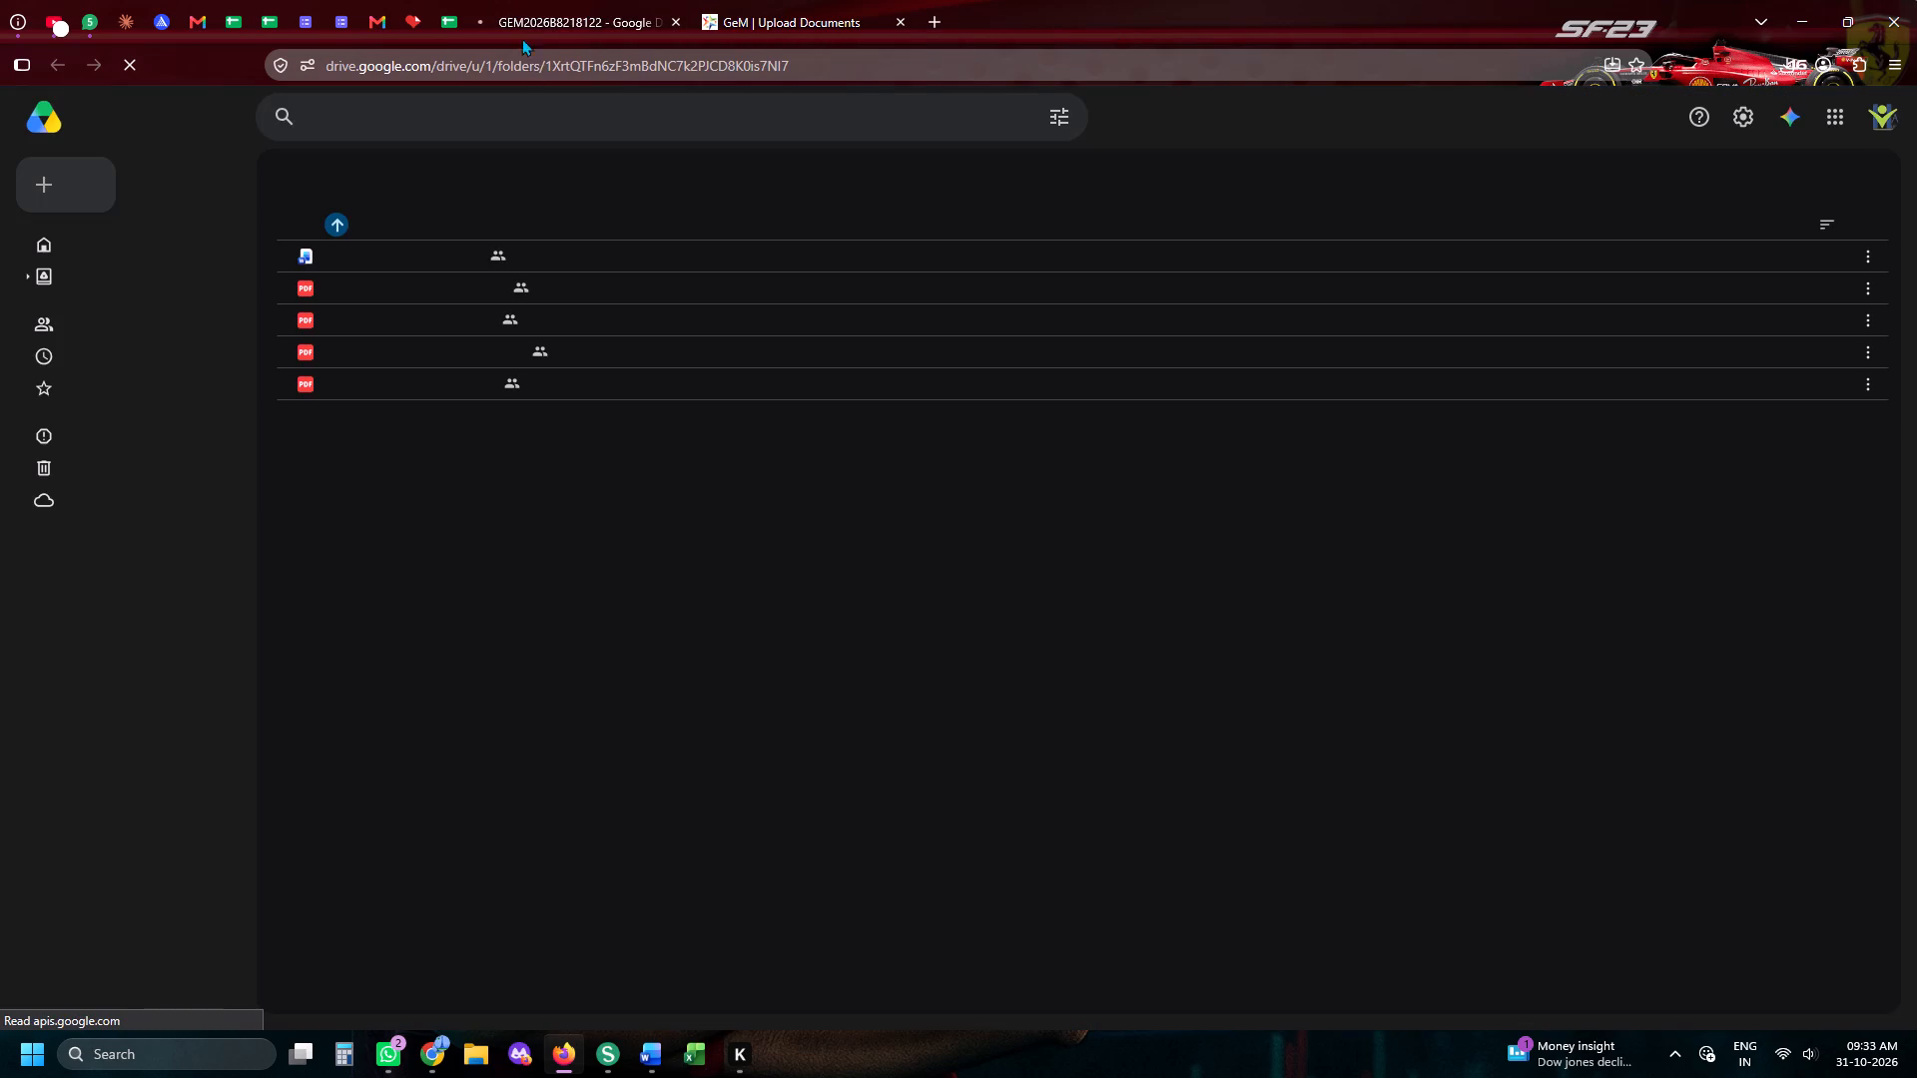
Open ALL ANNEXURES.docx from the bid folder and look through its declarations, annexures and integrity pact.
left_click(431, 317)
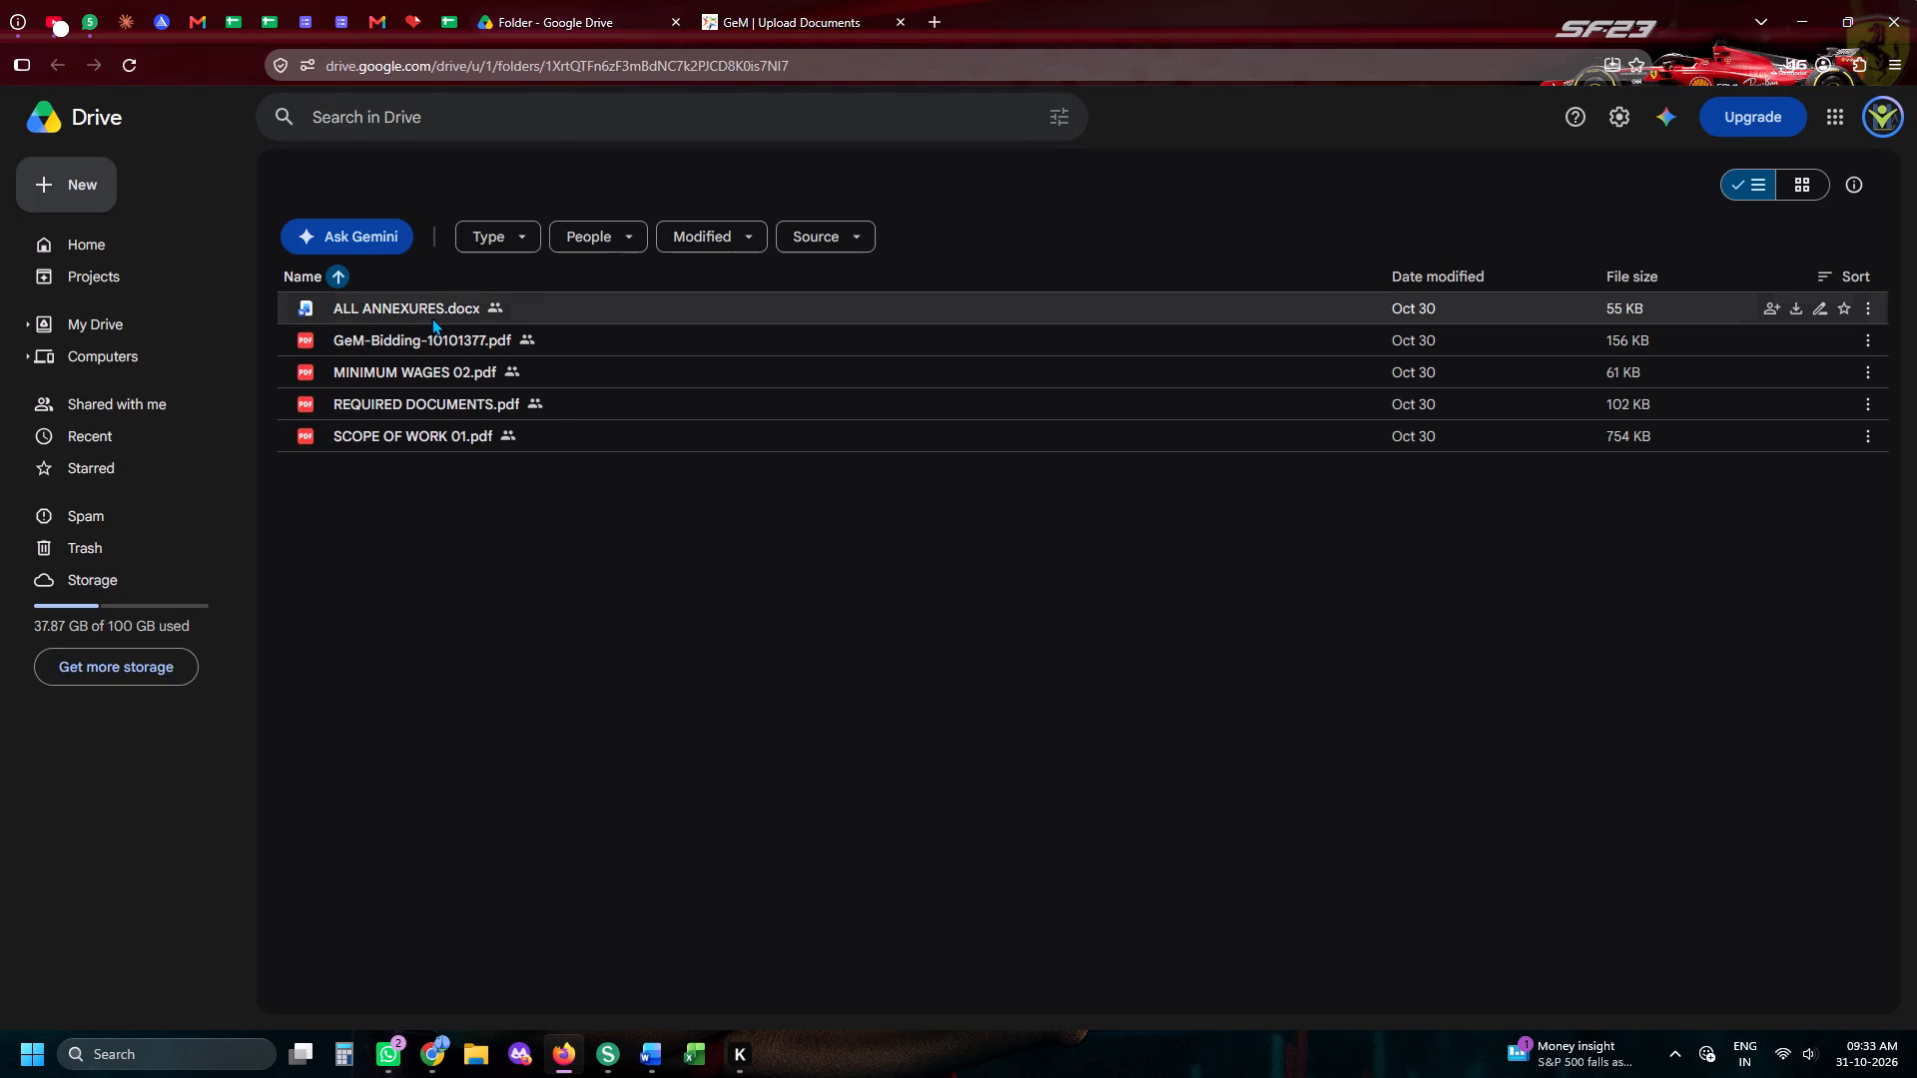
left_click(431, 317)
double_click(431, 317)
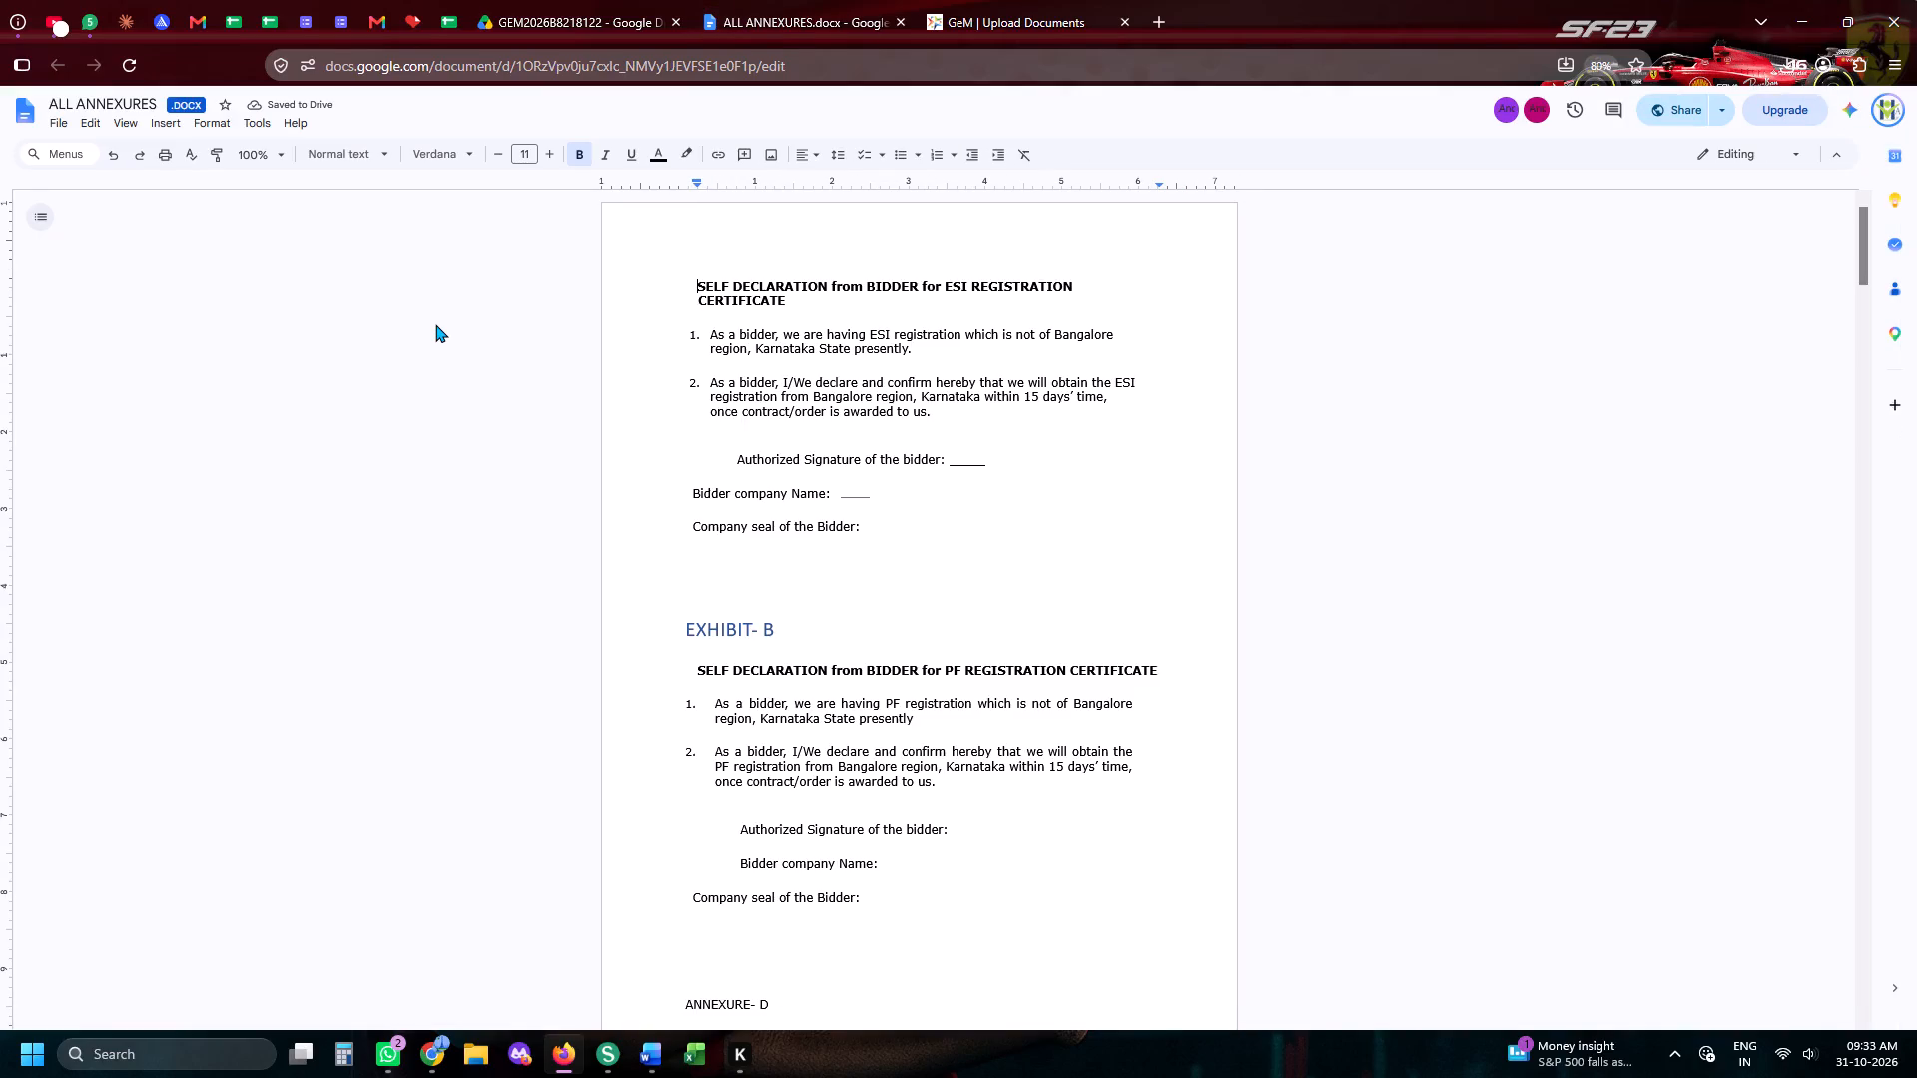
scroll(651, 346, "down", 20)
scroll(651, 346, "down", 16)
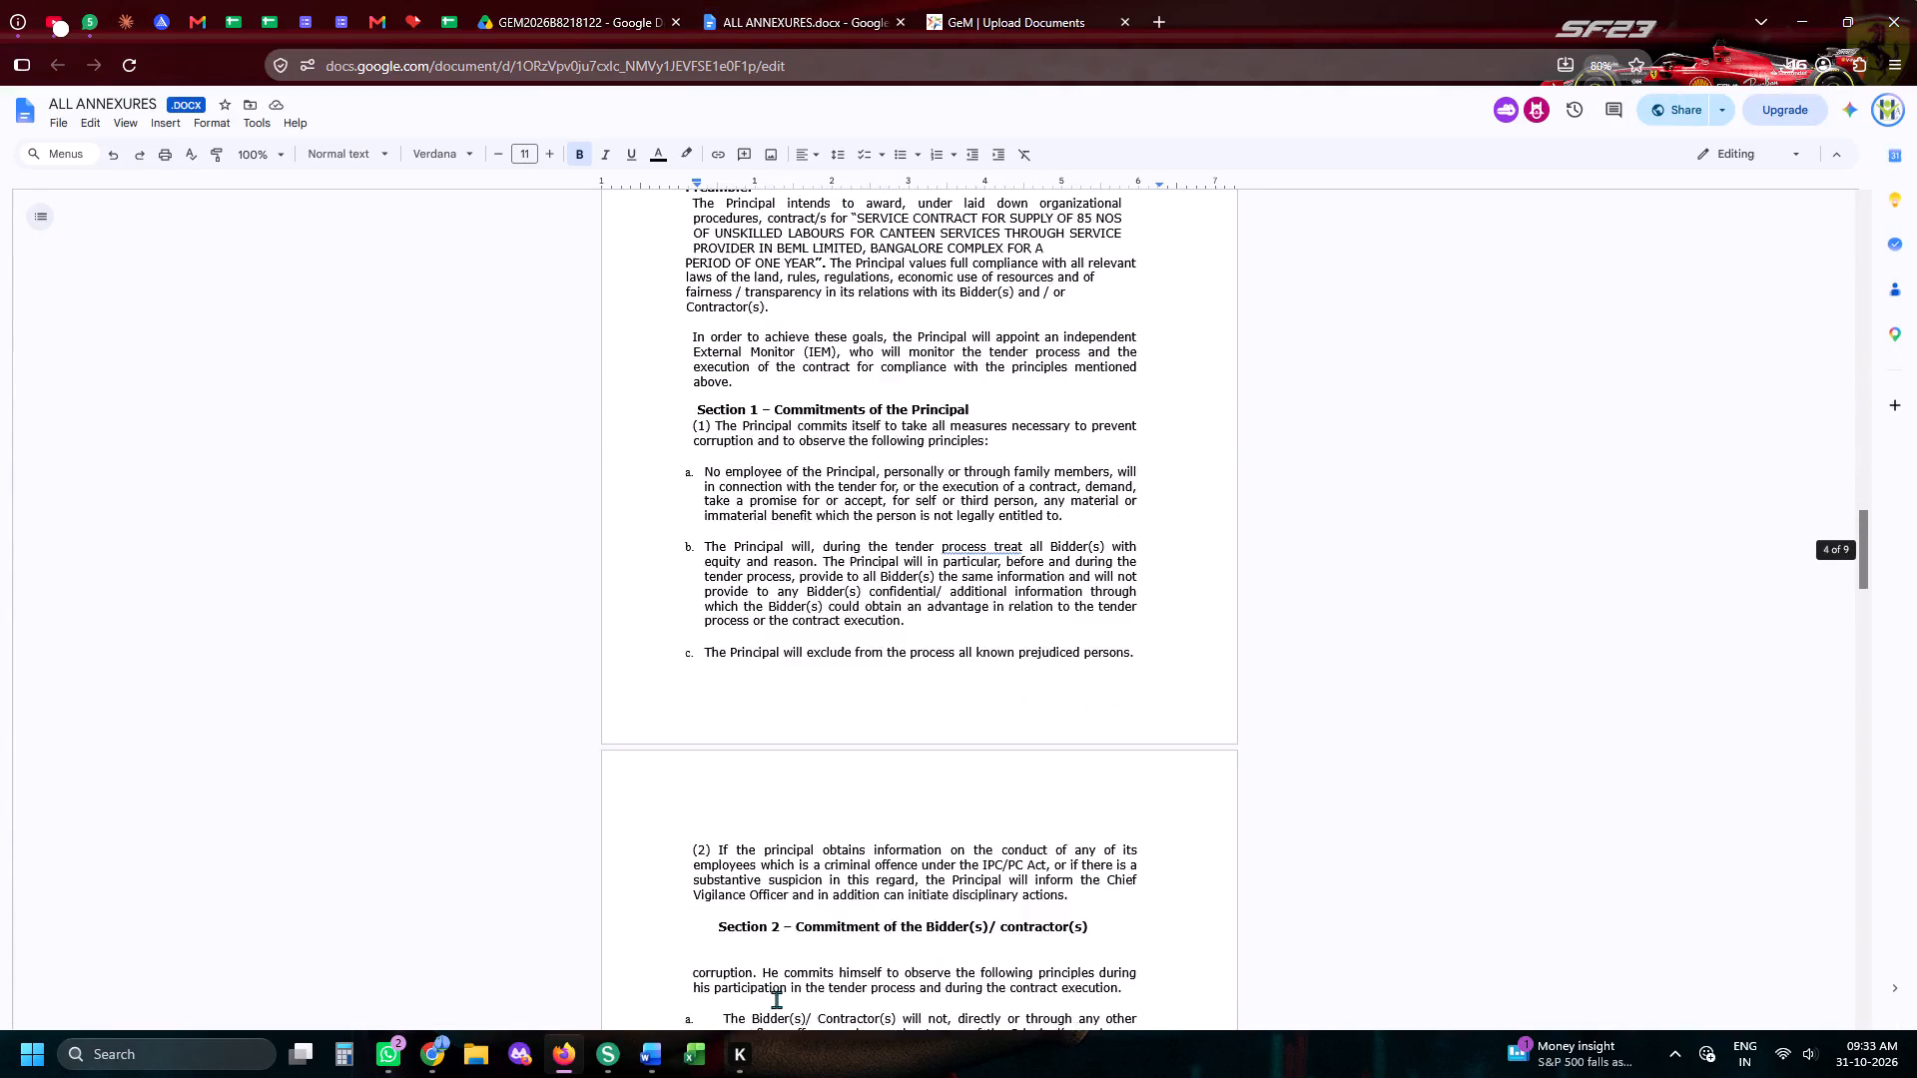
scroll(776, 999, "down", 20)
scroll(776, 999, "down", 19)
scroll(892, 762, "up", 3)
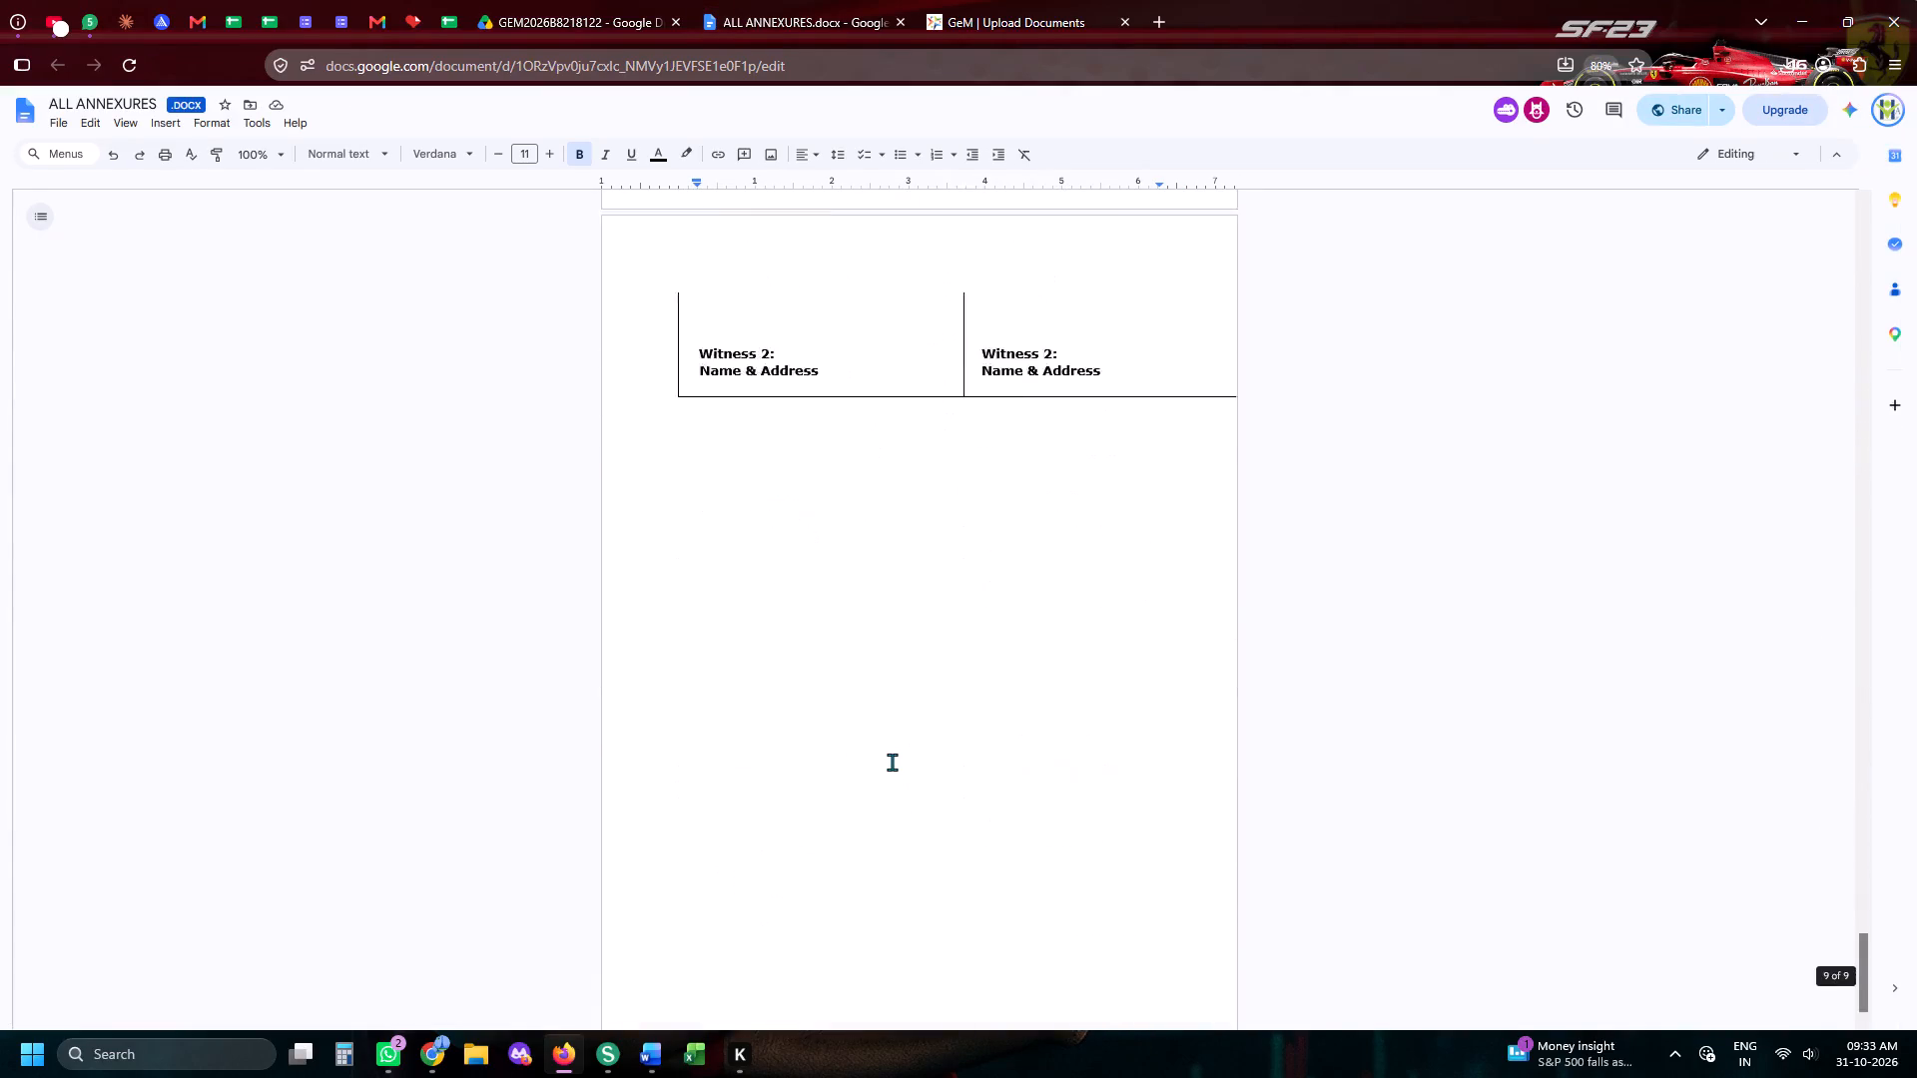
scroll(892, 762, "up", 20)
scroll(892, 762, "up", 20)
scroll(892, 762, "up", 6)
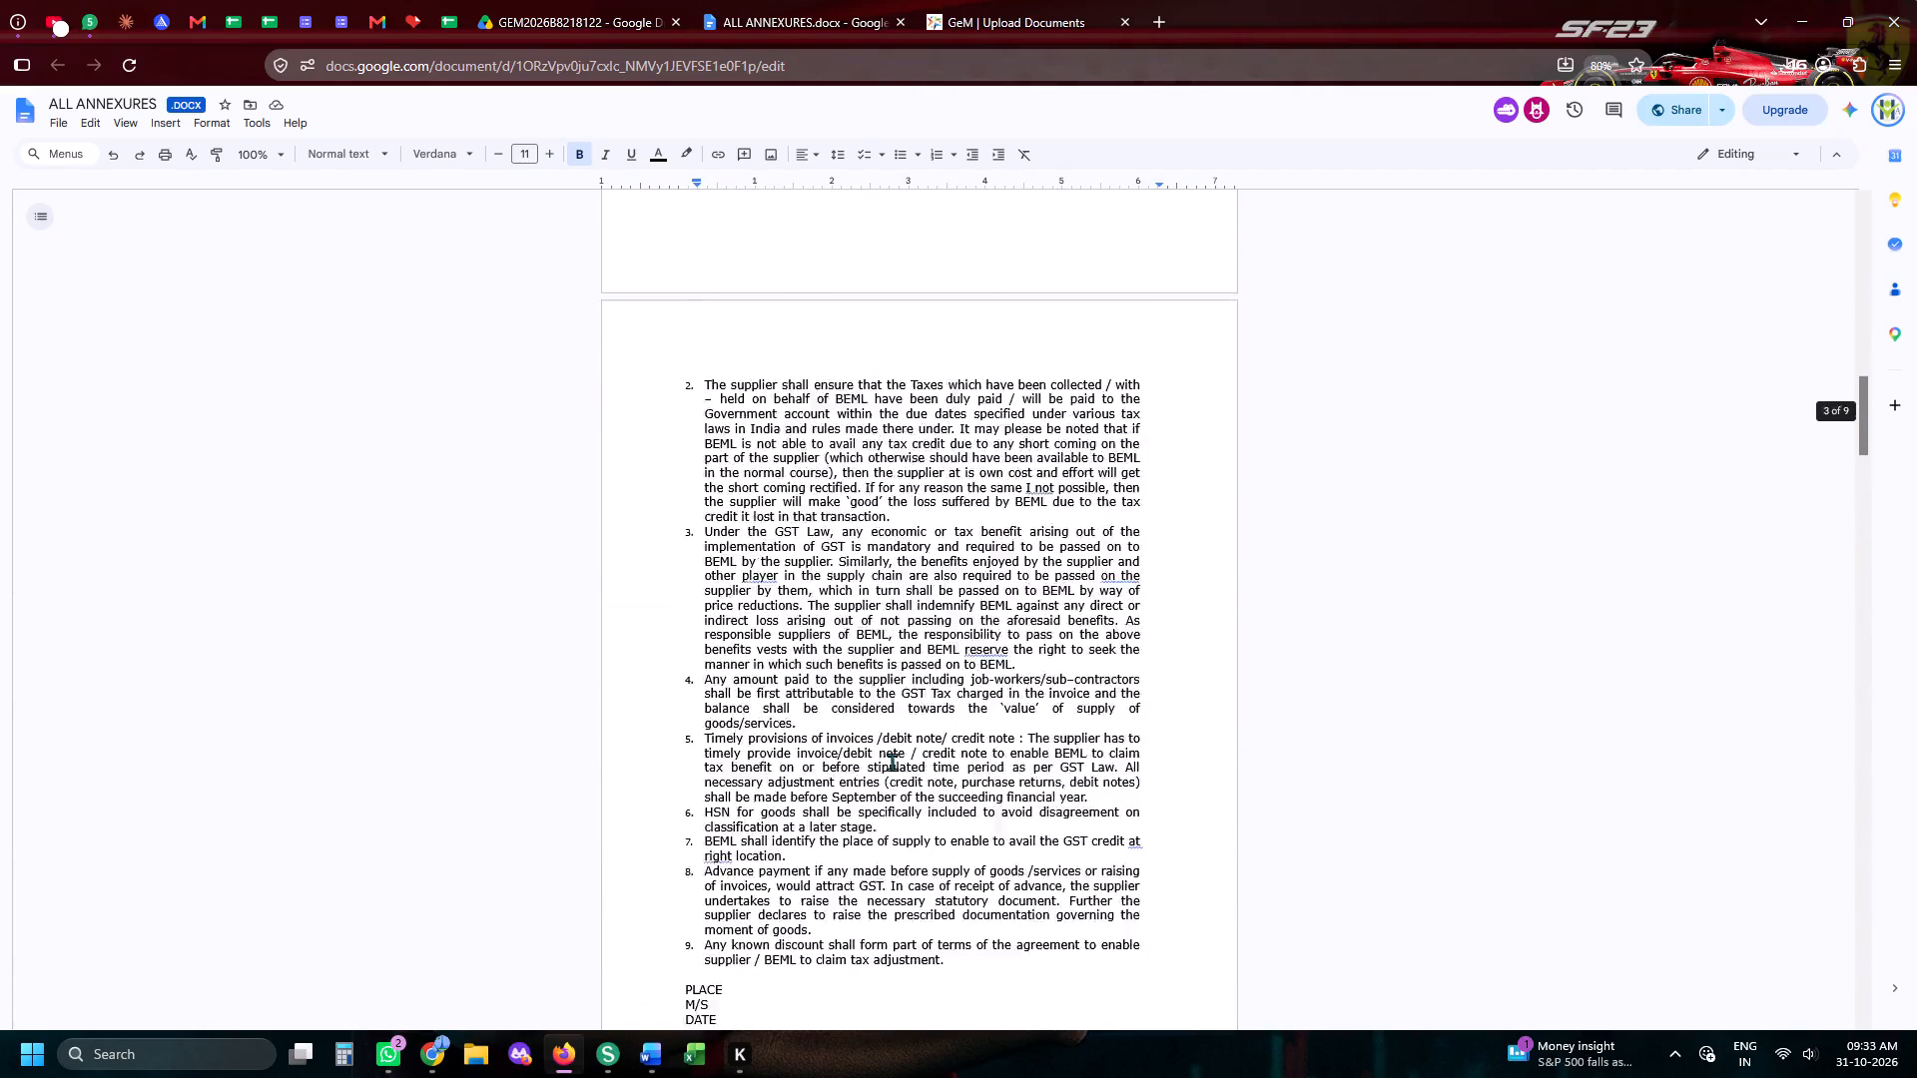
scroll(892, 762, "up", 20)
scroll(892, 762, "up", 12)
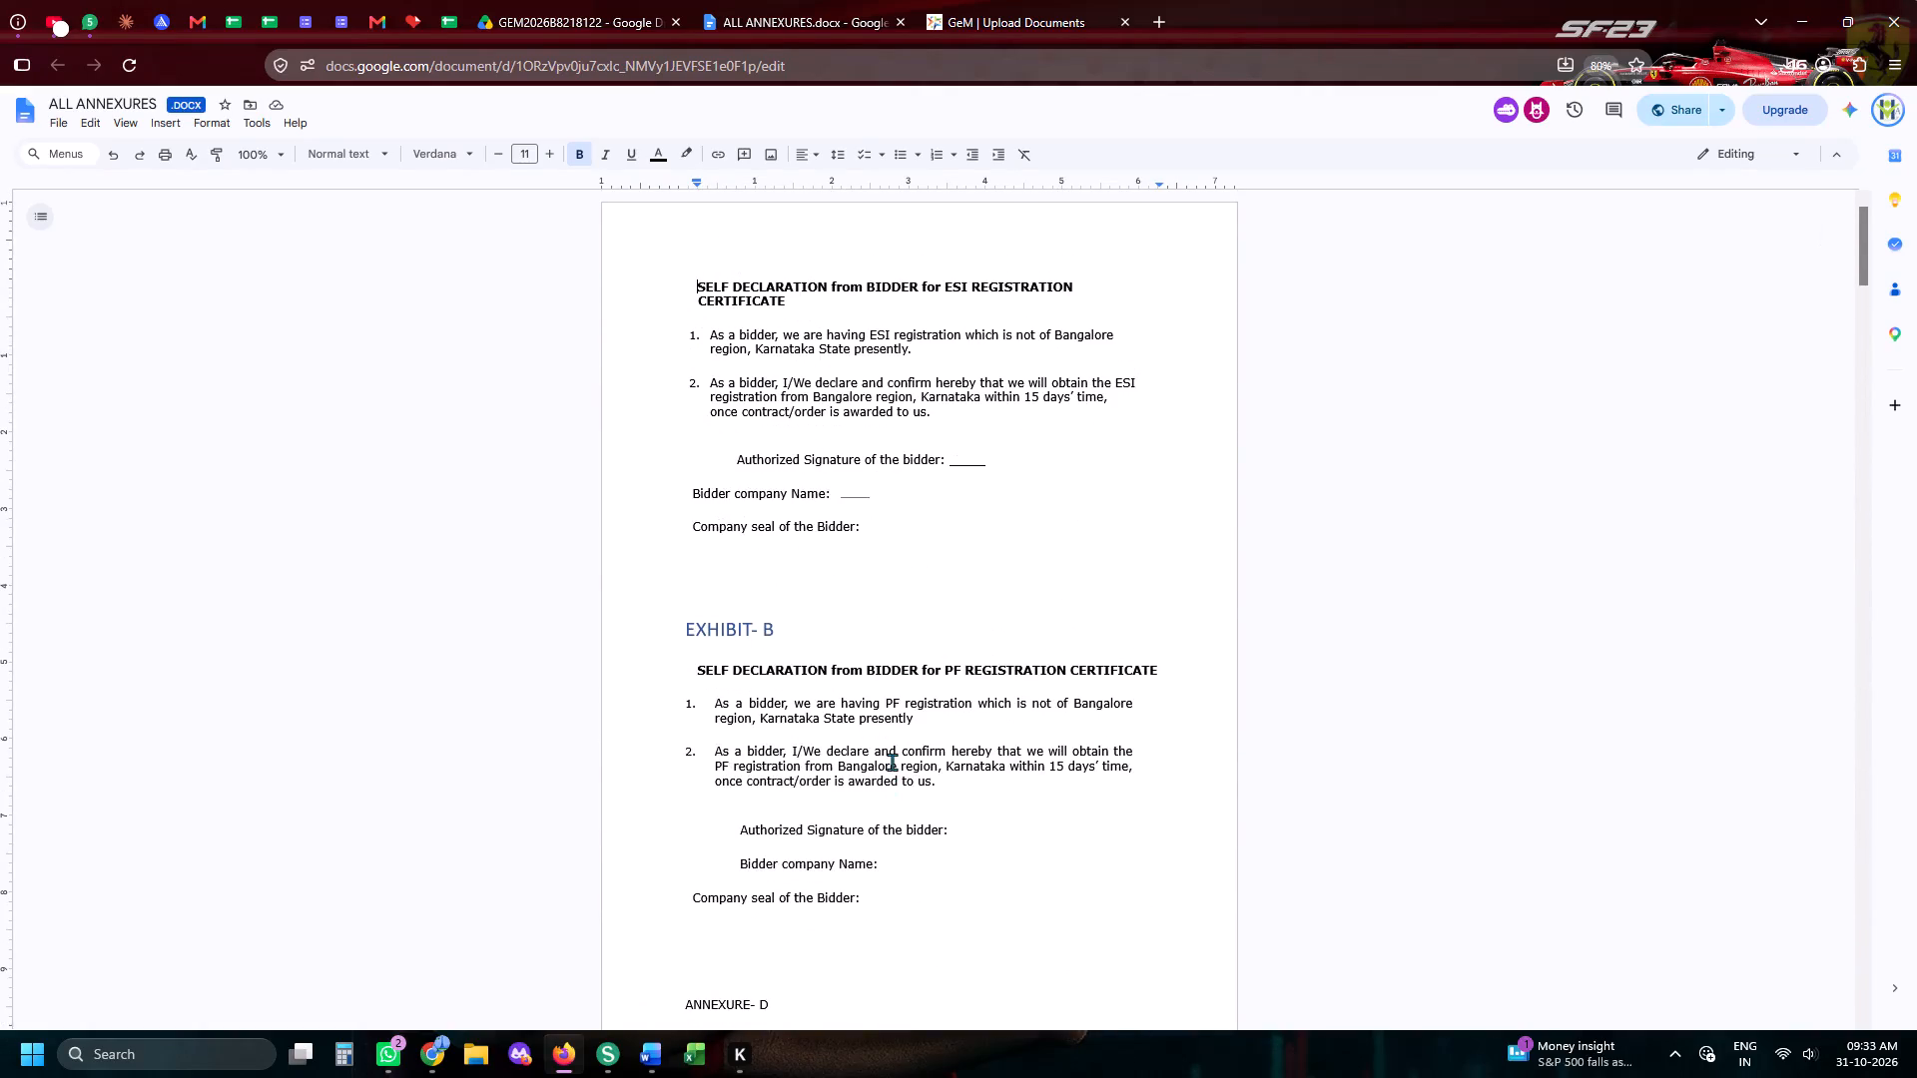
Copy the entire ALL ANNEXURES text and paste it over the whole body of the letterhead-hhspl document in Word.
key("ctrl+a")
key("ctrl+c")
key("ctrl+c")
key("ctrl+c")
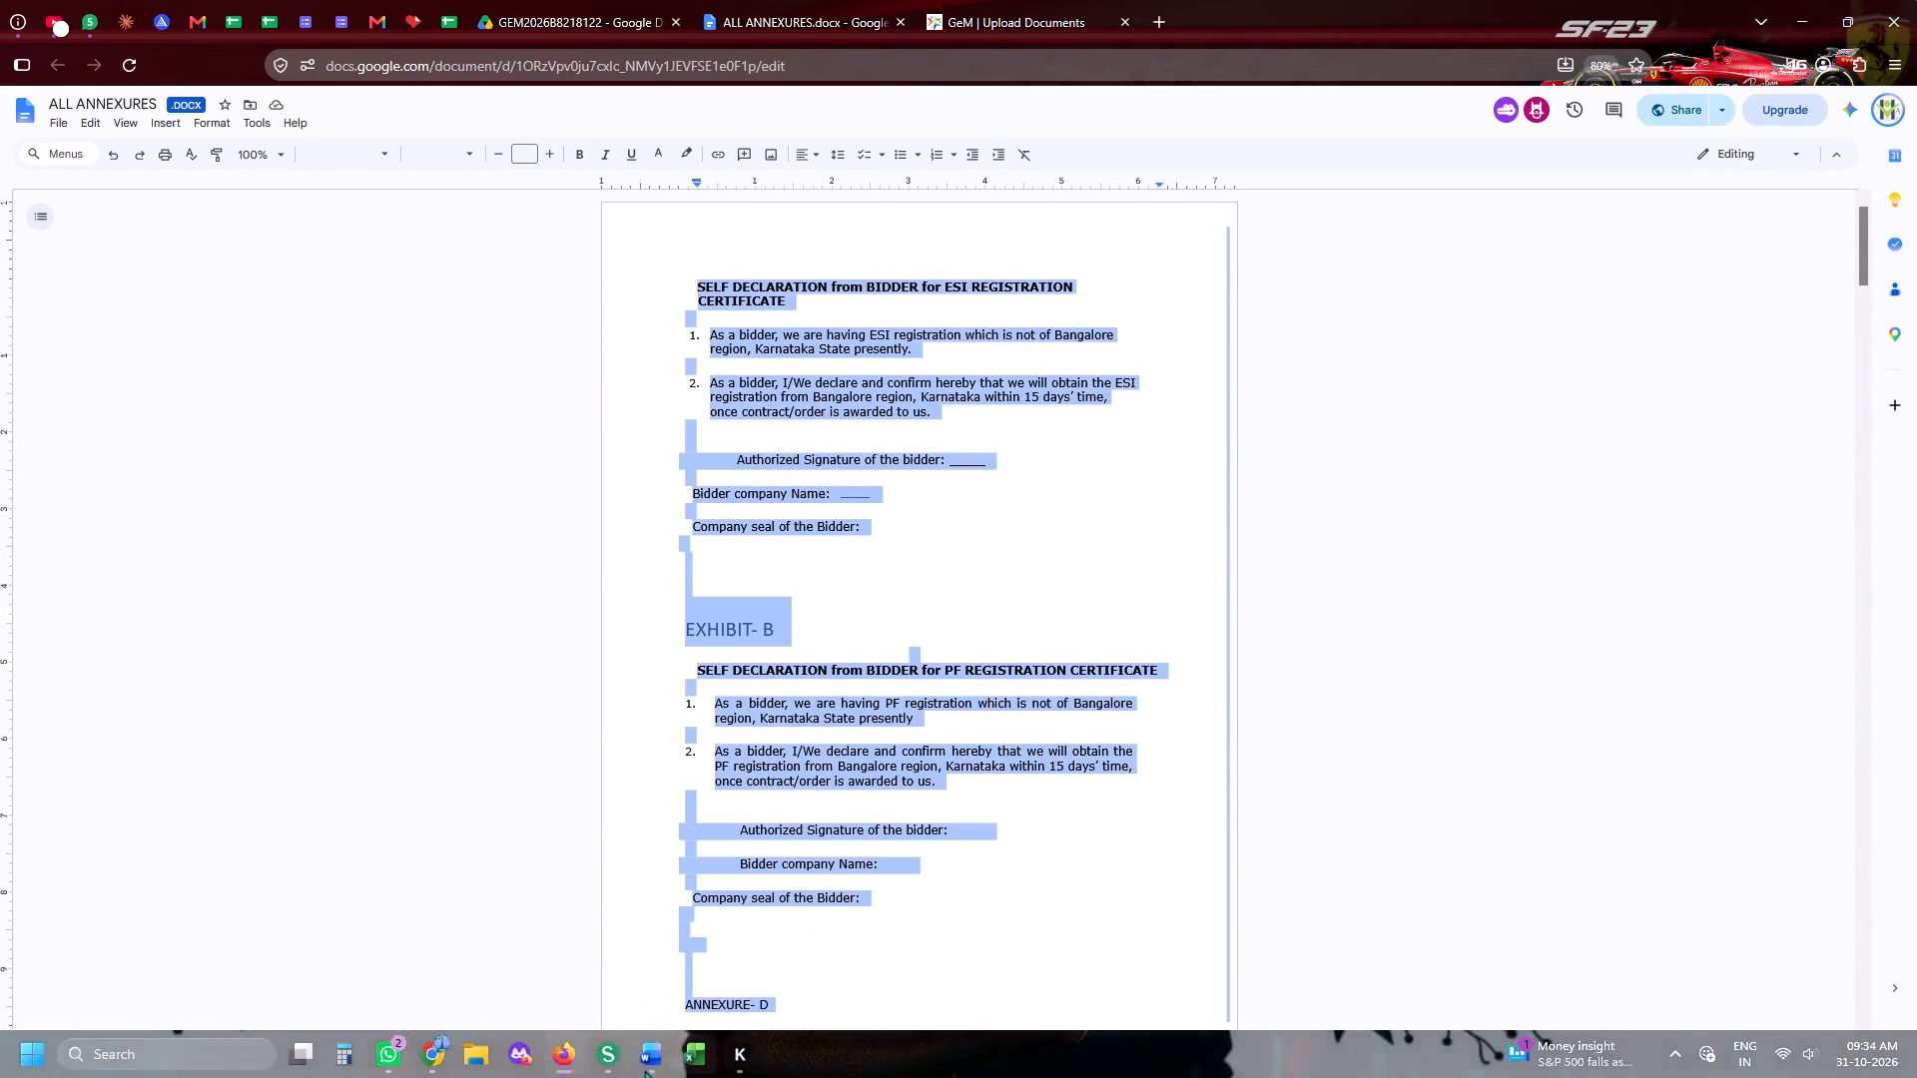
key("ctrl+c")
left_click(649, 1053)
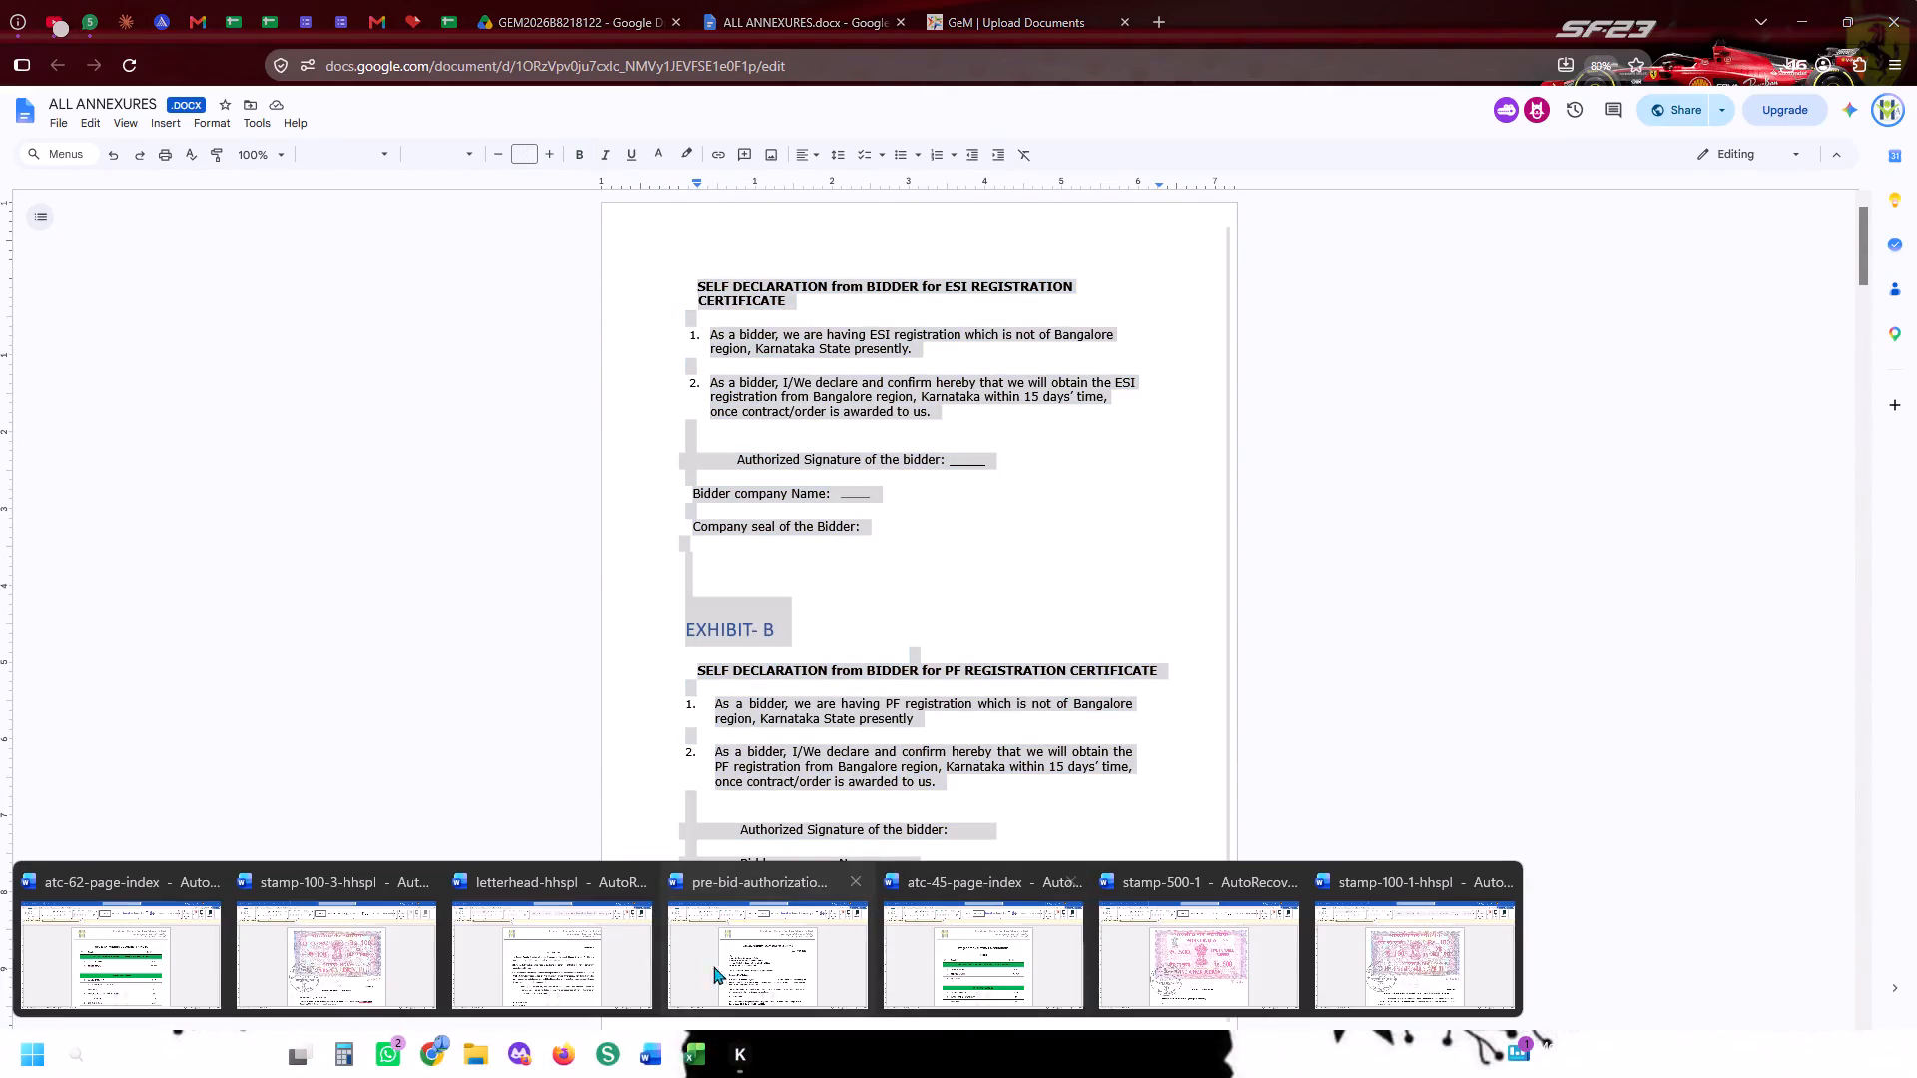
left_click(544, 956)
left_click(995, 690)
key("BackSpace")
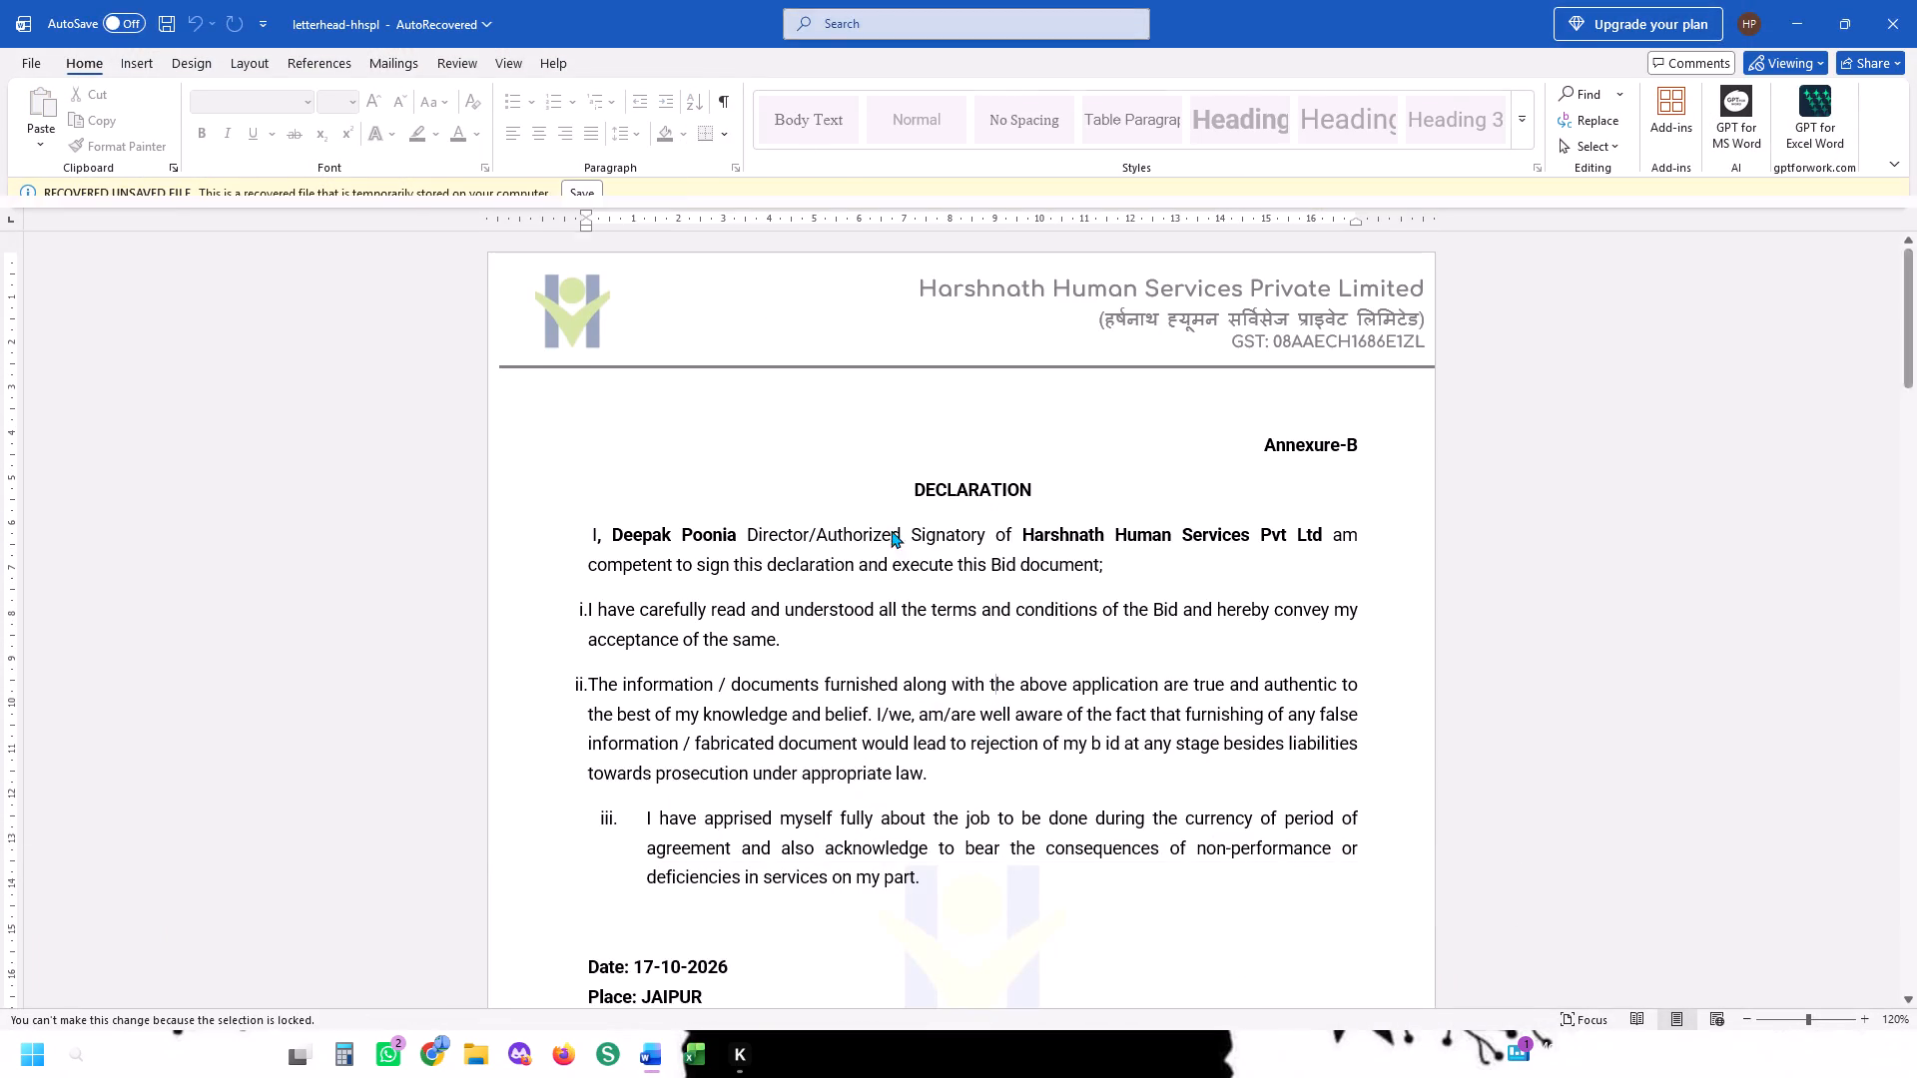
left_click(989, 697)
key("BackSpace")
left_click(646, 229)
key("ctrl+a")
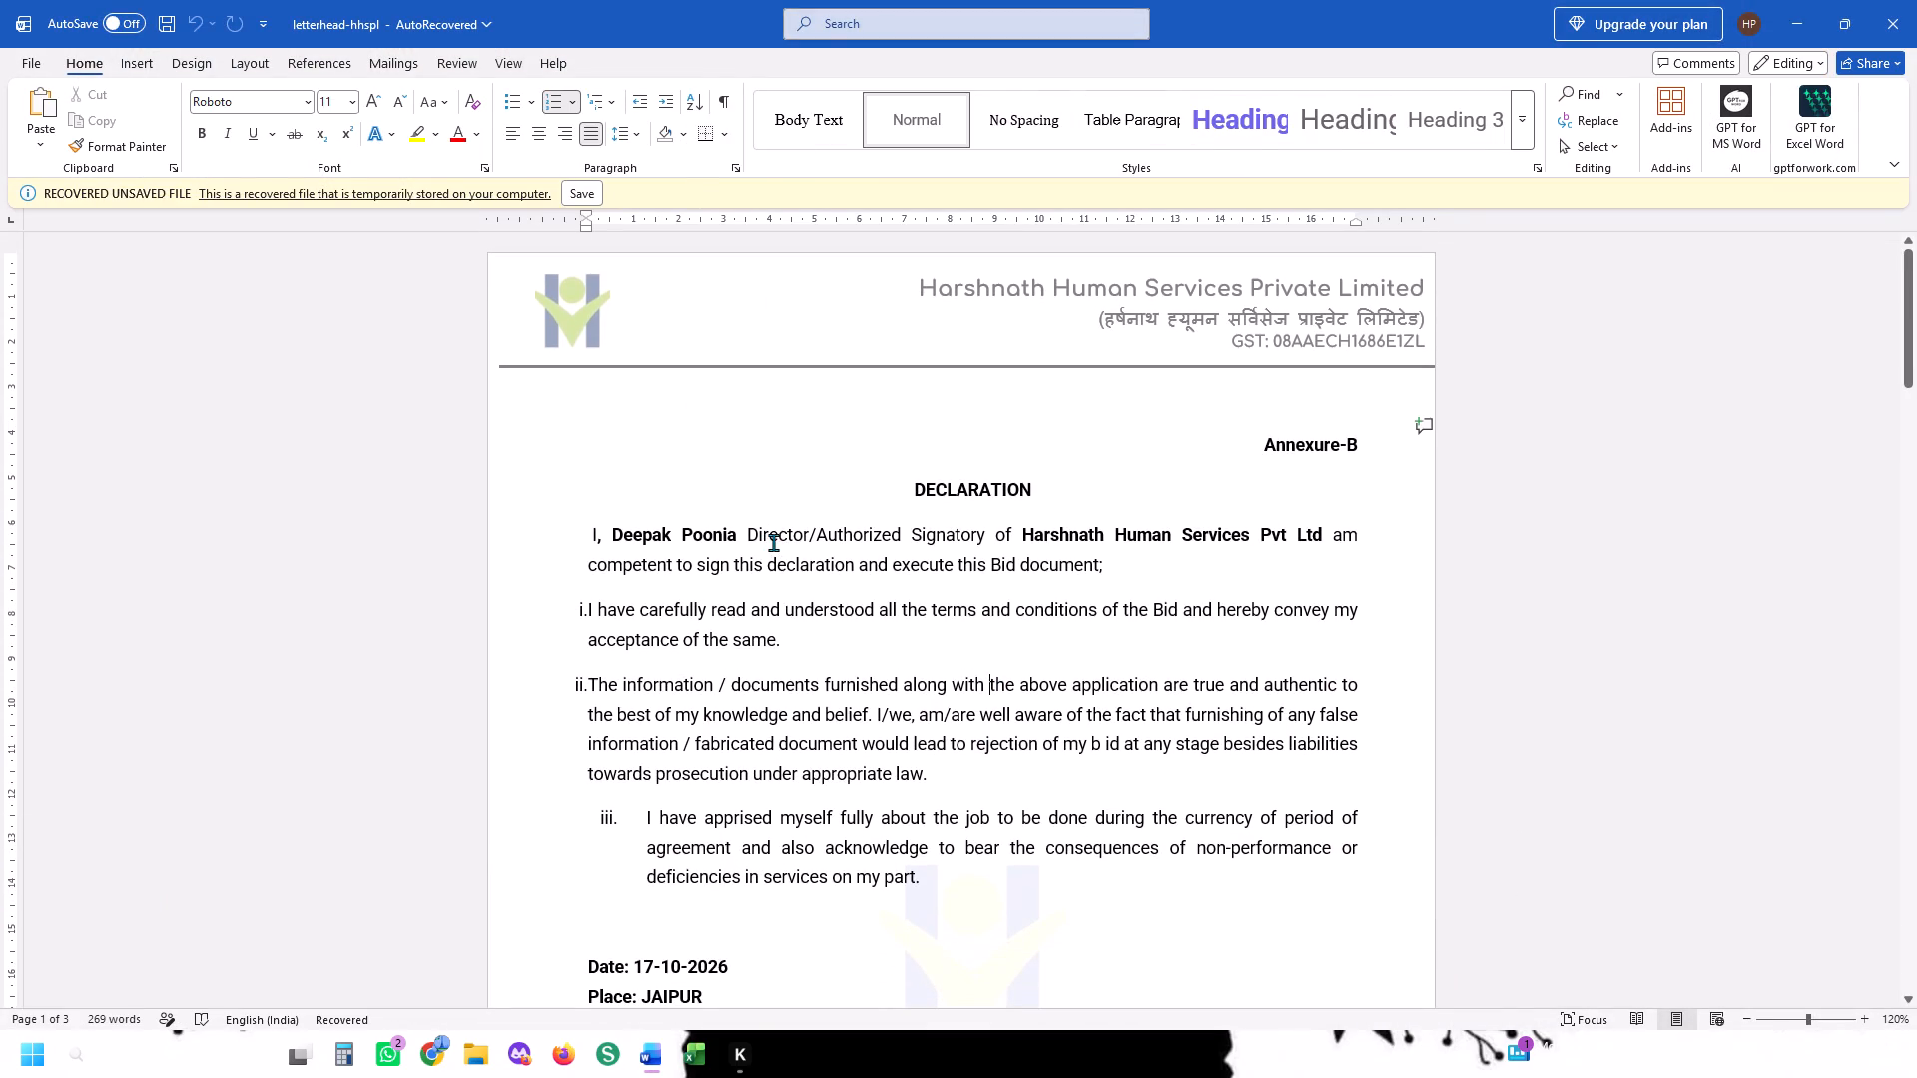
key("ctrl+v")
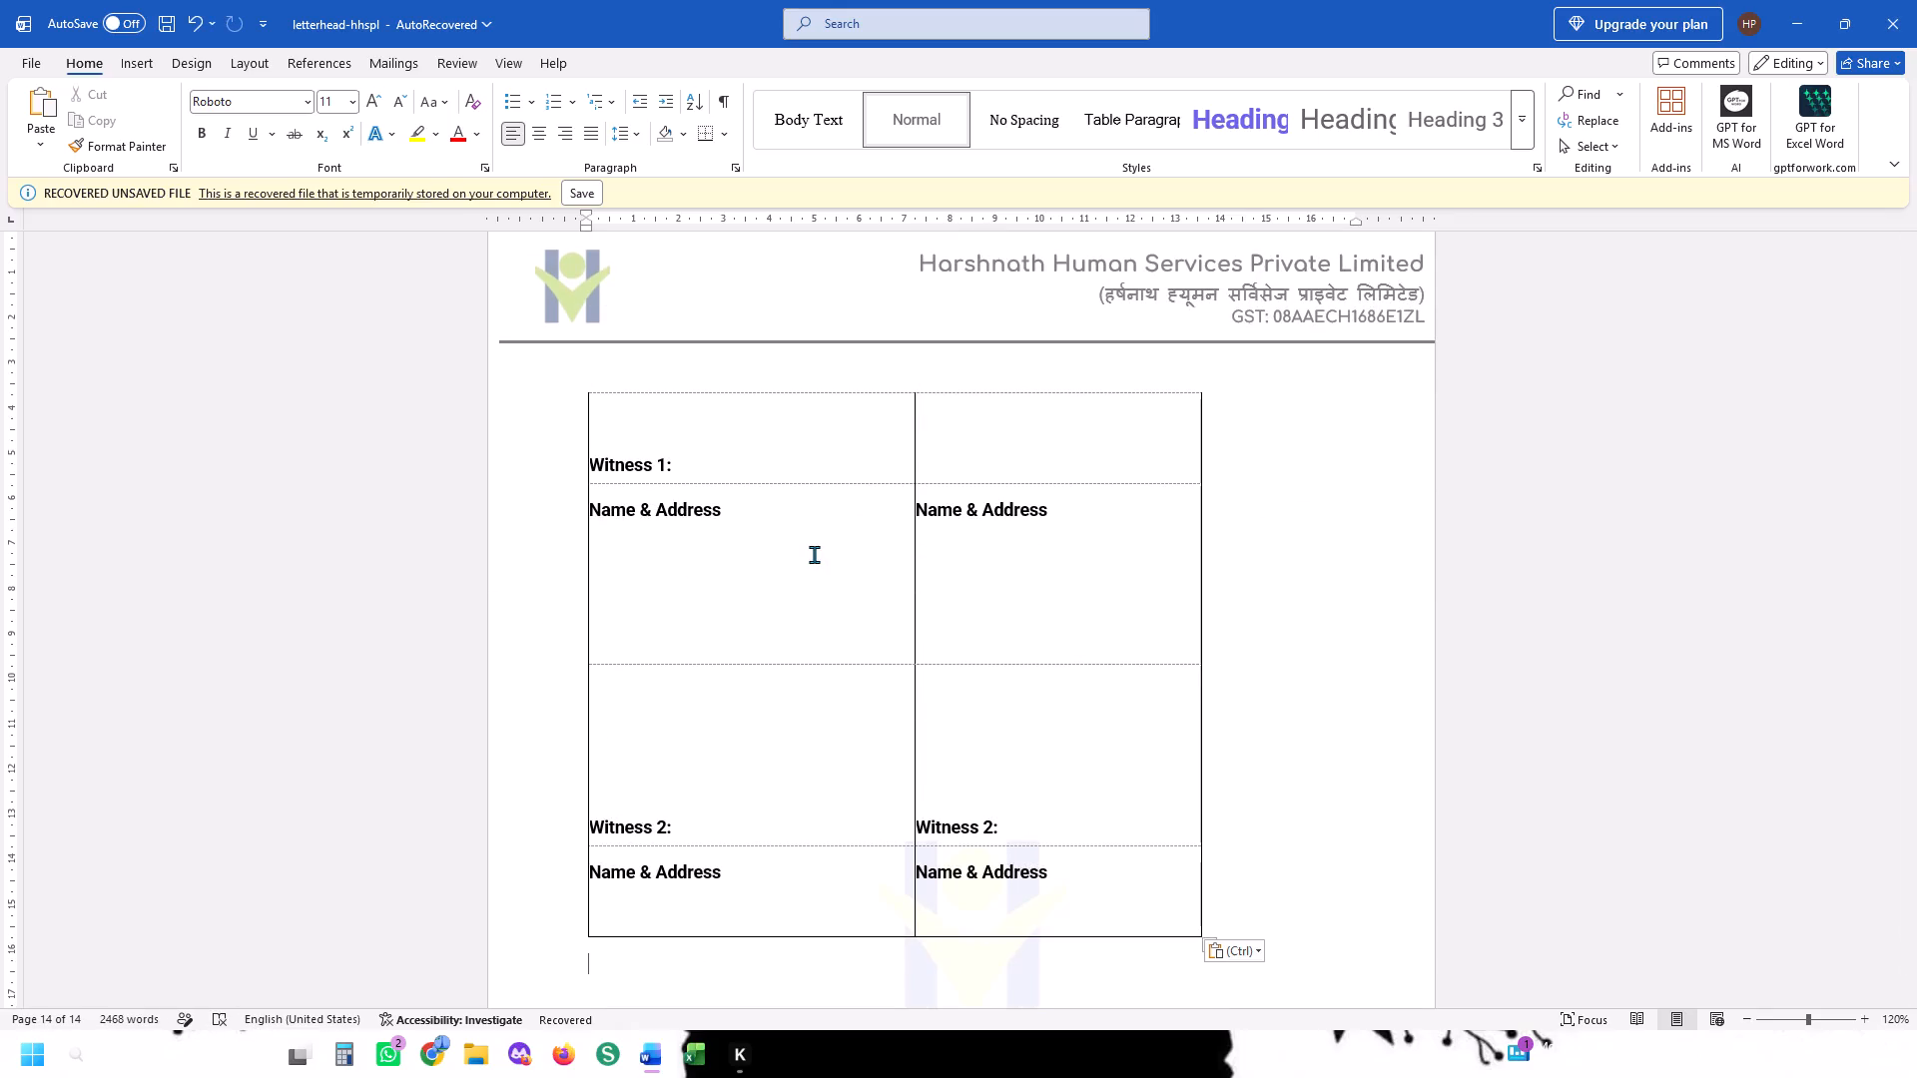
Remove bold from the entire pasted annexure text and justify it.
scroll(814, 554, "up", 13)
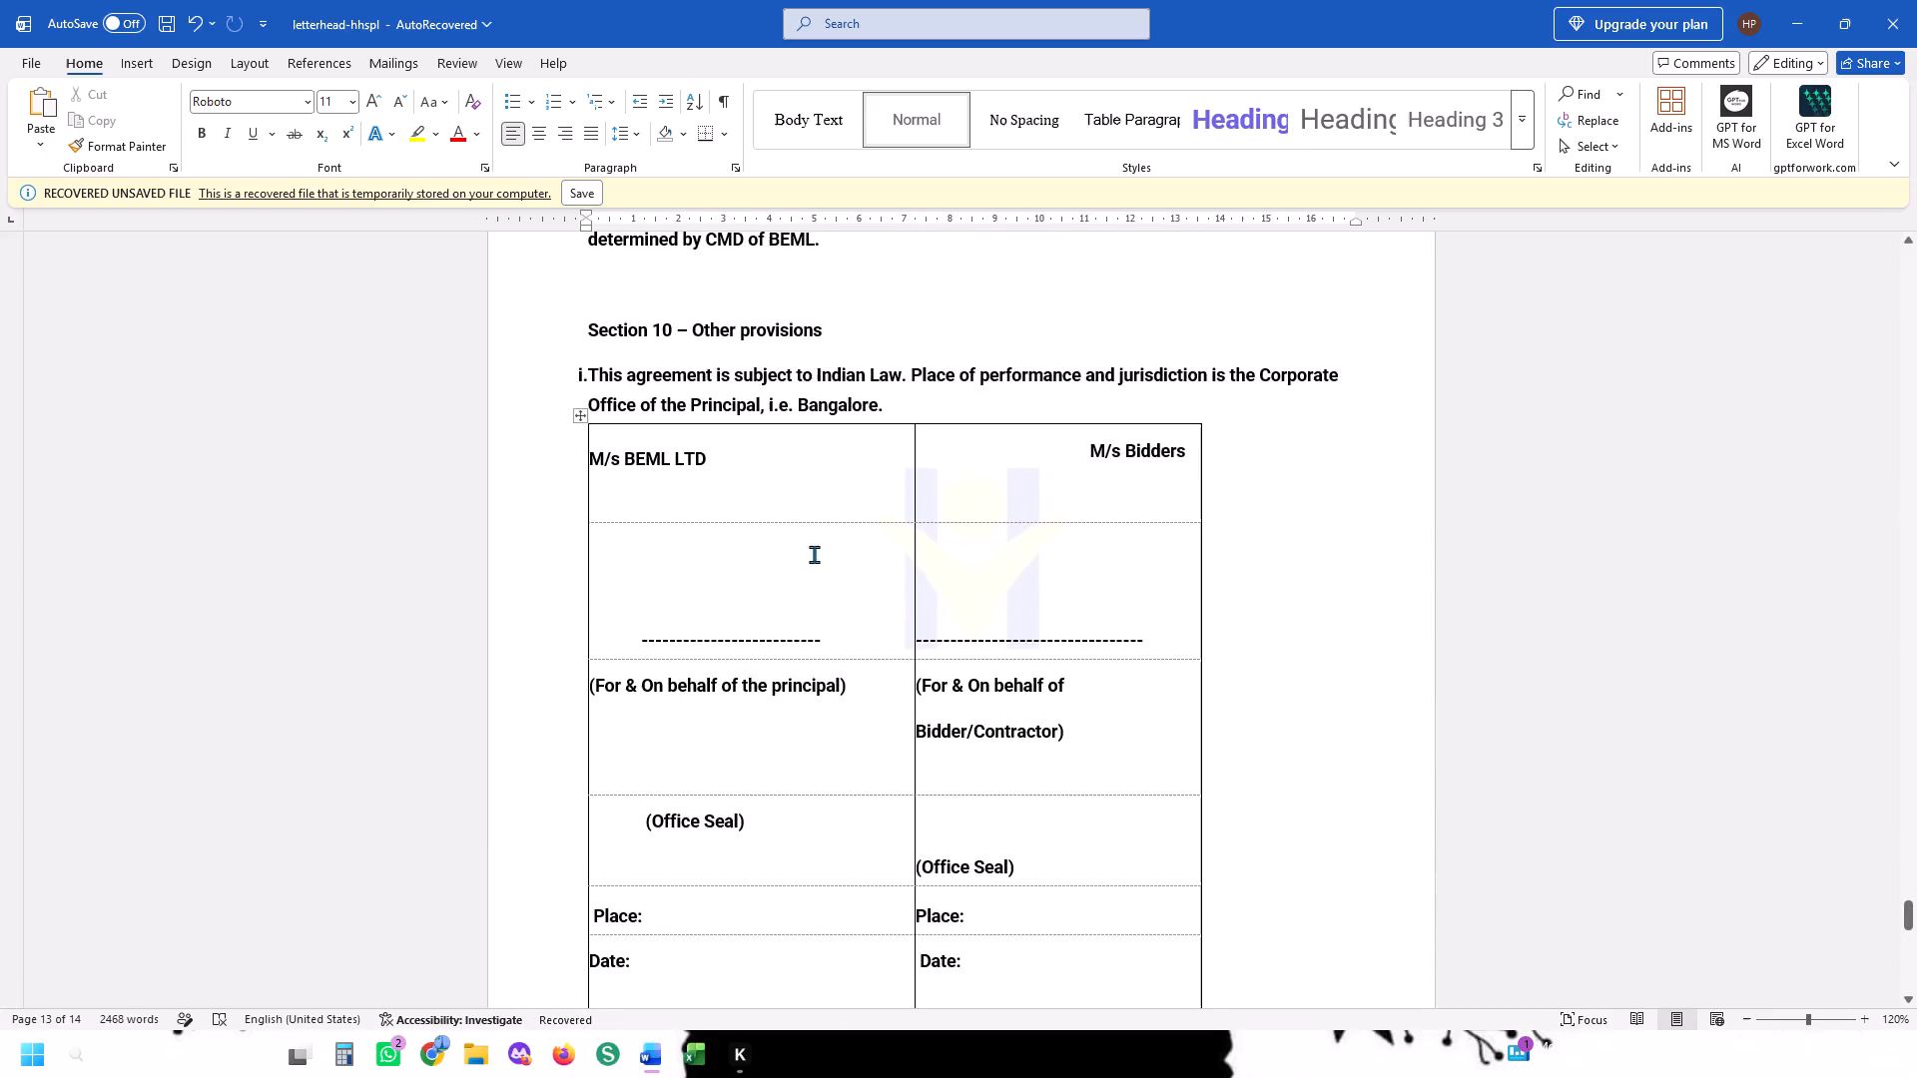
key("ctrl+a")
key("ctrl+b")
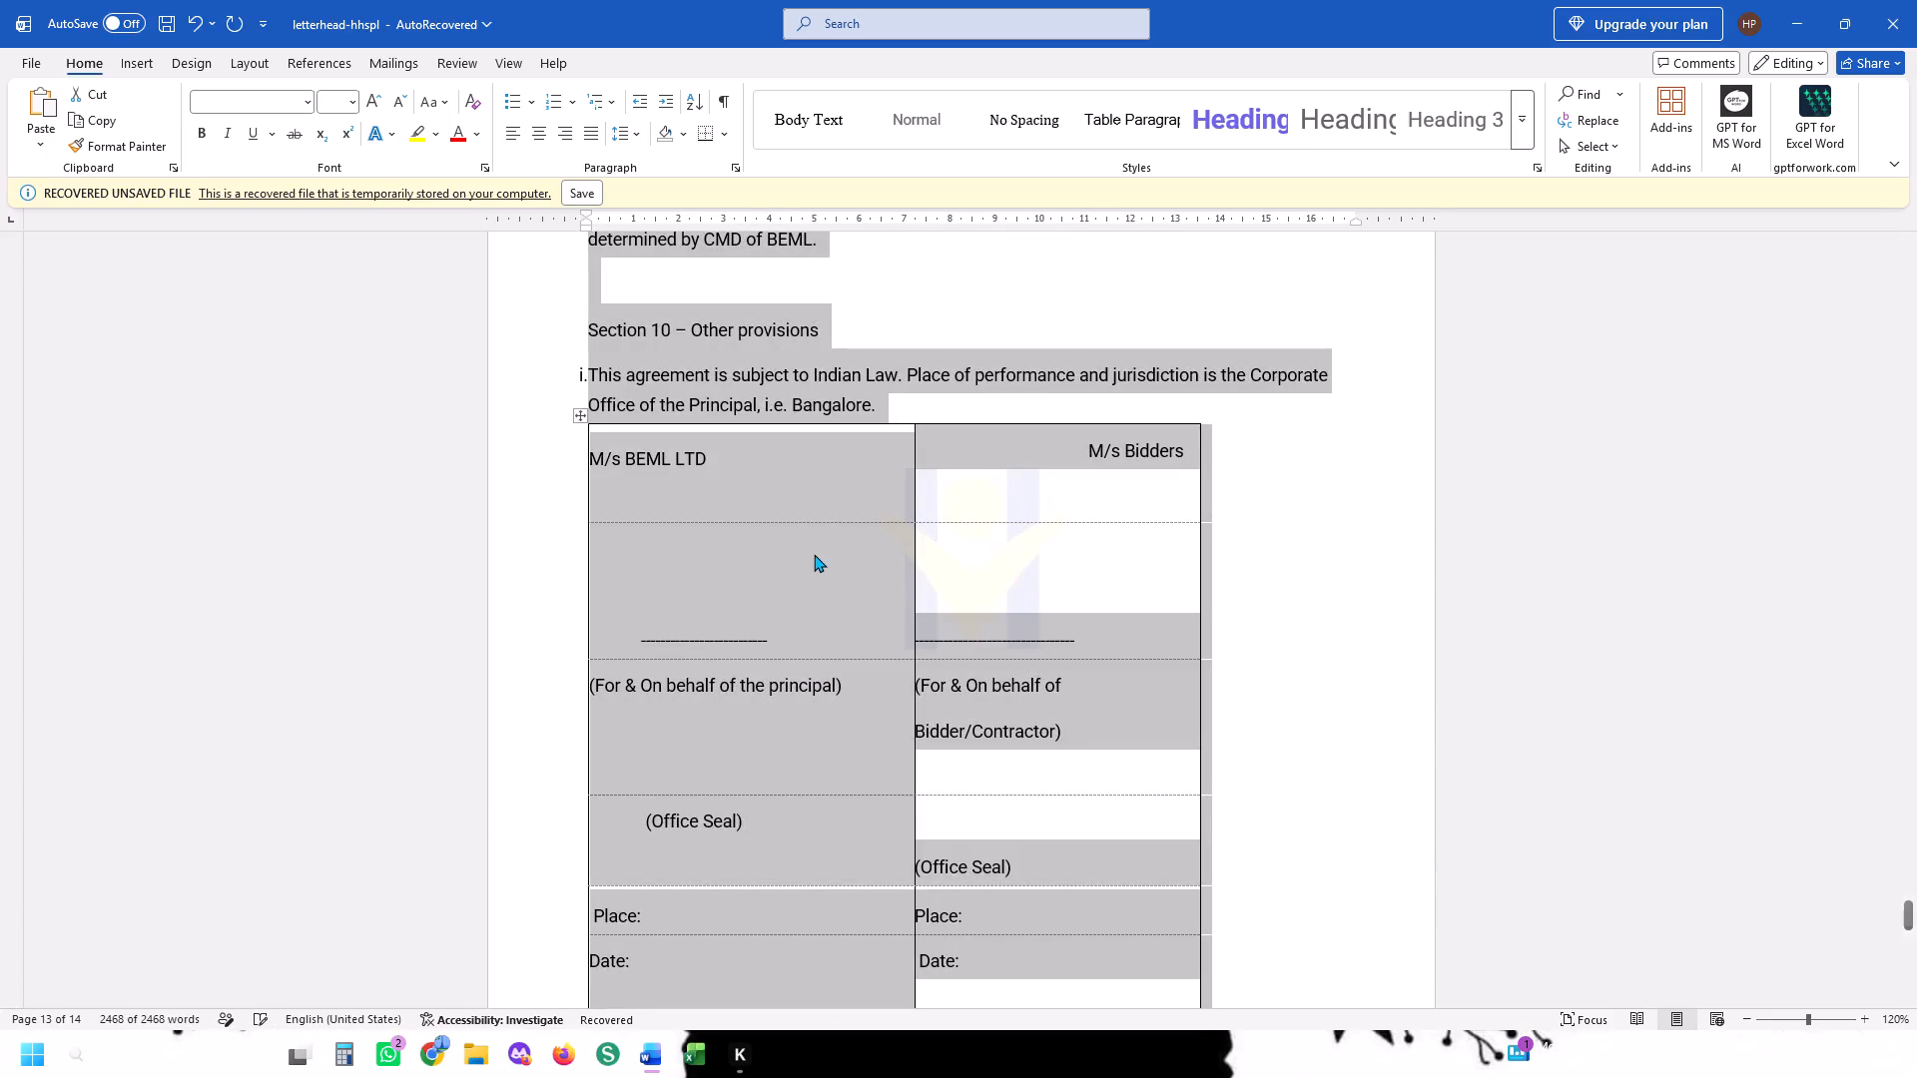
key("ctrl+j")
Make the heading "SELF DECLARATION from BIDDER for ESI REGISTRATION CERTIFICATE" on the first page bold and centred.
scroll(839, 549, "up", 6)
scroll(926, 592, "up", 5)
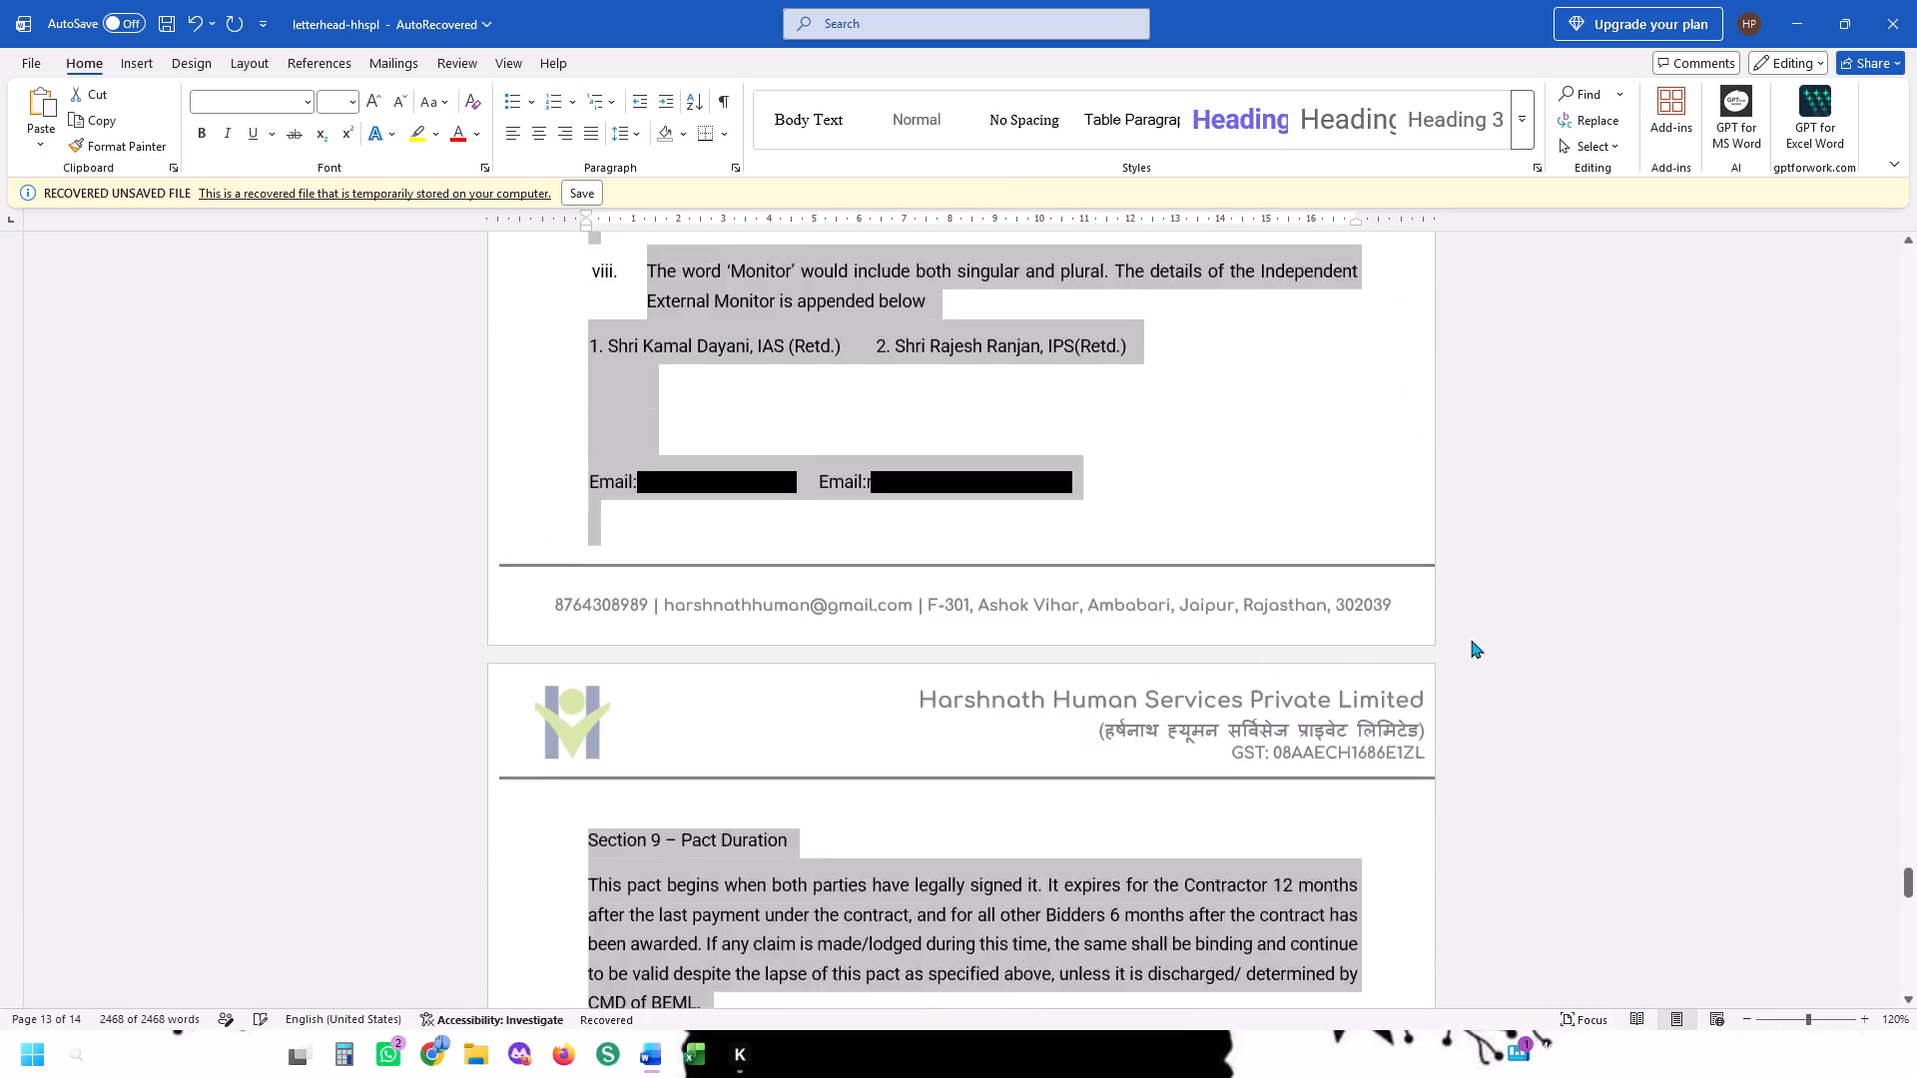
scroll(1471, 640, "up", 4)
left_click_drag(1911, 876, 1887, 343)
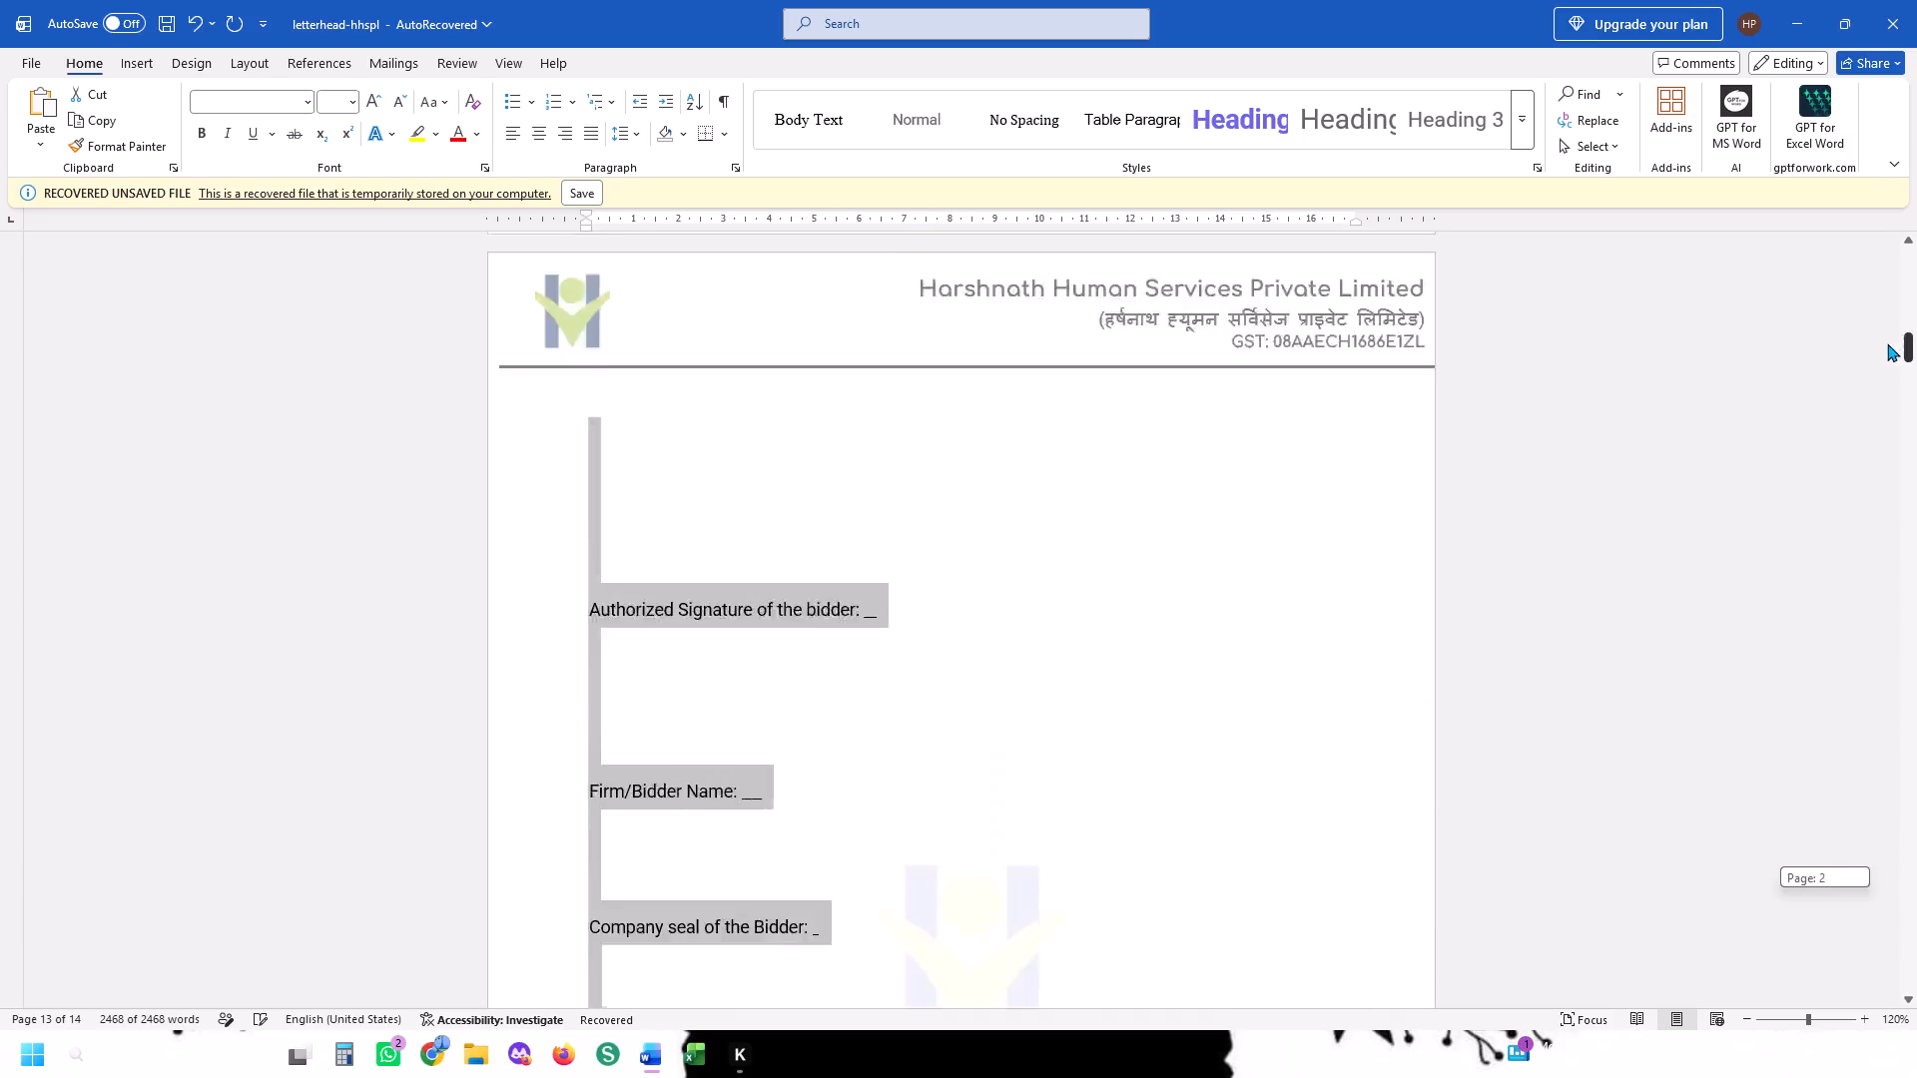
left_click_drag(1887, 343, 1876, 266)
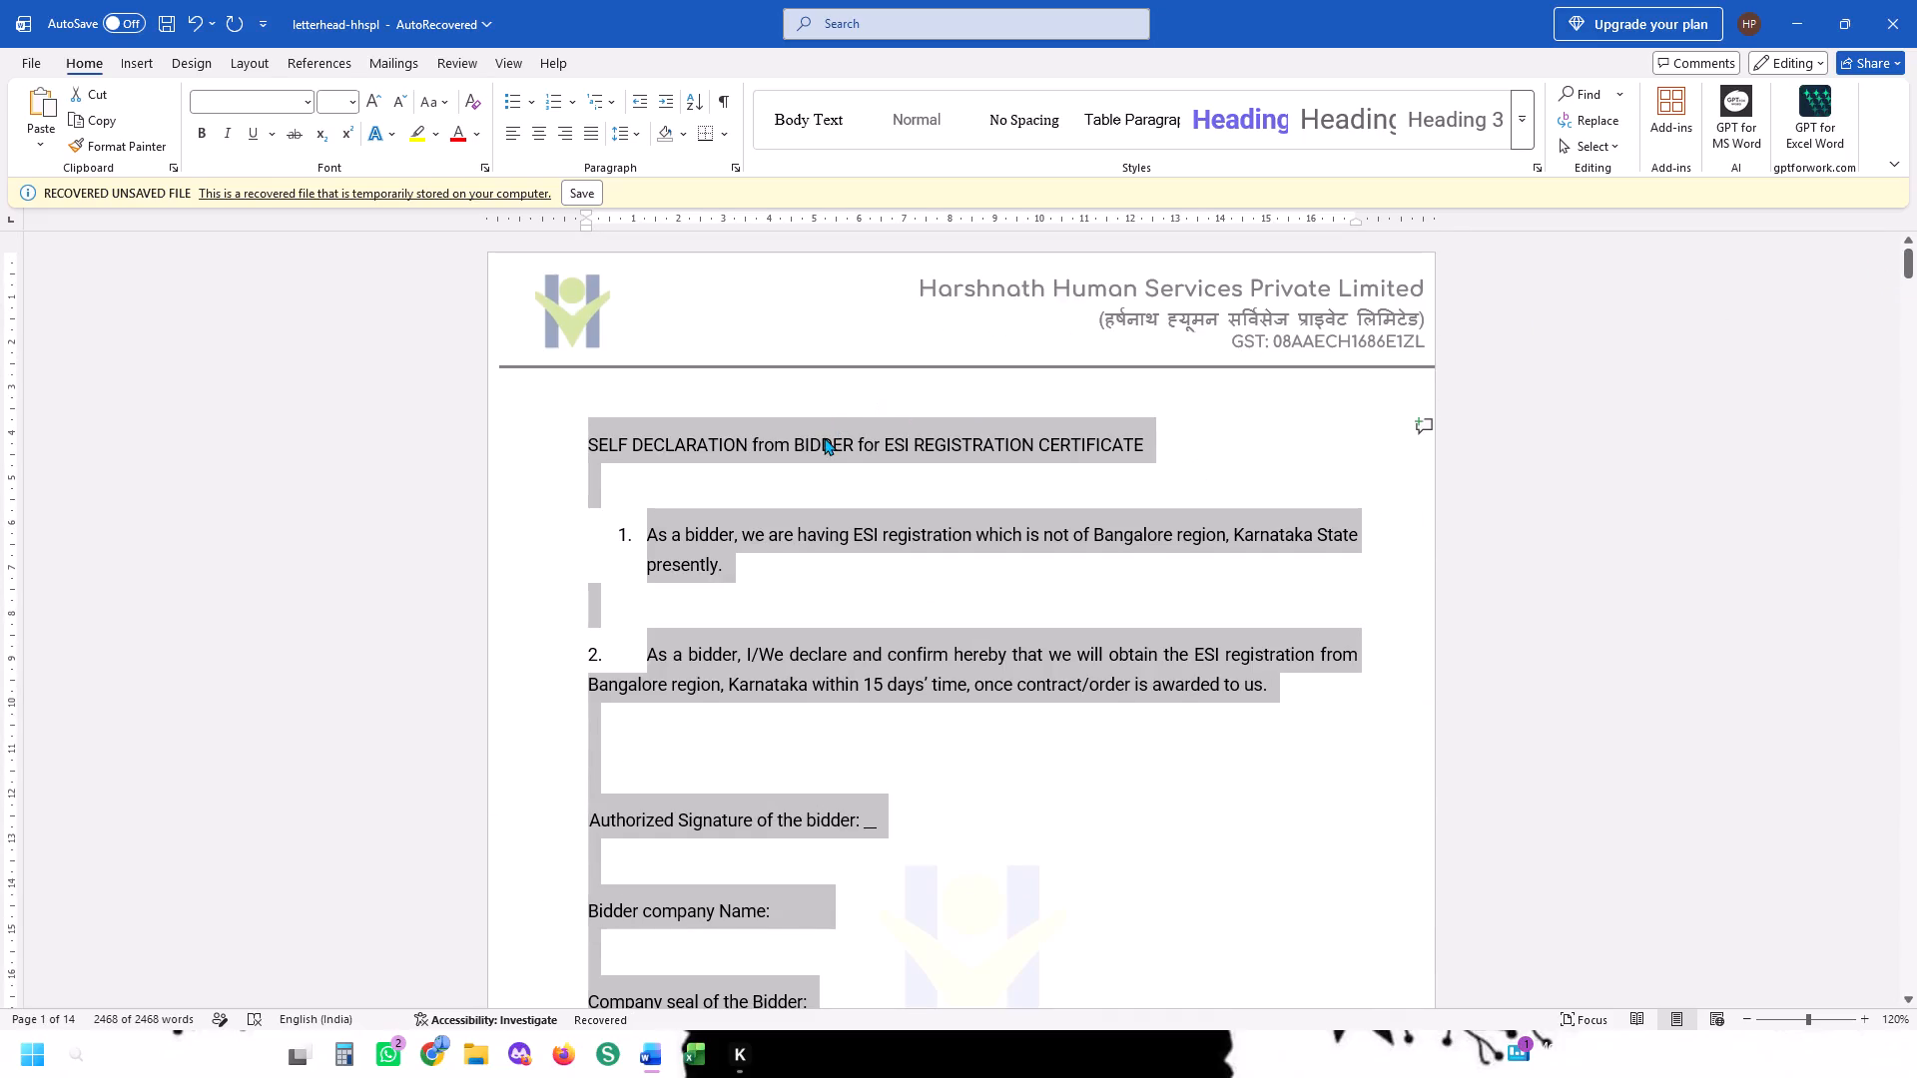
left_click(1092, 454)
left_click_drag(1184, 447, 533, 443)
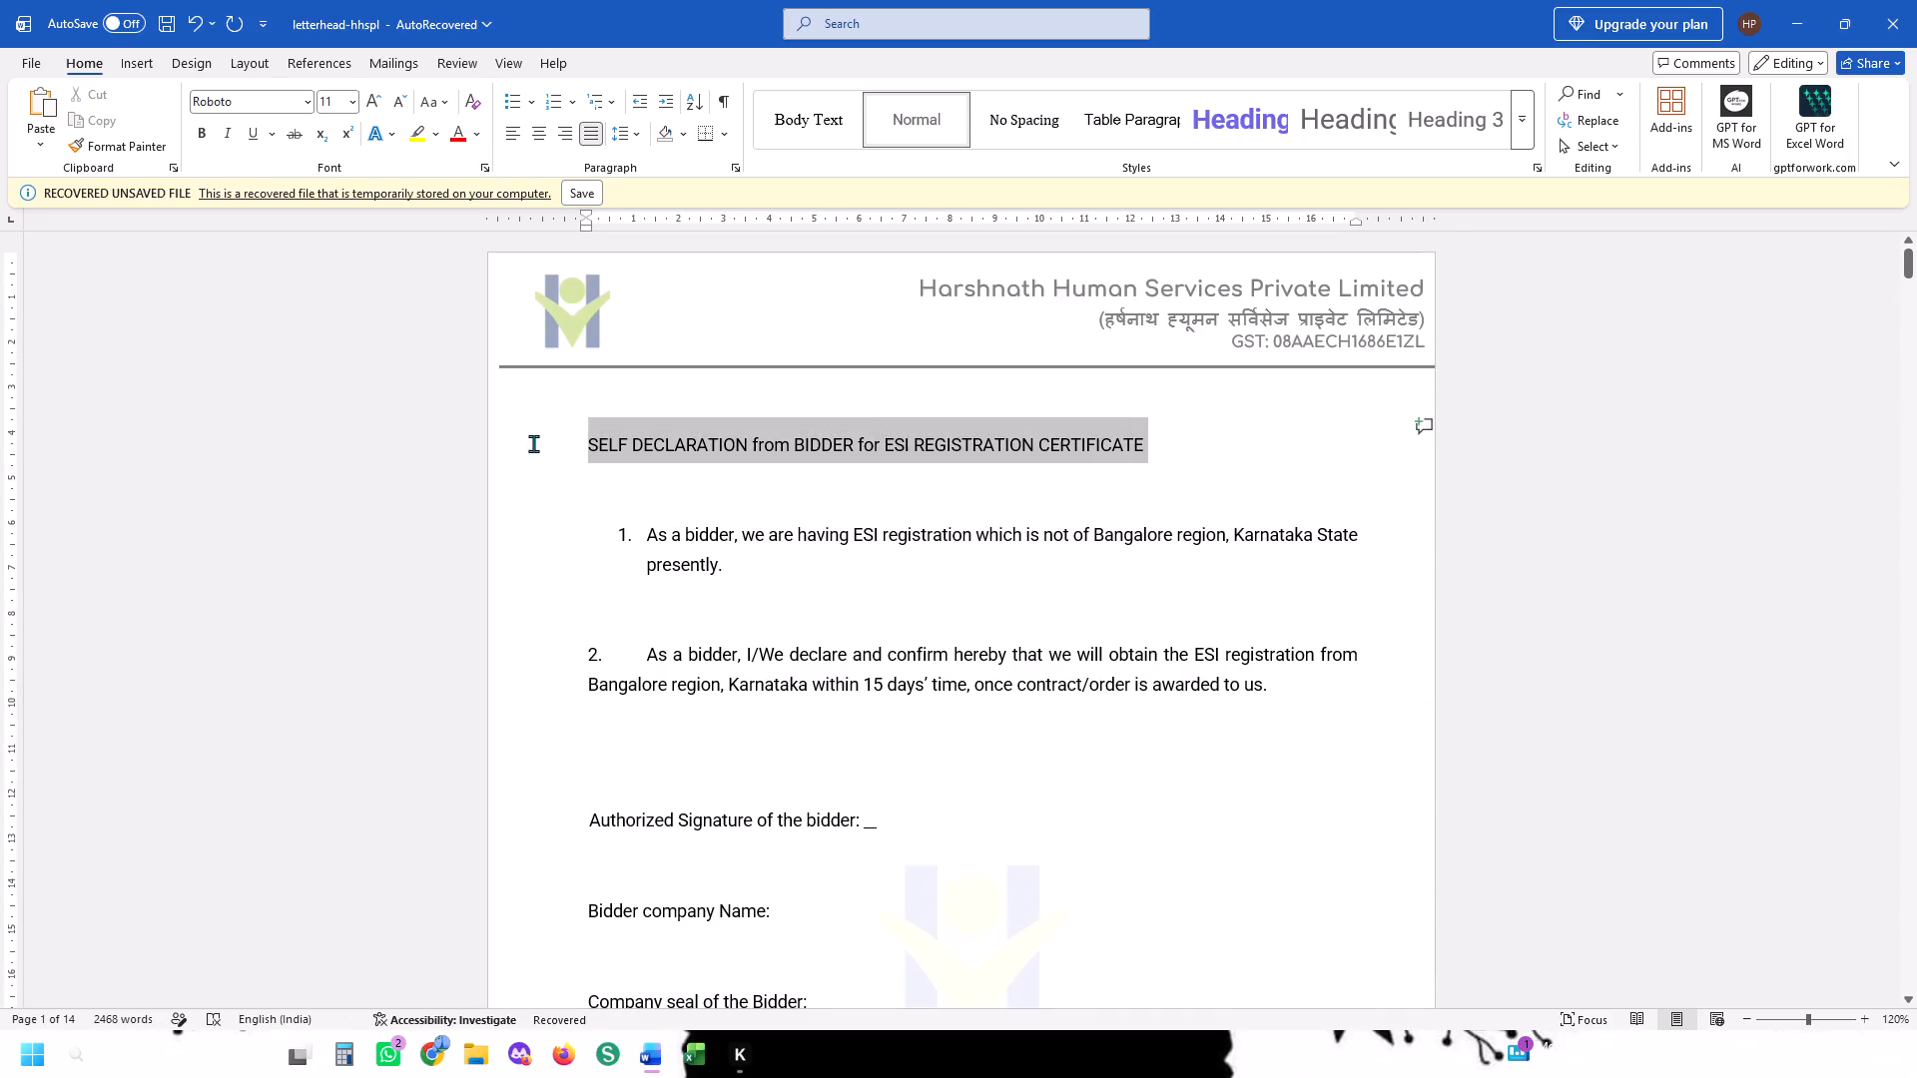
left_click_drag(533, 443, 540, 435)
key("ctrl+b")
key("ctrl+e")
Delete the blank line between points 1 and 2 of the ESI declaration.
left_click(686, 506)
left_click(676, 623)
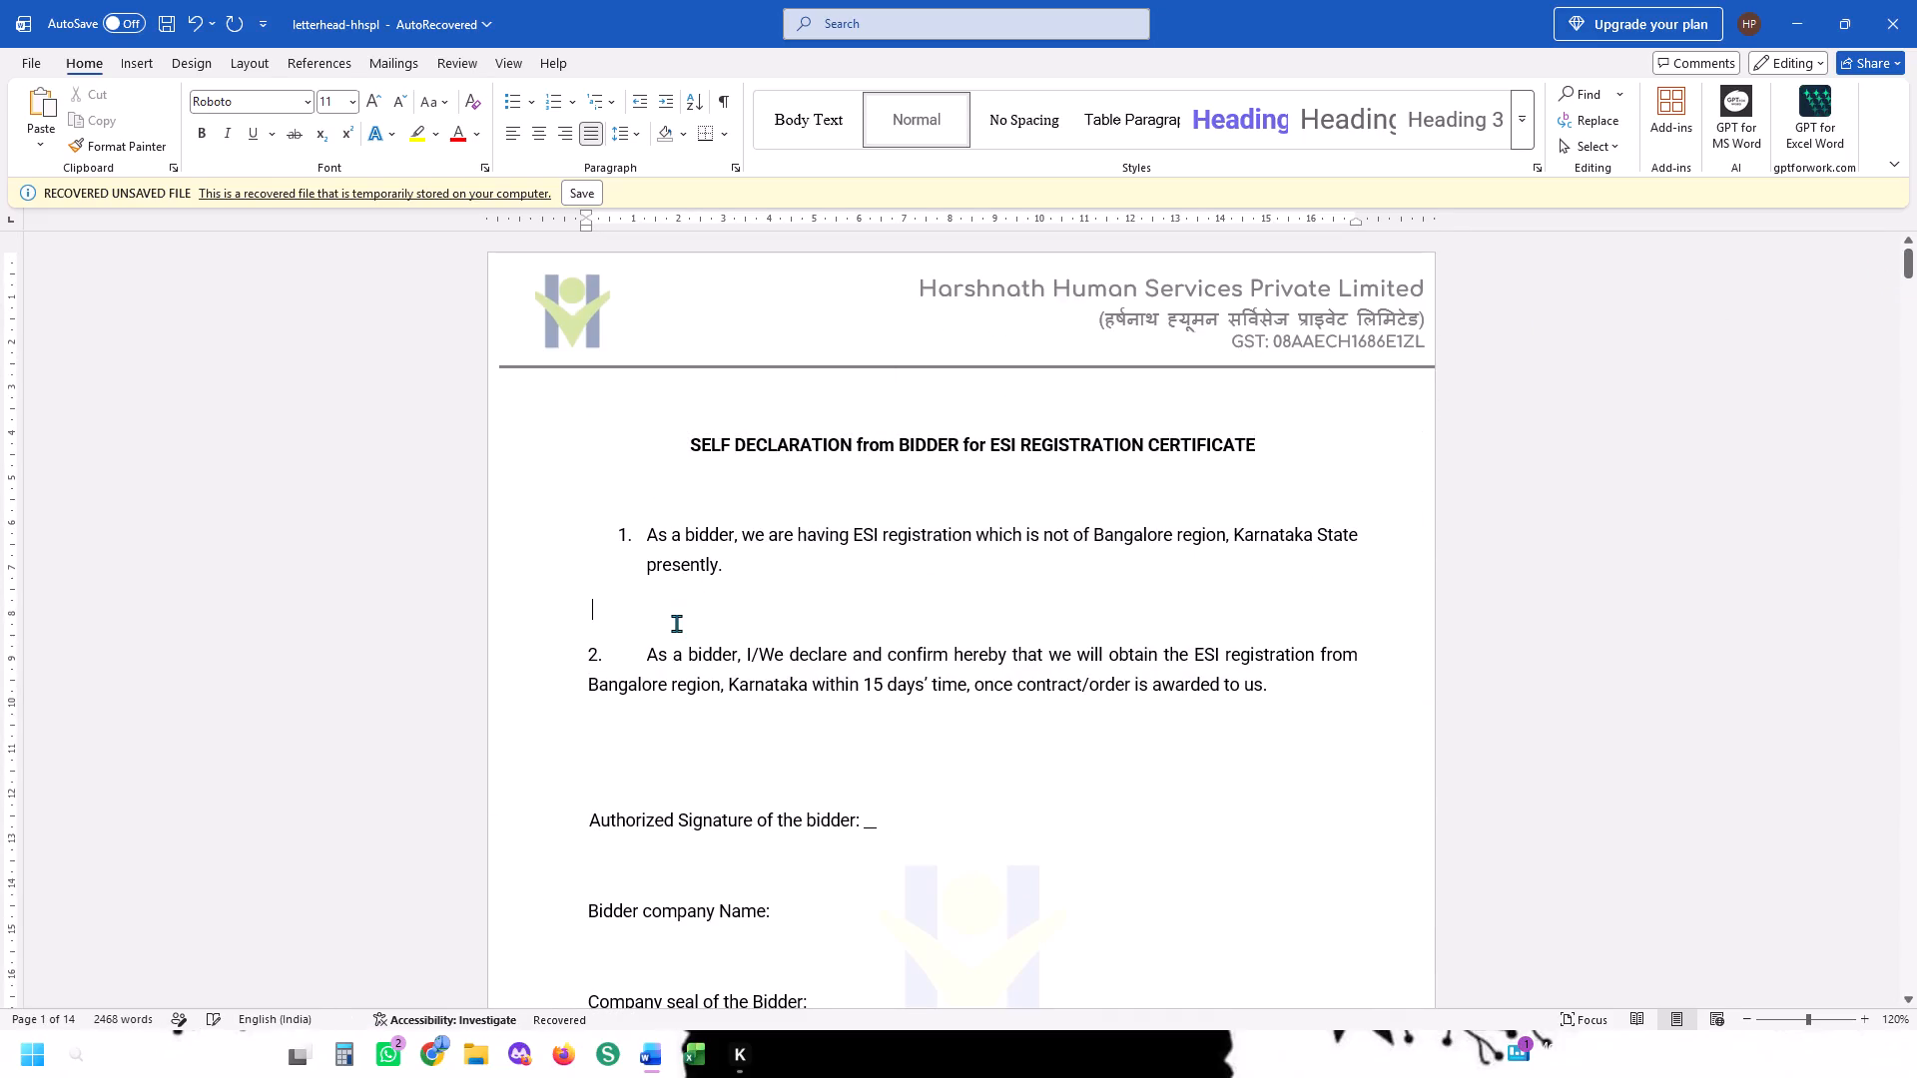
key("BackSpace")
key("BackSpace")
key("BackSpace")
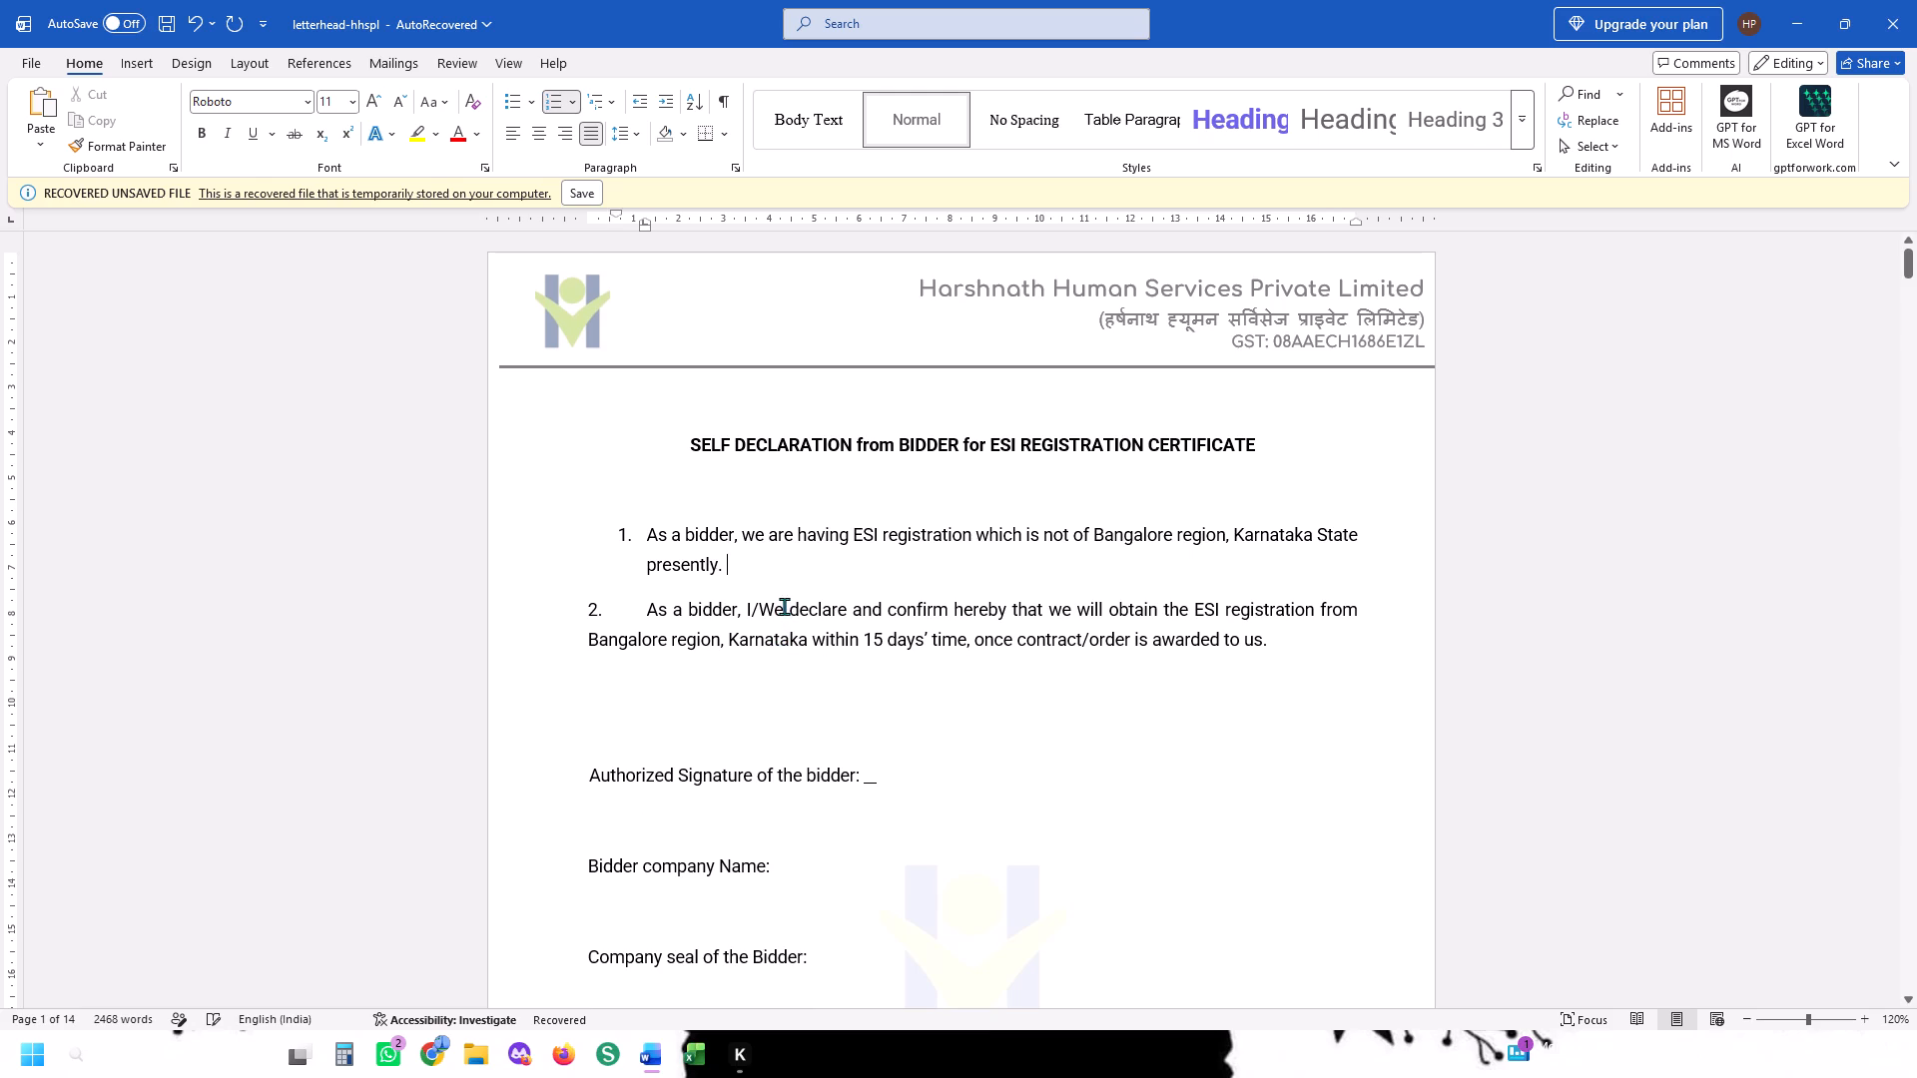
Change "I/We" to "I" in point 2 of the ESI declaration.
left_click(784, 606)
key("BackSpace")
key("BackSpace")
key("BackSpace")
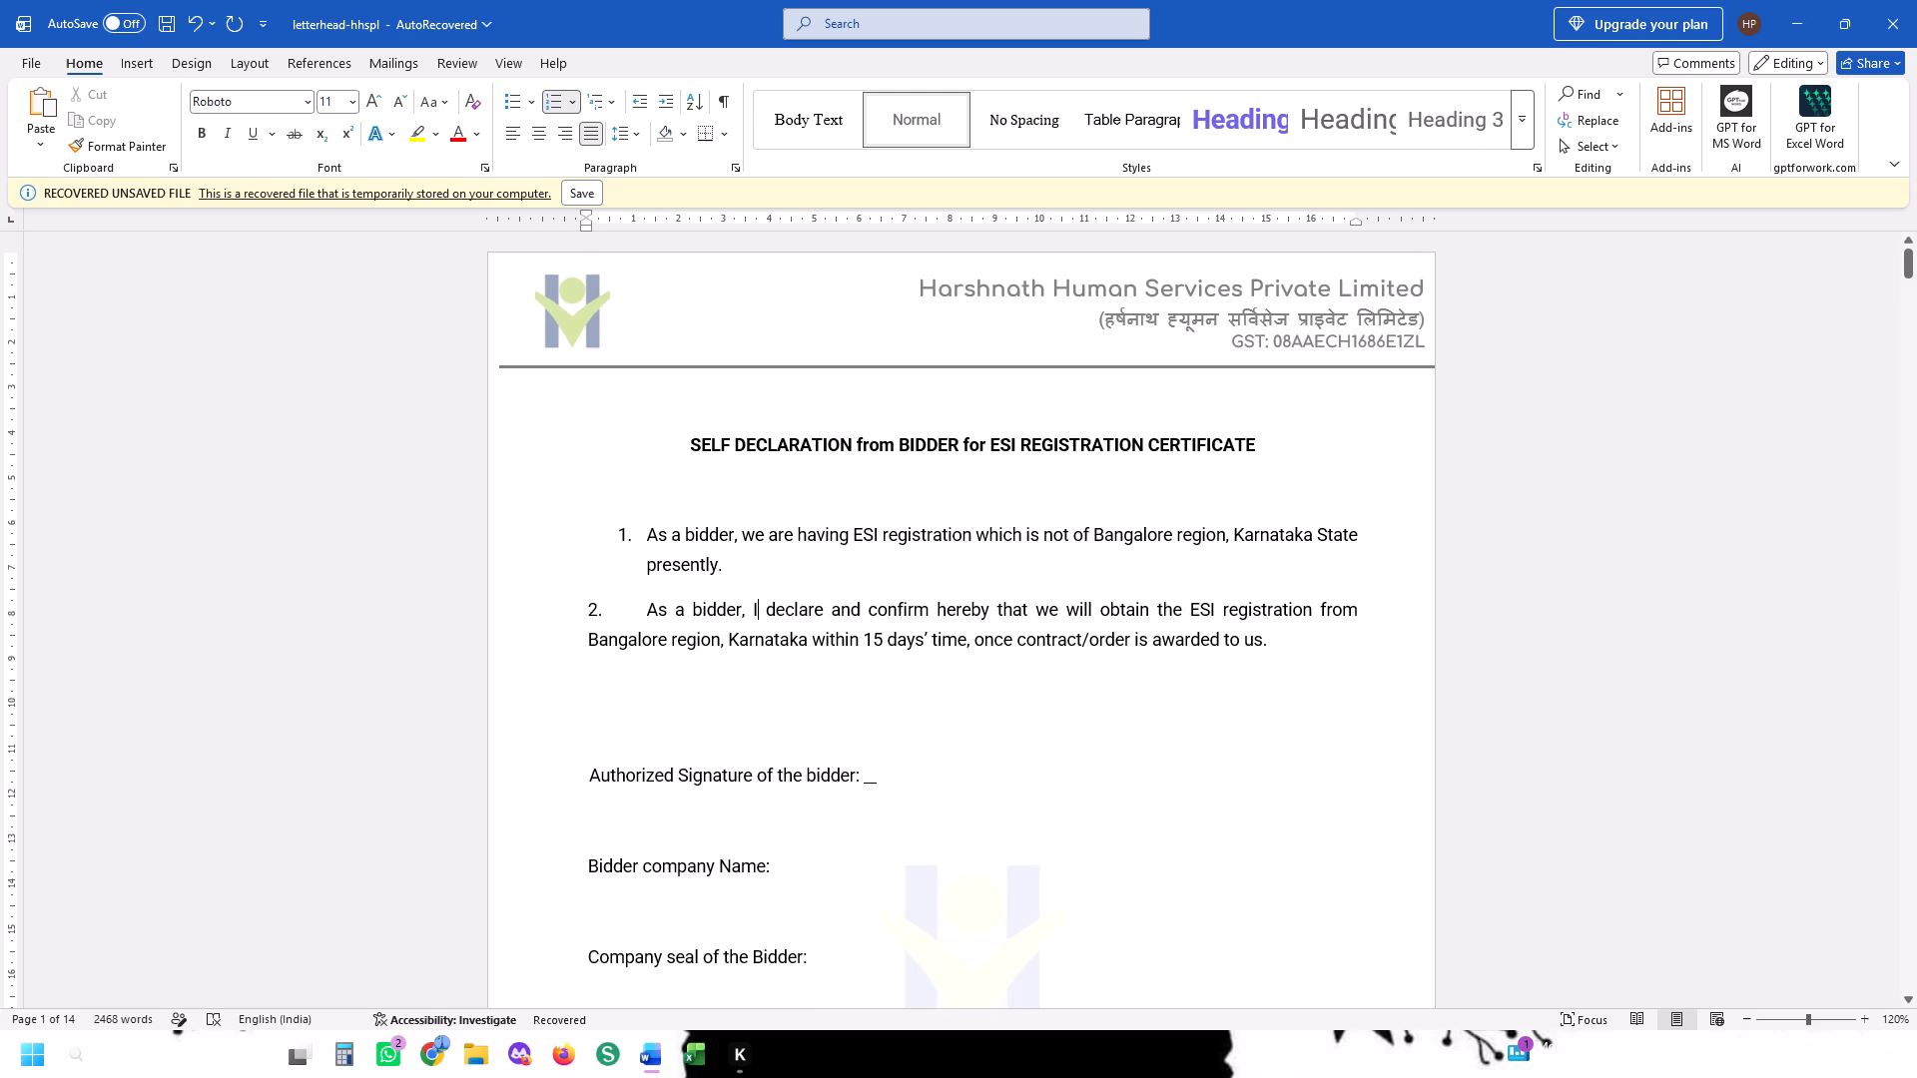
Replace the ESI declaration's bidder signature, company name and seal lines with the Harshnath authorized-signatory block from the clipboard history, dated 01-10-2026, Place JAIPUR.
left_click_drag(569, 753, 881, 510)
scroll(619, 723, "down", 6)
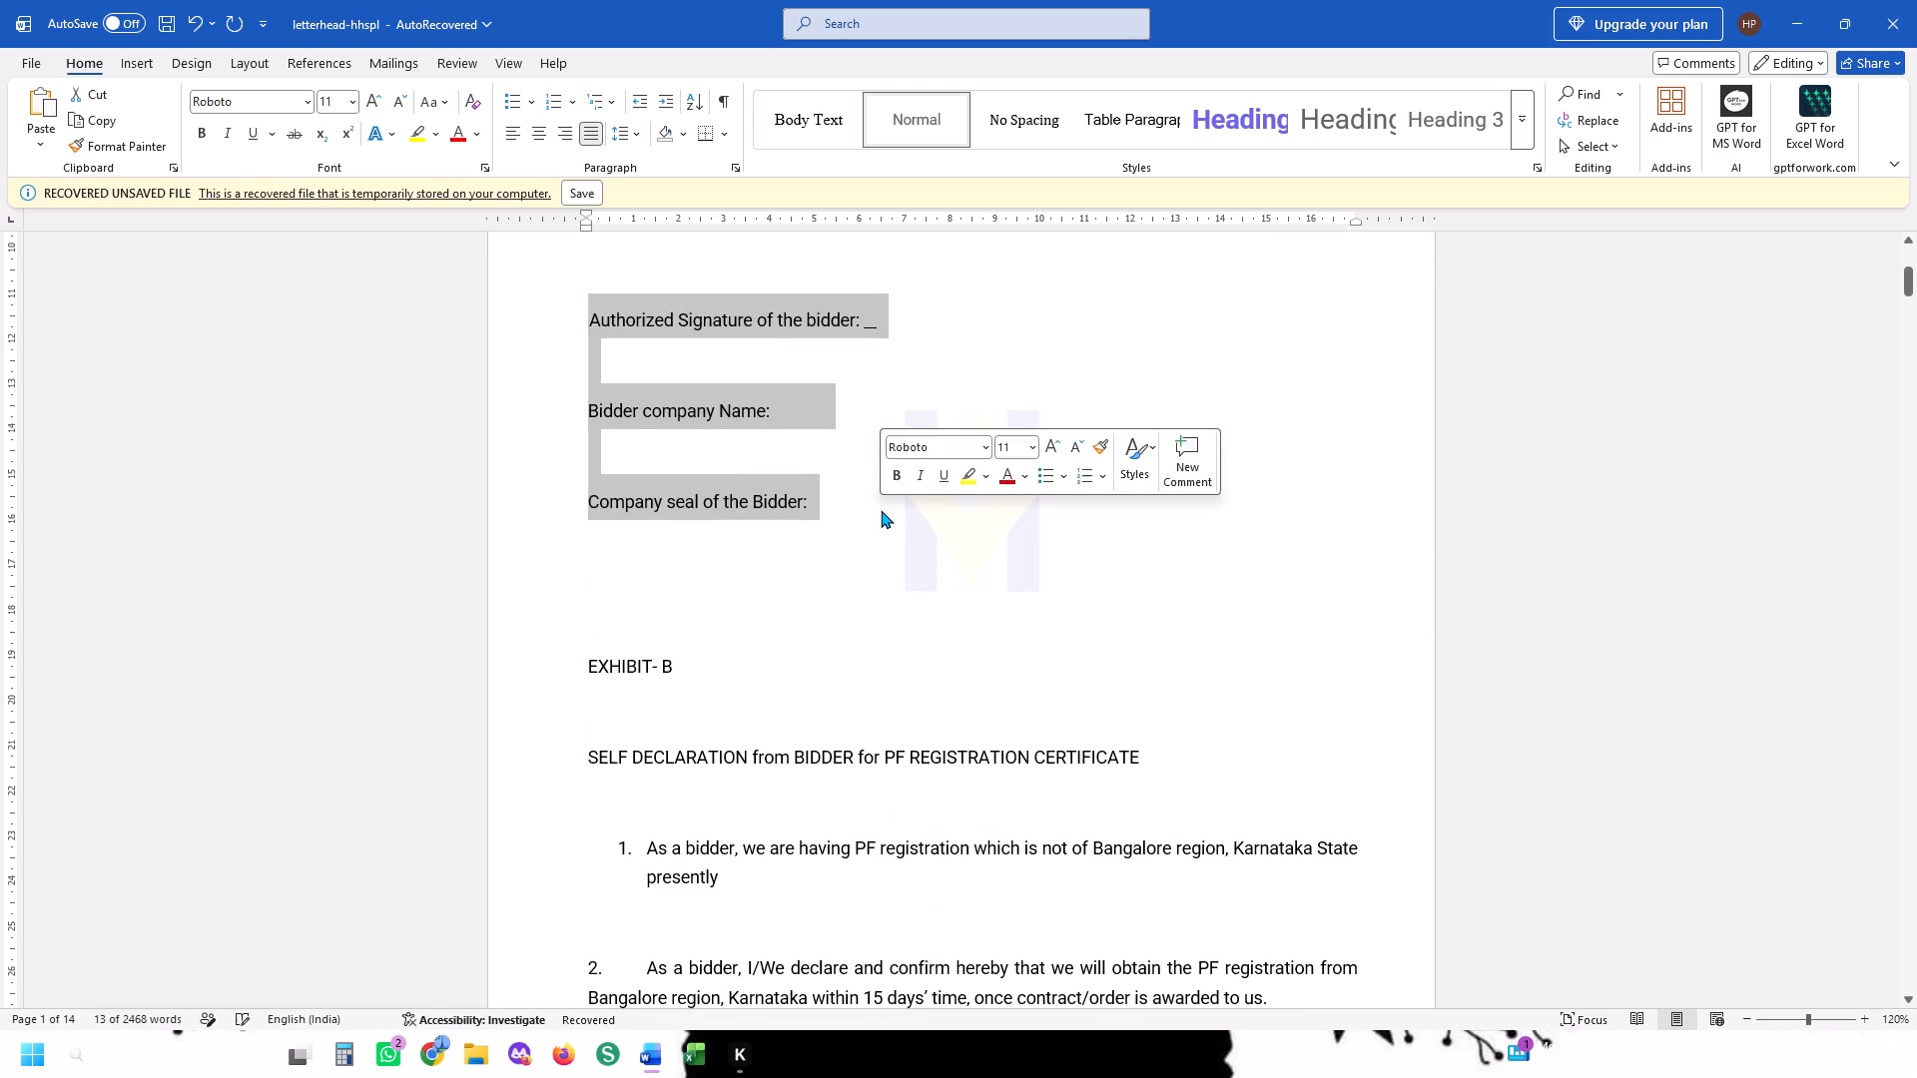
key("super+v")
left_click_drag(899, 625, 898, 638)
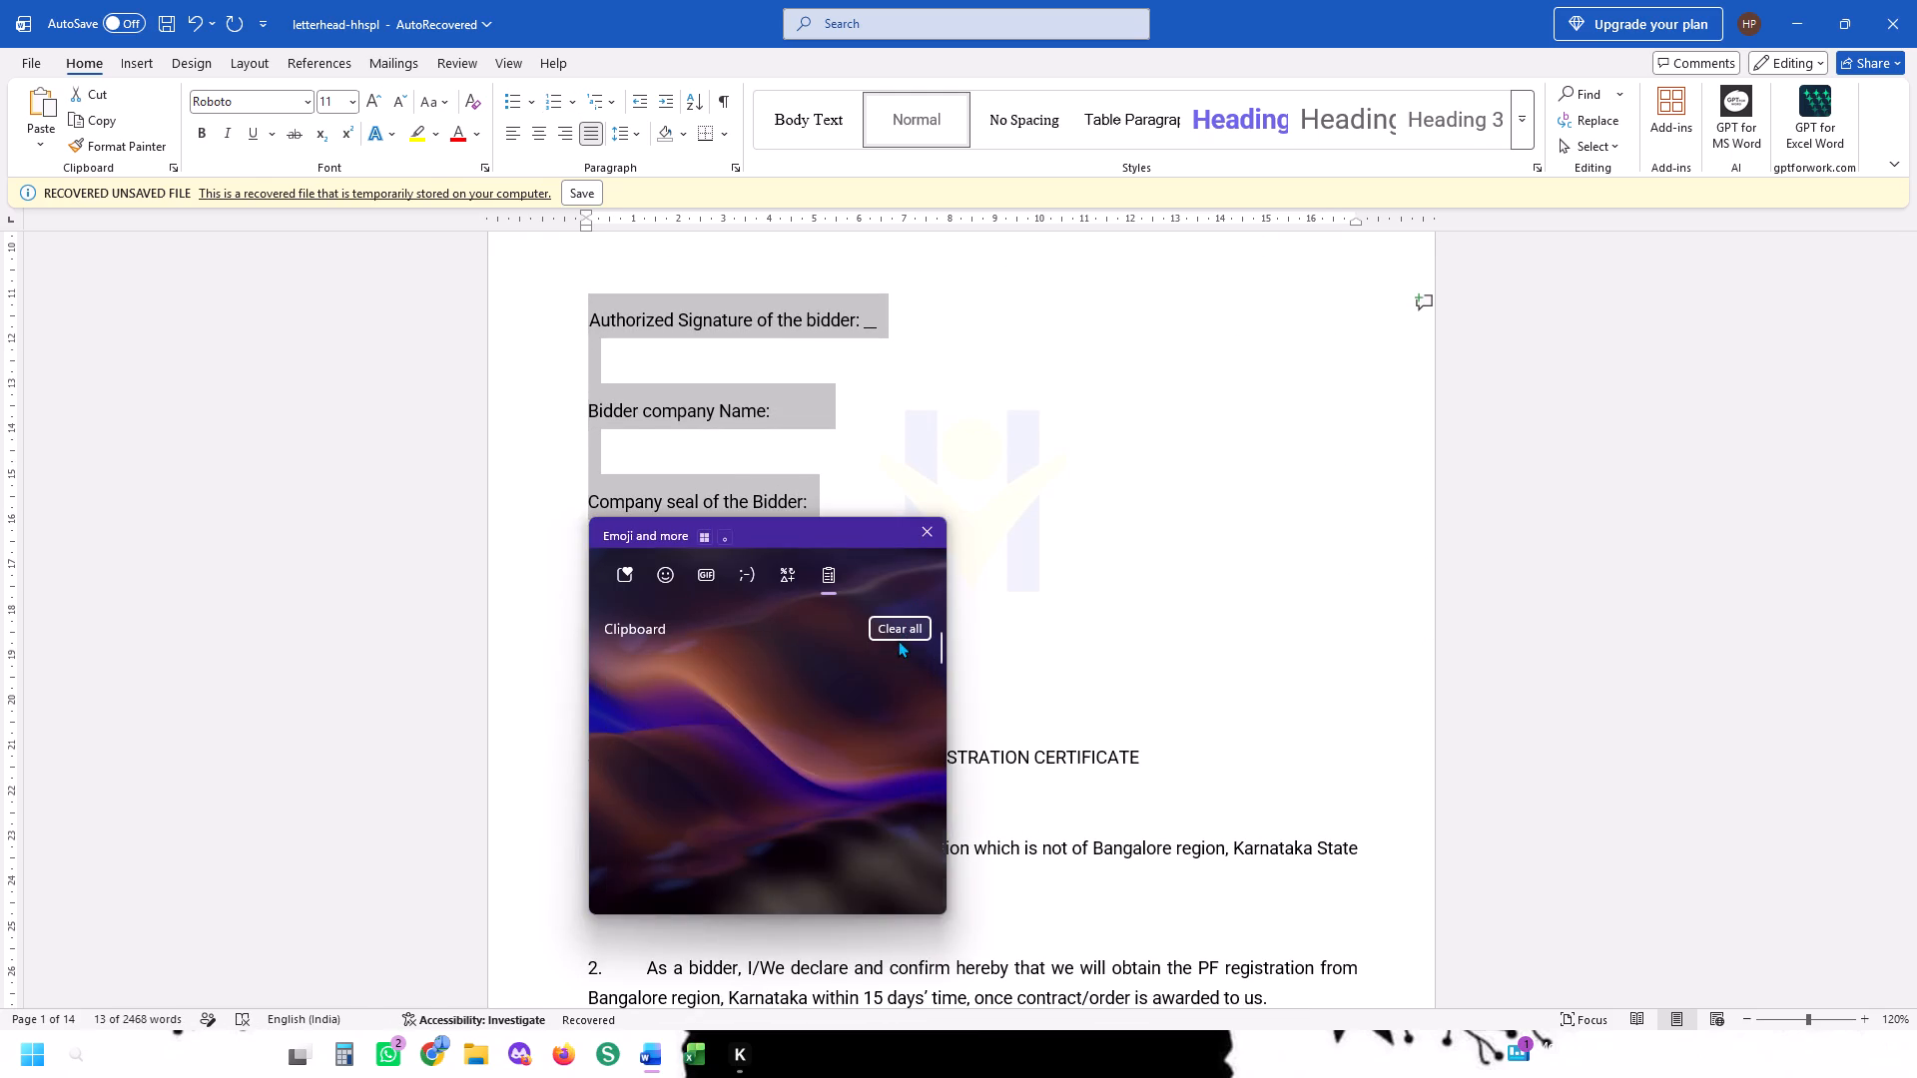
left_click(626, 679)
key("ctrl+v")
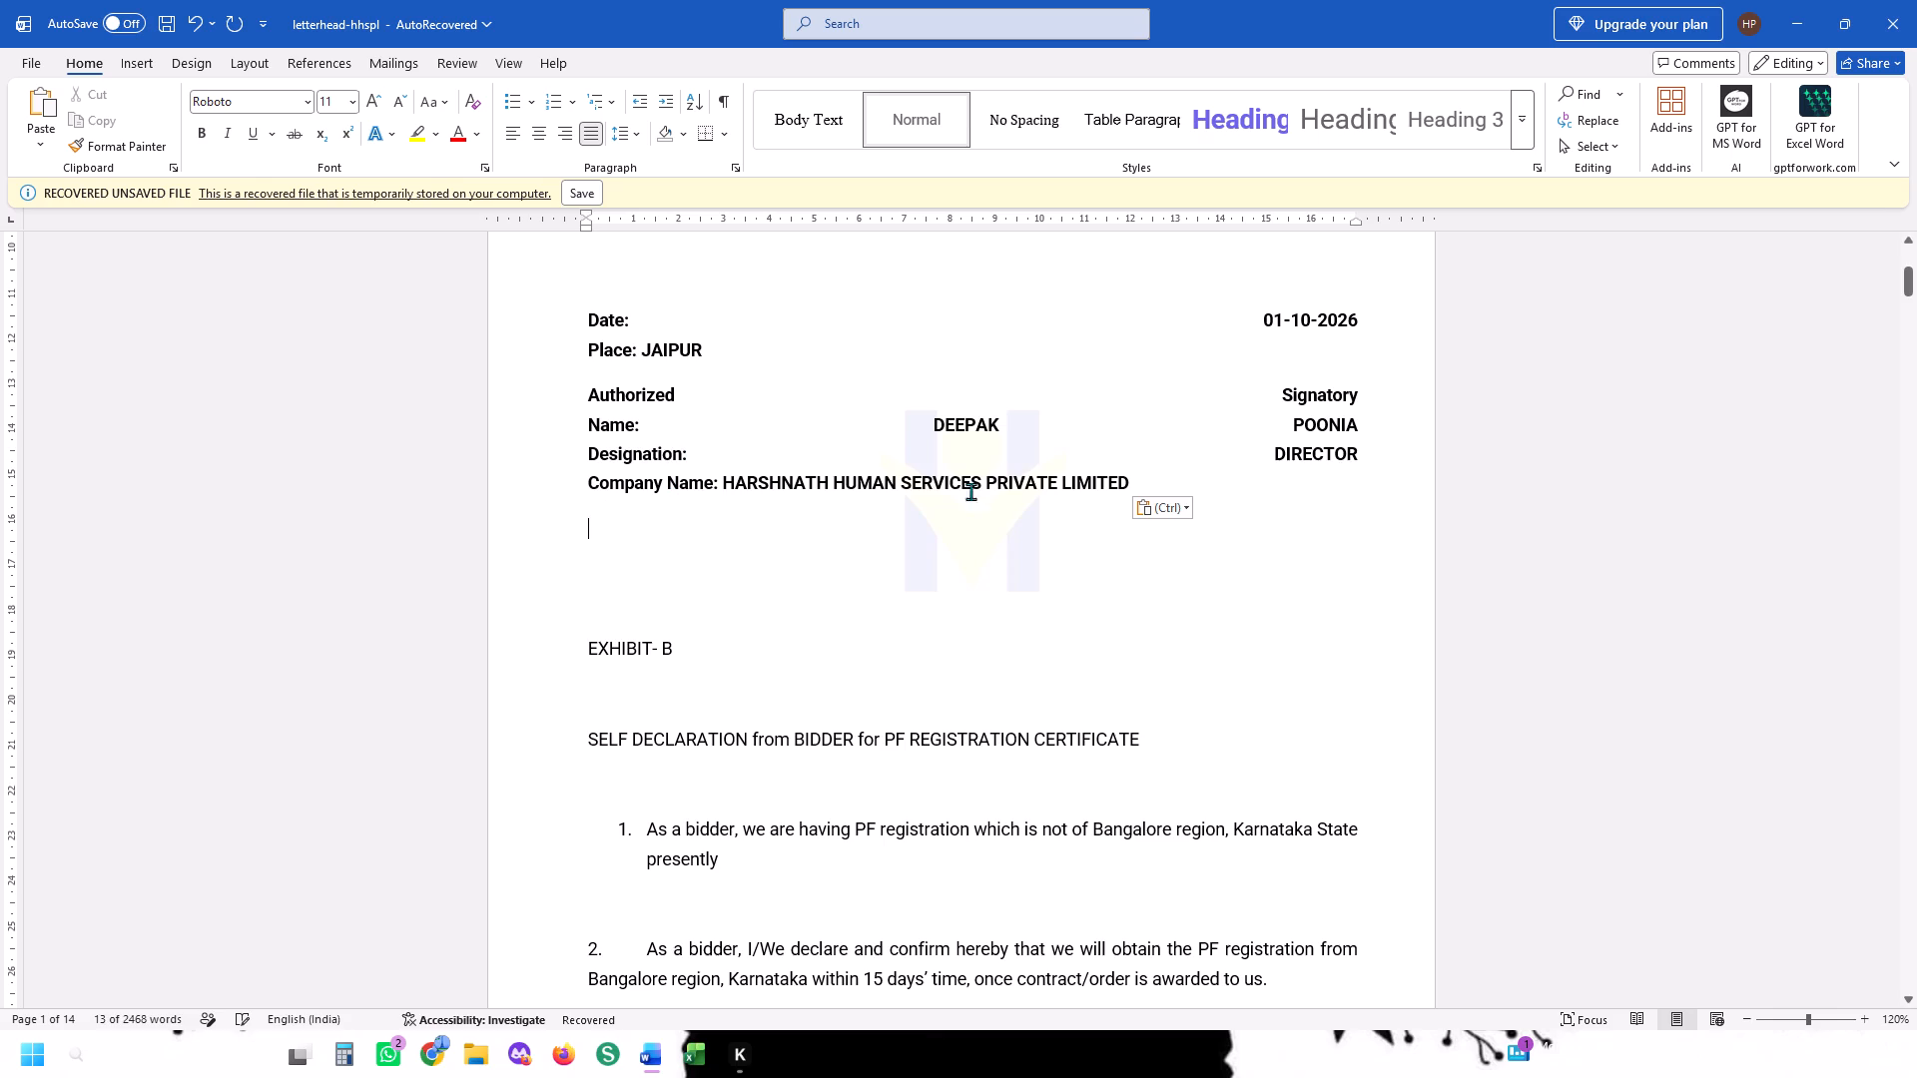
Left-align the ESI declaration's signatory block and remove the extra blank line and leading space before its Date line.
left_click_drag(1160, 478, 559, 326)
key("ctrl+j")
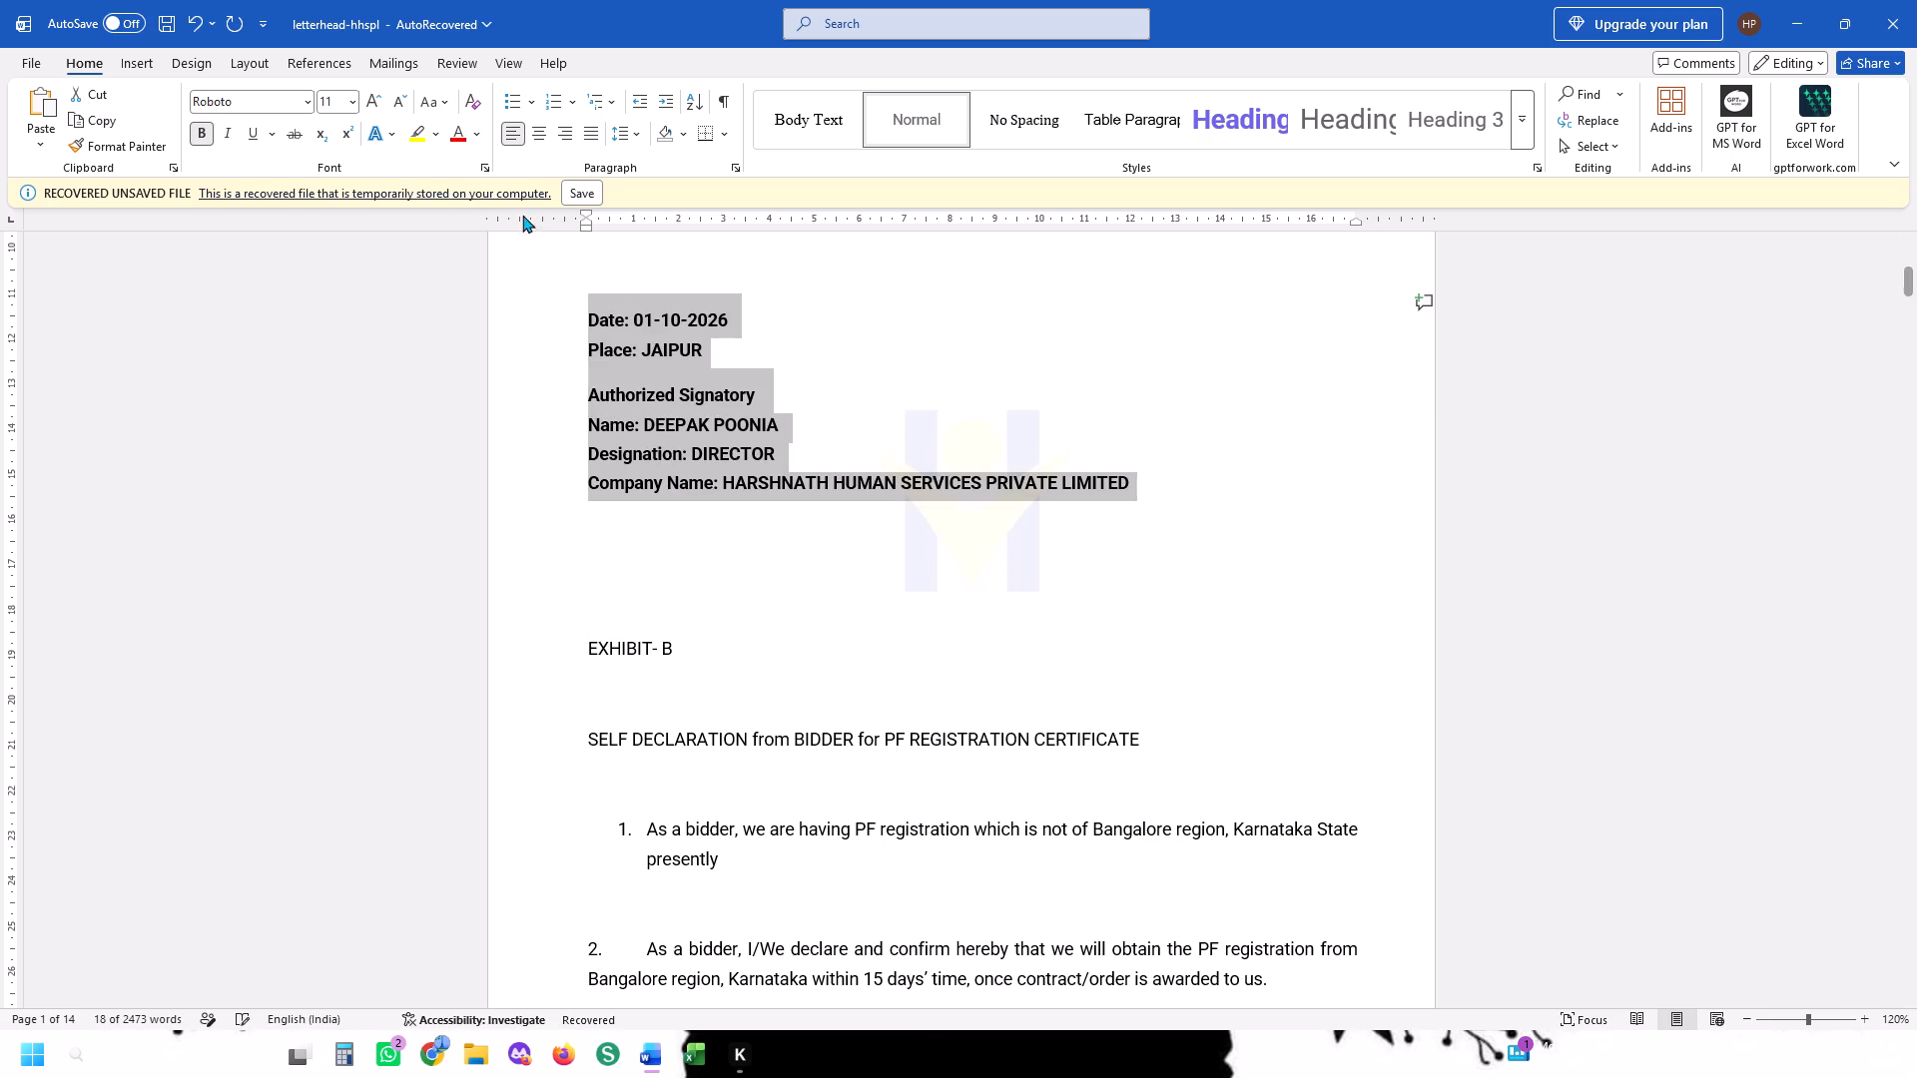
left_click(595, 362)
scroll(653, 536, "up", 3)
left_click(646, 505)
key("Delete")
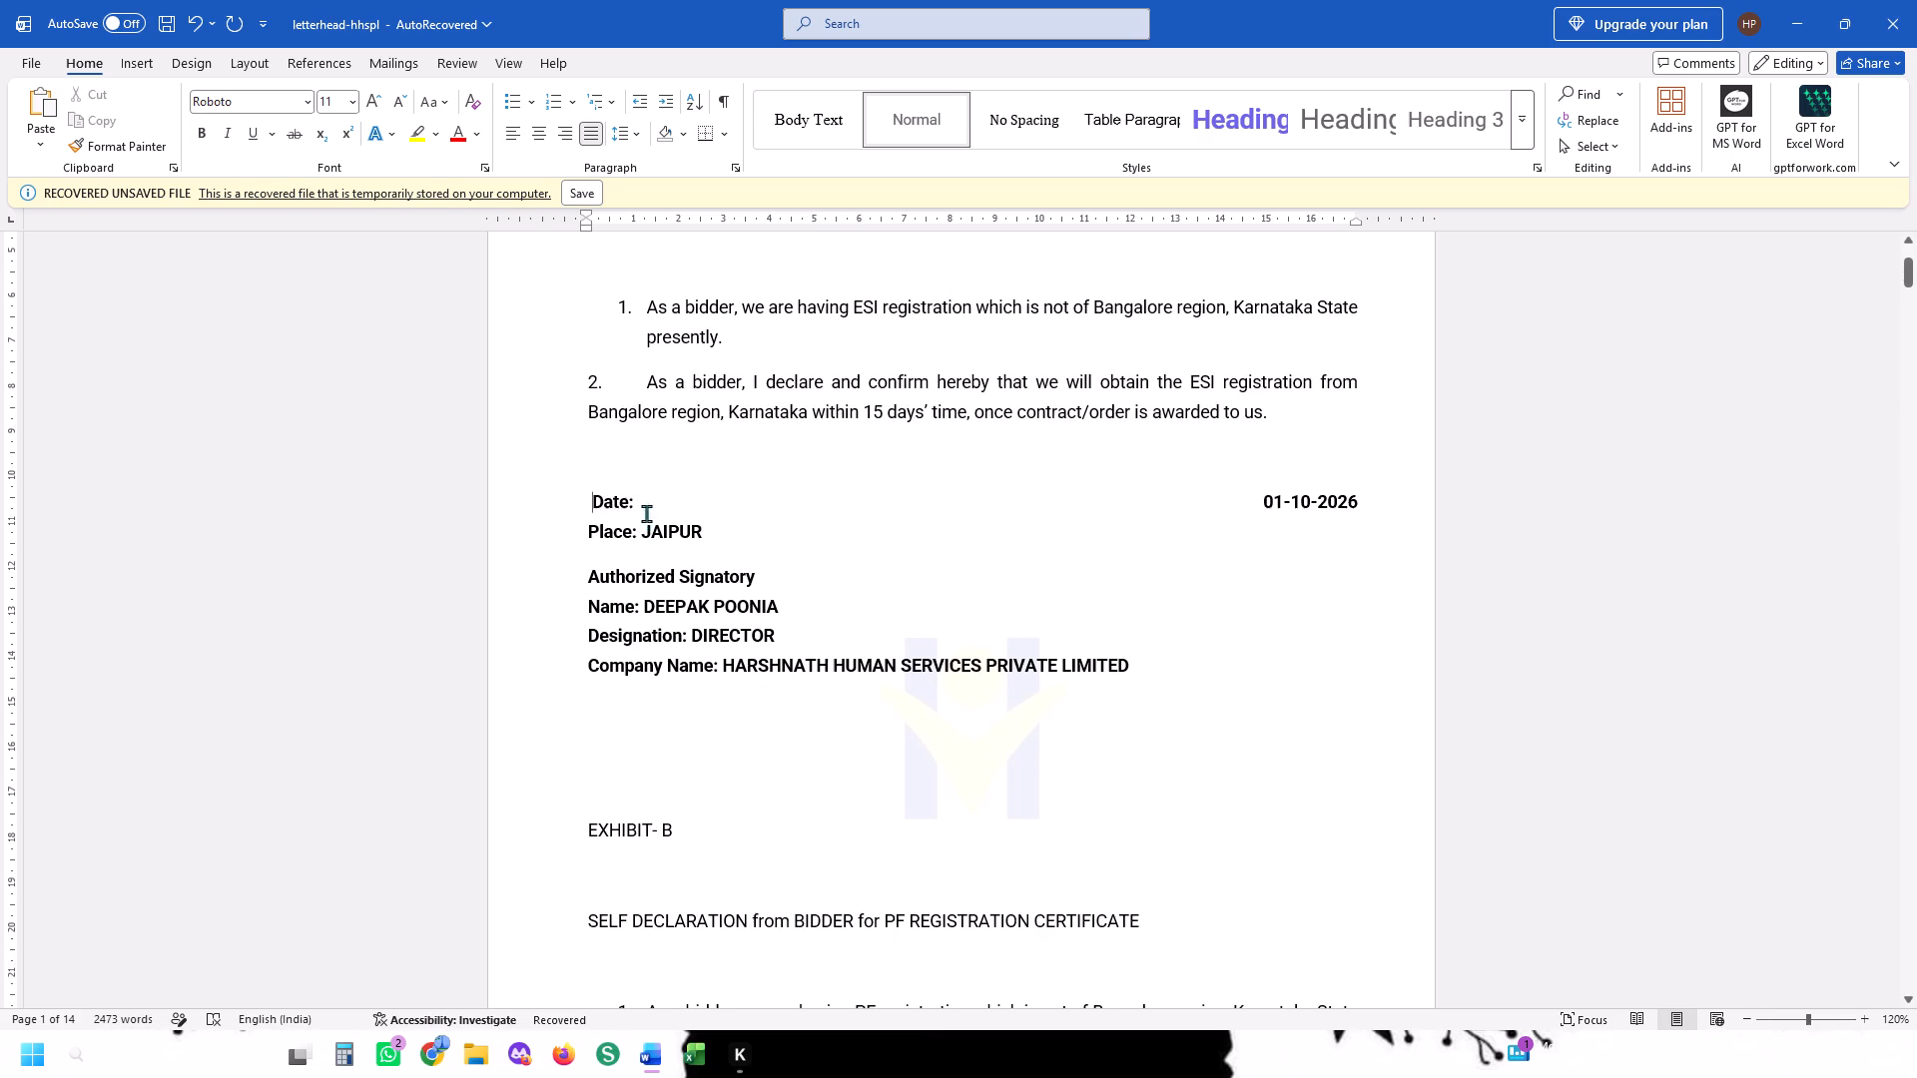
key("ctrl+j")
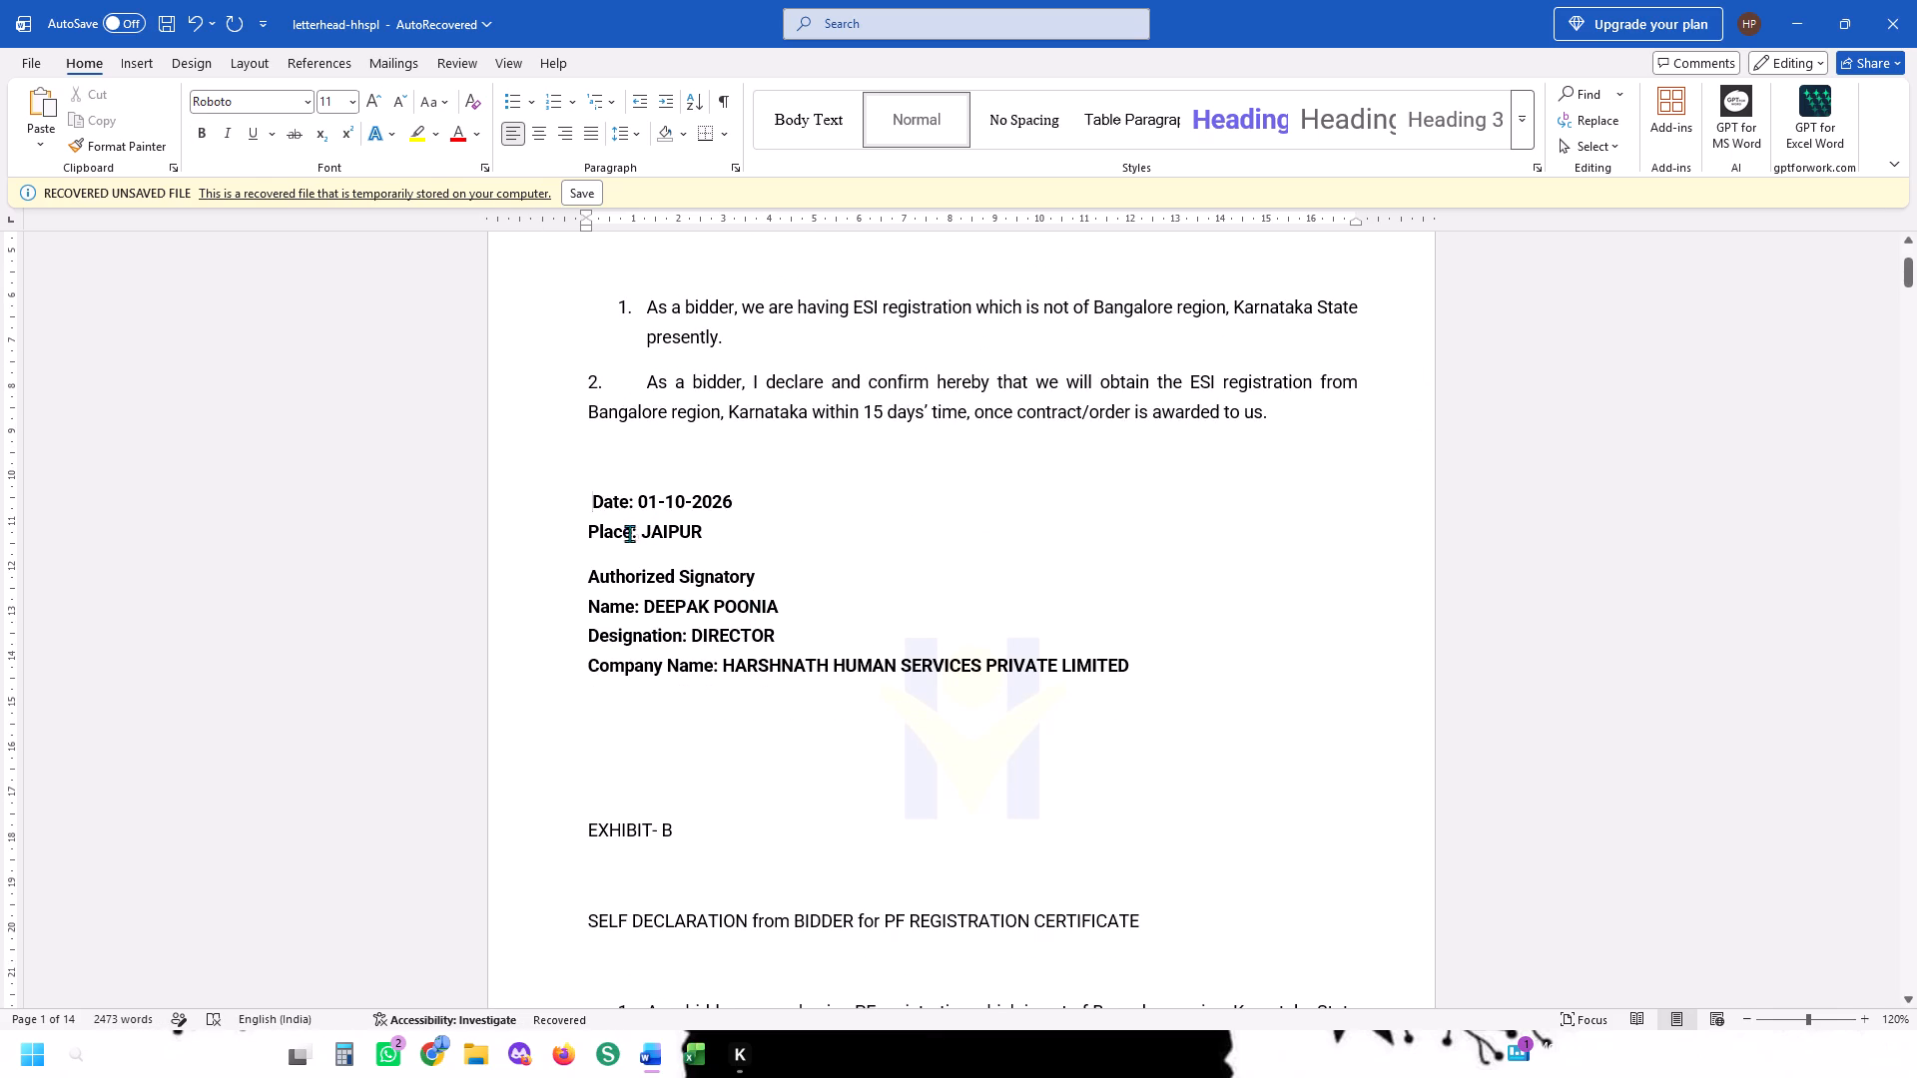
key("BackSpace")
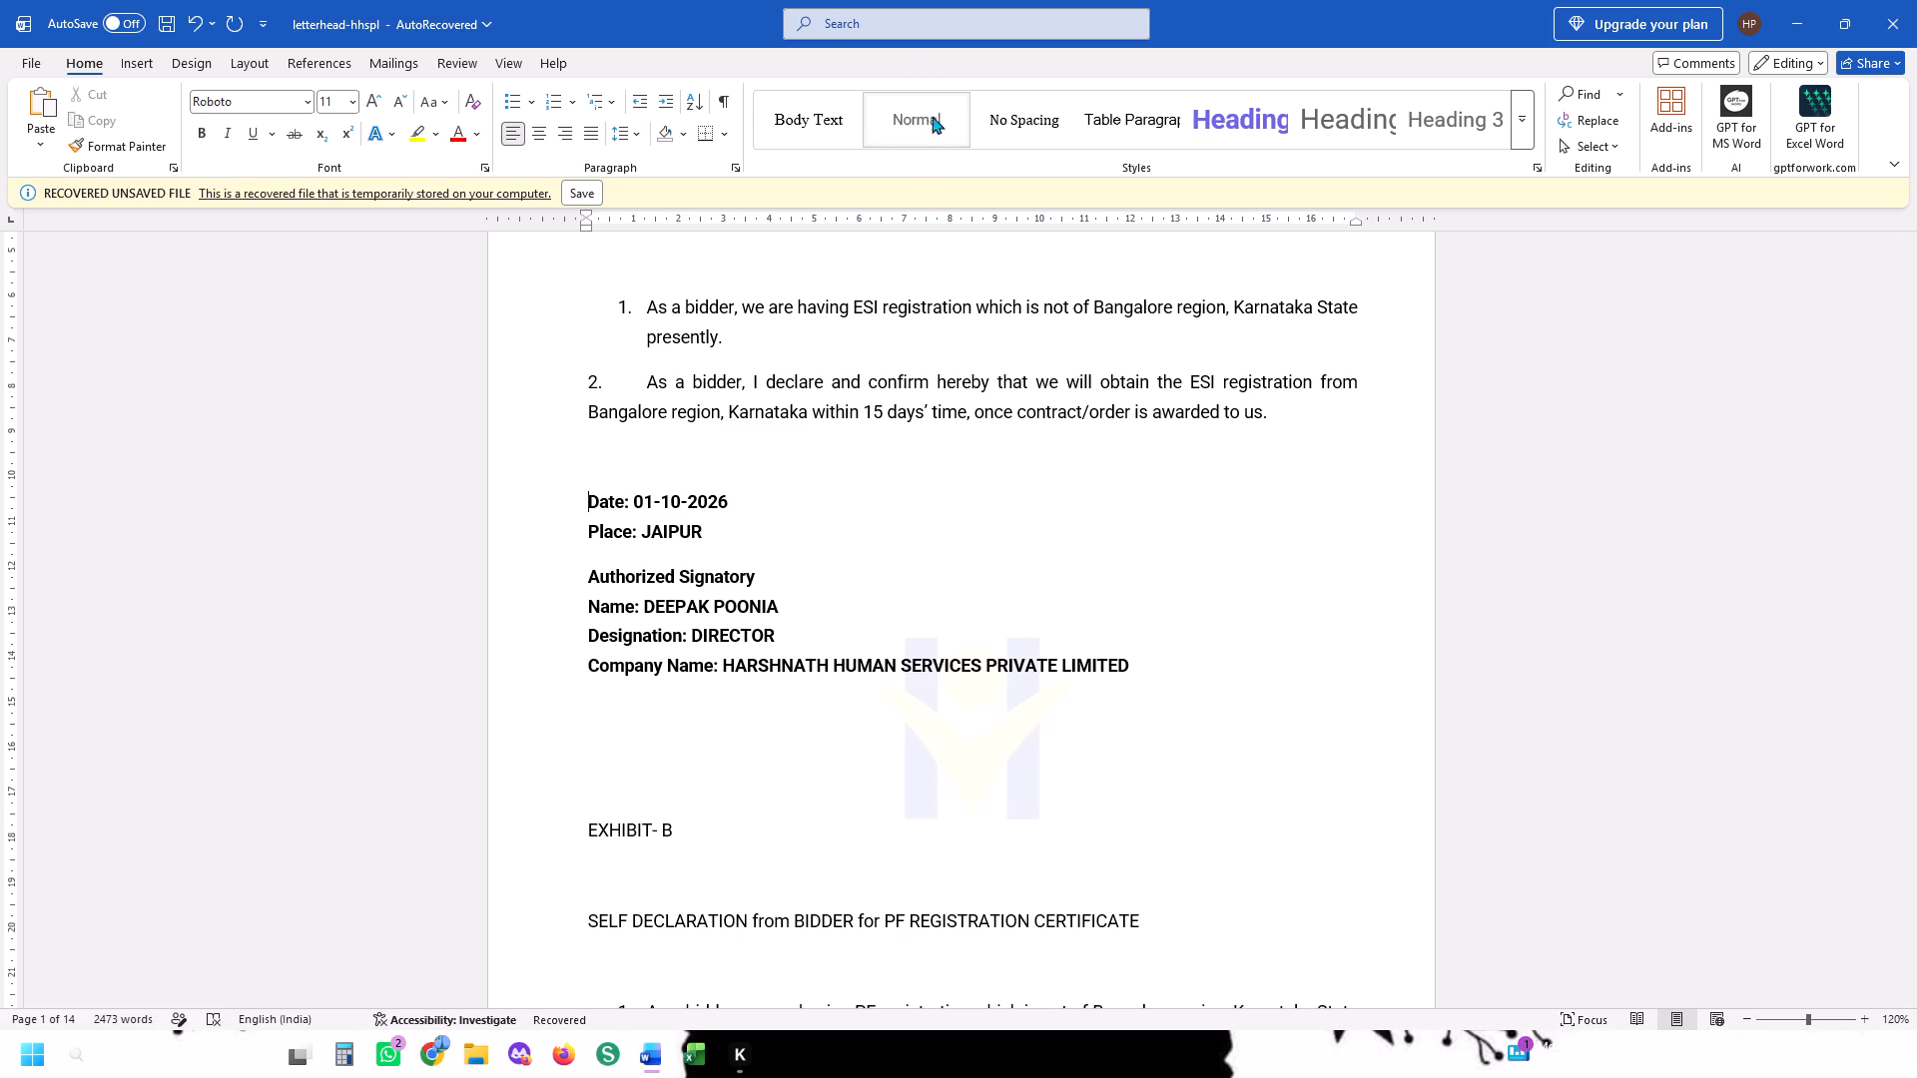
Insert a page break before the EXHIBIT- B label so the PF declaration starts on its own page.
scroll(759, 589, "down", 3)
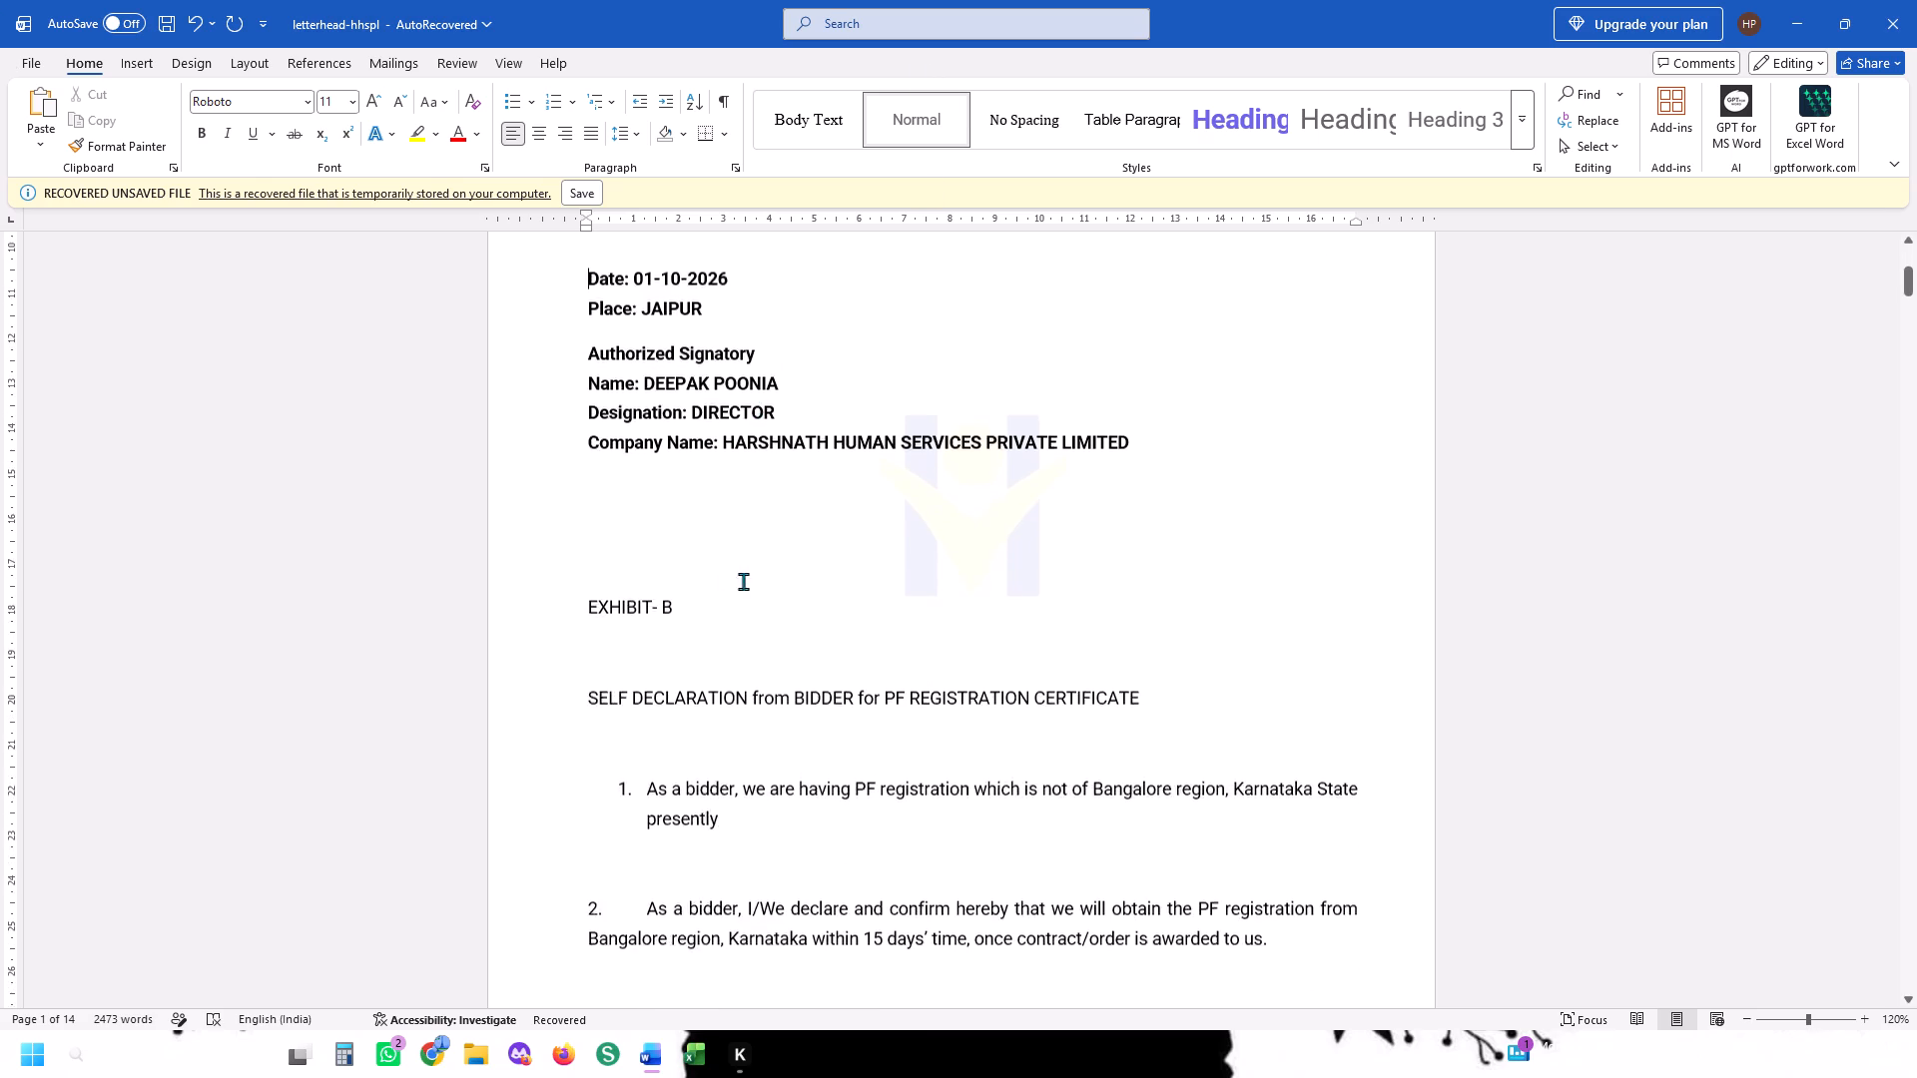
scroll(738, 581, "up", 3)
left_click(667, 708)
scroll(667, 708, "up", 4)
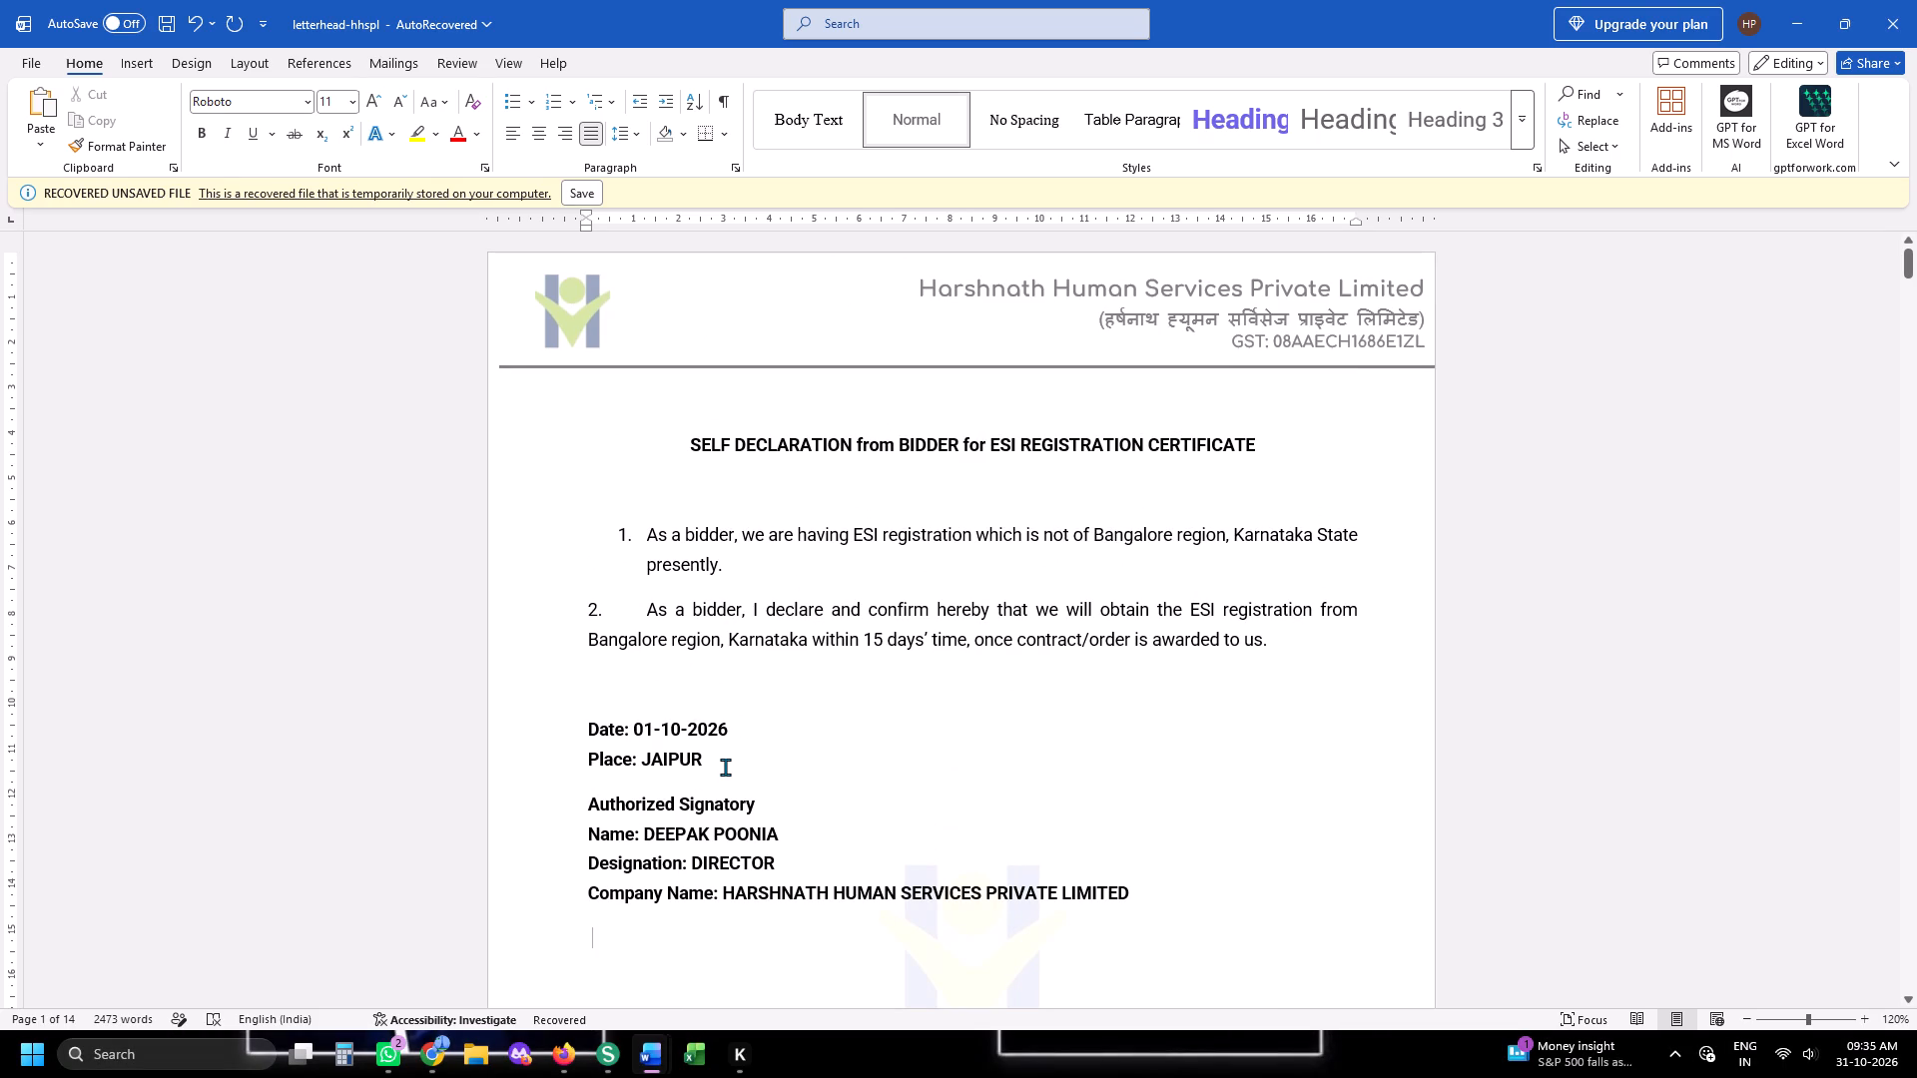
scroll(804, 765, "down", 9)
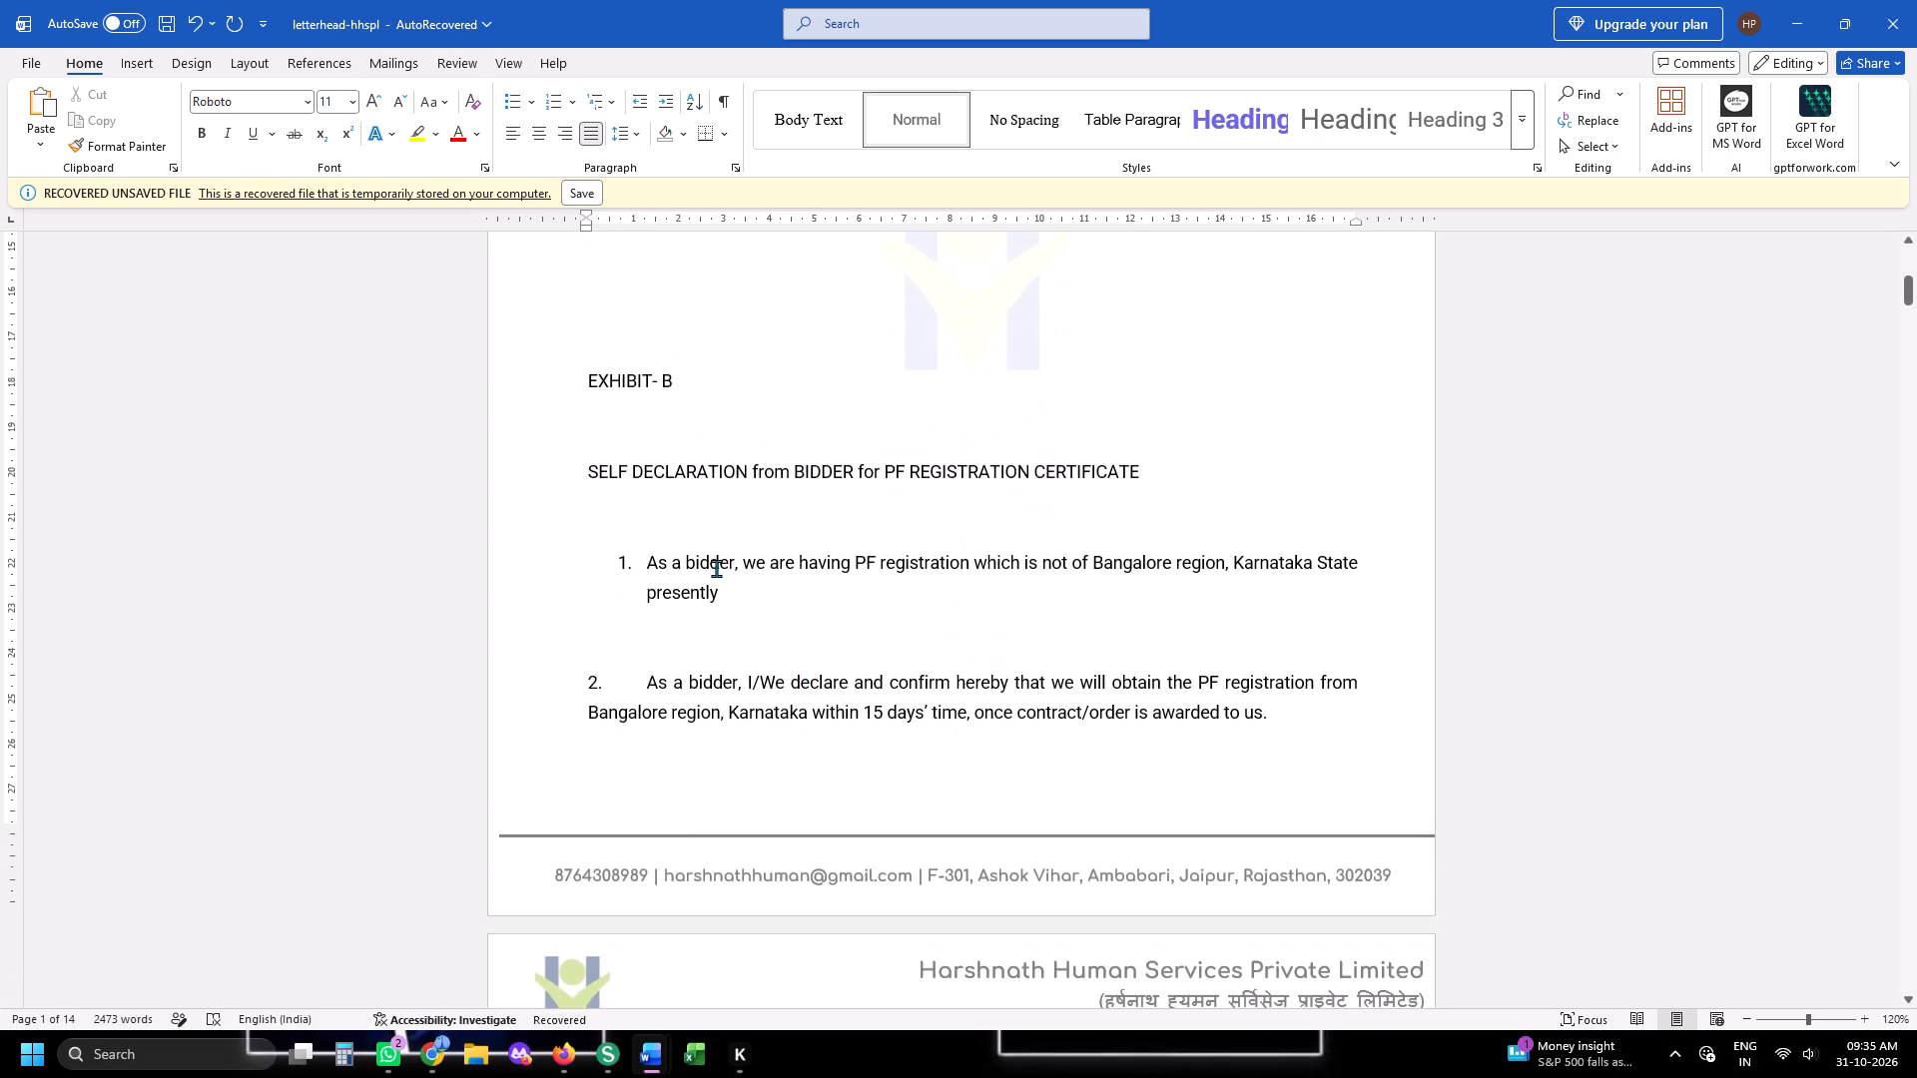
left_click(591, 376)
key("ctrl+Return")
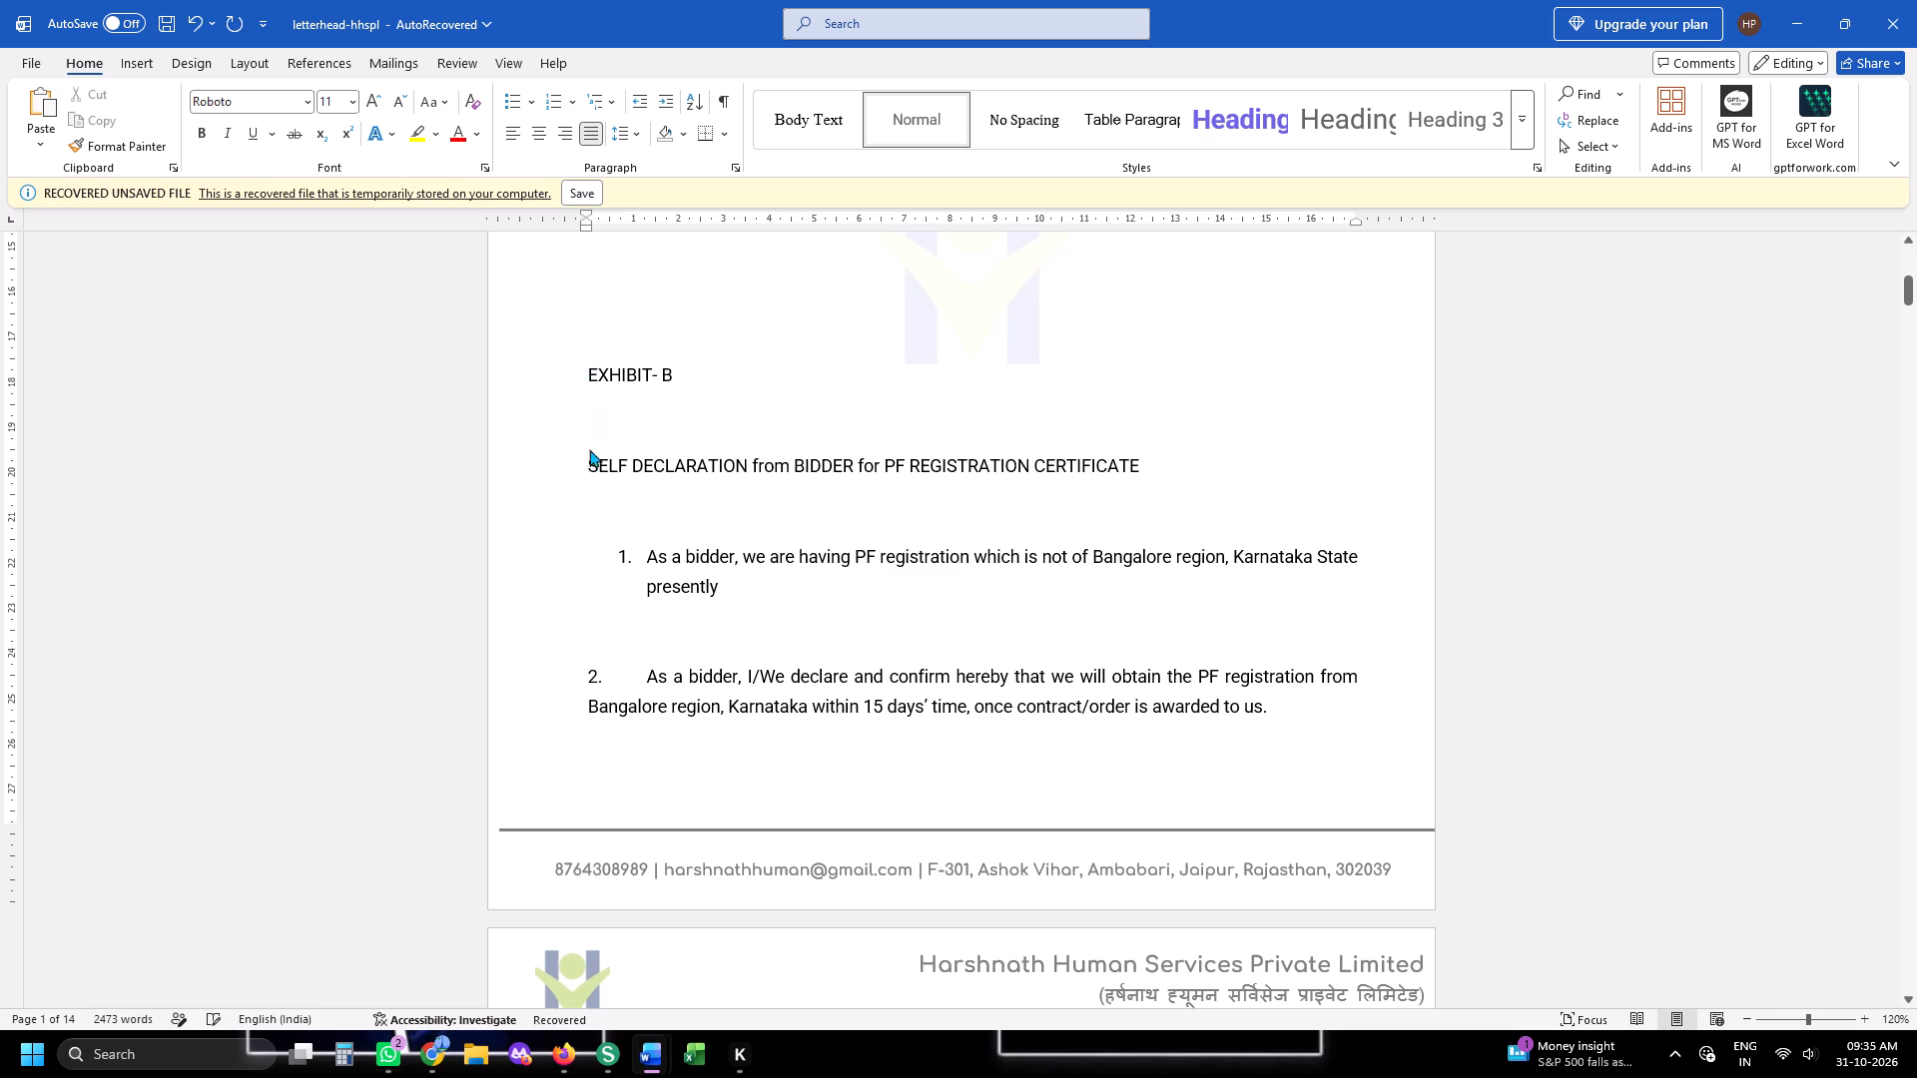
Make the EXHIBIT- B label bold and right-aligned.
scroll(577, 598, "down", 3)
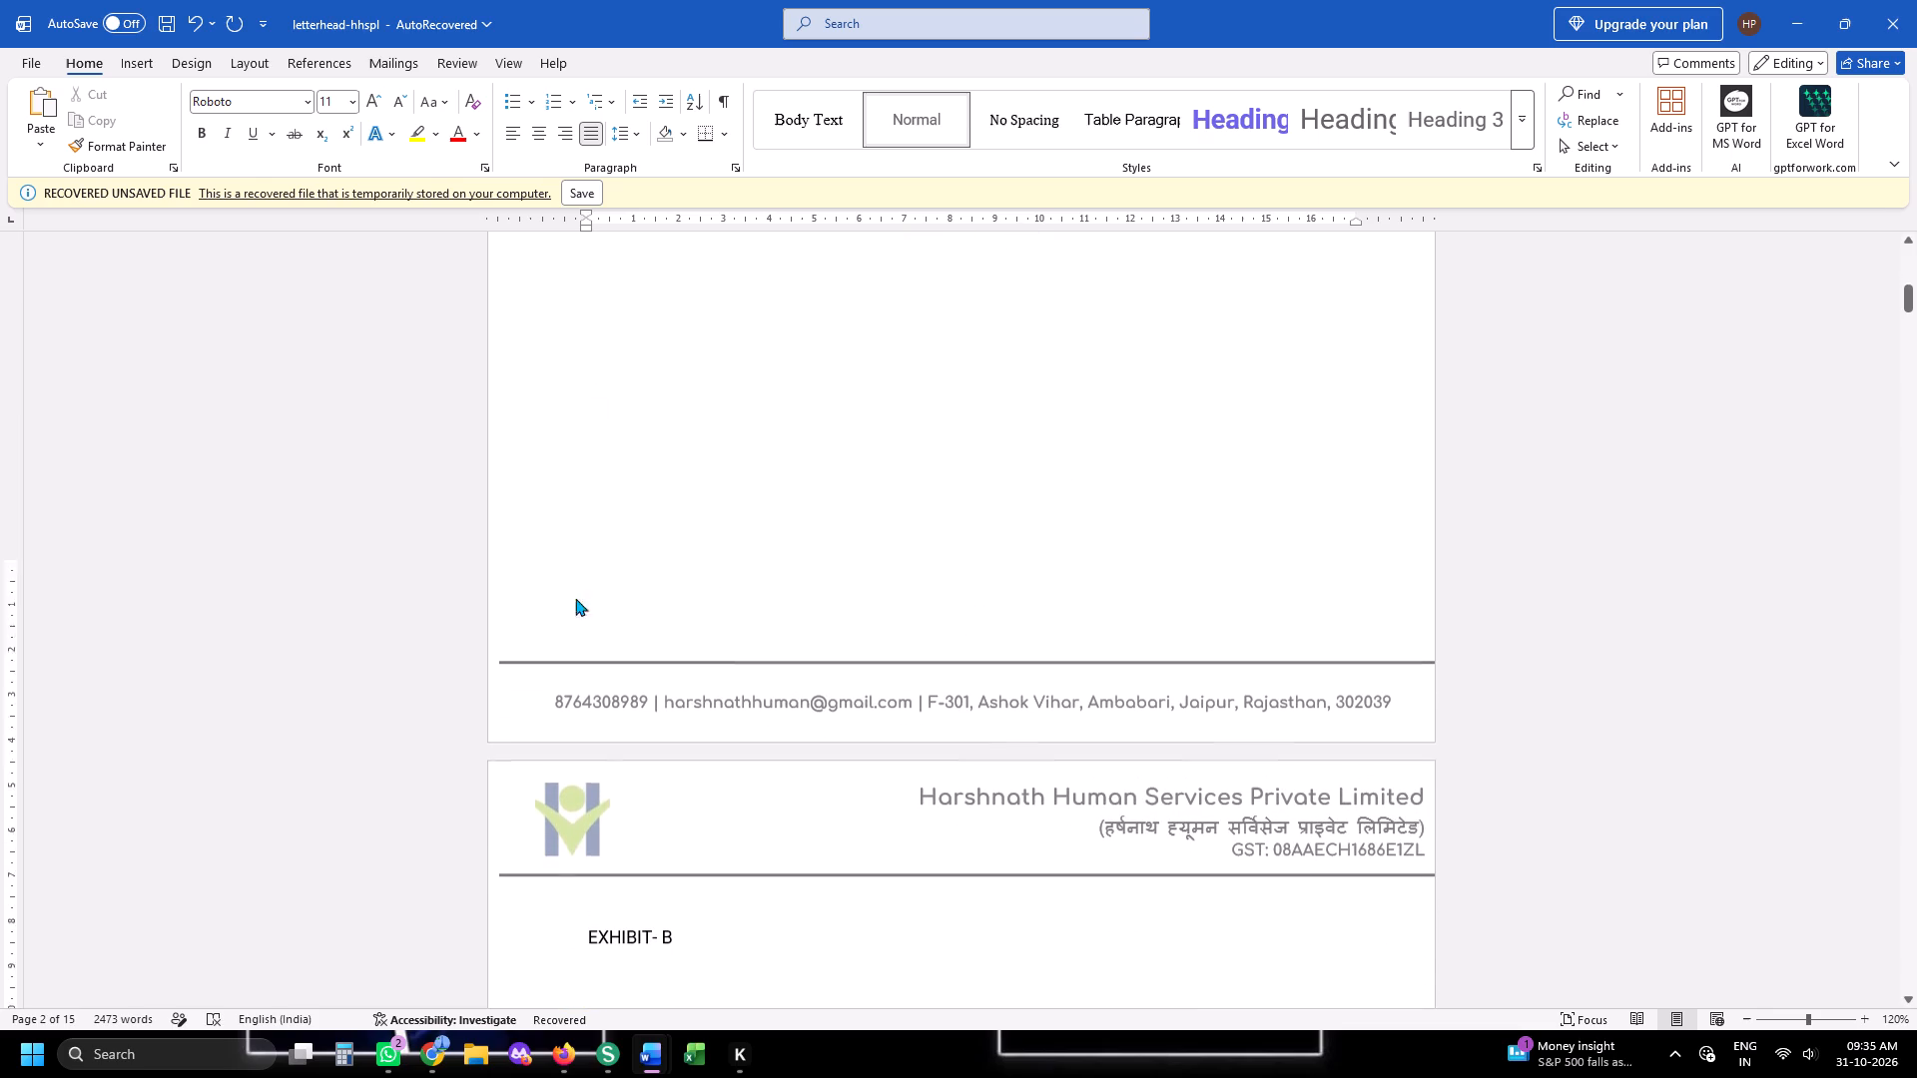
scroll(575, 598, "down", 2)
left_click_drag(670, 591, 569, 535)
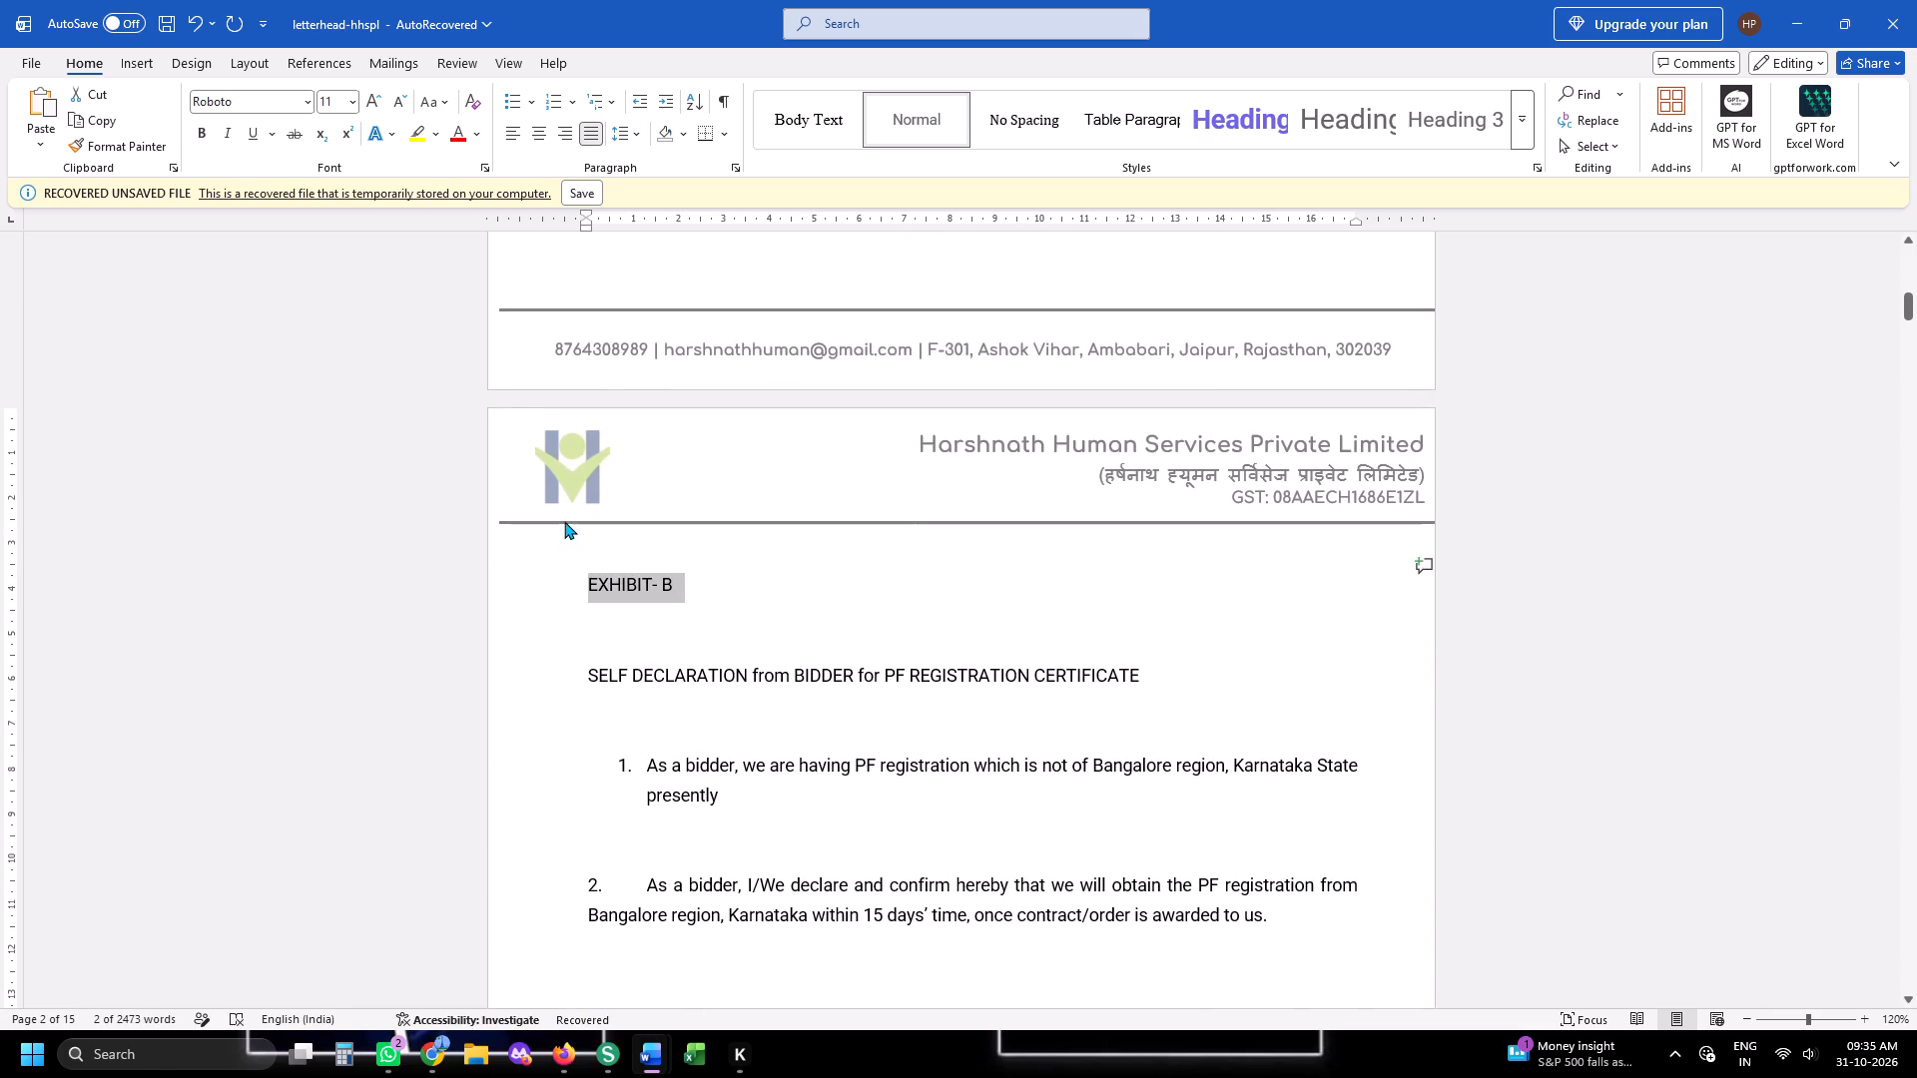
key("ctrl+b")
key("ctrl+r")
left_click(897, 558)
Delete the blank line above the PF self-declaration title and make the title bold.
left_click(791, 621)
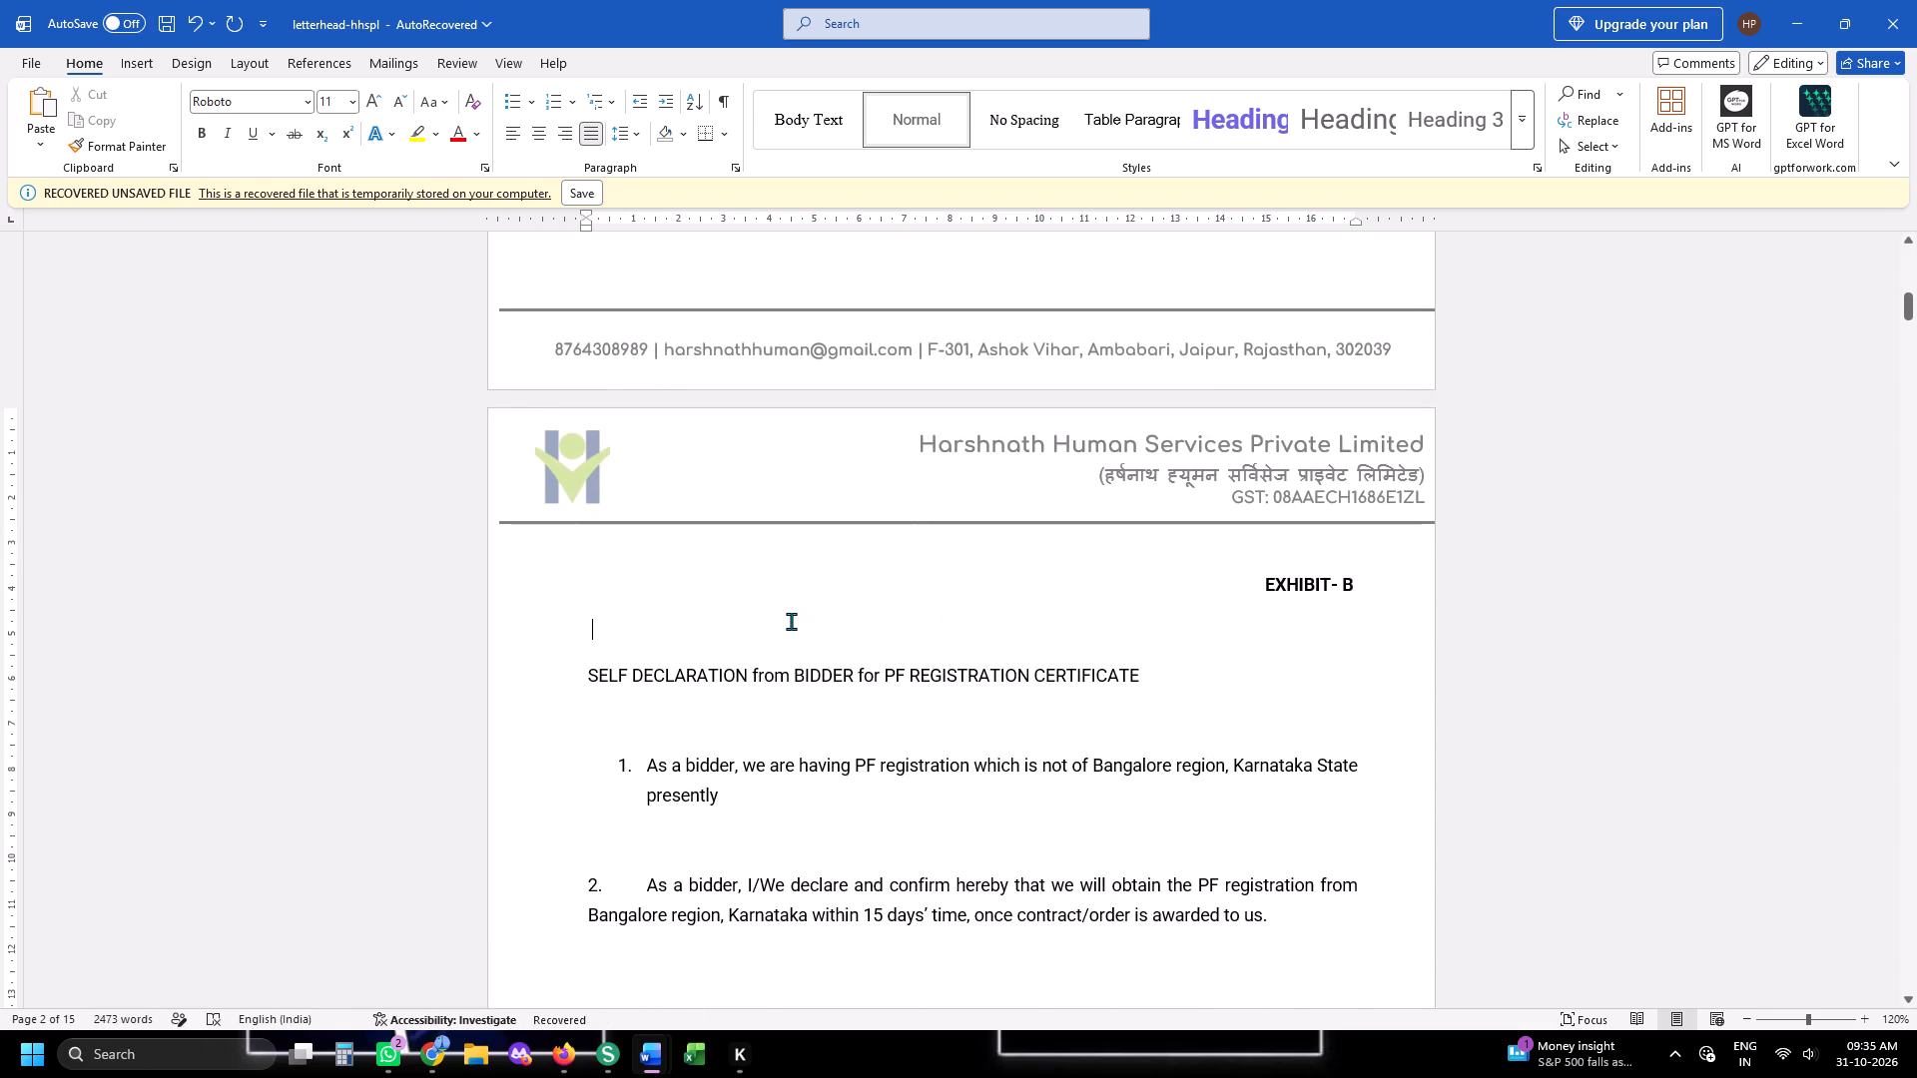
key("Delete")
left_click_drag(1171, 638, 426, 655)
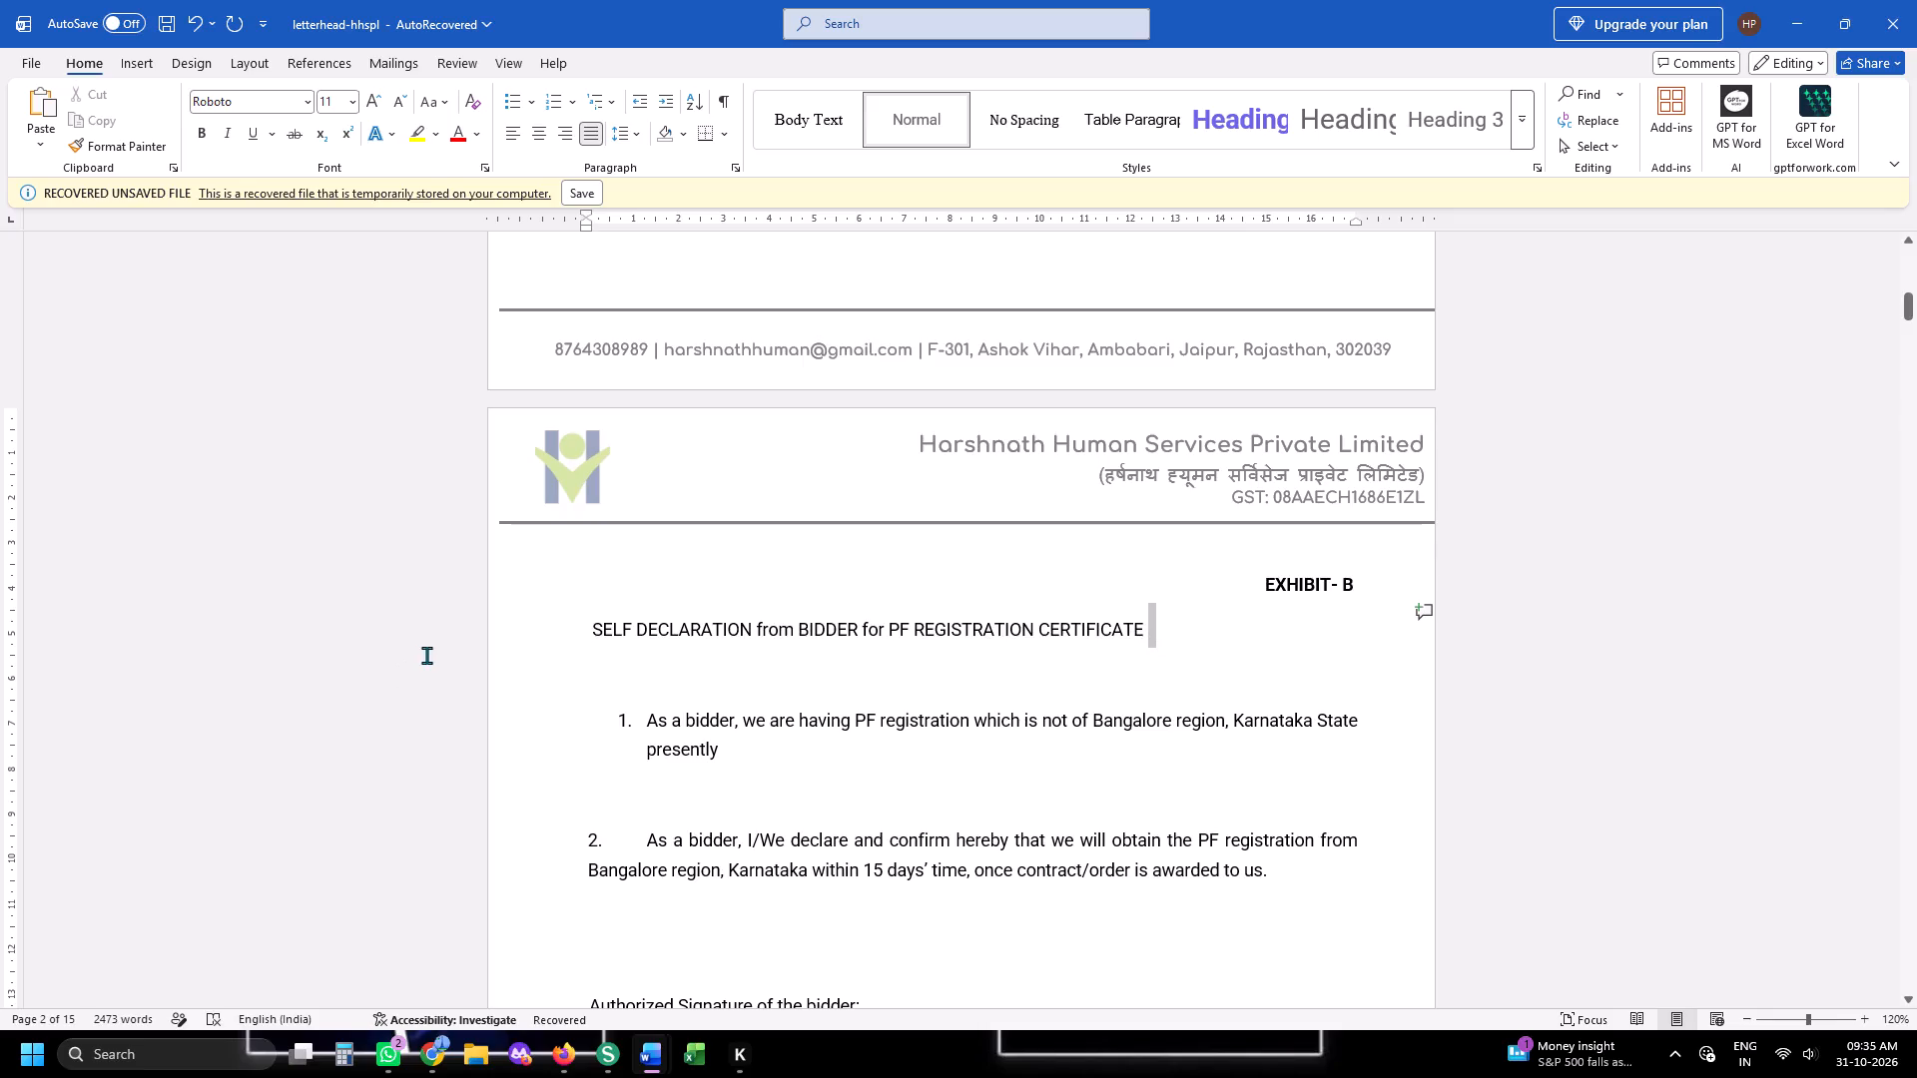
left_click_drag(426, 655, 562, 639)
key("ctrl+b")
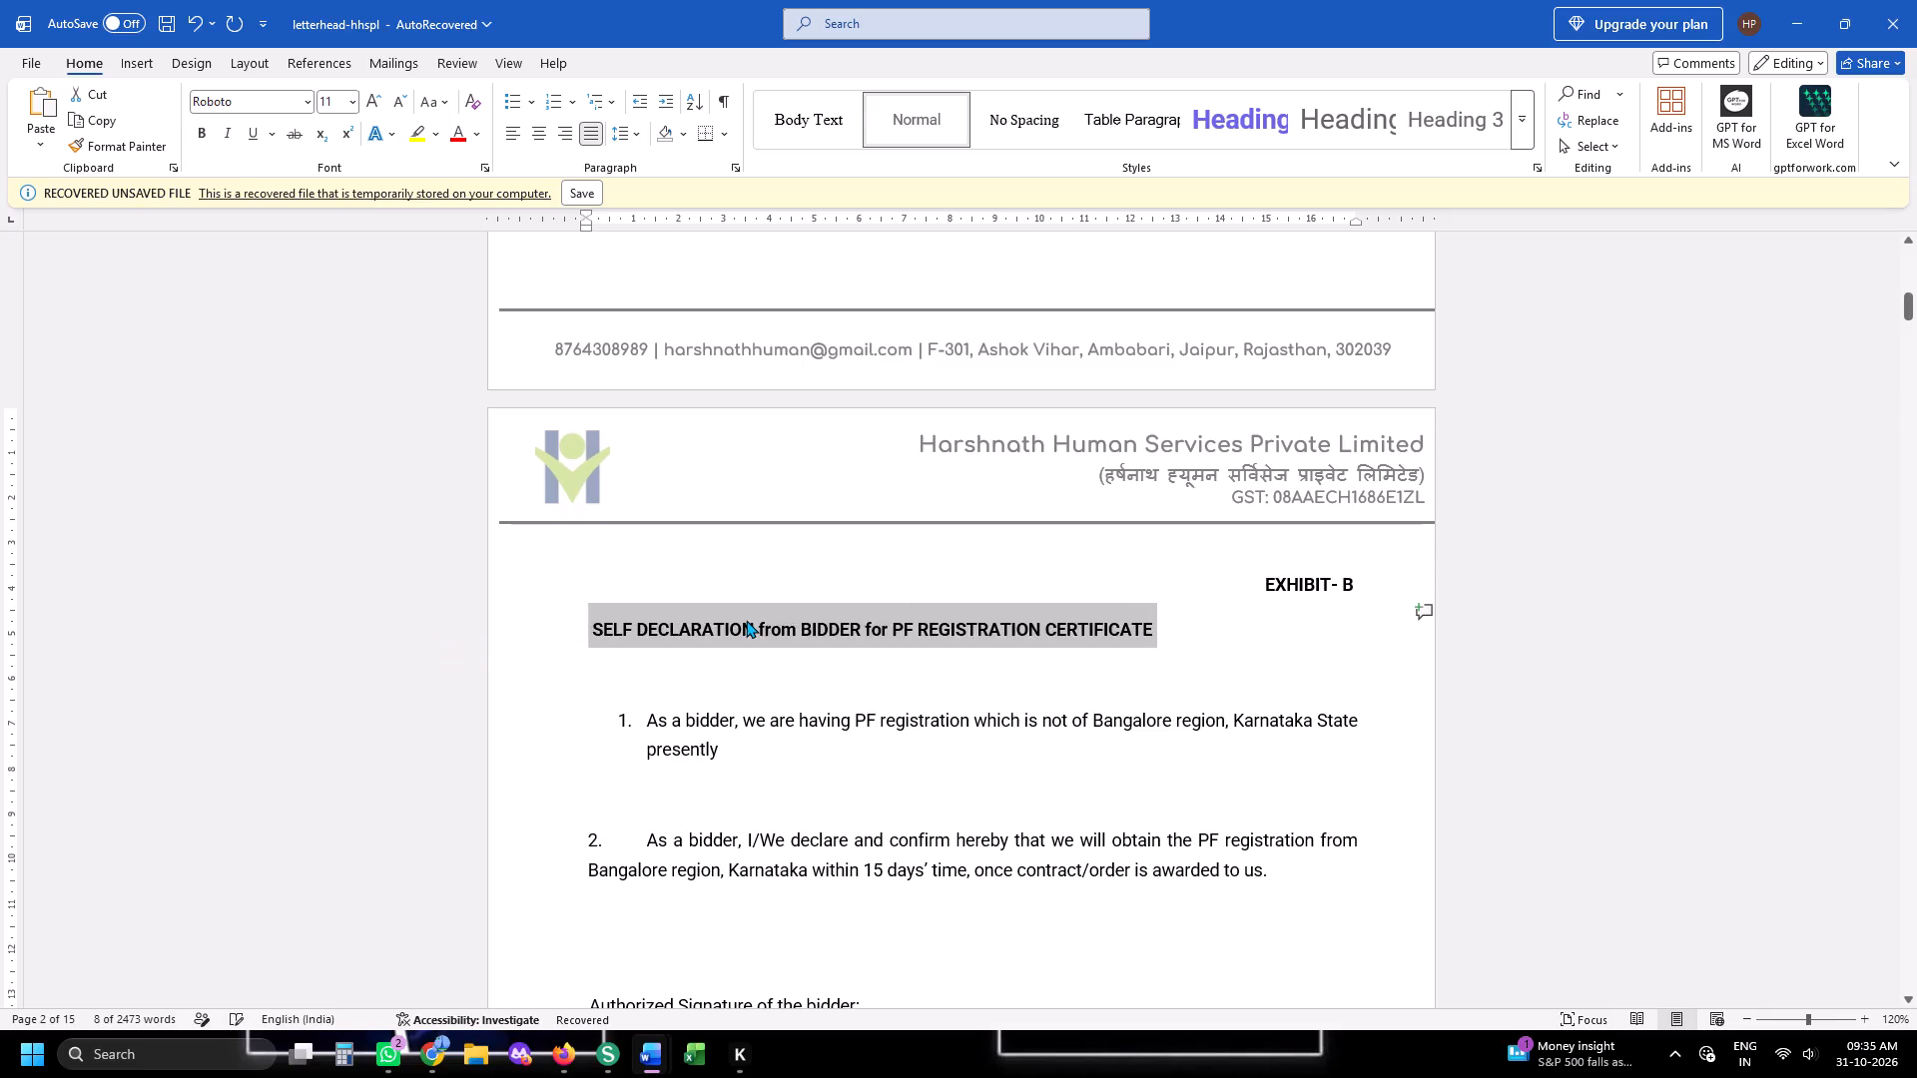
left_click(769, 652)
Delete the blank line between points 1 and 2 of the PF declaration.
left_click(630, 818)
left_click(643, 787)
key("BackSpace")
key("BackSpace")
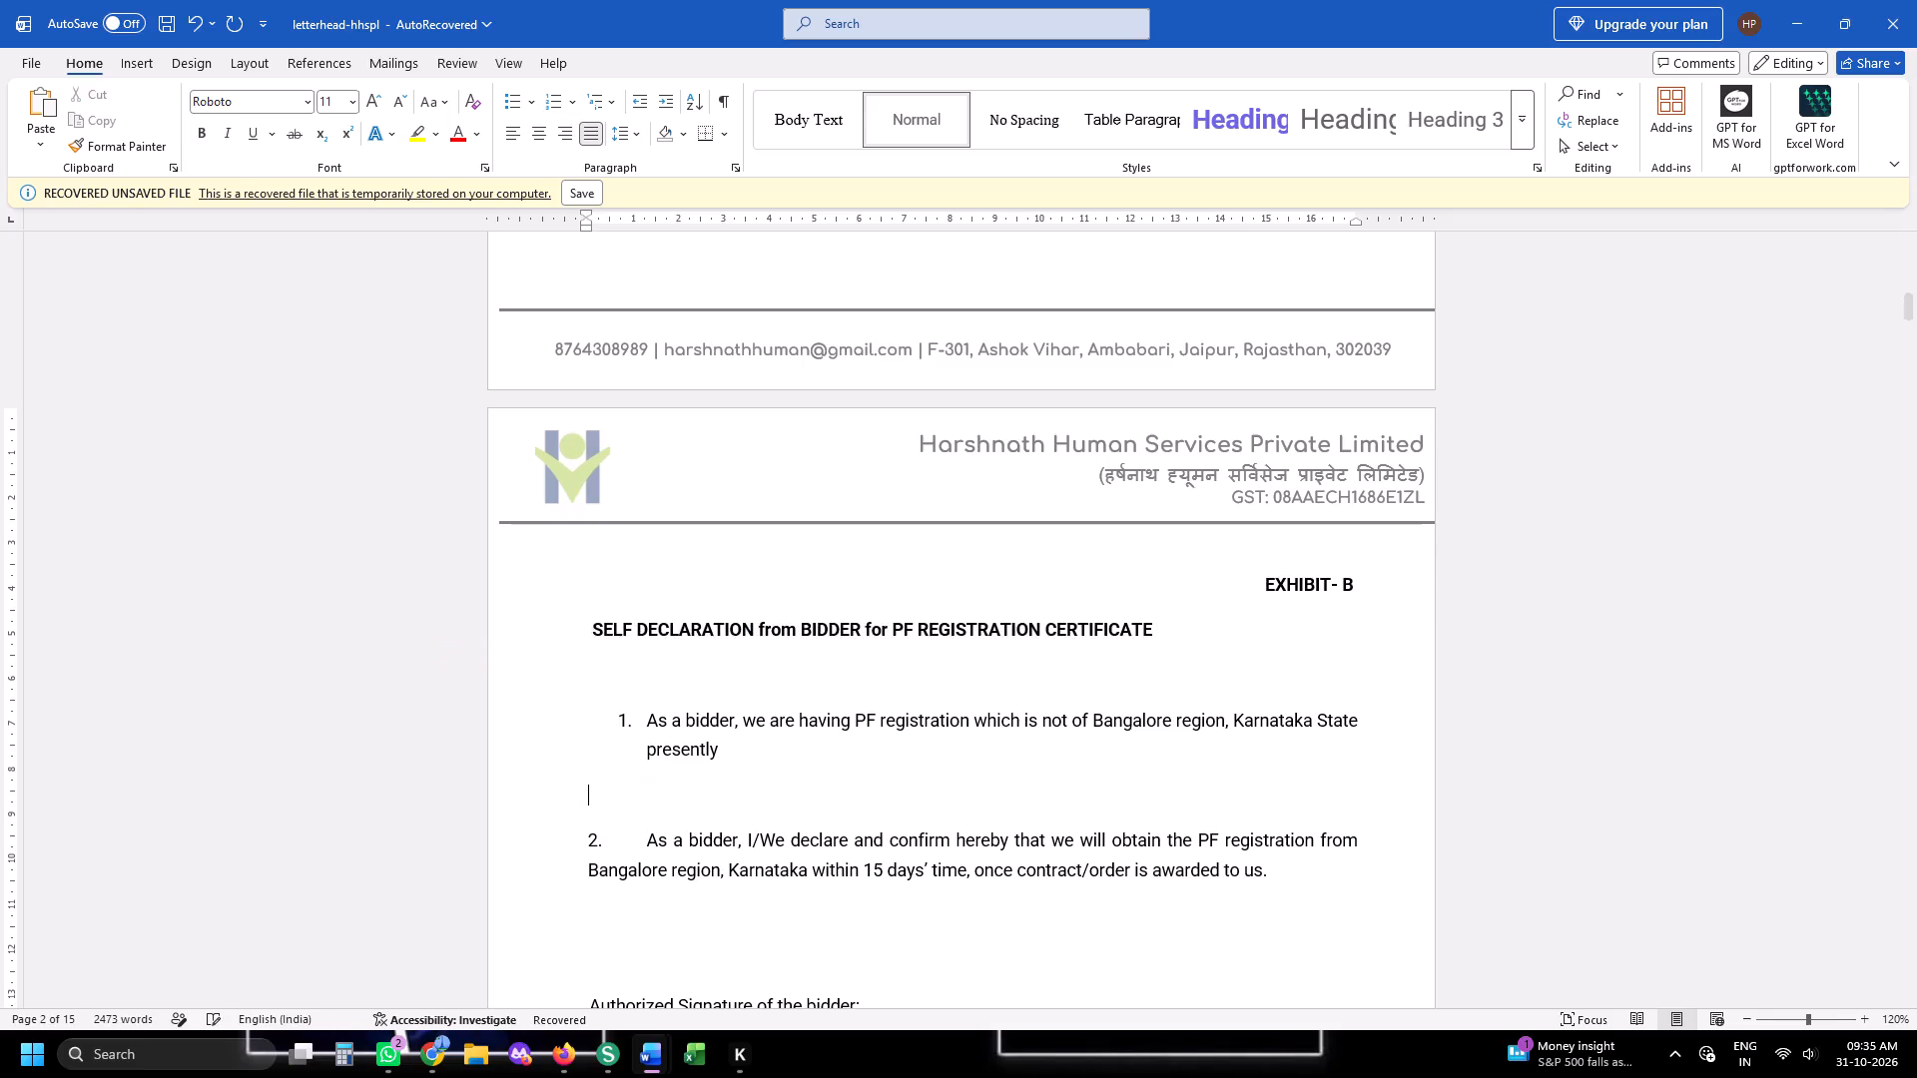
key("BackSpace")
Insert the company stamp-and-signature image from the clipboard history in the blank space below the ESI declaration's signatory block.
scroll(648, 787, "up", 11)
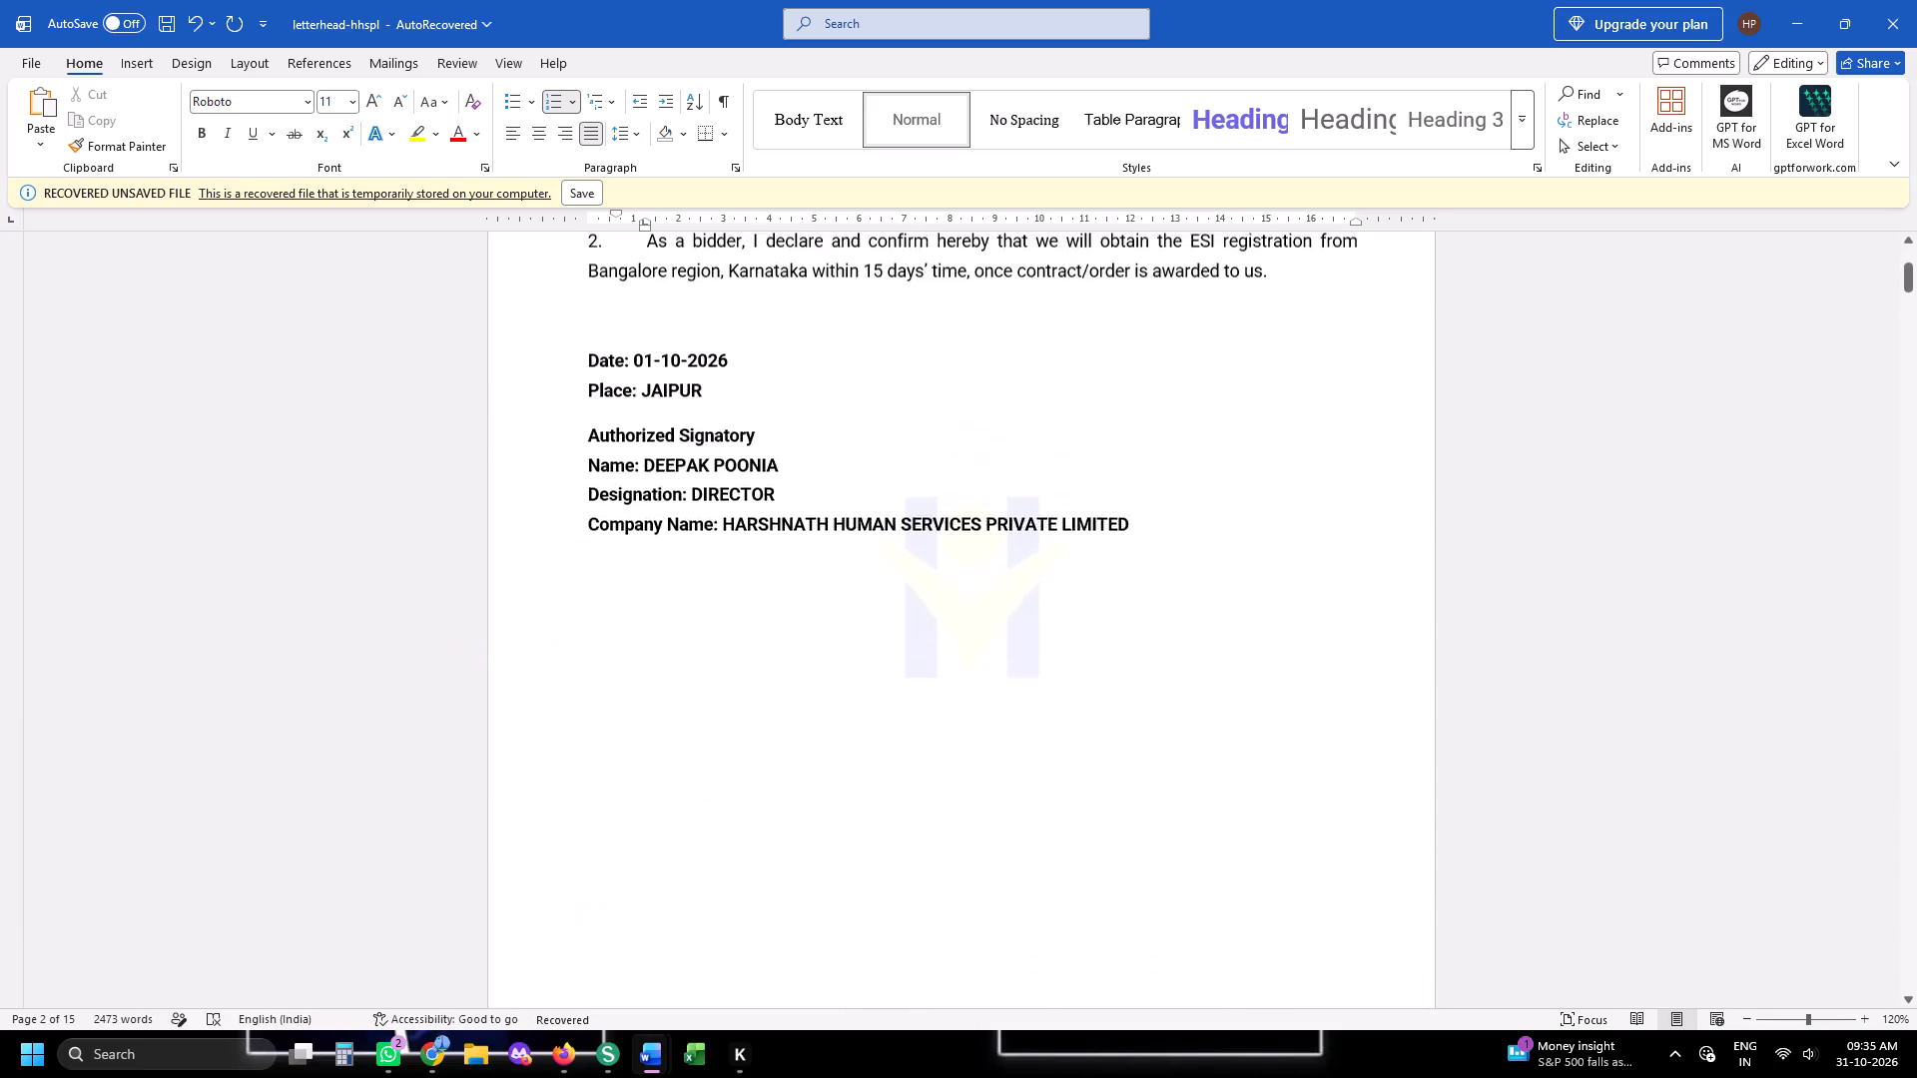
scroll(648, 787, "up", 5)
scroll(648, 787, "down", 19)
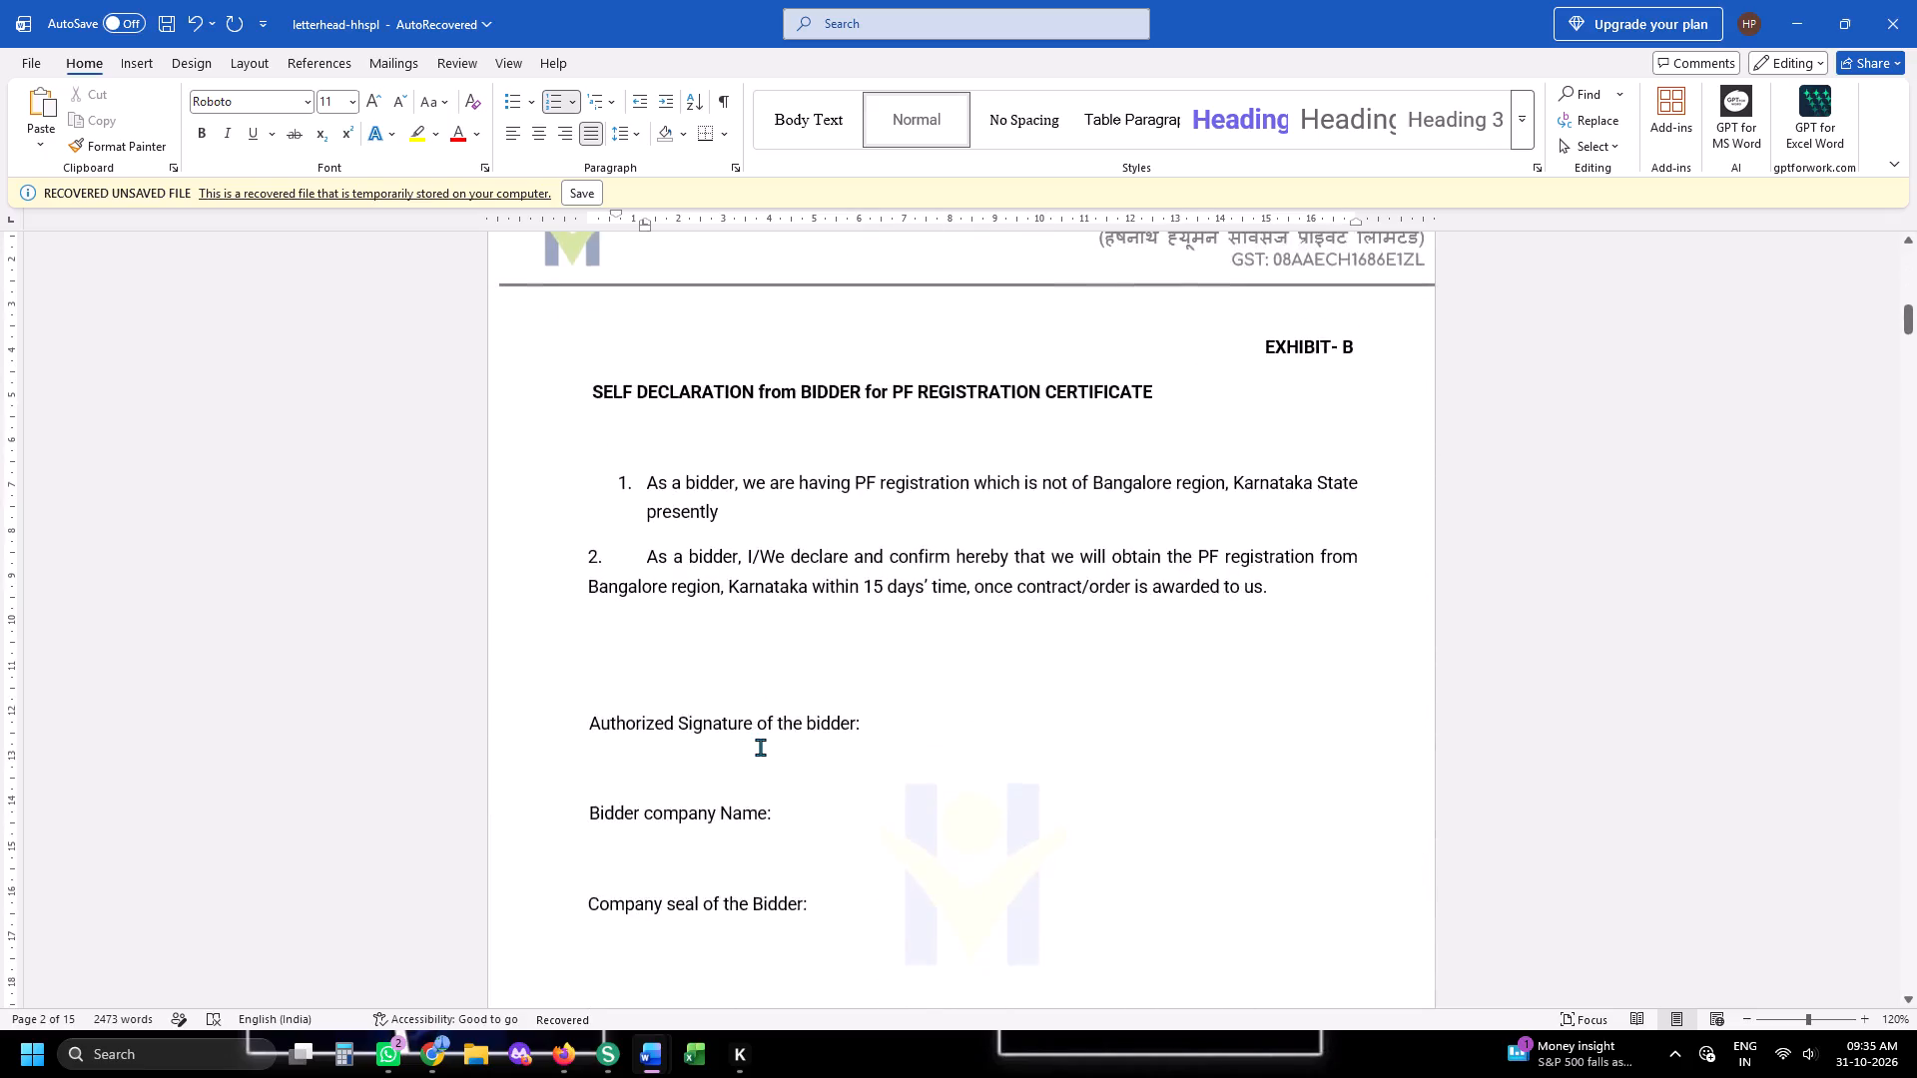
scroll(760, 747, "up", 11)
scroll(642, 578, "up", 1)
left_click(642, 532)
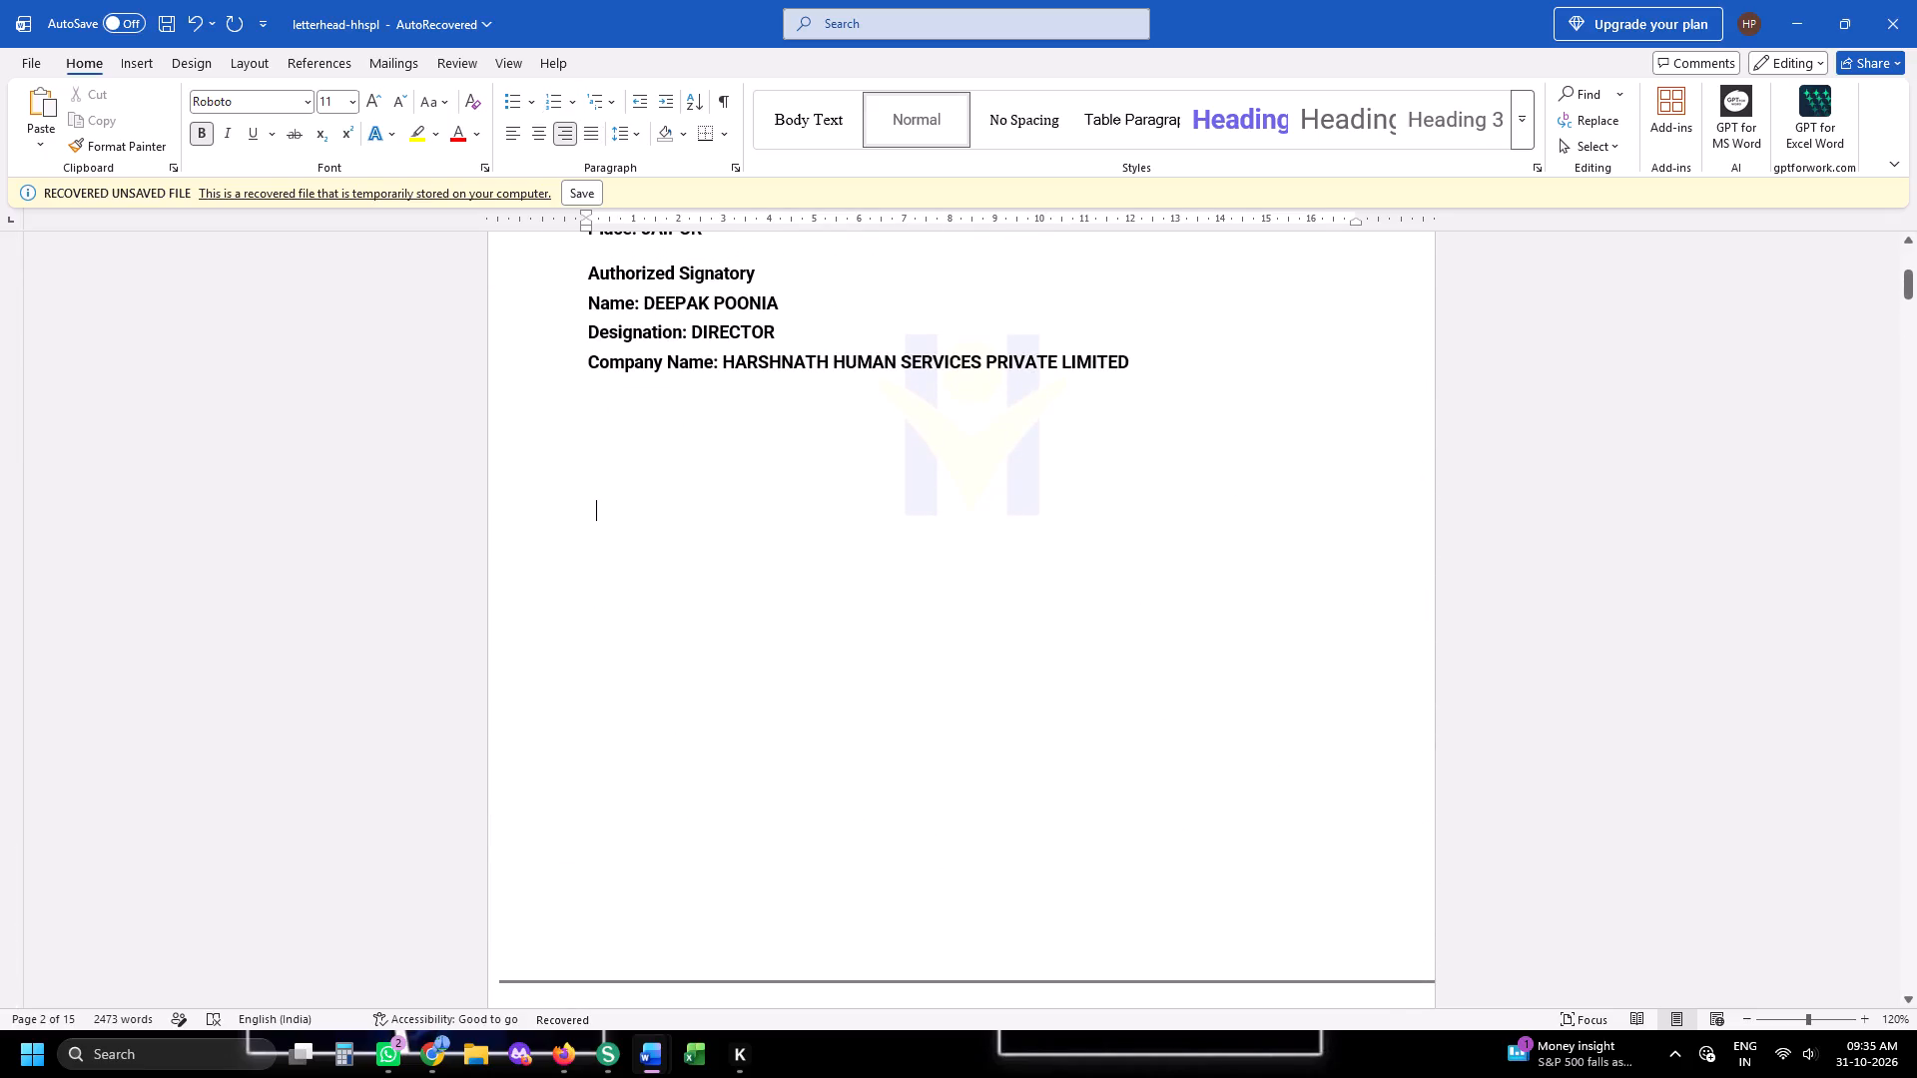
key("super+v")
left_click(207, 495)
key("ctrl+v")
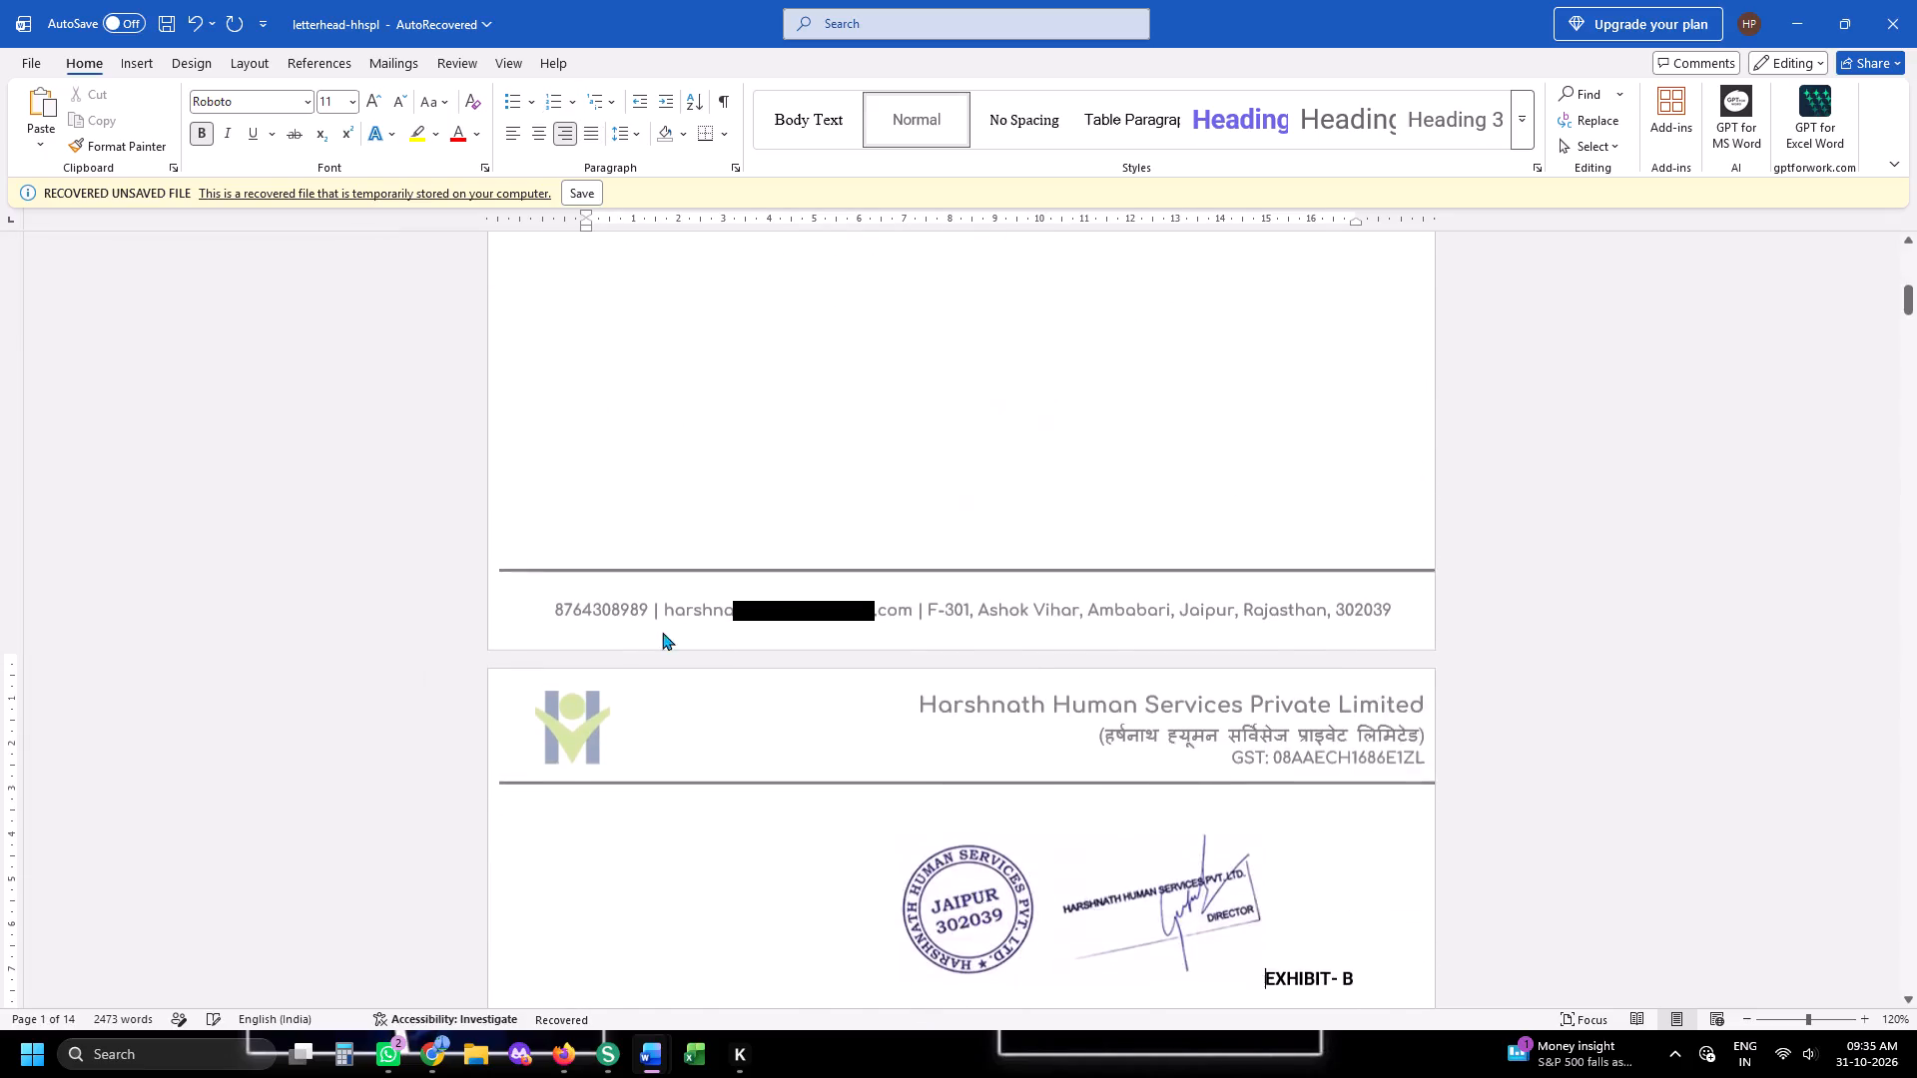
Set the inserted stamp-and-signature image's text wrapping to Behind Text.
left_click(1237, 880)
left_click(1279, 848)
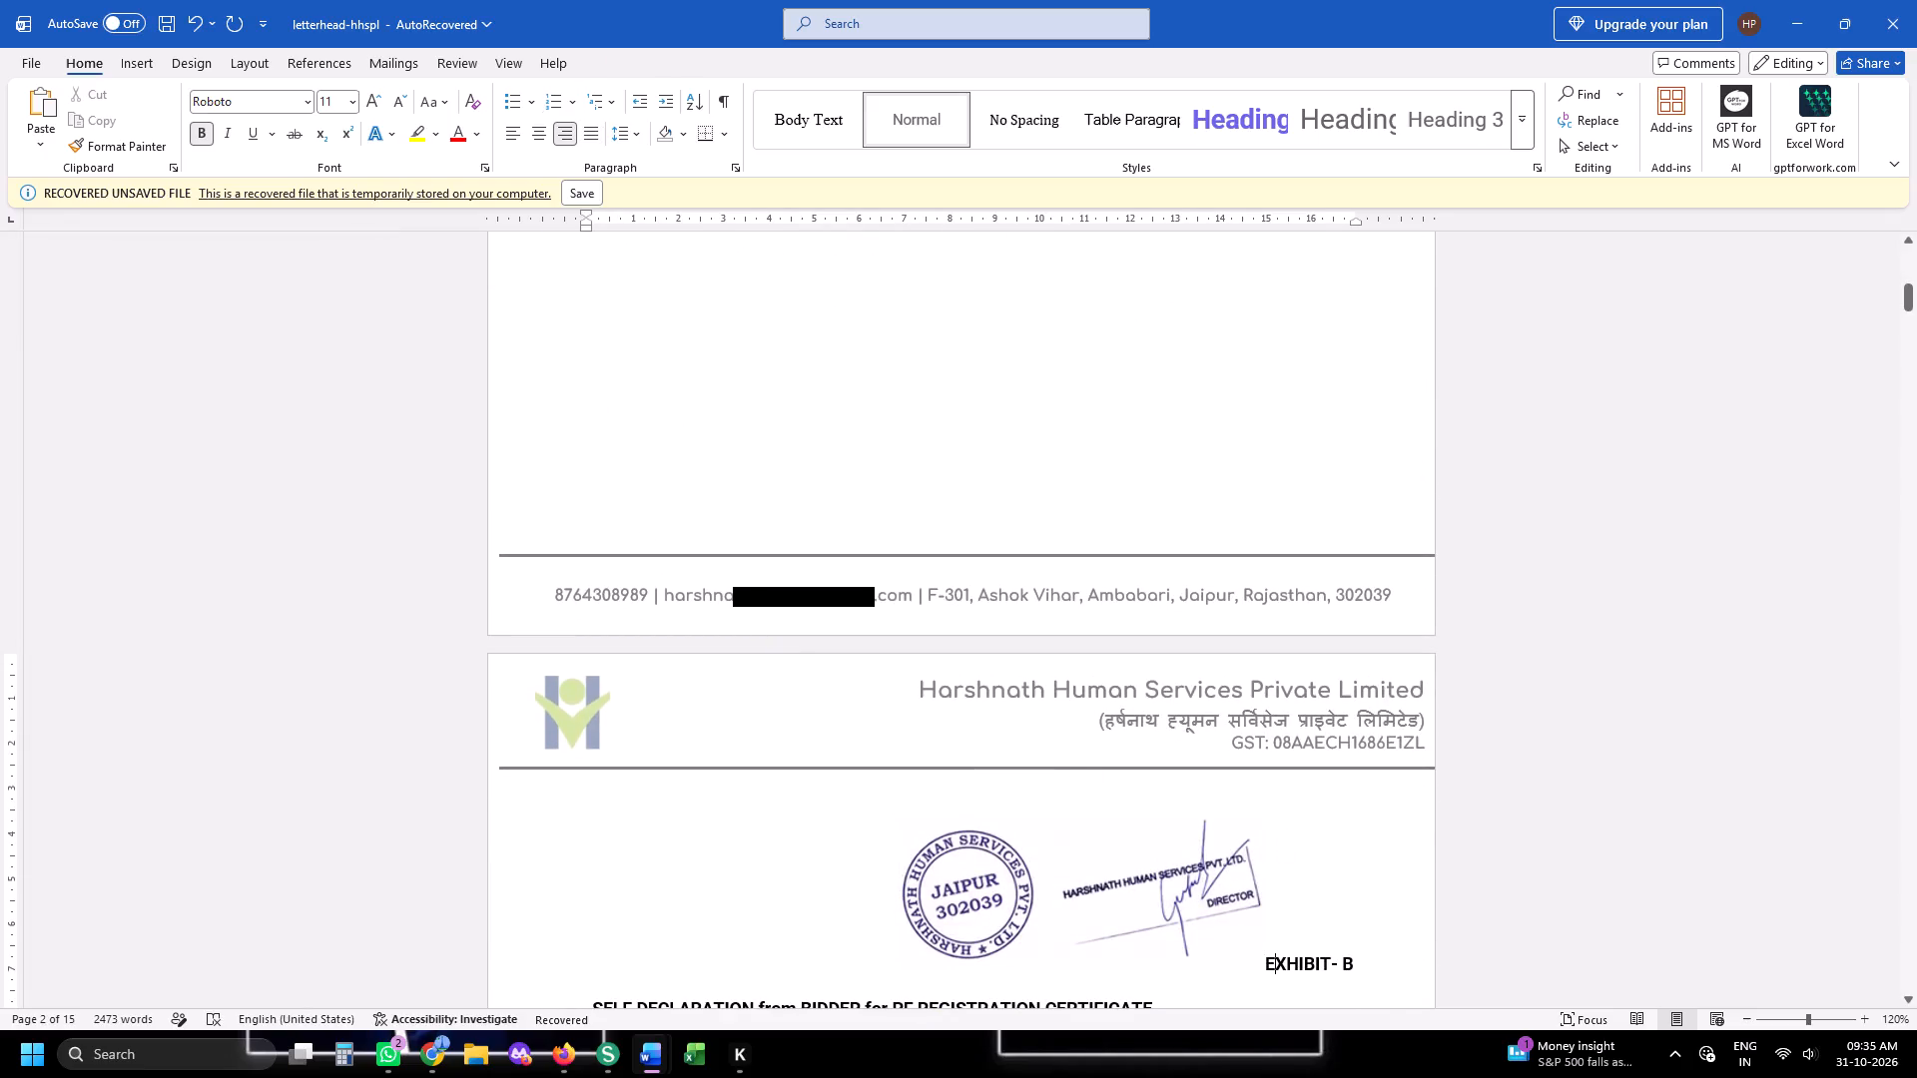
left_click(1245, 874)
left_click(1286, 837)
left_click(1395, 901)
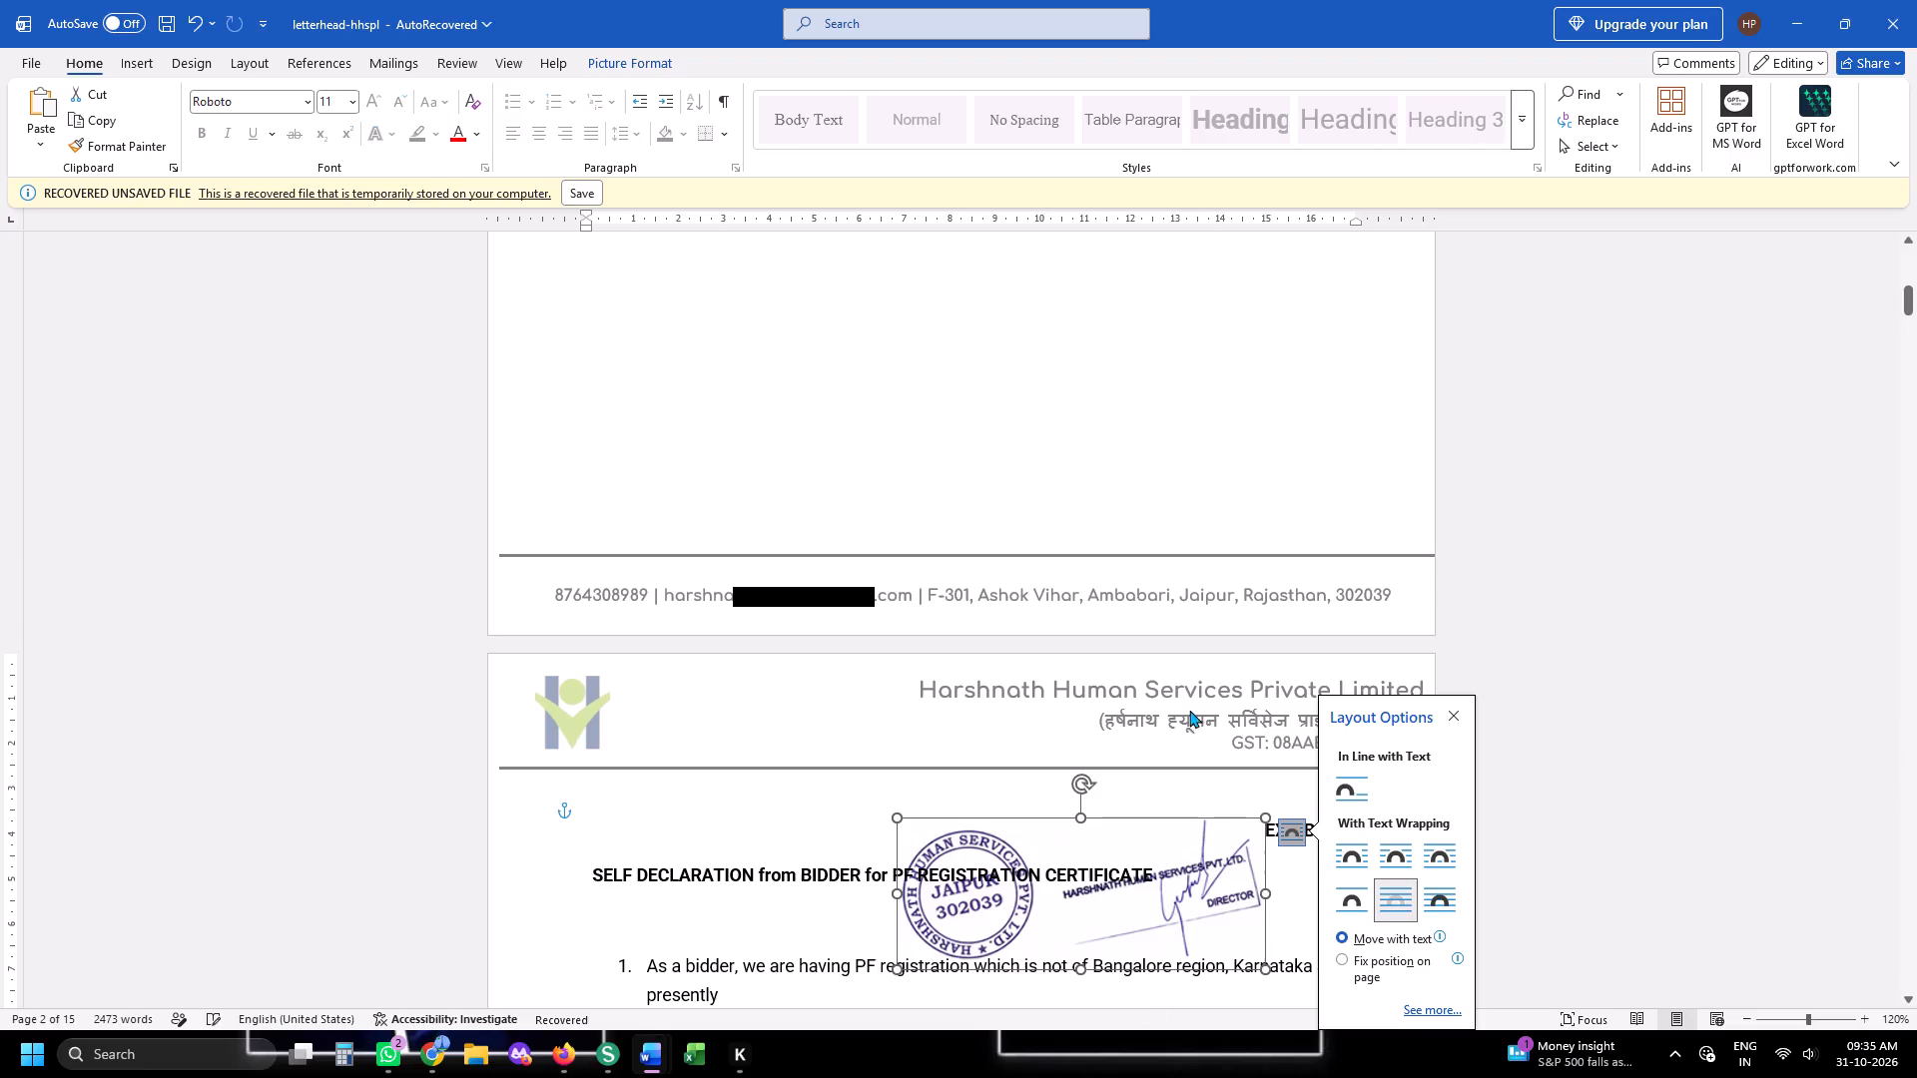
Move the stamp-and-signature image below the ESI declaration's signatory block near the right margin and rotate it slightly counterclockwise.
left_click_drag(1207, 892, 1193, 378)
scroll(1232, 620, "up", 2)
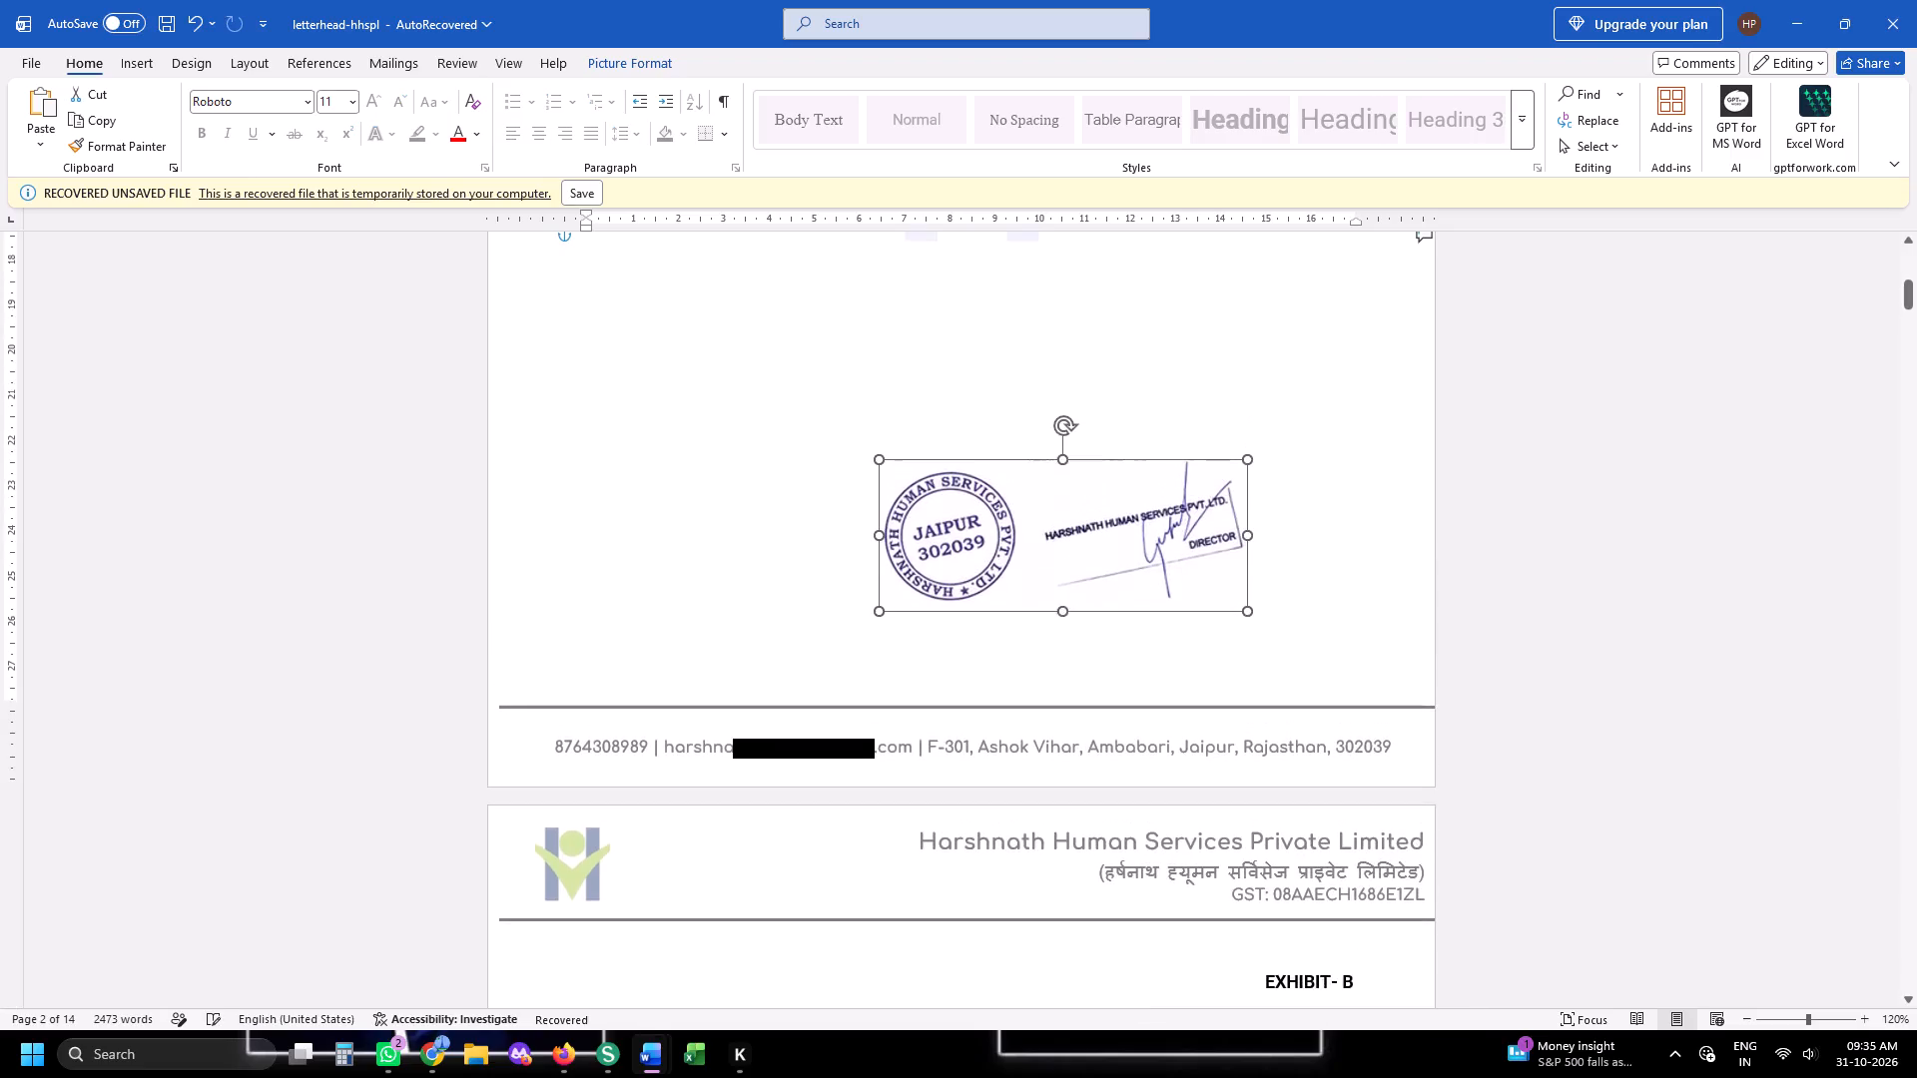
left_click_drag(1169, 559, 1280, 470)
scroll(1249, 647, "up", 3)
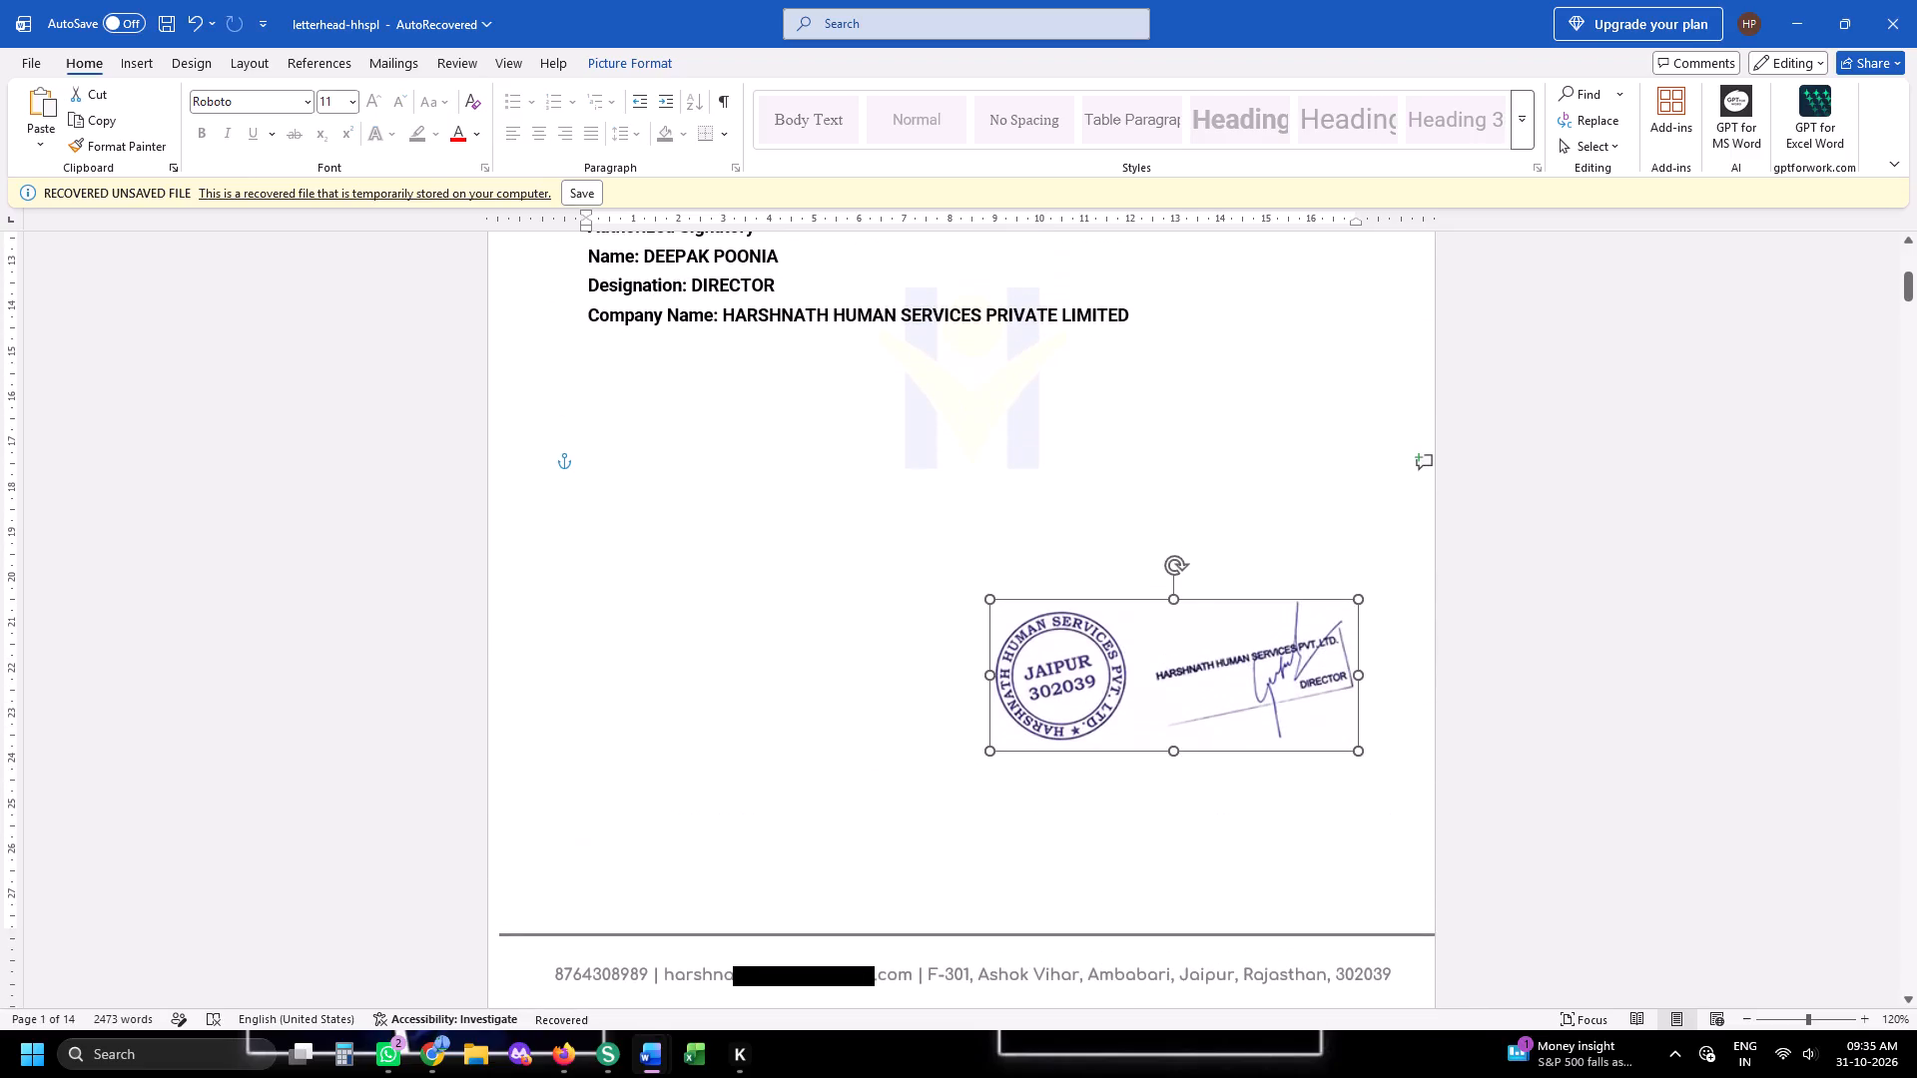
left_click_drag(1179, 568, 1162, 566)
Copy the rotated stamp-and-signature image into the PF declaration and place it below the company seal line, near the right margin.
scroll(1084, 700, "down", 5)
scroll(1084, 700, "up", 2)
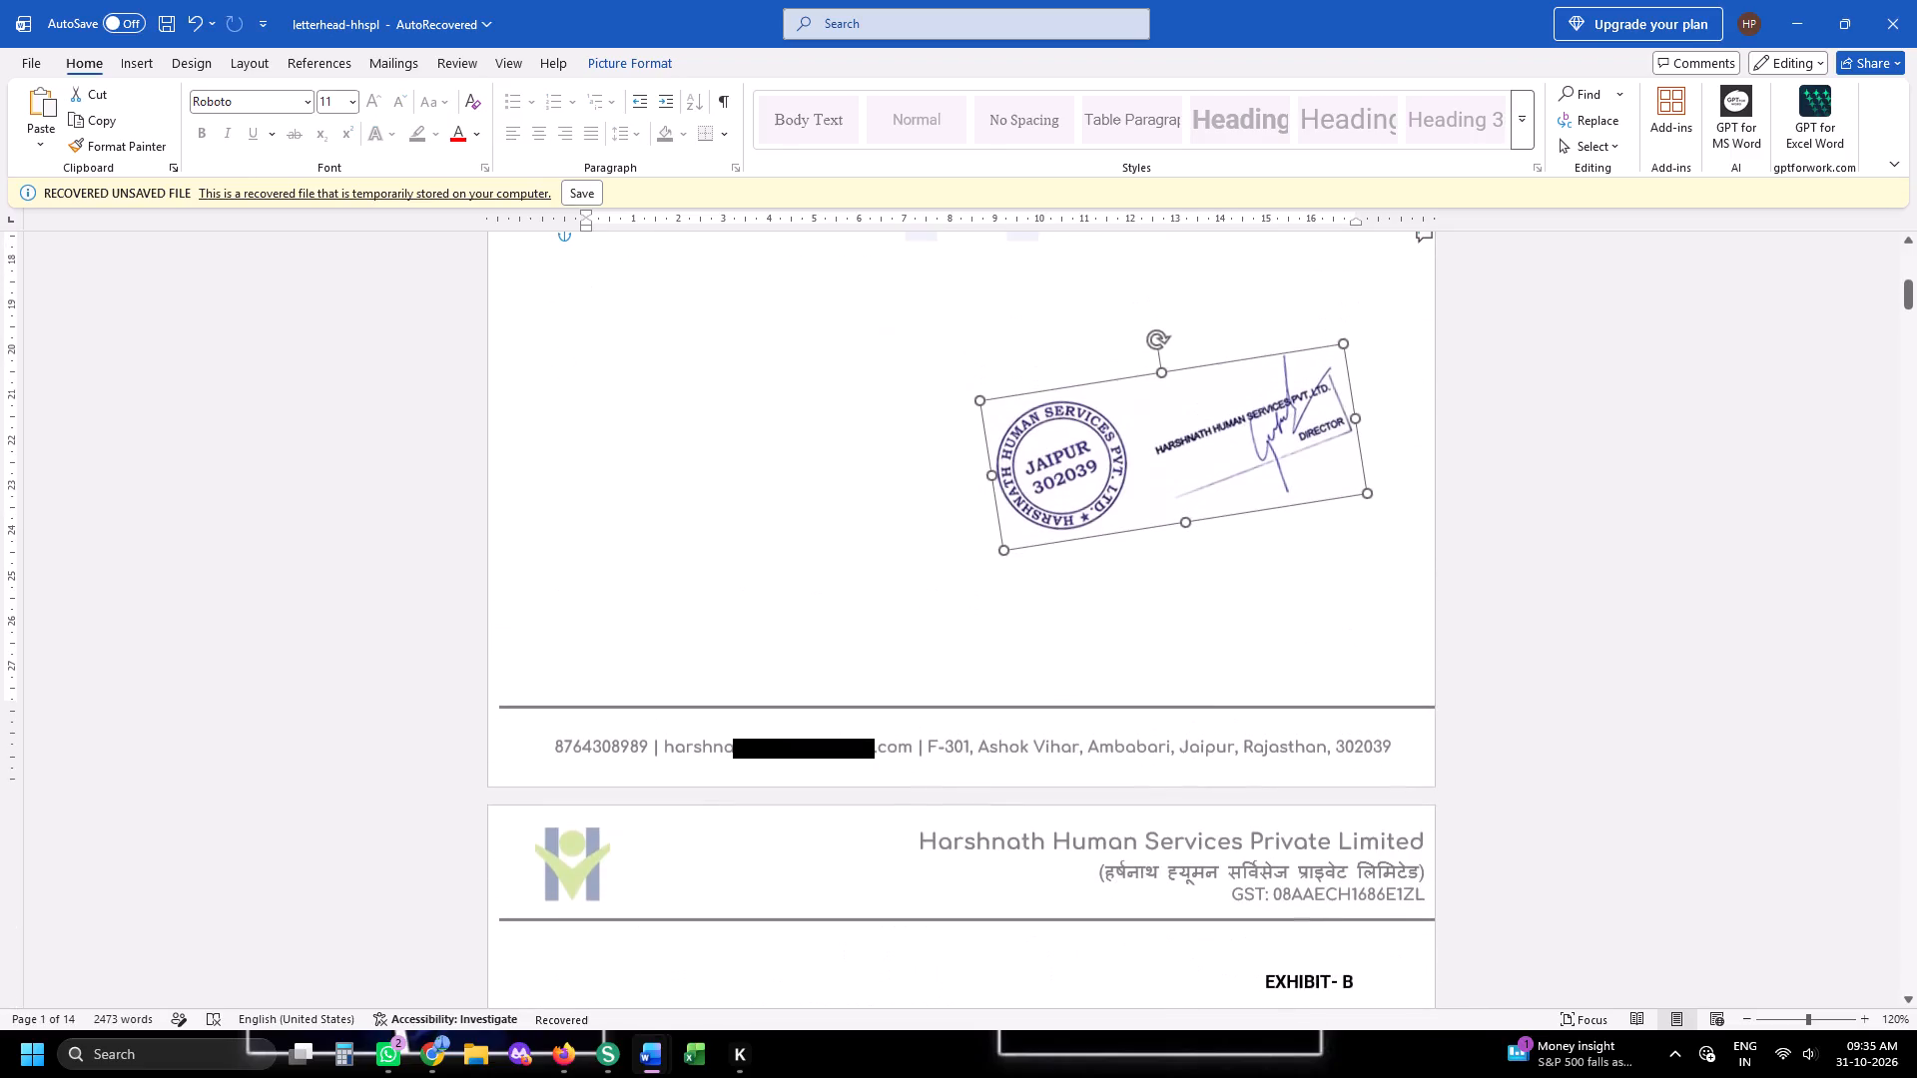
left_click(1108, 481)
key("ctrl+c")
scroll(1106, 667, "down", 11)
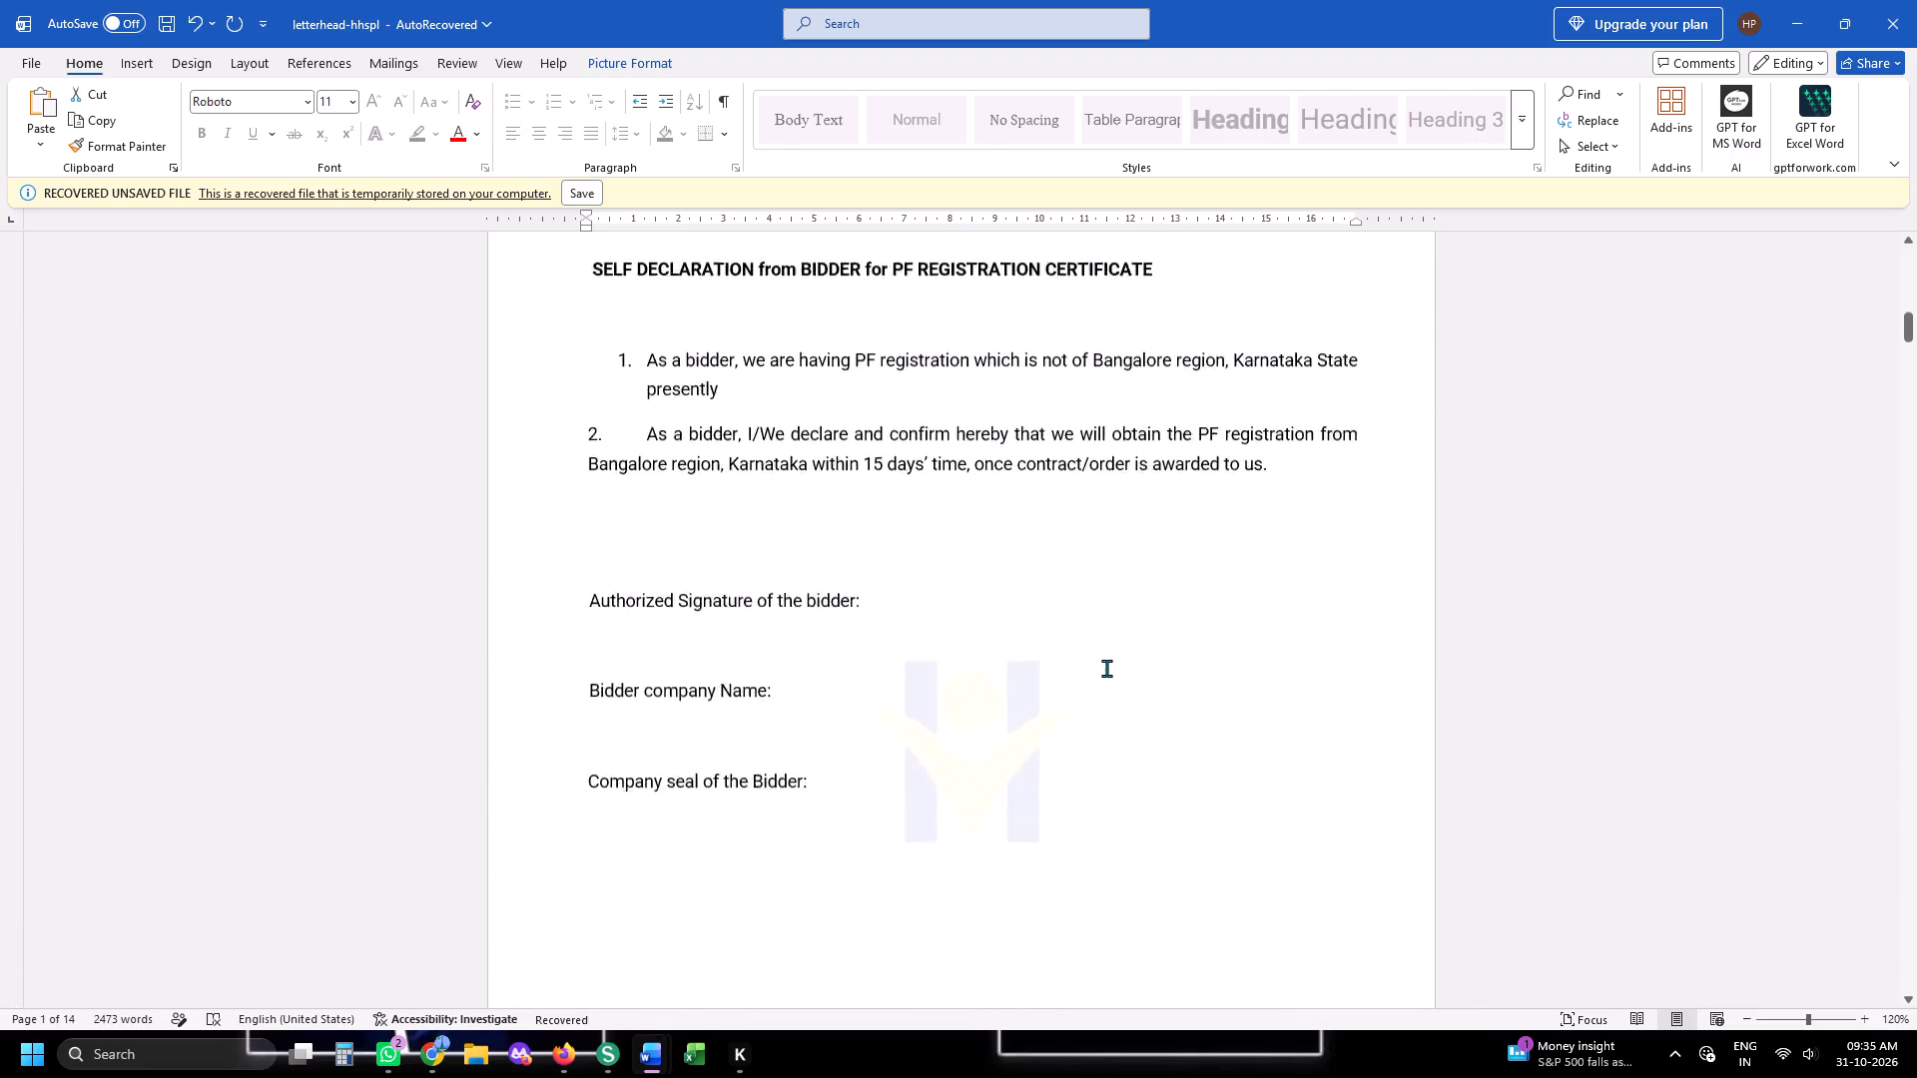
left_click_drag(586, 506, 907, 698)
key("ctrl+v")
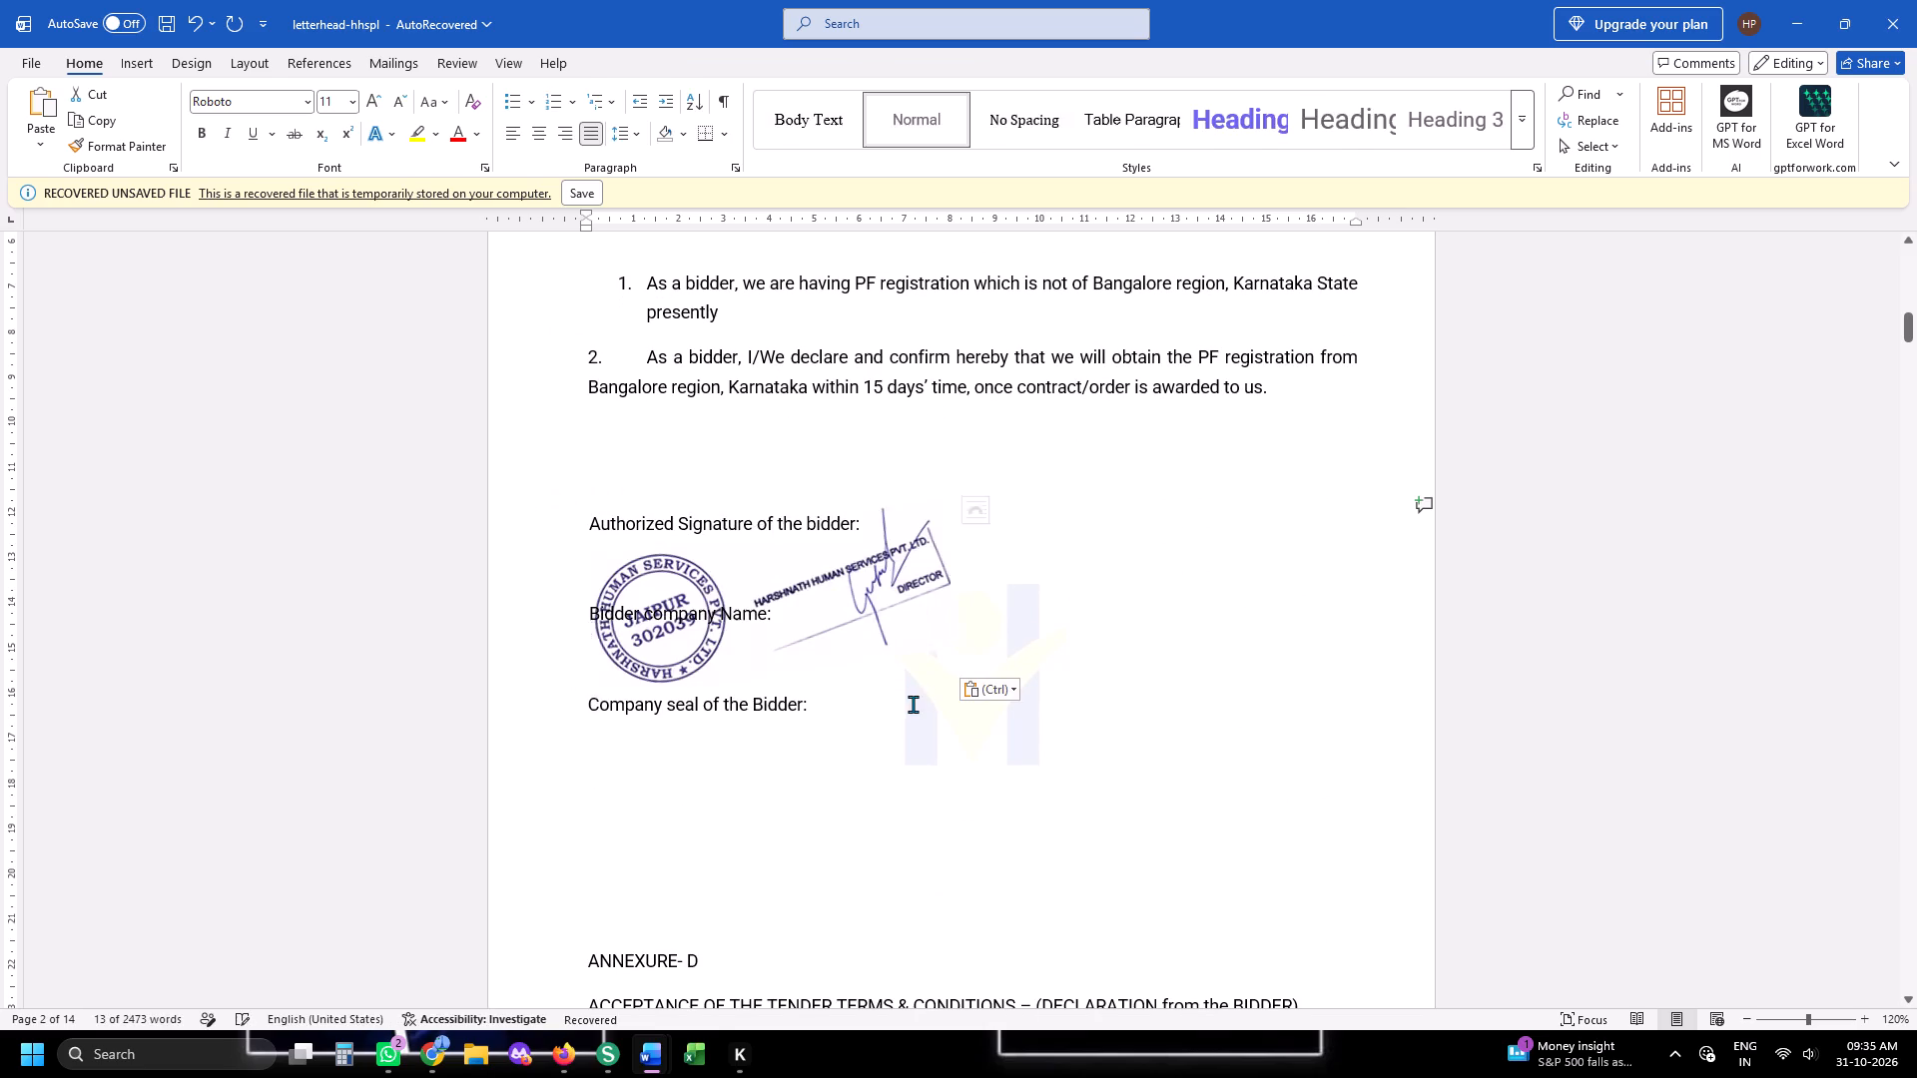
left_click_drag(794, 559, 1172, 813)
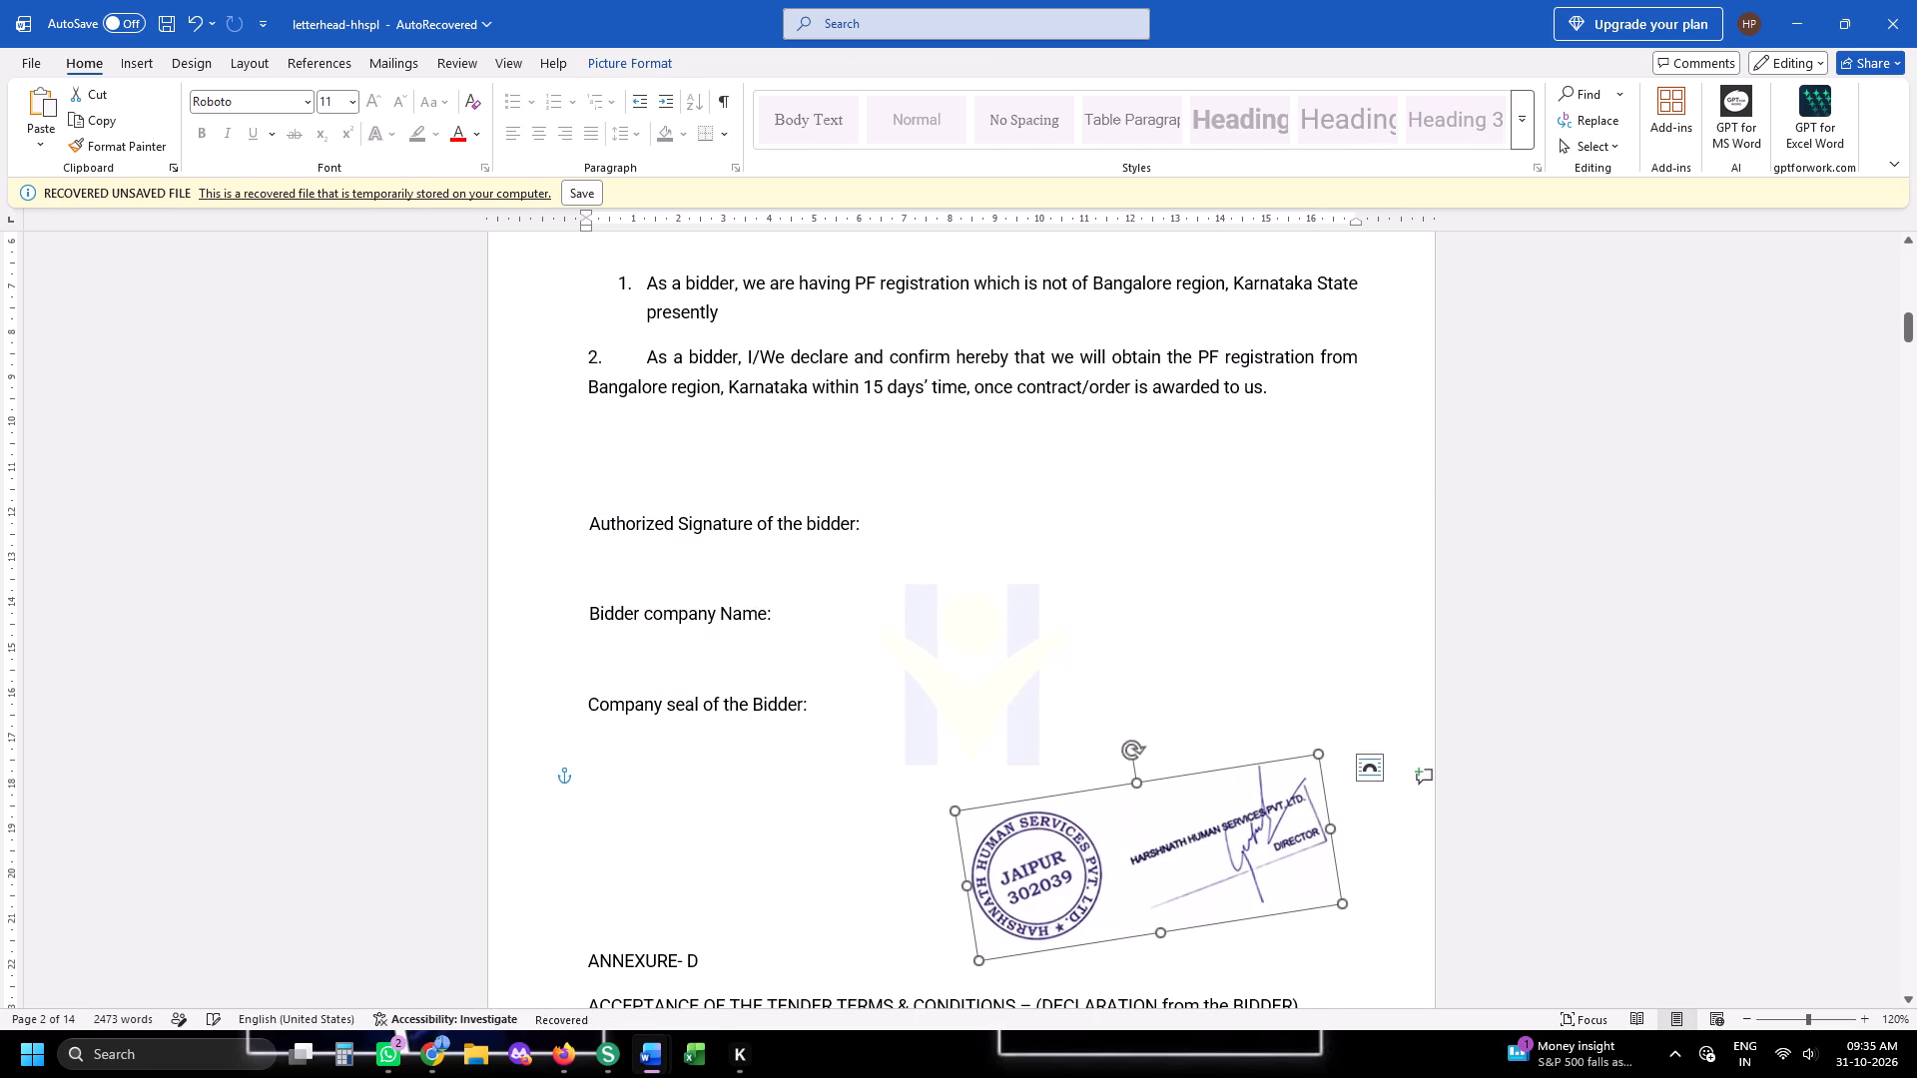
Replace the PF declaration's bidder signature, company name and seal lines with the Harshnath authorized-signatory block from the clipboard history.
left_click_drag(570, 465, 811, 705)
key("super+v")
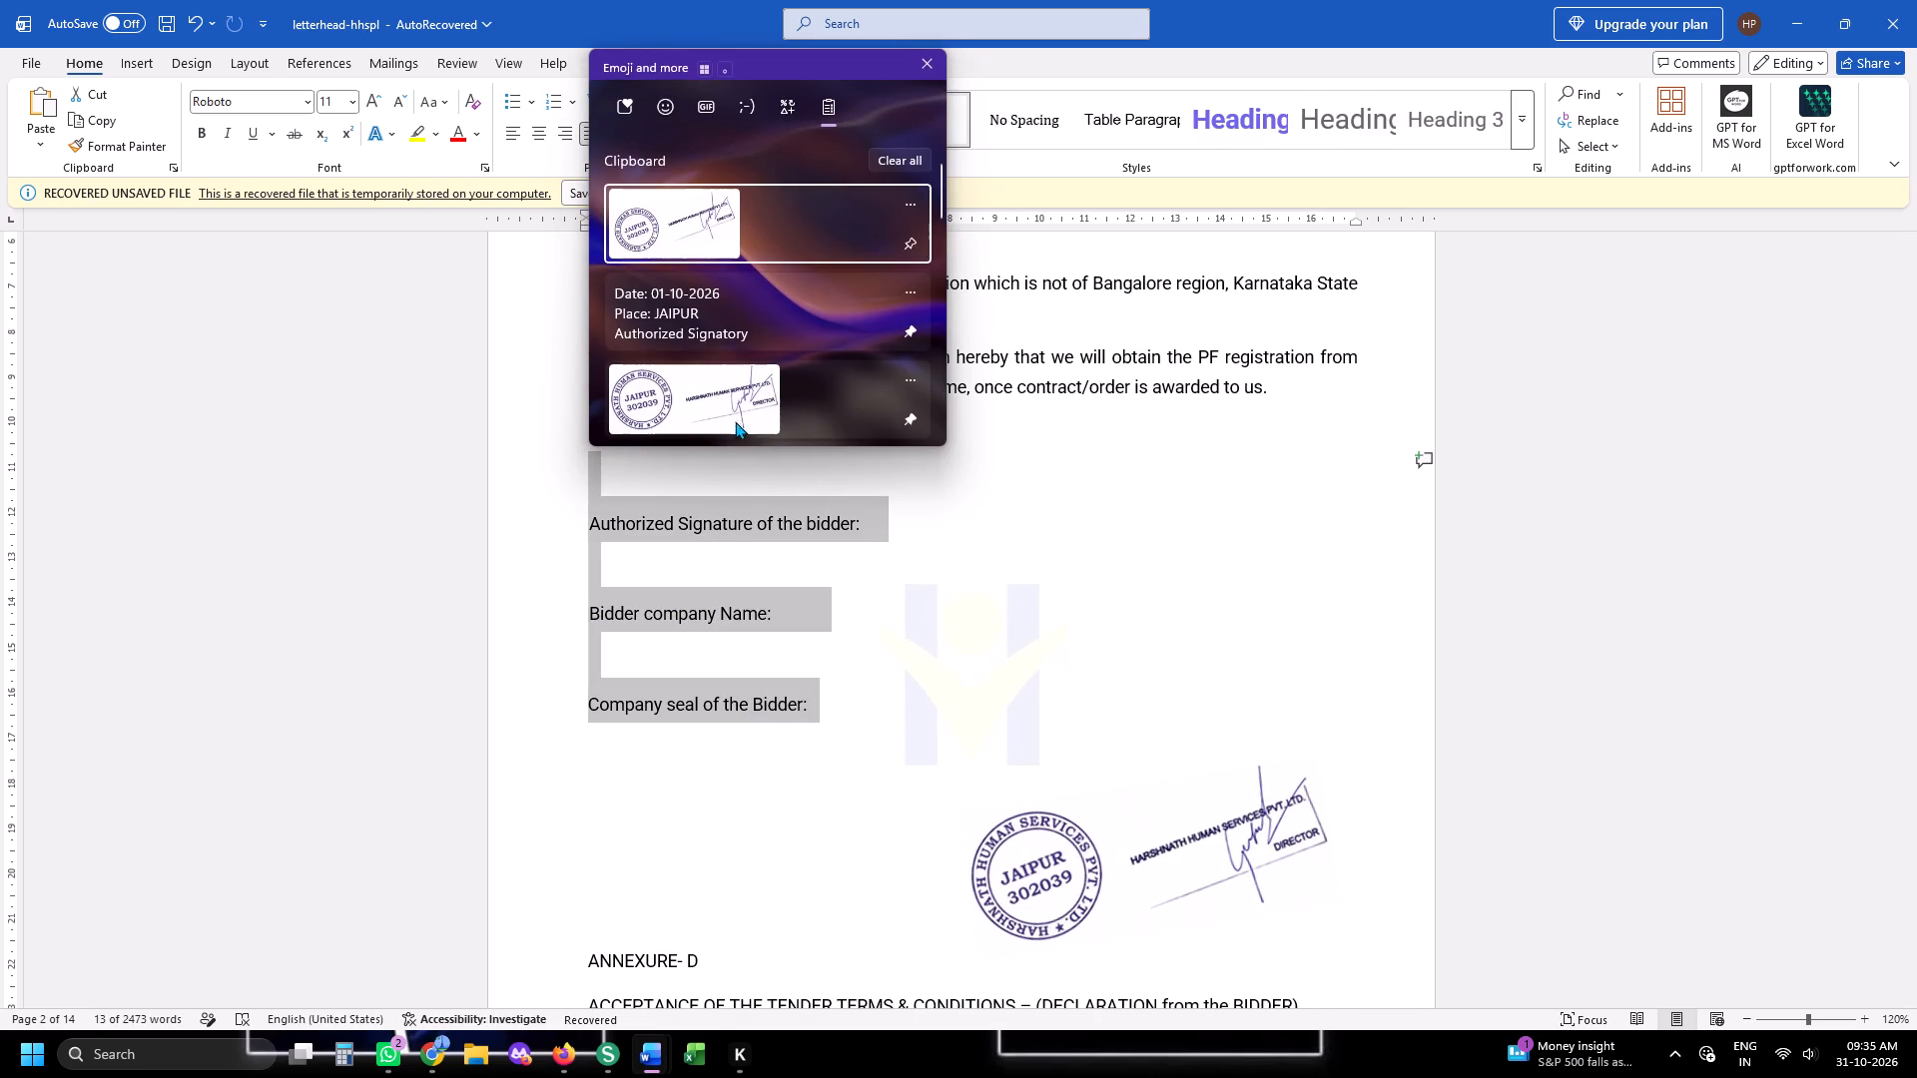
left_click(699, 310)
key("ctrl+v")
Left-align the PF declaration's signatory block from the Date line through the Company Name line.
left_click_drag(598, 477, 1176, 620)
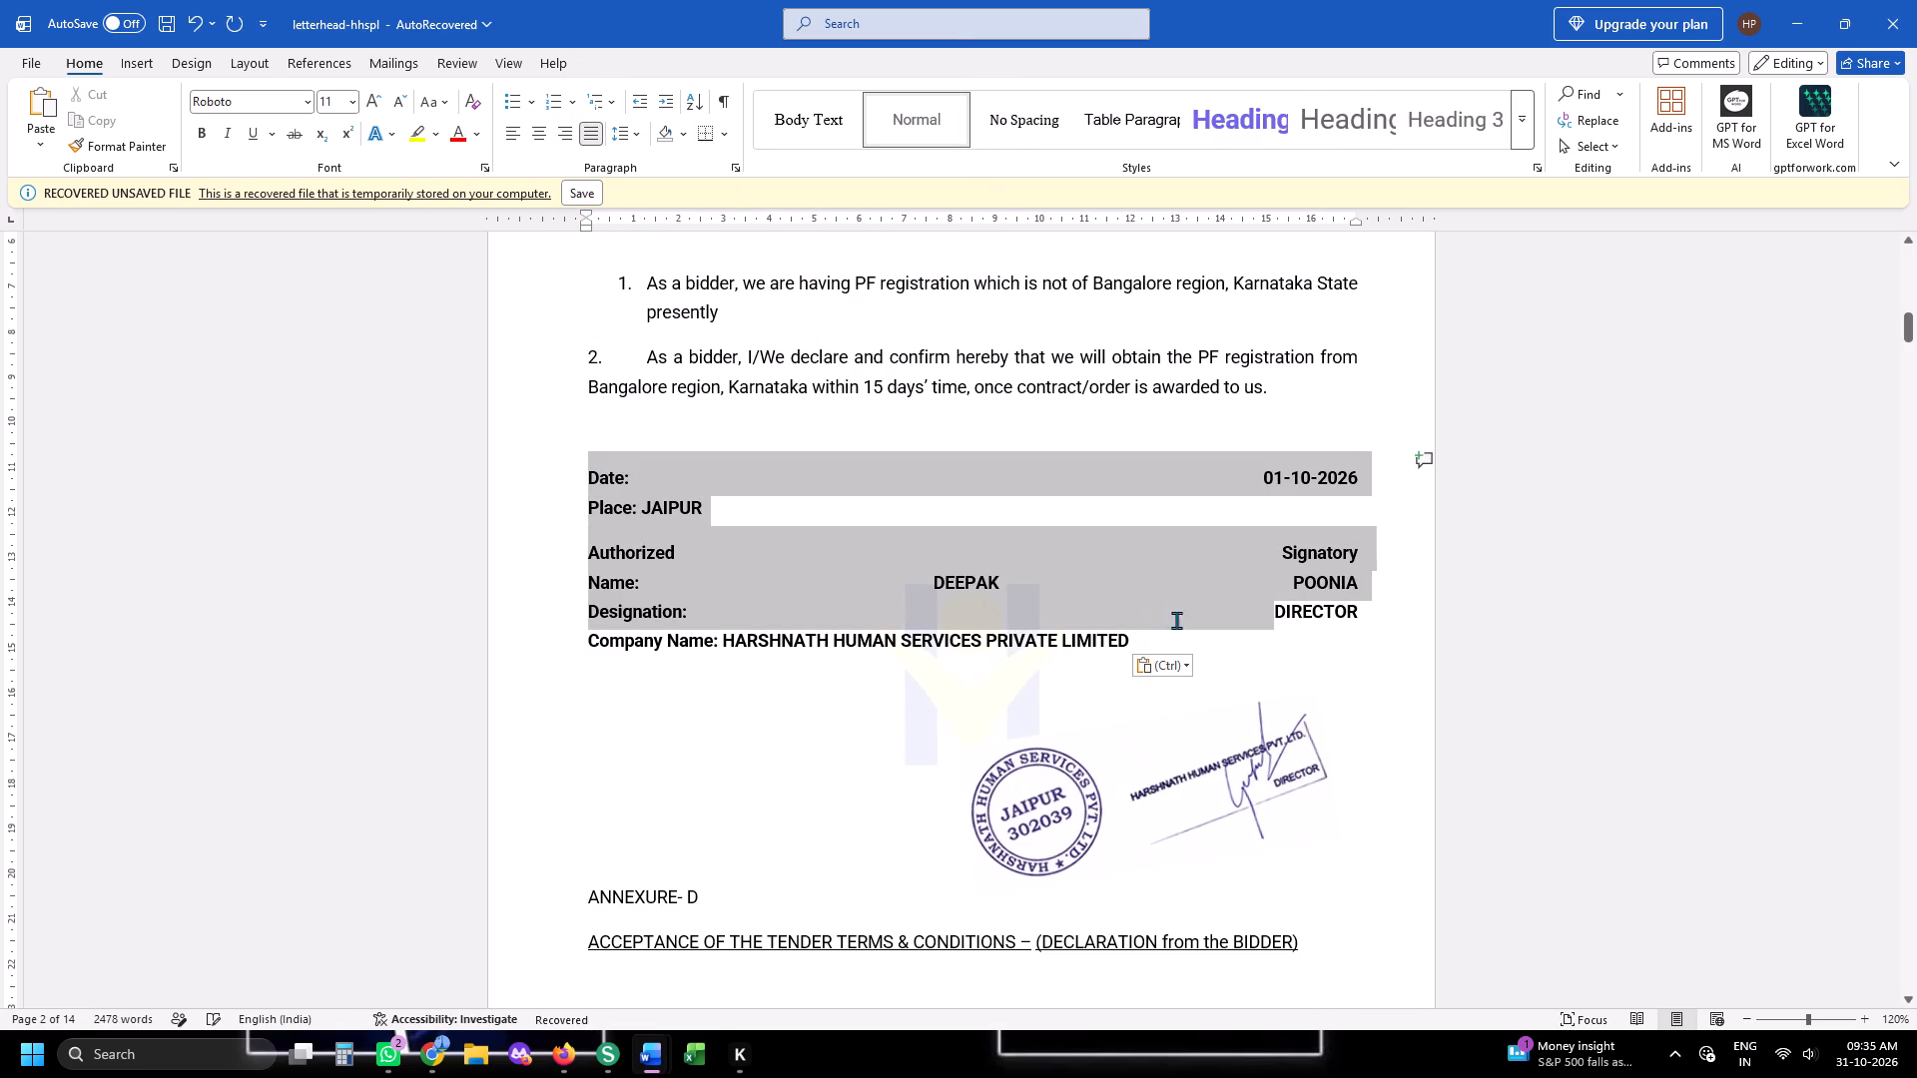
left_click_drag(1176, 620, 1179, 630)
key("ctrl+j")
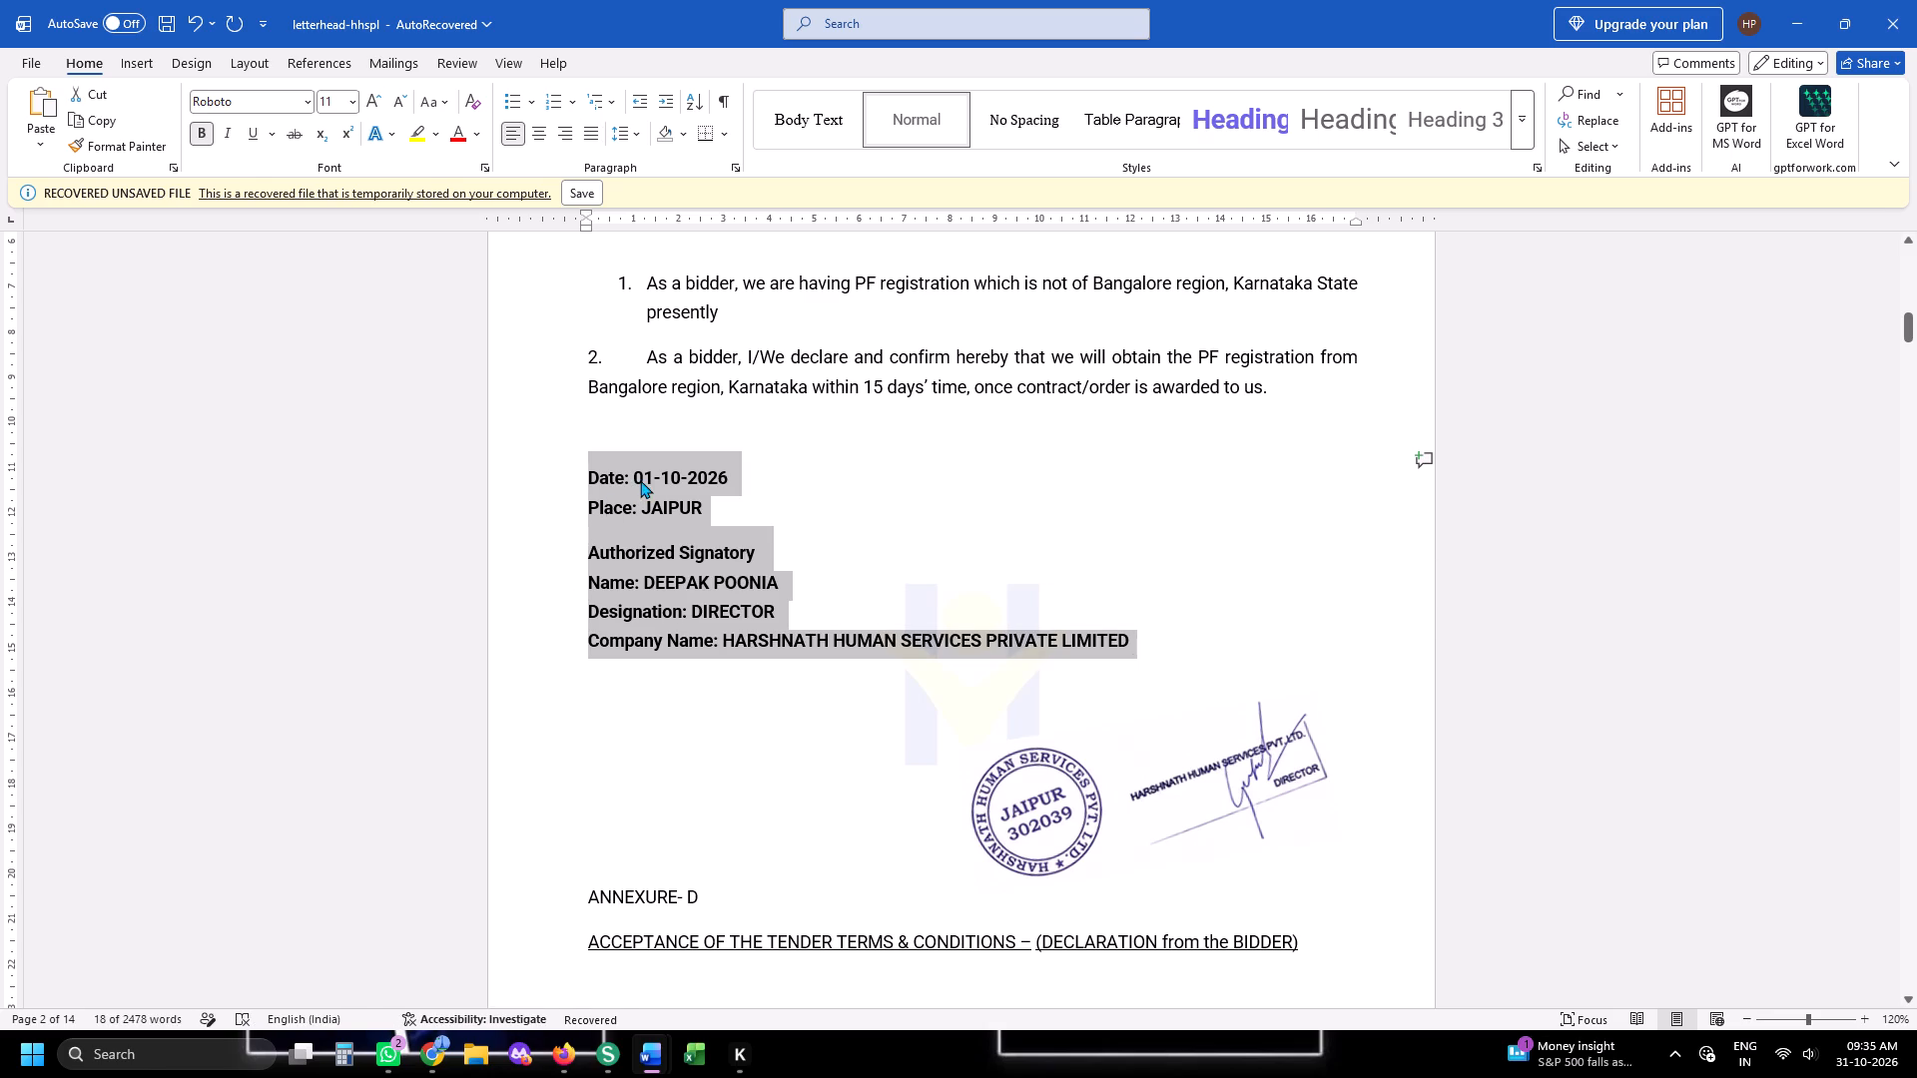
Change the PF declaration's date to 31-10-2026.
left_click(650, 474)
key("equal")
key("BackSpace")
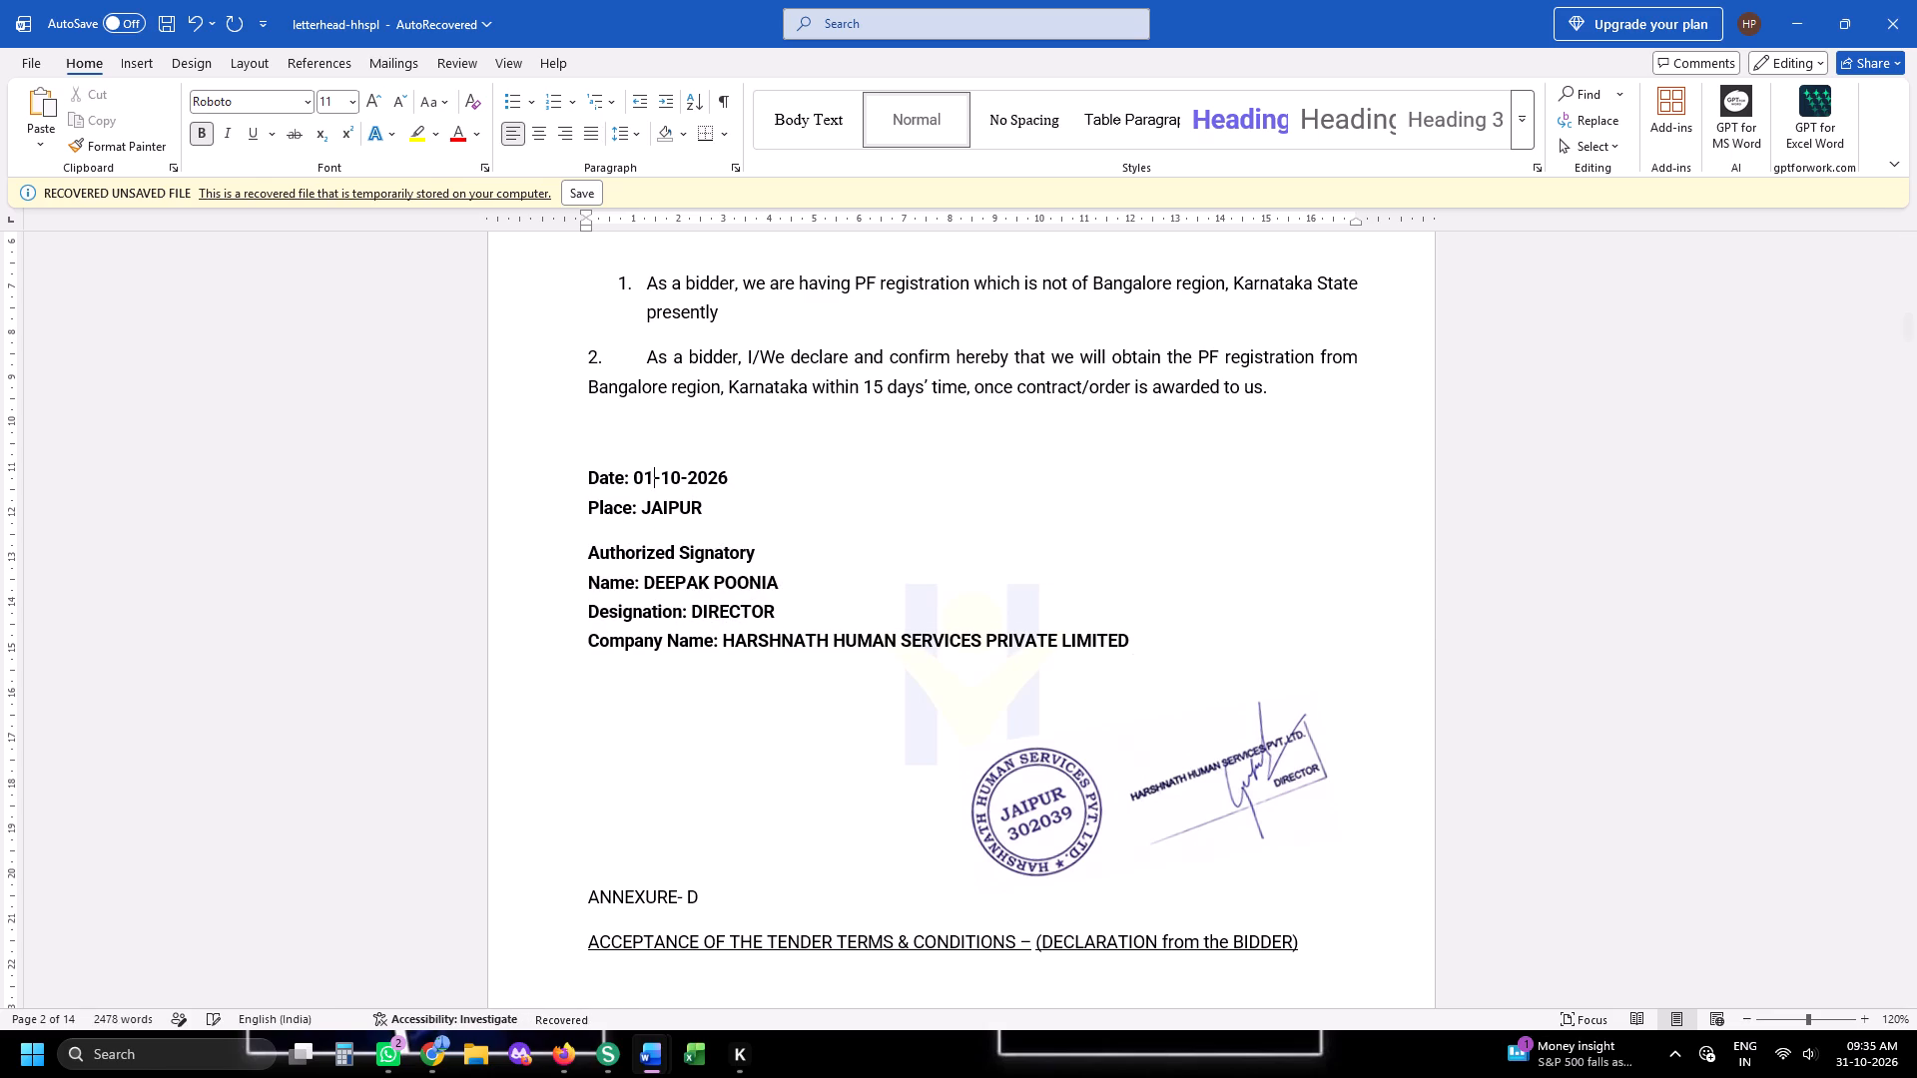
key("BackSpace")
key("BackSpace")
type("31")
Insert a page break before the ANNEXURE- D label.
scroll(719, 615, "down", 5)
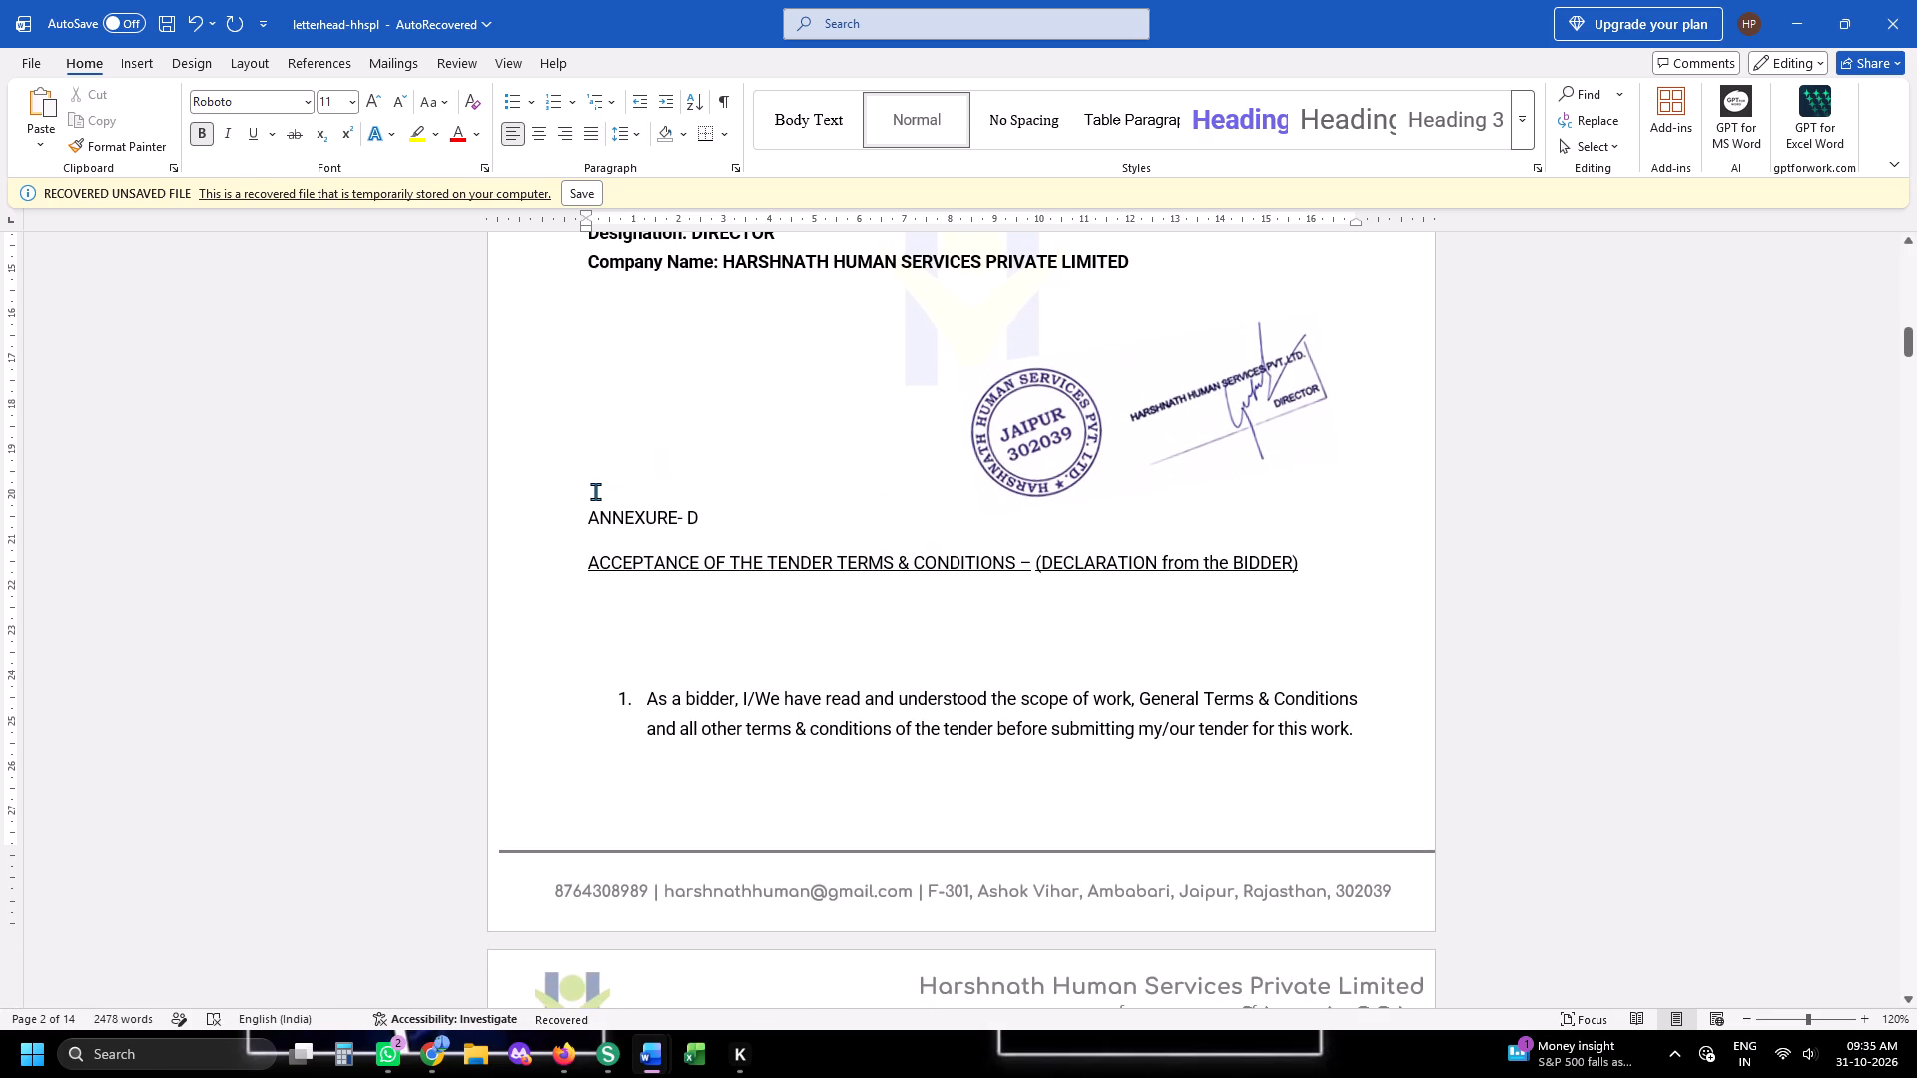
left_click(588, 491)
key("ctrl+Return")
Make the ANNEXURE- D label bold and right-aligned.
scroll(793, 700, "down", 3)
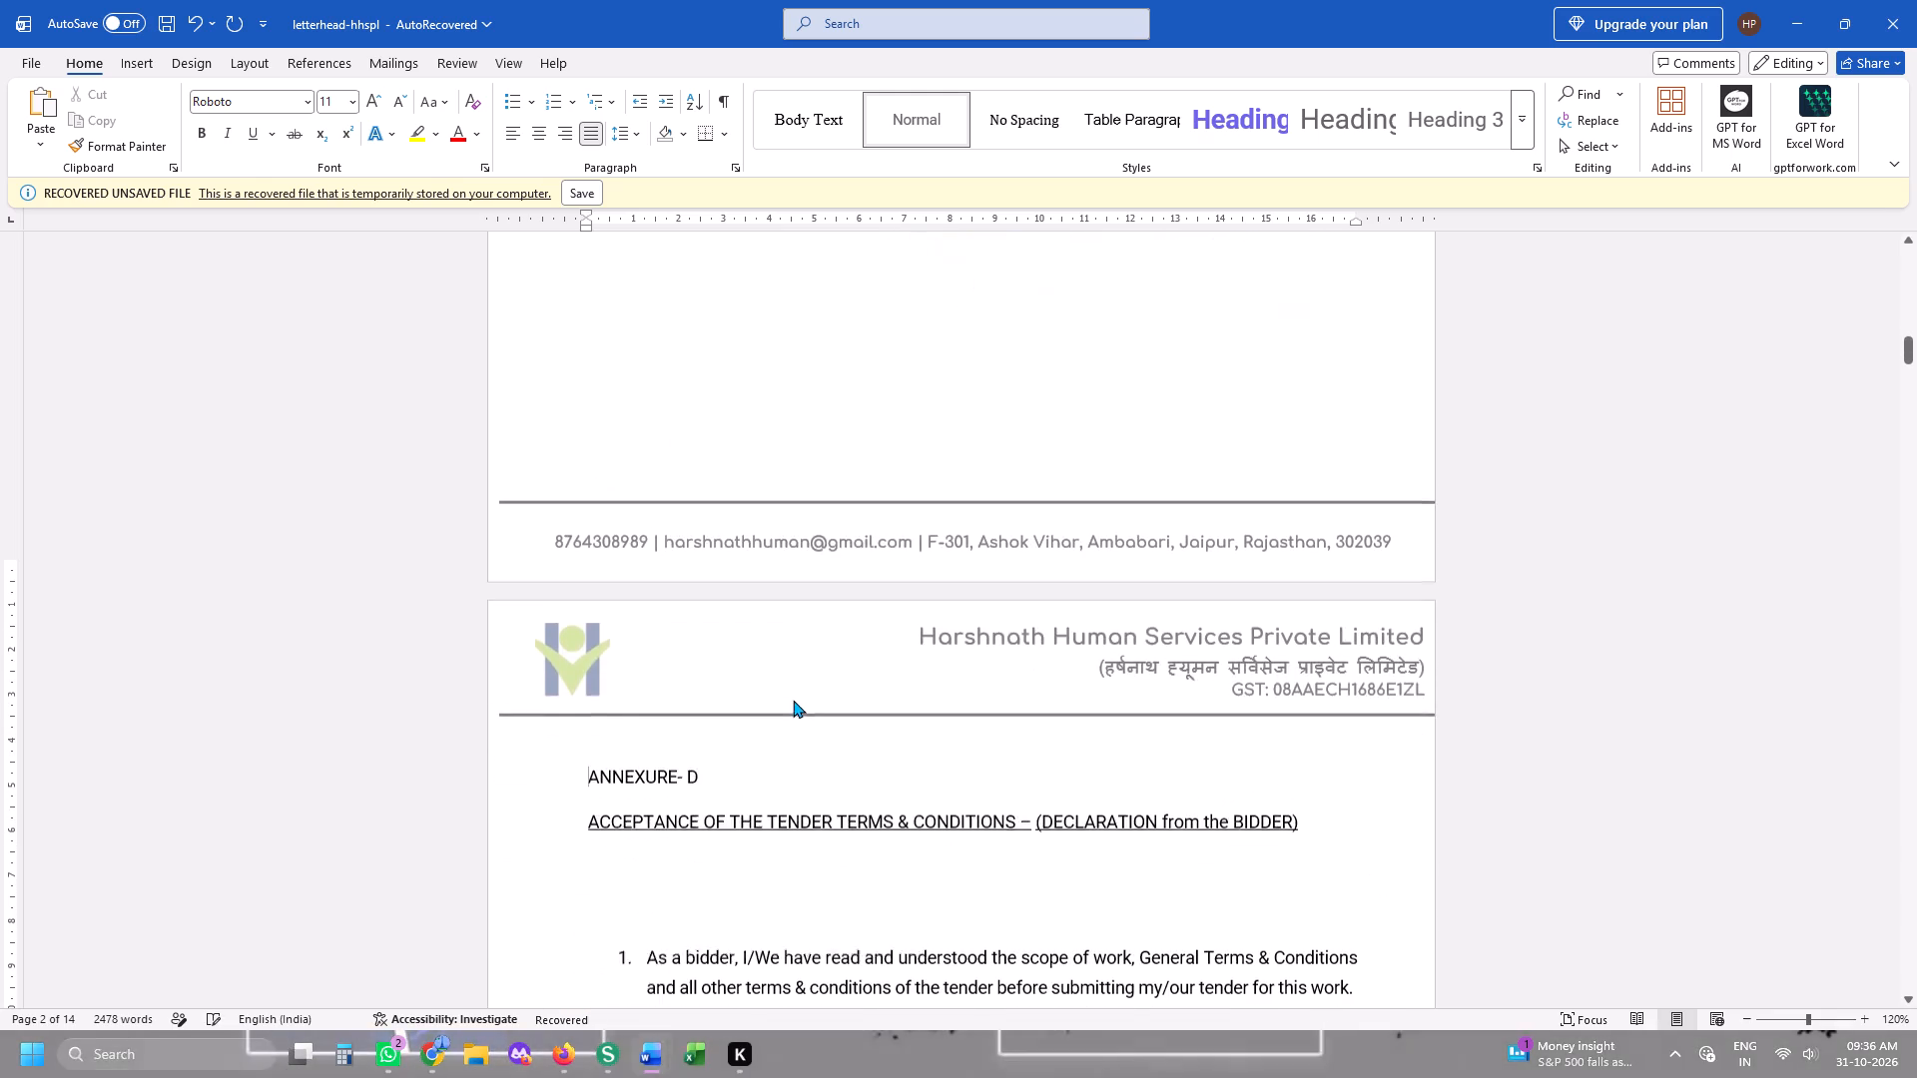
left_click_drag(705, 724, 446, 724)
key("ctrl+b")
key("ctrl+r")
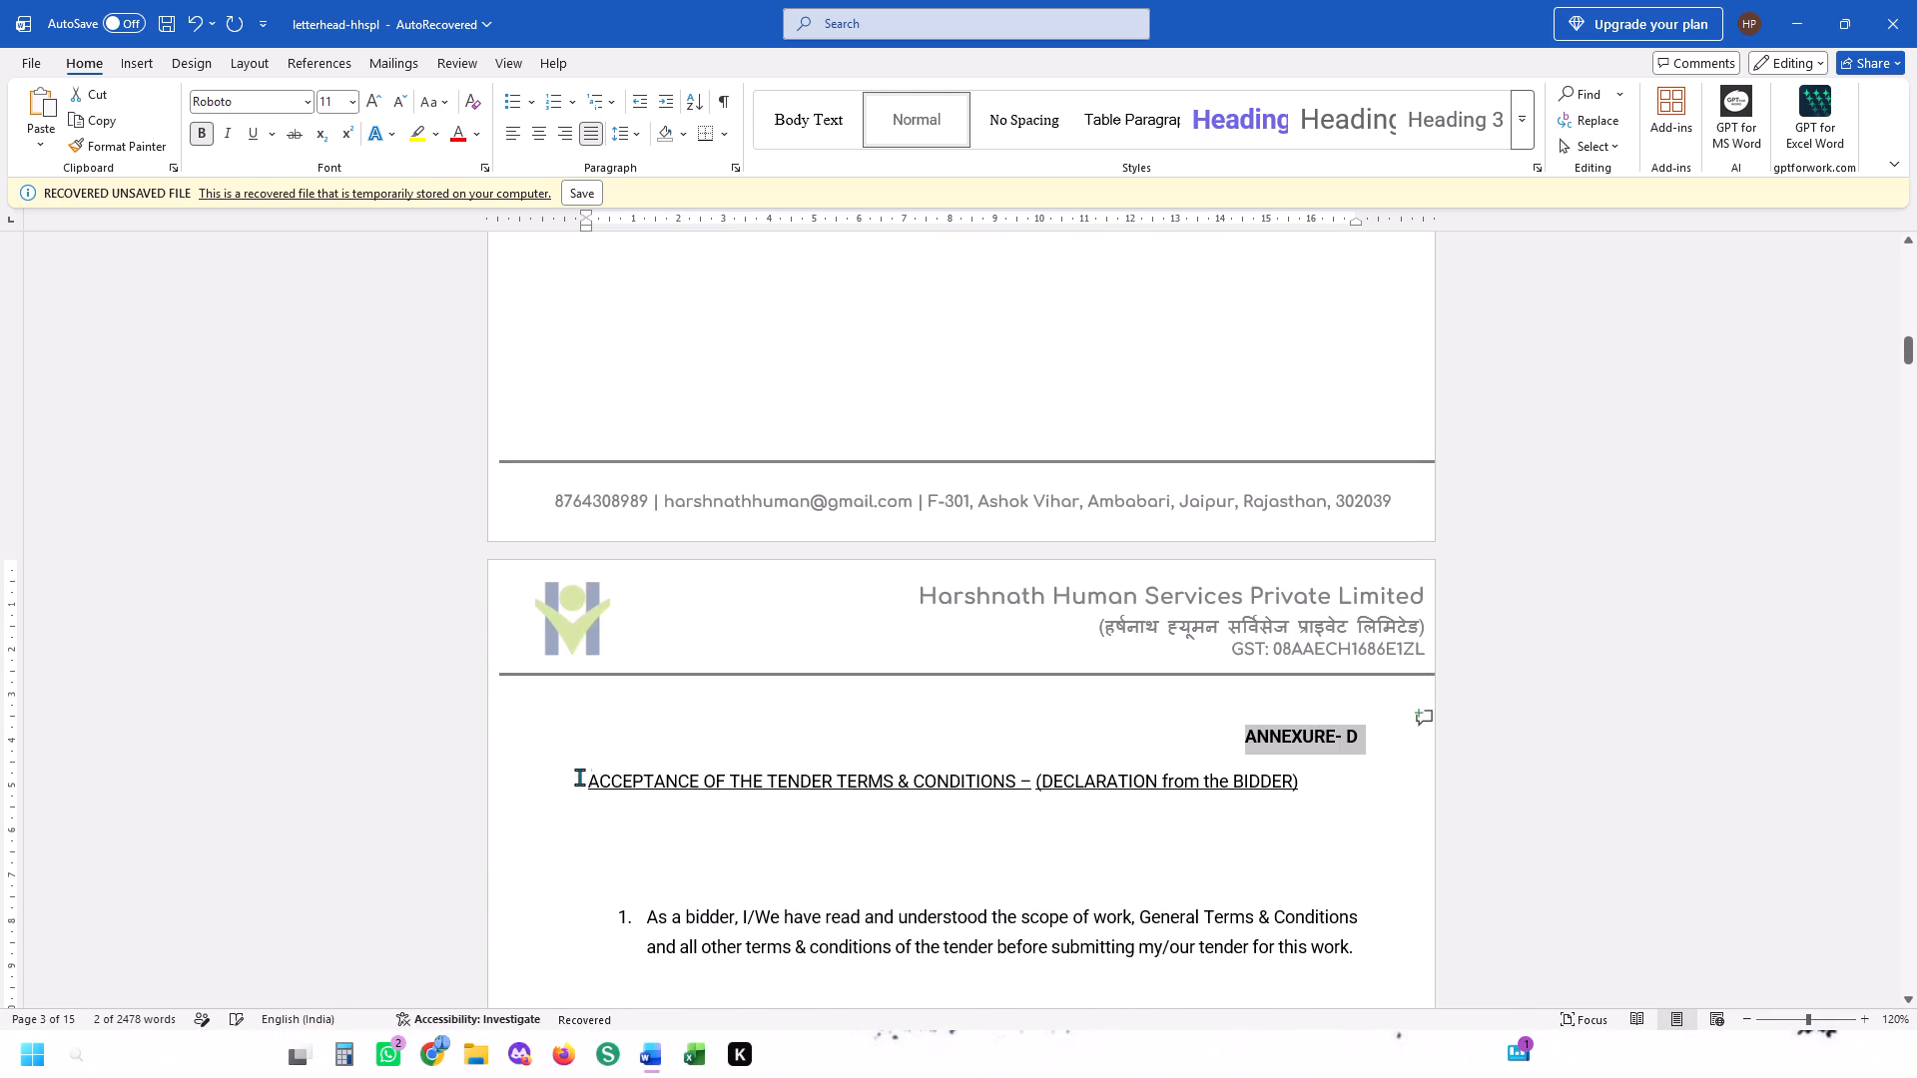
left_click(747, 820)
Delete "– (DECLARATION from the BIDDER)" from the Annexure D title.
left_click_drag(1307, 786, 1020, 785)
key("Delete")
Centre the "ACCEPTANCE OF THE TENDER TERMS & CONDITIONS" title, make it bold and remove its underline.
left_click_drag(1022, 779, 538, 747)
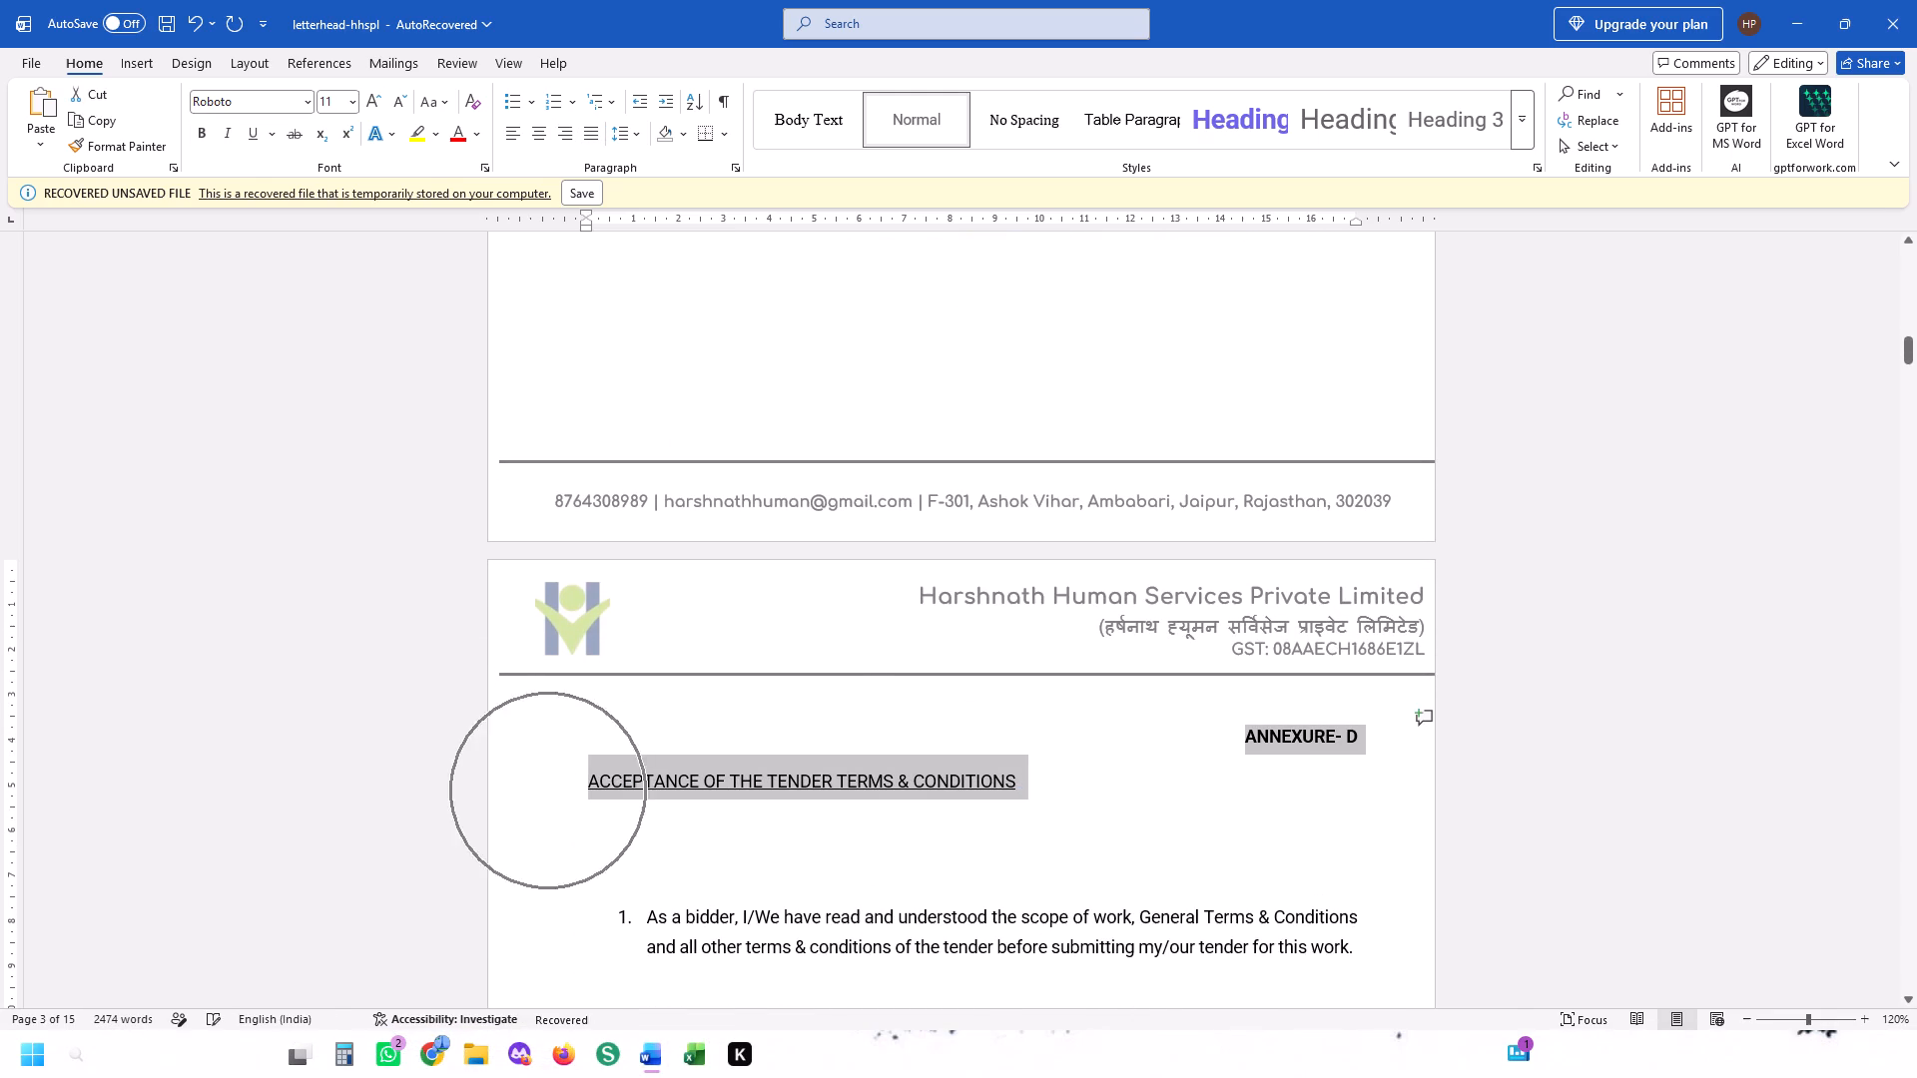
key("ctrl+b")
key("ctrl+u")
key("ctrl+e")
left_click(1232, 775)
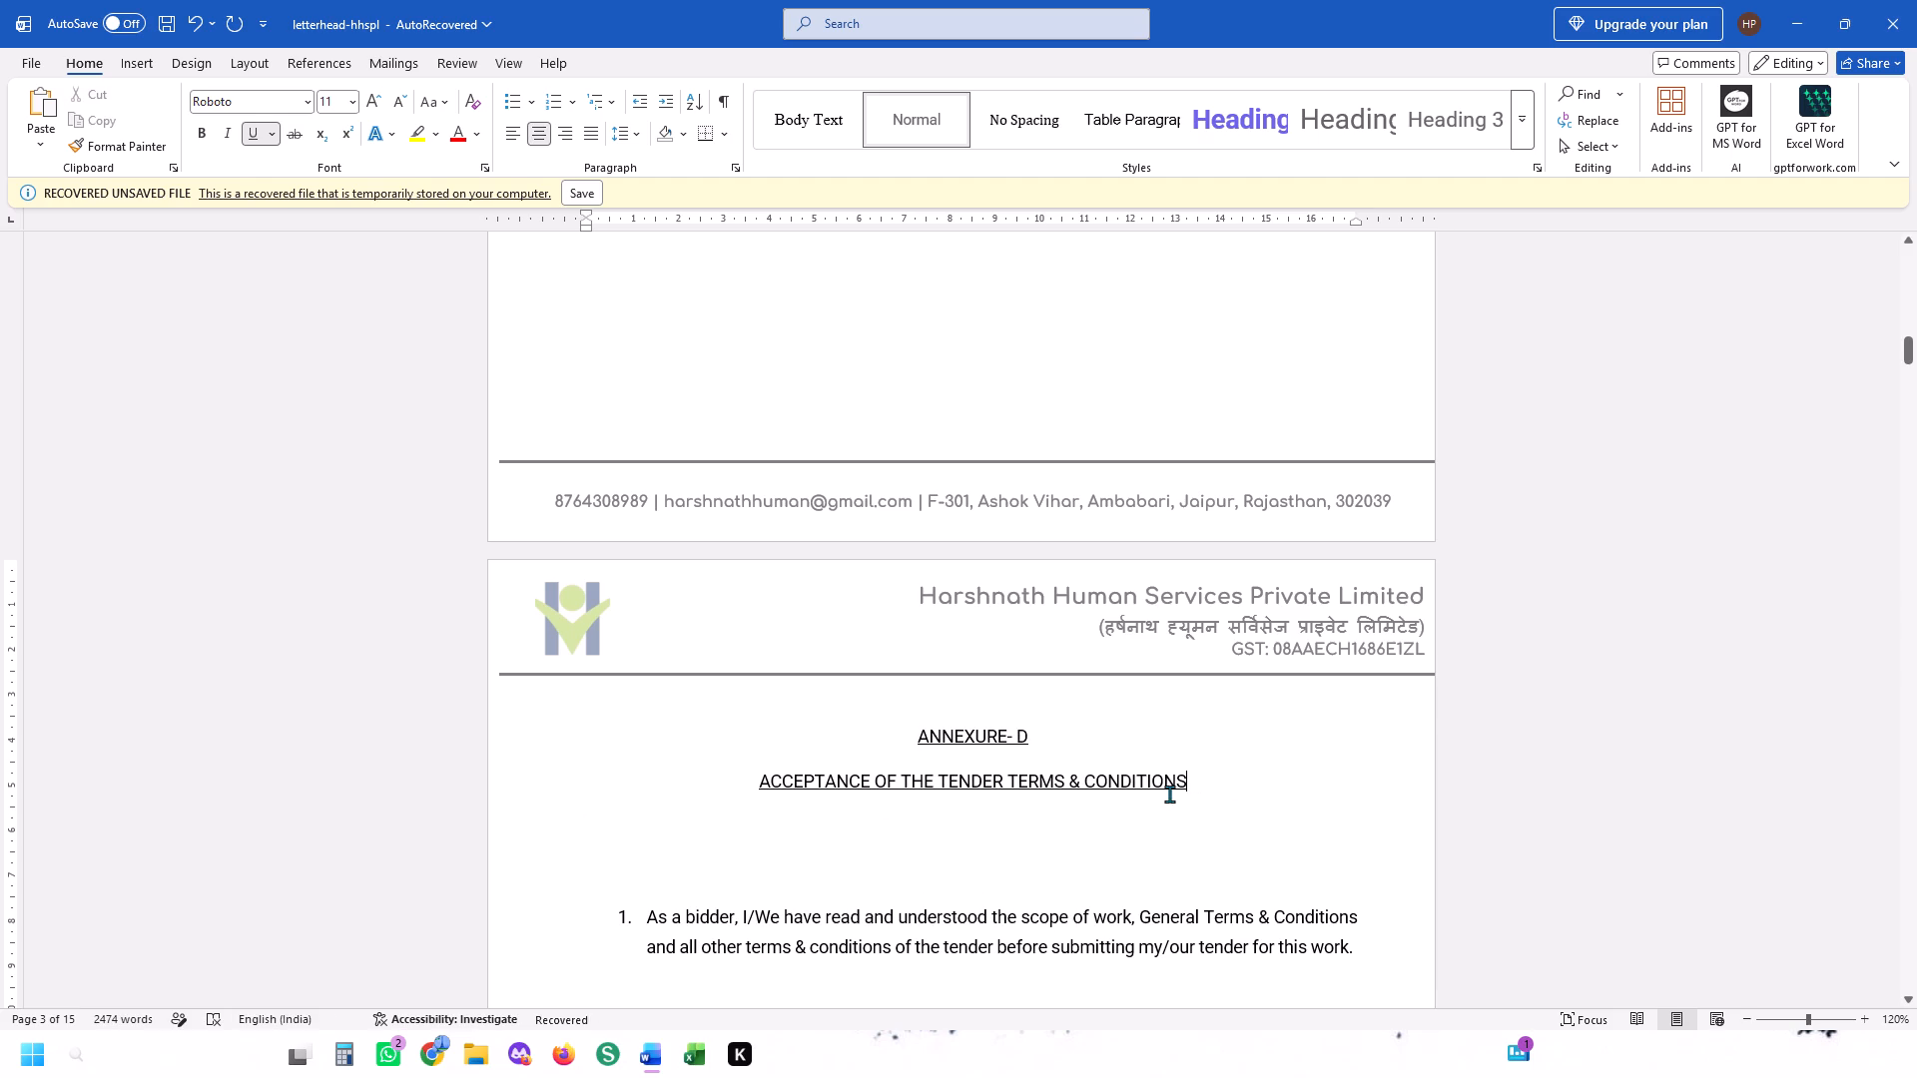
left_click_drag(1198, 777, 735, 772)
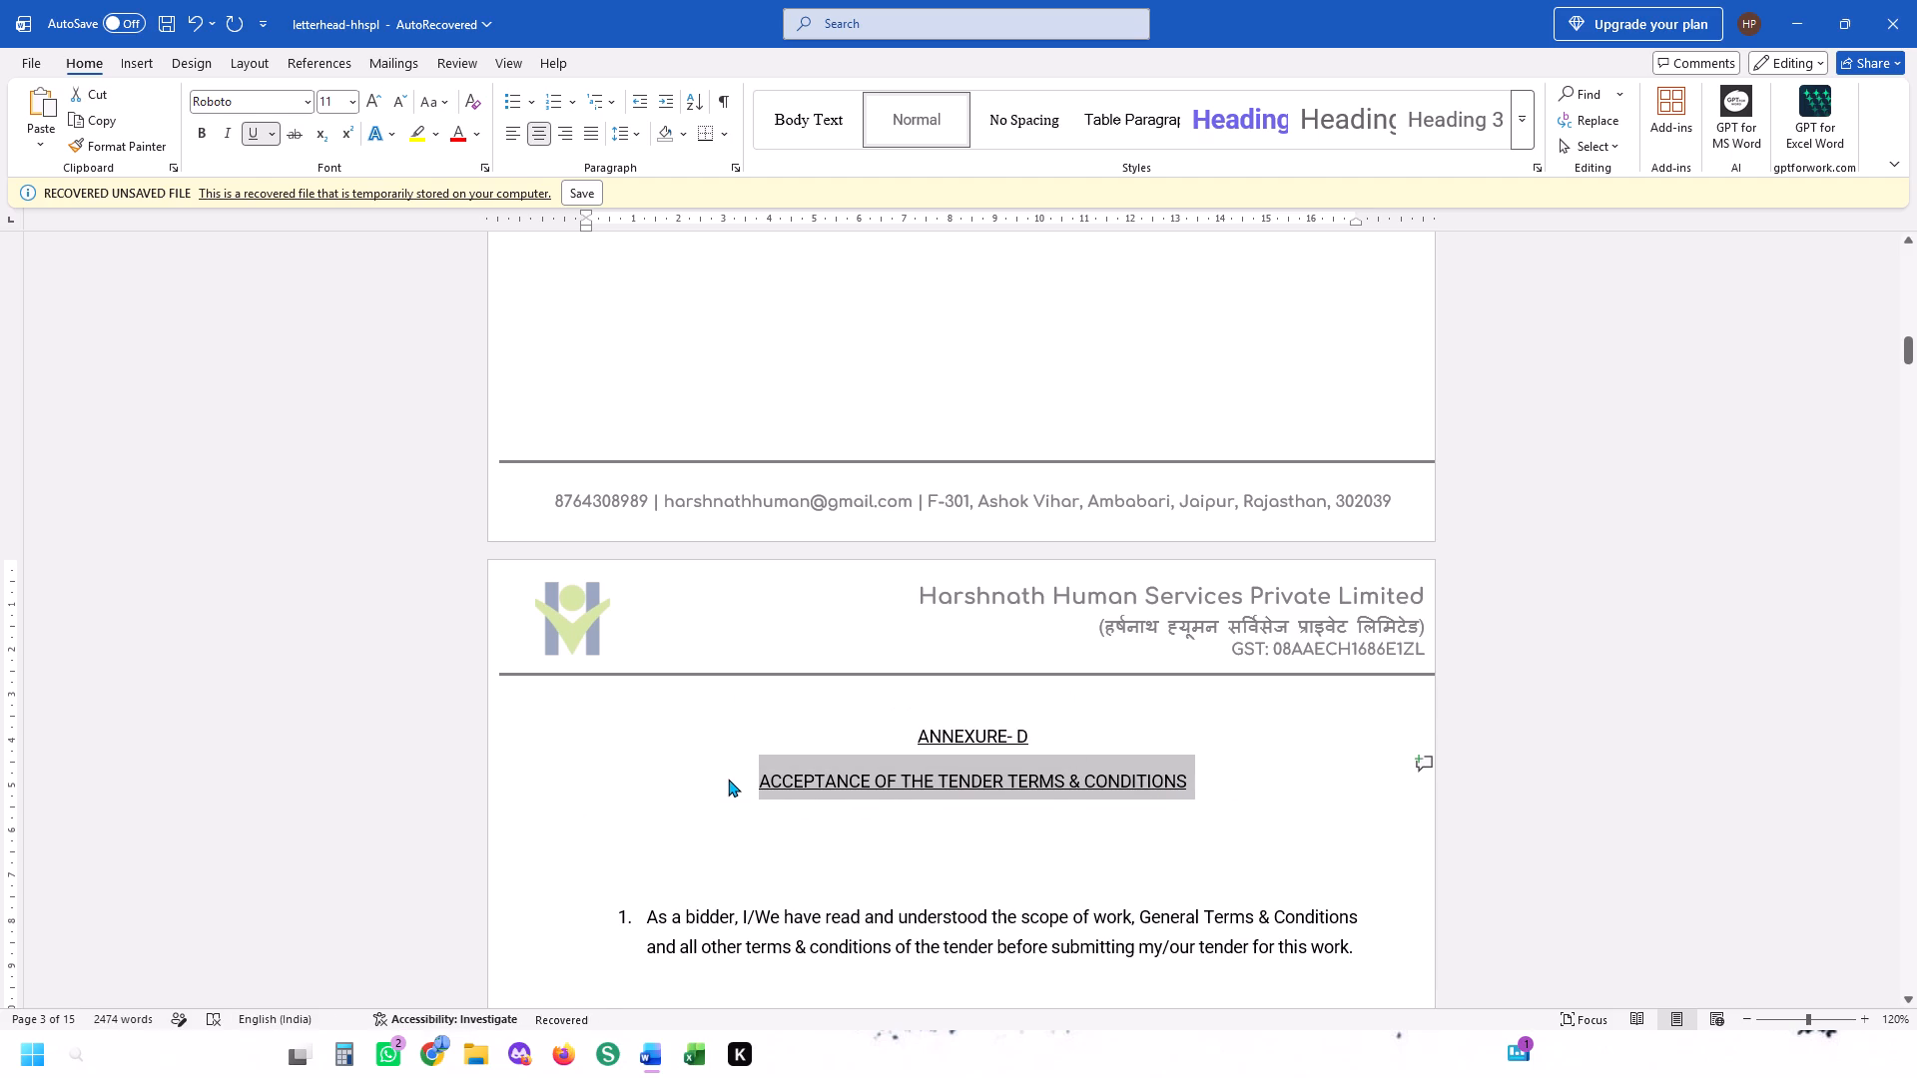
key("ctrl+b")
key("ctrl+u")
Make the underlined ANNEXURE- D label bold and right-aligned.
left_click_drag(1084, 738, 880, 728)
key("ctrl+b")
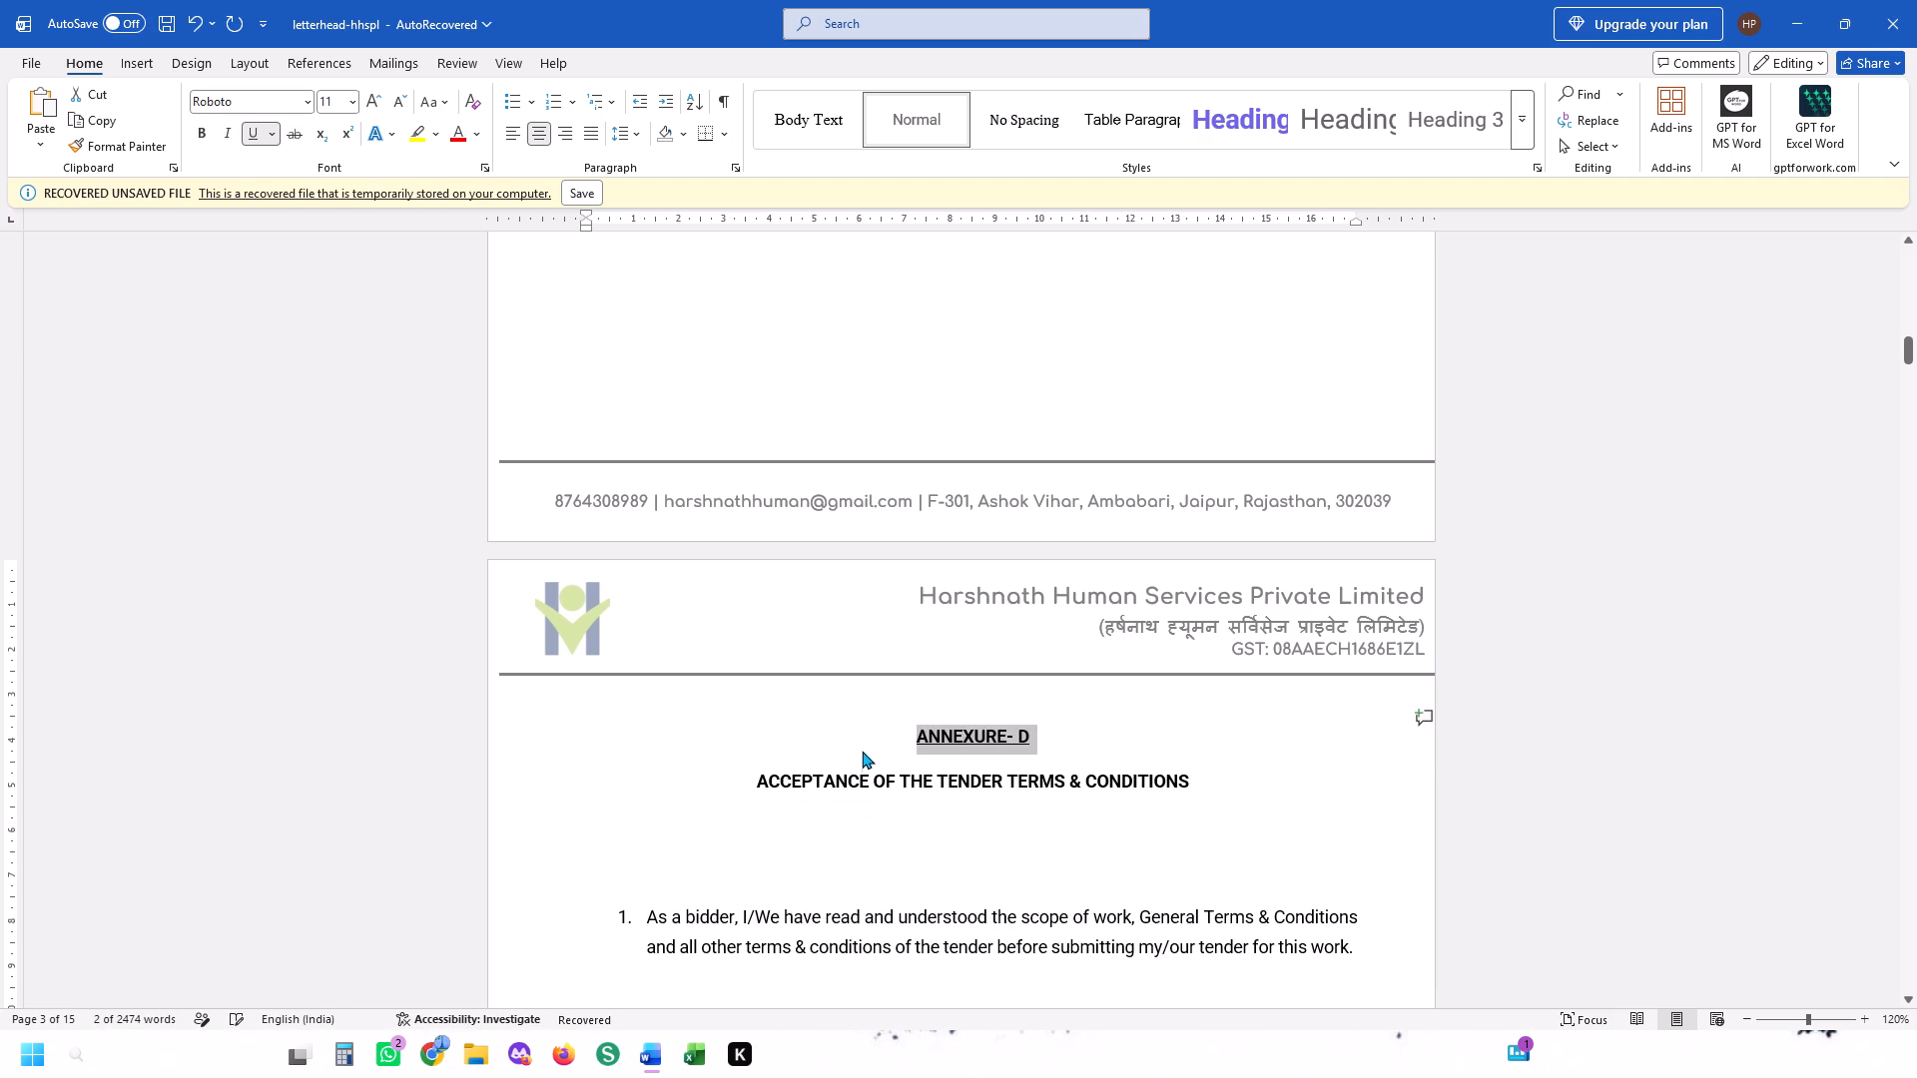
key("ctrl+r")
Remove the blank lines between the "ACCEPTANCE OF THE TENDER TERMS & CONDITIONS" title and clause 1.
left_click(807, 870)
left_click(586, 814)
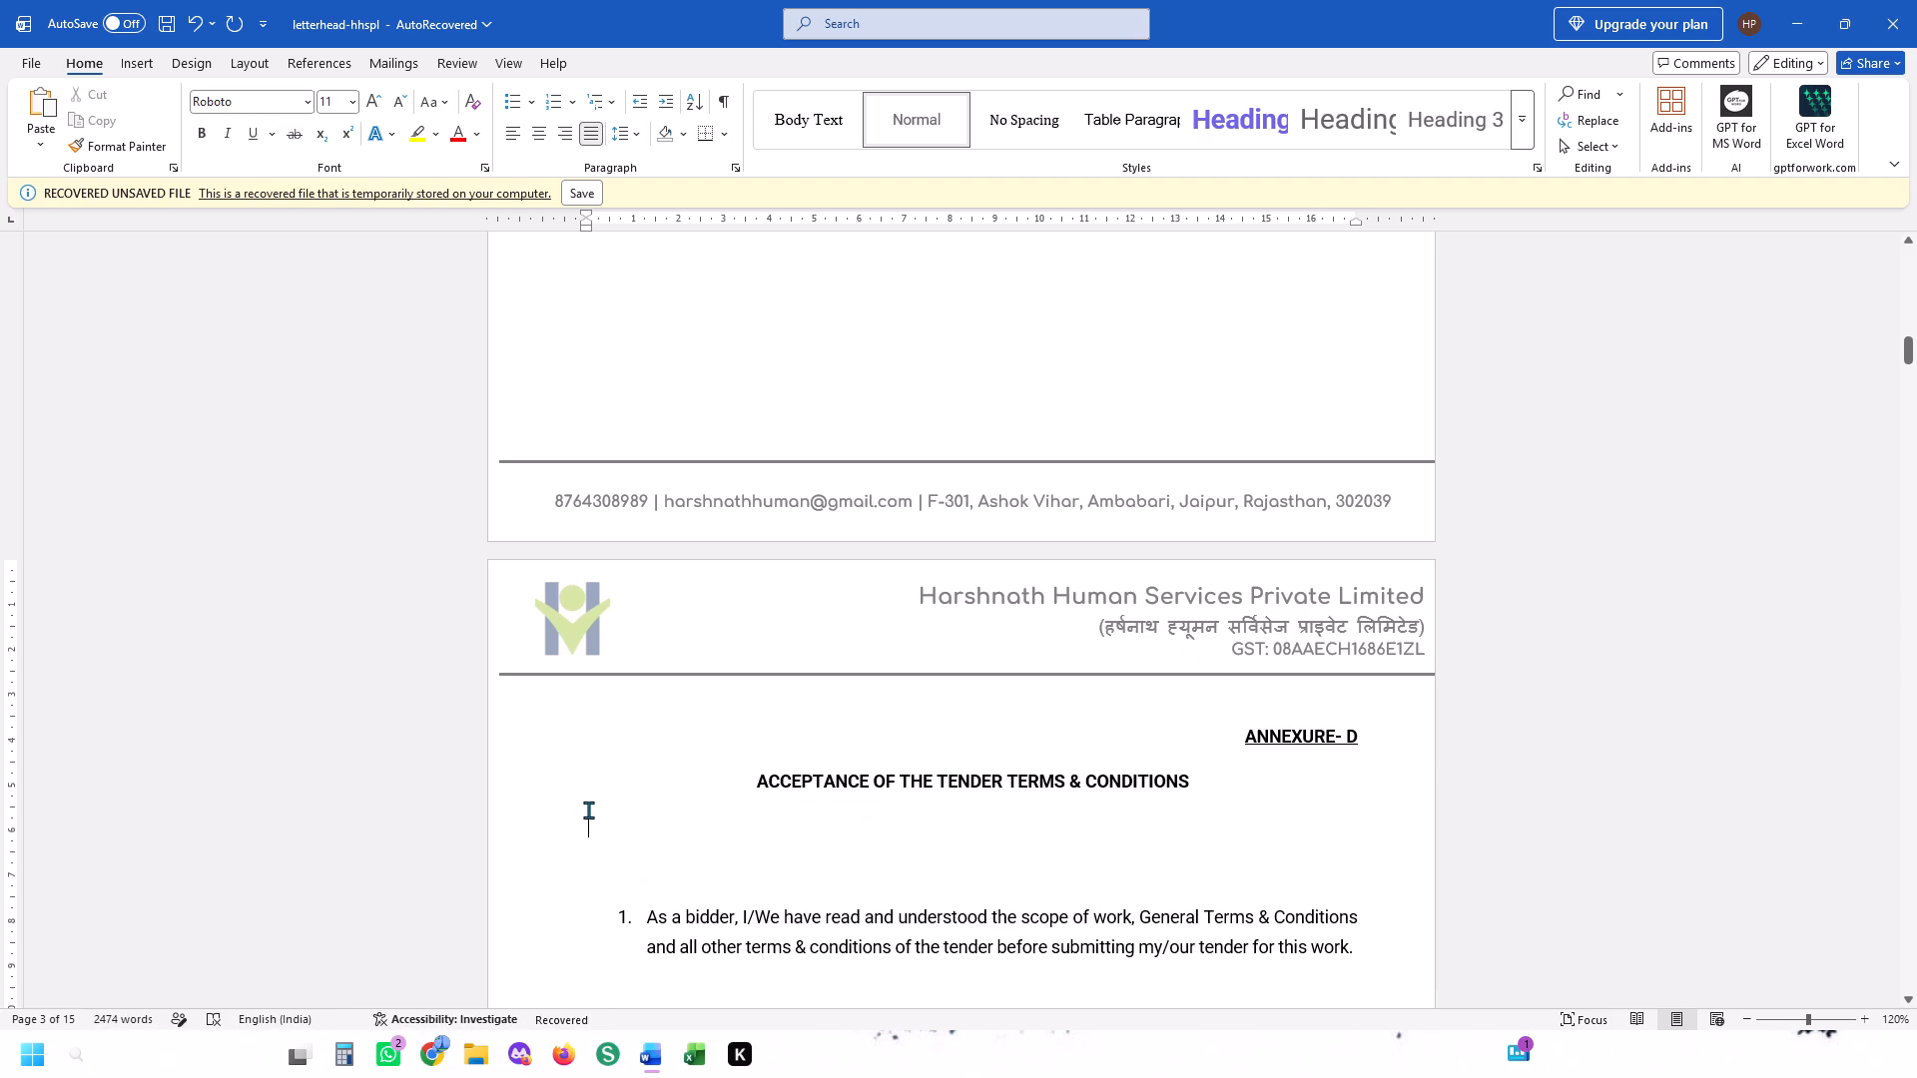
key("Delete")
key("Delete")
key("Delete")
key("Delete")
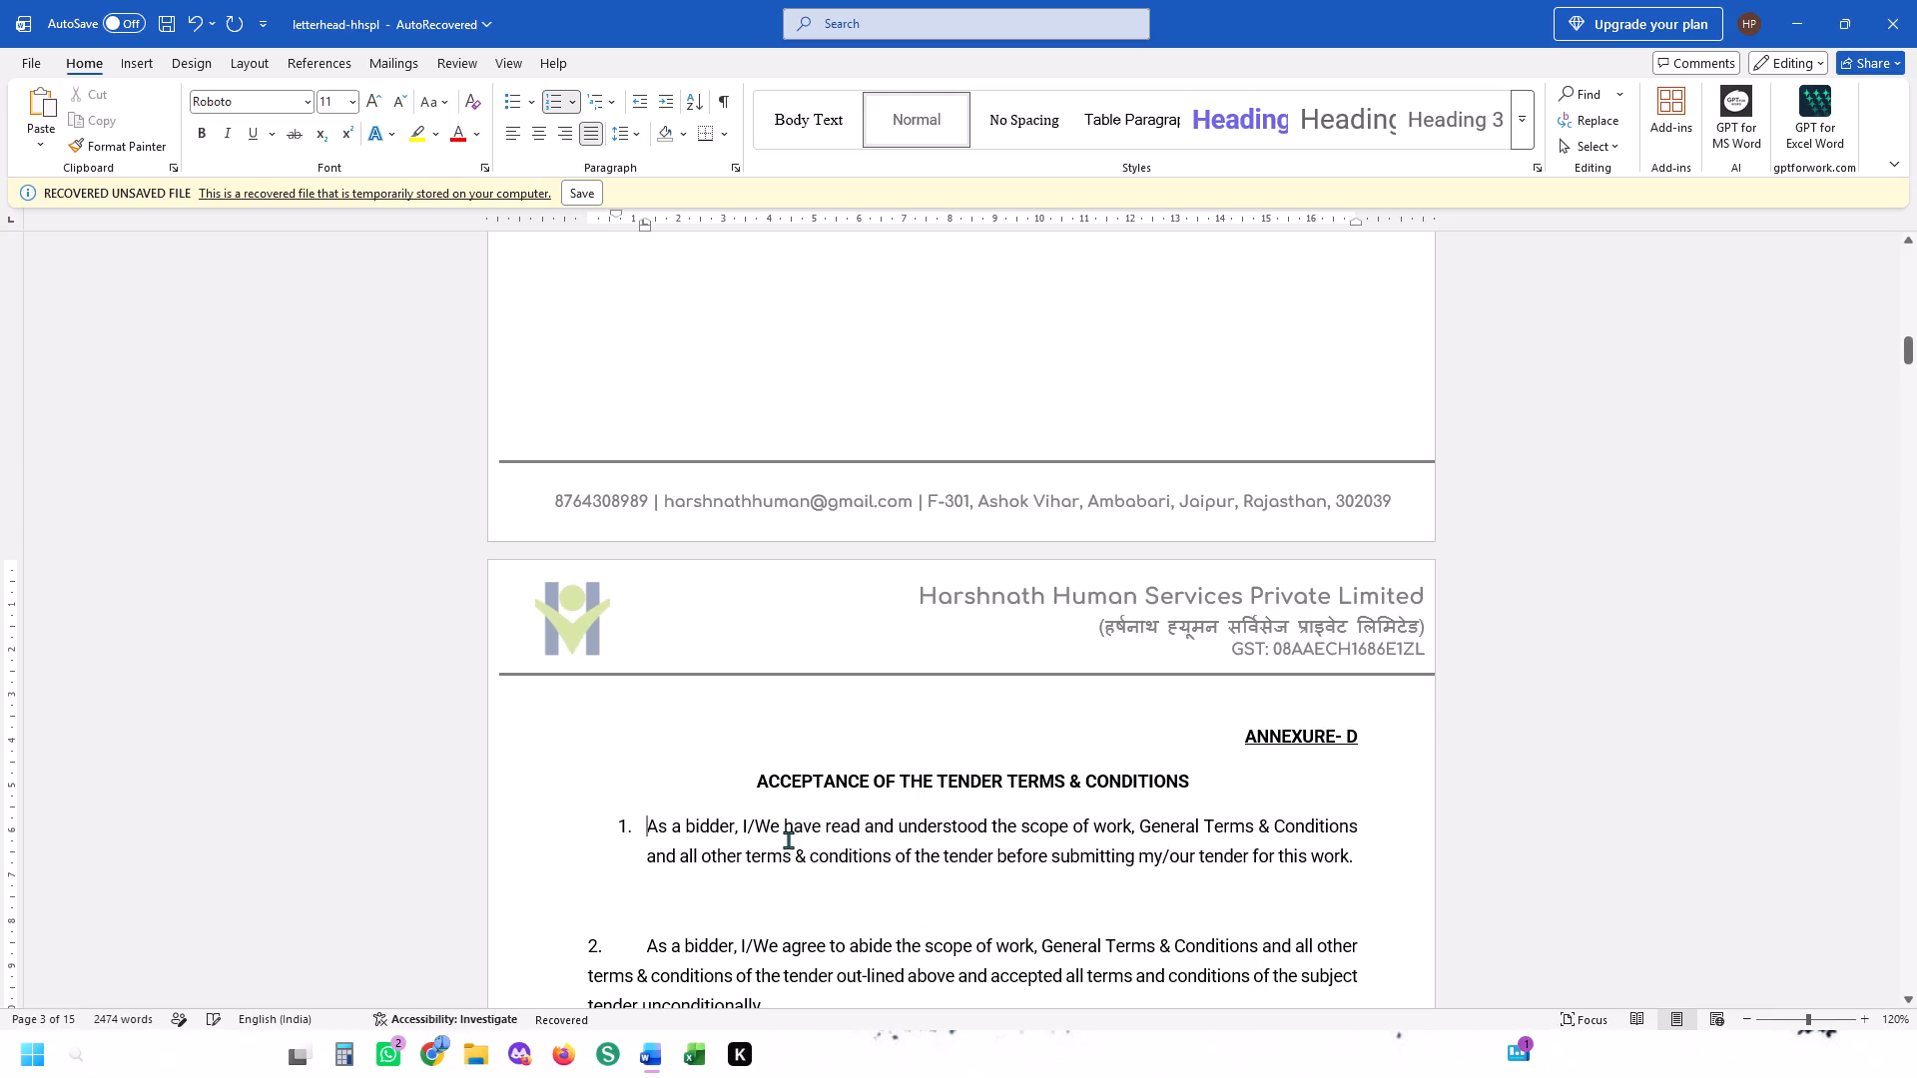
Change "I/We" to "I" in clause 1 of Annexure D.
left_click(777, 827)
key("BackSpace")
key("BackSpace")
key("BackSpace")
Remove the blank lines between clauses 1 and 2 of Annexure D.
left_click(667, 907)
key("BackSpace")
key("BackSpace")
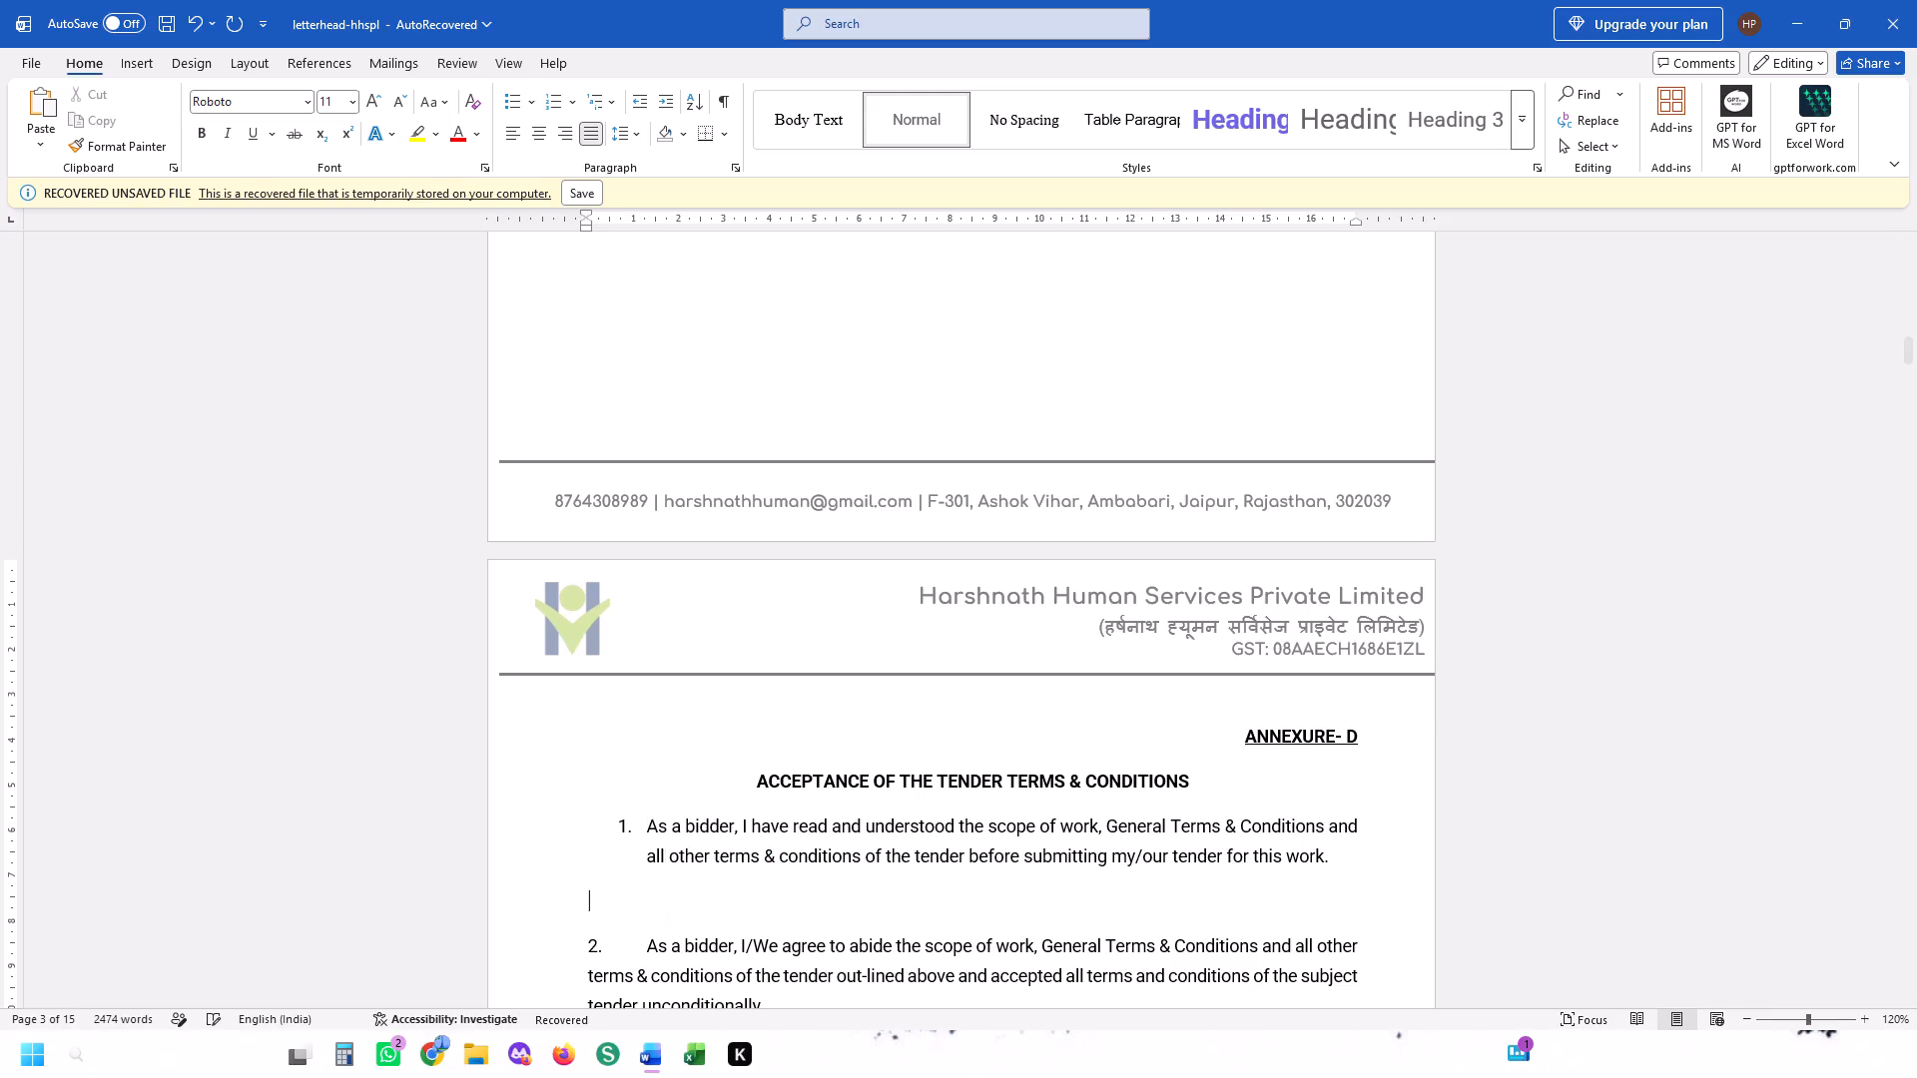
key("BackSpace")
key("BackSpace")
Add one blank line below the "ACCEPTANCE OF THE TENDER TERMS & CONDITIONS" title.
left_click(1212, 782)
key("Return")
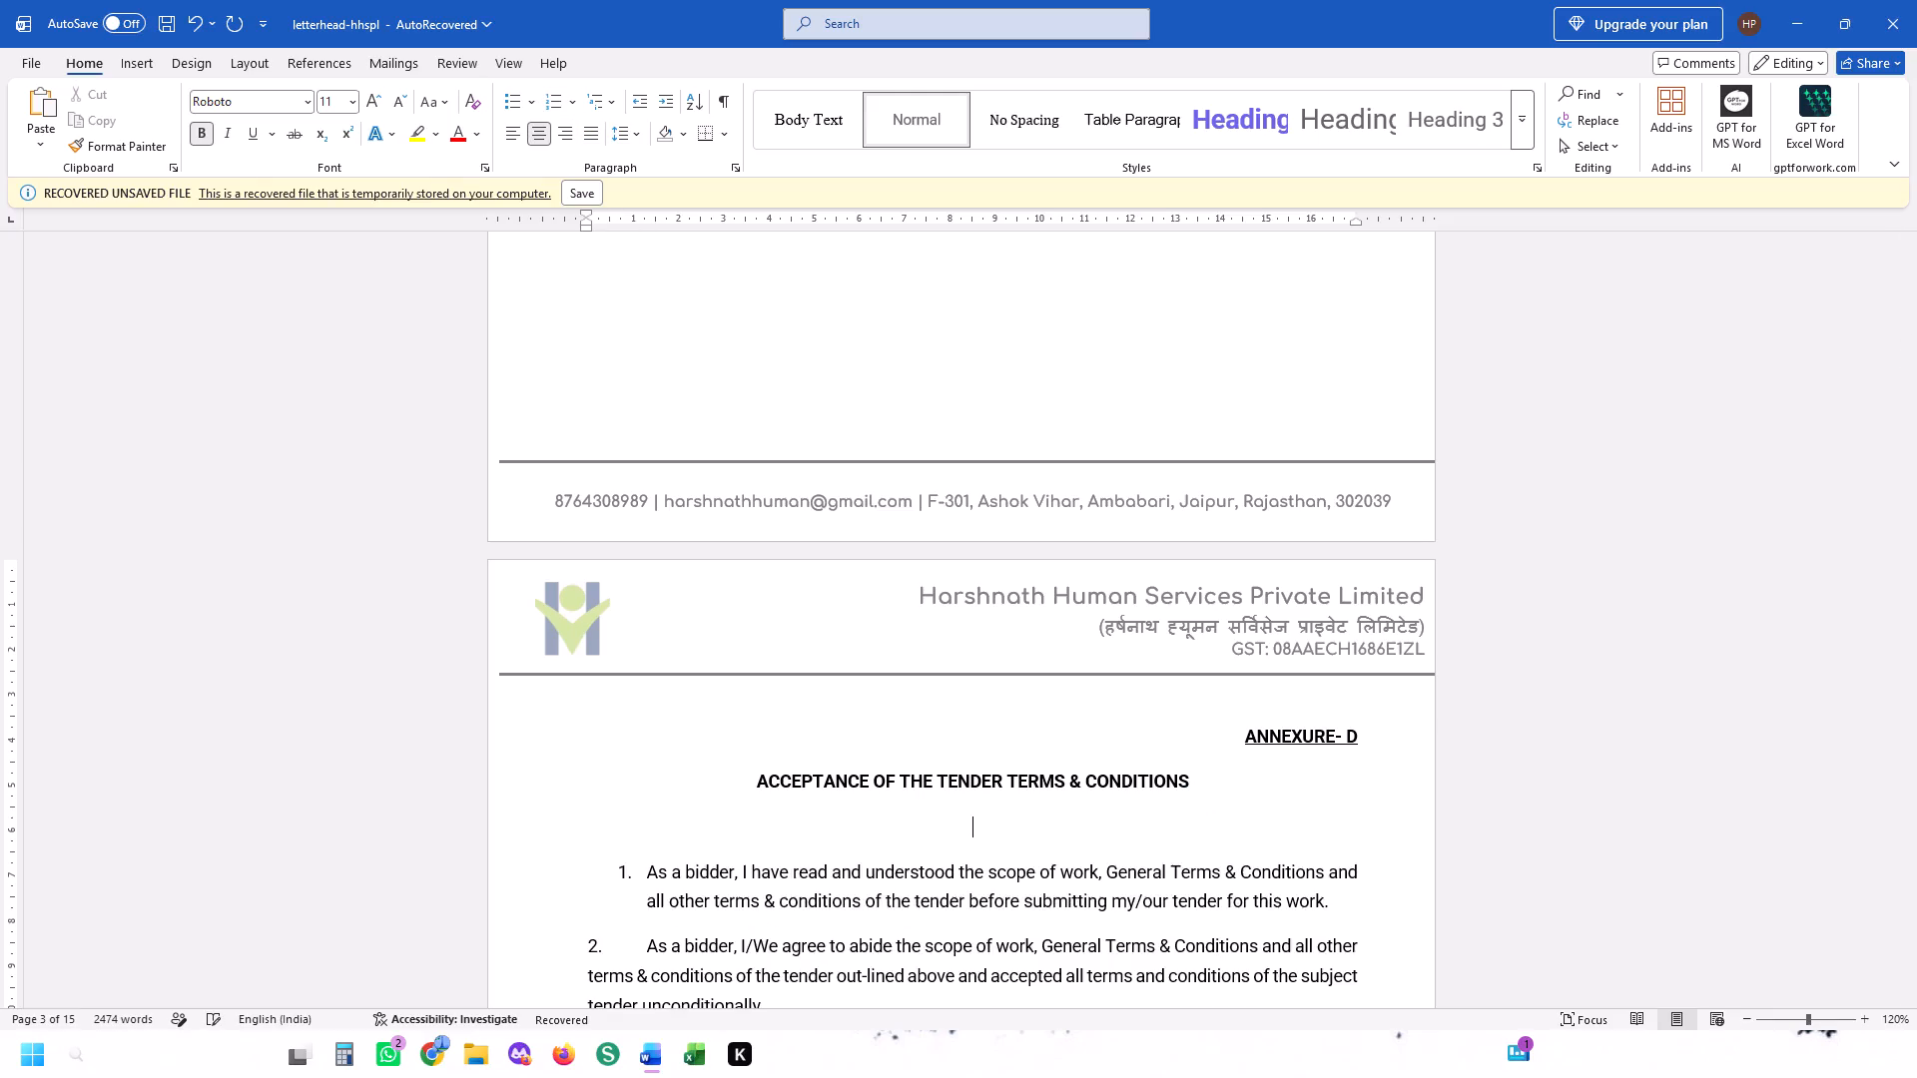
Replace Annexure D's signature, firm name and seal placeholders with the date, place, signatory details and stamp image copied from the preceding annexure.
scroll(1148, 802, "down", 5)
scroll(417, 959, "down", 2)
left_click_drag(586, 576, 738, 585)
scroll(679, 652, "down", 5)
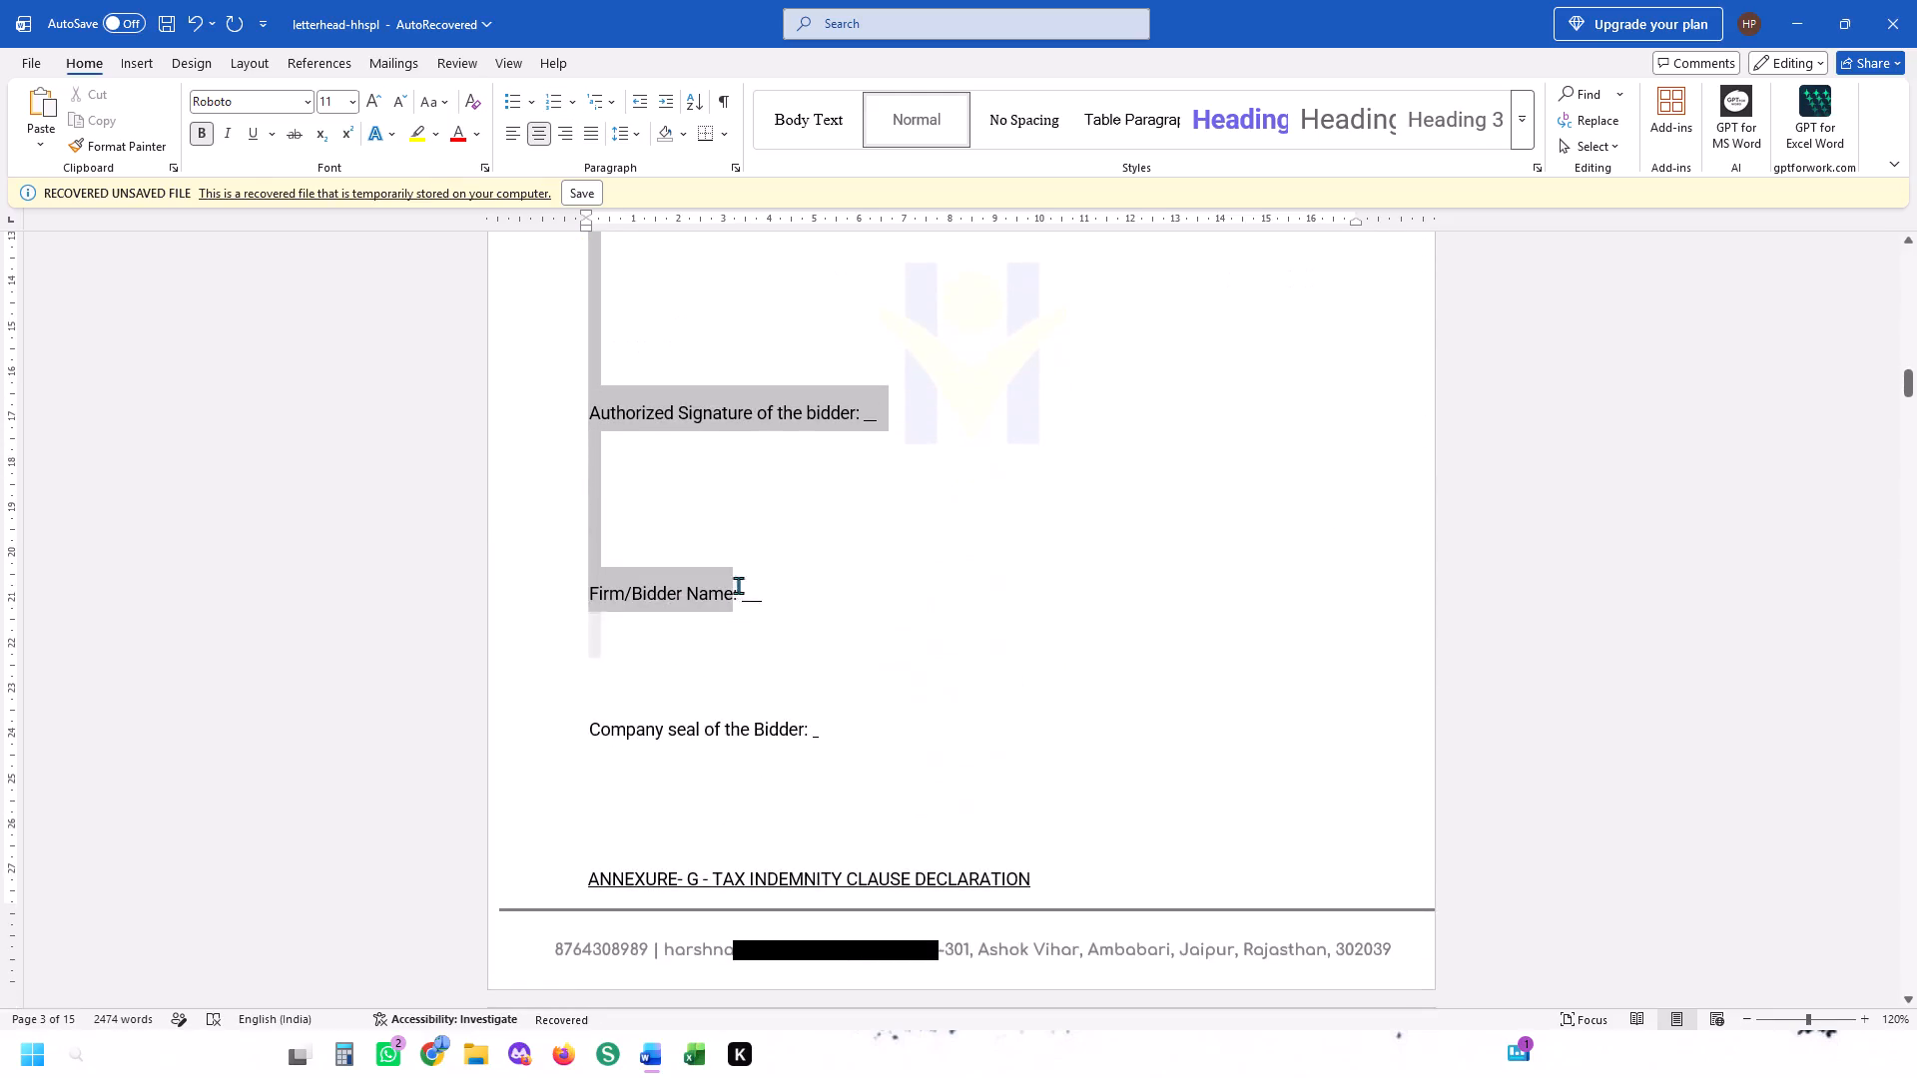
left_click_drag(738, 585, 764, 581)
scroll(742, 577, "down", 1)
scroll(851, 819, "up", 14)
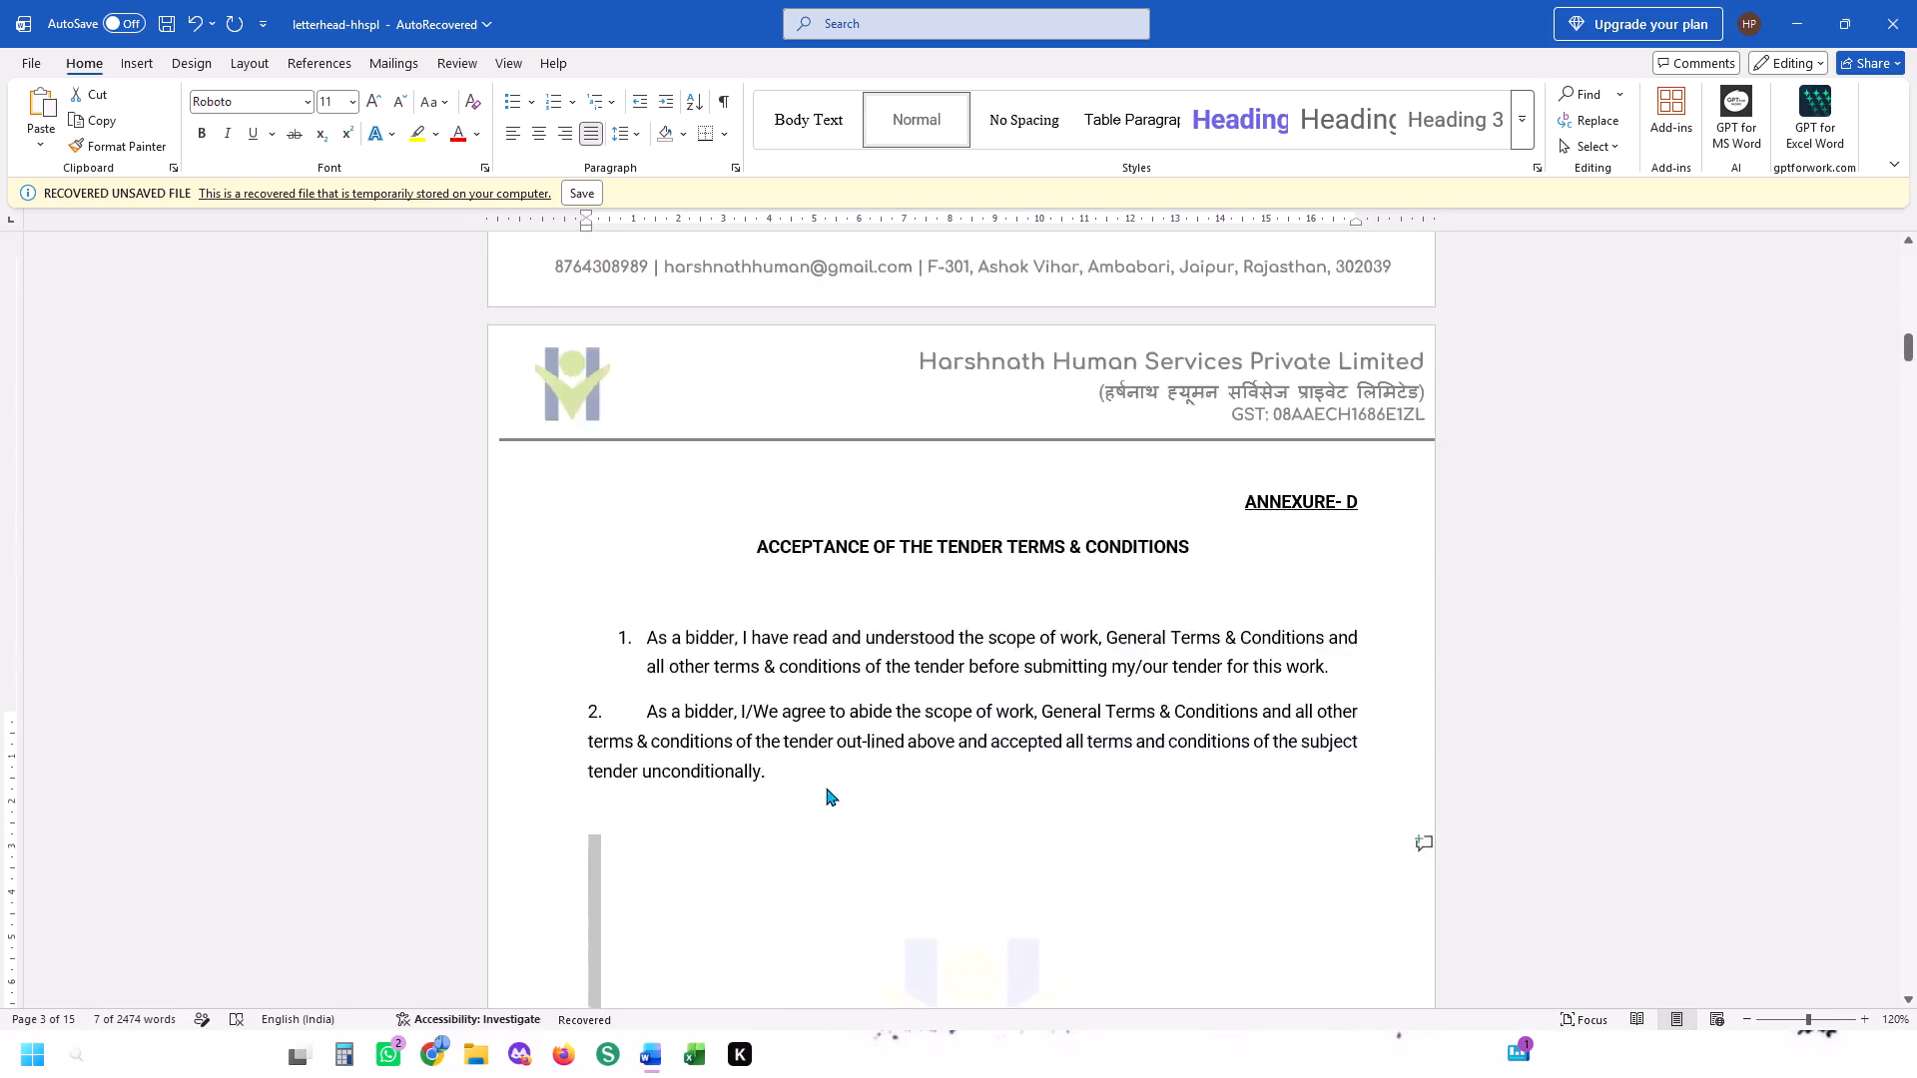
scroll(826, 788, "up", 7)
left_click_drag(592, 315, 1157, 639)
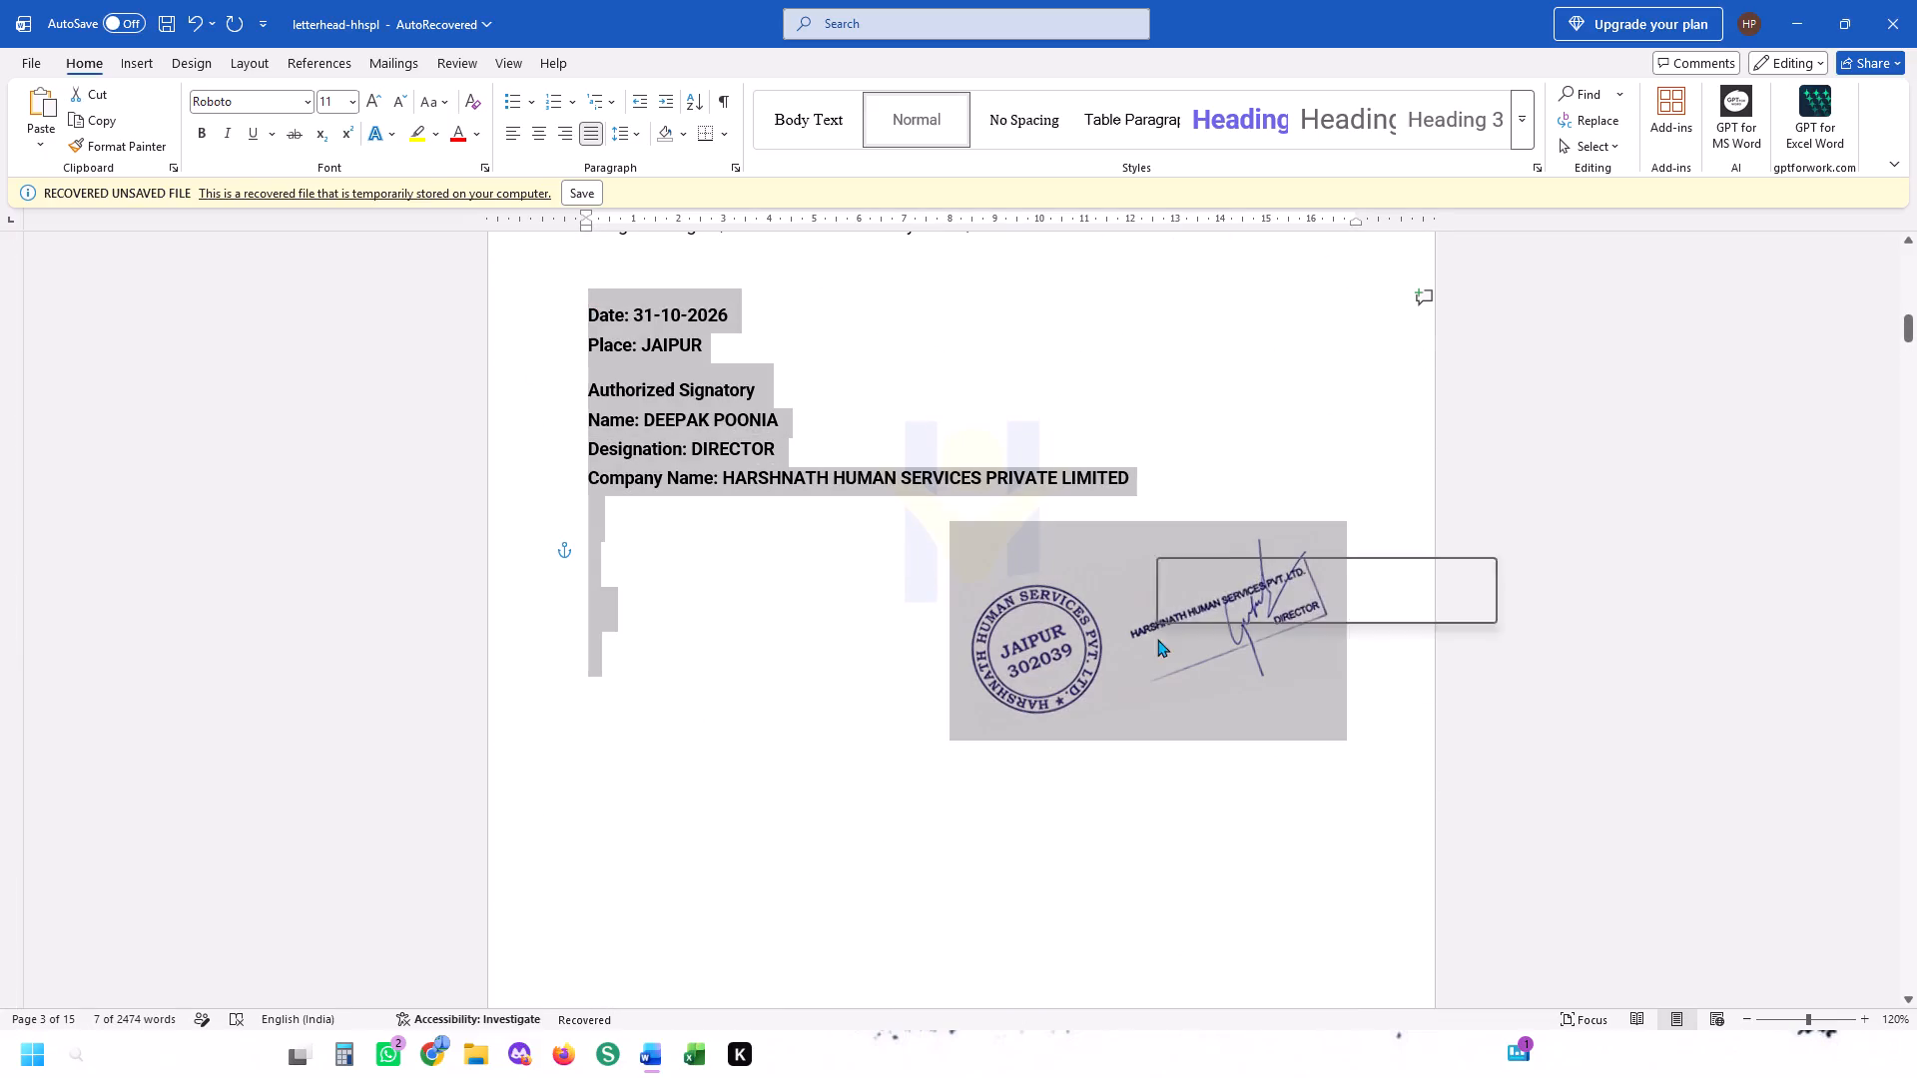
key("ctrl+c")
key("ctrl+c")
scroll(771, 639, "down", 16)
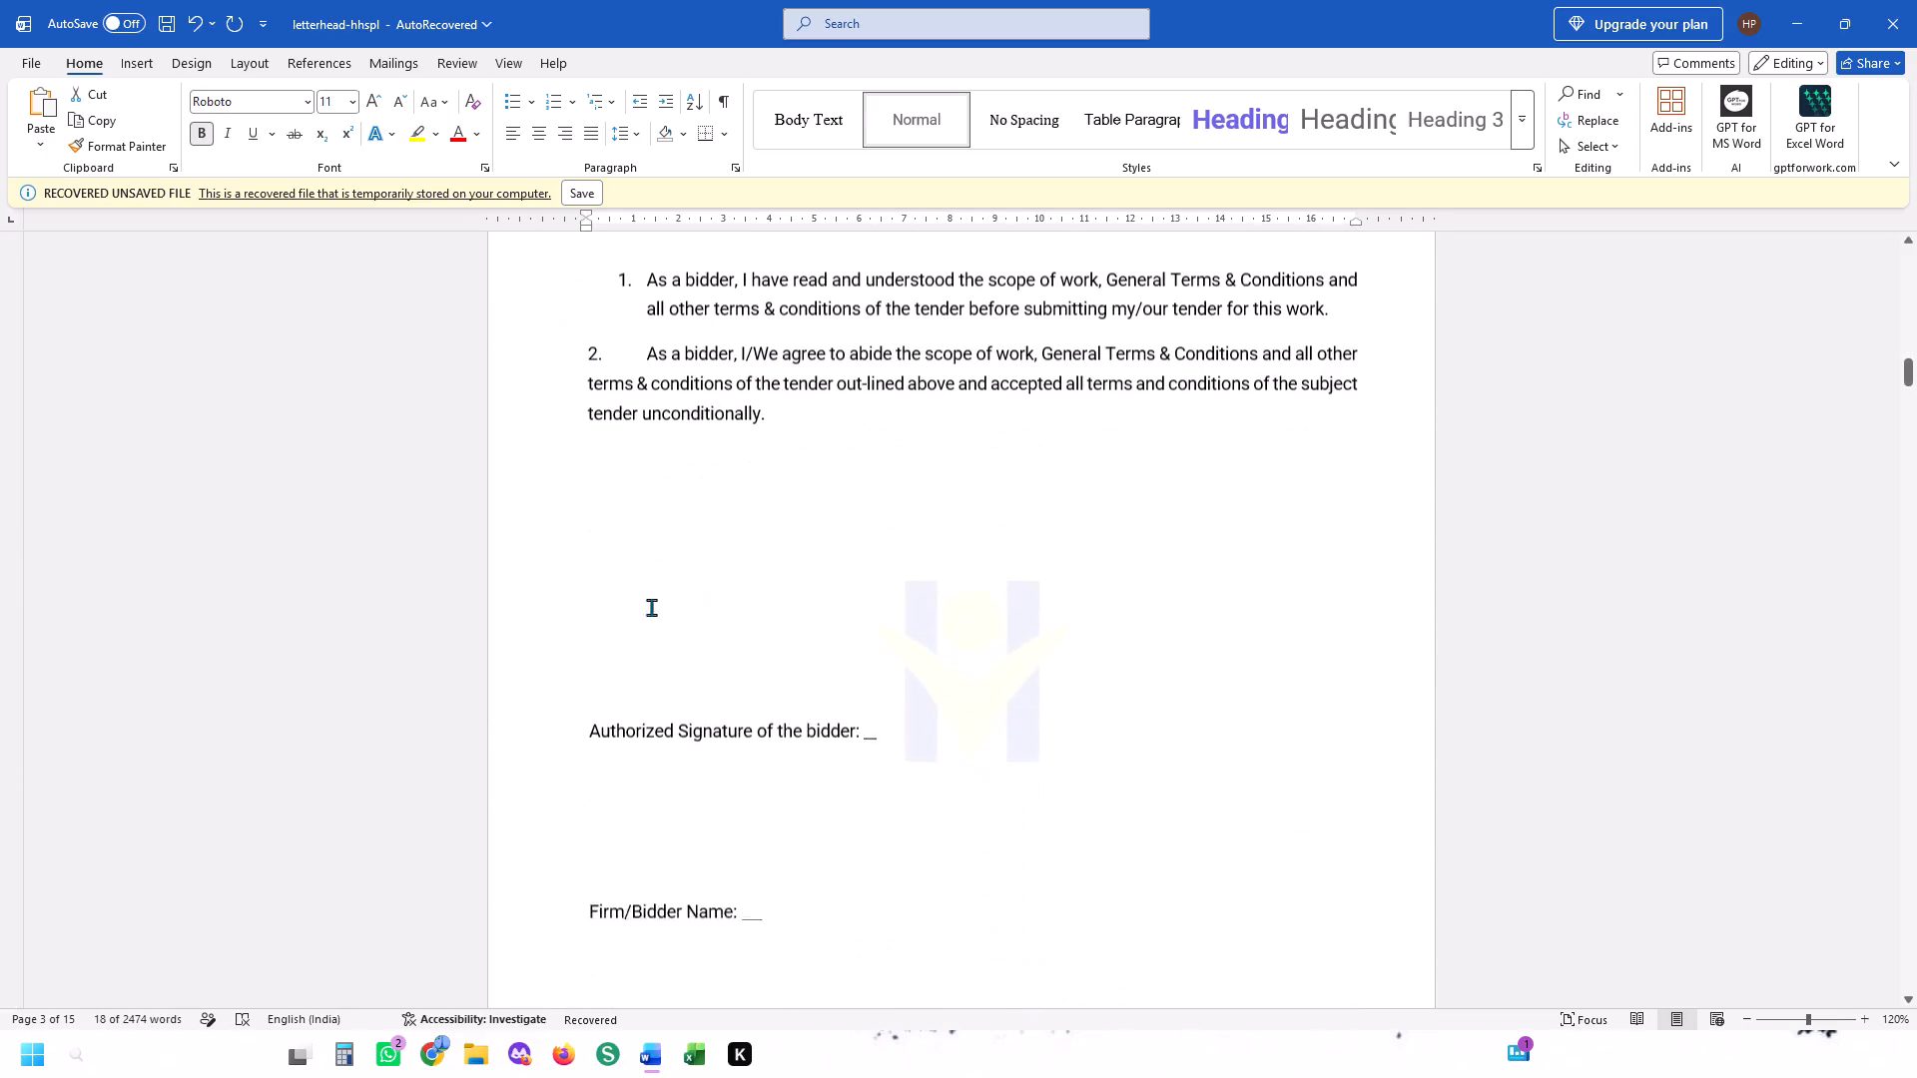
left_click_drag(570, 547, 890, 607)
scroll(810, 871, "down", 6)
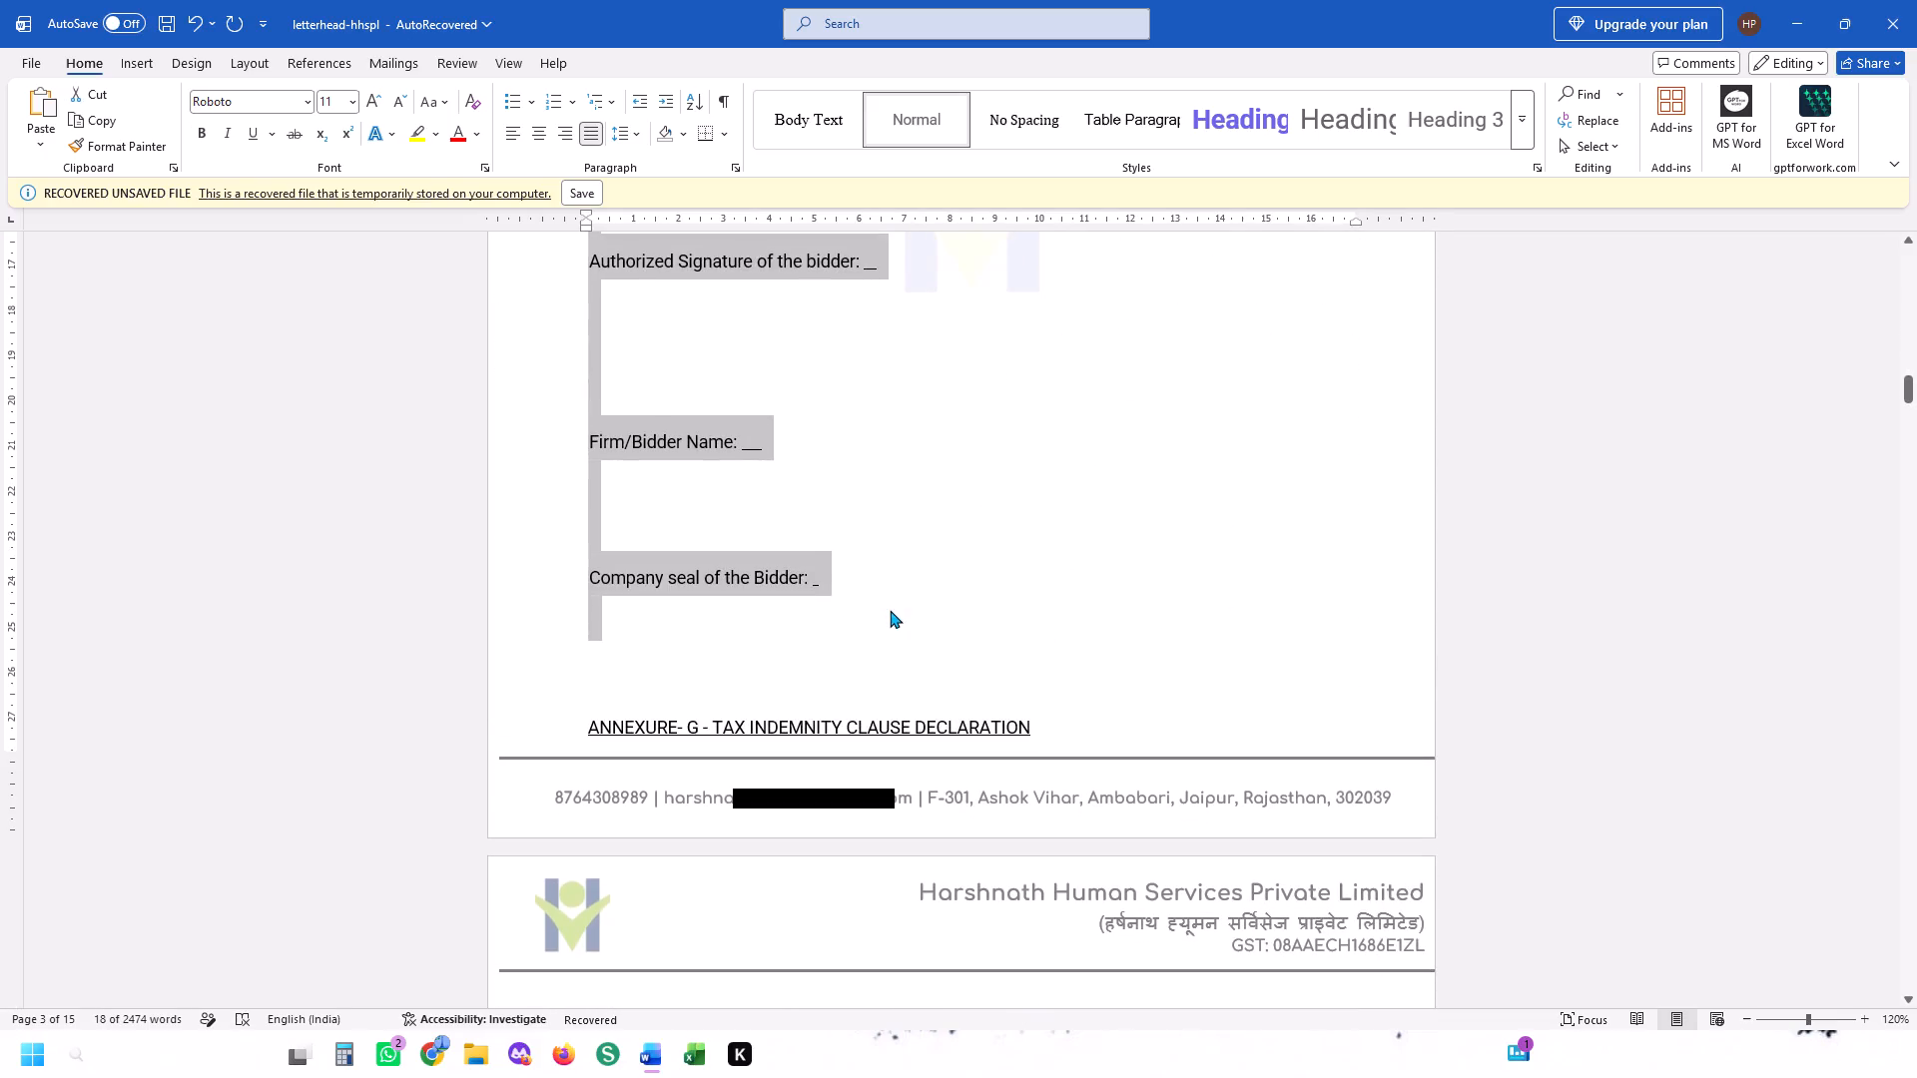
key("ctrl+v")
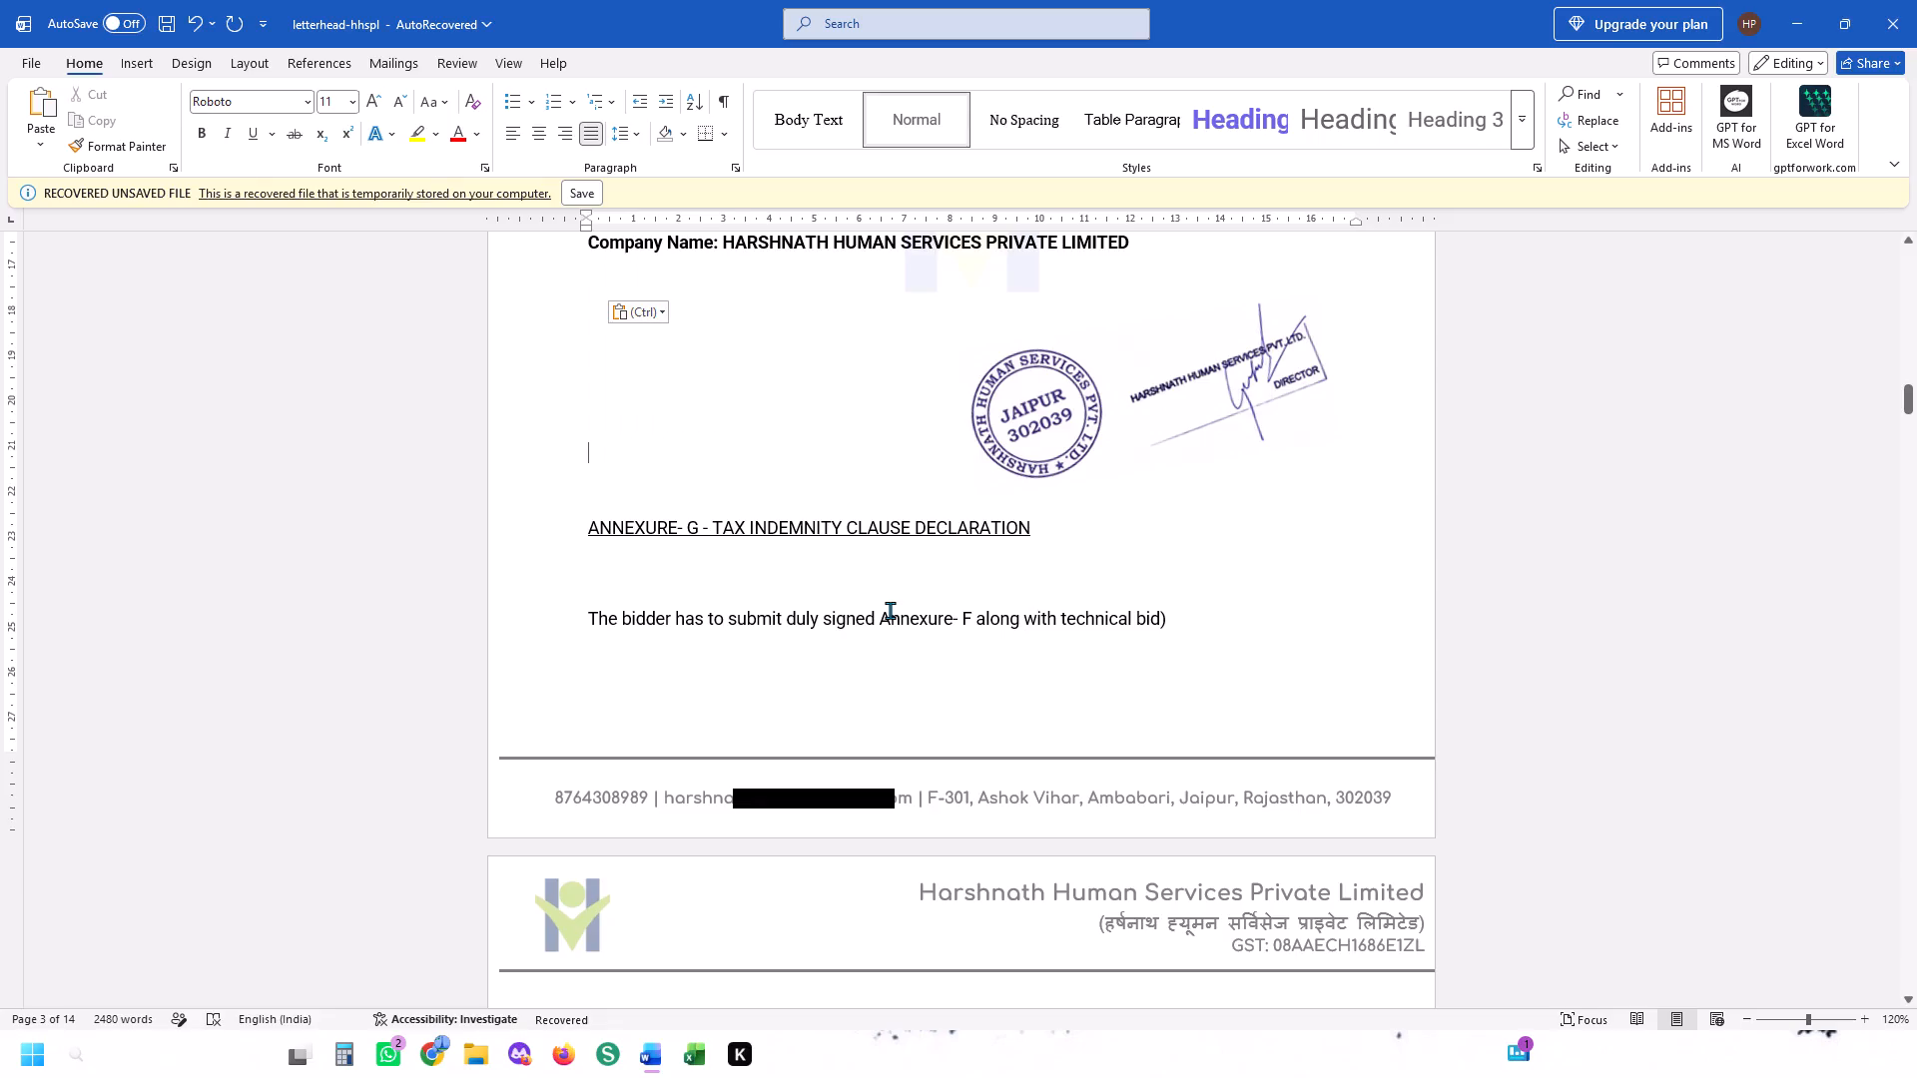
Insert a page break before the "ANNEXURE- G - TAX INDEMNITY CLAUSE DECLARATION" heading.
left_click(586, 533)
key("ctrl+Return")
Split the Annexure G heading so that "TAX INDEMNITY CLAUSE DECLARATION" starts on its own line below "ANNEXURE- G –".
scroll(873, 486, "up", 12)
scroll(936, 569, "down", 6)
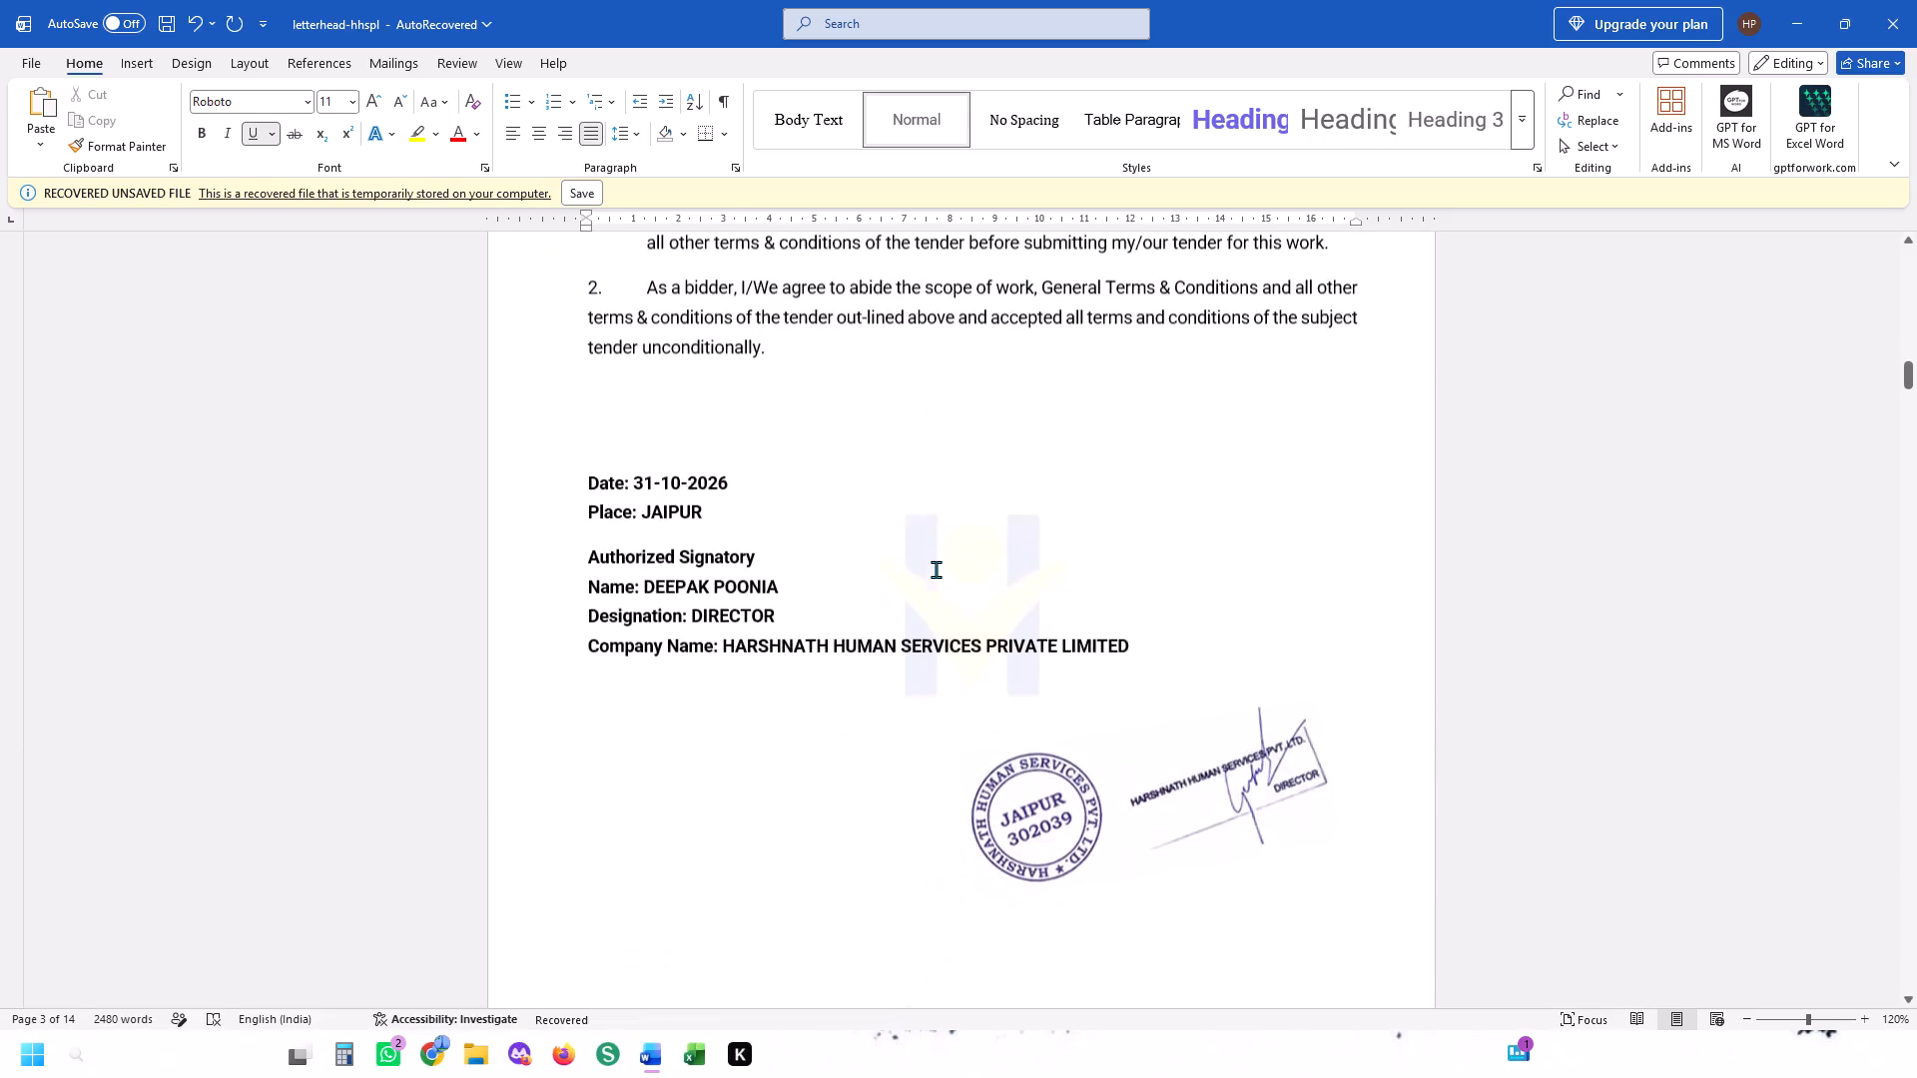
scroll(936, 569, "down", 5)
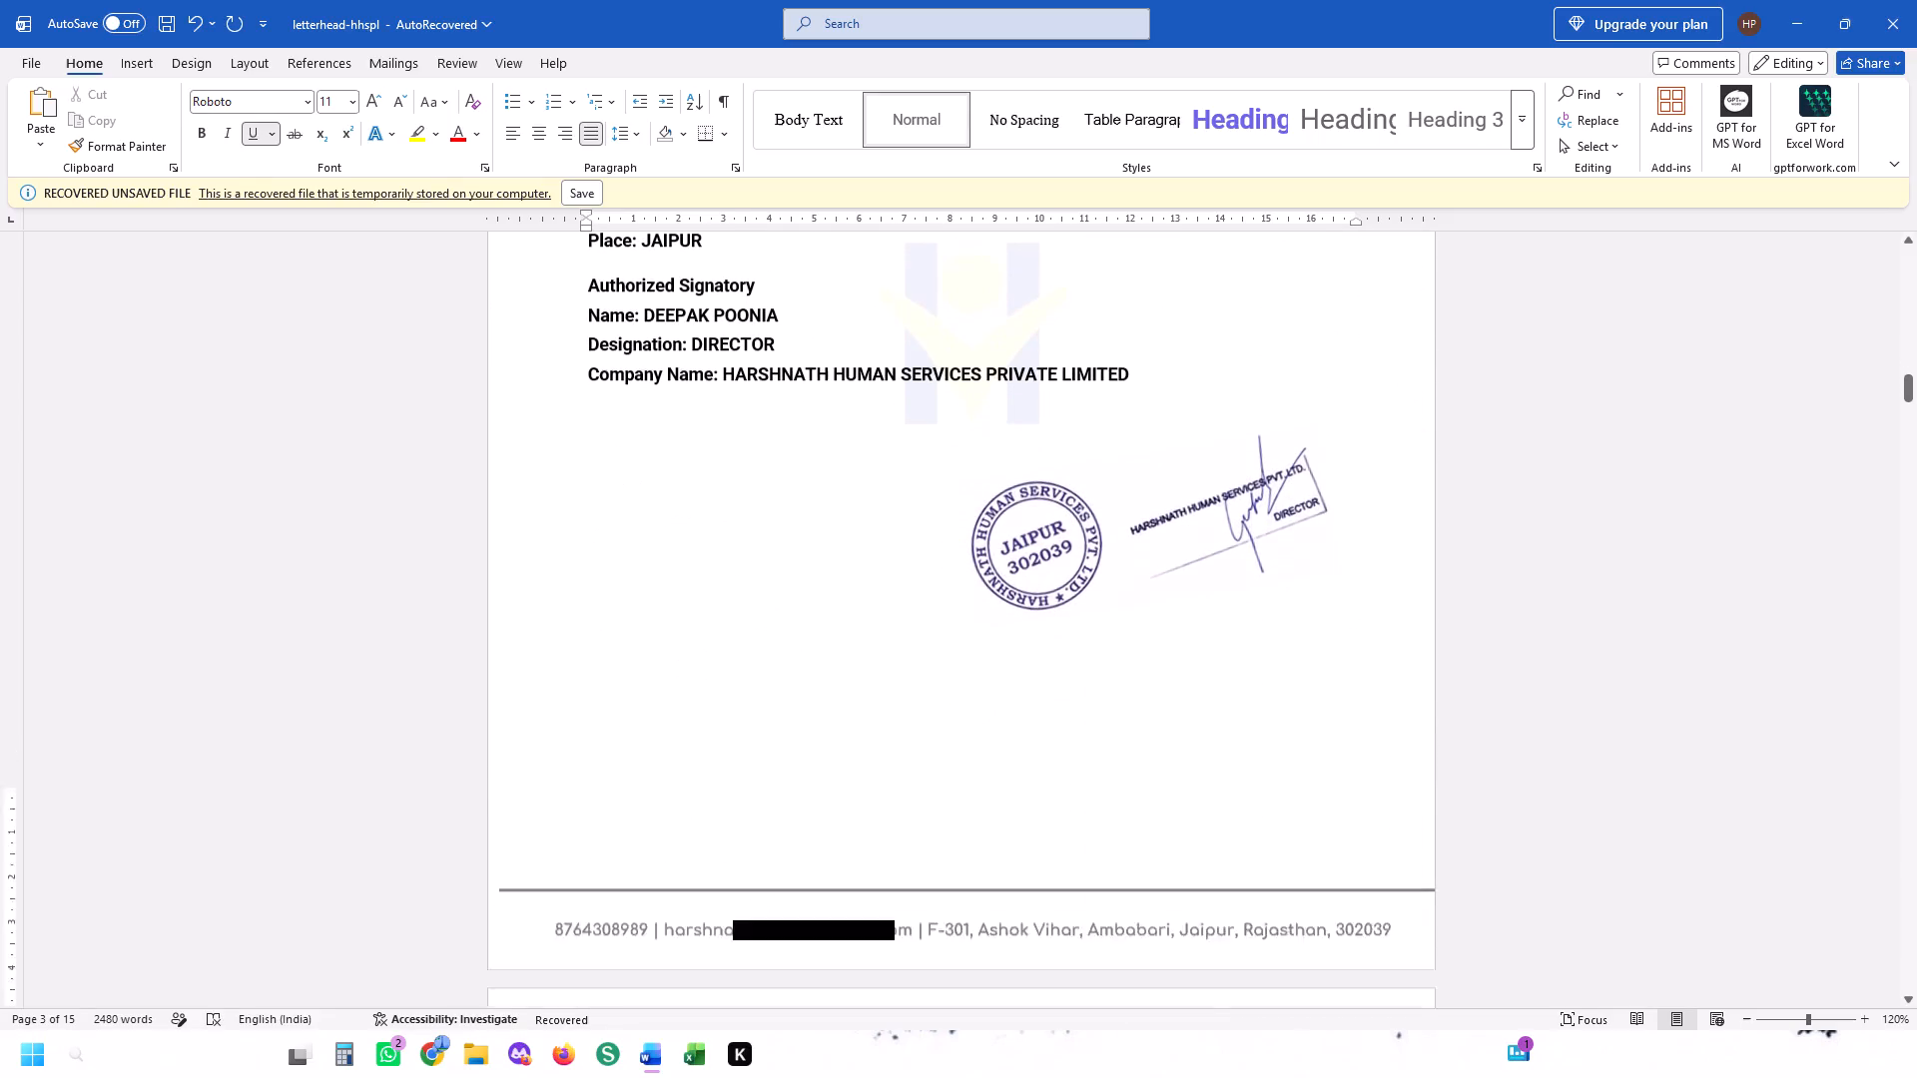
scroll(957, 571, "down", 7)
left_click(718, 513)
key("Return")
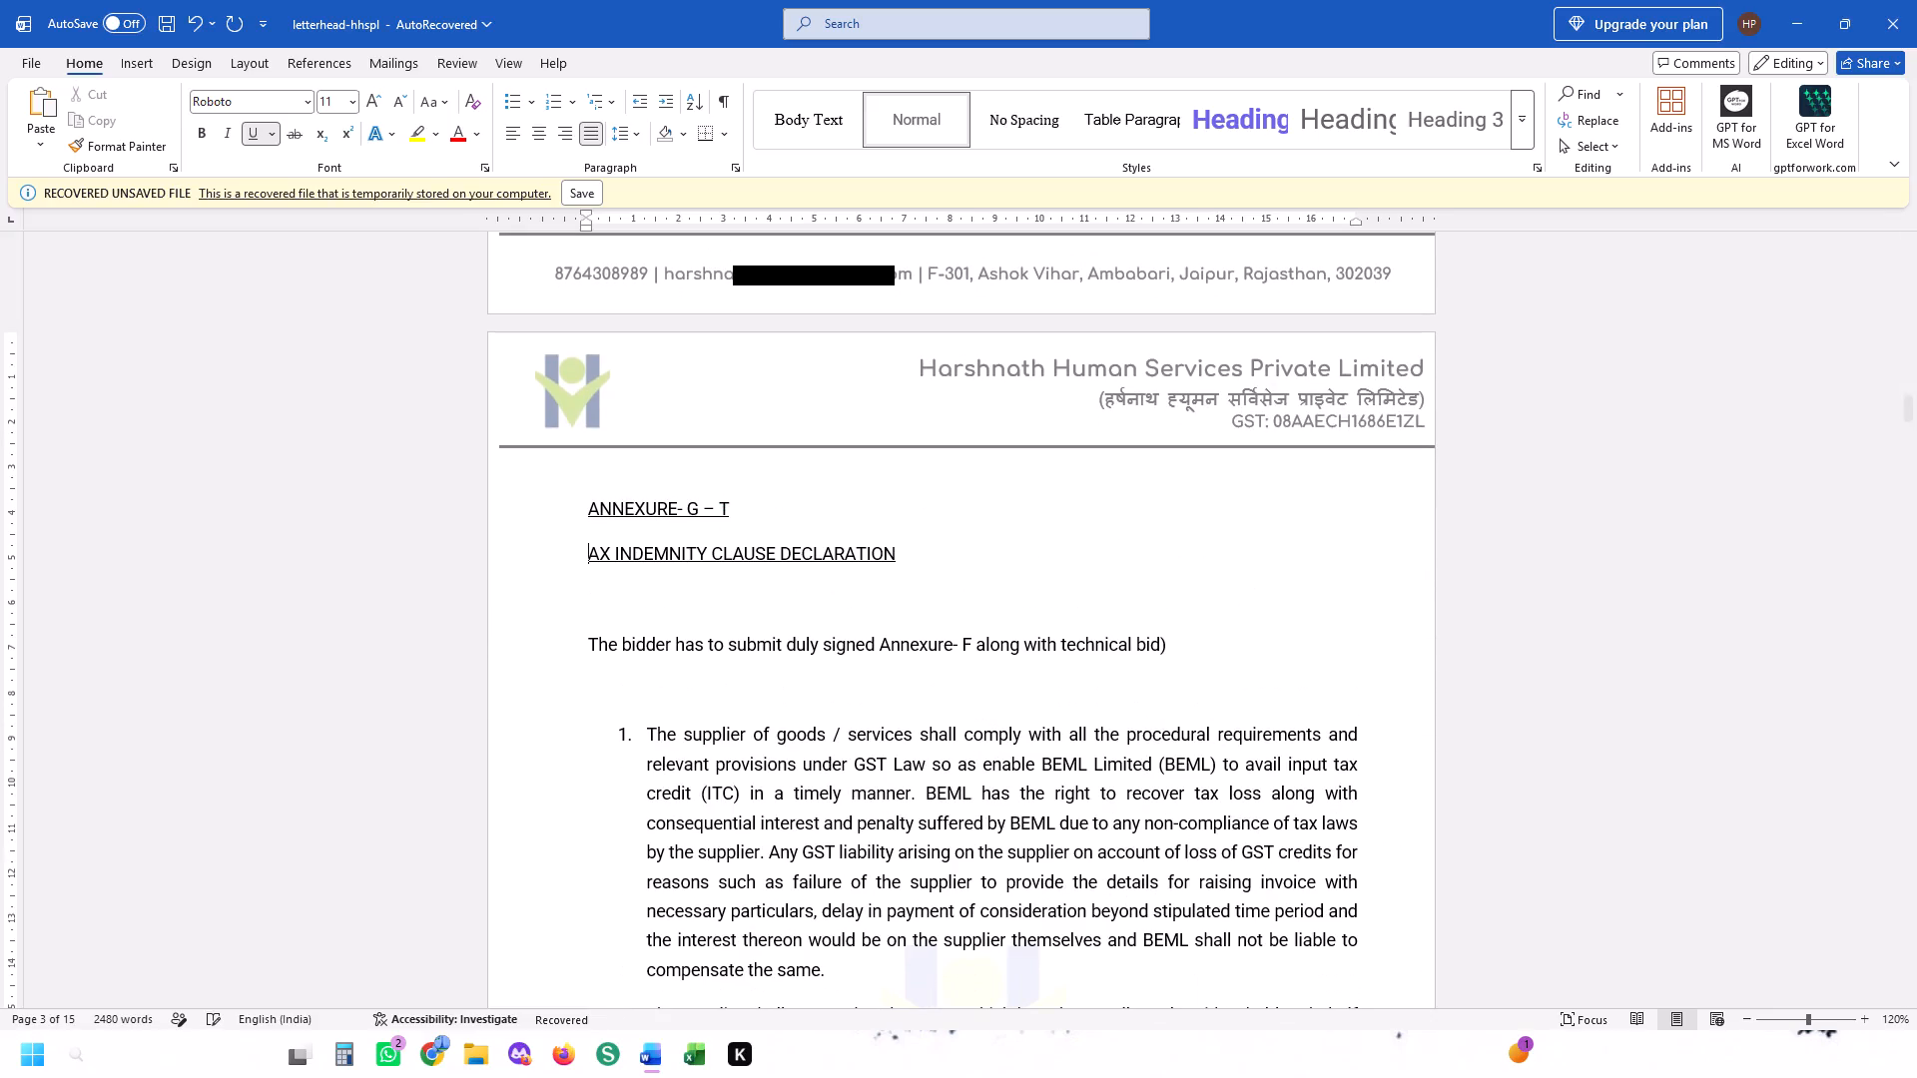
key("BackSpace")
key("BackSpace")
key("Left")
key("Return")
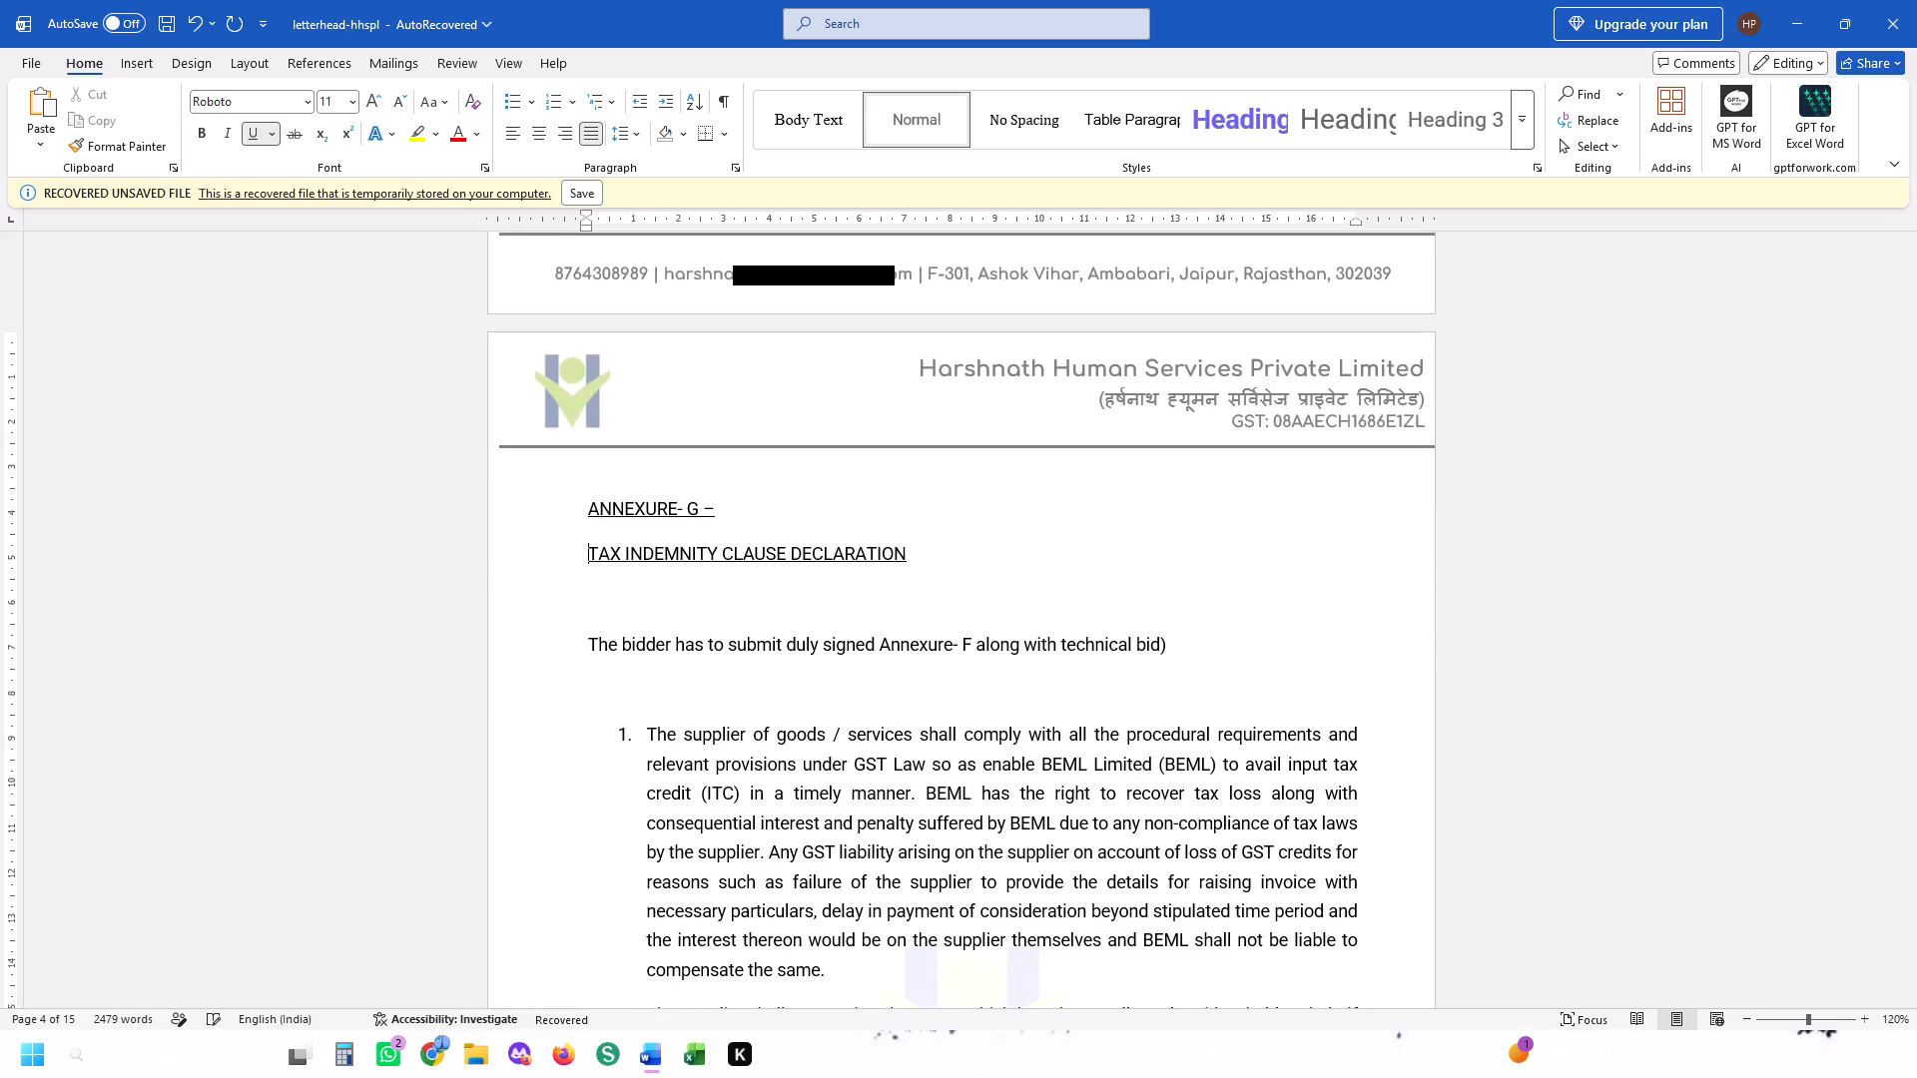
Trim the end of the "ANNEXURE- G –" label, make it bold, remove its underline and right-align it.
left_click(735, 516)
key("BackSpace")
left_click_drag(732, 509, 731, 509)
left_click_drag(731, 509, 514, 481)
key("ctrl+b")
key("ctrl+u")
key("ctrl+r")
left_click(775, 534)
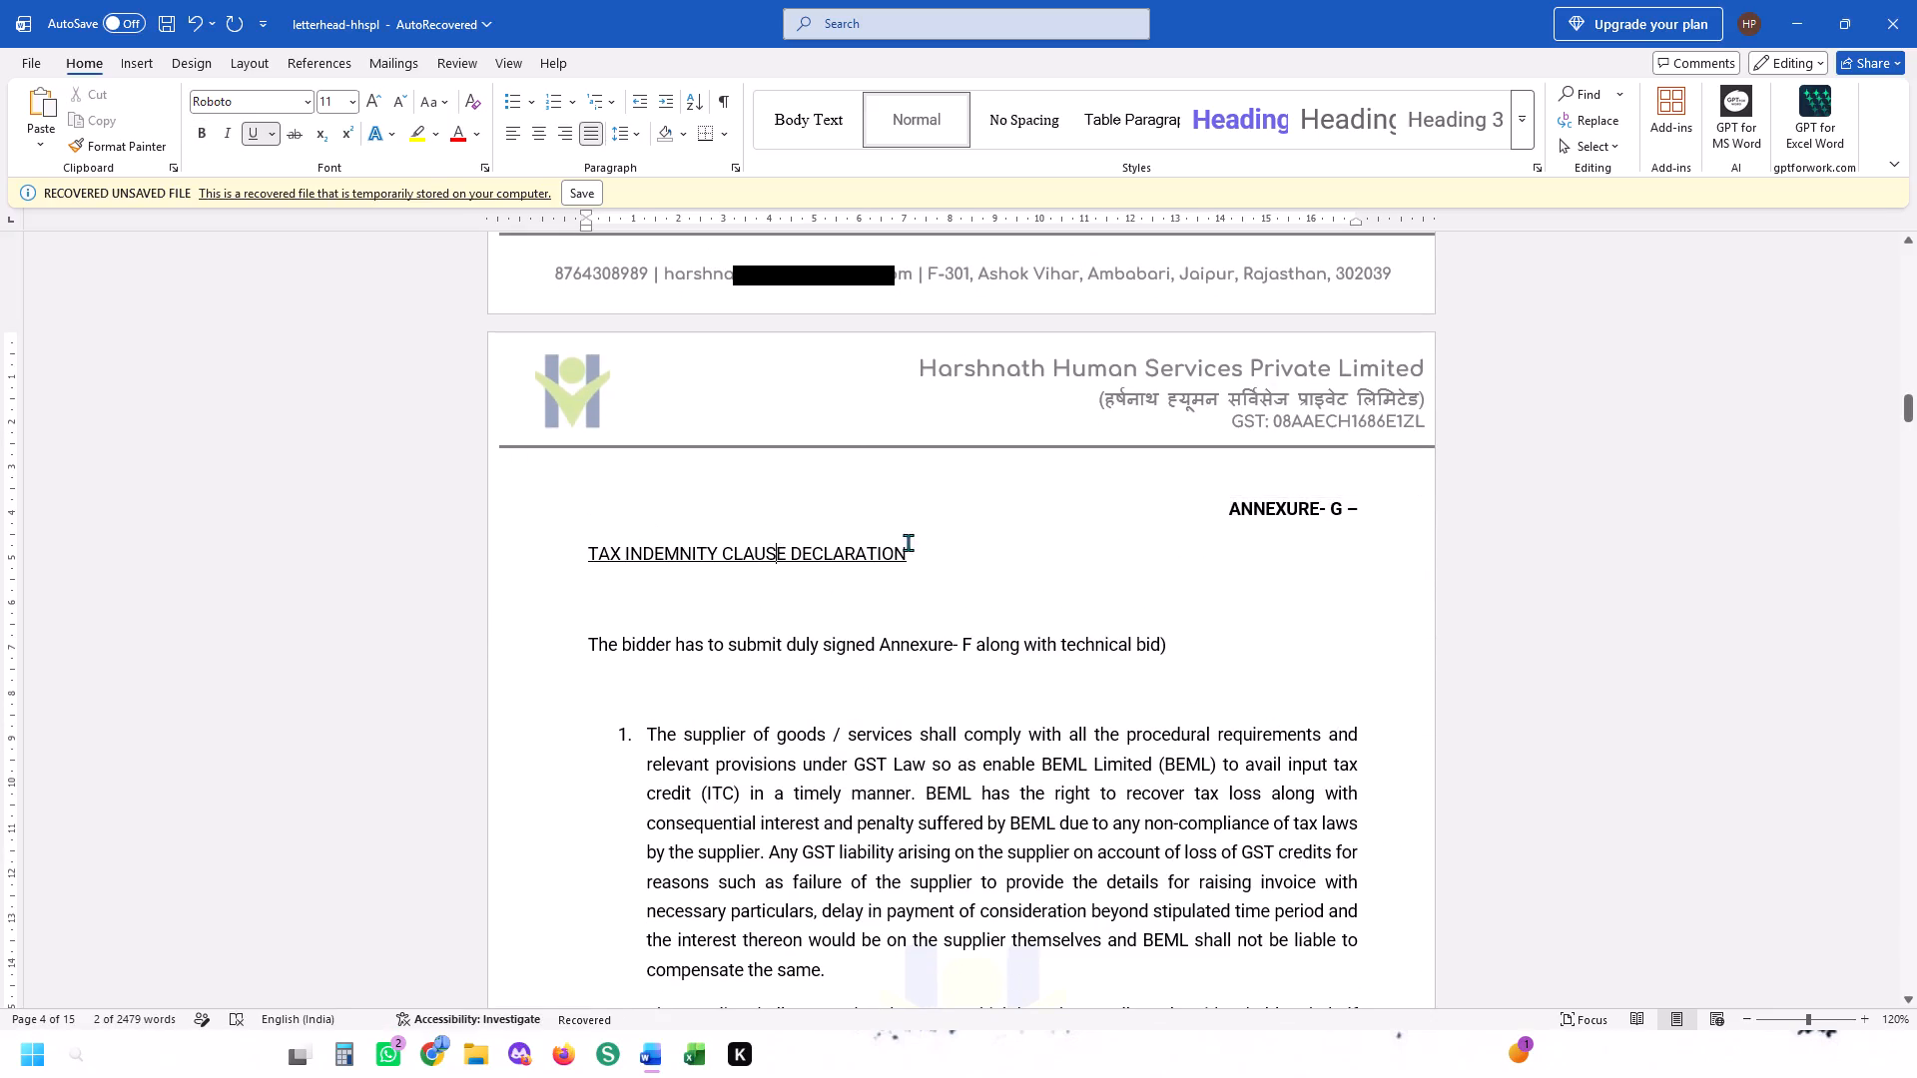
Make the "TAX INDEMNITY CLAUSE DECLARATION" title bold, remove its underline and centre it.
left_click_drag(883, 531, 430, 525)
left_click(977, 558)
left_click_drag(955, 552, 654, 553)
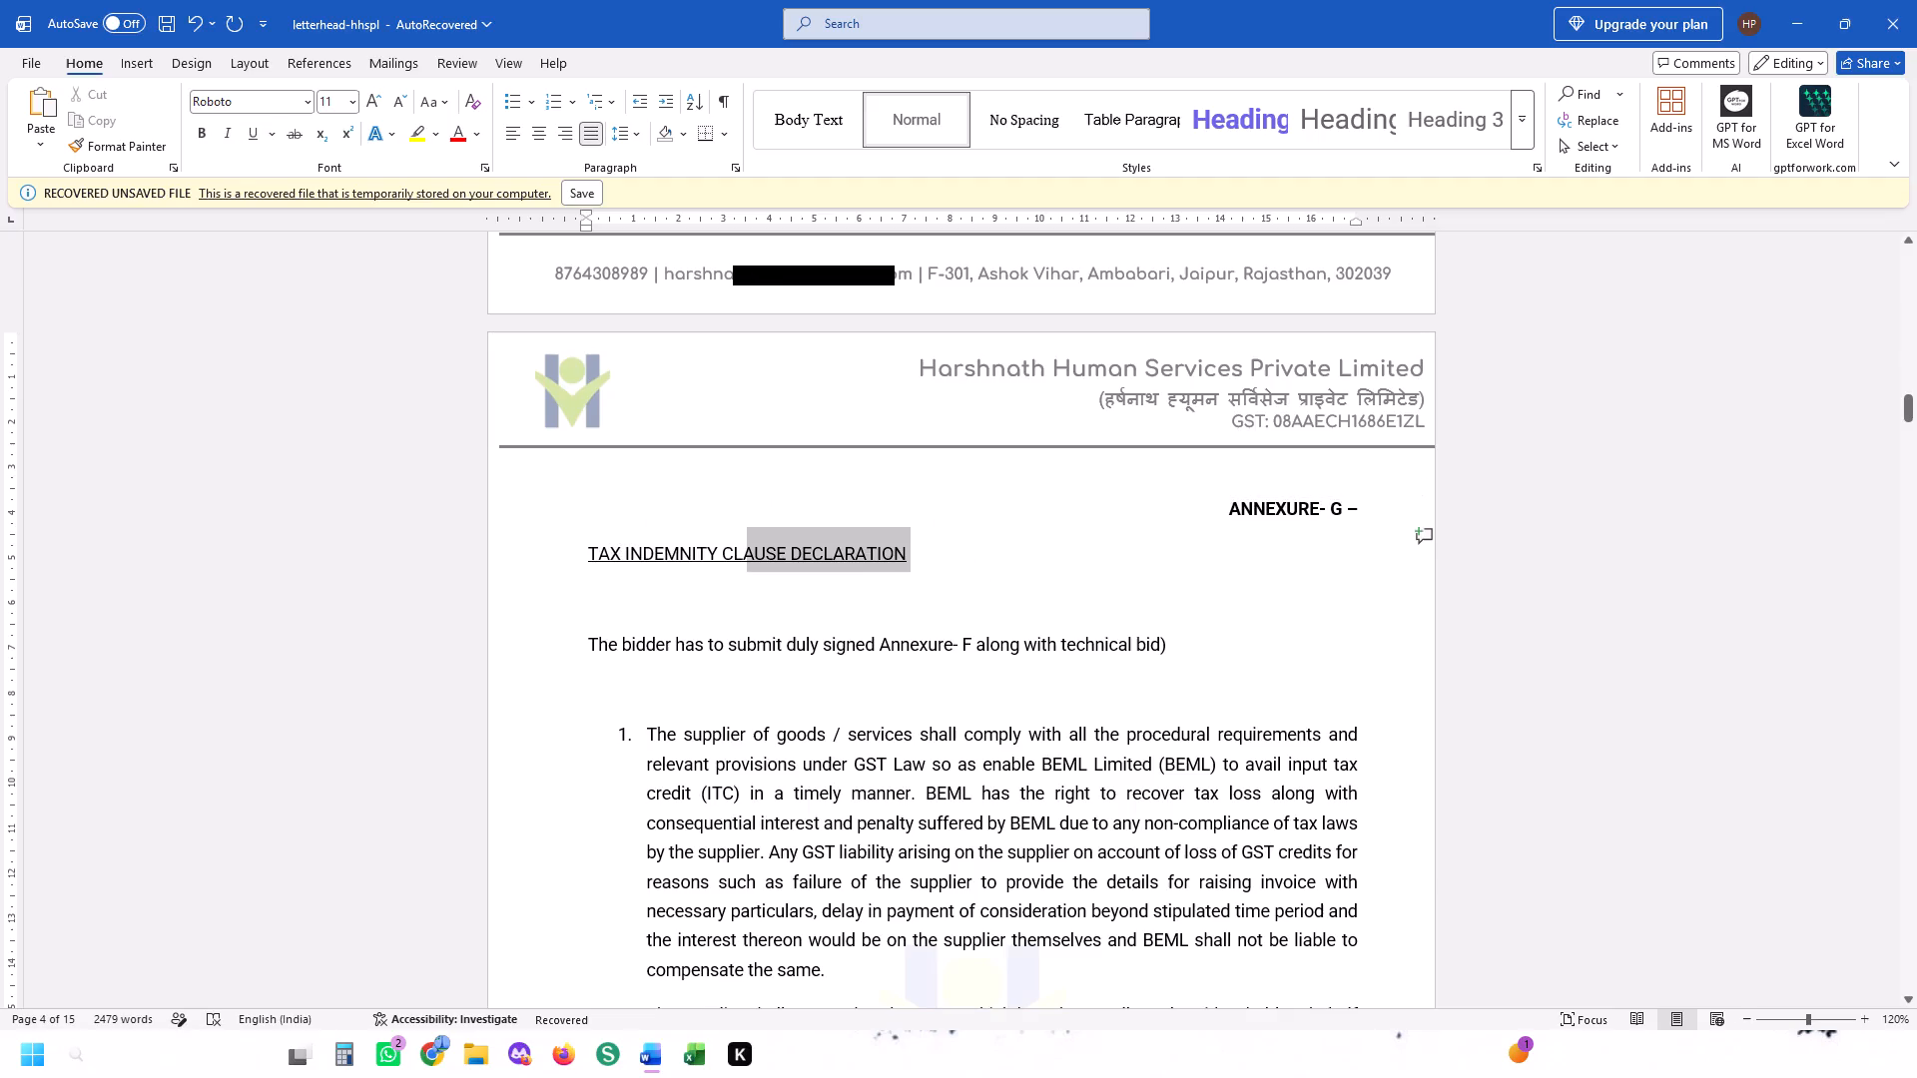
left_click_drag(654, 553, 573, 553)
key("ctrl+b")
key("ctrl+u")
key("ctrl+e")
Remove the blank line between the note about submitting the signed Annexure- F and clause 1.
left_click(901, 629)
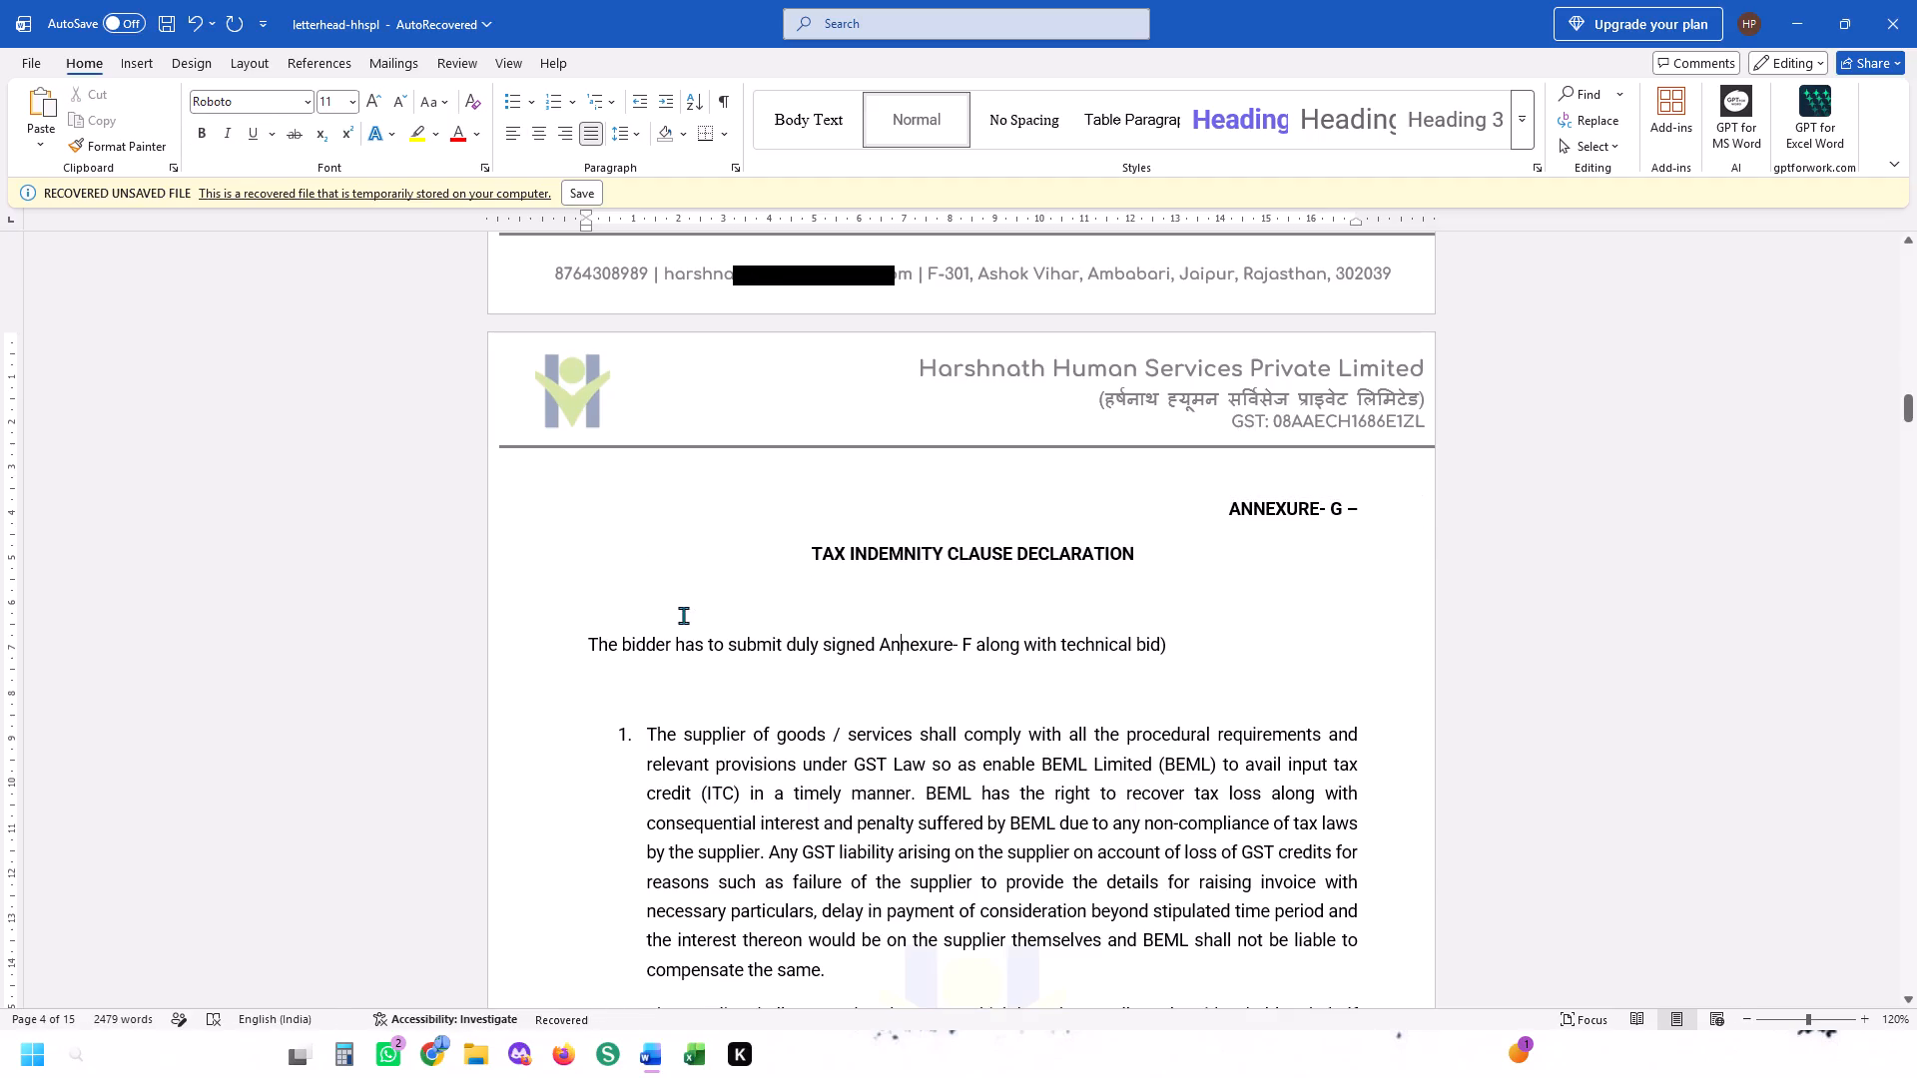
left_click(713, 679)
key("BackSpace")
key("BackSpace")
key("BackSpace")
Replace the PLACE, M/S, DATE and SIGNATURE lines ending Annexure G with the copied date, place, signatory details and stamp image.
scroll(707, 669, "down", 20)
scroll(707, 669, "down", 1)
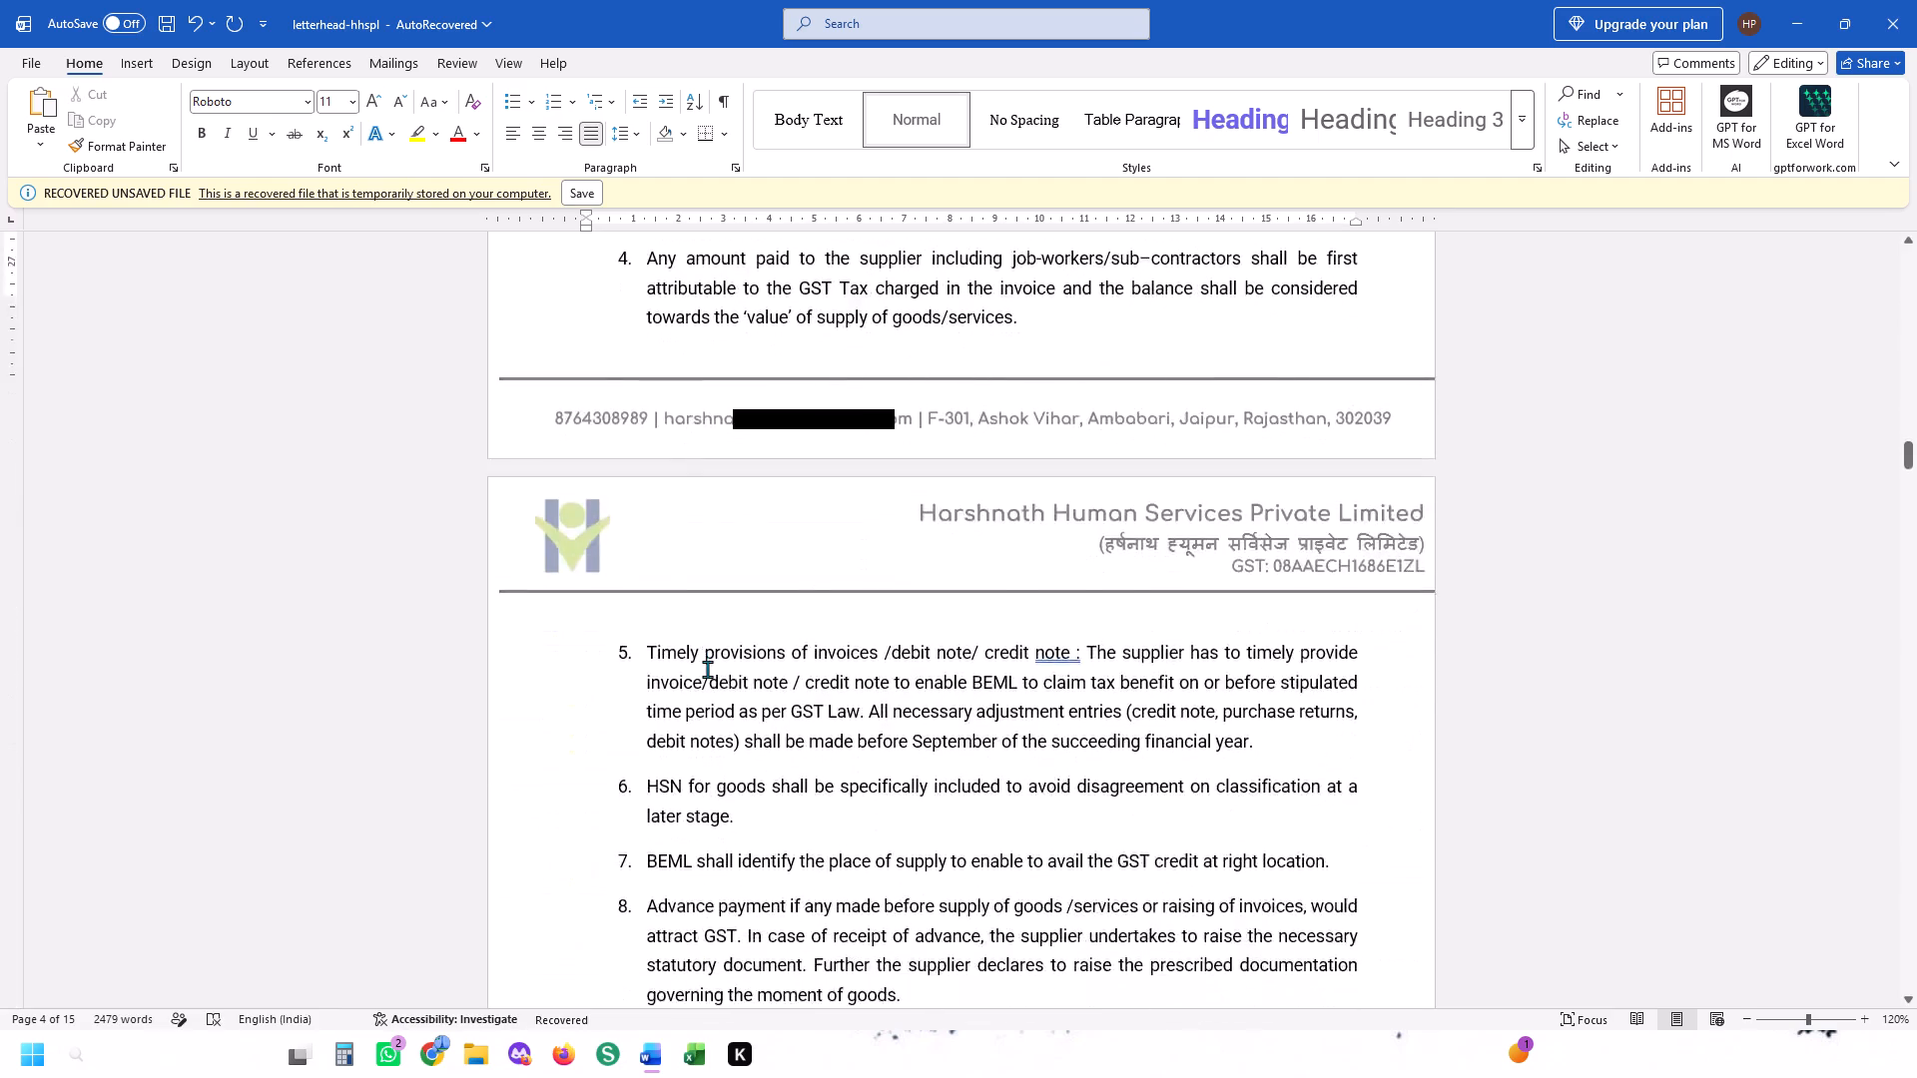
scroll(707, 669, "down", 8)
scroll(707, 669, "up", 6)
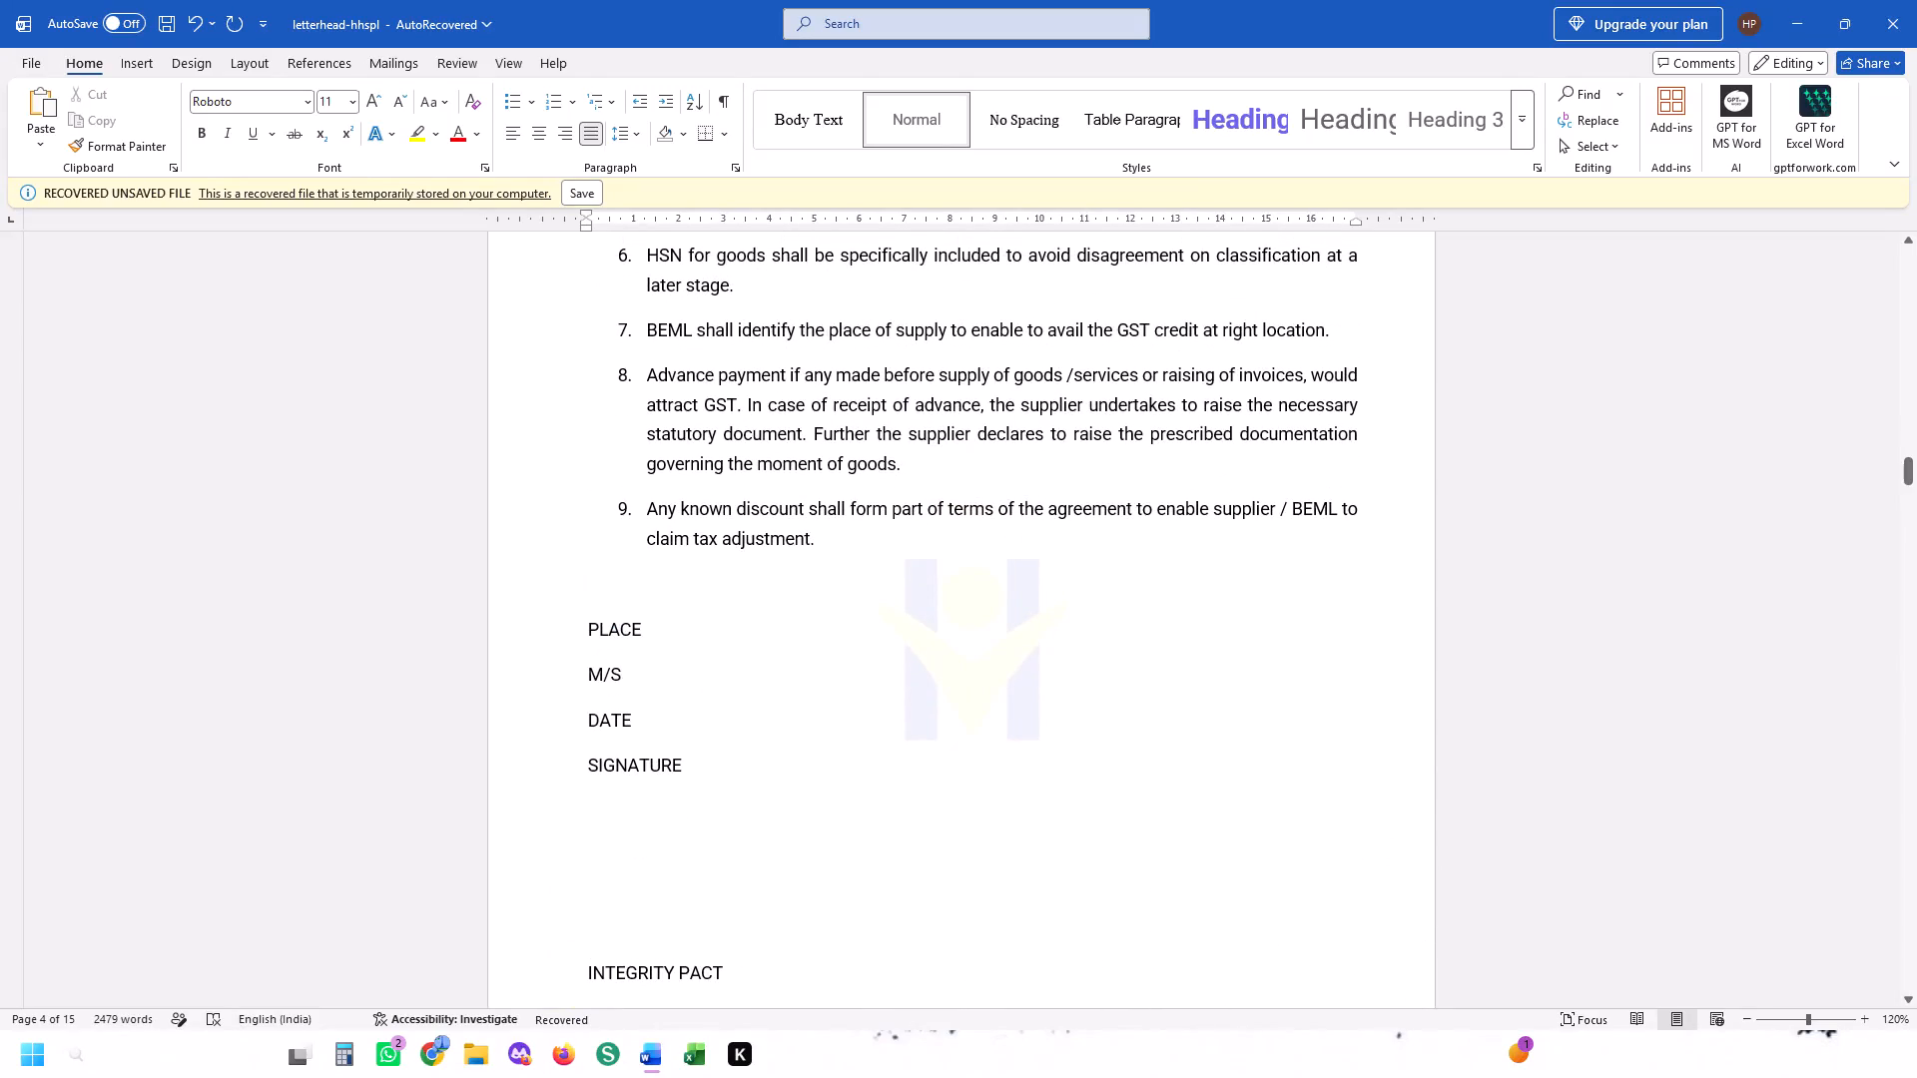
left_click_drag(567, 637, 750, 538)
scroll(707, 776, "down", 3)
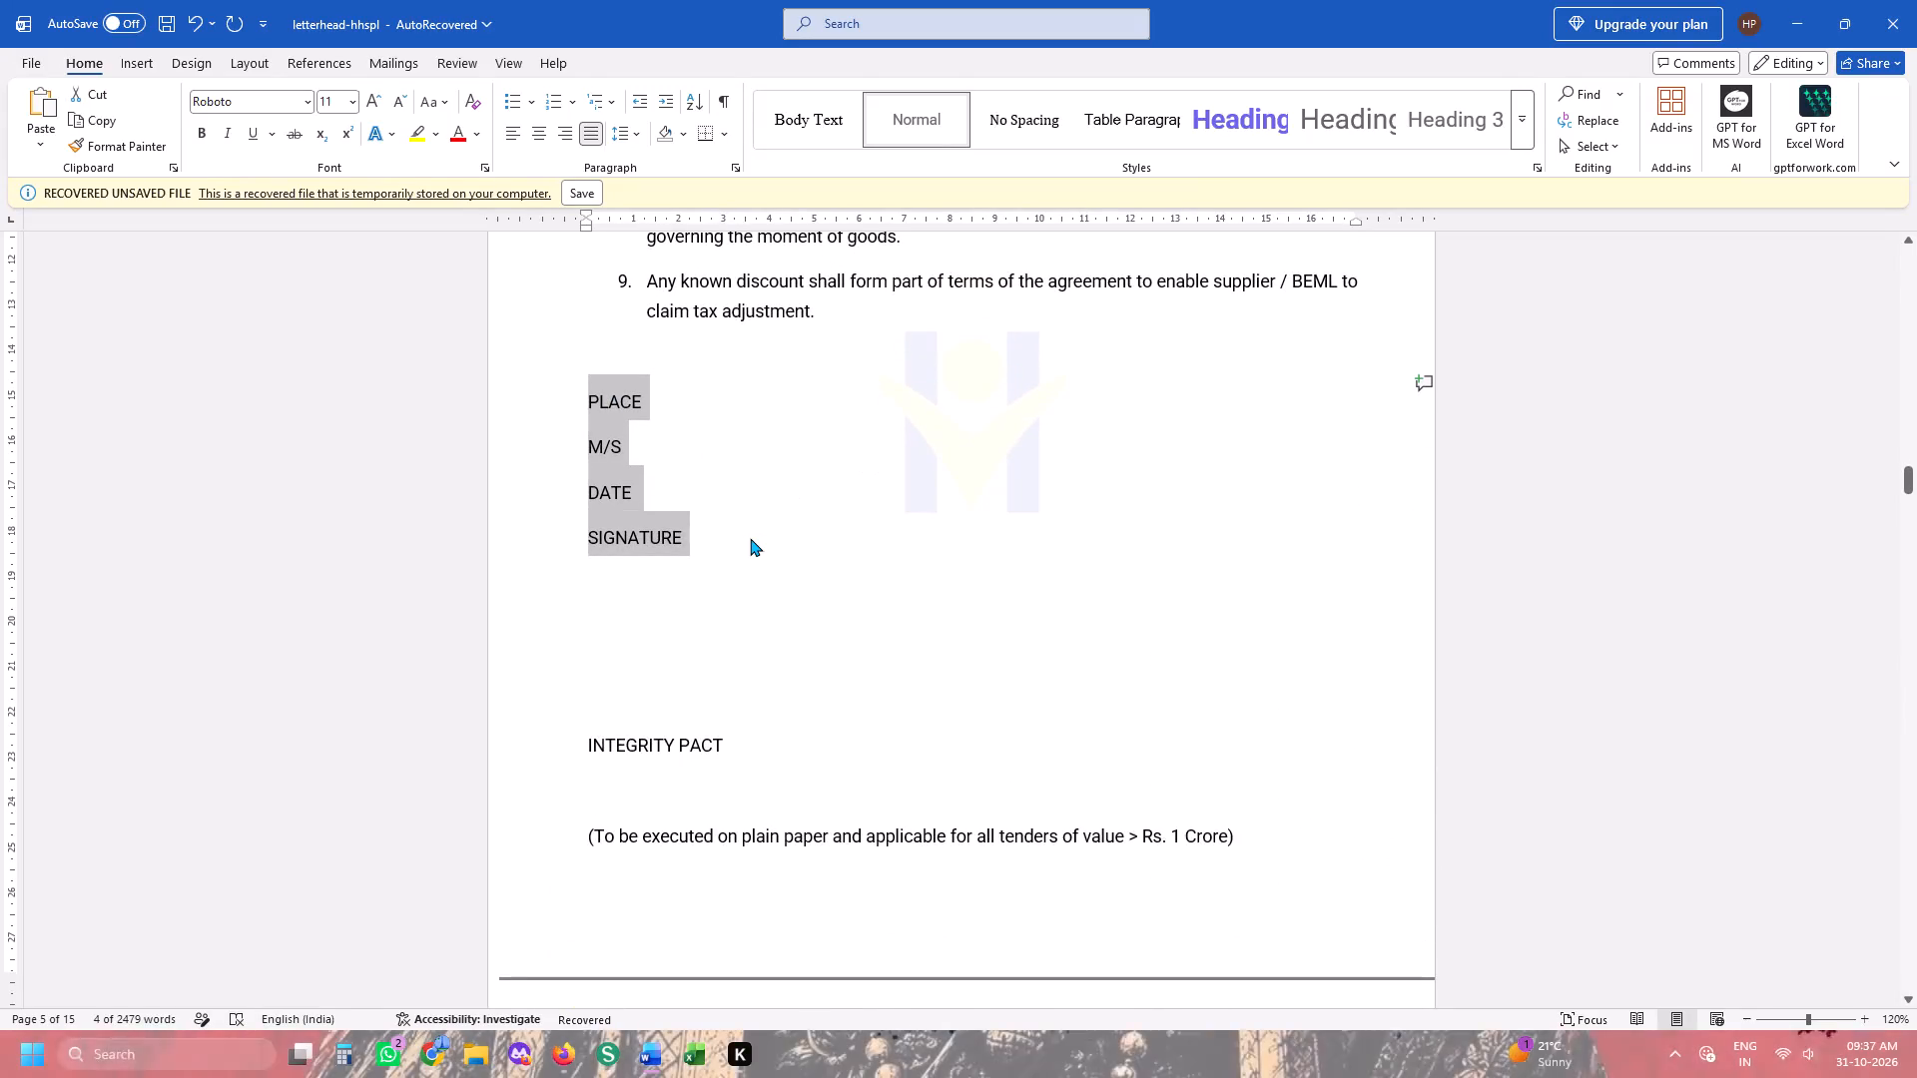
key("ctrl+v")
Insert a page break before the INTEGRITY PACT heading.
scroll(815, 586, "down", 1)
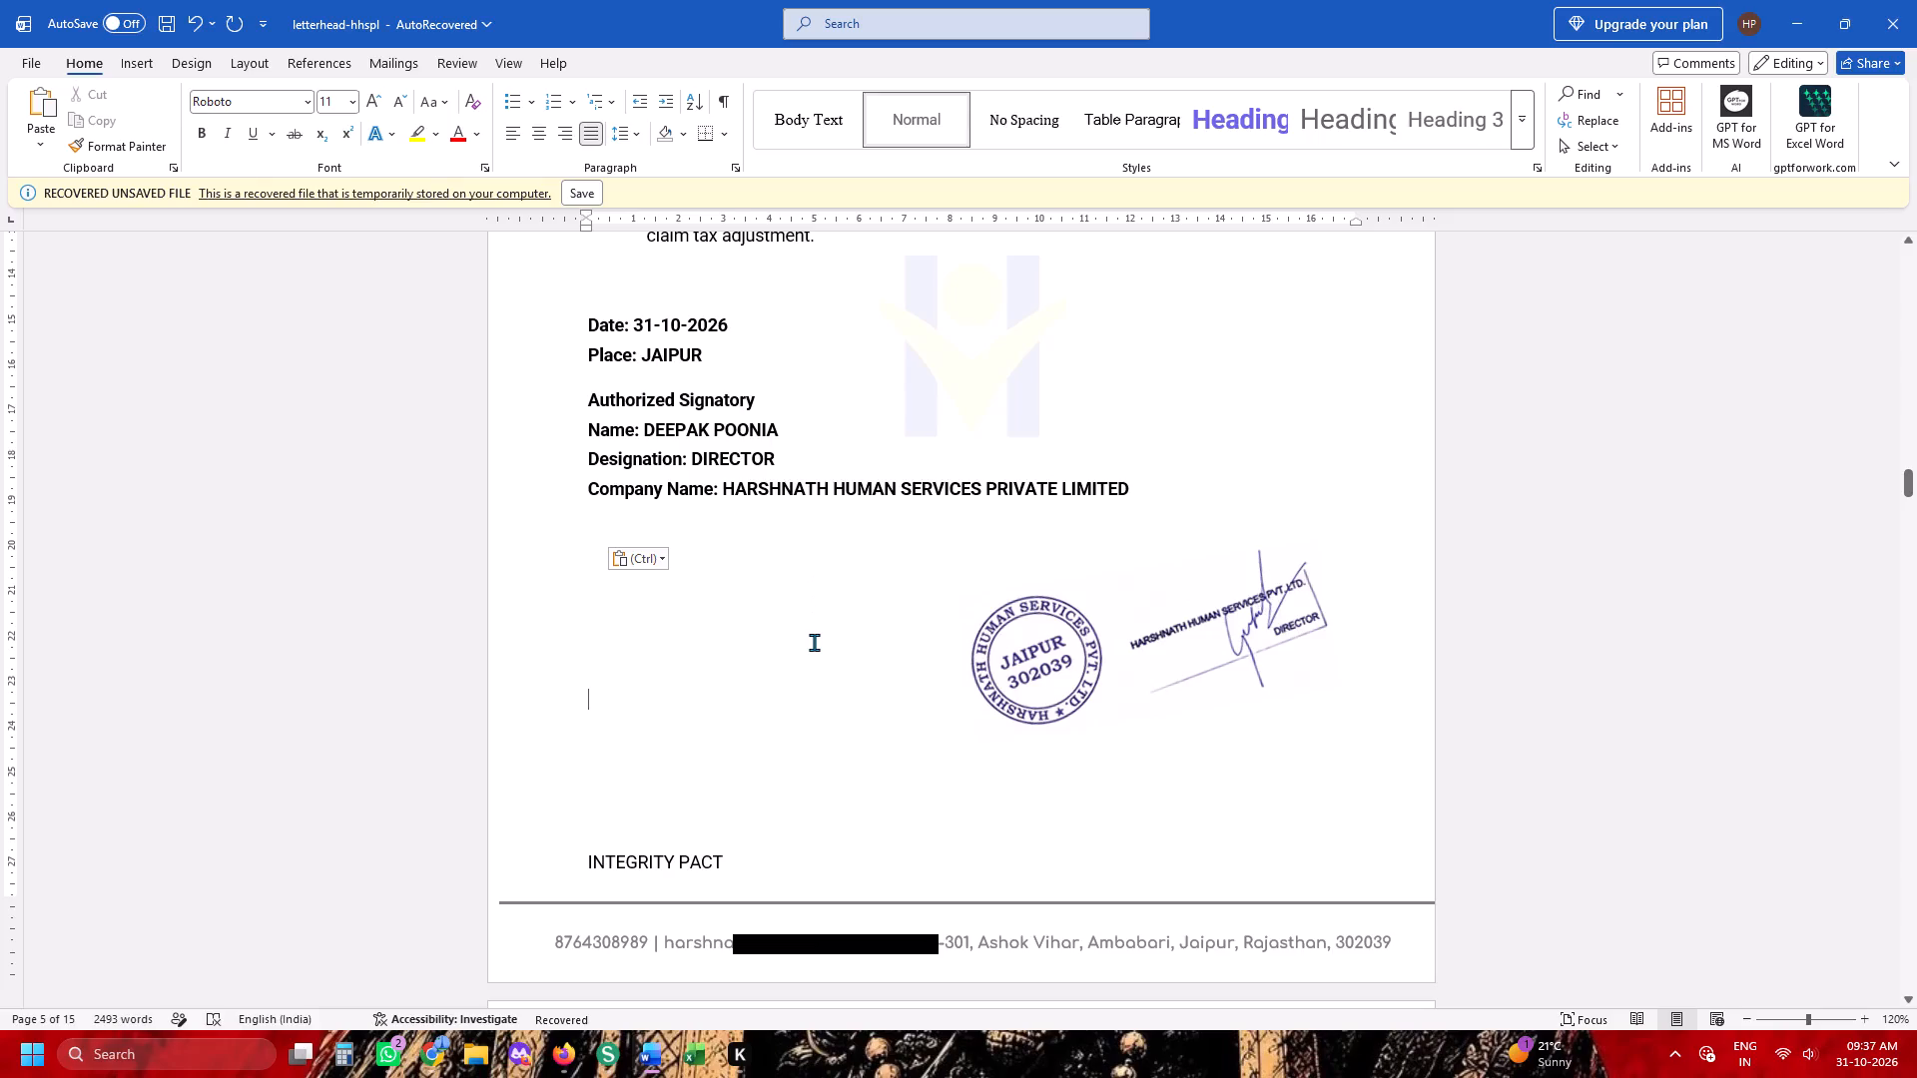
left_click(588, 866)
key("ctrl+Return")
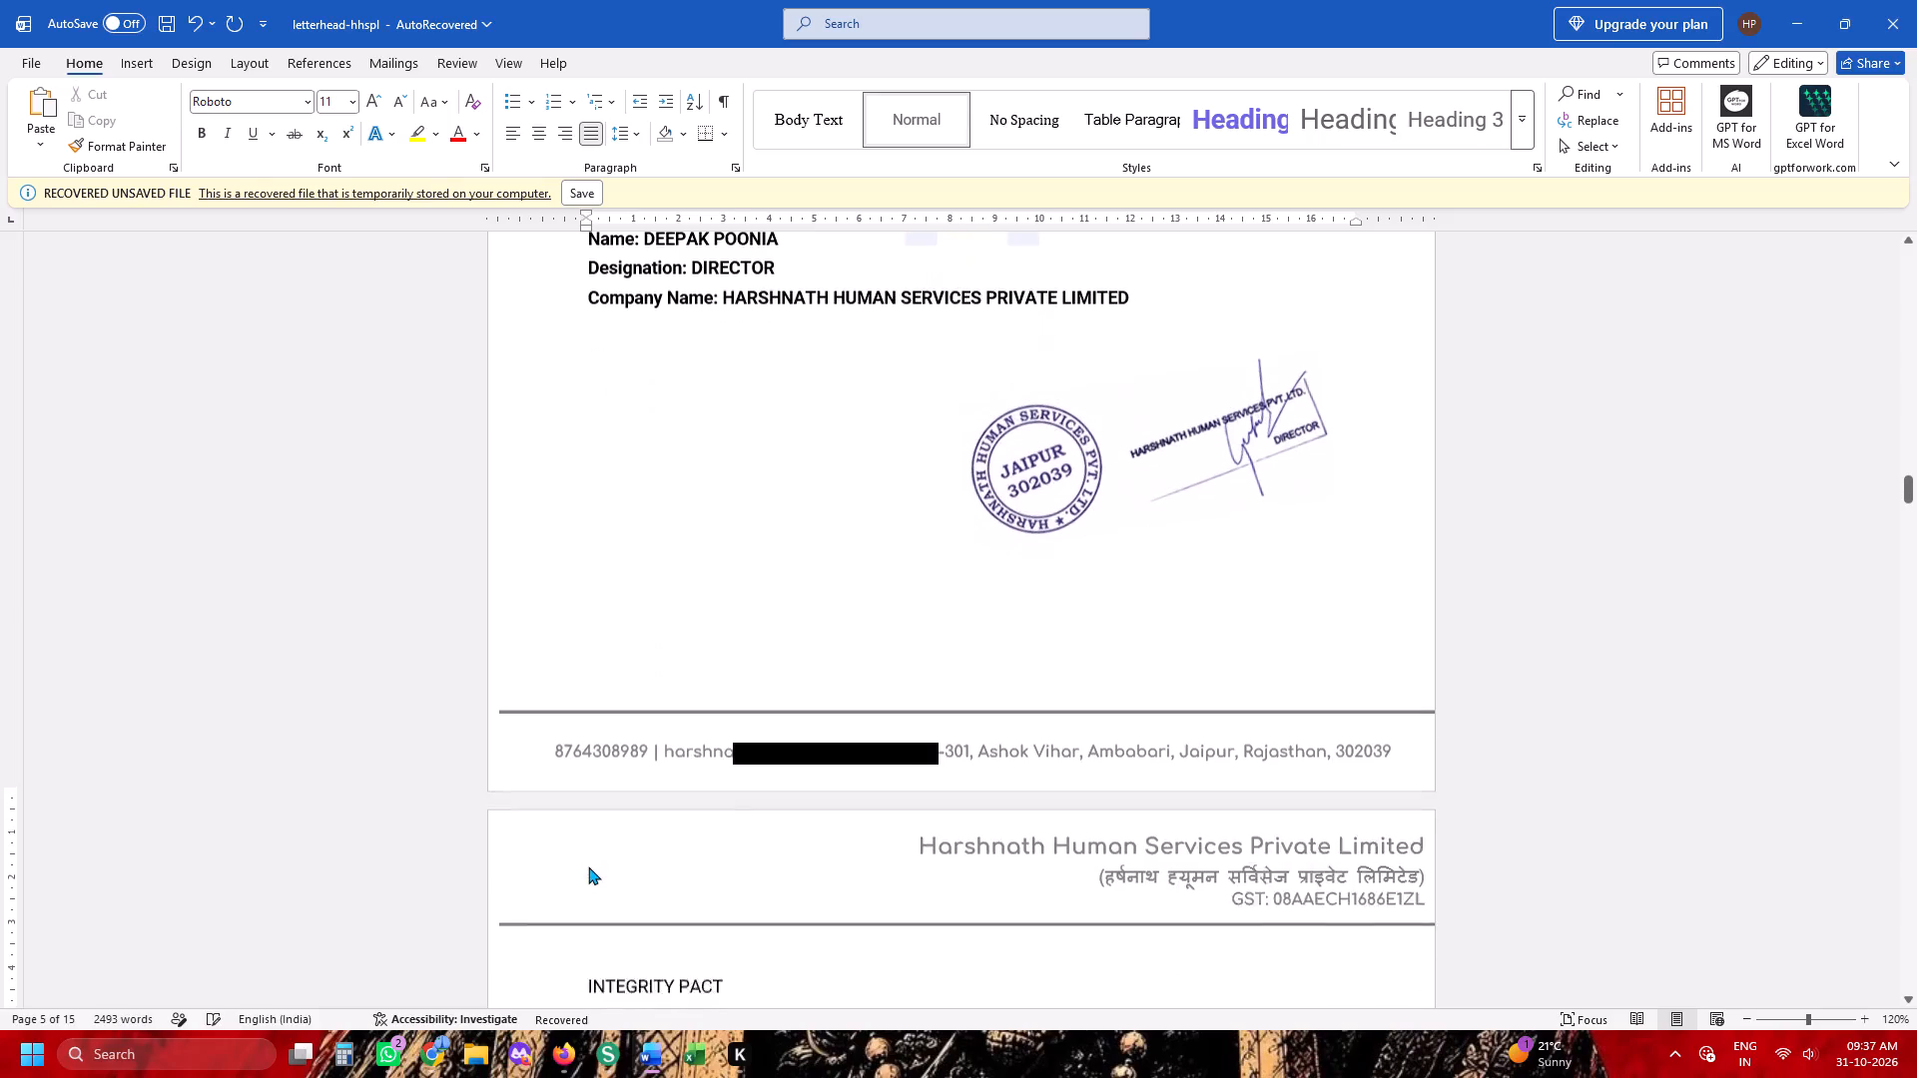
Make the INTEGRITY PACT heading bold and centre it.
scroll(655, 847, "down", 4)
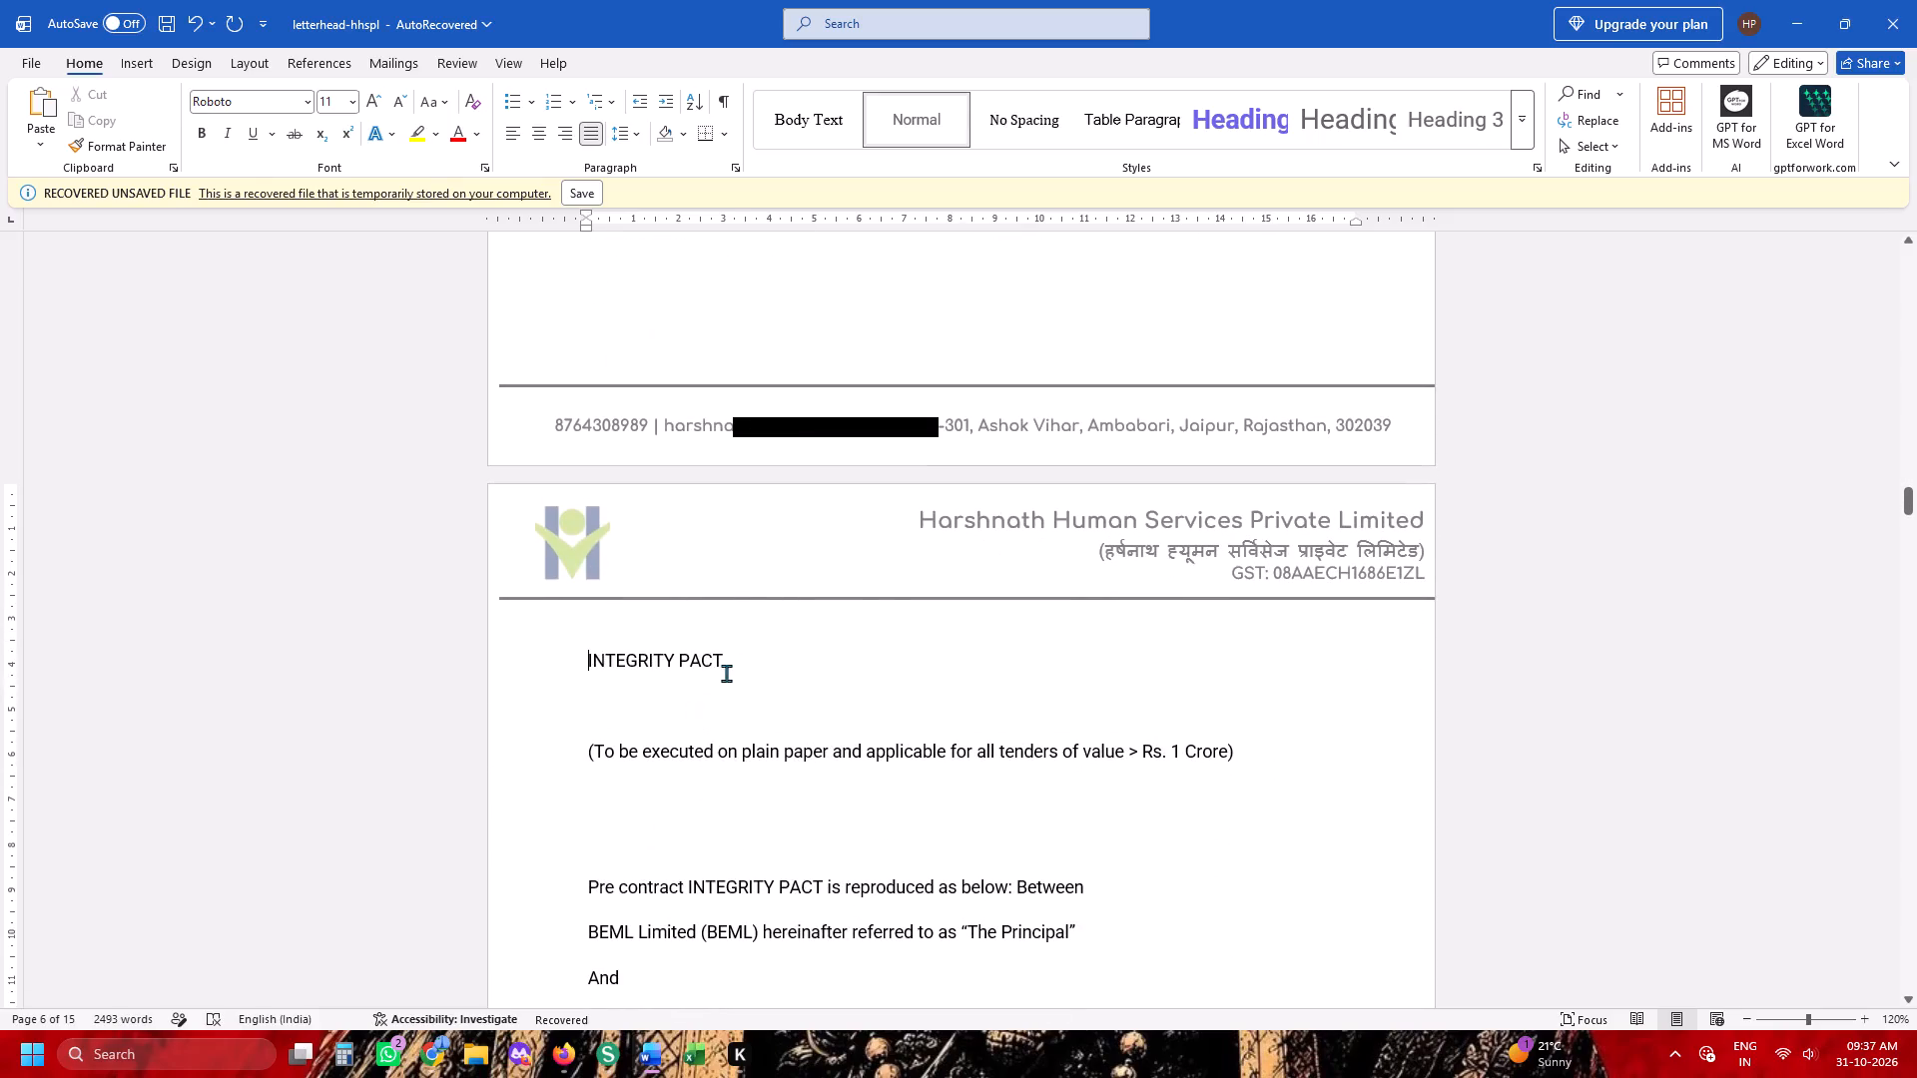
left_click_drag(737, 662, 513, 659)
key("ctrl+b")
key("ctrl+e")
left_click(555, 681)
Delete the "(To be executed on plain paper and applicable for all tenders of value > Rs. 1 Crore)" note and its surplus blank lines.
left_click_drag(614, 773, 1277, 775)
left_click(1276, 762)
left_click_drag(1276, 762, 457, 750)
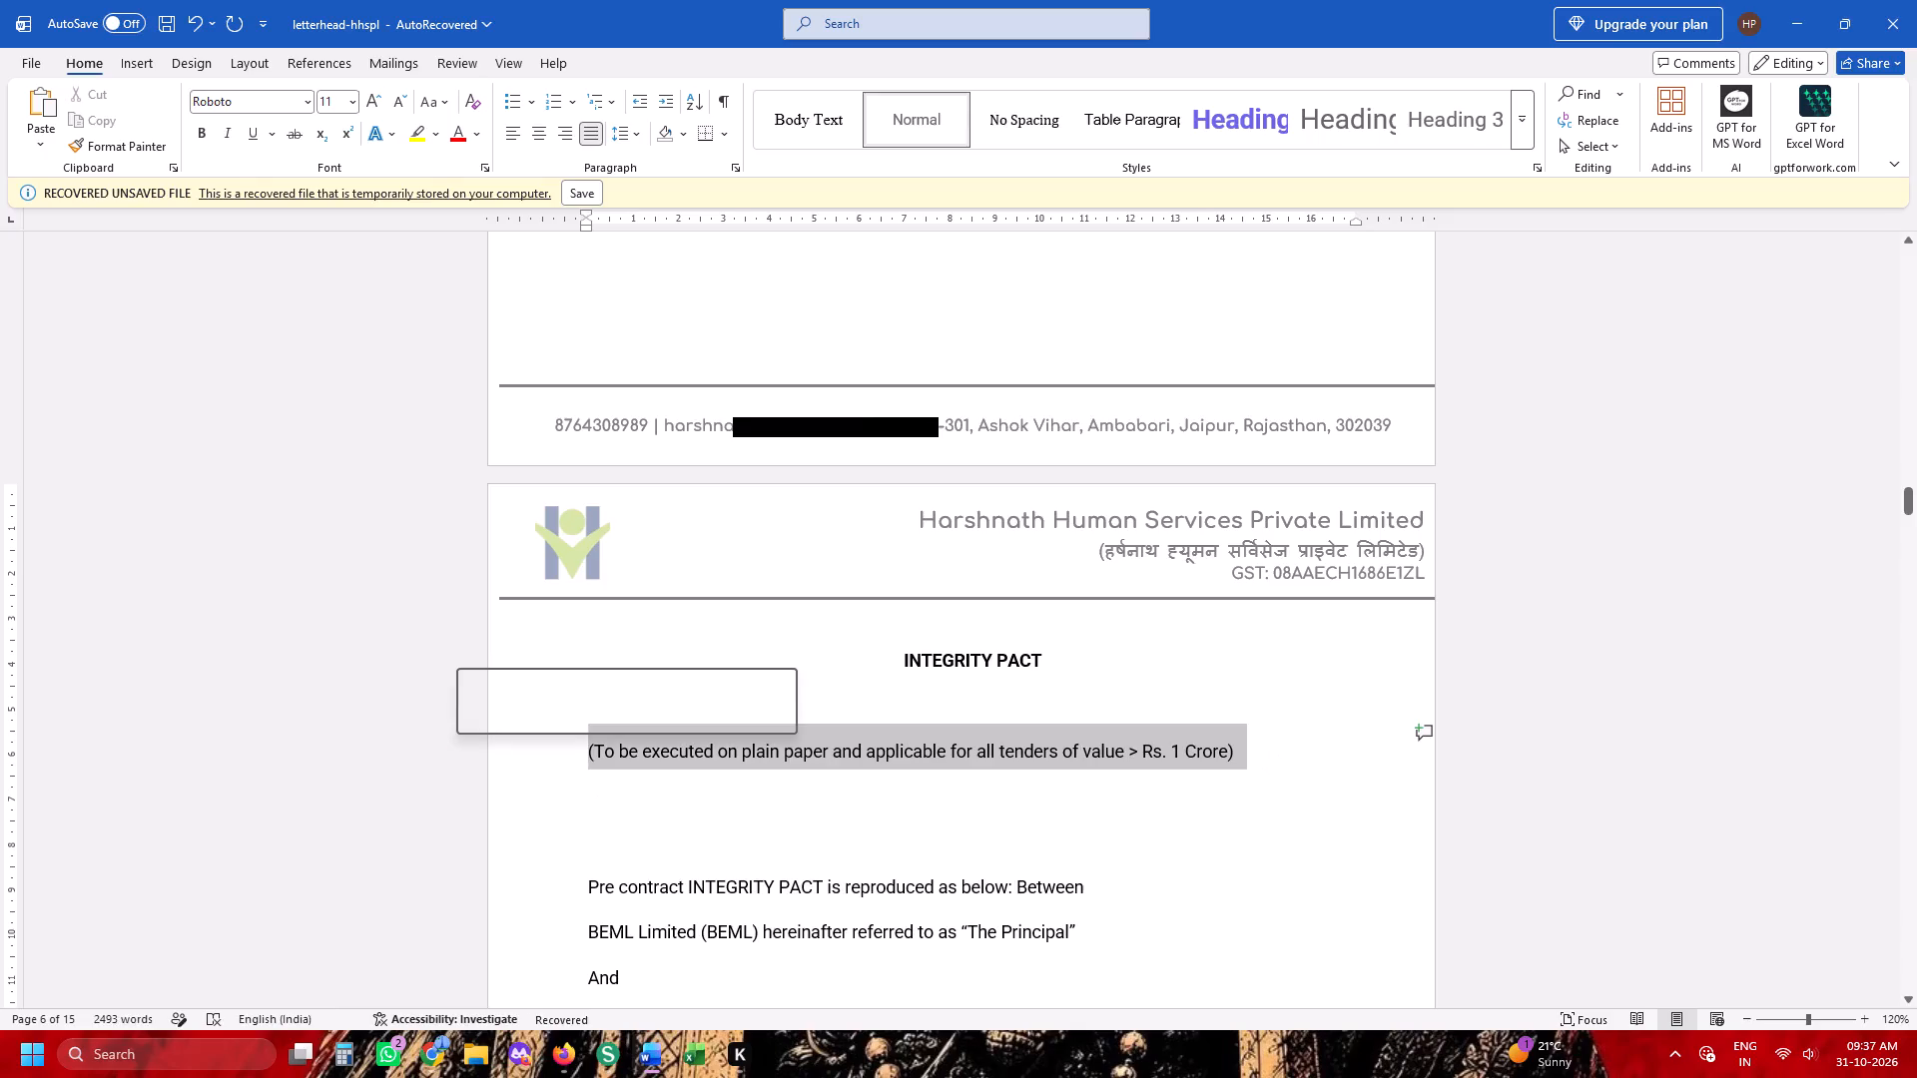
key("Delete")
key("Return")
key("Delete")
key("Delete")
key("Delete")
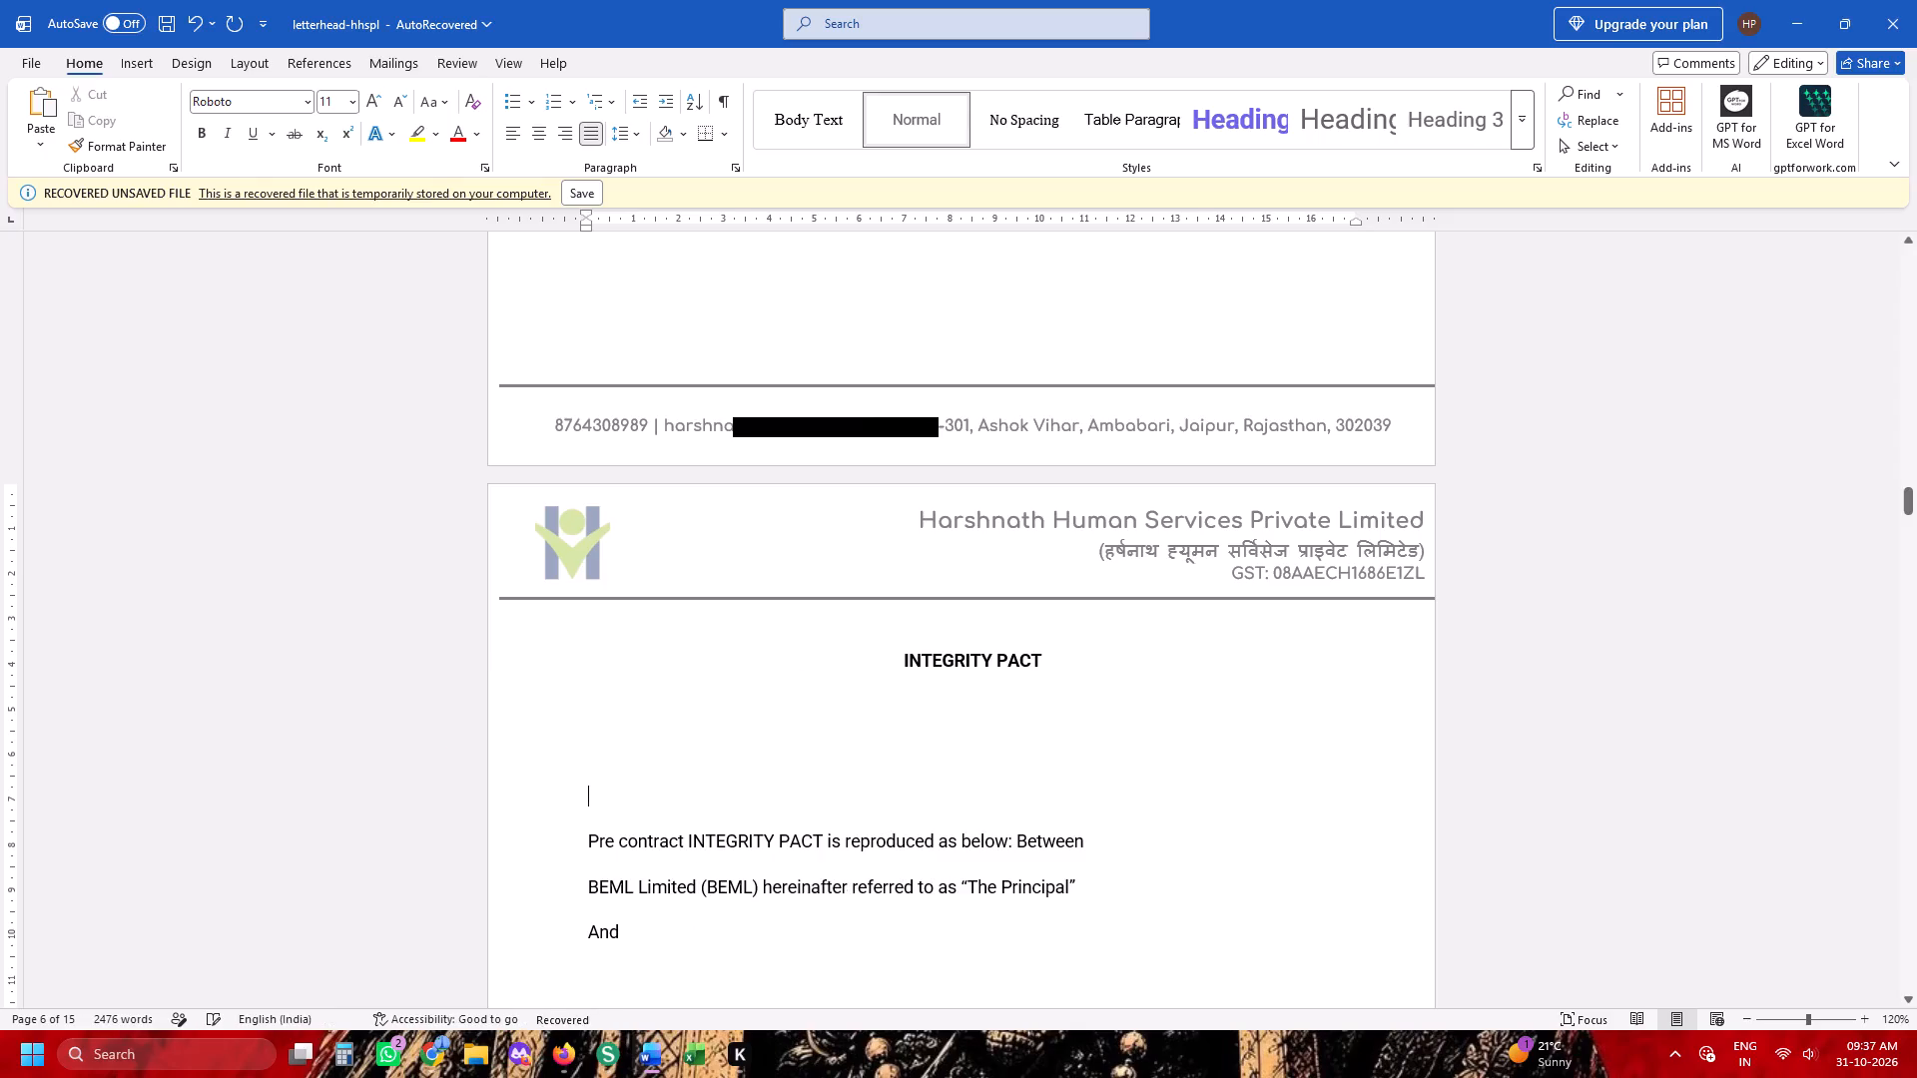
key("Delete")
key("BackSpace")
key("BackSpace")
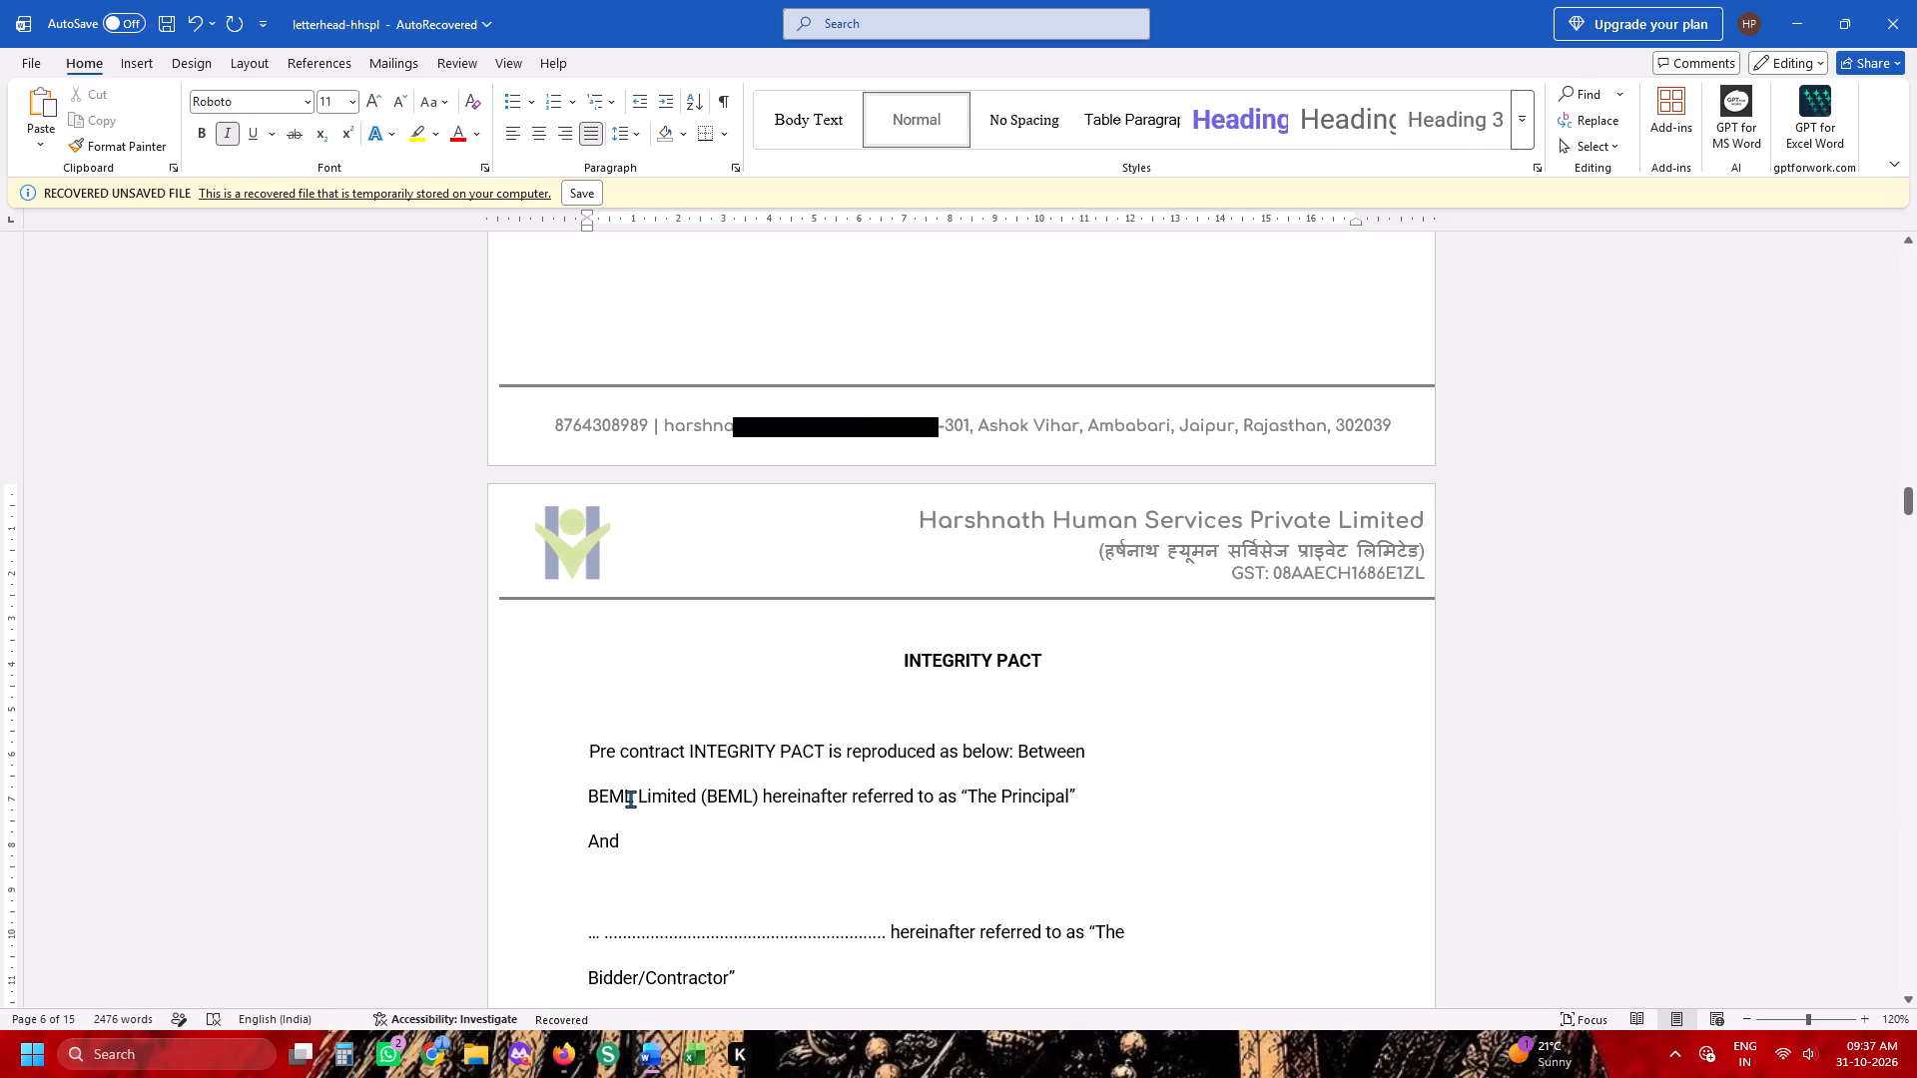
Replace the dotted bidder placeholder in the Integrity Pact with "Harshnath Human Services Pvt Ltd" in bold.
scroll(630, 799, "down", 3)
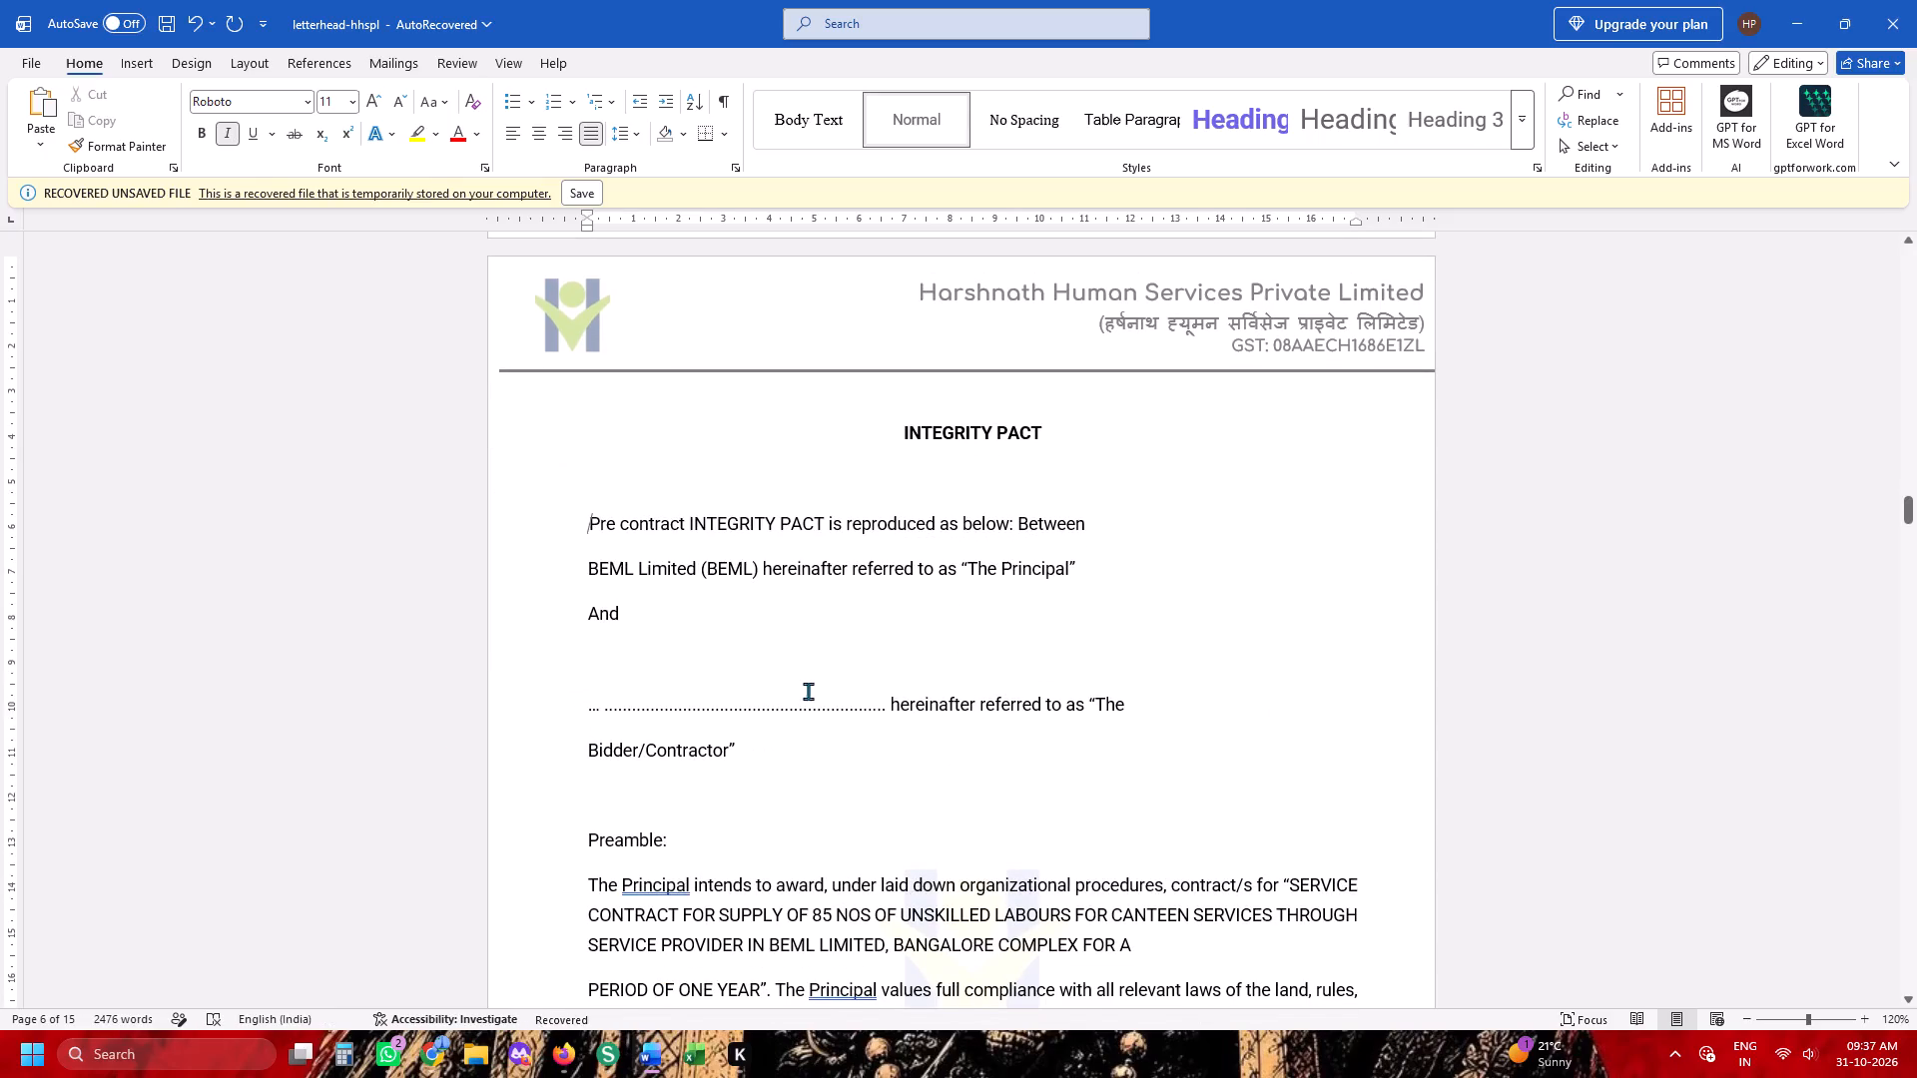
left_click_drag(893, 704, 534, 709)
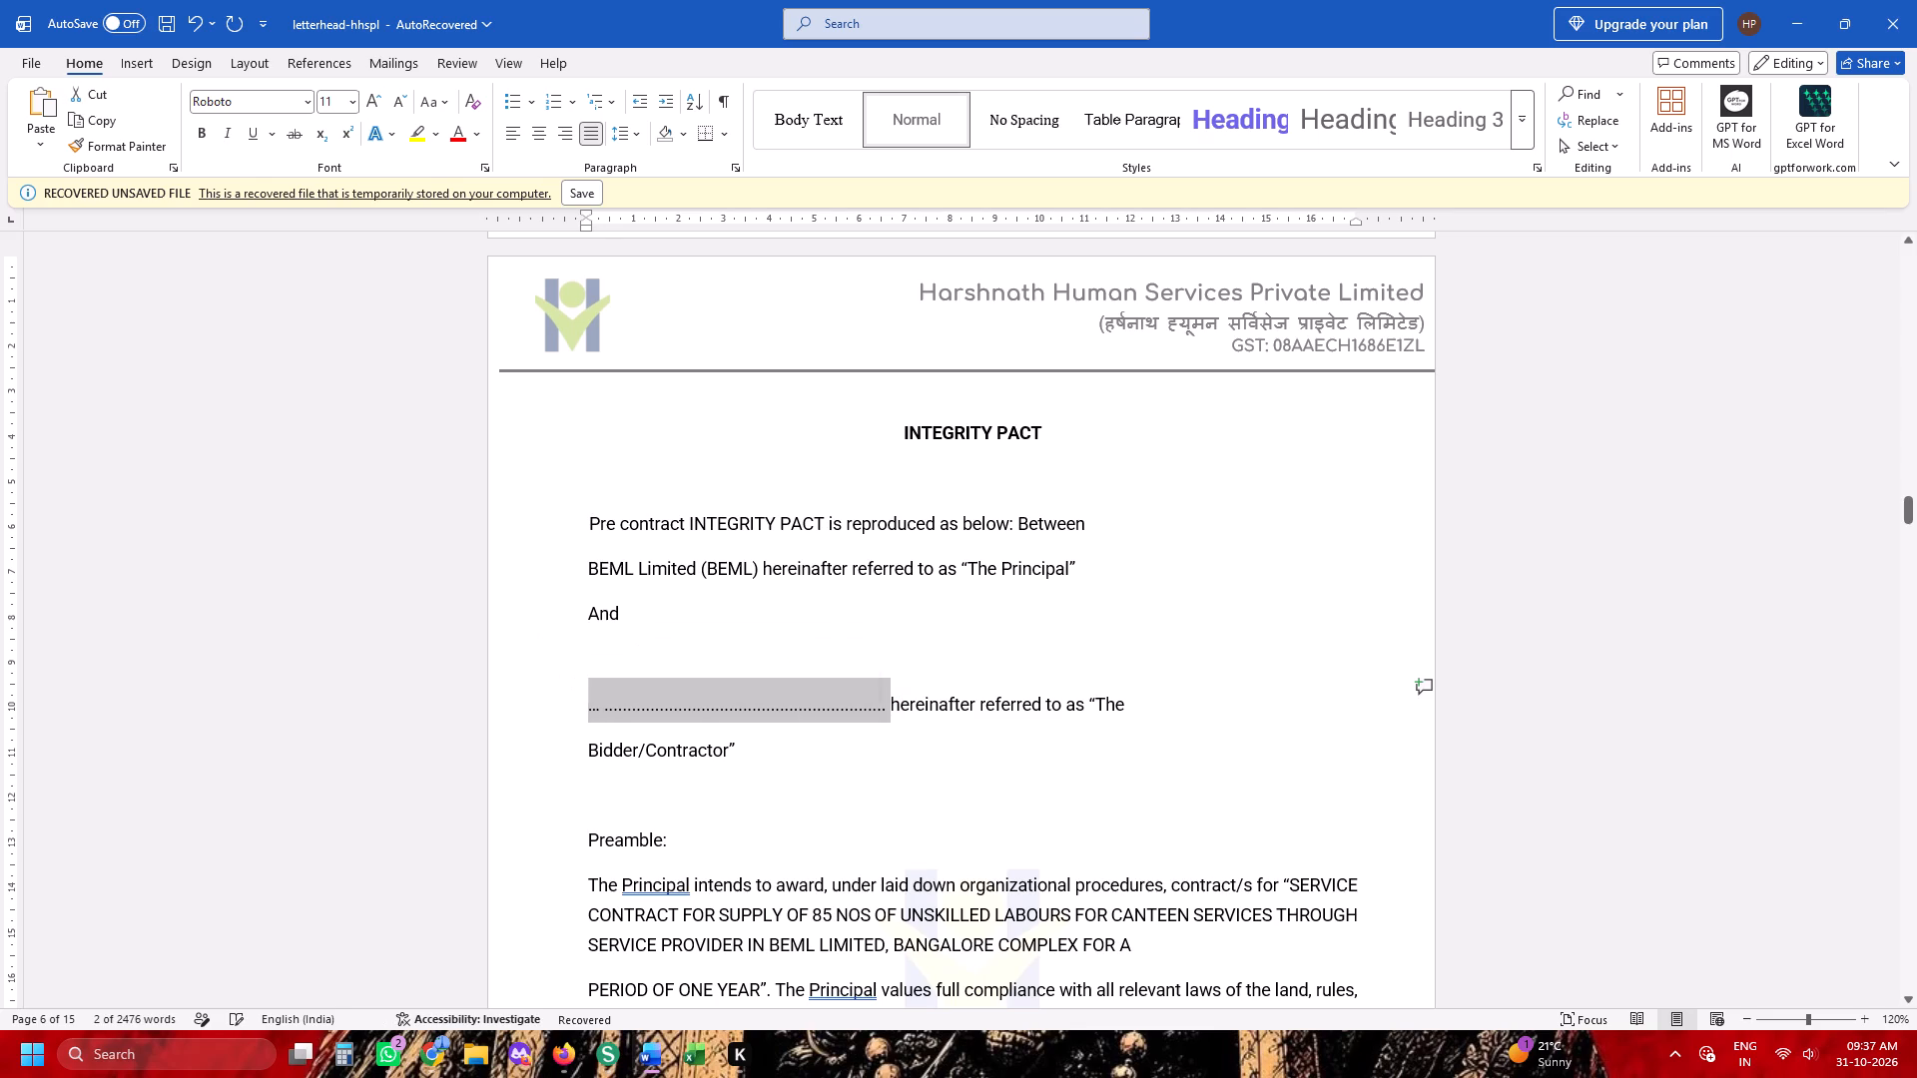
key("ctrl+b")
key("super+v")
key("End")
key("Return")
key("ctrl+v")
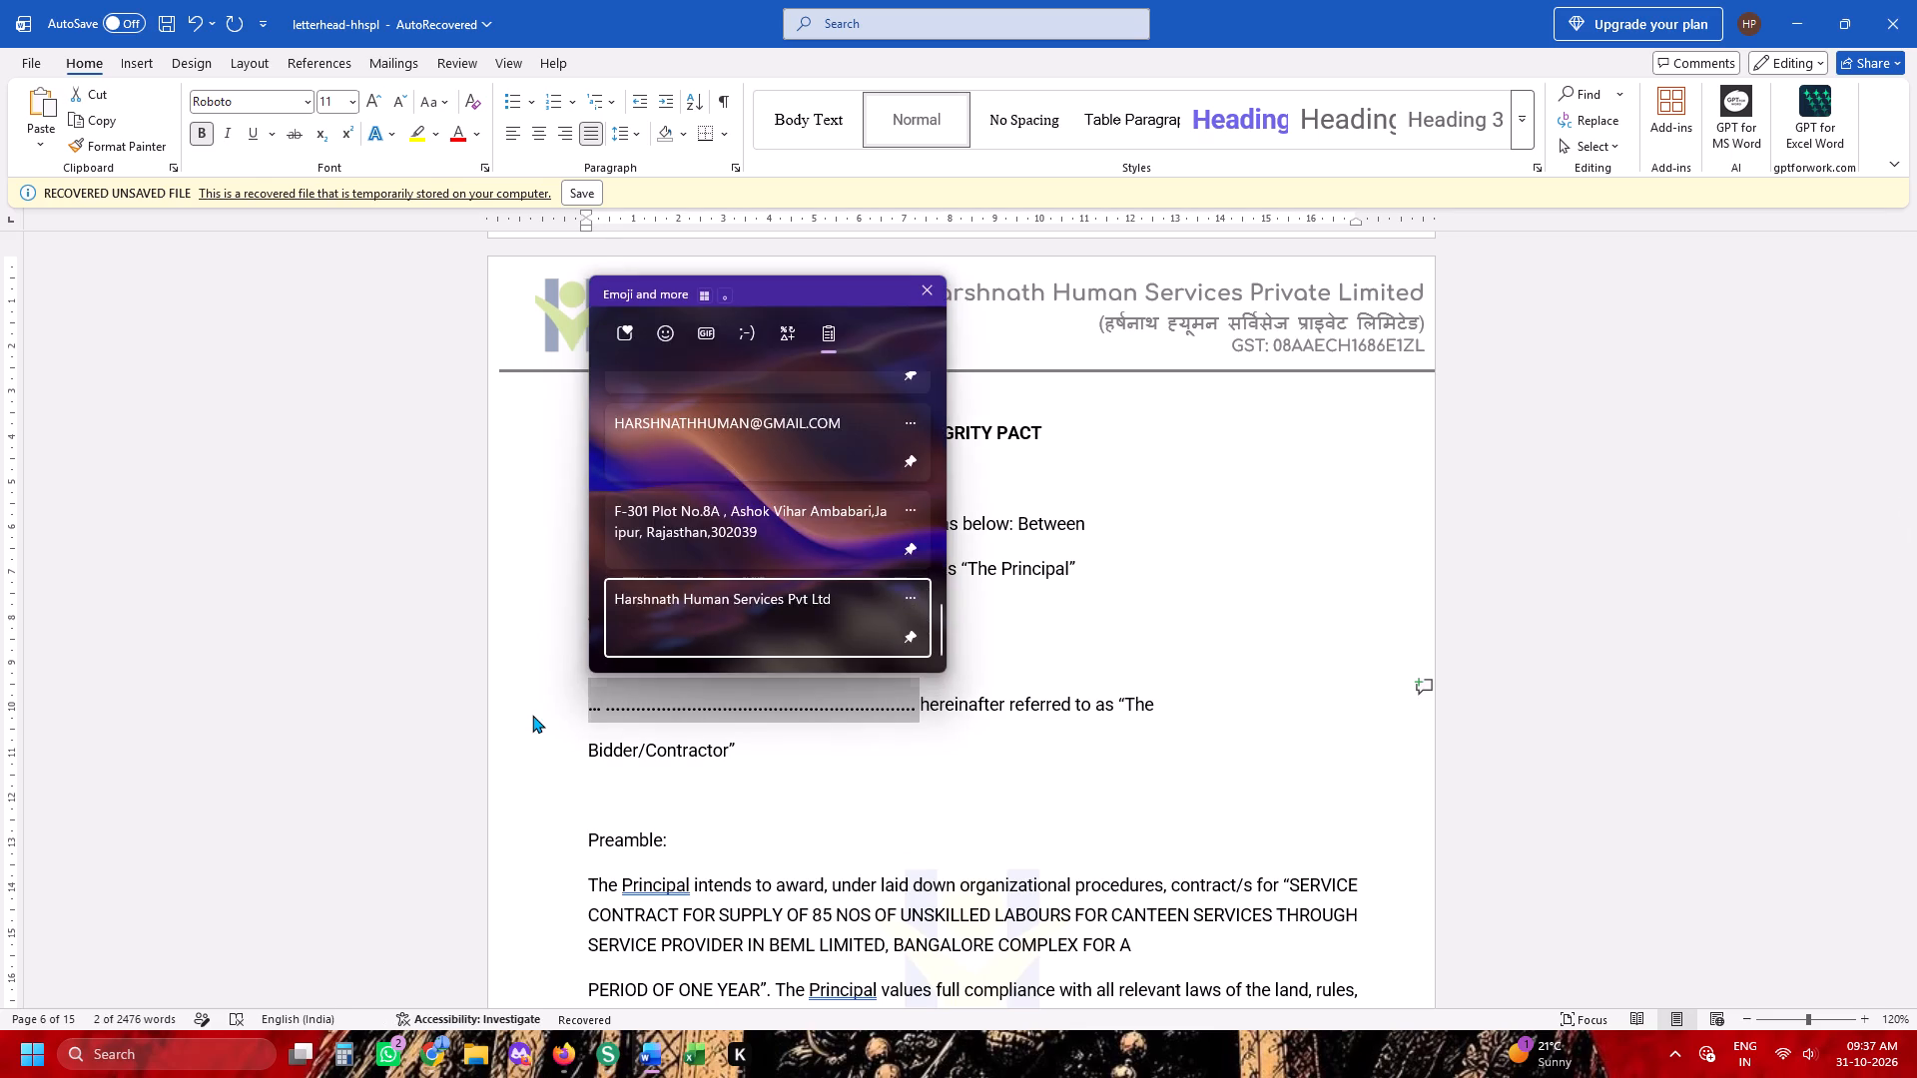
key("BackSpace")
key("BackSpace")
key("space")
Remove the blank line between "And" and the Harshnath Human Services Pvt Ltd line.
left_click(615, 643)
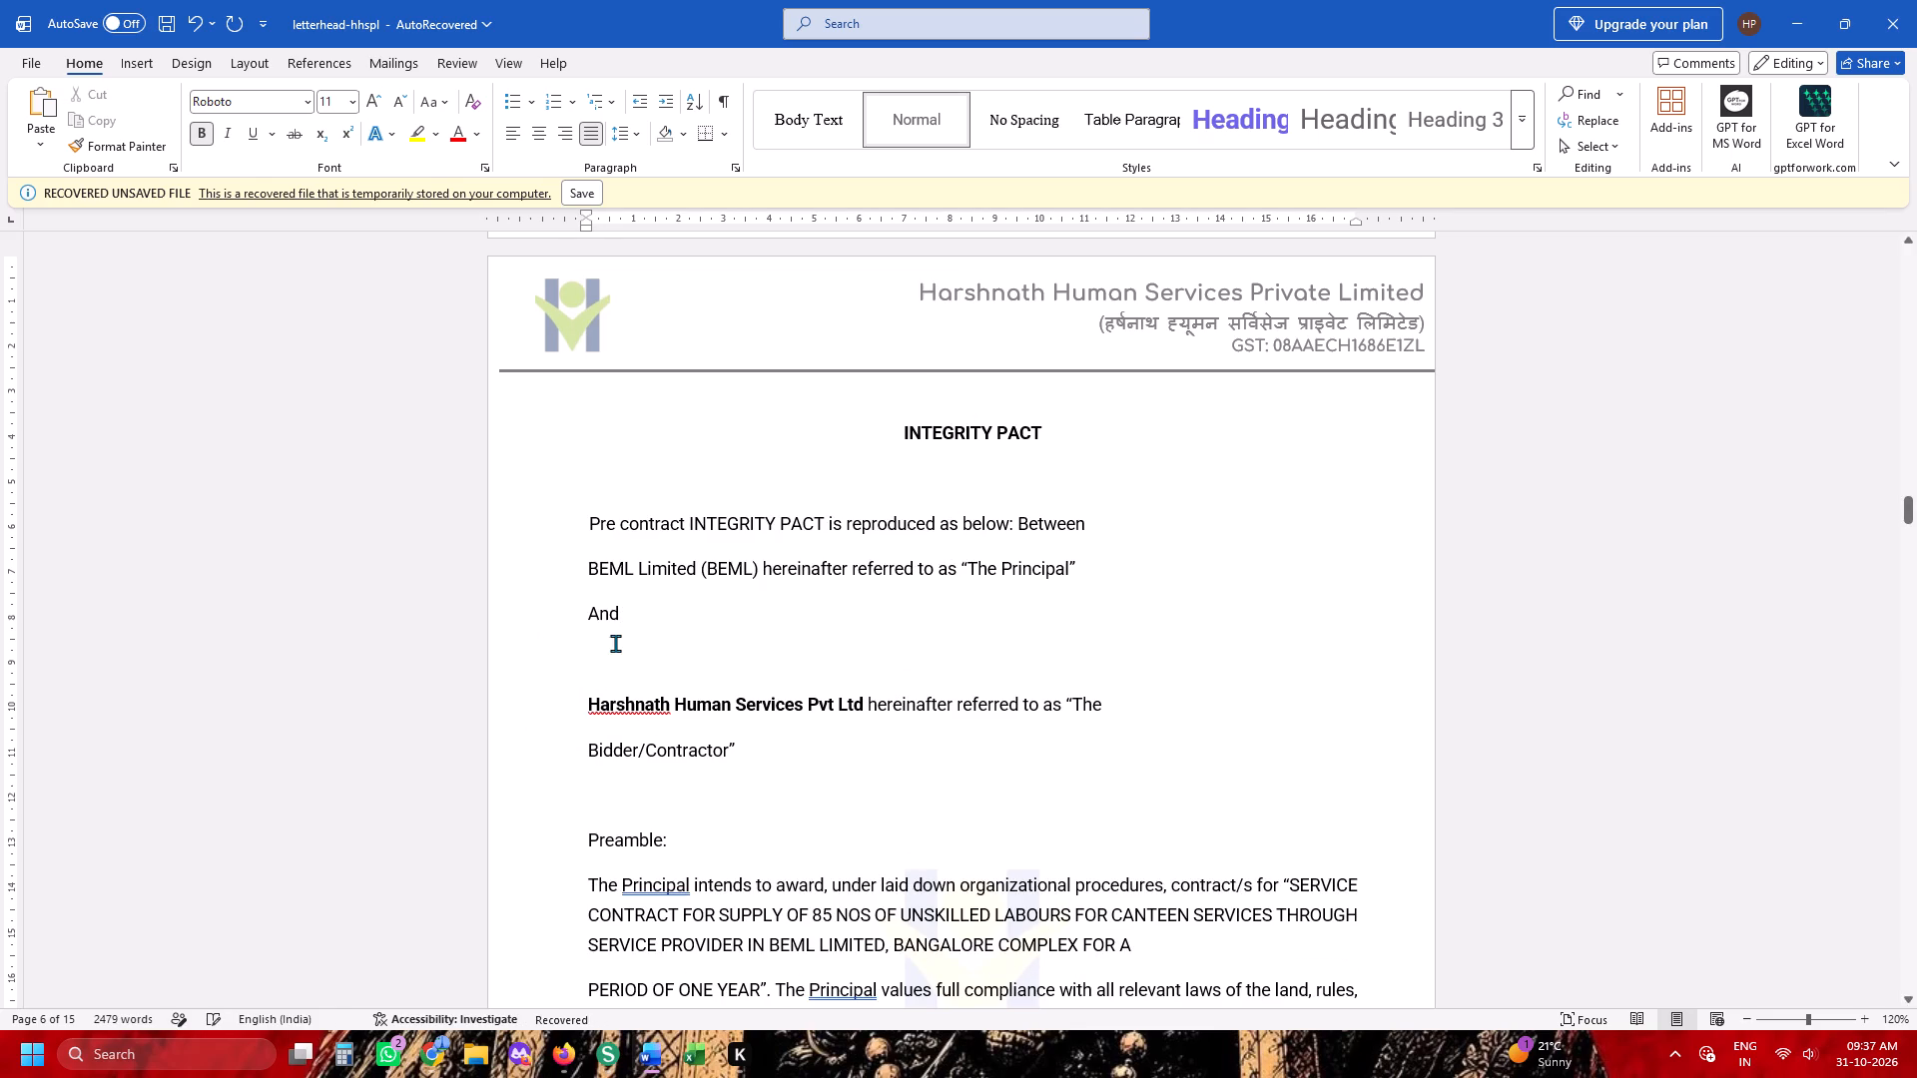
key("Delete")
Join the "BEML Limited (BEML) hereinafter referred to as" line onto the end of the "Pre contract INTEGRITY PACT" line.
left_click(580, 582)
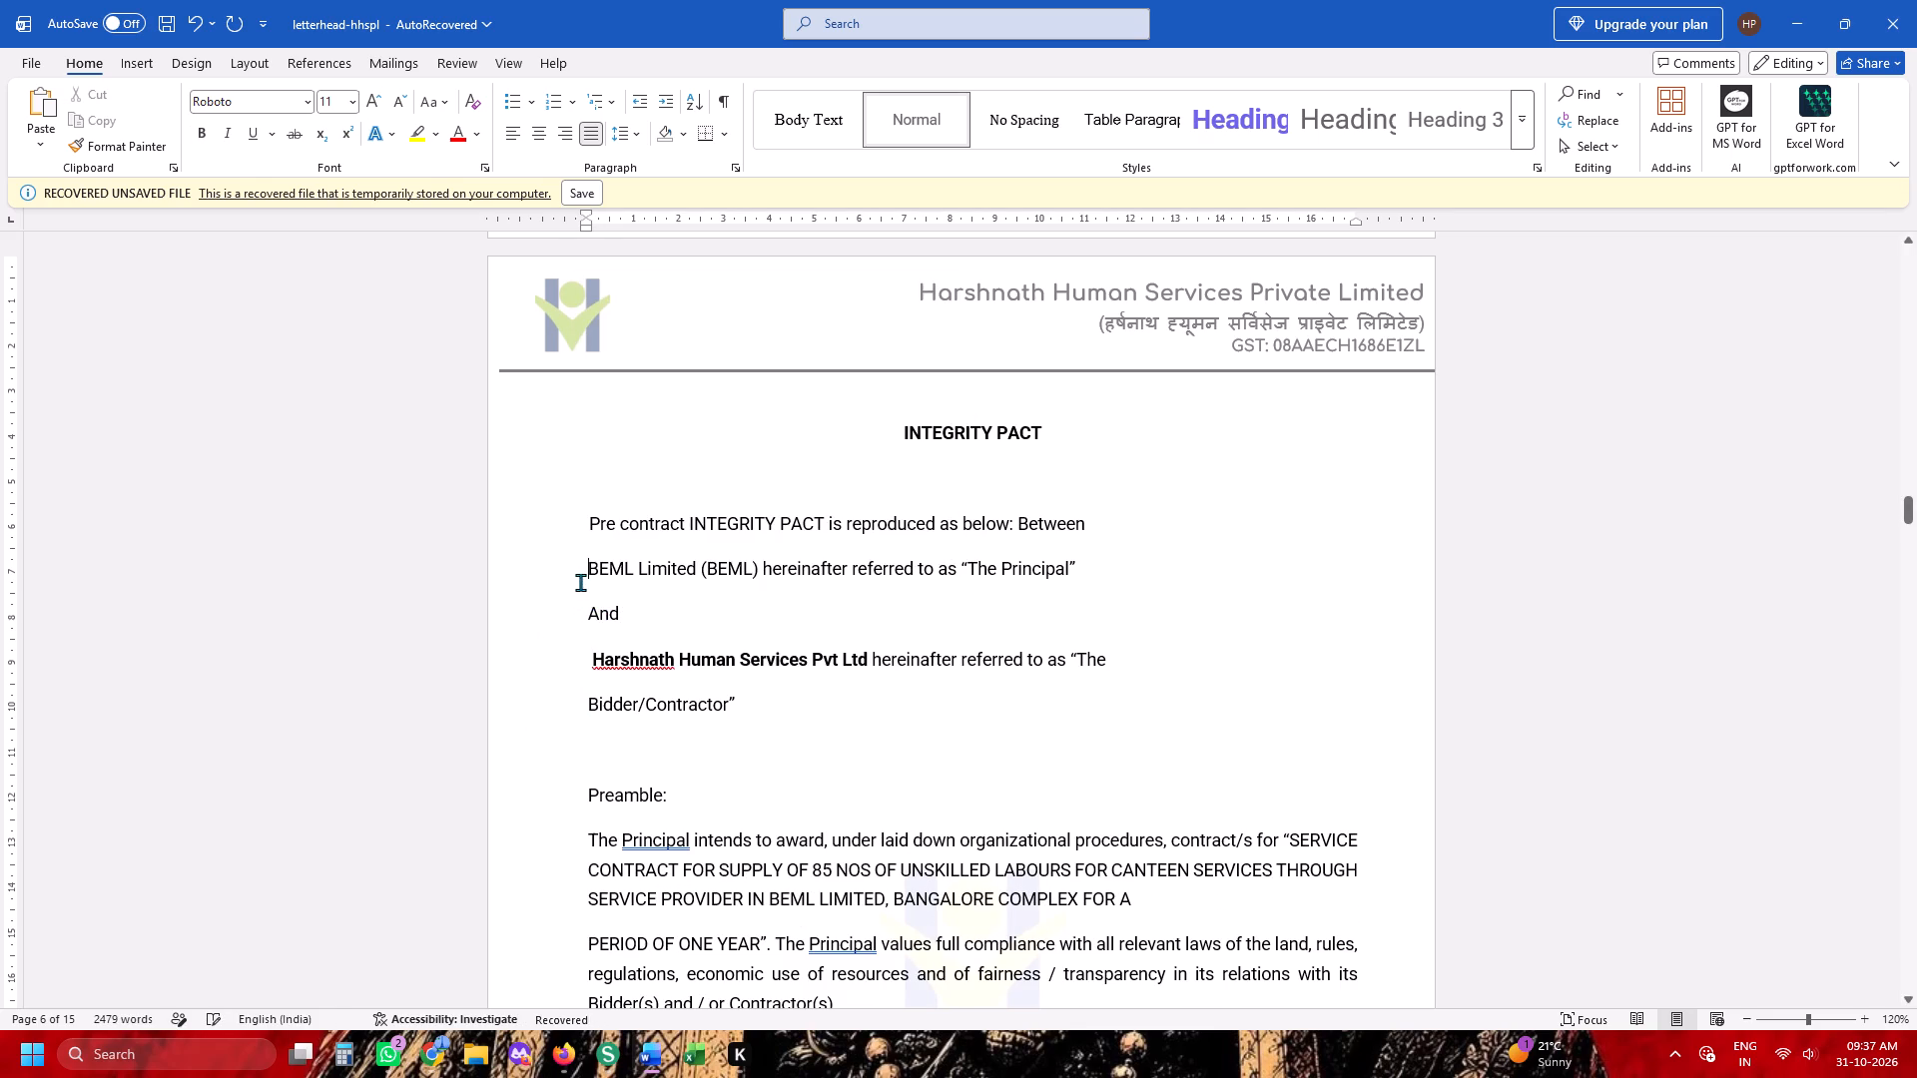
key("BackSpace")
key("BackSpace")
scroll(724, 584, "down", 4)
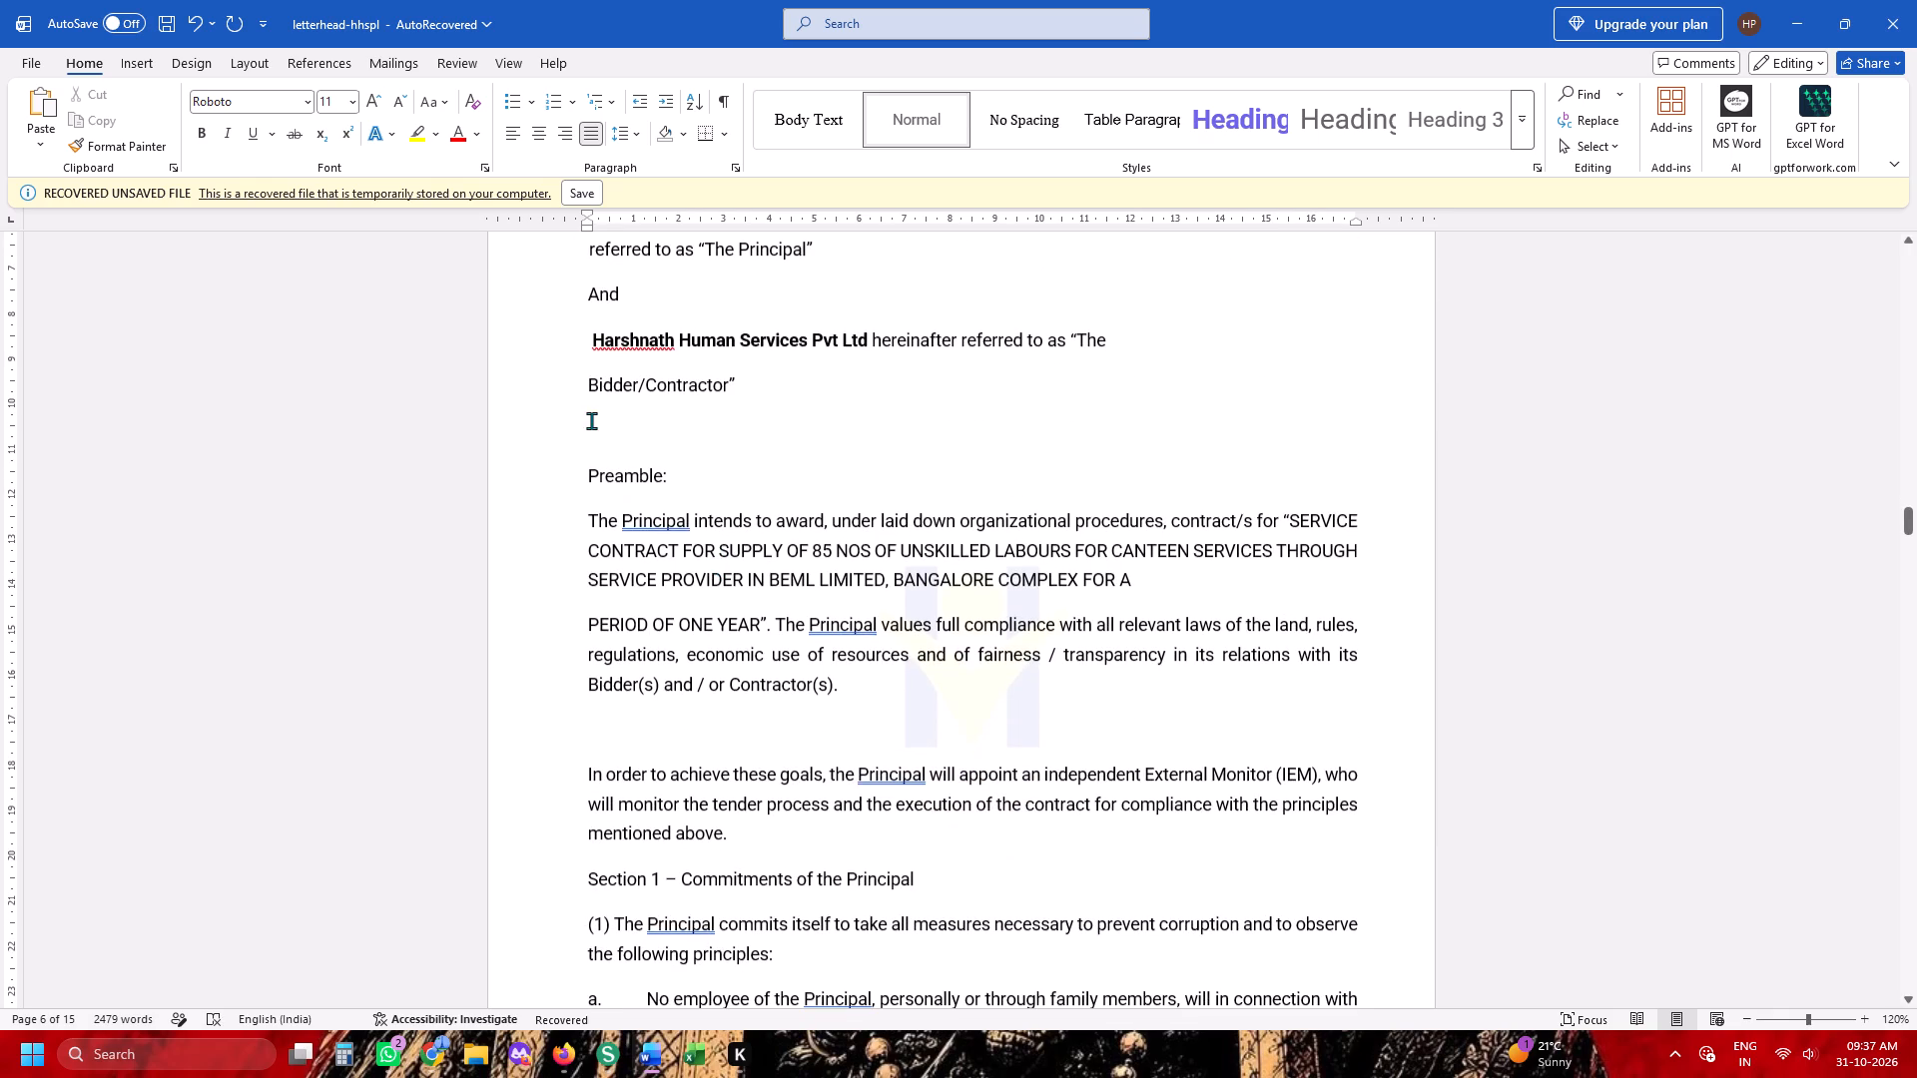
Join the "Bidder/Contractor" line onto the end of the "Harshnath Human Services Pvt Ltd hereinafter referred to as" line.
left_click(591, 405)
left_click(577, 388)
key("BackSpace")
key("BackSpace")
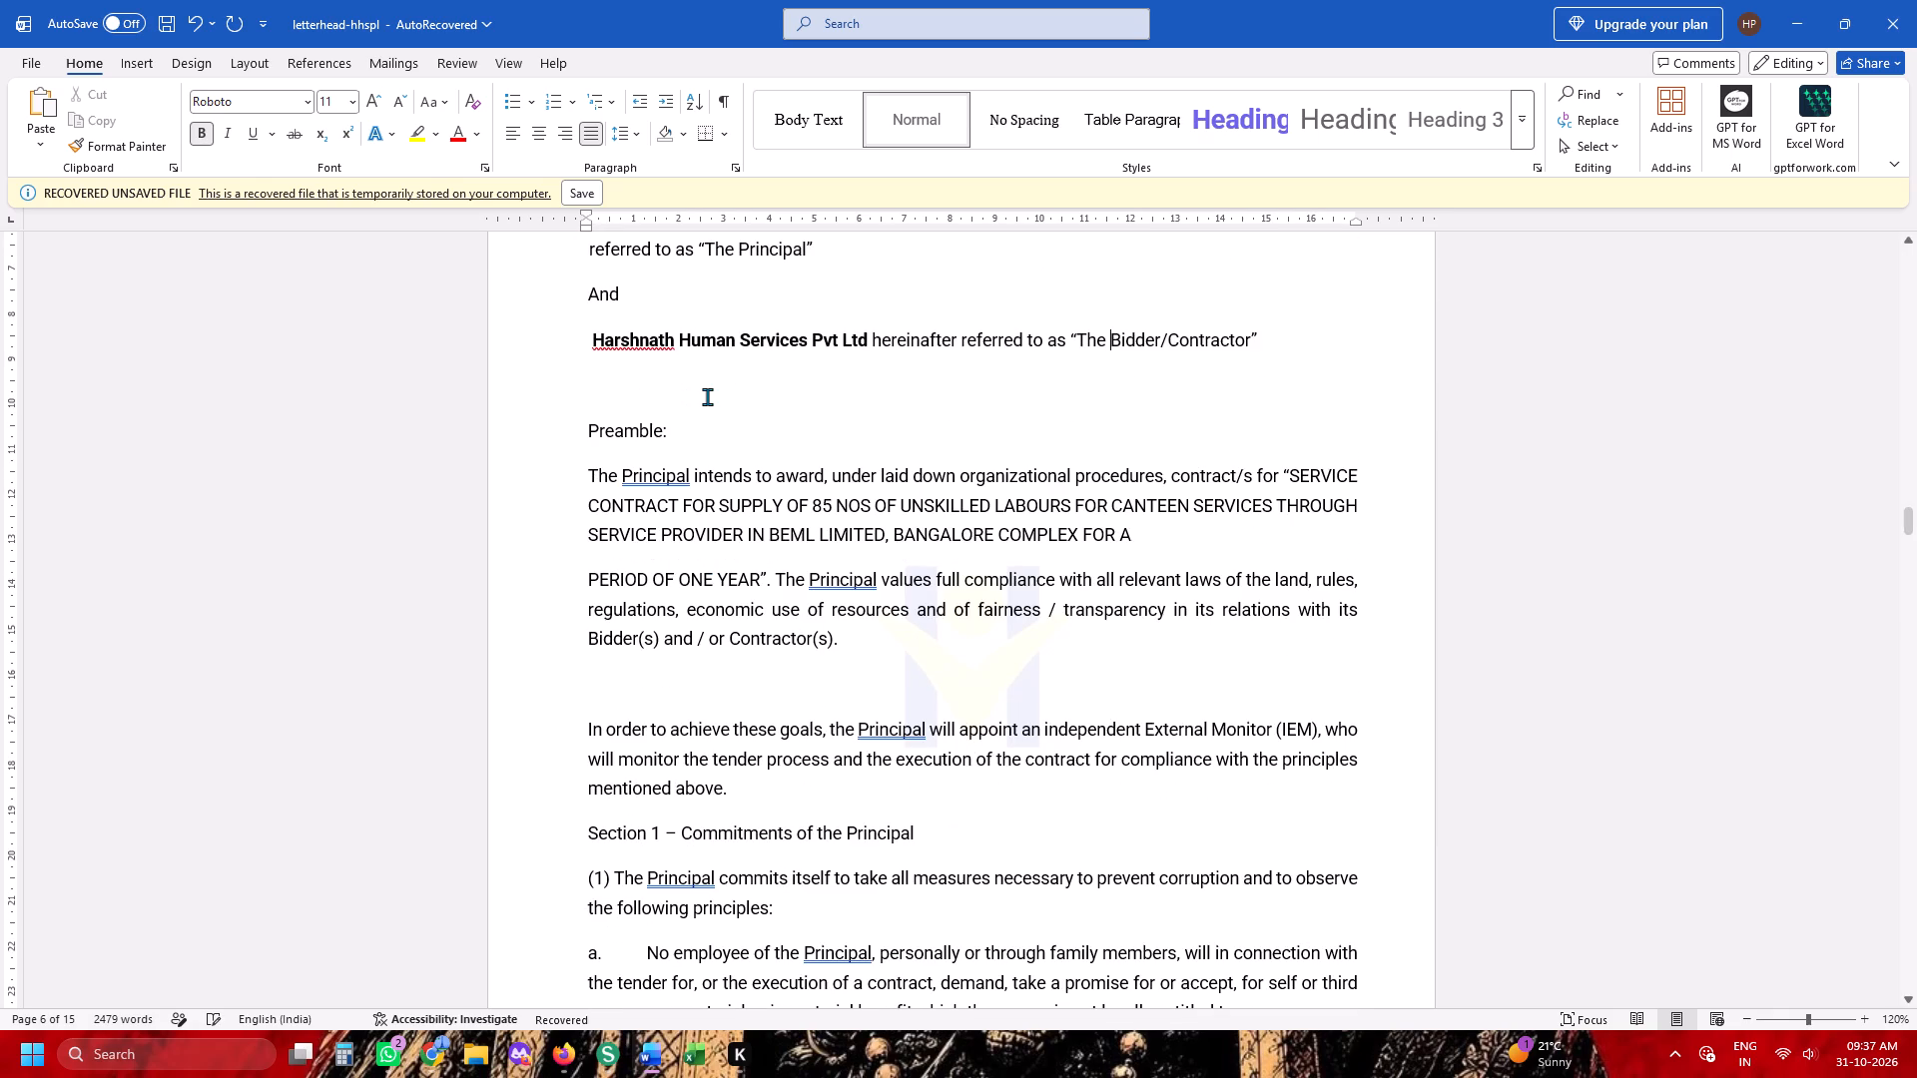
Delete the blank lines above "Preamble:" and above the paragraph starting "In order to achieve these goals".
left_click(691, 399)
key("Delete")
scroll(673, 540, "down", 2)
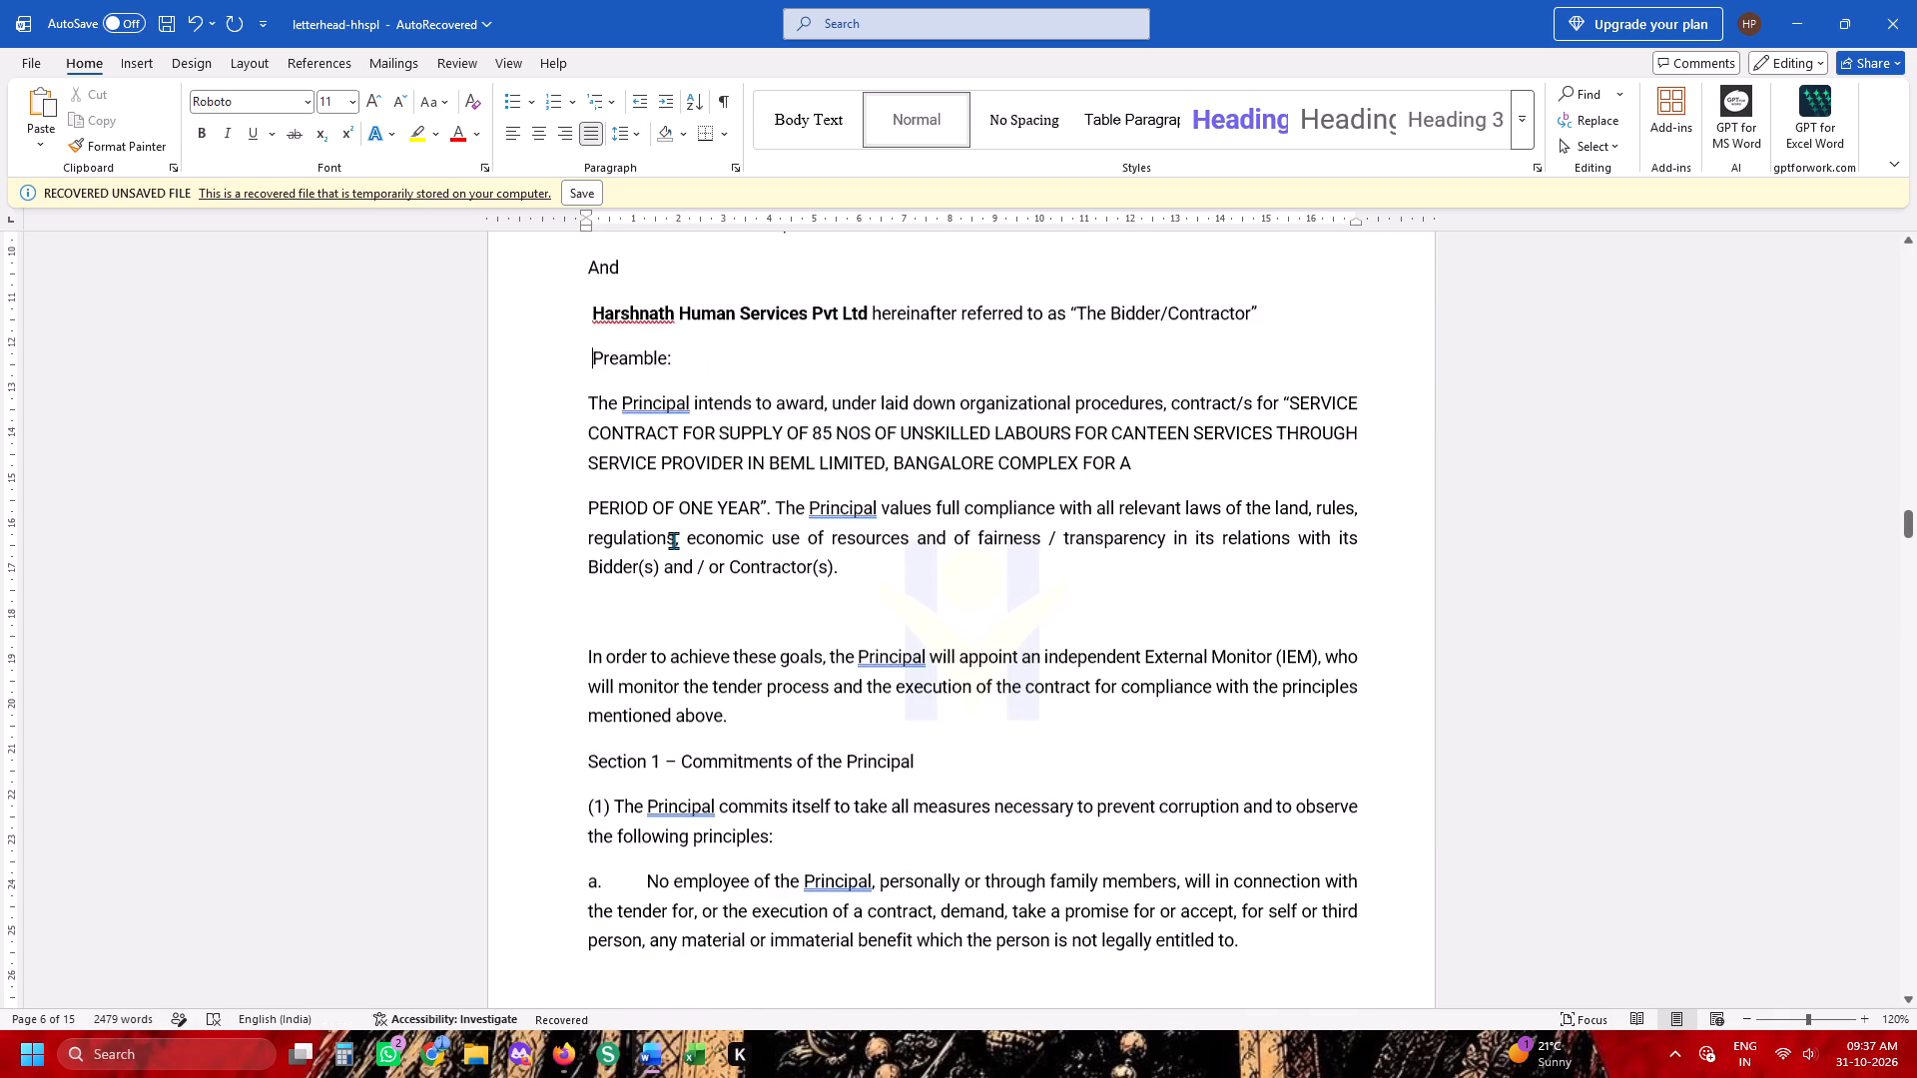
left_click(646, 502)
key("Delete")
Delete the blank lines between clauses a and b and between clauses b and c of Section 1.
scroll(741, 610, "down", 2)
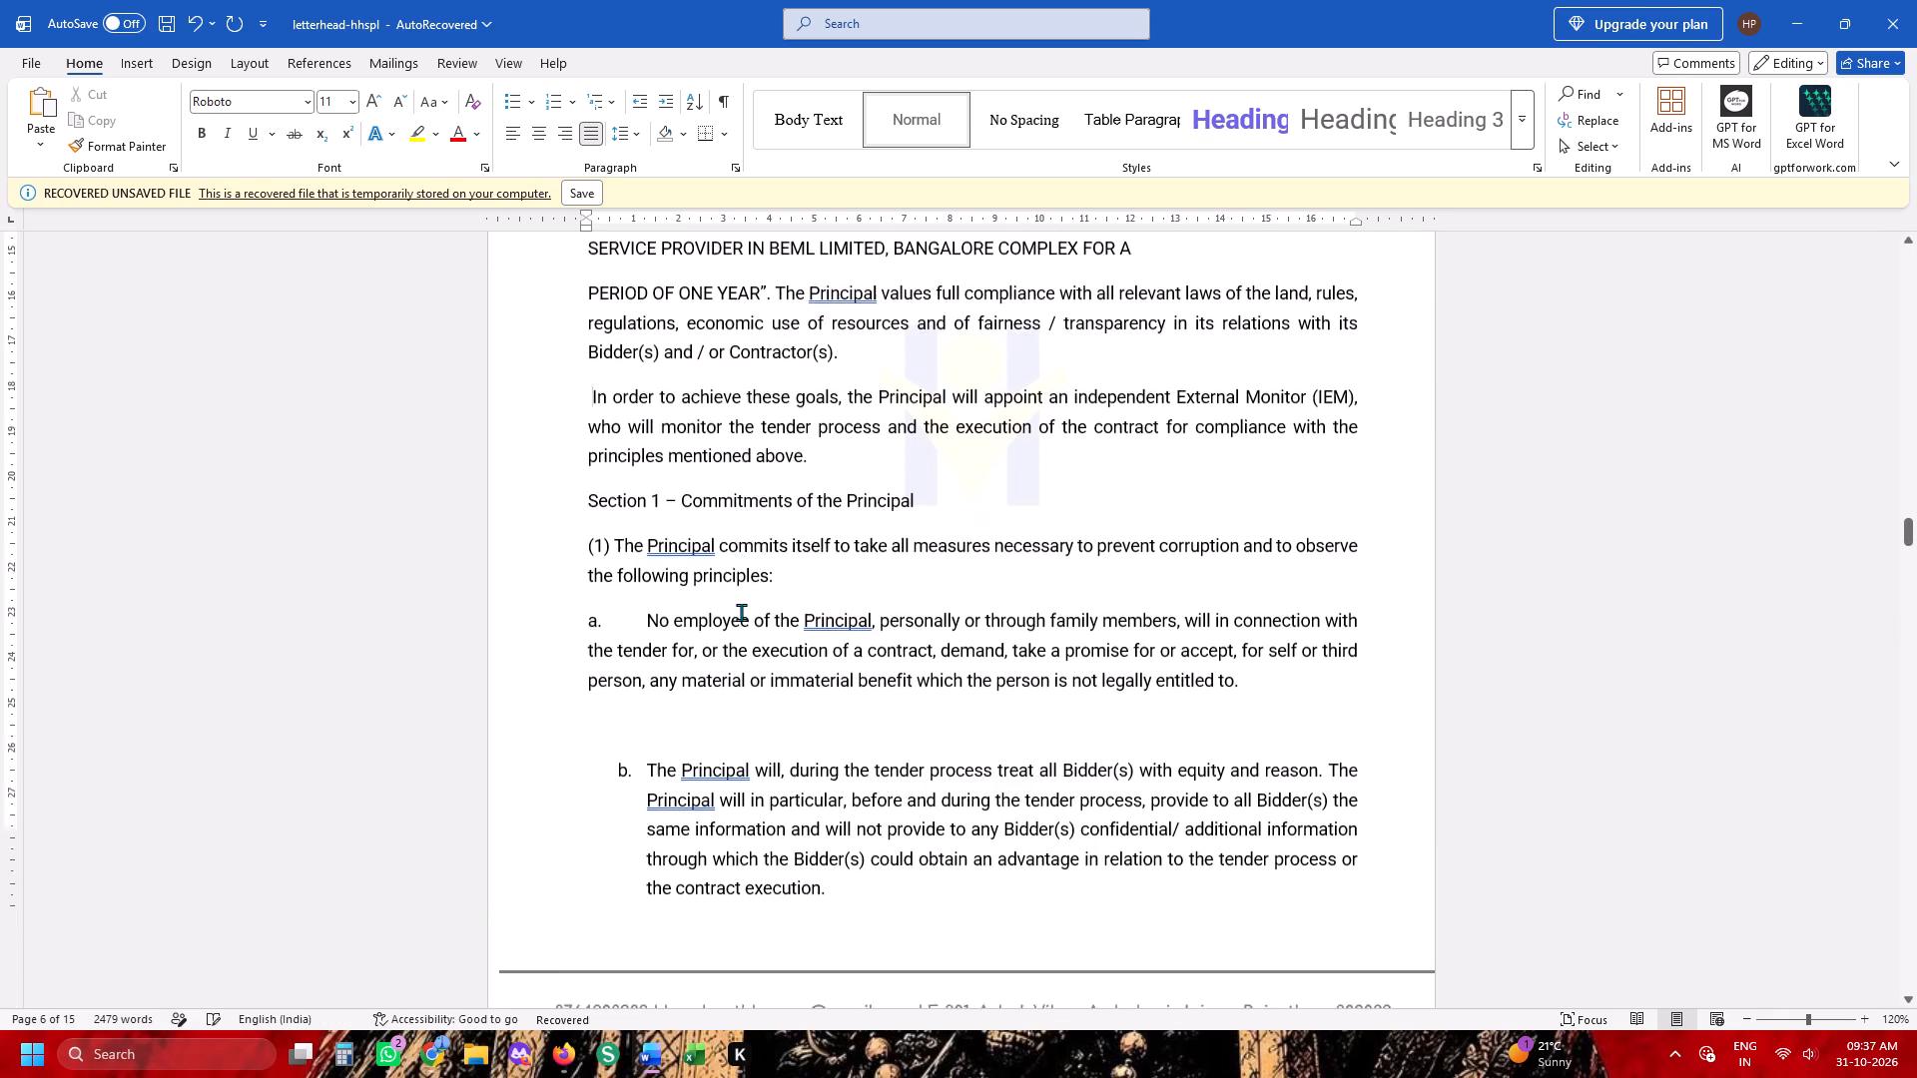
scroll(741, 612, "down", 2)
left_click(674, 485)
key("BackSpace")
key("BackSpace")
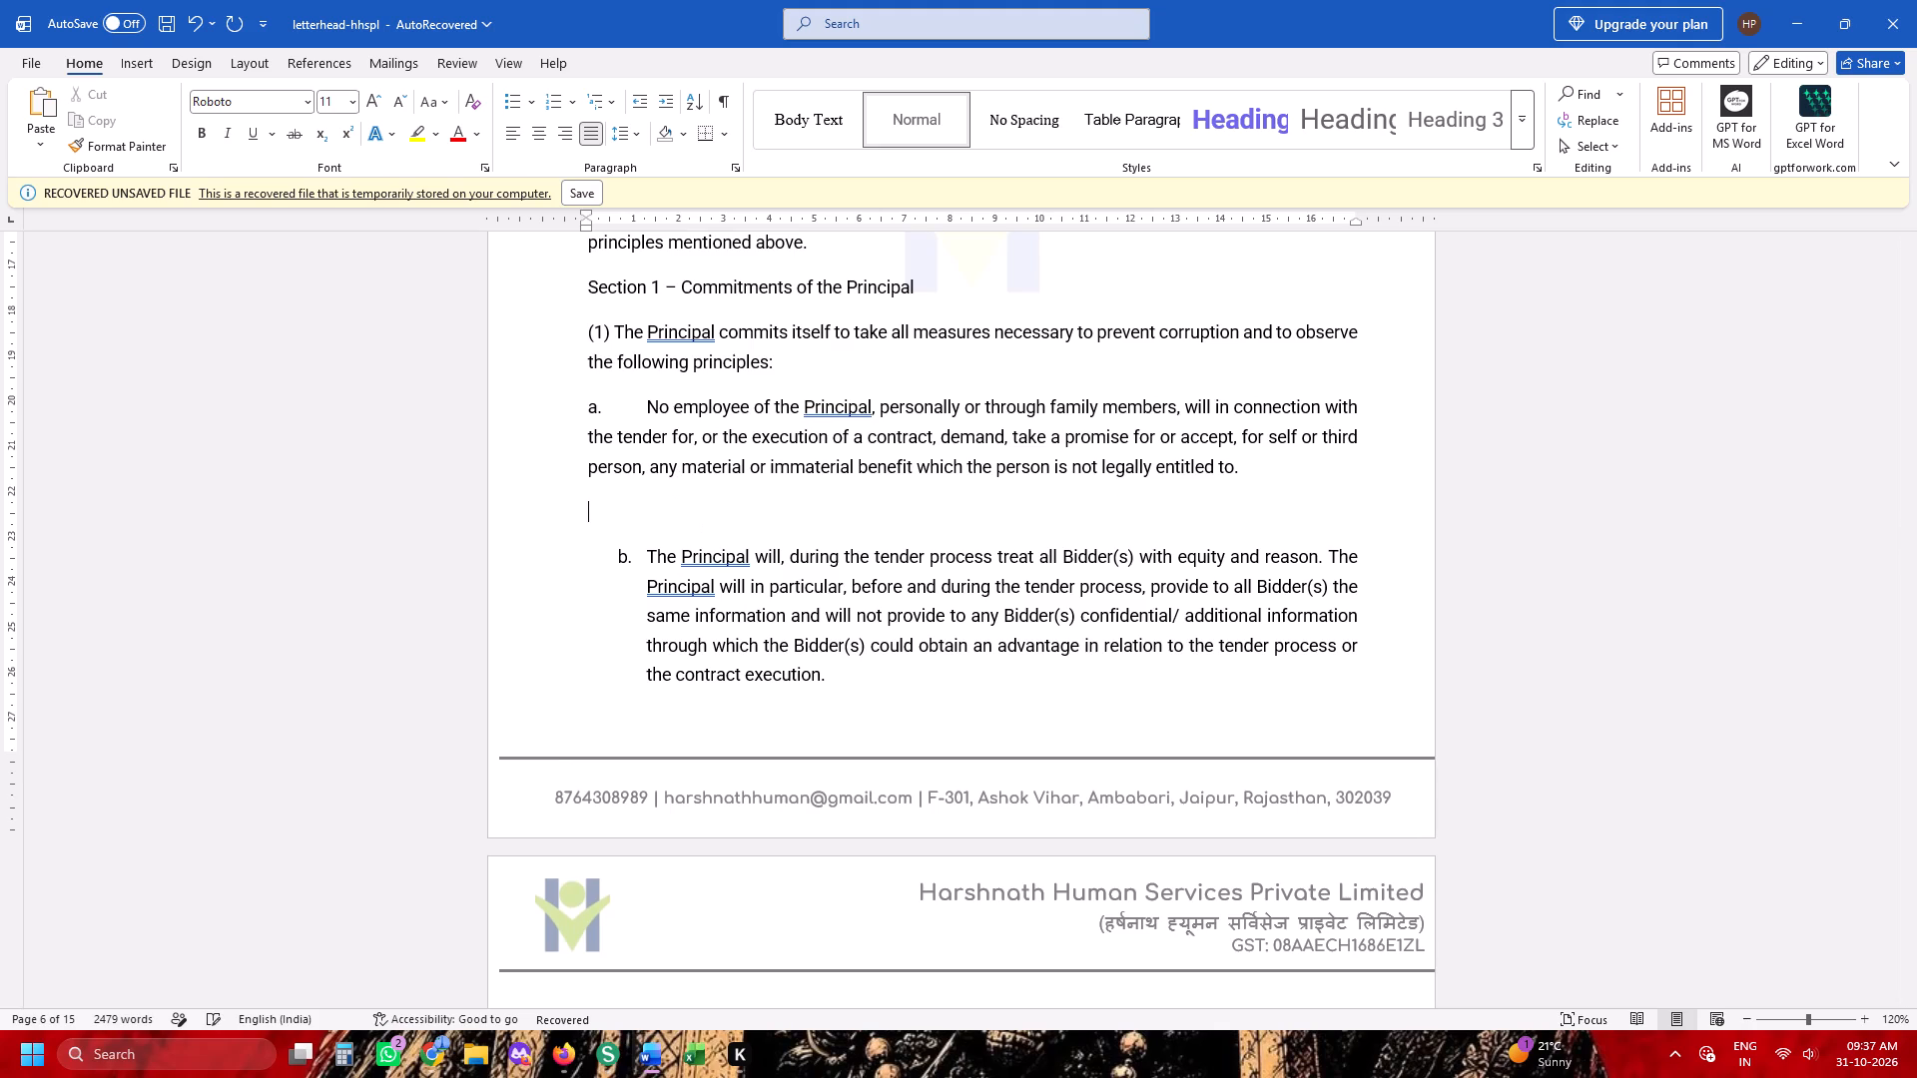
key("Delete")
scroll(681, 515, "down", 3)
left_click(687, 437)
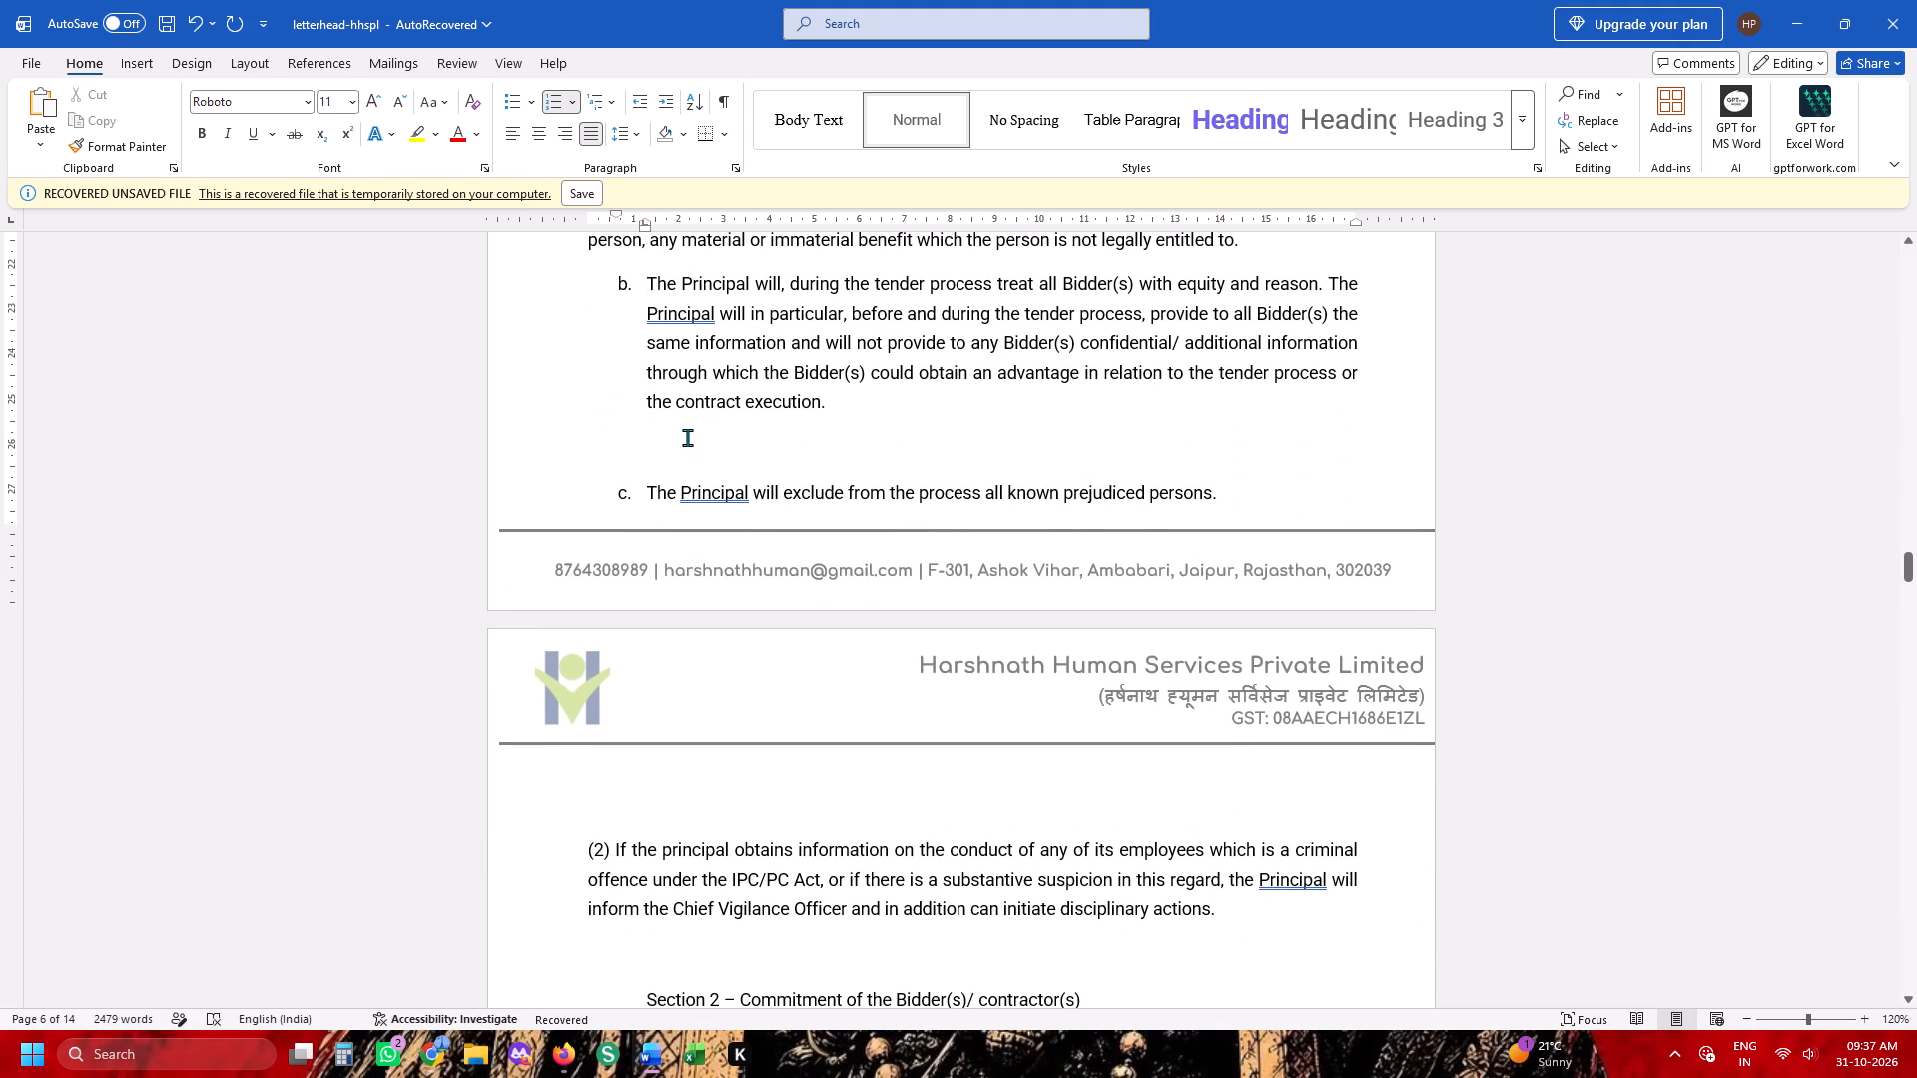
key("BackSpace")
key("BackSpace")
key("Delete")
Remove the left indent from the "Section 2 – Commitment of the Bidder(s)/ contractor(s)" heading and delete the blank line below it.
scroll(728, 759, "down", 7)
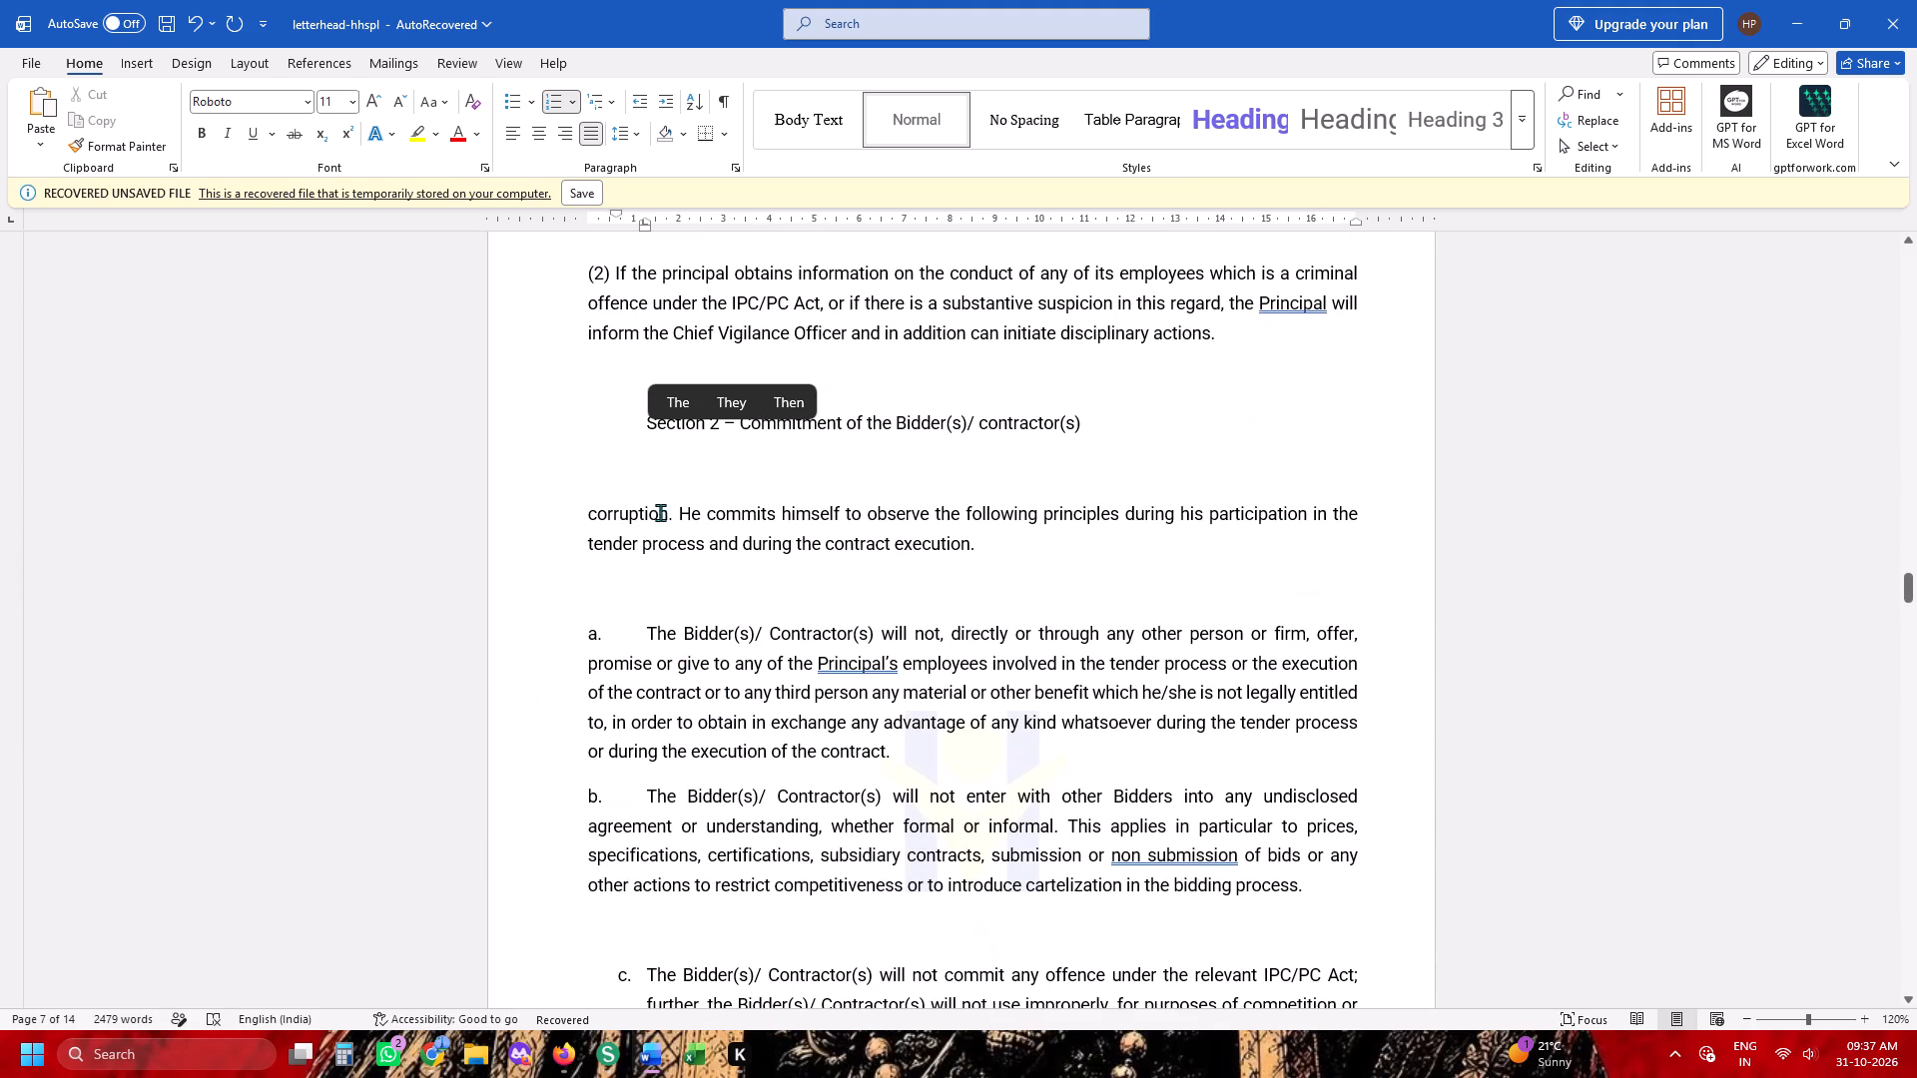
left_click(647, 455)
left_click(637, 420)
key("BackSpace")
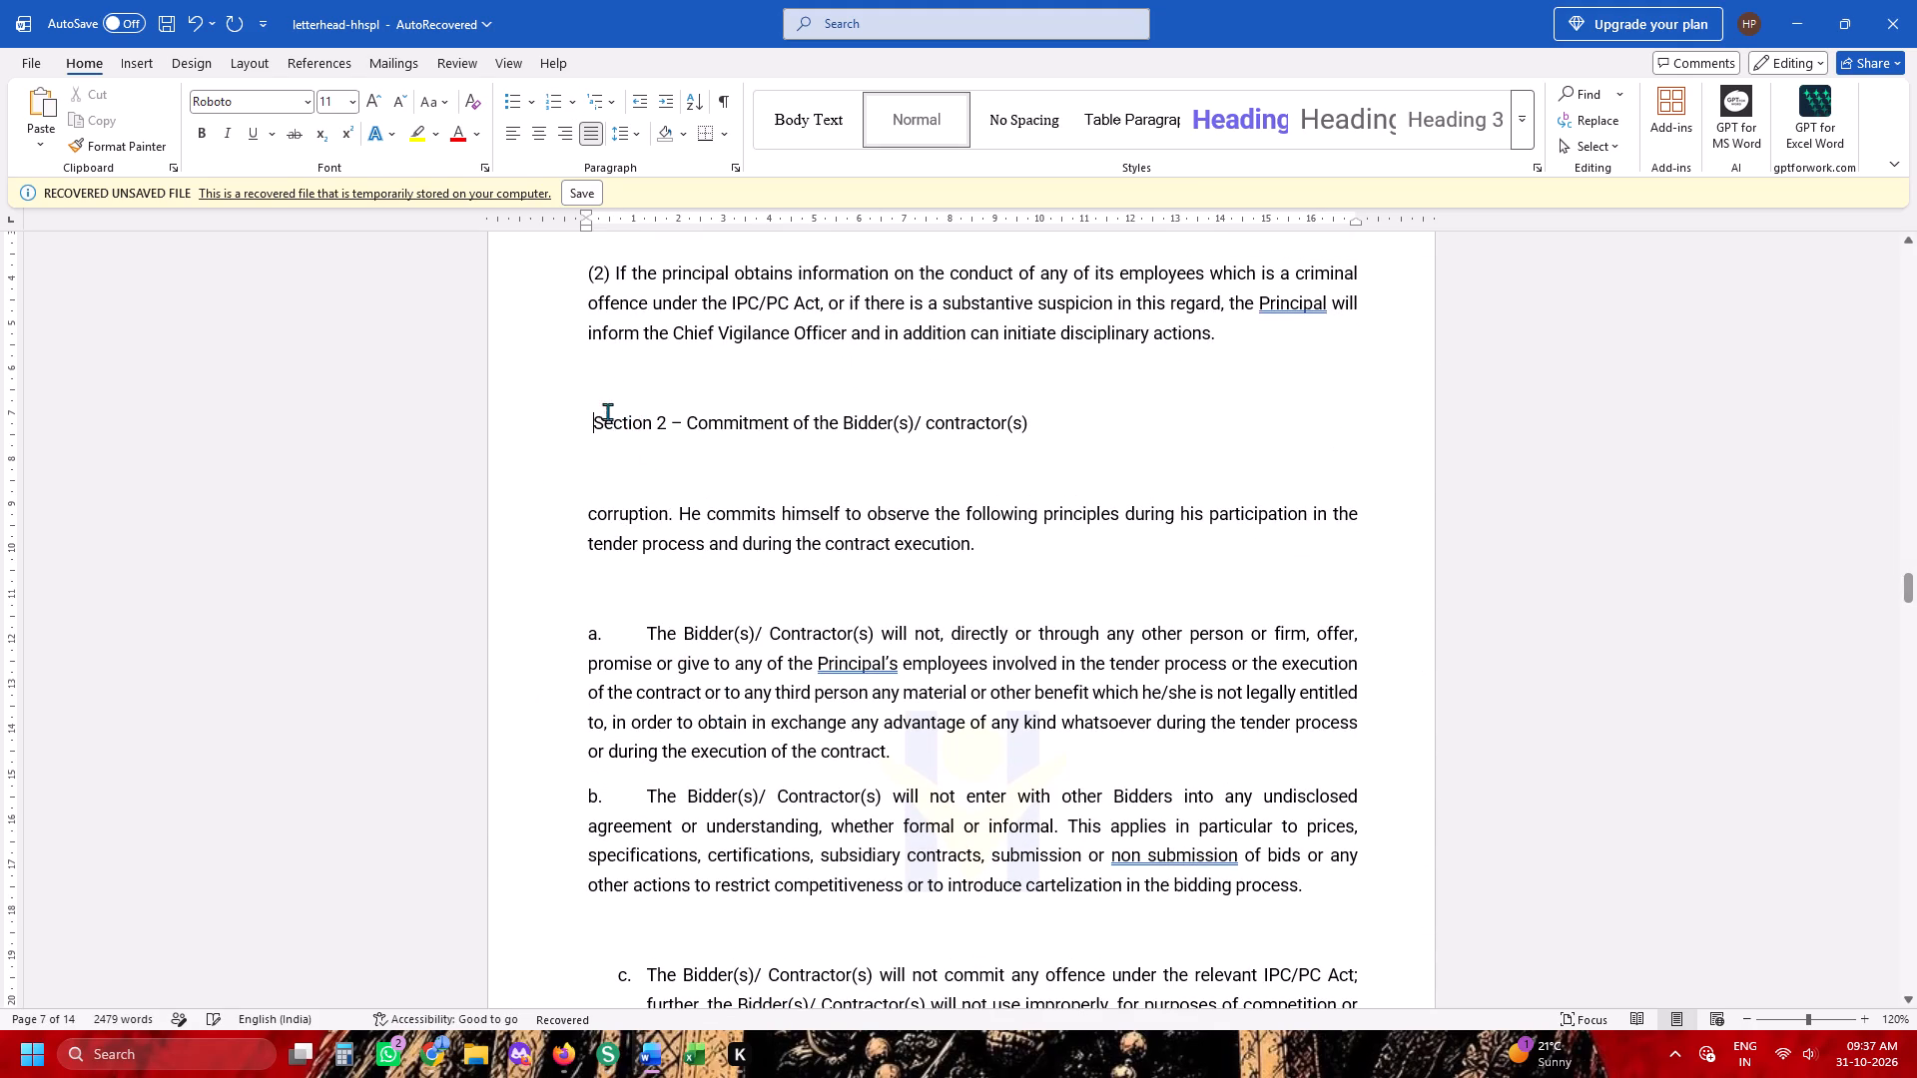
left_click(617, 453)
key("Delete")
Delete the blank lines above clause a, between clauses b and c, and below clause c of Section 2.
left_click(663, 534)
key("BackSpace")
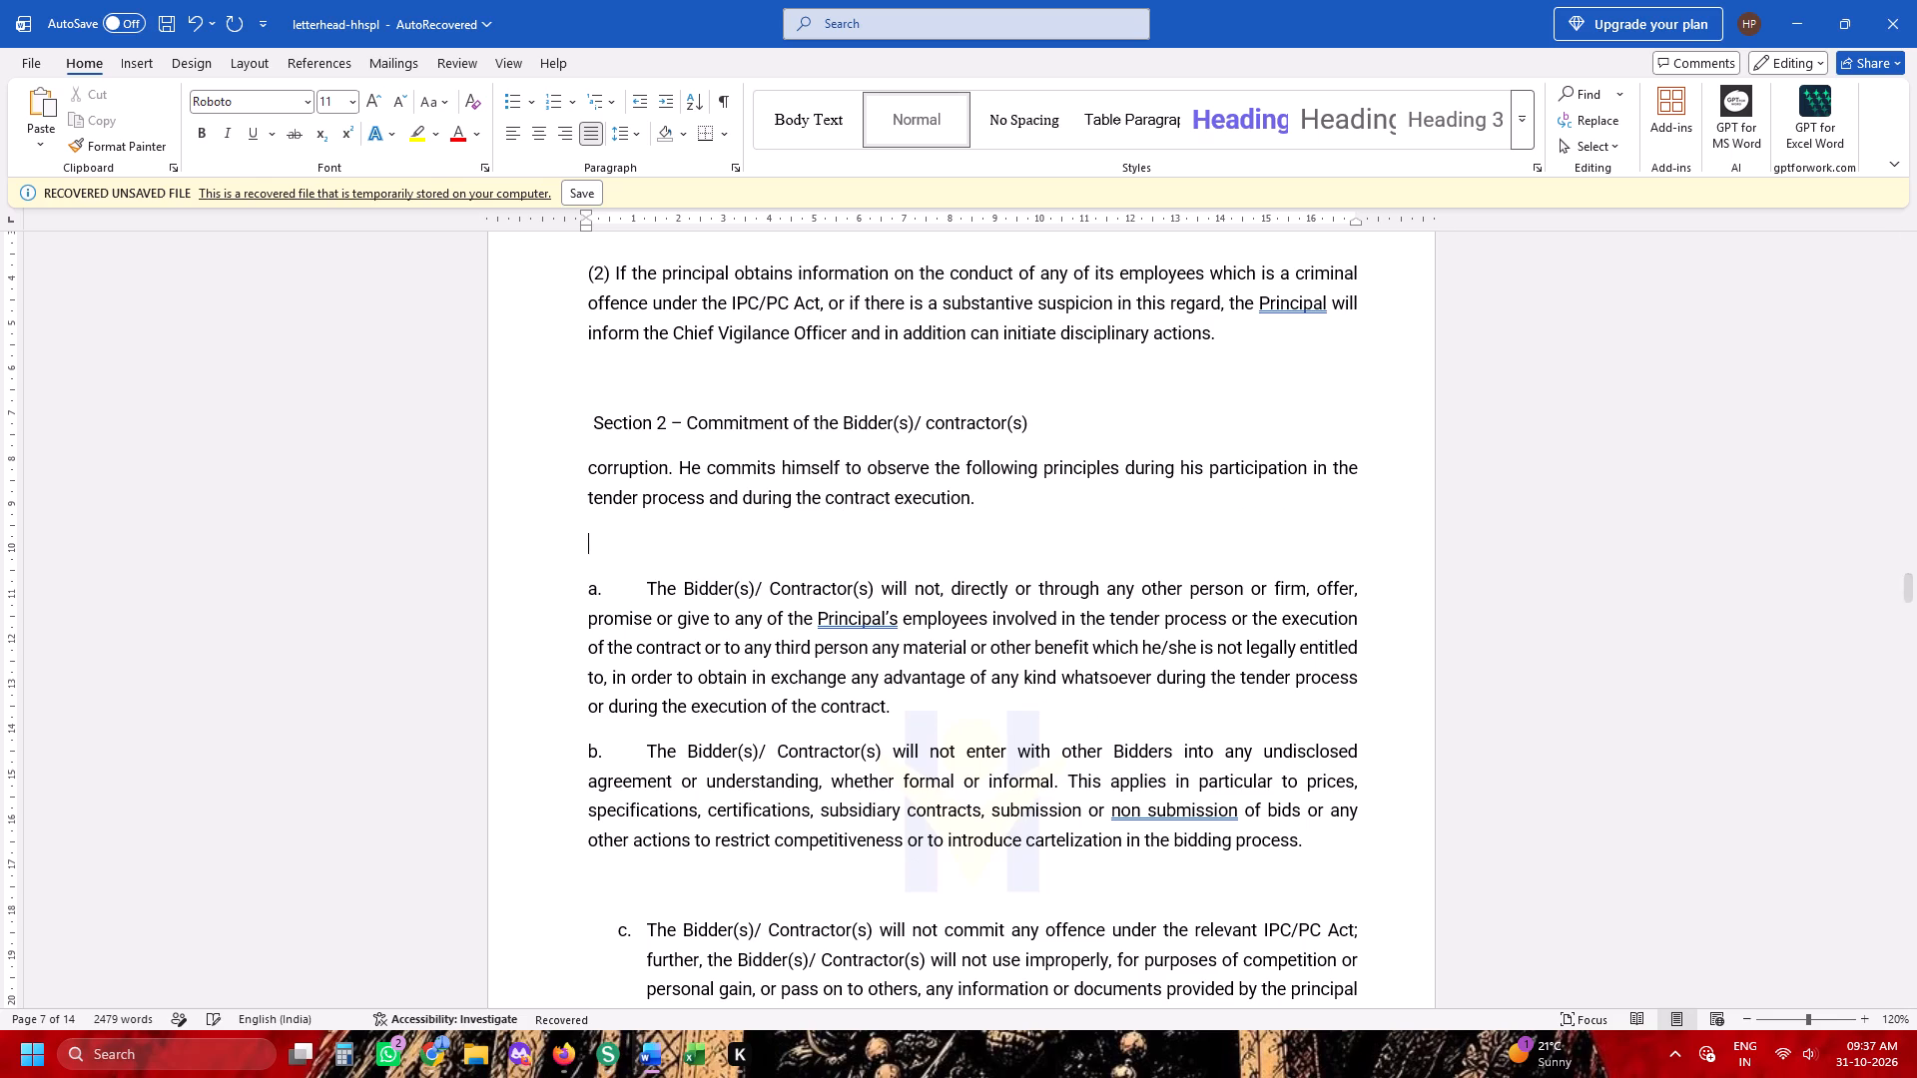
key("BackSpace")
key("BackSpace")
left_click(657, 849)
key("BackSpace")
key("BackSpace")
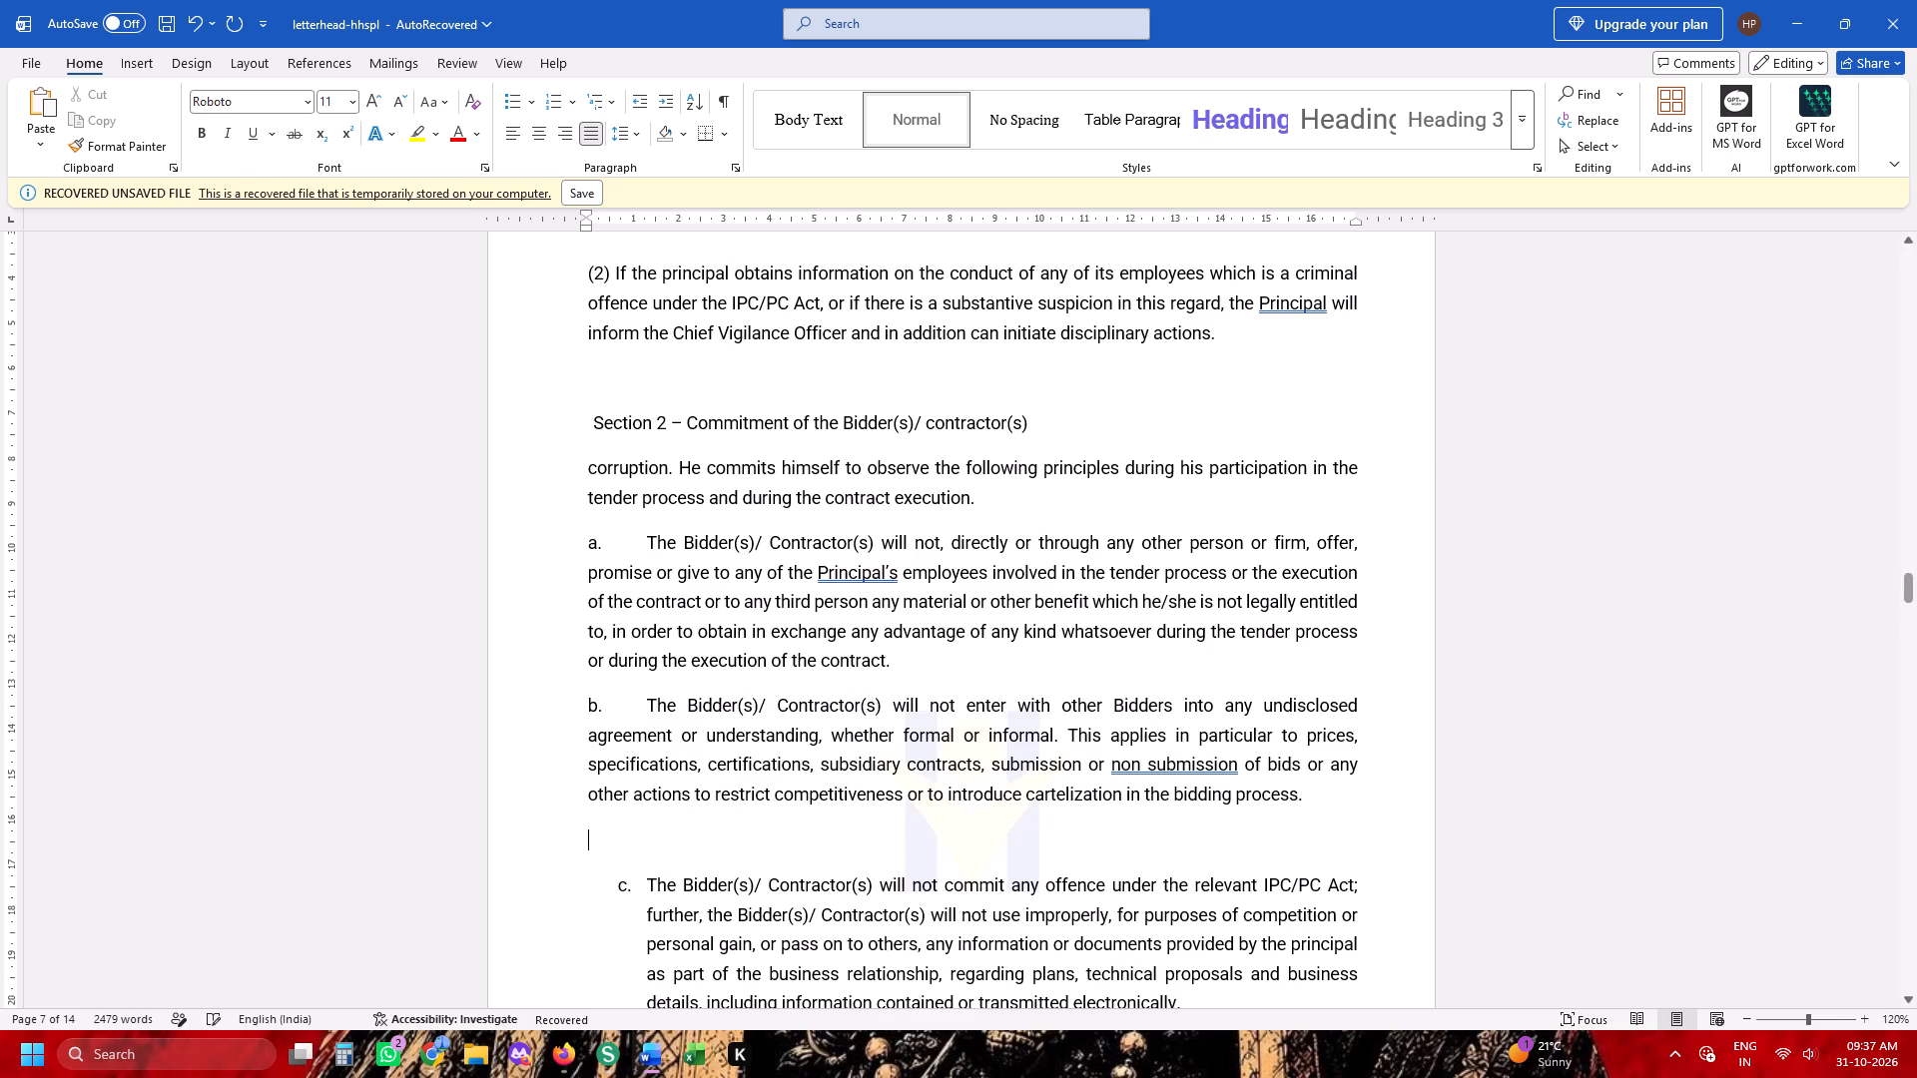
key("Delete")
scroll(705, 699, "down", 6)
left_click(689, 539)
key("BackSpace")
key("BackSpace")
key("Delete")
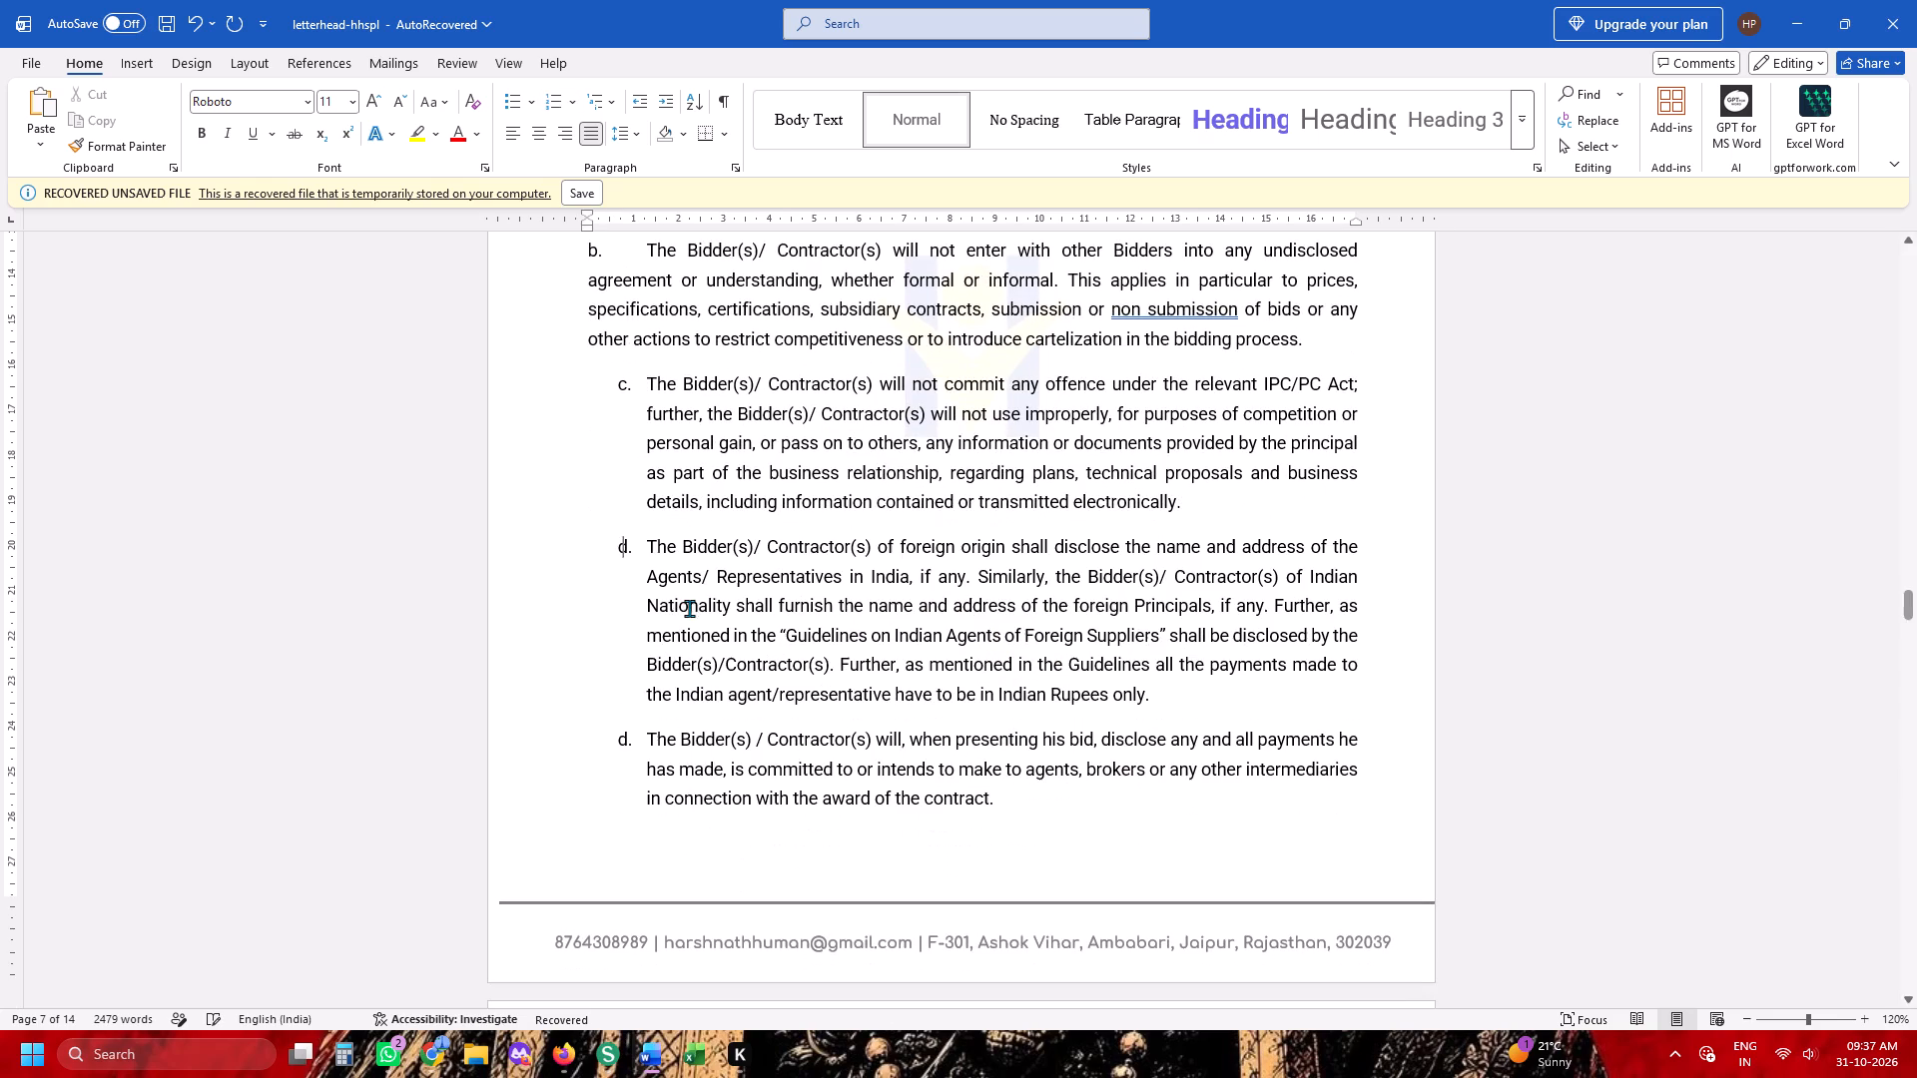
Make the "Section 2 – Commitment of the Bidder(s)/ contractor(s)" heading bold.
scroll(714, 830, "up", 8)
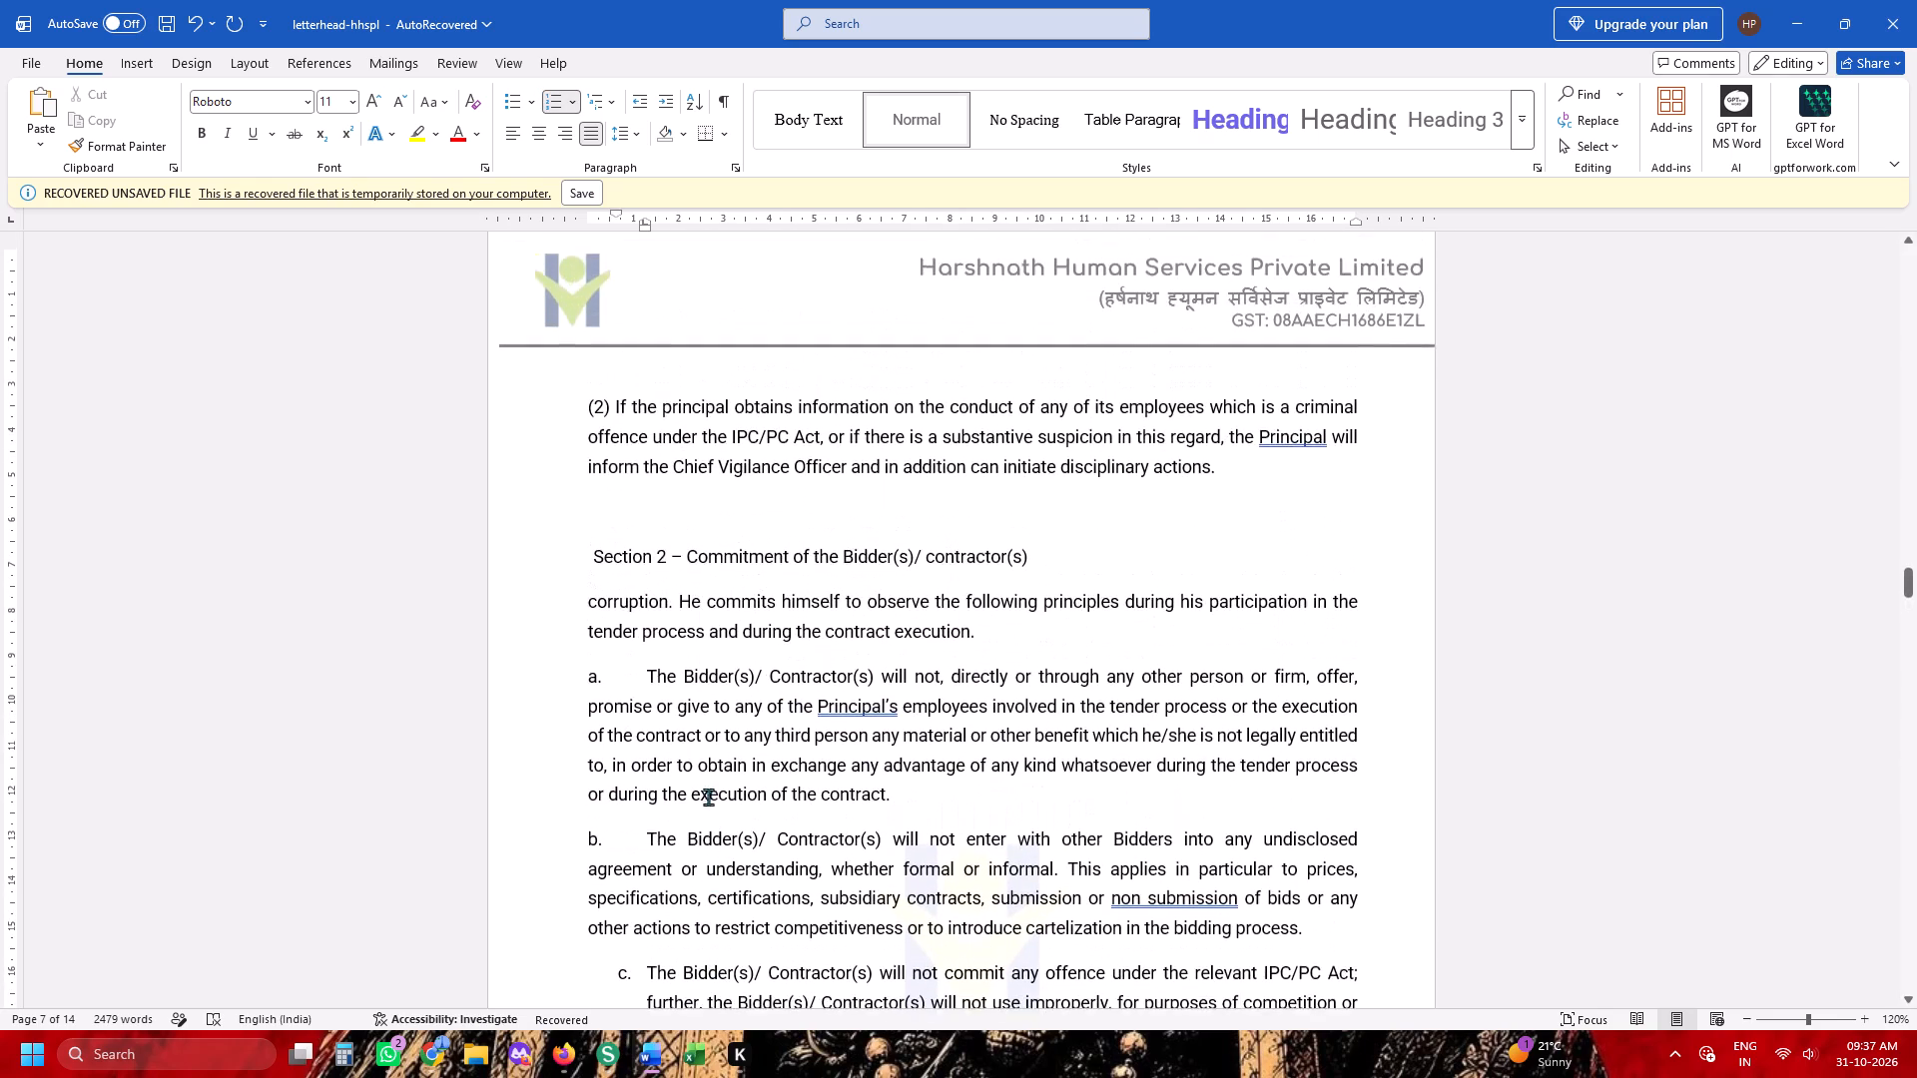
left_click_drag(1031, 581, 623, 565)
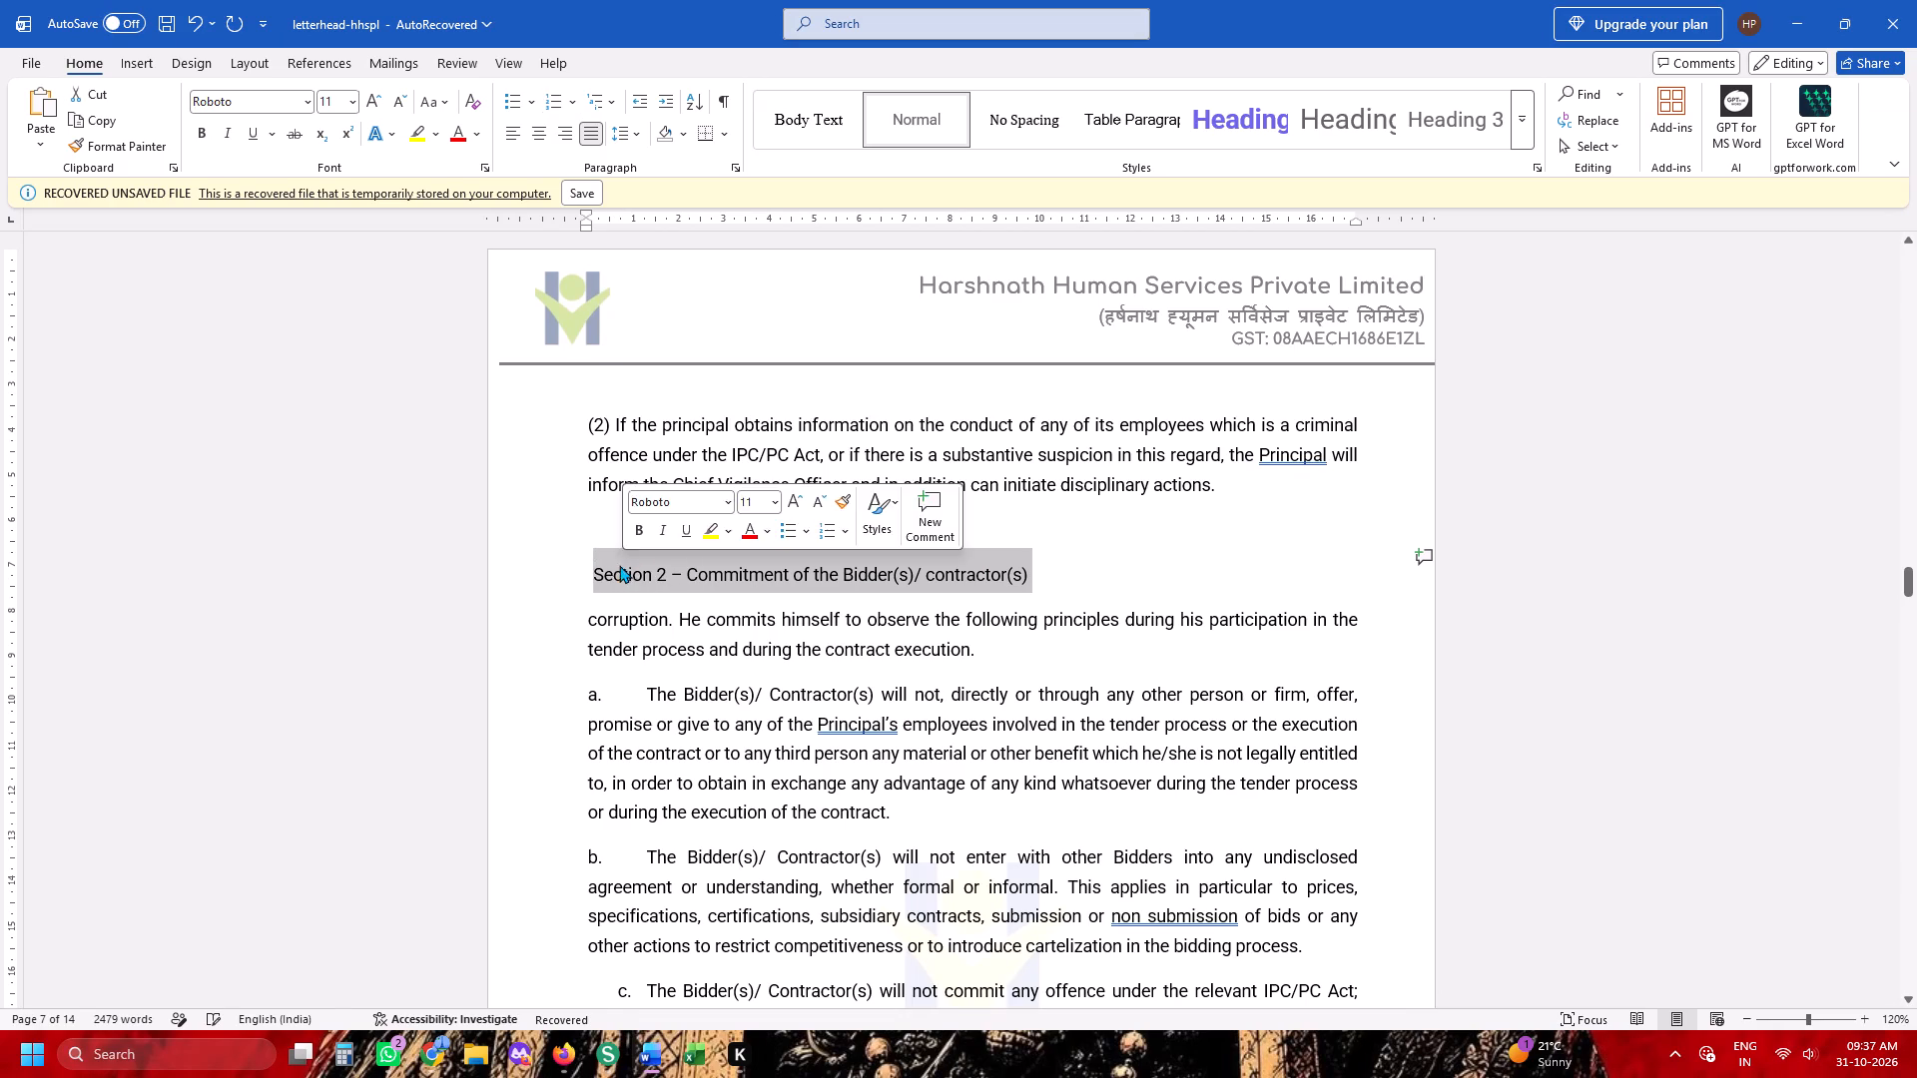
key("ctrl+b")
left_click(793, 671)
Make the "Section 1 – Commitments of the Principal" heading bold.
scroll(804, 668, "up", 15)
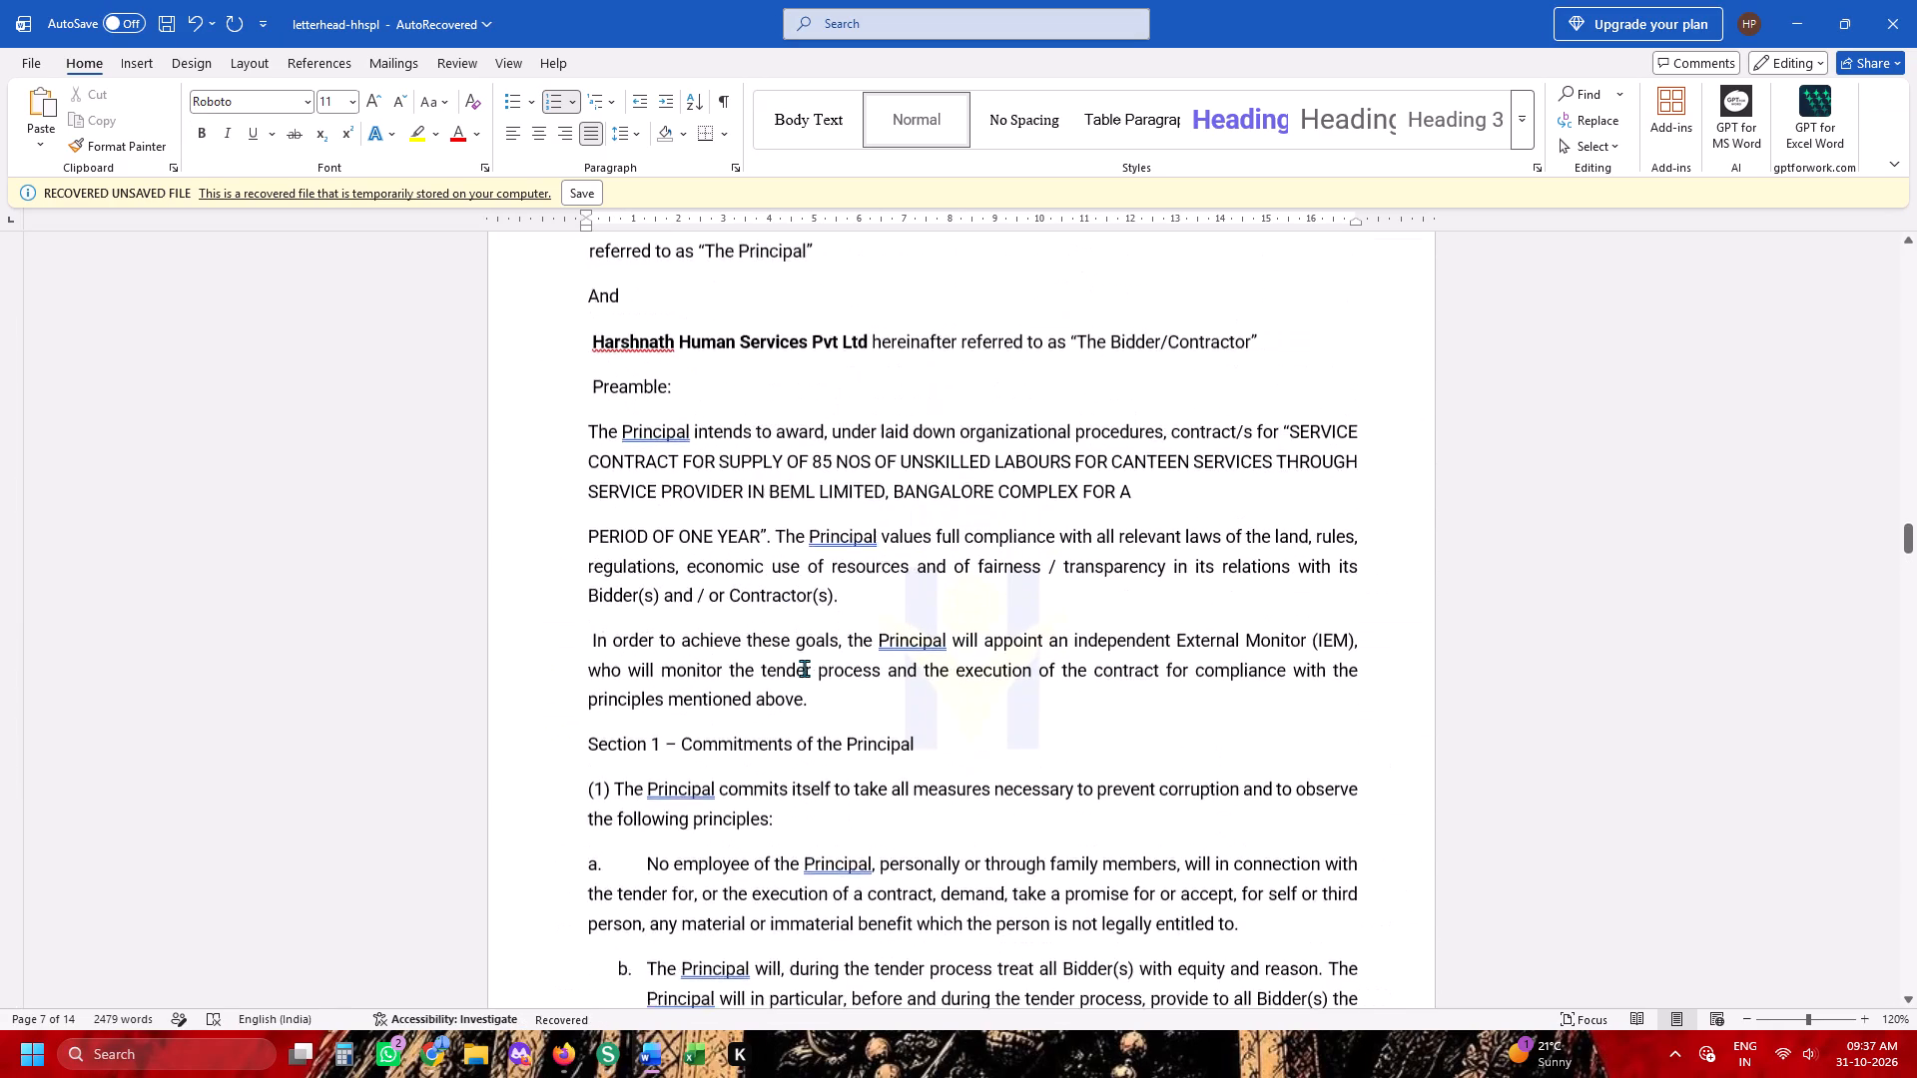
scroll(798, 668, "down", 3)
left_click_drag(921, 594, 738, 581)
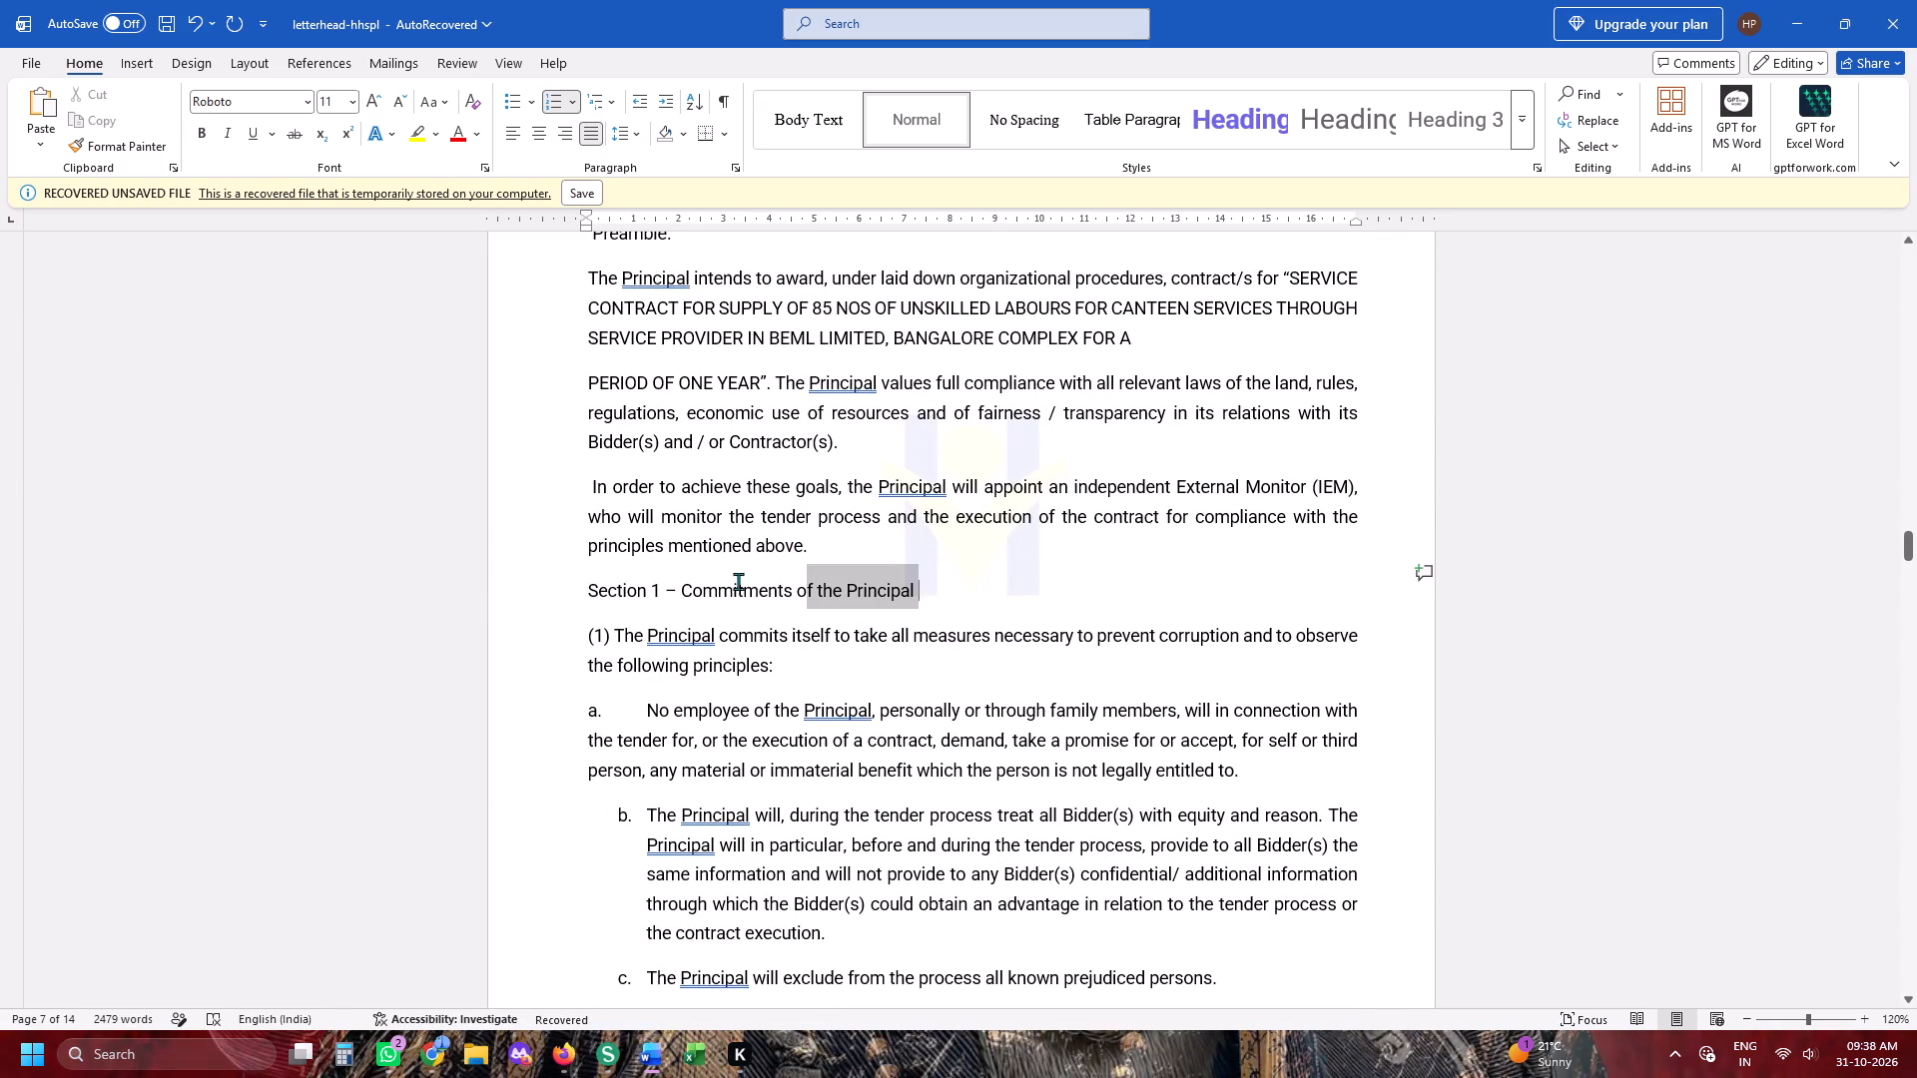
left_click_drag(738, 581, 576, 581)
key("ctrl+b")
Delete the blank line above the Section 3 heading on disqualification from the tender process and make that heading bold.
scroll(724, 627, "down", 10)
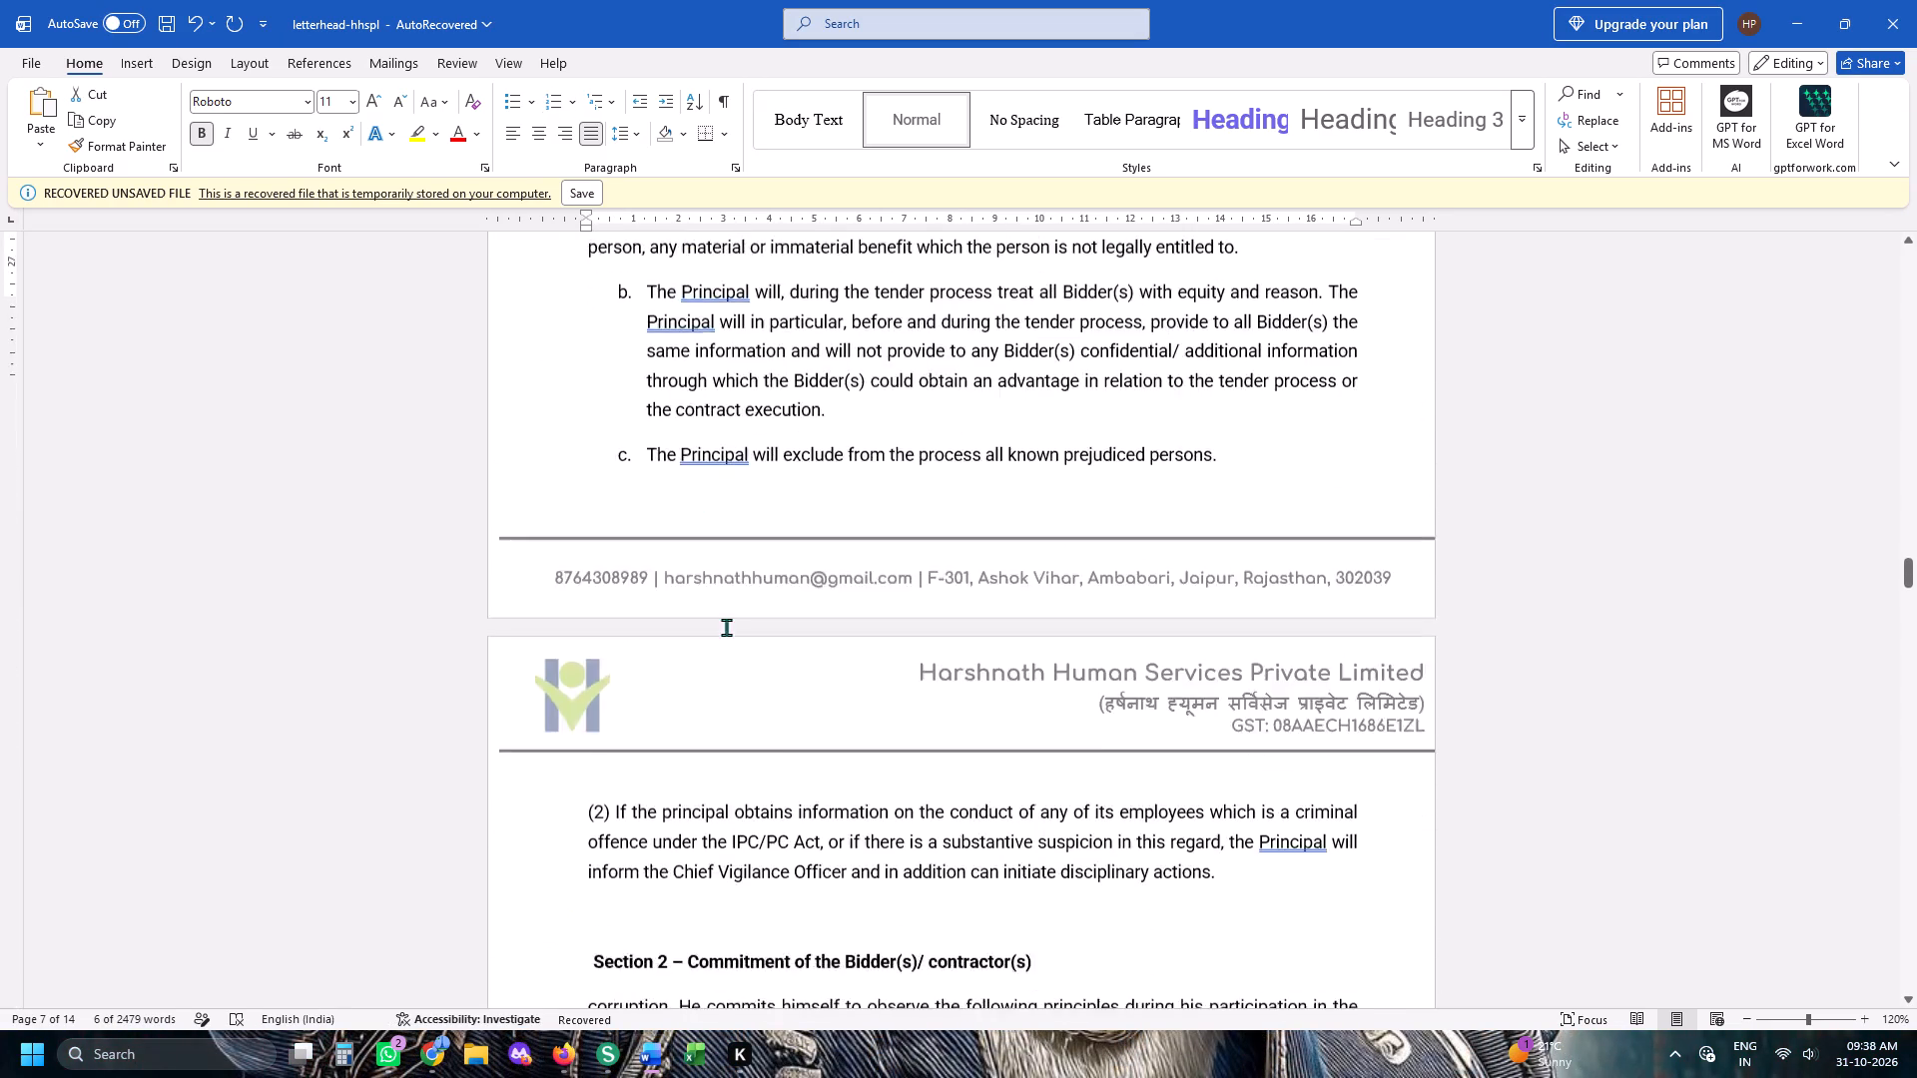
scroll(726, 627, "down", 20)
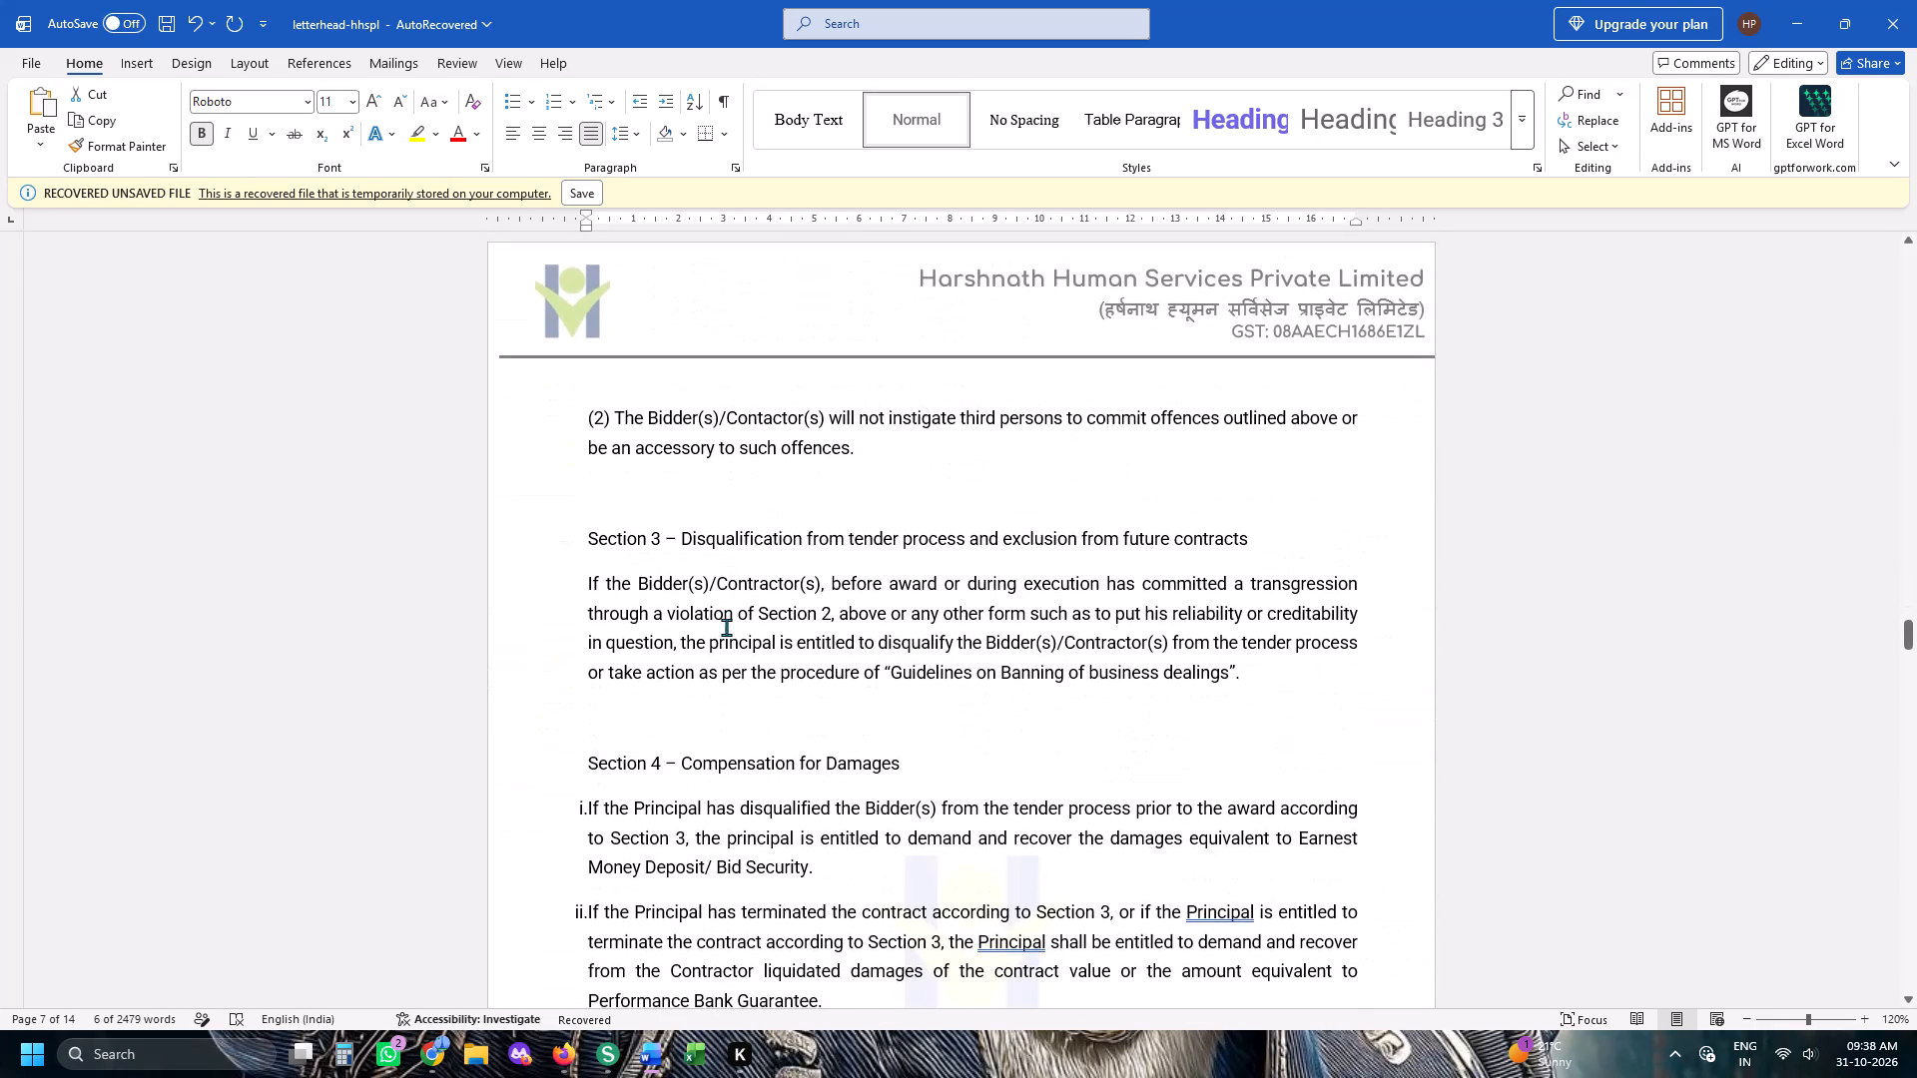
left_click(636, 508)
key("Delete")
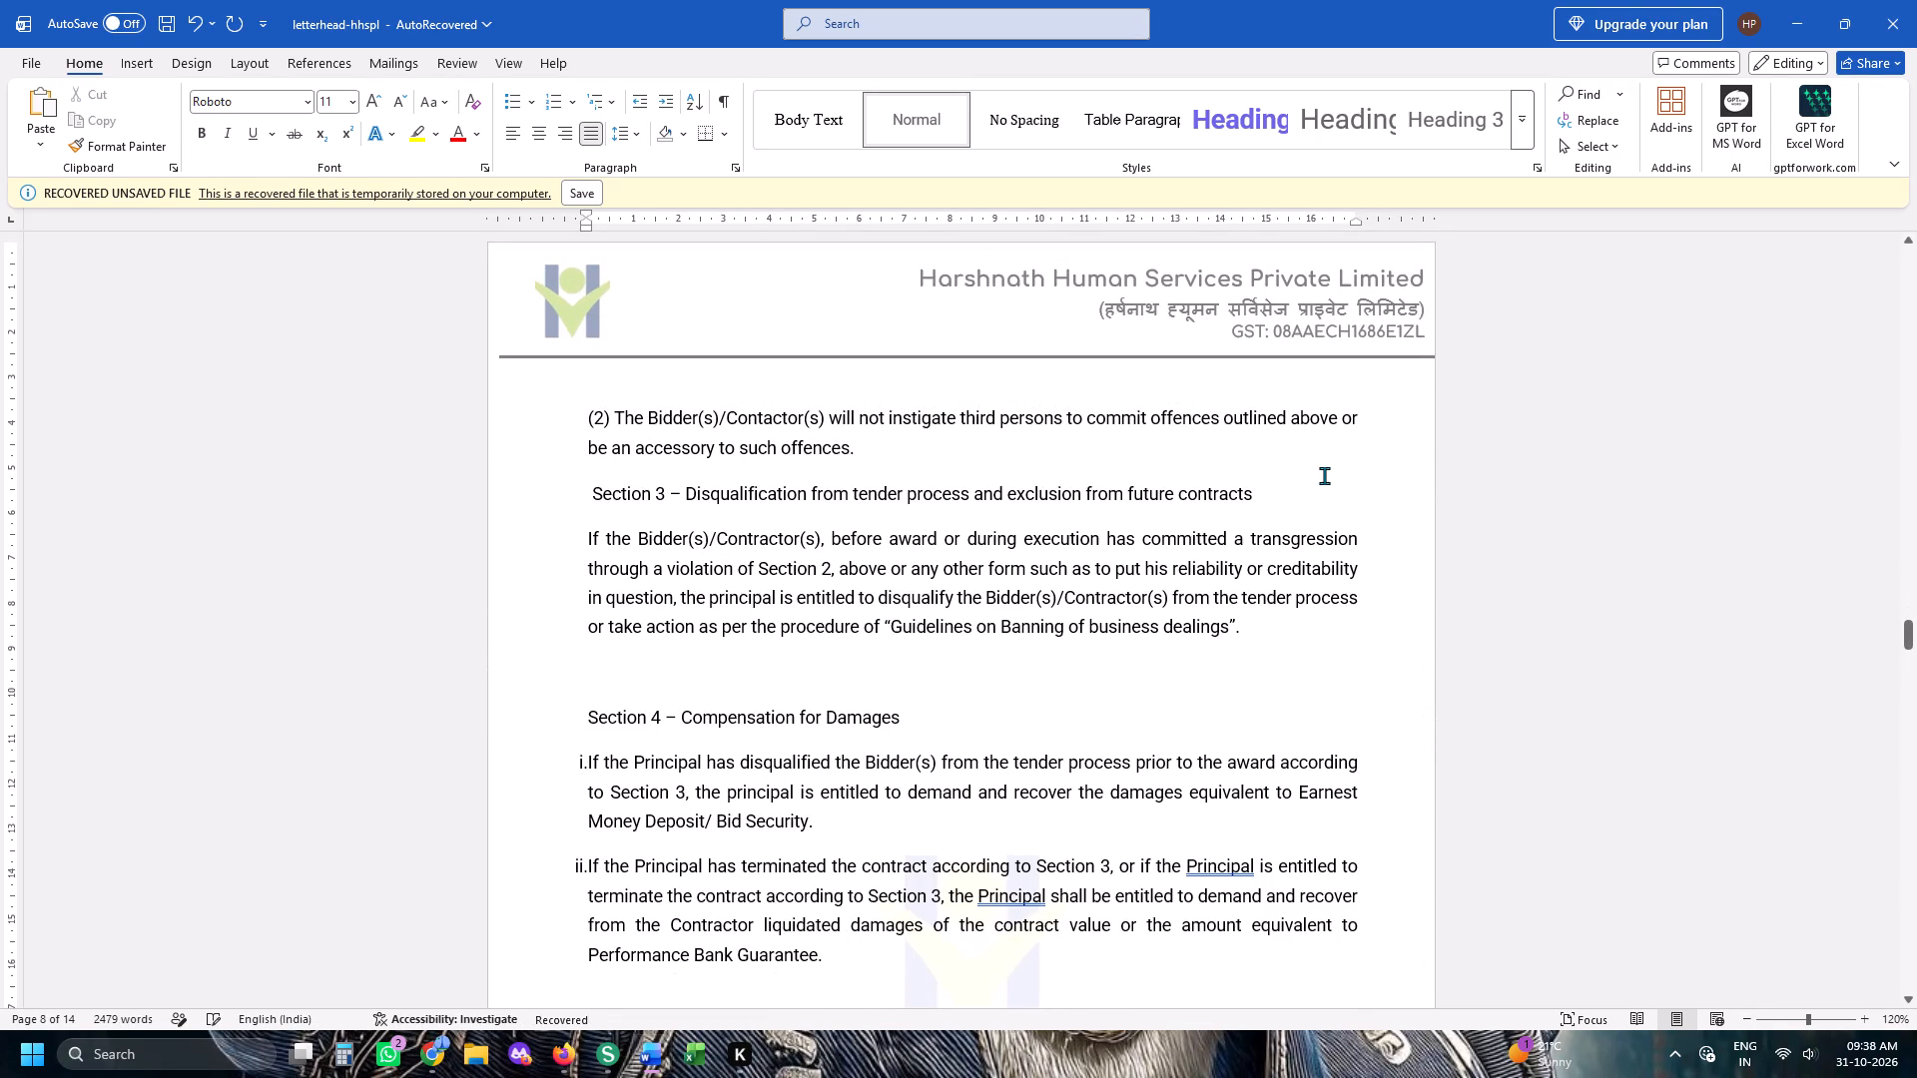
left_click_drag(1294, 511, 1284, 499)
left_click(1280, 493)
left_click_drag(1275, 492, 440, 505)
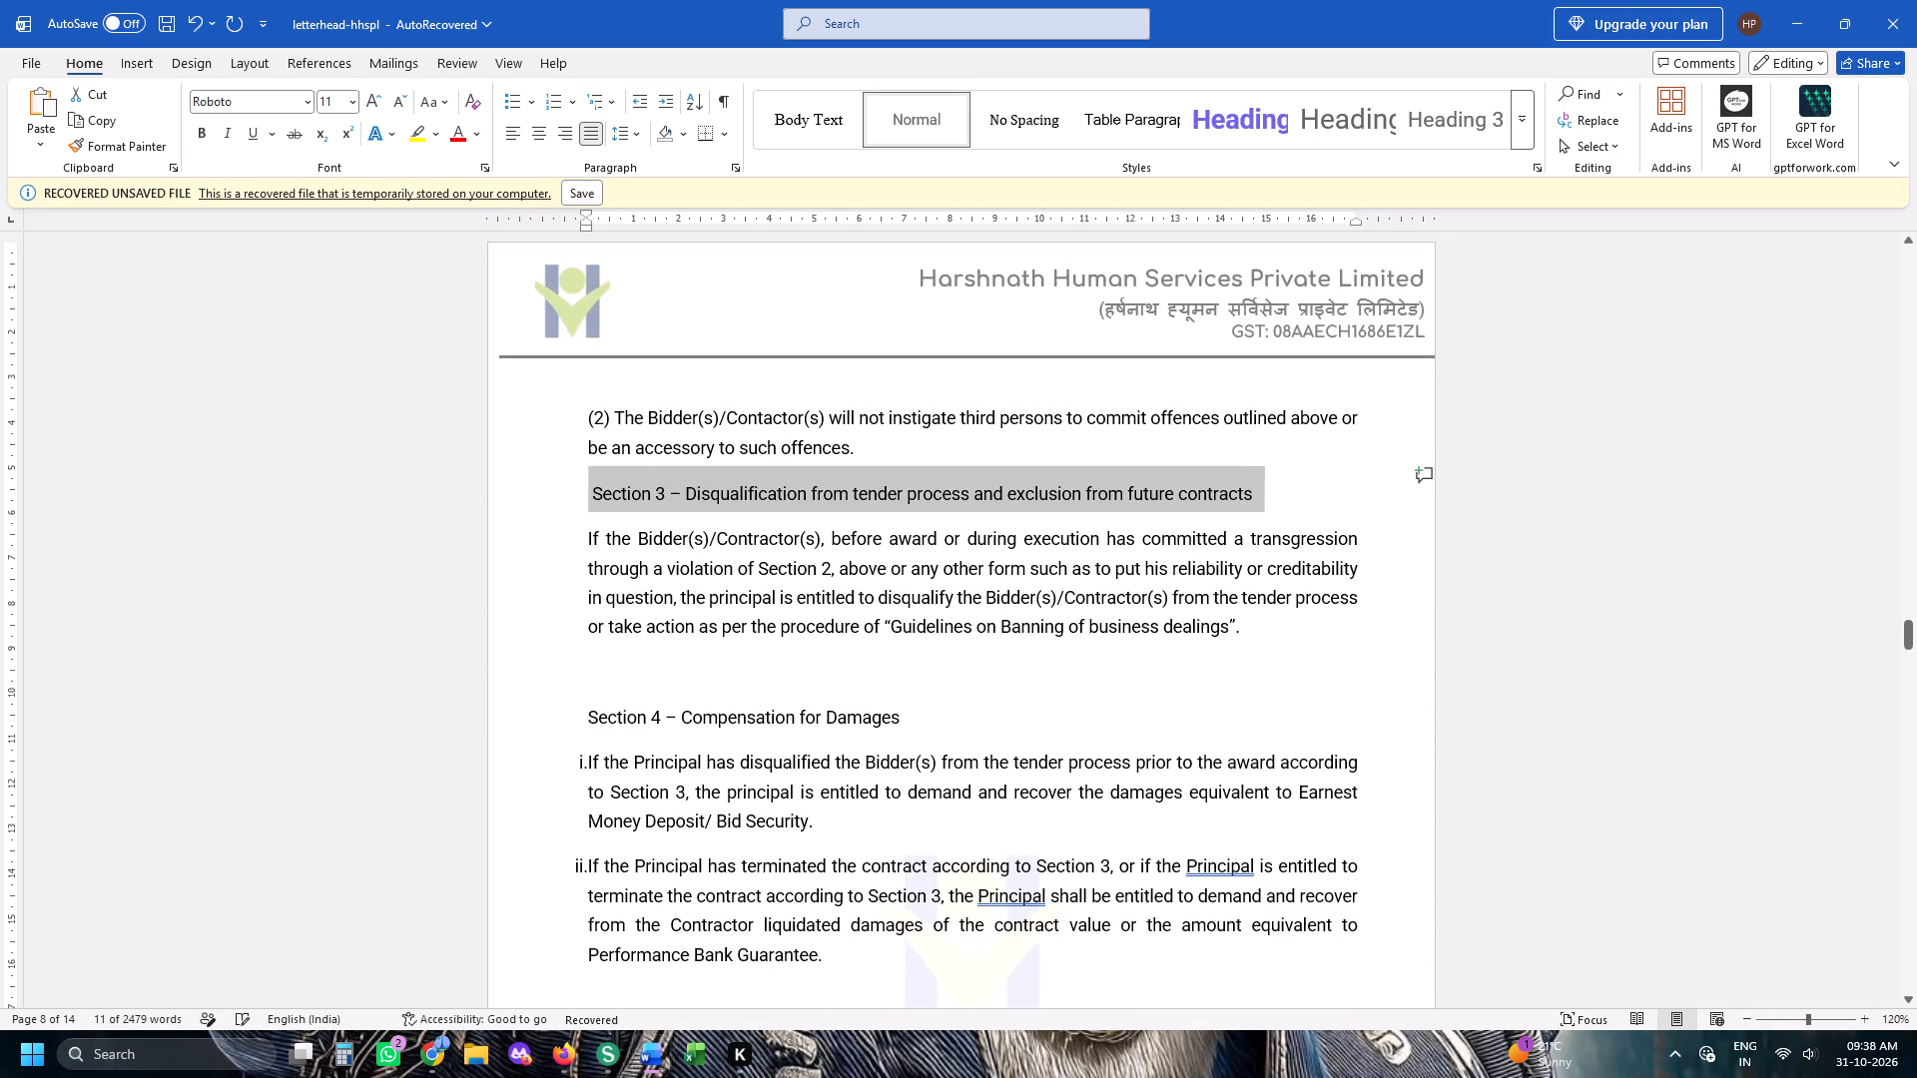
key("ctrl+b")
Delete the blank line above the "Section 4 – Compensation for Damages" heading and make the heading bold.
left_click(708, 672)
key("Delete")
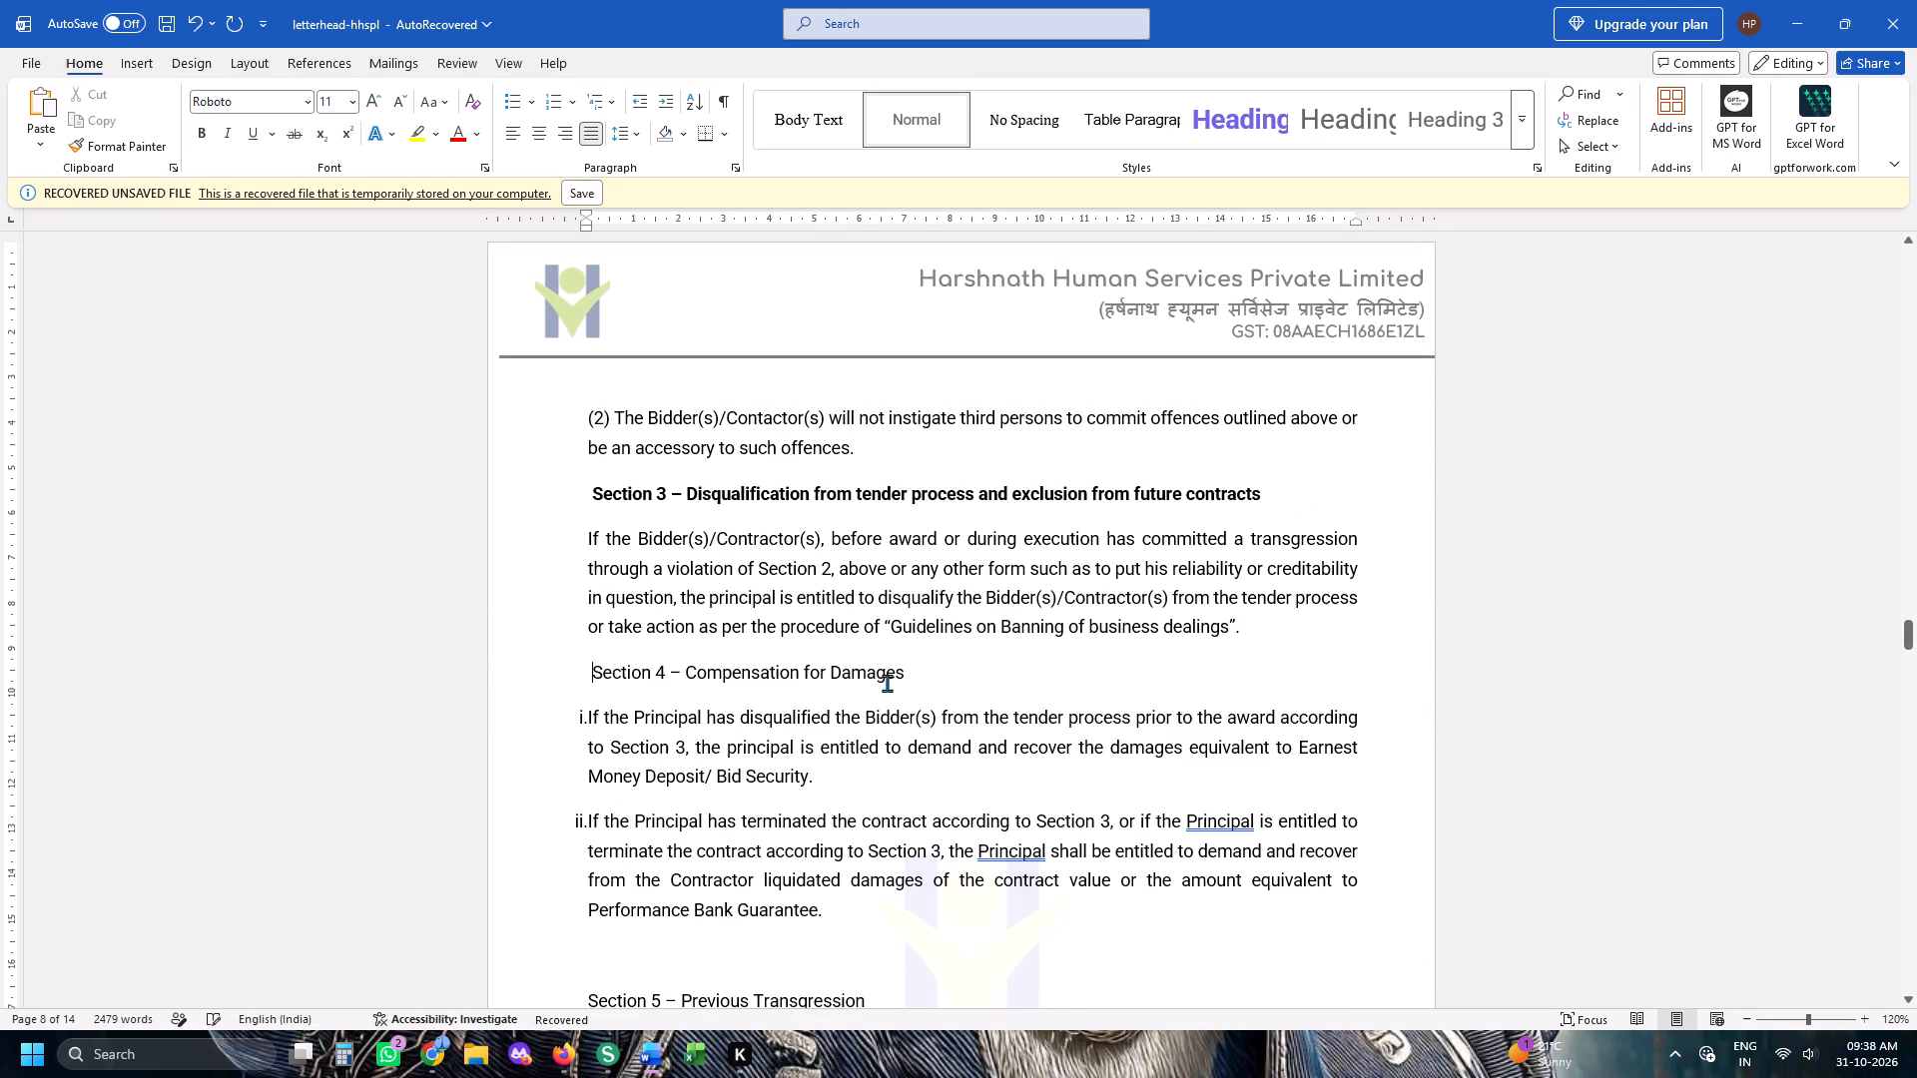
left_click_drag(925, 689, 490, 642)
left_click(603, 694)
left_click_drag(593, 687, 879, 677)
key("ctrl+b")
Delete the blank line above the "Section 5 – Previous Transgression" heading and make the heading bold.
scroll(830, 714, "down", 6)
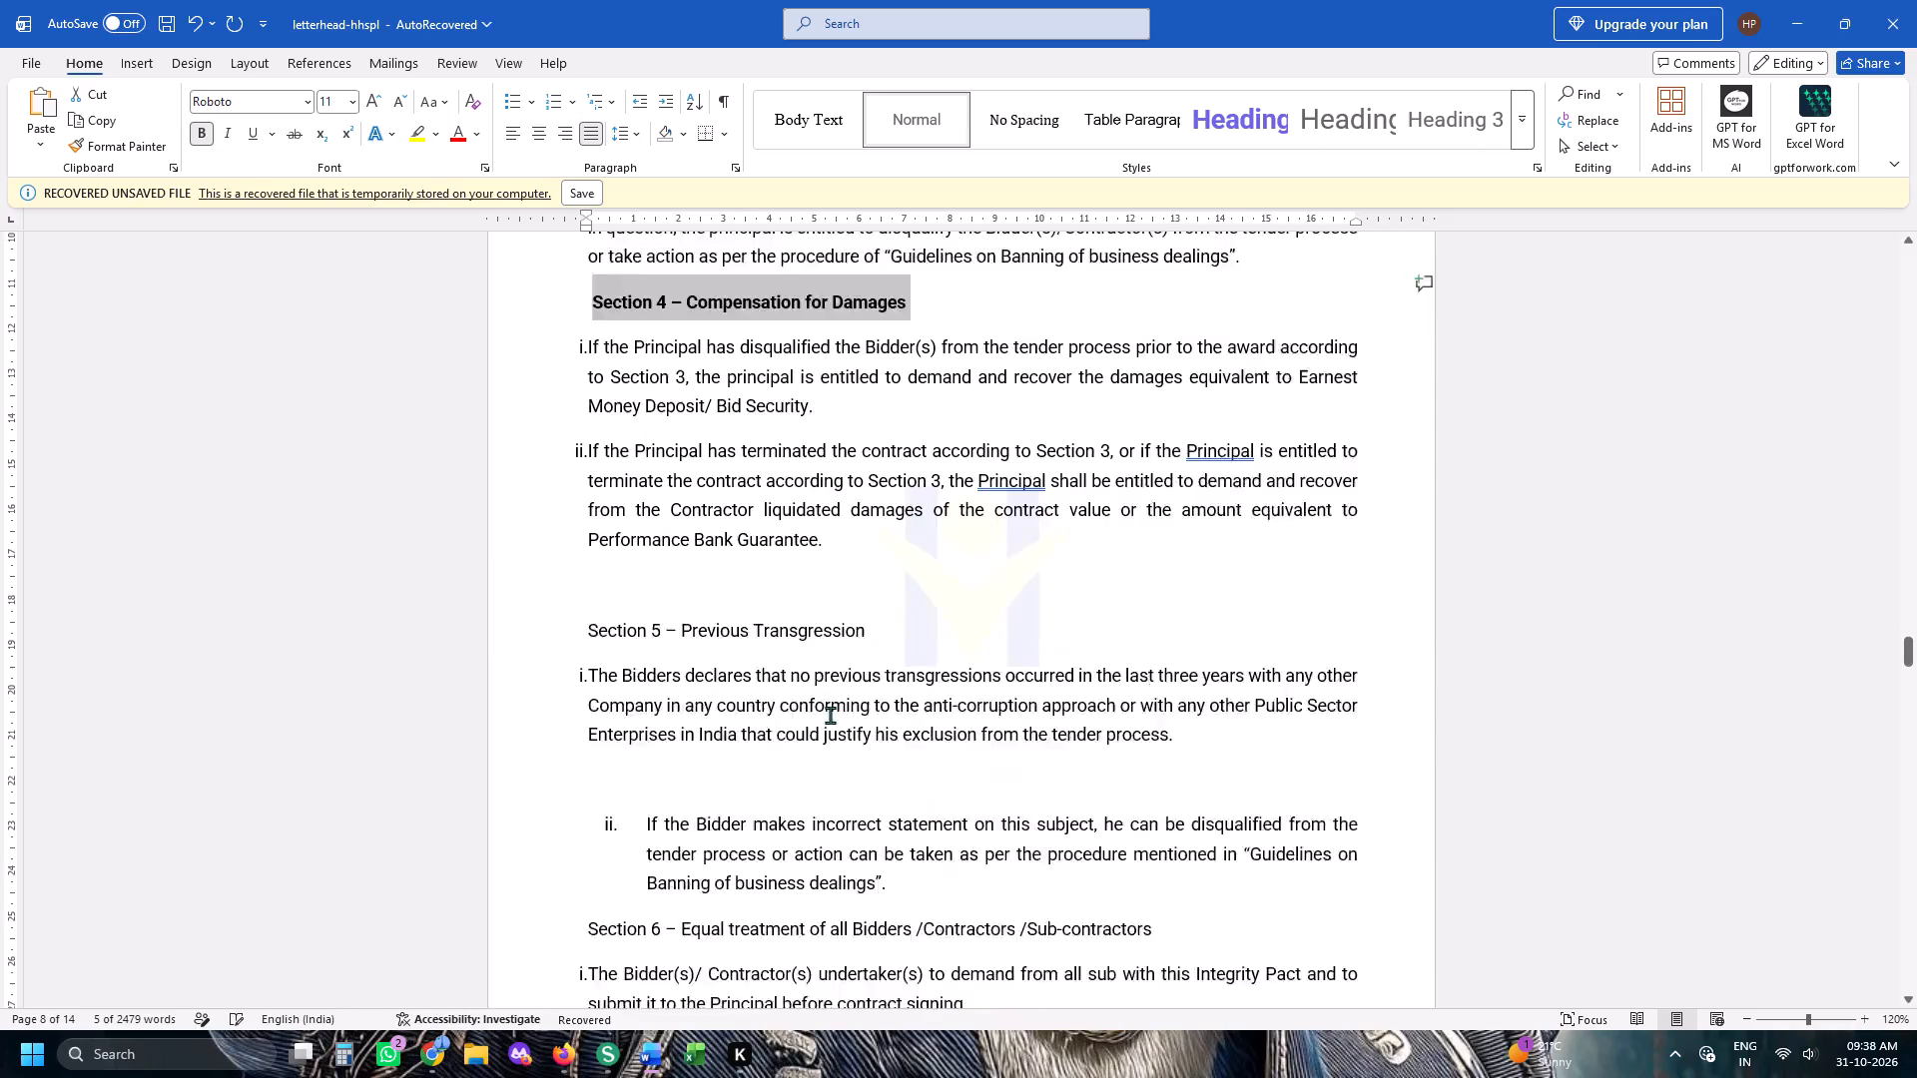
left_click(644, 505)
key("Delete")
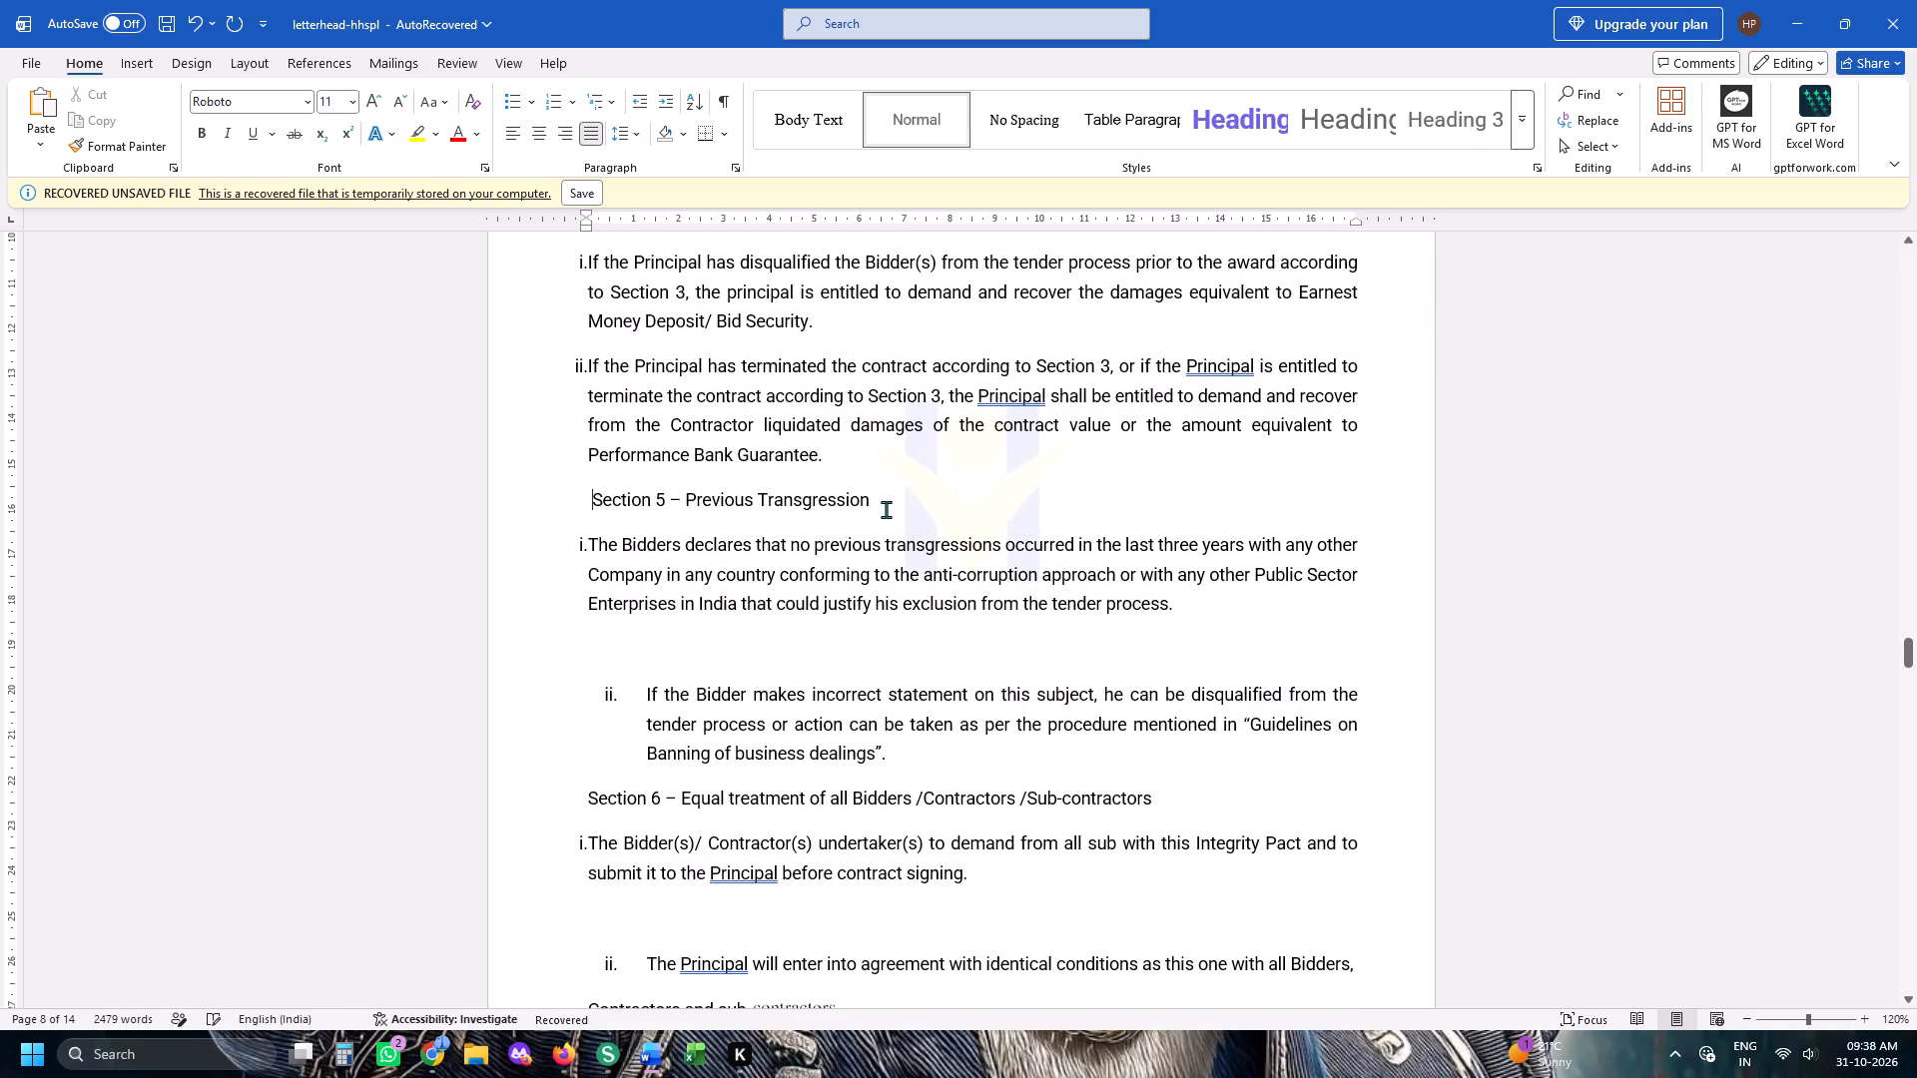
left_click_drag(898, 514, 582, 512)
key("ctrl+b")
Delete the blank line between clauses i and ii of Section 5.
scroll(674, 585, "down", 5)
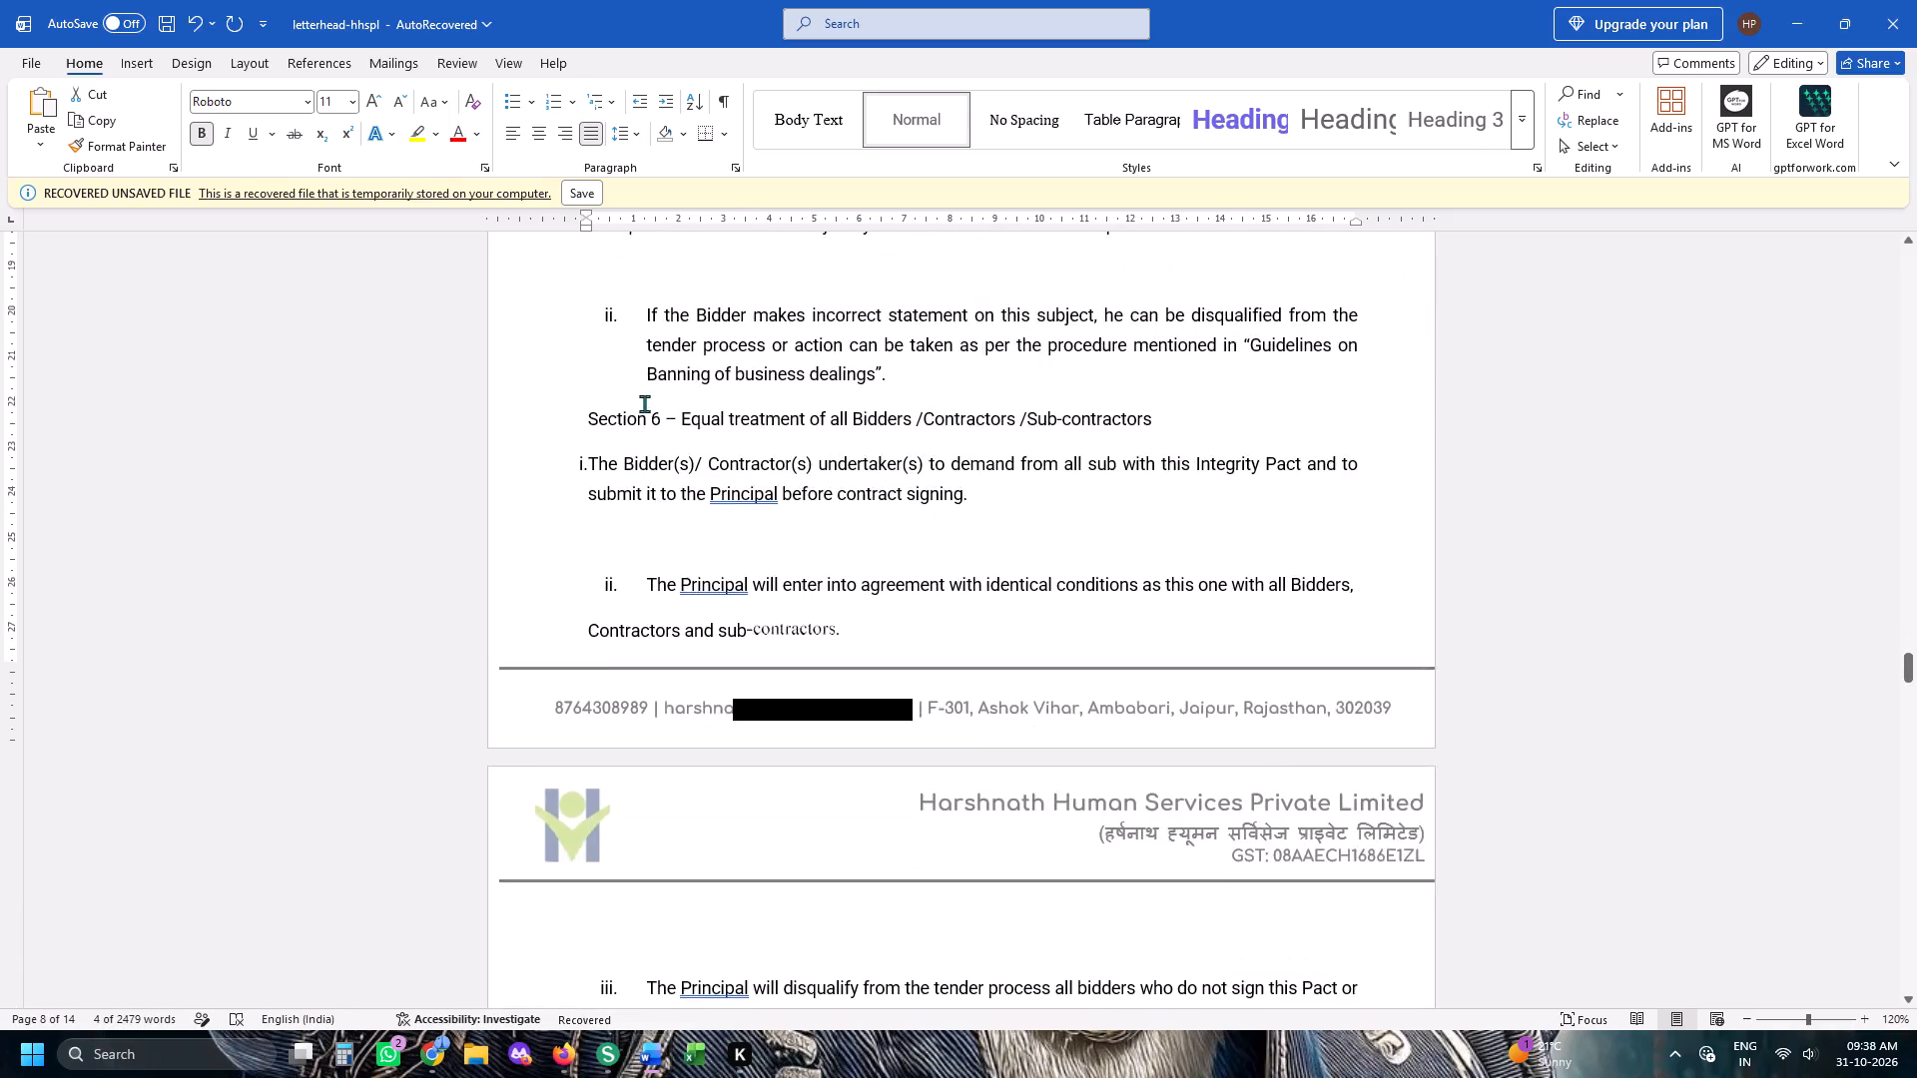
scroll(642, 392, "up", 2)
left_click(628, 423)
key("BackSpace")
key("BackSpace")
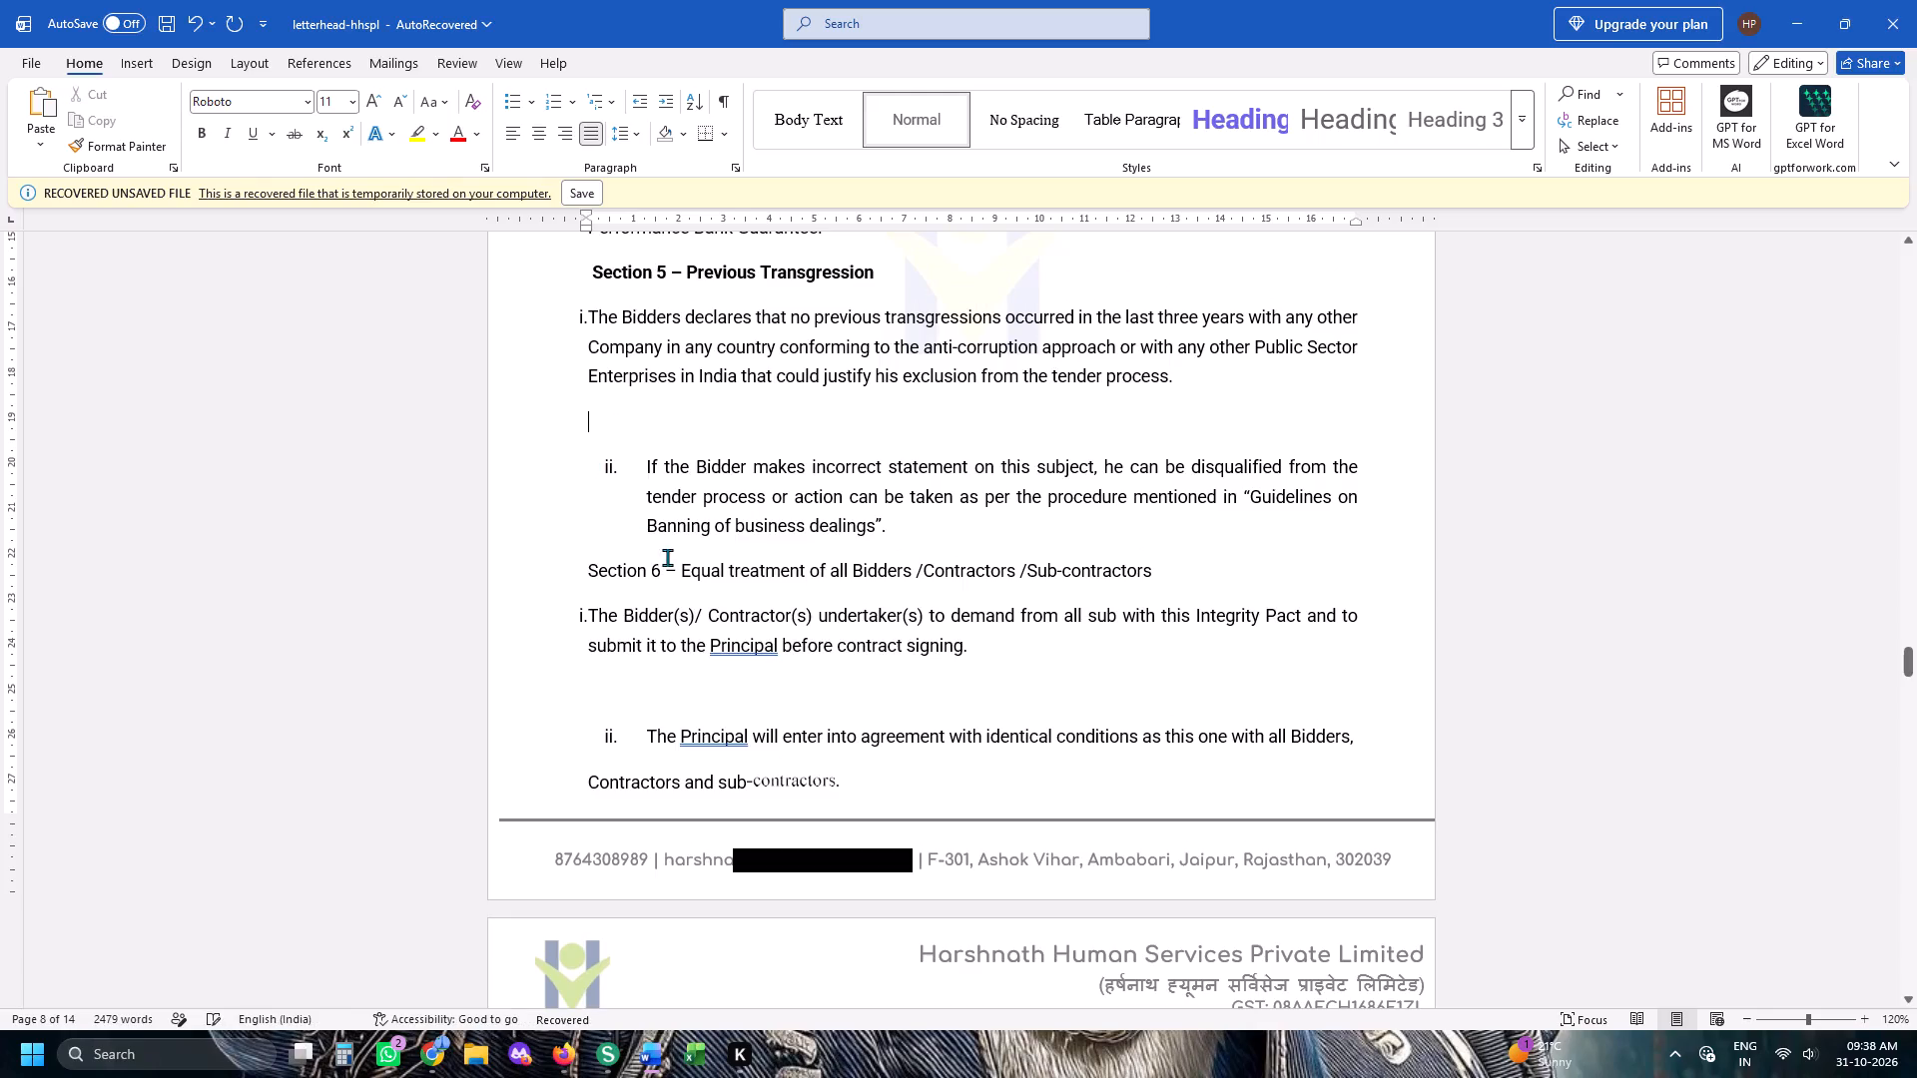
key("BackSpace")
key("BackSpace")
key("BackSpace")
key("Delete")
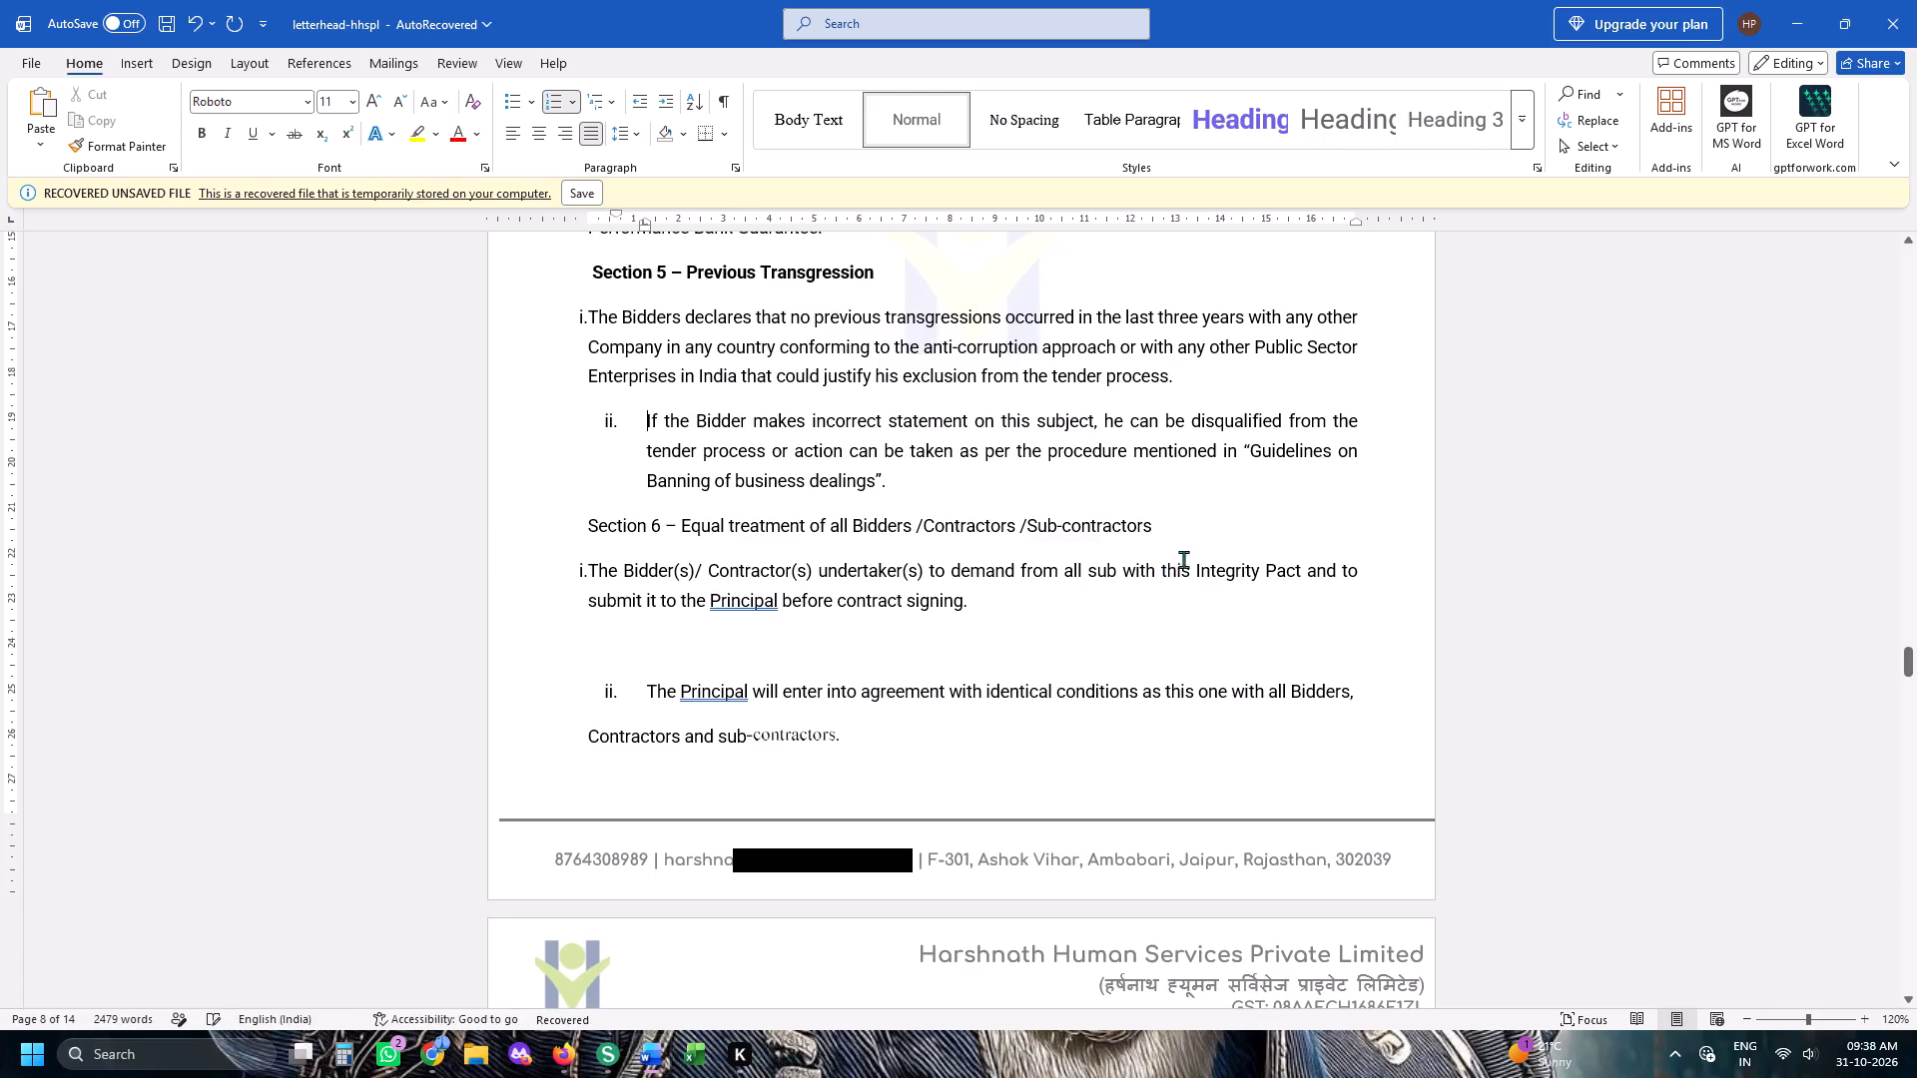
Make the Section 6 heading on equal treatment of bidders bold and delete the blank line between its clauses i and ii.
left_click_drag(1174, 528, 612, 517)
key("ctrl+b")
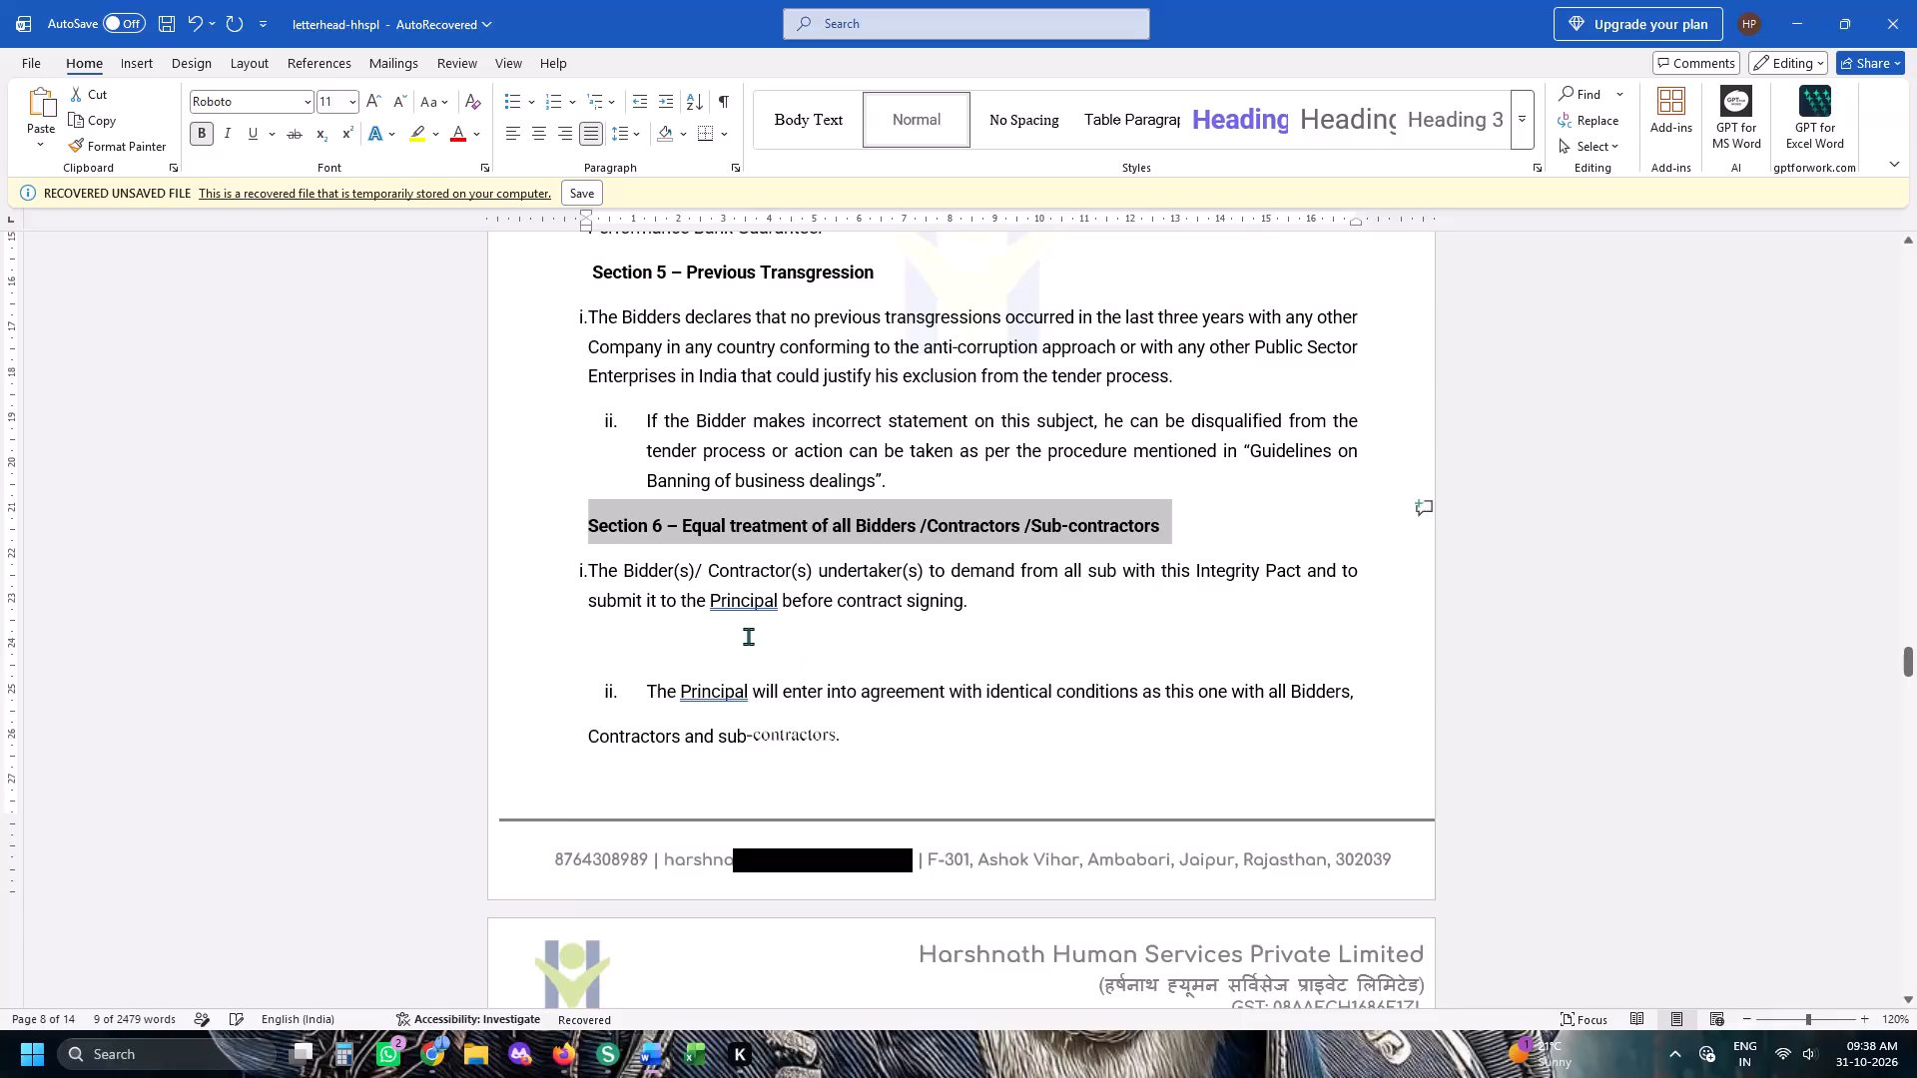
left_click(823, 668)
left_click(739, 667)
left_click(696, 641)
key("BackSpace")
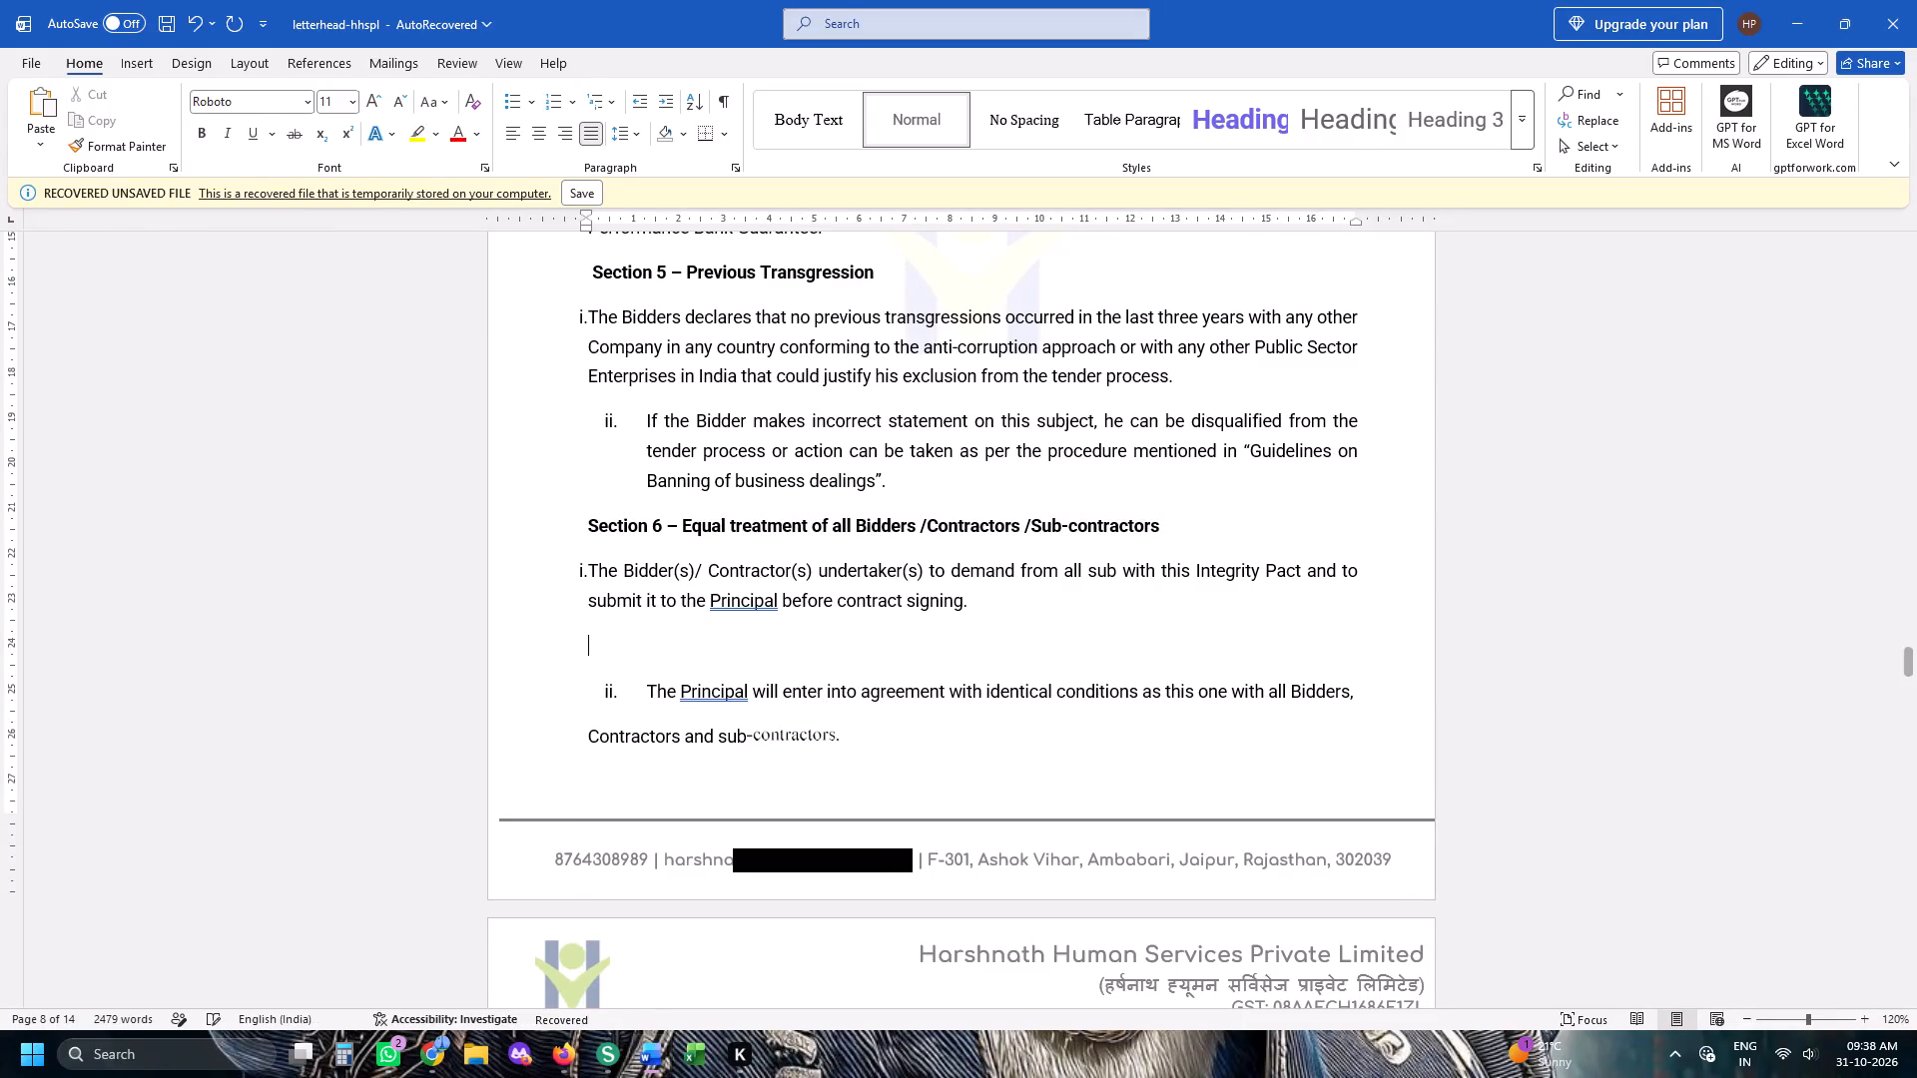
key("BackSpace")
key("Delete")
Make the "Section 7 – Criminal charges against violating Bidder(s)/Contractor(s)/Subcontractor(s)" heading bold.
scroll(713, 714, "down", 5)
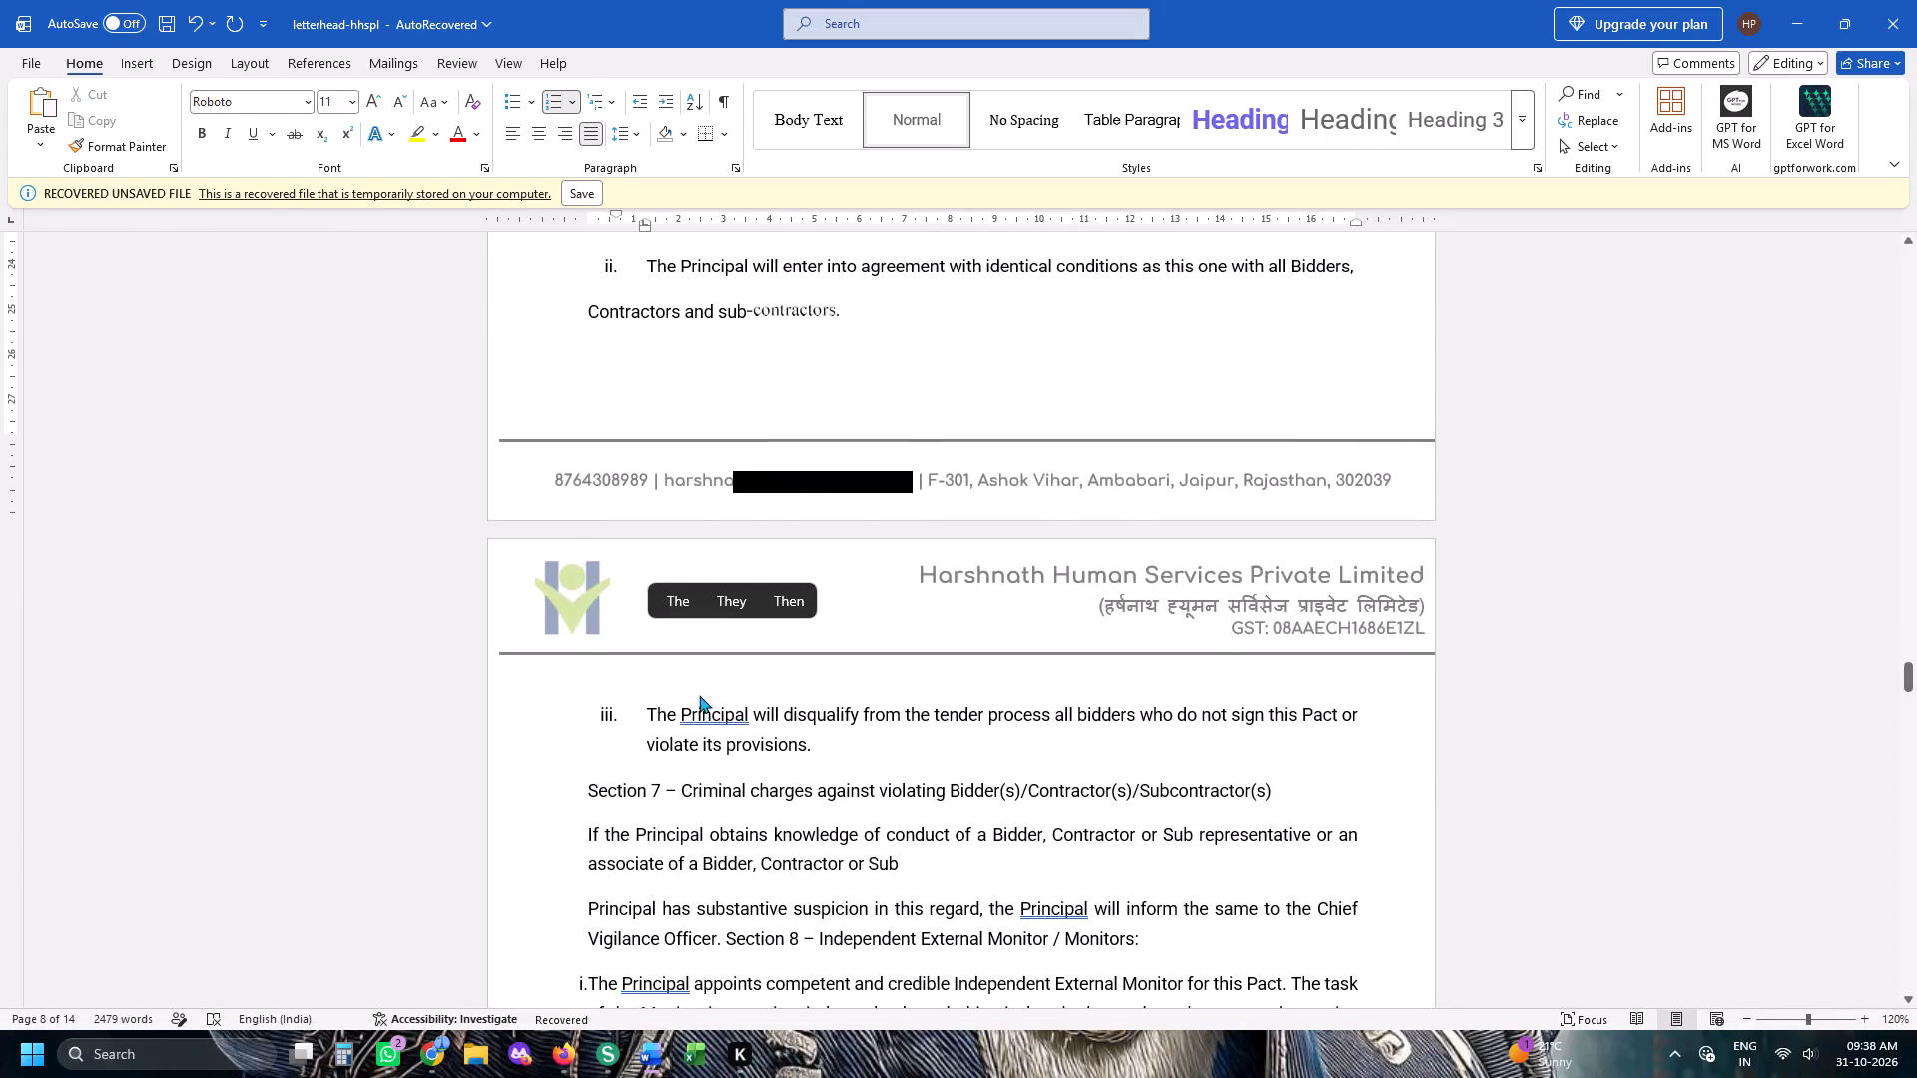
scroll(686, 660, "down", 4)
left_click(1287, 497)
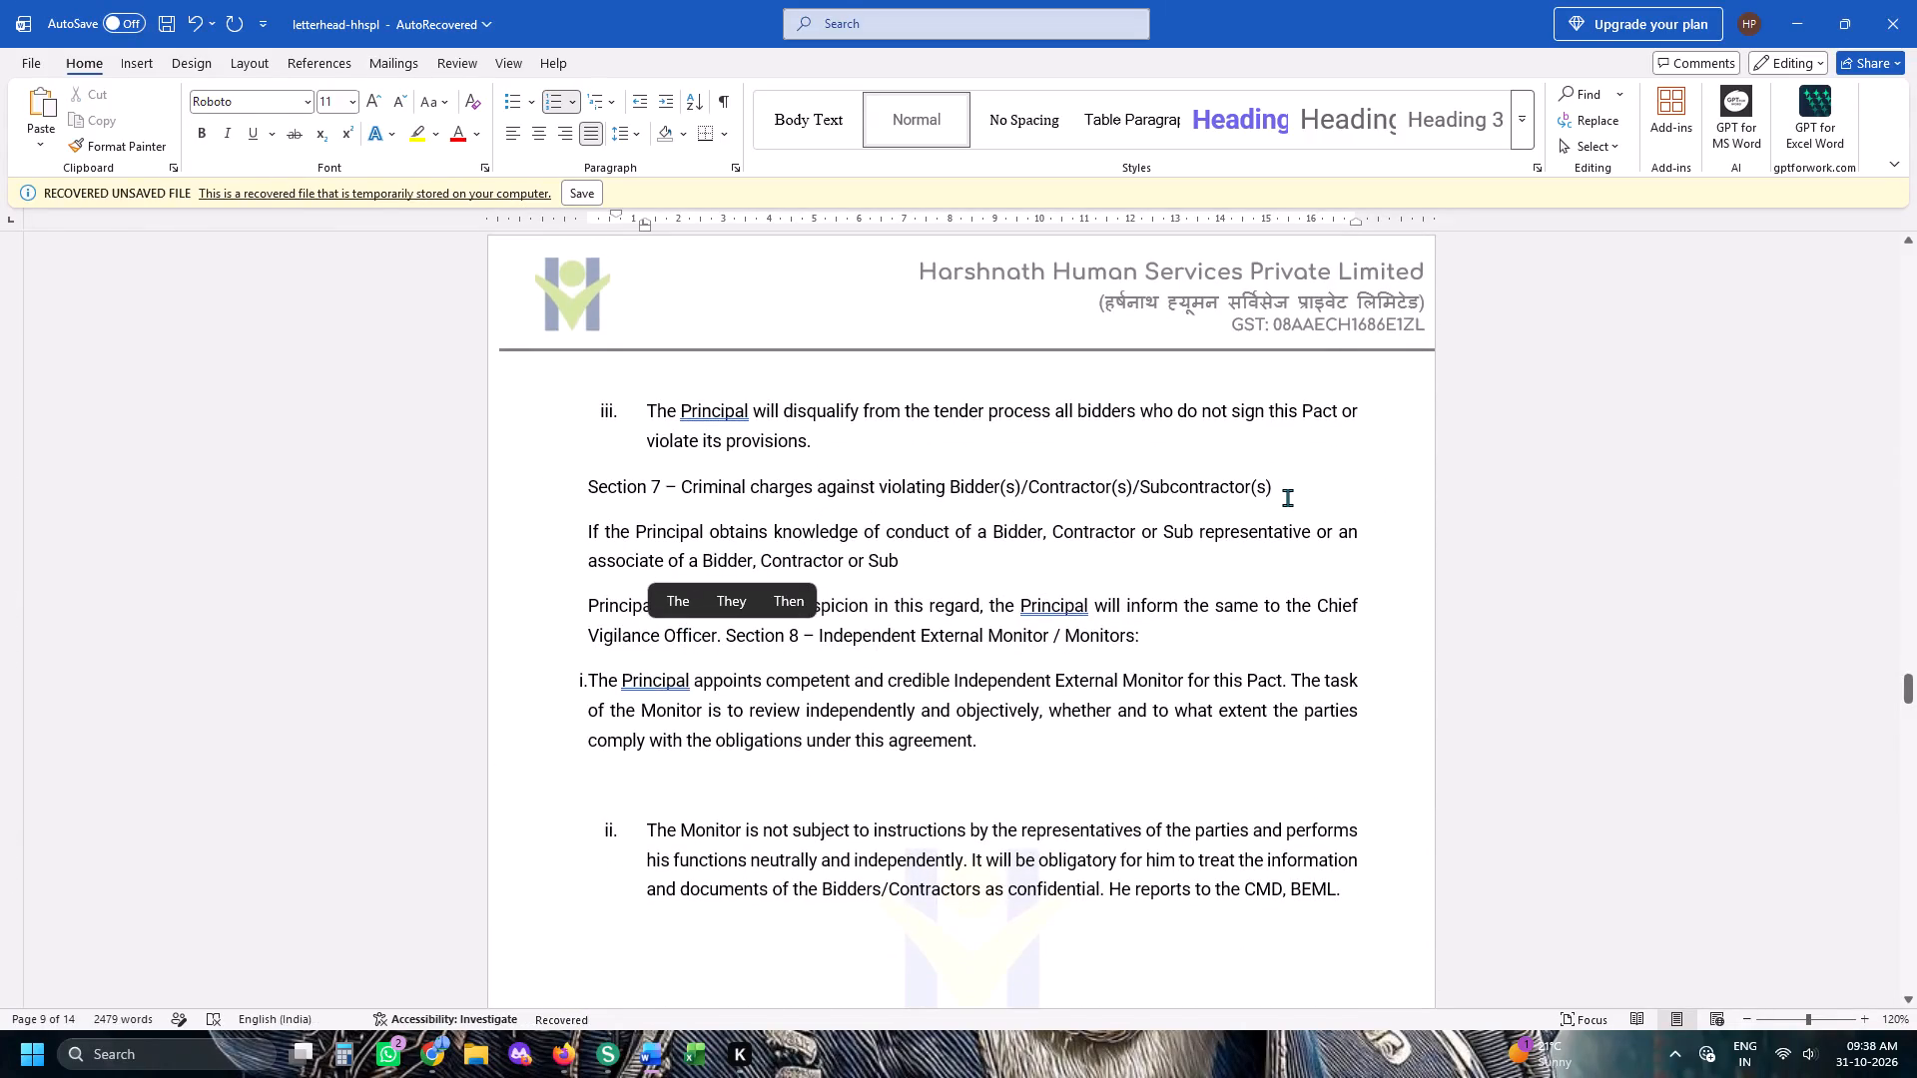
left_click_drag(1283, 495, 544, 492)
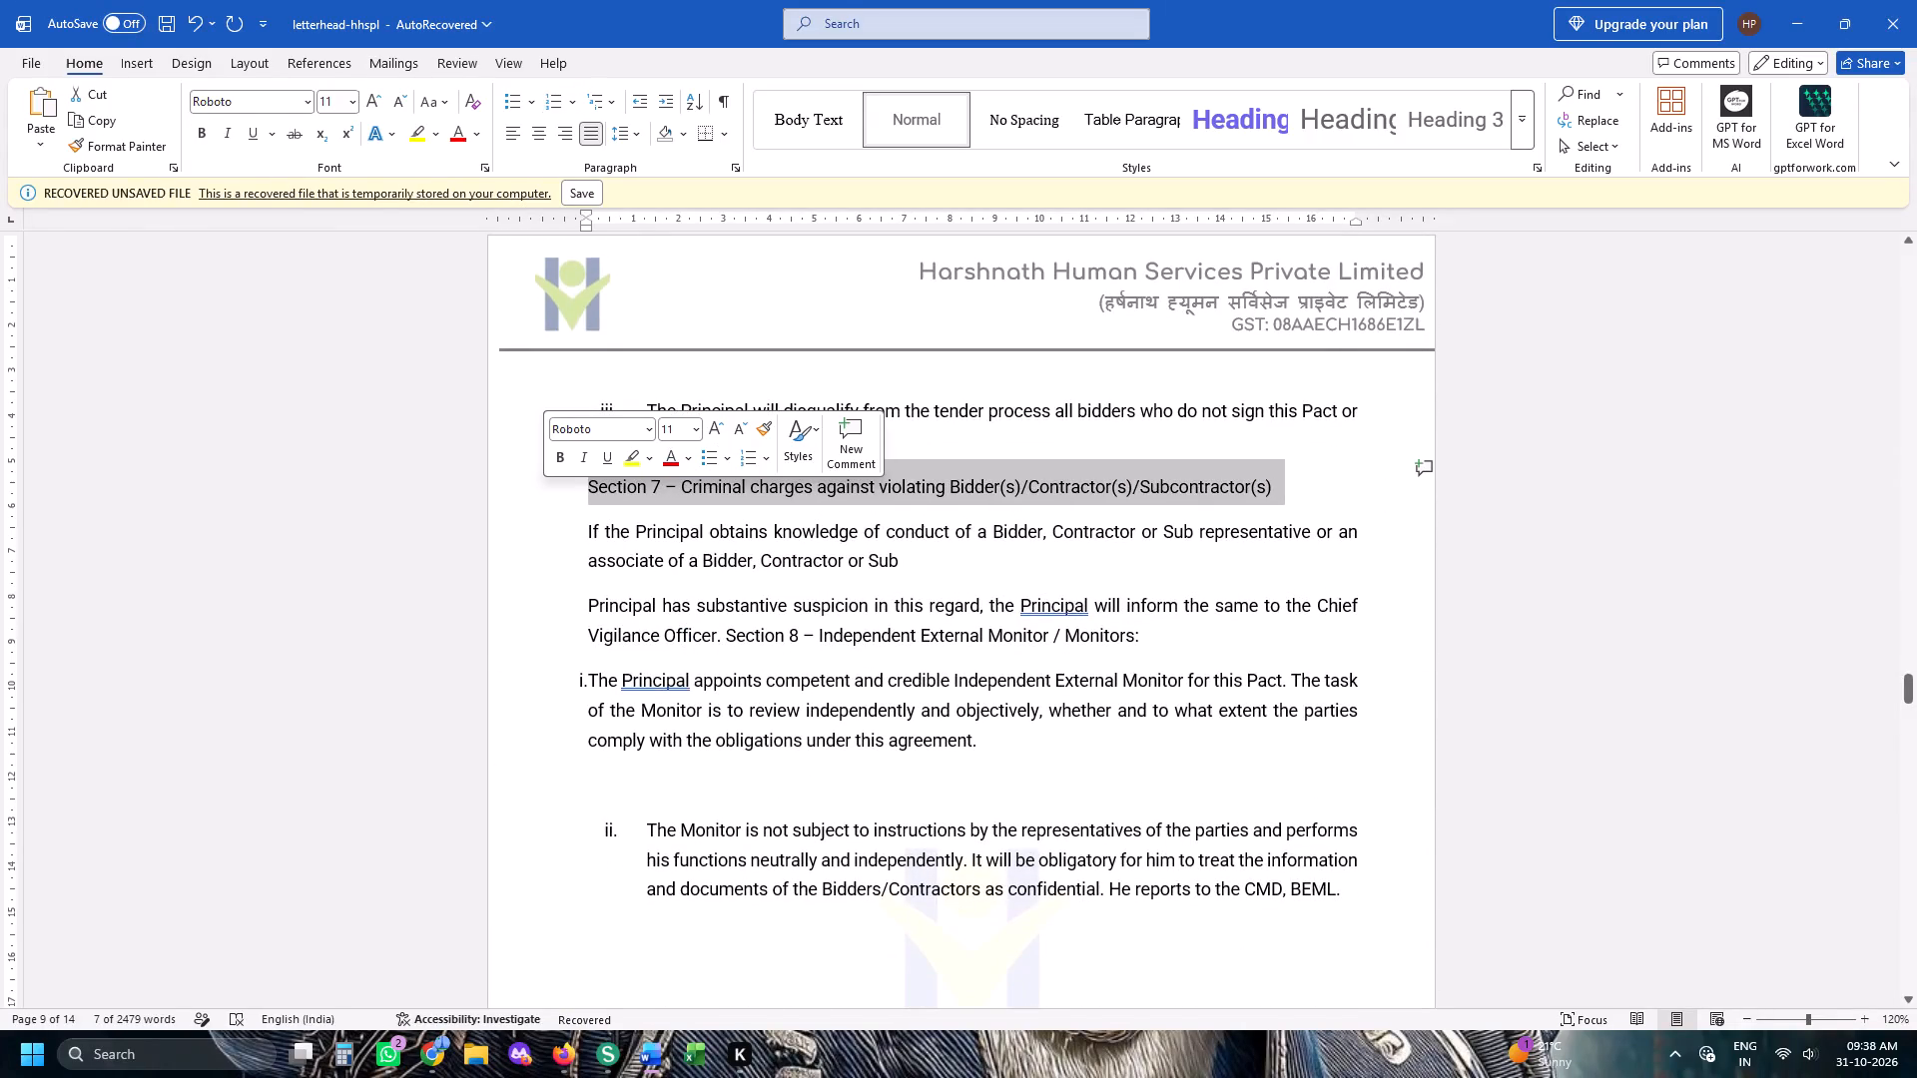
key("ctrl+b")
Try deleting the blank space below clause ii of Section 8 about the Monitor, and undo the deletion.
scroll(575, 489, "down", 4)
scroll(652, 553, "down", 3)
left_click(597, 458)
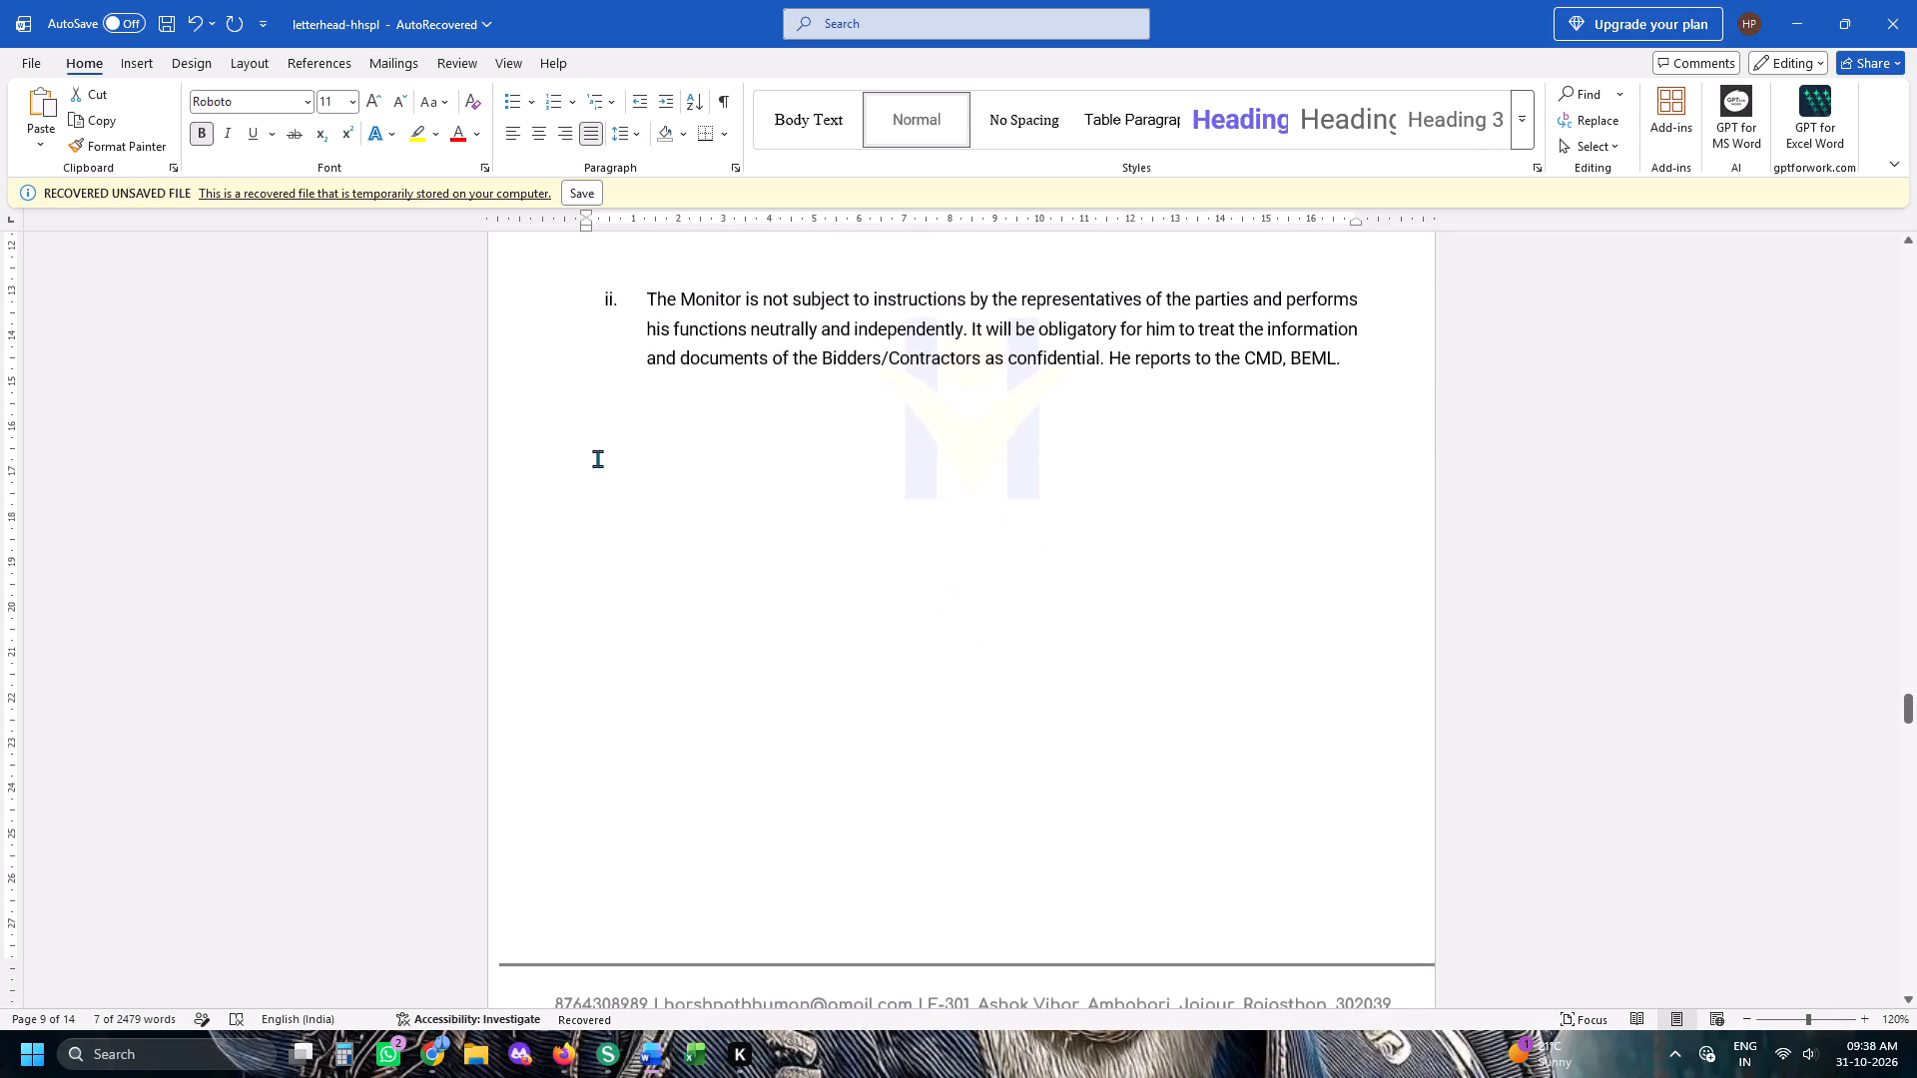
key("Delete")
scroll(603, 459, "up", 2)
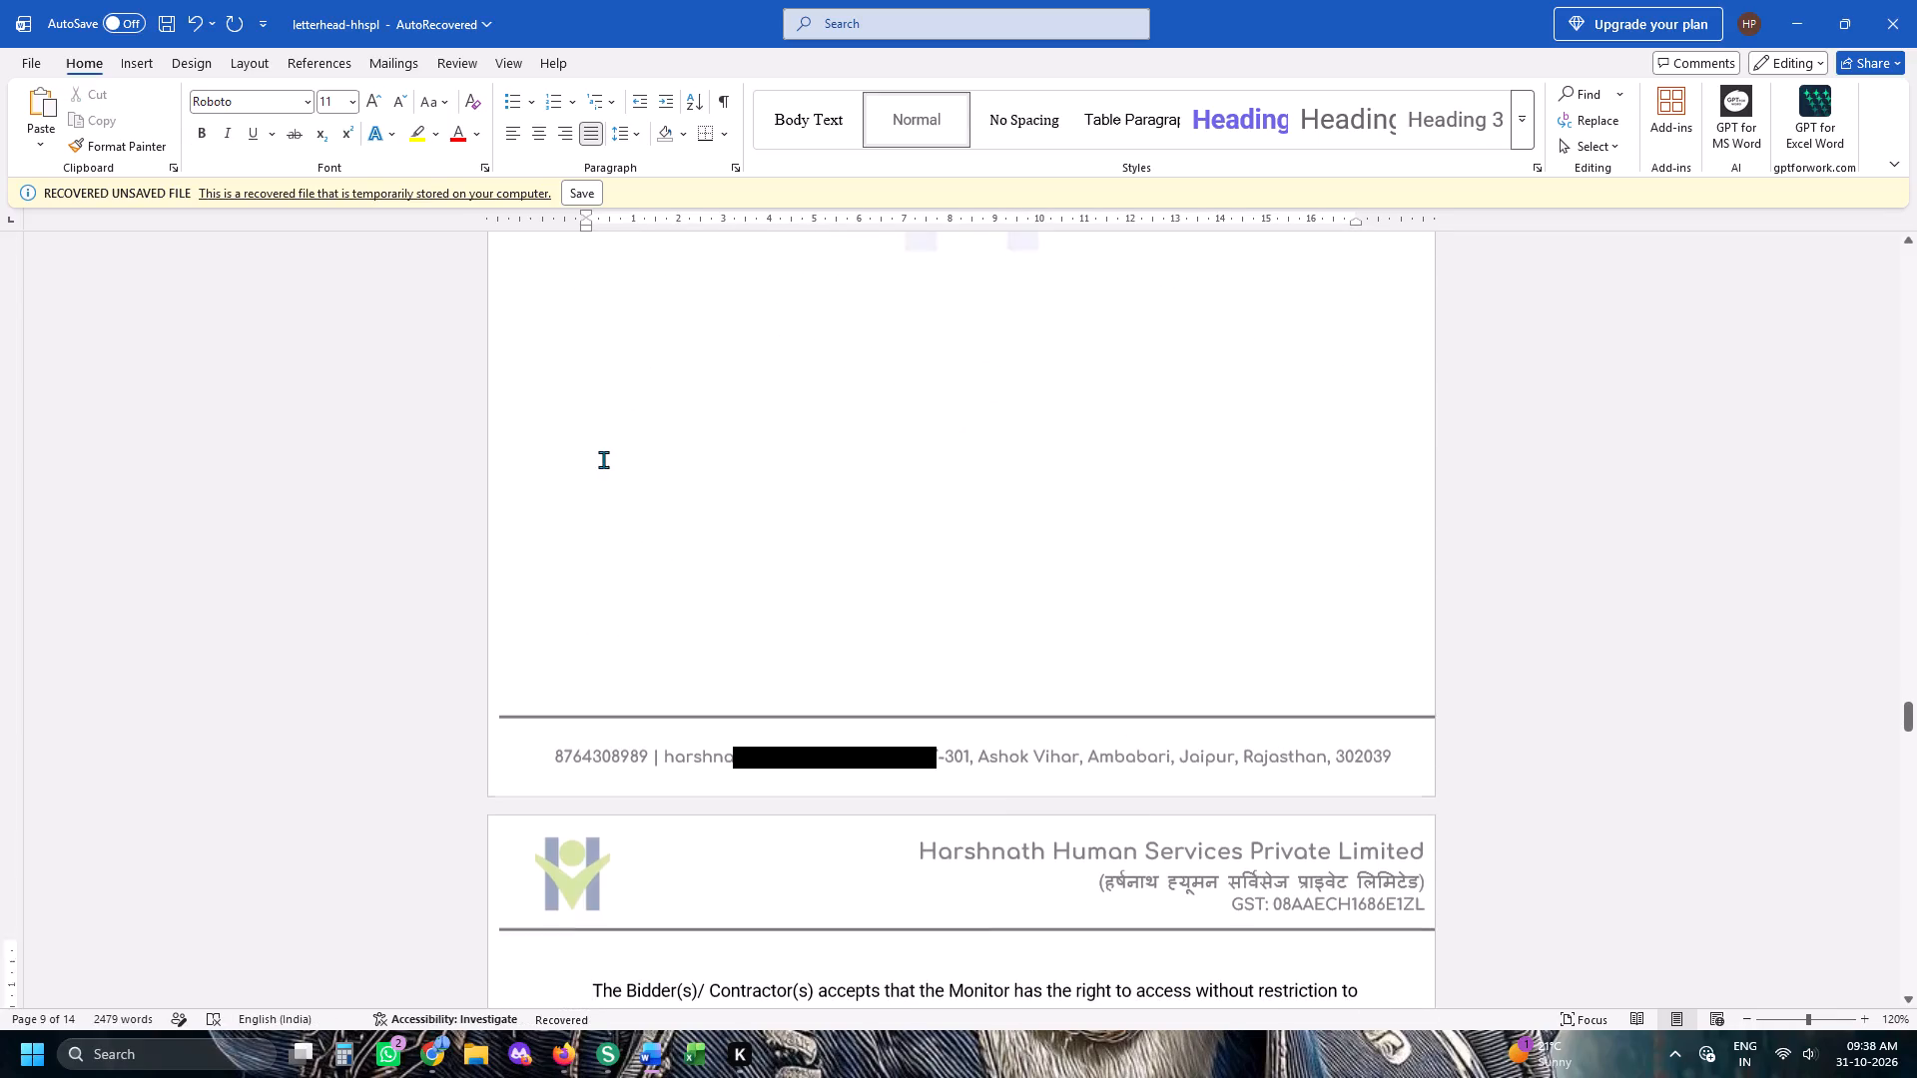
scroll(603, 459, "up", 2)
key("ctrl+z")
Delete the blank space below clause ii of Section 8 and number the paragraph on the Monitor's access to Project documentation as clause iii.
scroll(603, 463, "down", 6)
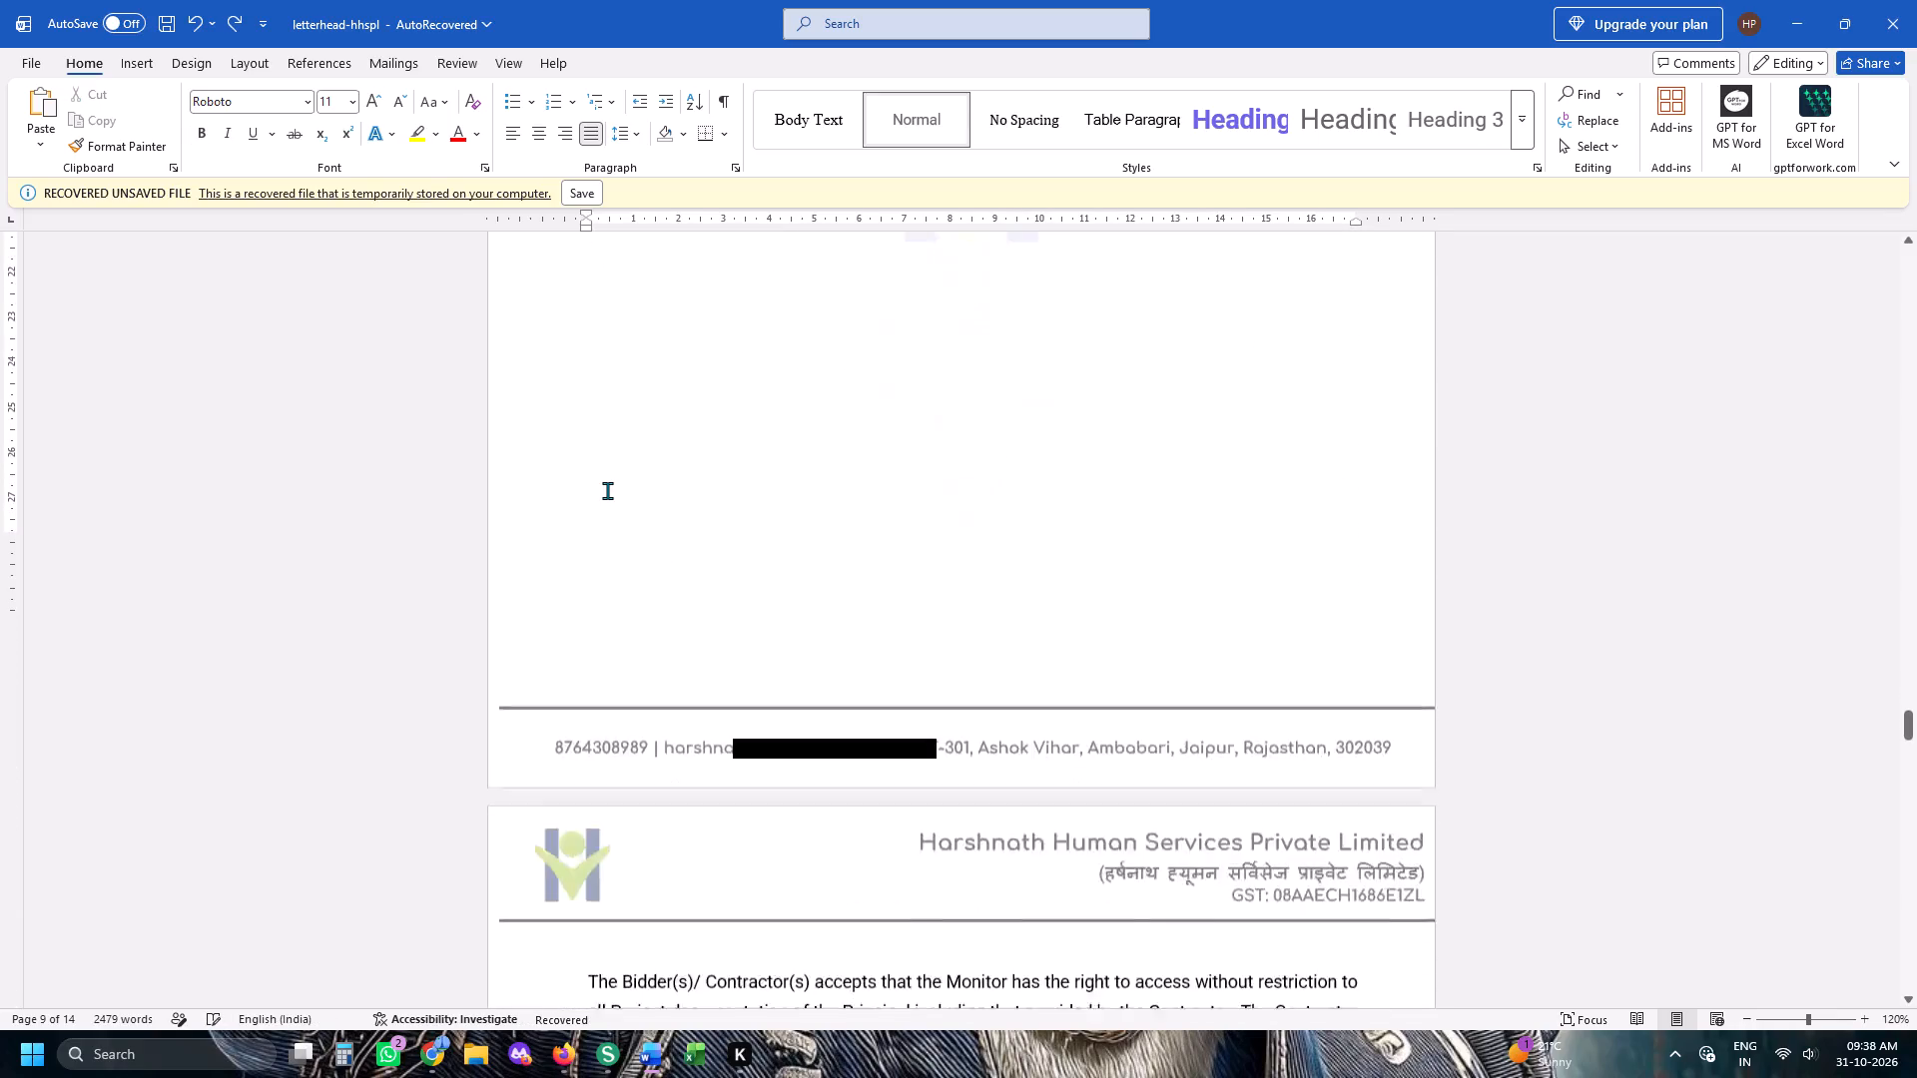
scroll(607, 490, "up", 5)
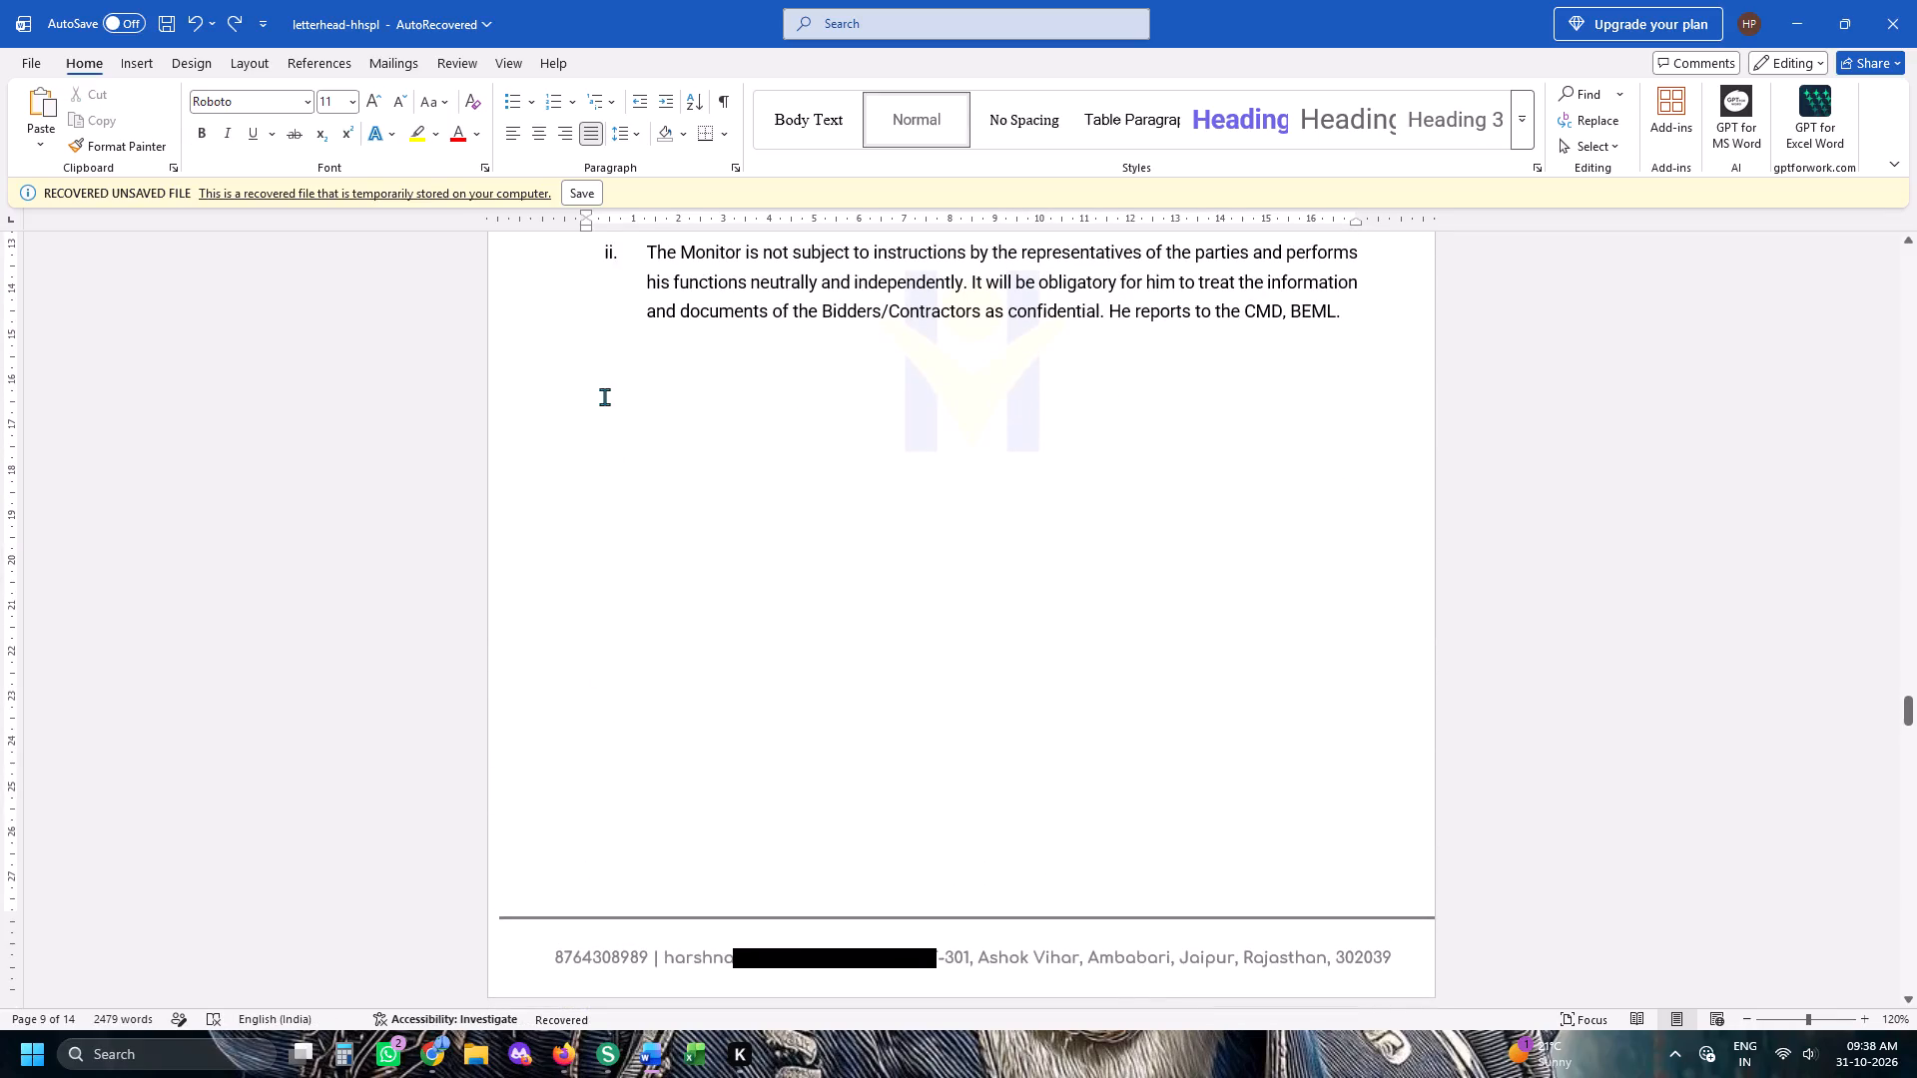
left_click_drag(604, 396, 648, 653)
key("Delete")
key("BackSpace")
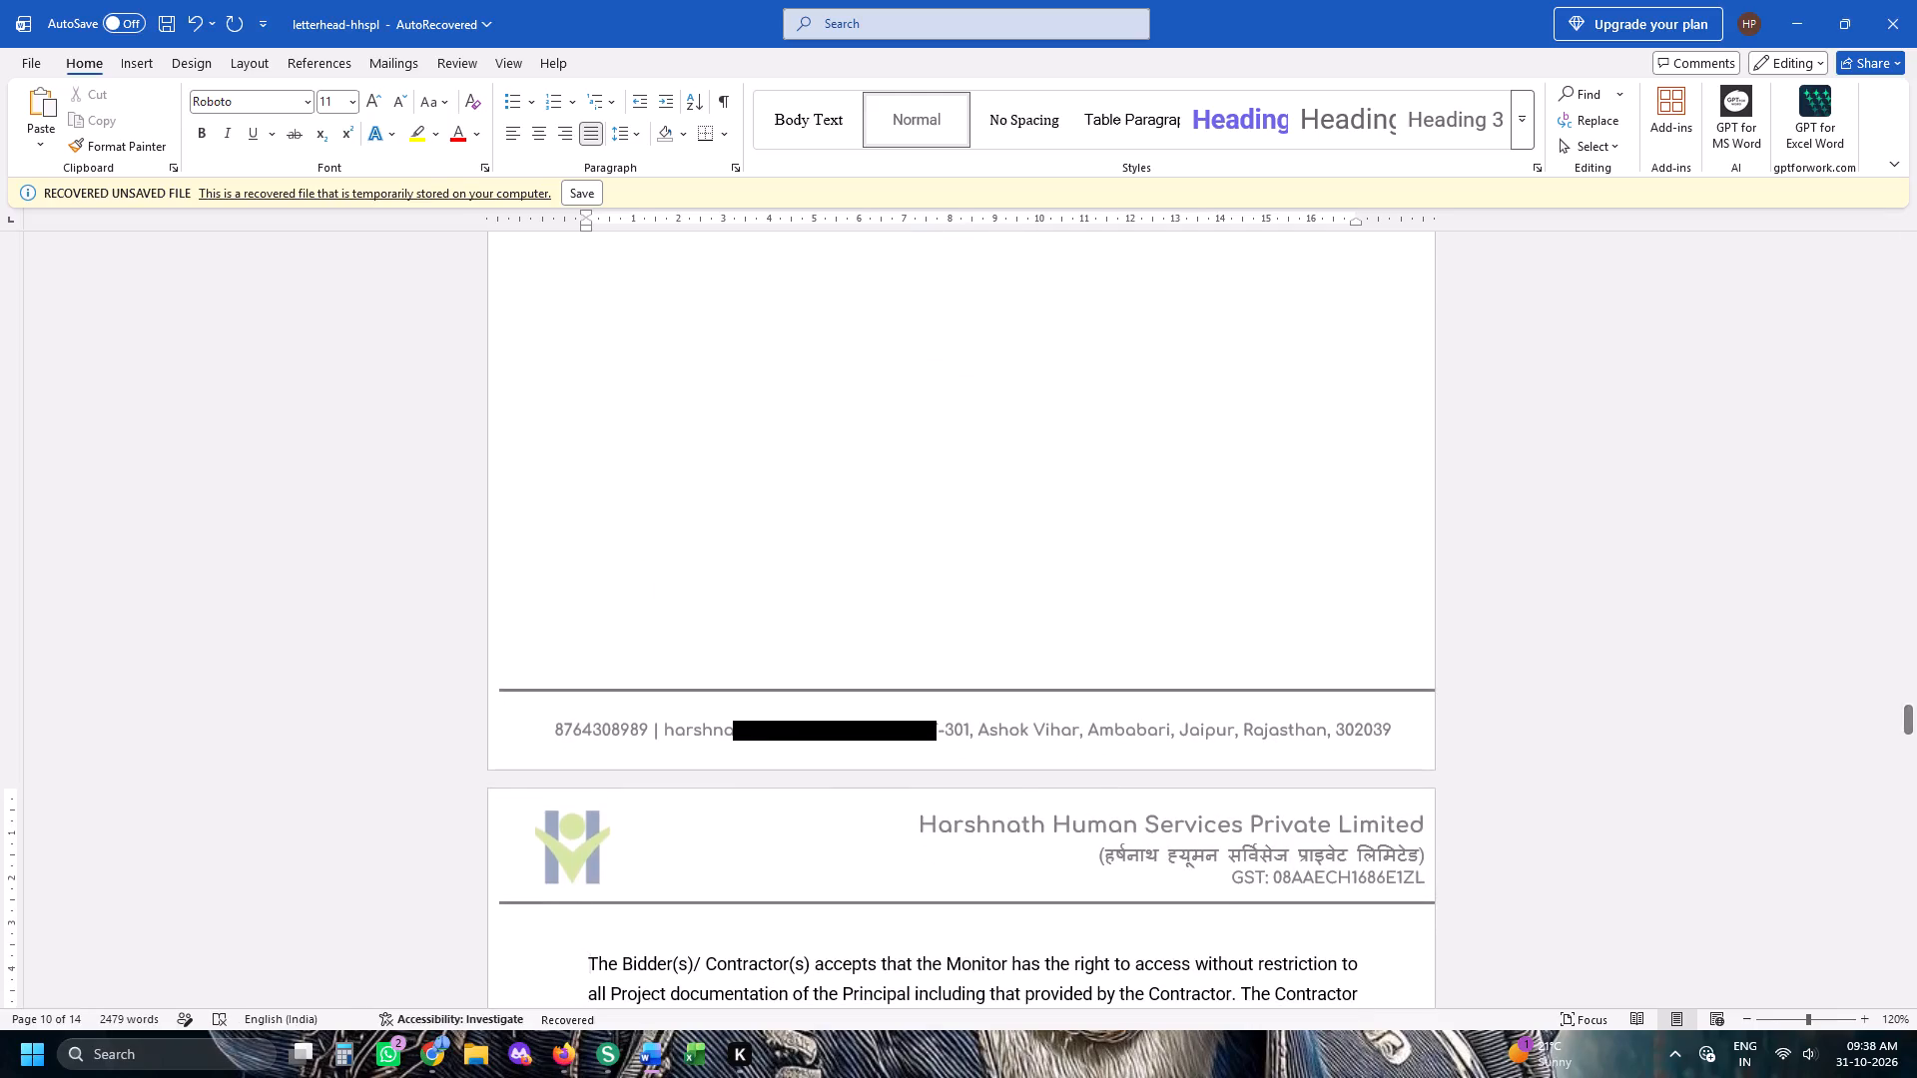
key("BackSpace")
key("BackSpace")
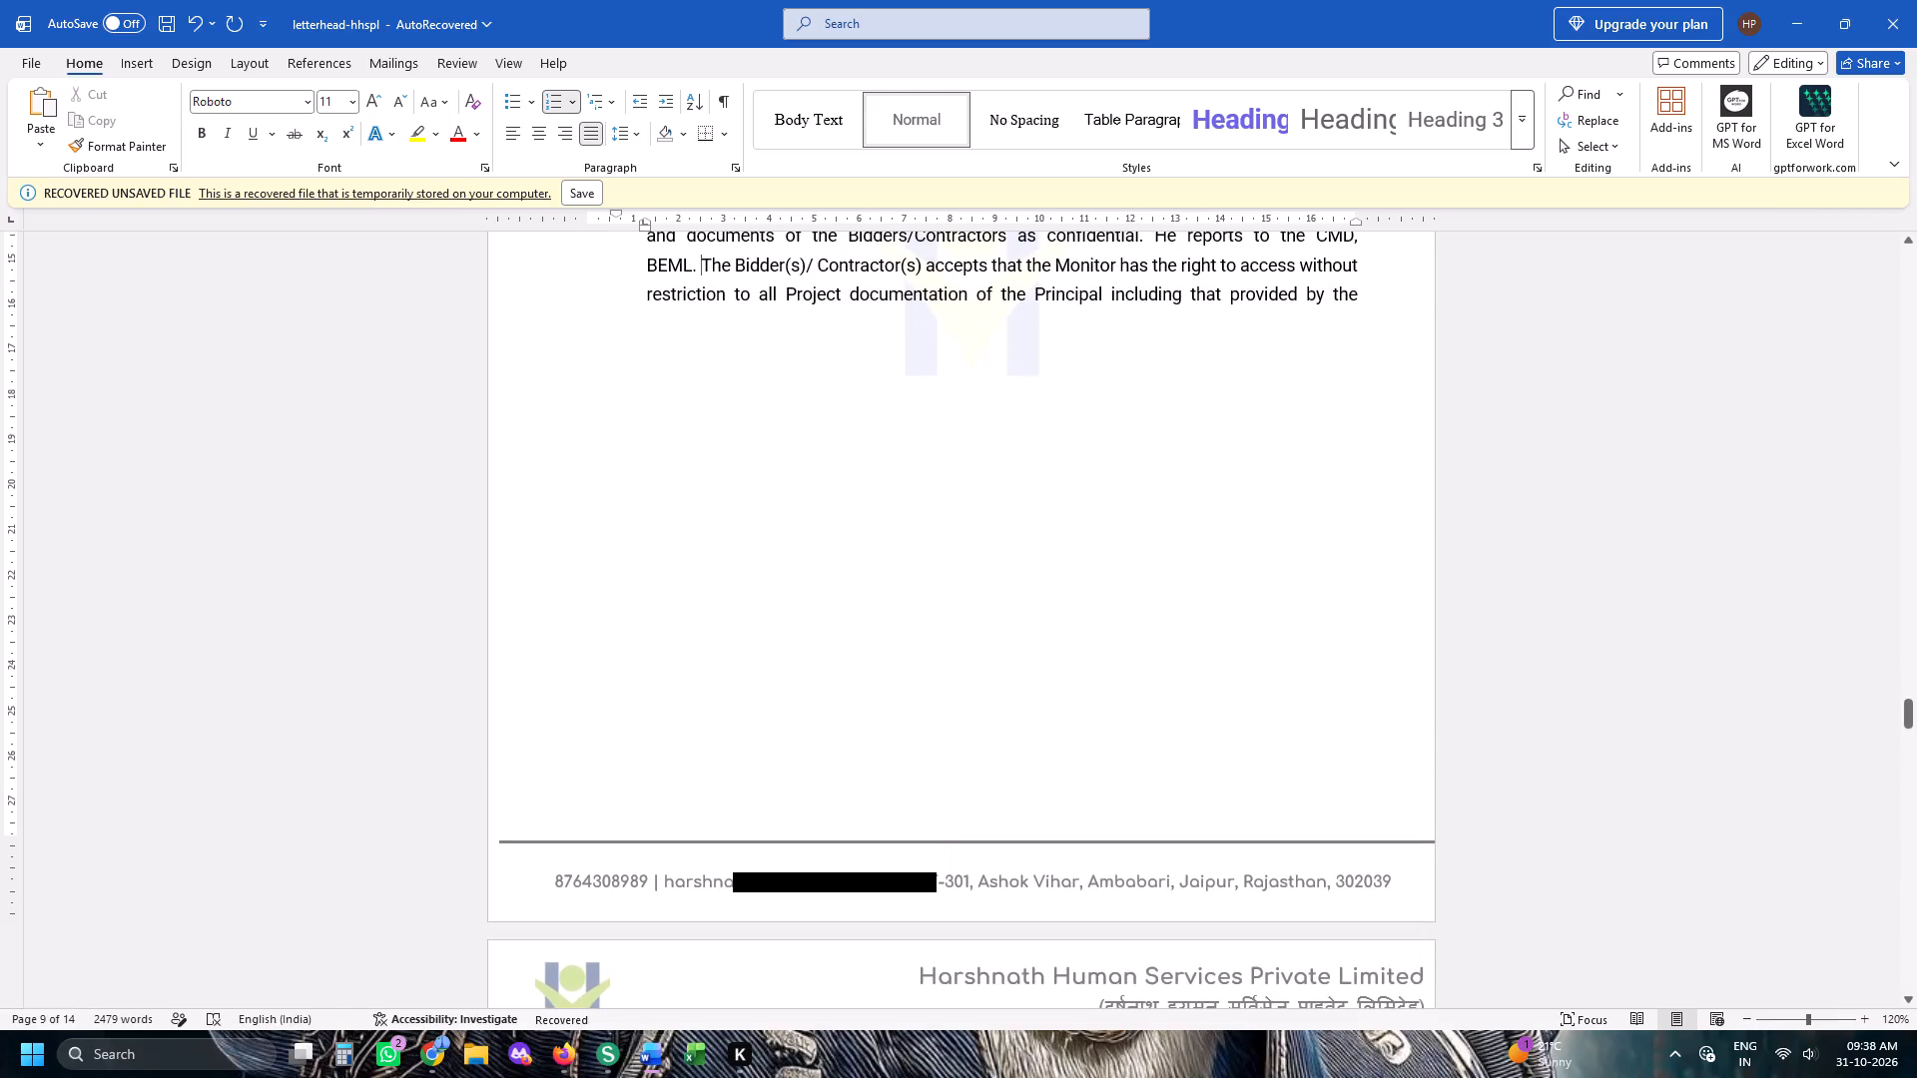
key("Return")
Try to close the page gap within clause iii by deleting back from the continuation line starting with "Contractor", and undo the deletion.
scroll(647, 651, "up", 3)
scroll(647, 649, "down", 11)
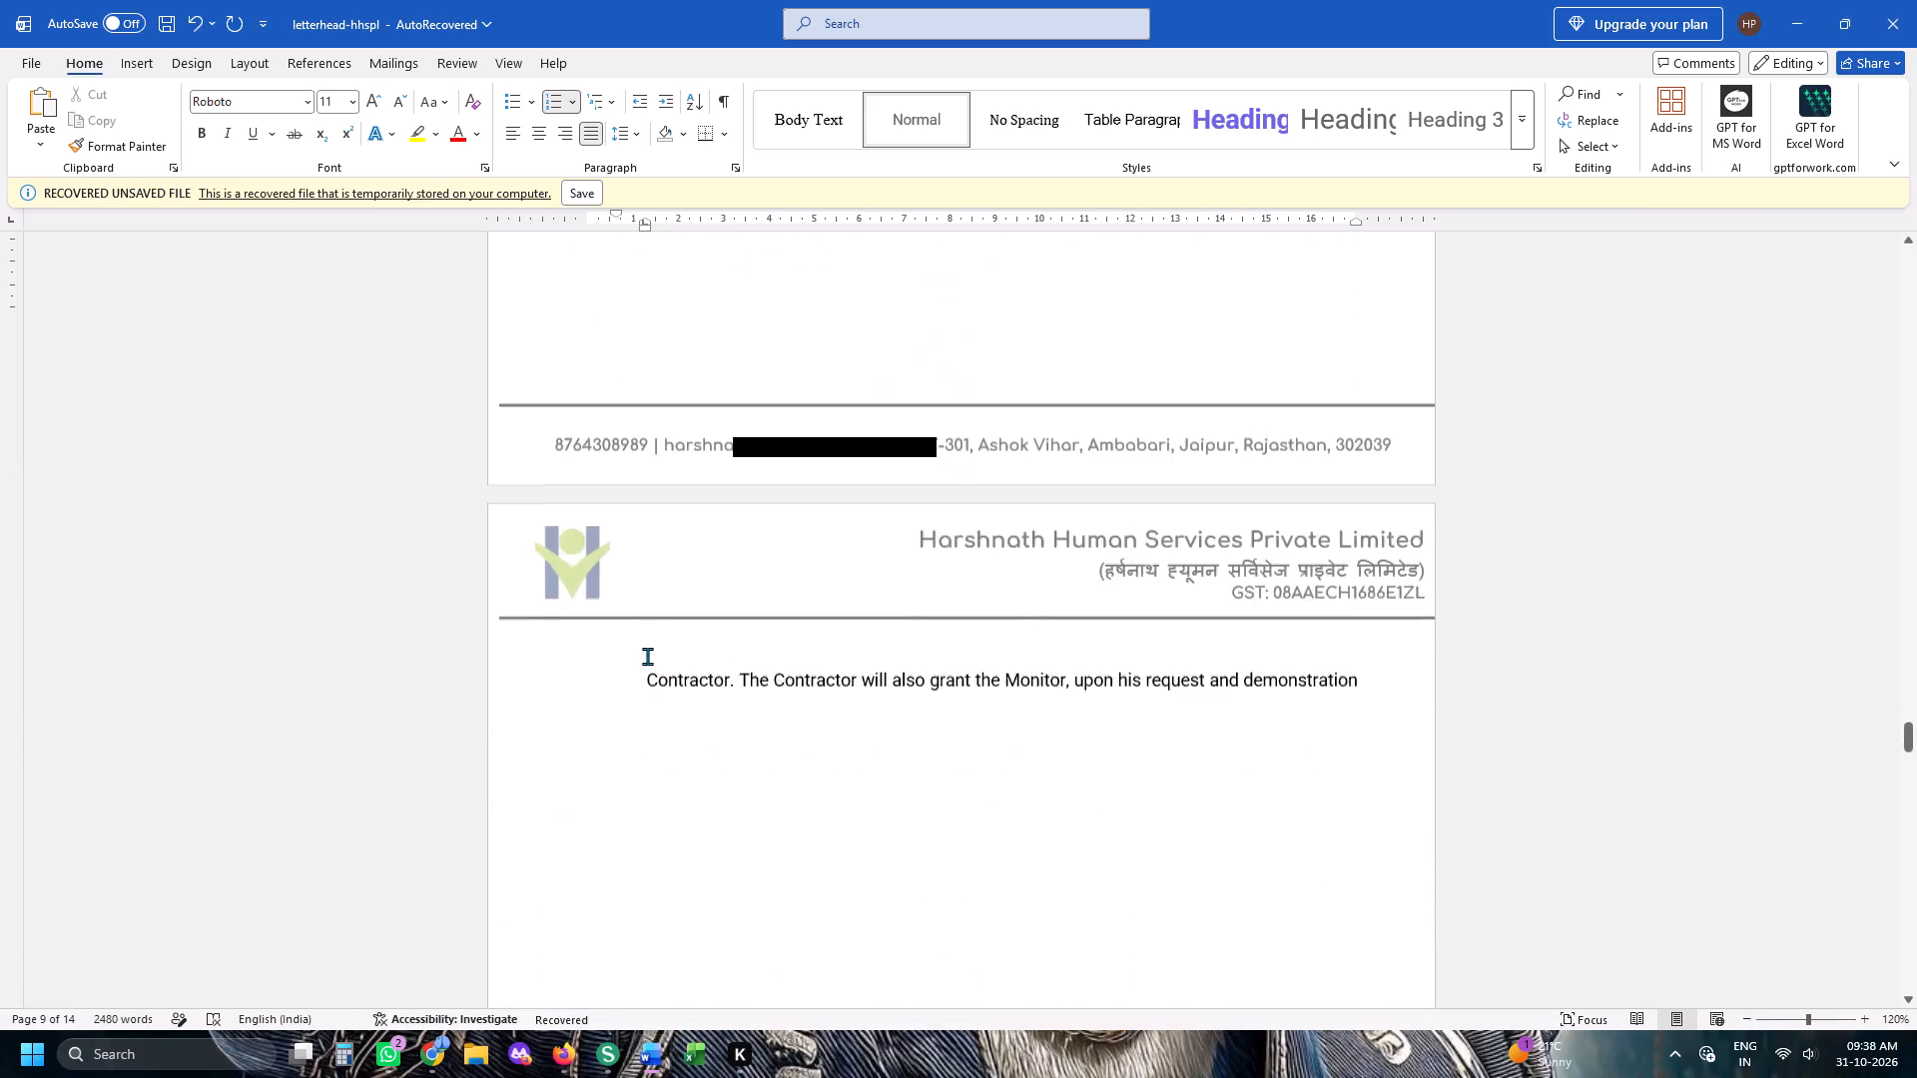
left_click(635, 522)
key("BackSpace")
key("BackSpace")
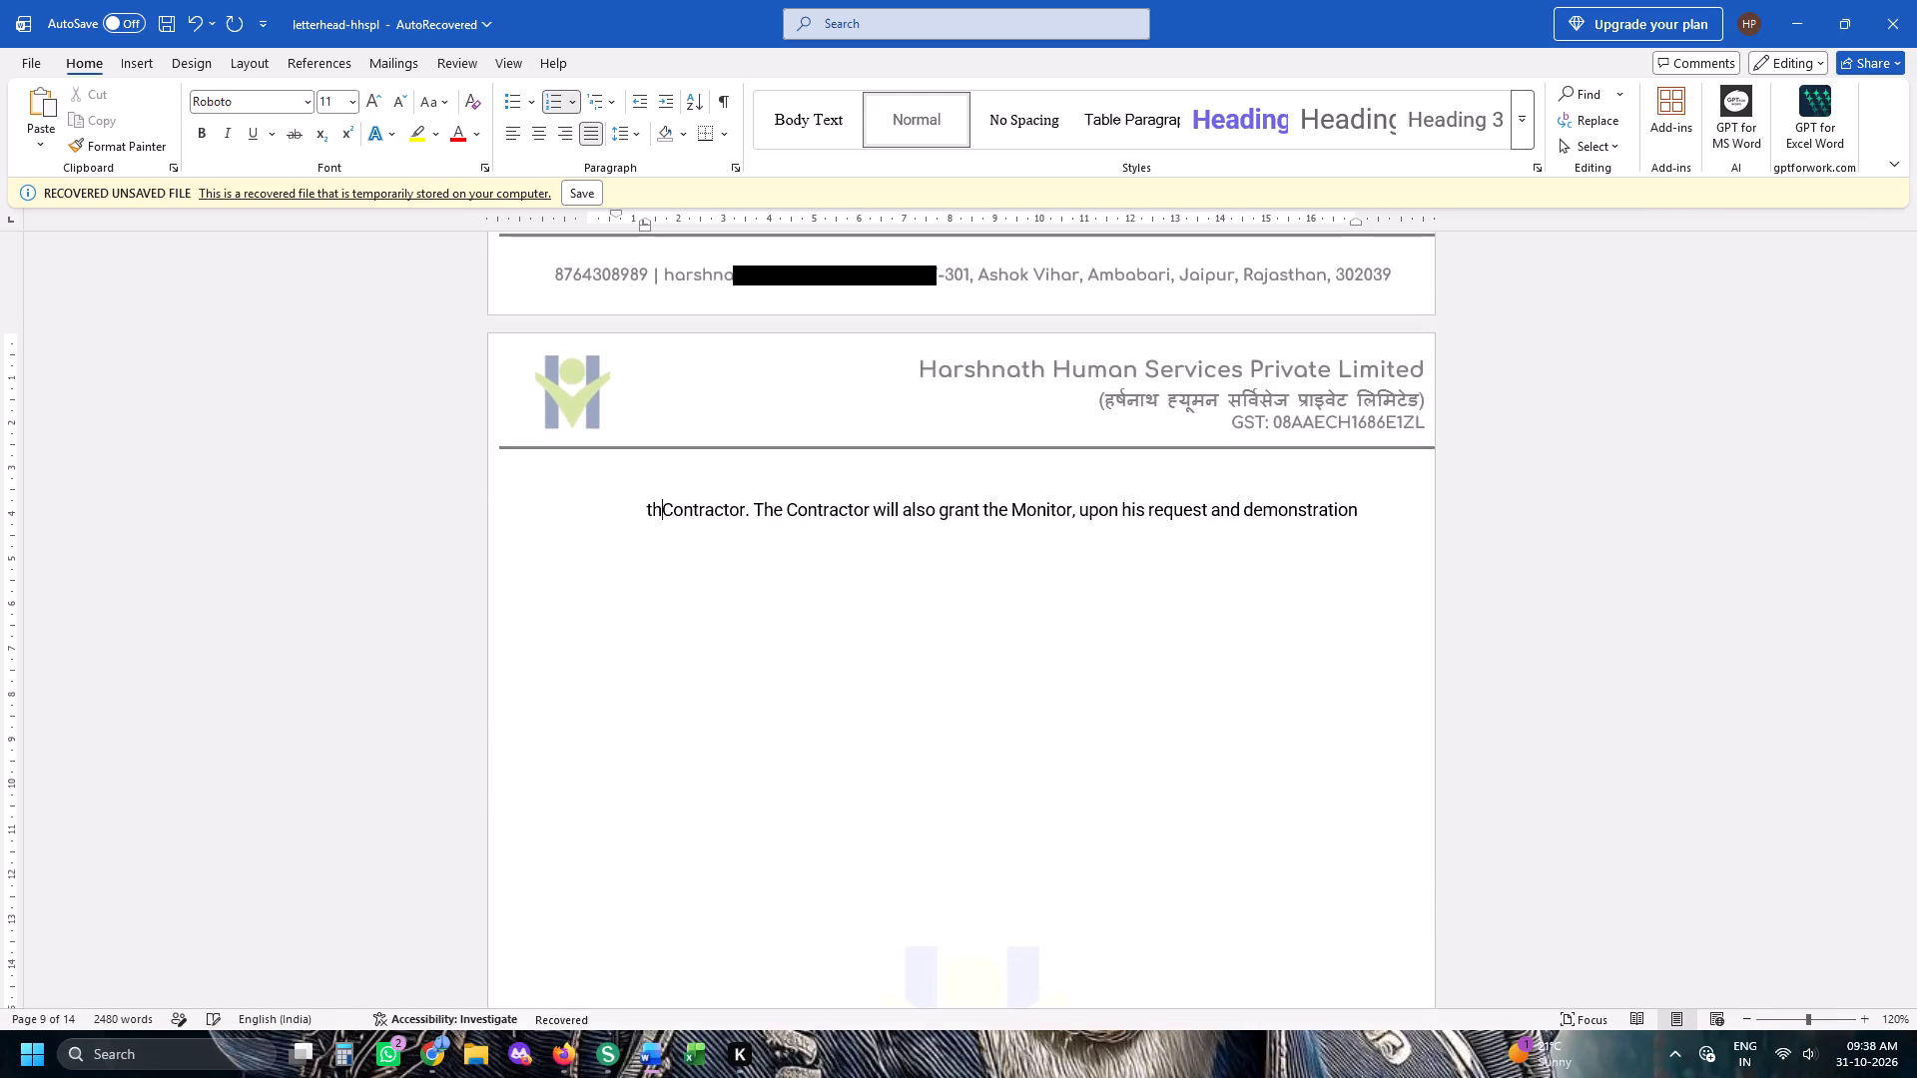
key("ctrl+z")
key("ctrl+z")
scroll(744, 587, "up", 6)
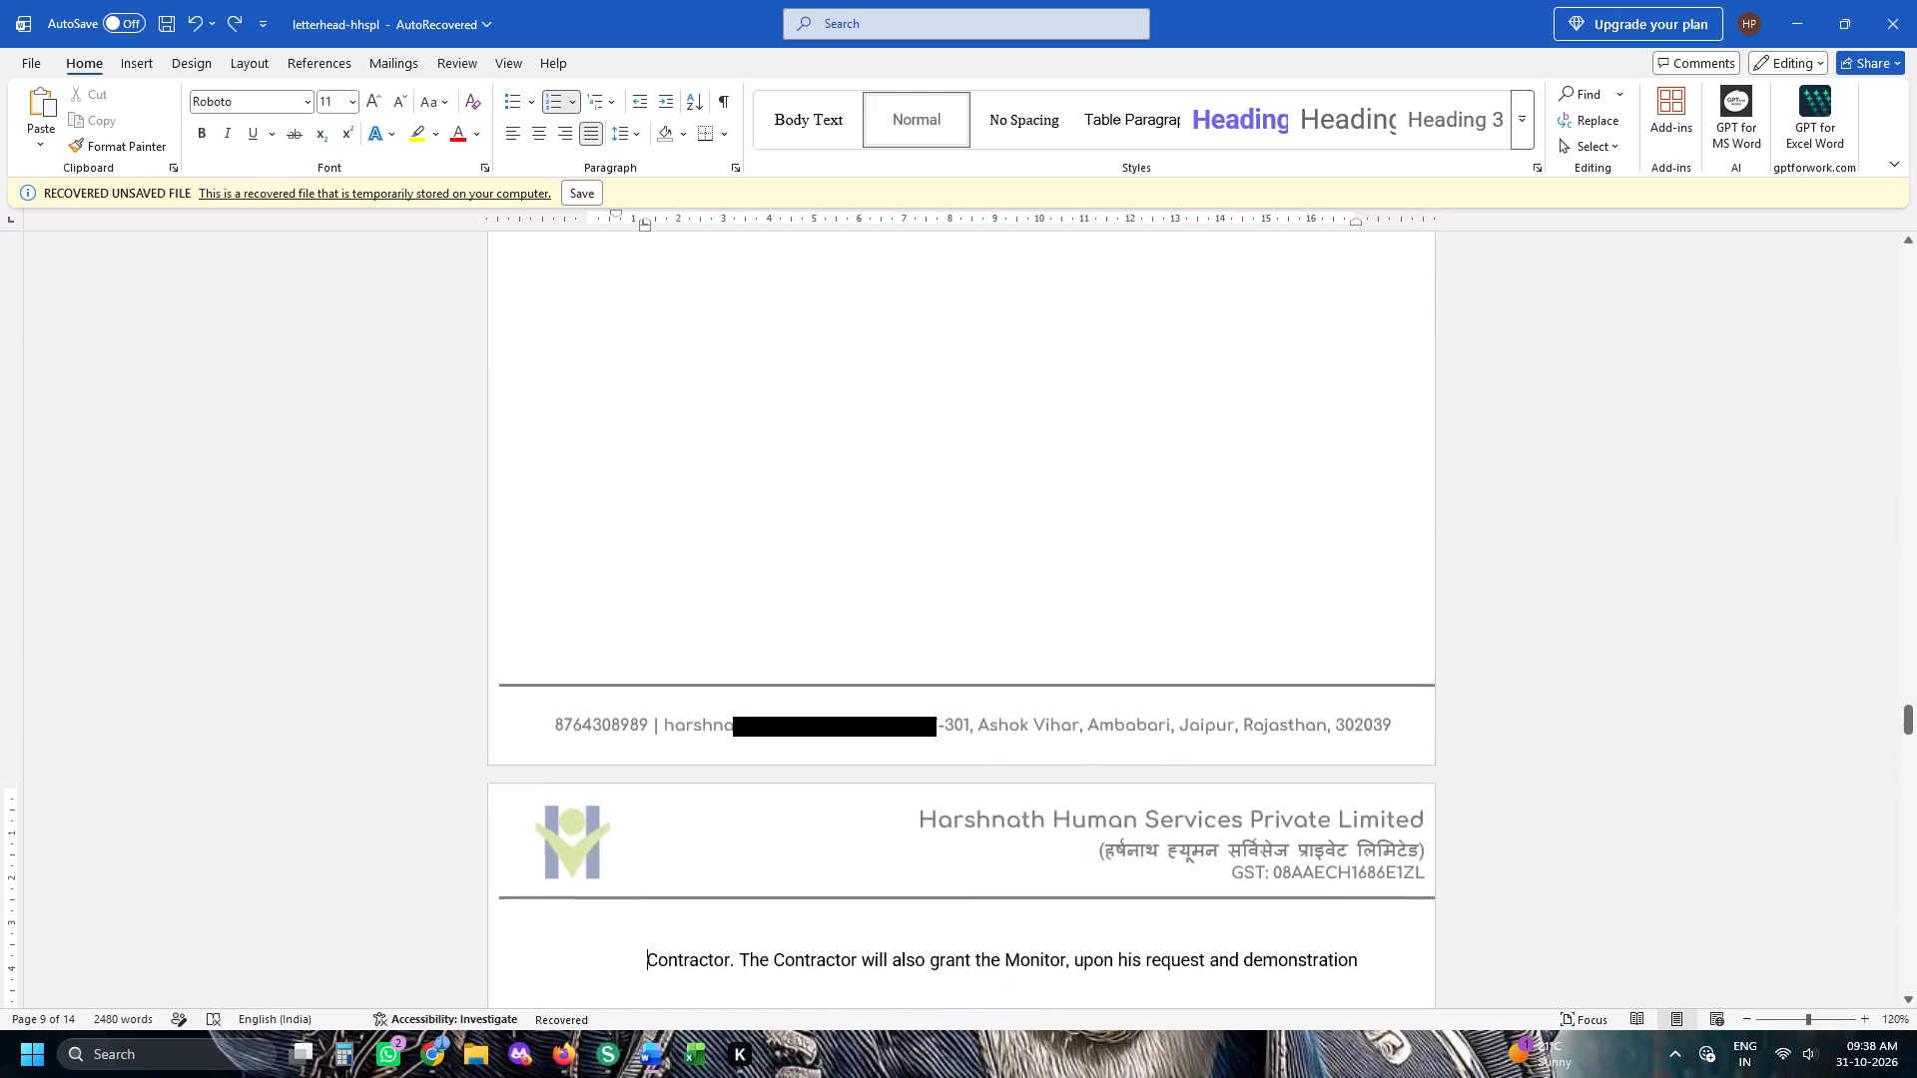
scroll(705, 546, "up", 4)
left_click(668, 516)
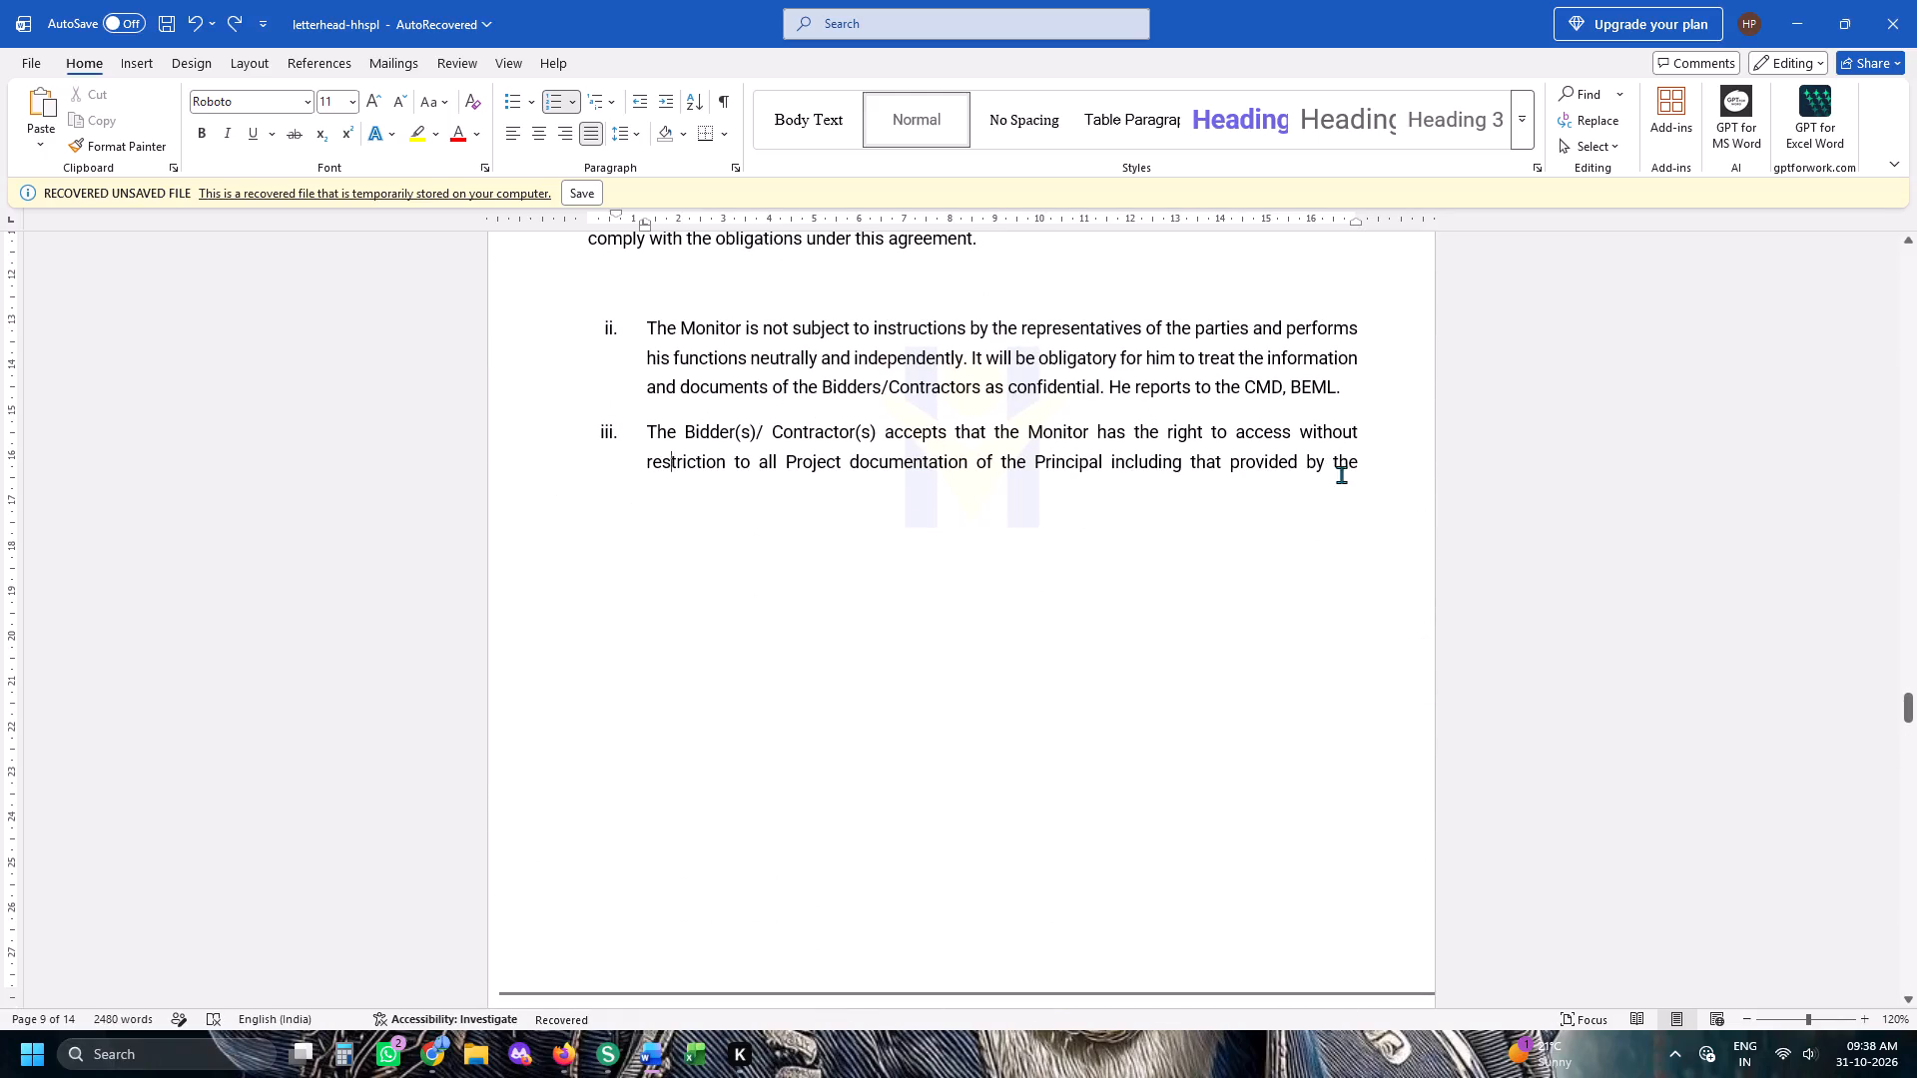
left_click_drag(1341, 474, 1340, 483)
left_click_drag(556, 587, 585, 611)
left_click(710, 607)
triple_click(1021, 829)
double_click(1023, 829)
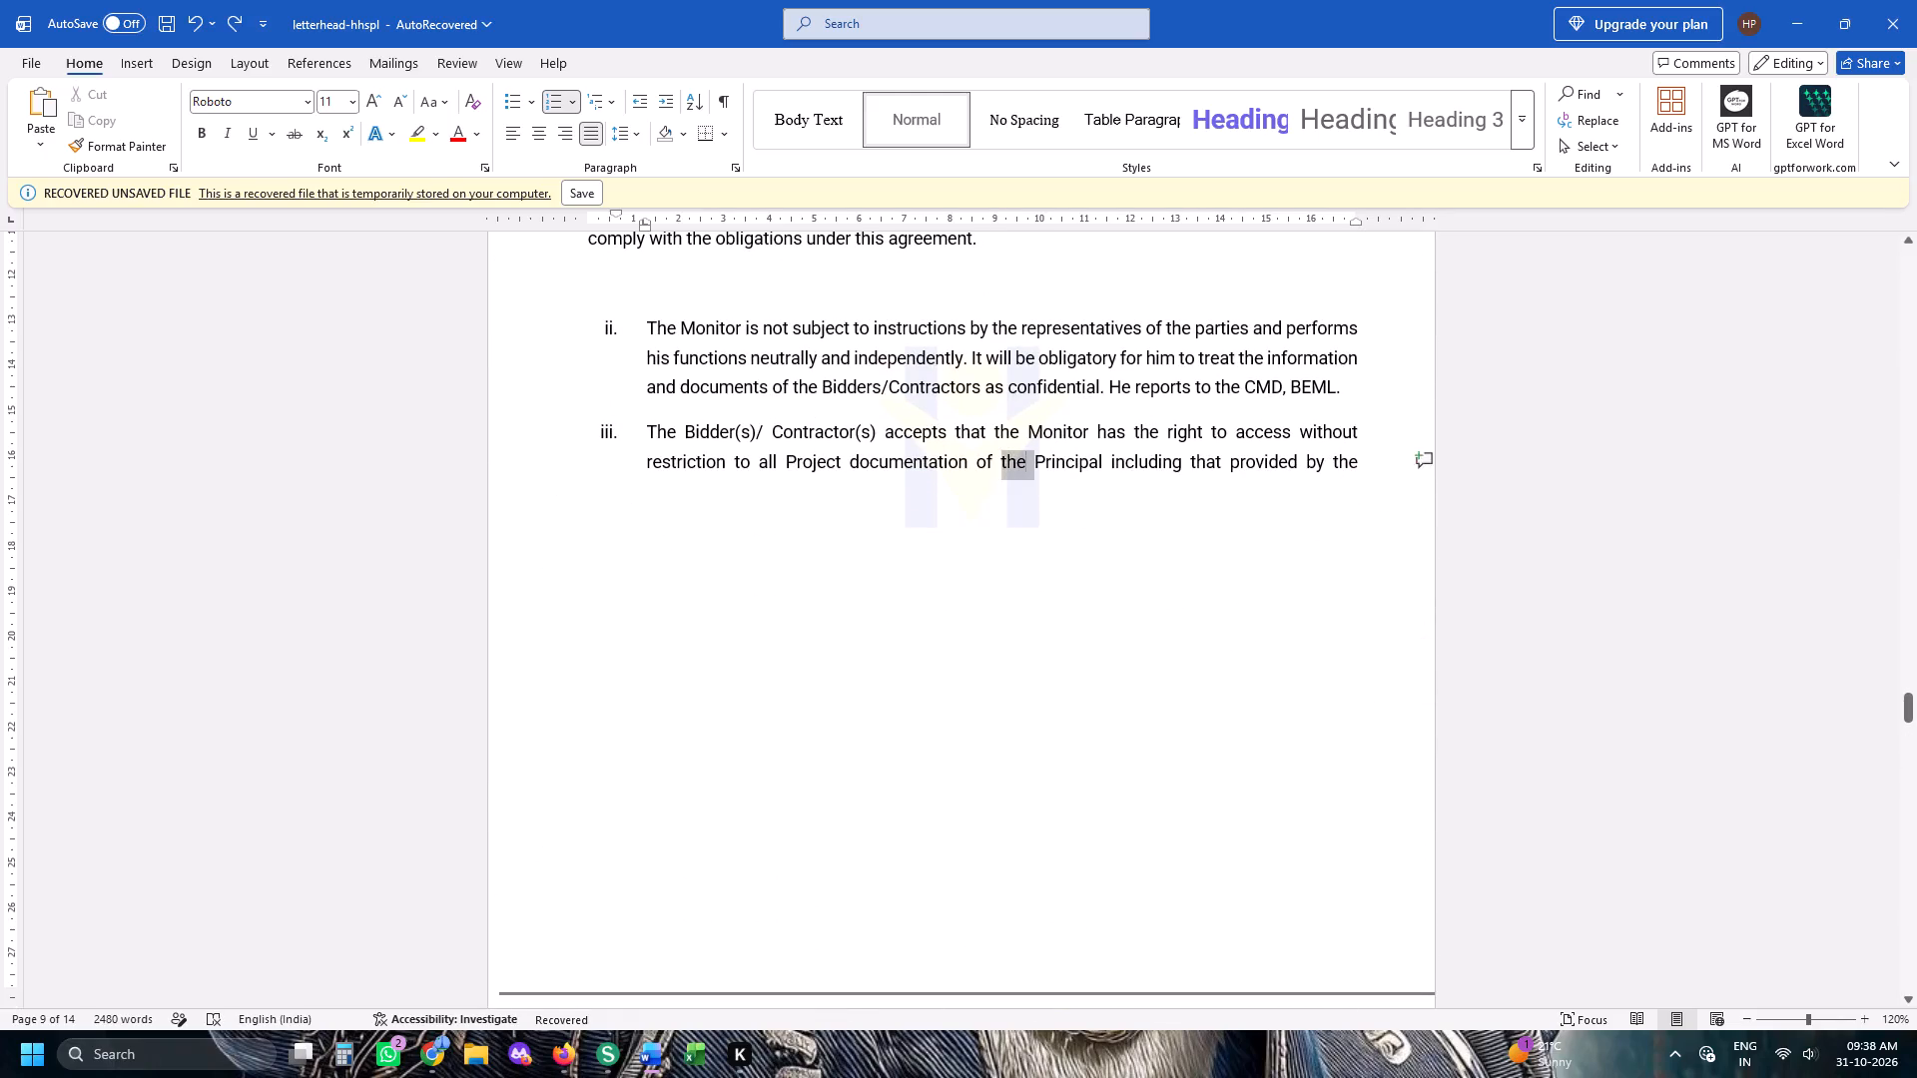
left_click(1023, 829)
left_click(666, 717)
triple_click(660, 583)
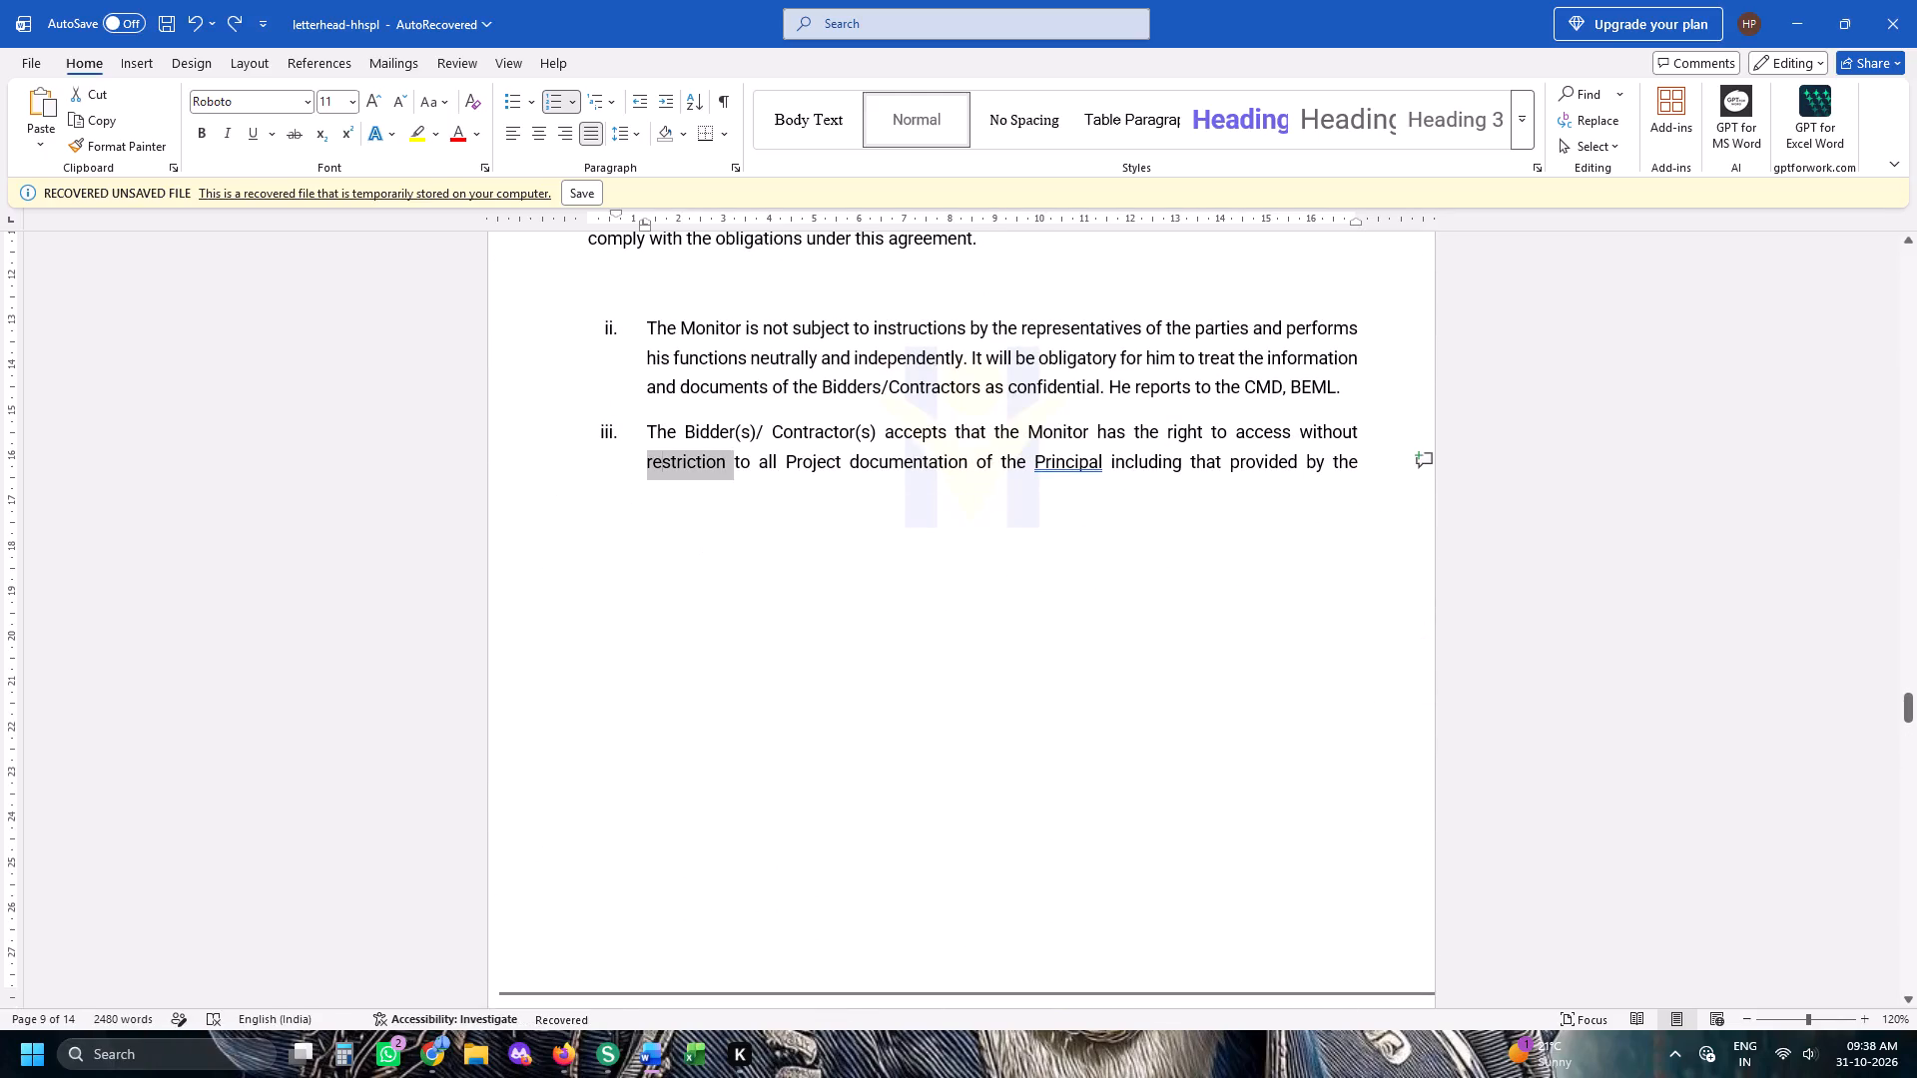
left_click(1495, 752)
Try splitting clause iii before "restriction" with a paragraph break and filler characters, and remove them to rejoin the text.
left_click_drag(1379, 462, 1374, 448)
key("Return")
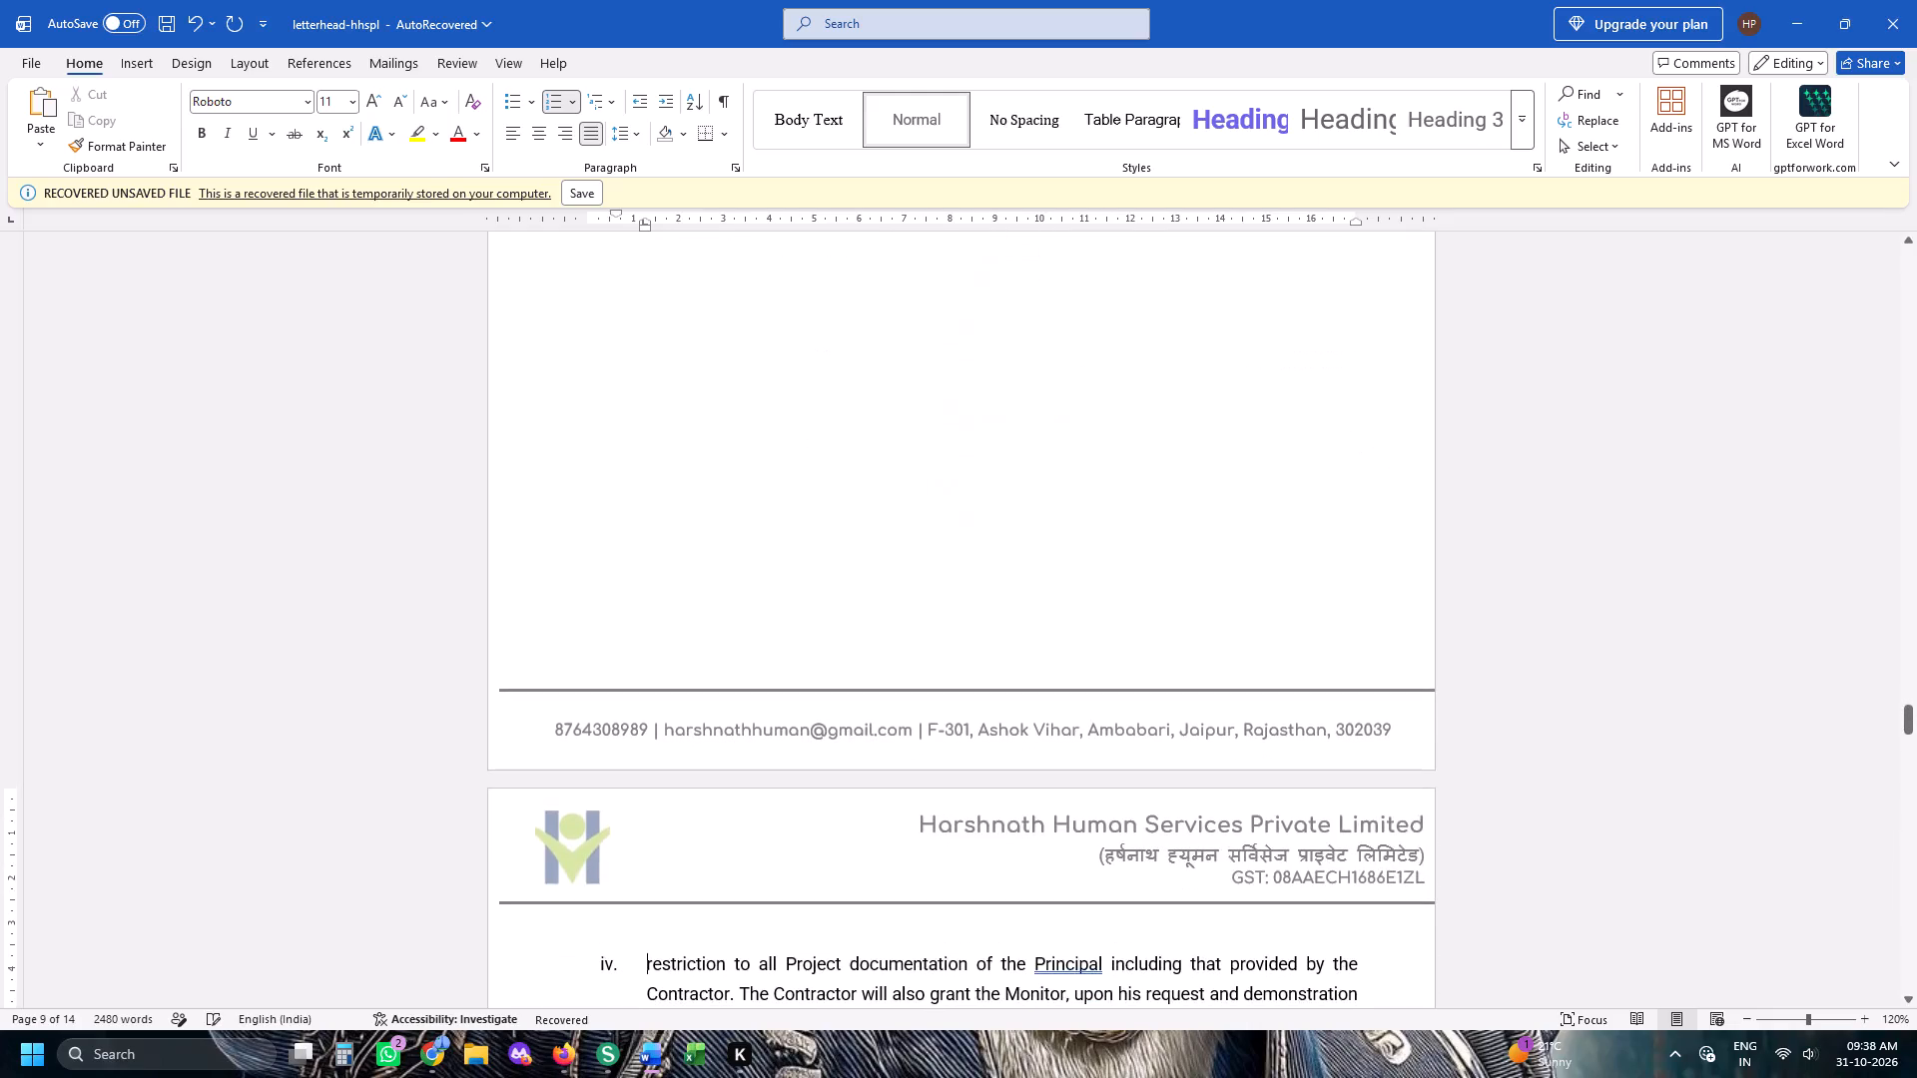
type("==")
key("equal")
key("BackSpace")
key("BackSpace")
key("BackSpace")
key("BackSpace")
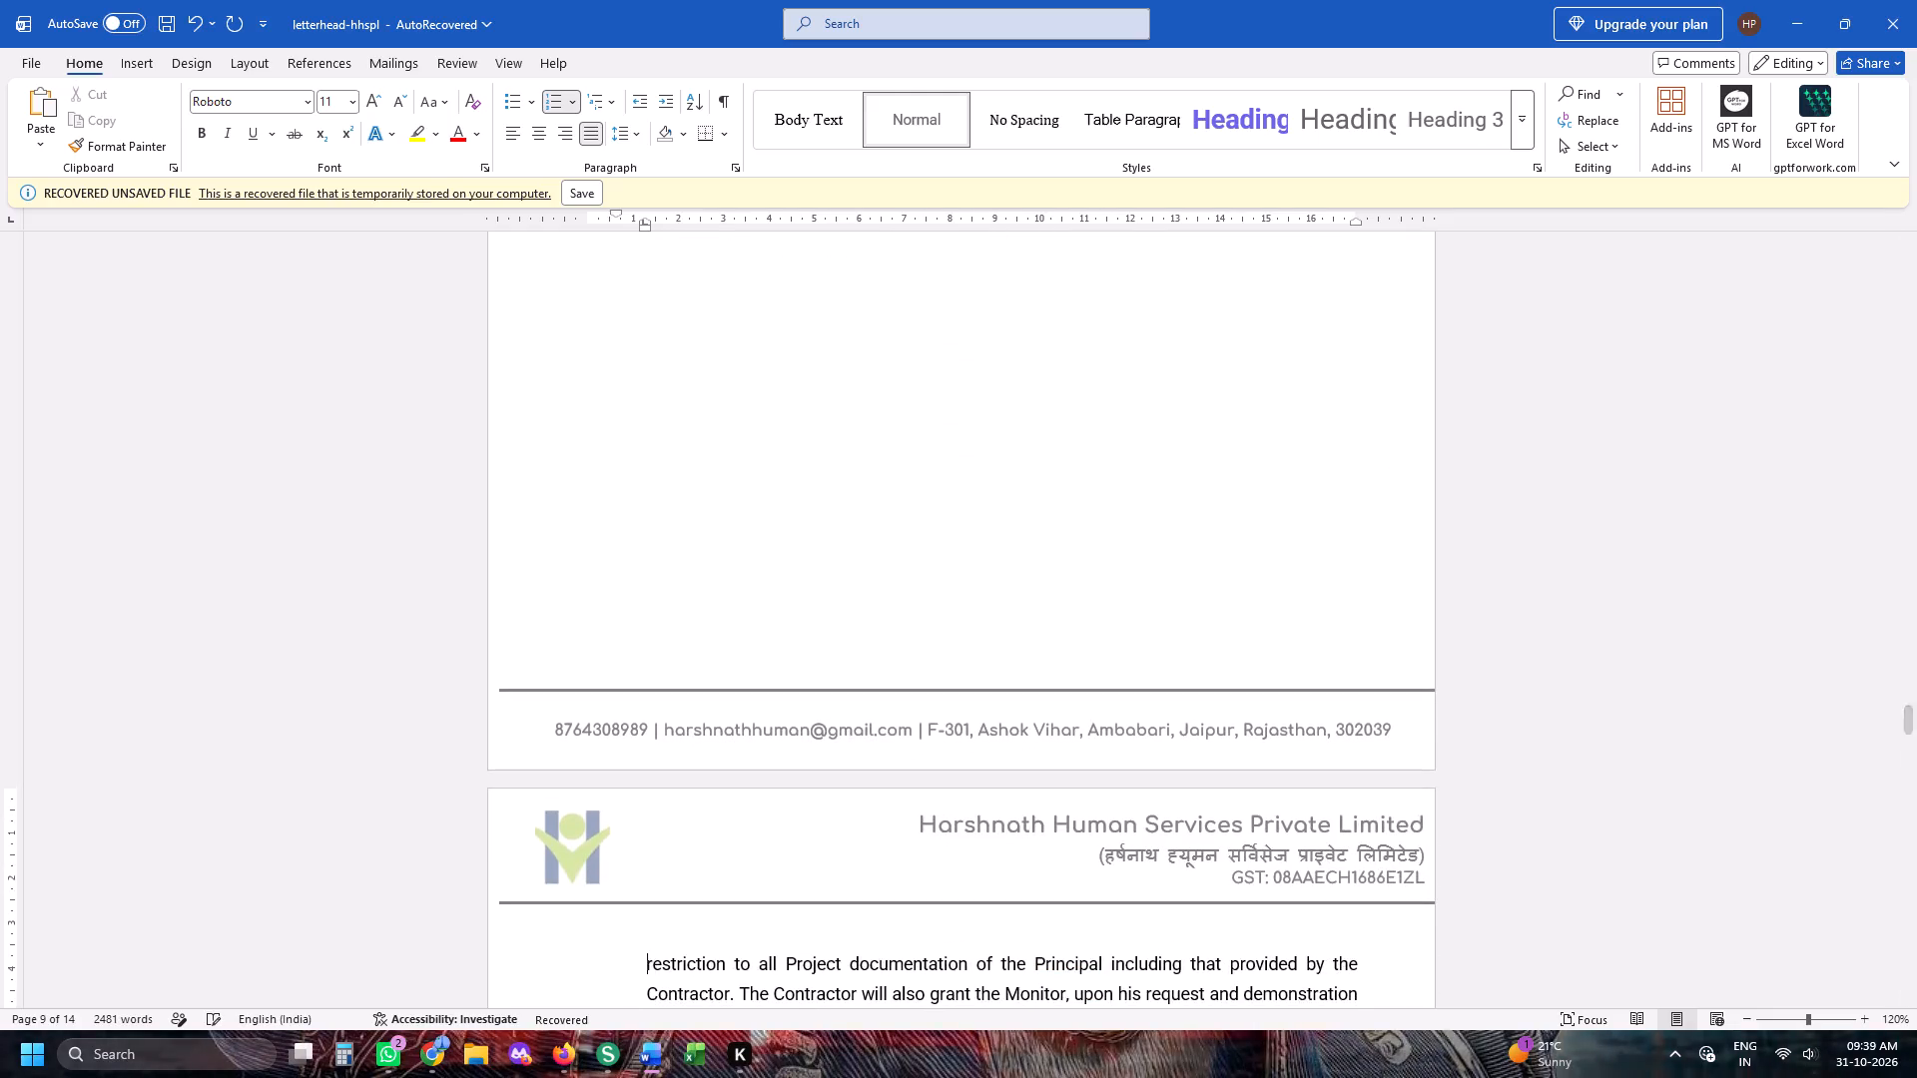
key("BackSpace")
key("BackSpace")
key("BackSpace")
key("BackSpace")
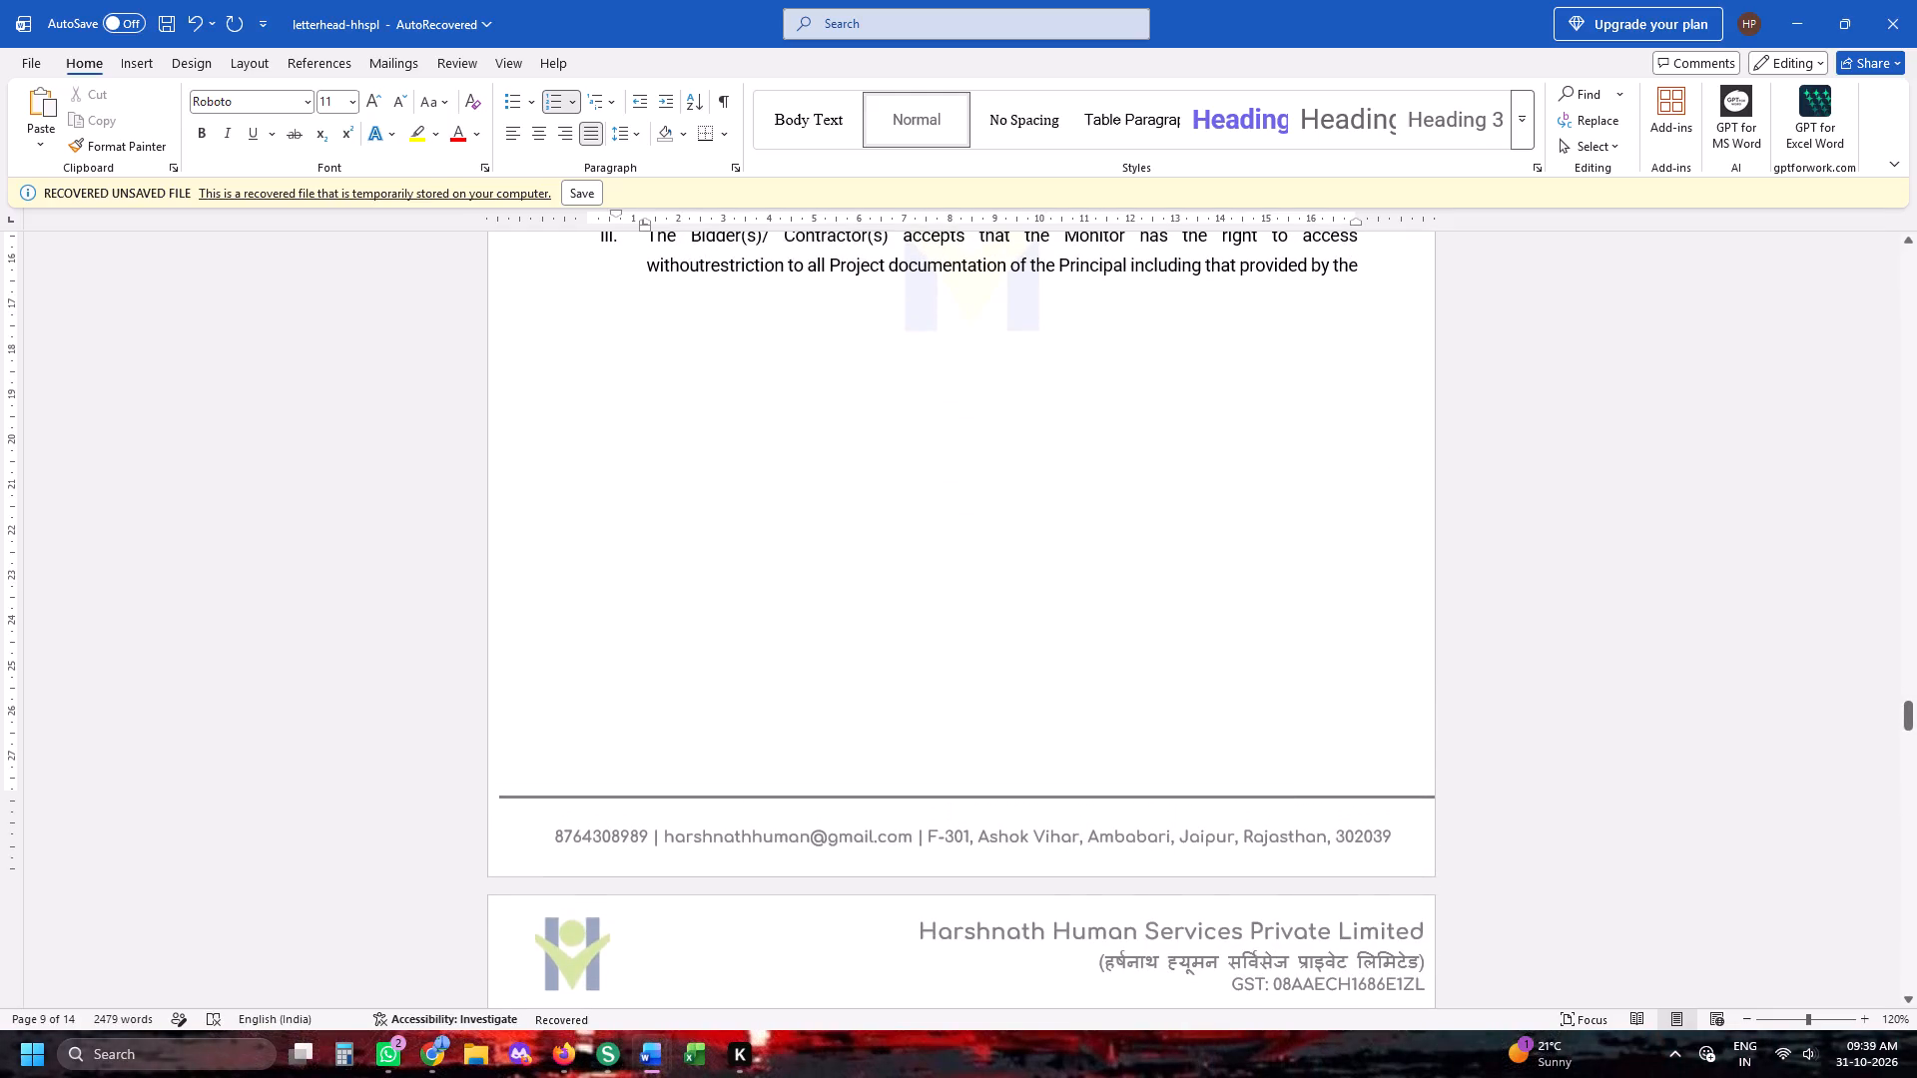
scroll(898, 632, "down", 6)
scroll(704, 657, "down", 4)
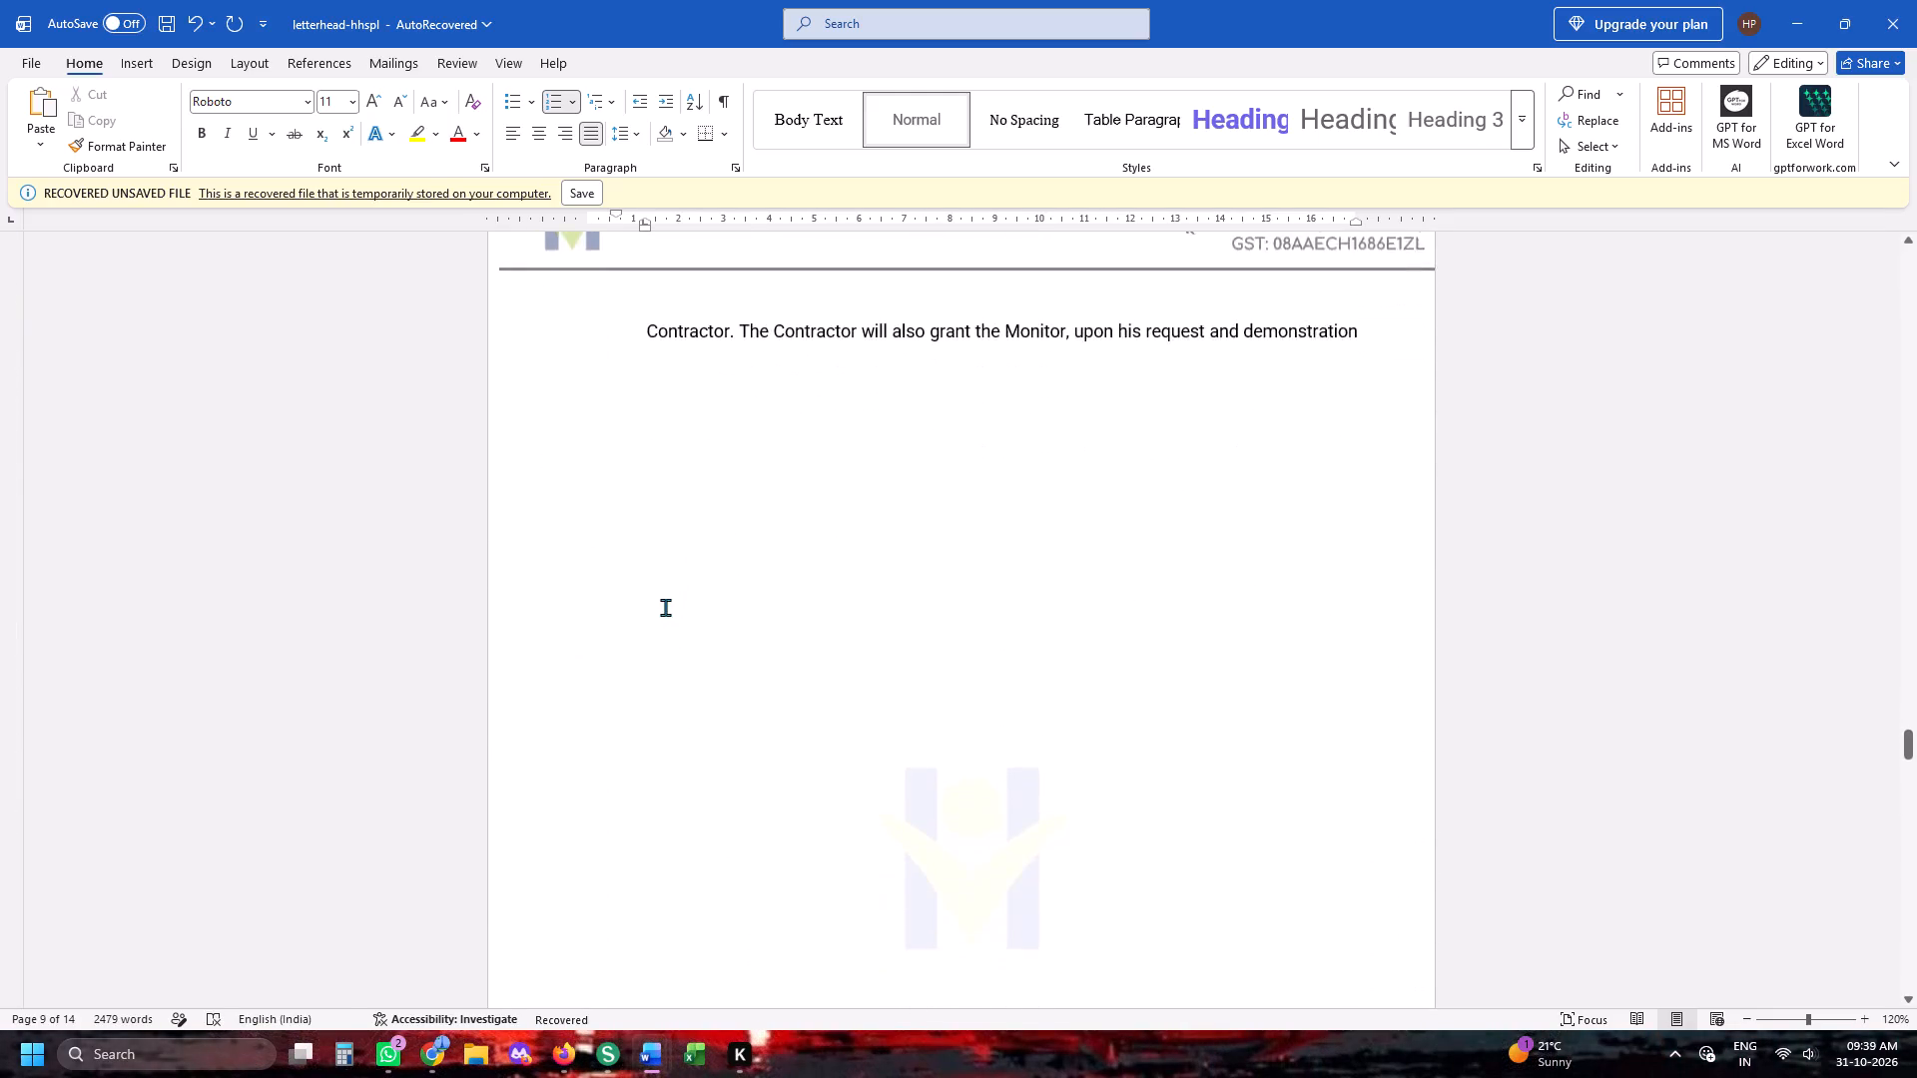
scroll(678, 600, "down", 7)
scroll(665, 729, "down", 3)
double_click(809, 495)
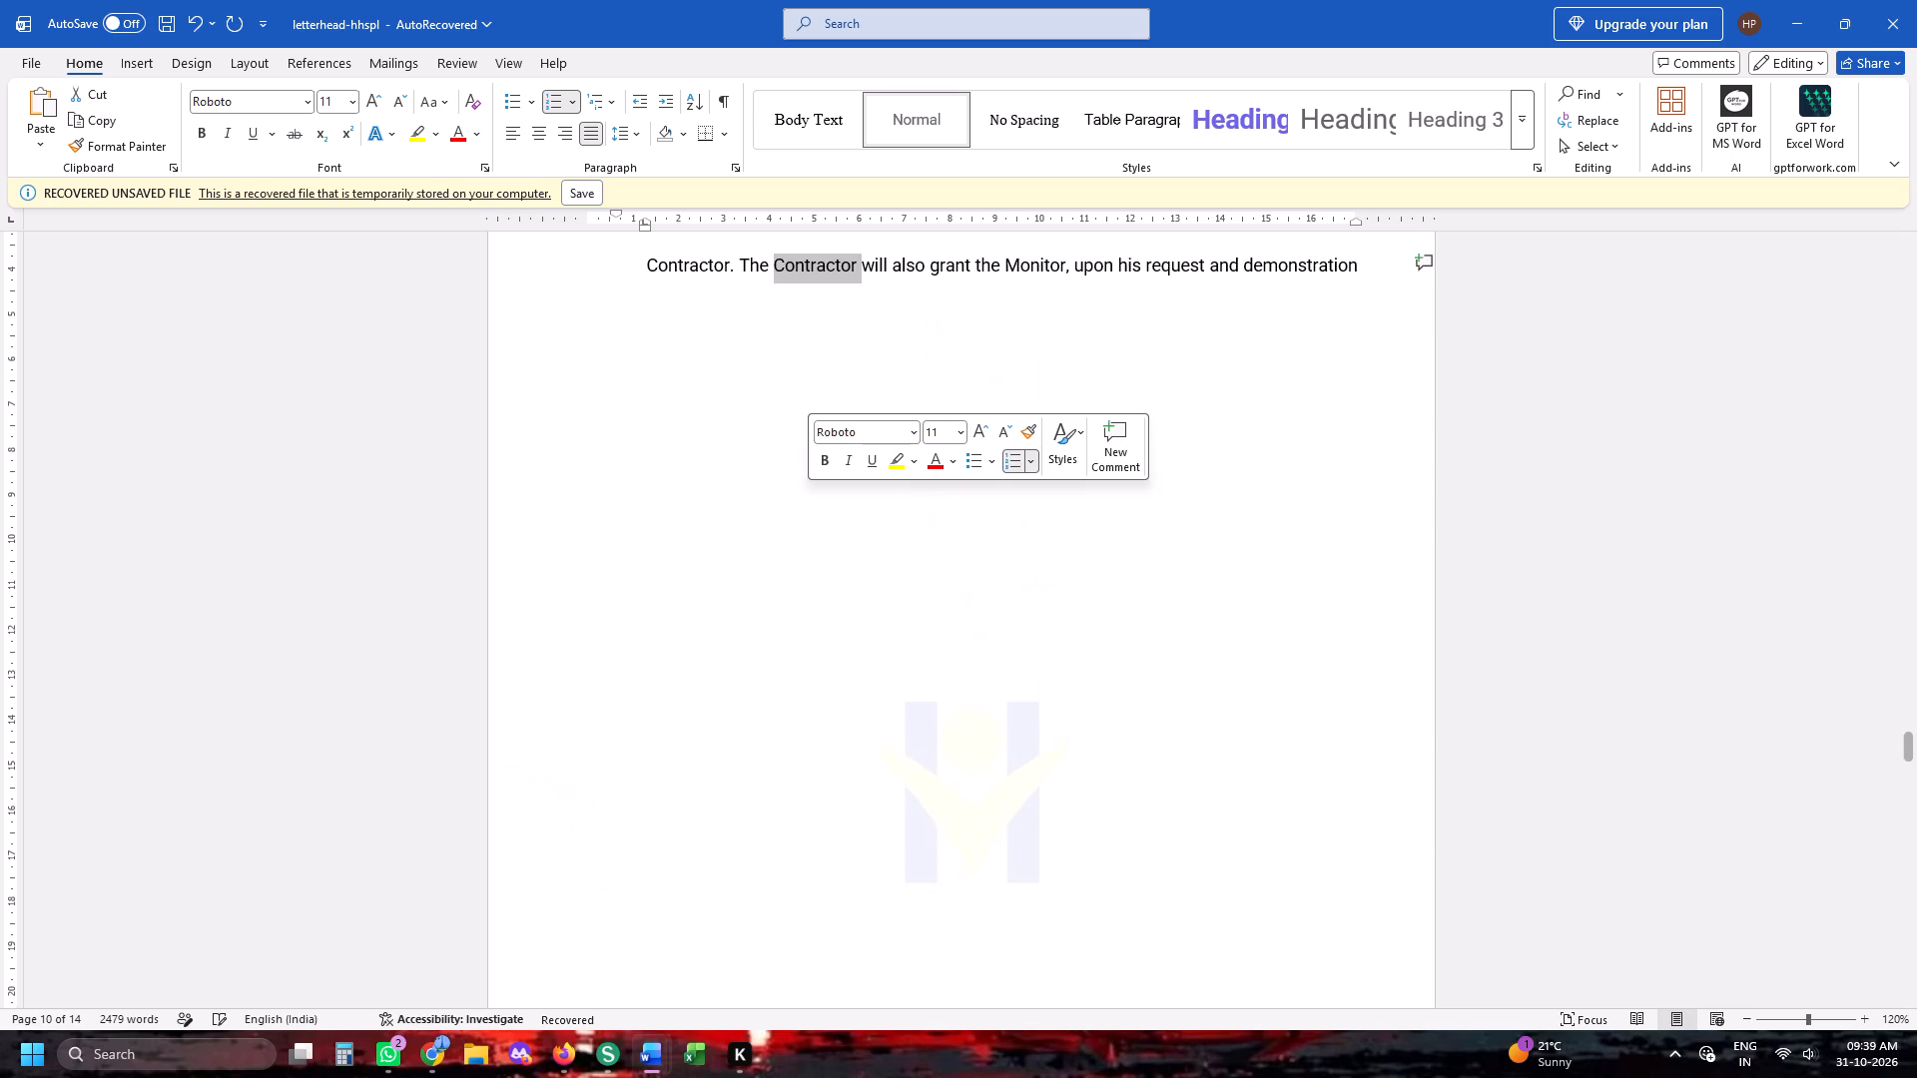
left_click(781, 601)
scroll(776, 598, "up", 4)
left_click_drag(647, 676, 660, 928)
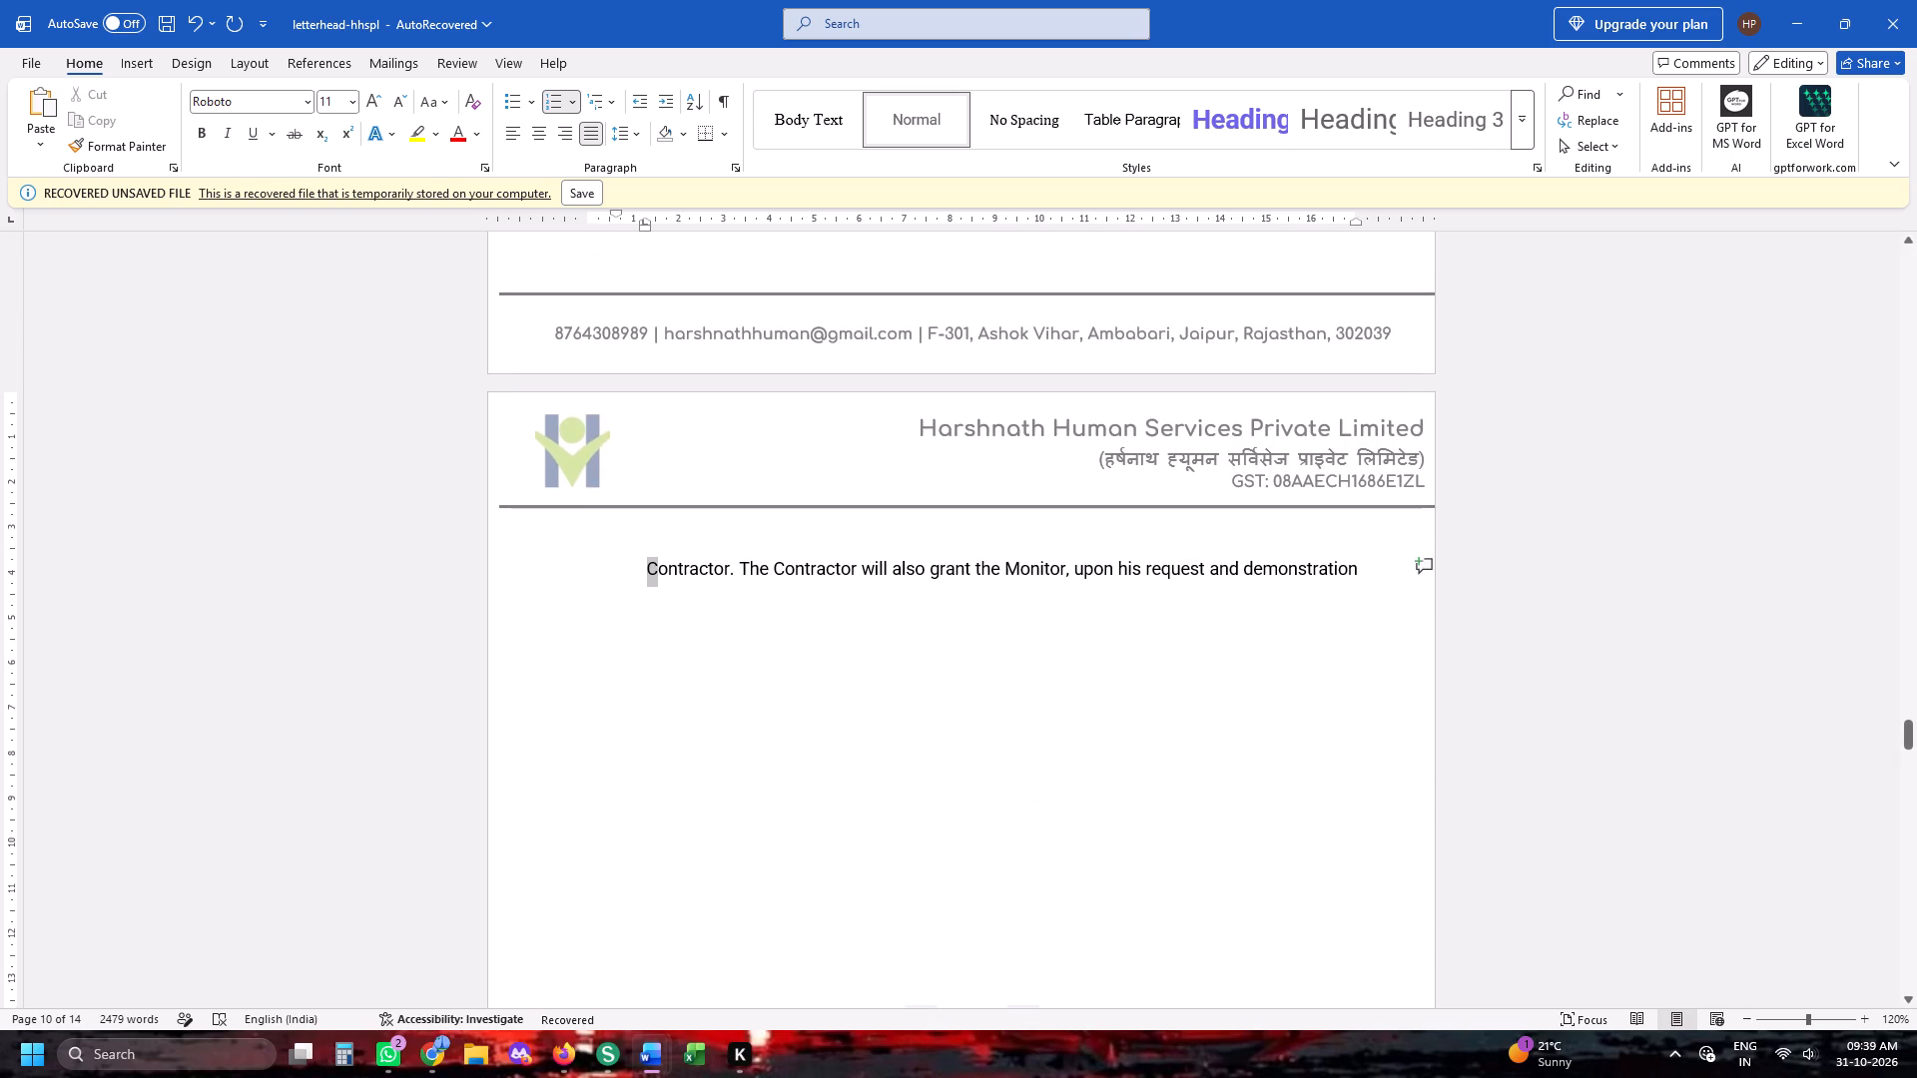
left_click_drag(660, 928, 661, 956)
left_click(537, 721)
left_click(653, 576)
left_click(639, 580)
Set a tab stop at about 0.8 cm in clause iii of Section 8 so its text starts closer to the numeral.
scroll(628, 583, "down", 8)
scroll(652, 458, "up", 2)
scroll(659, 349, "up", 3)
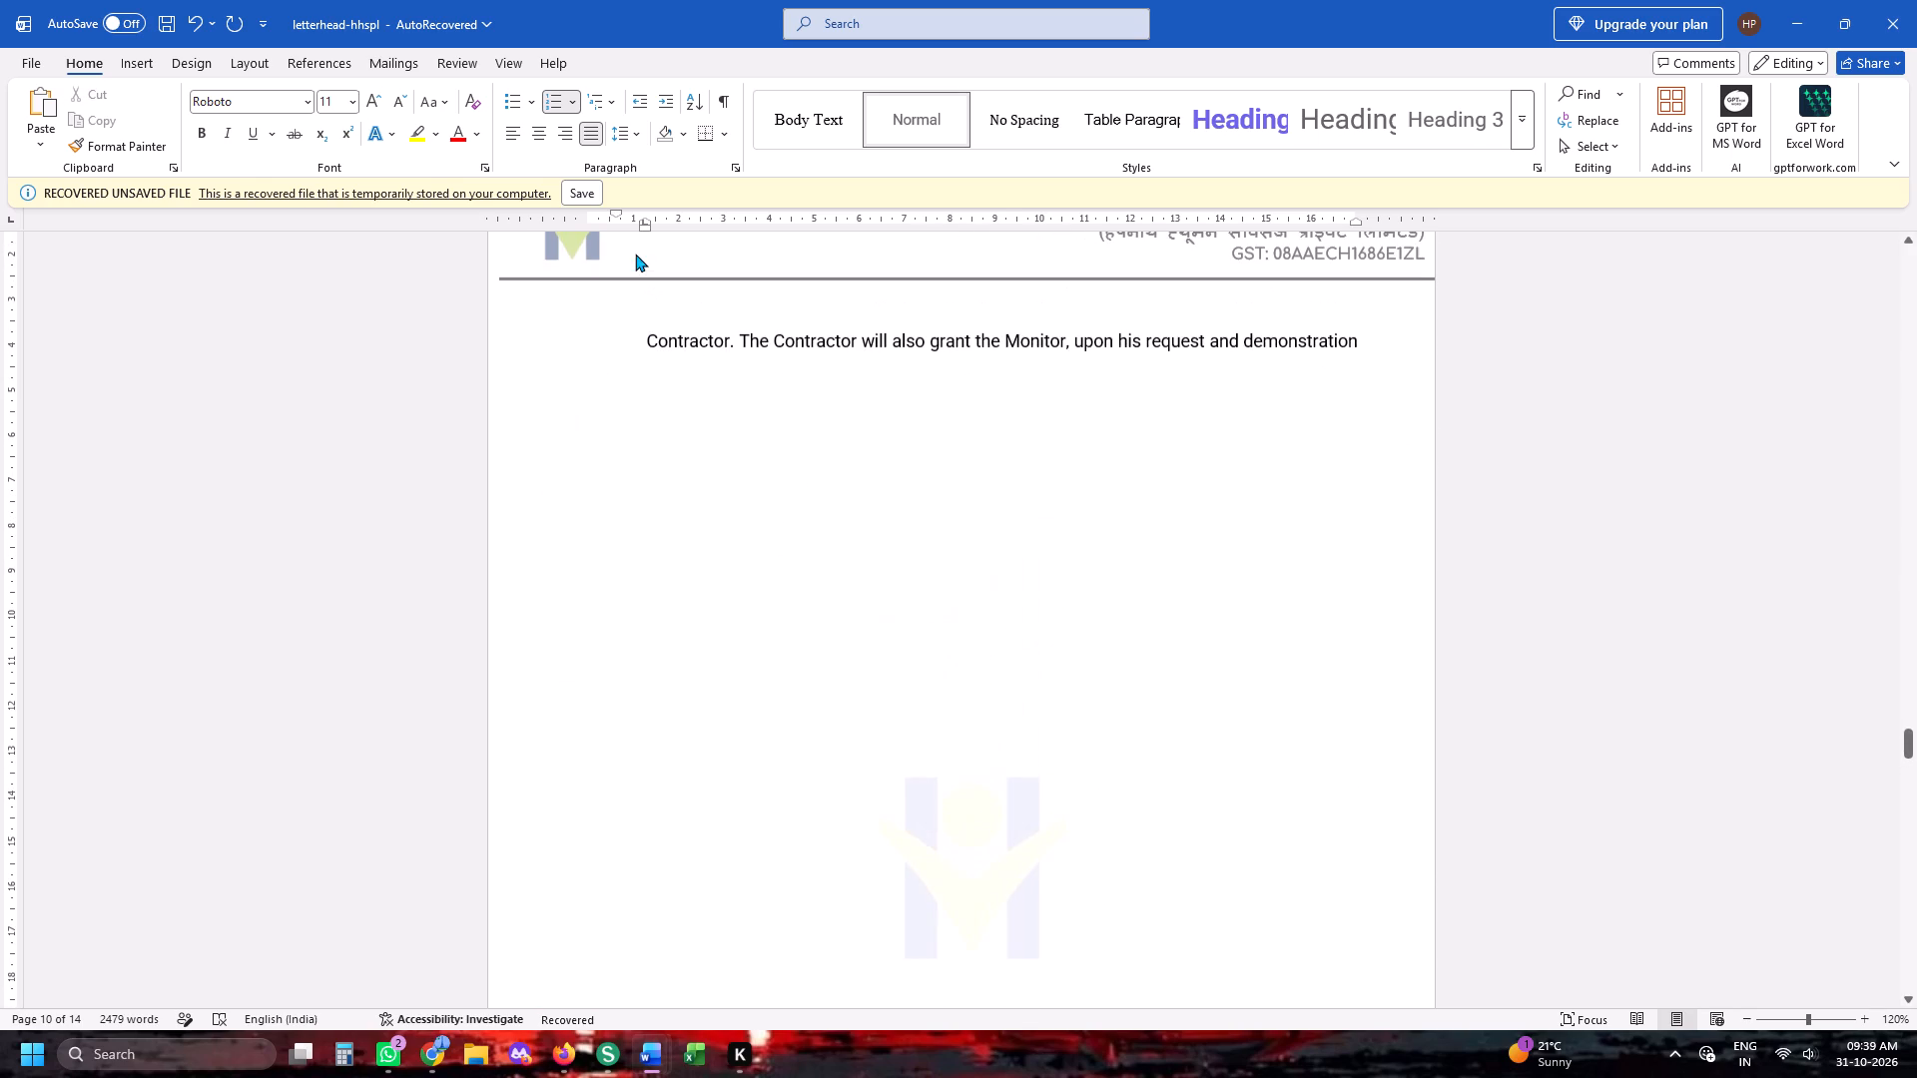
left_click_drag(644, 227, 625, 222)
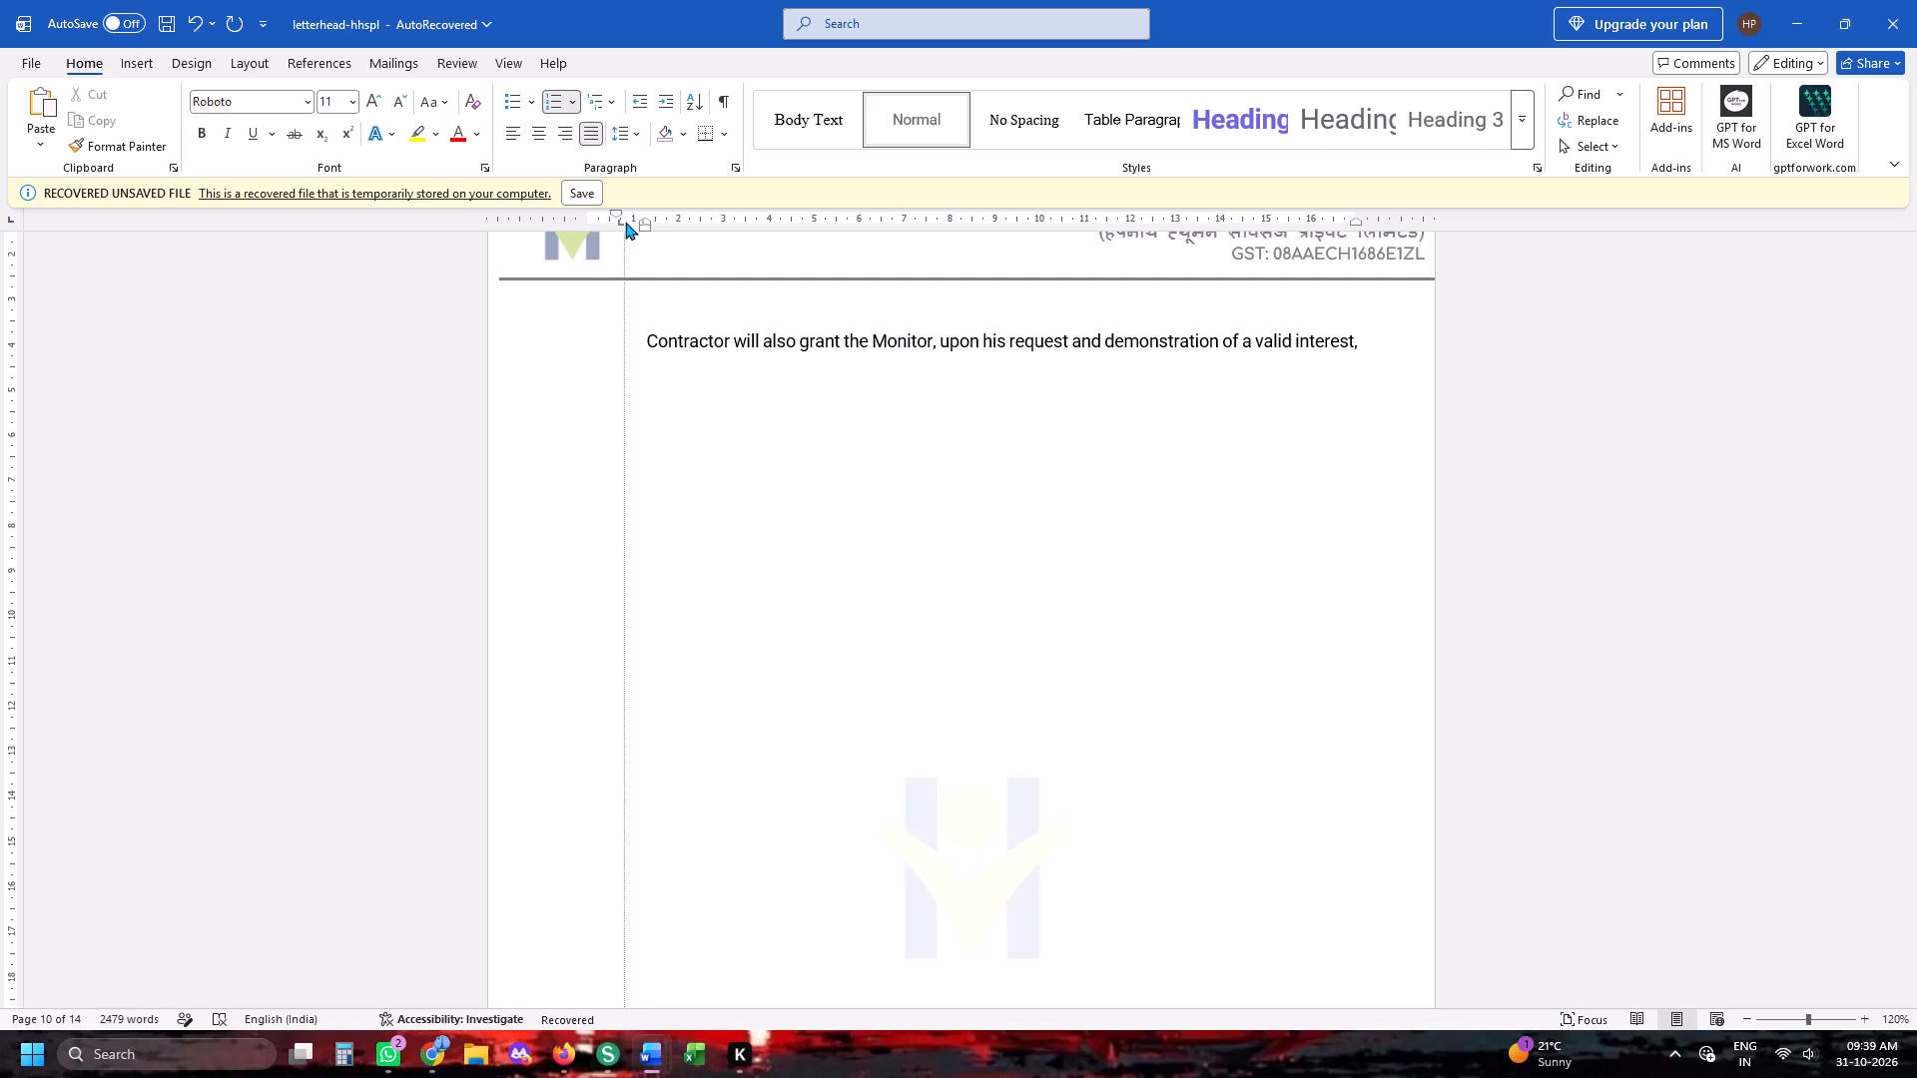
left_click_drag(625, 222, 625, 221)
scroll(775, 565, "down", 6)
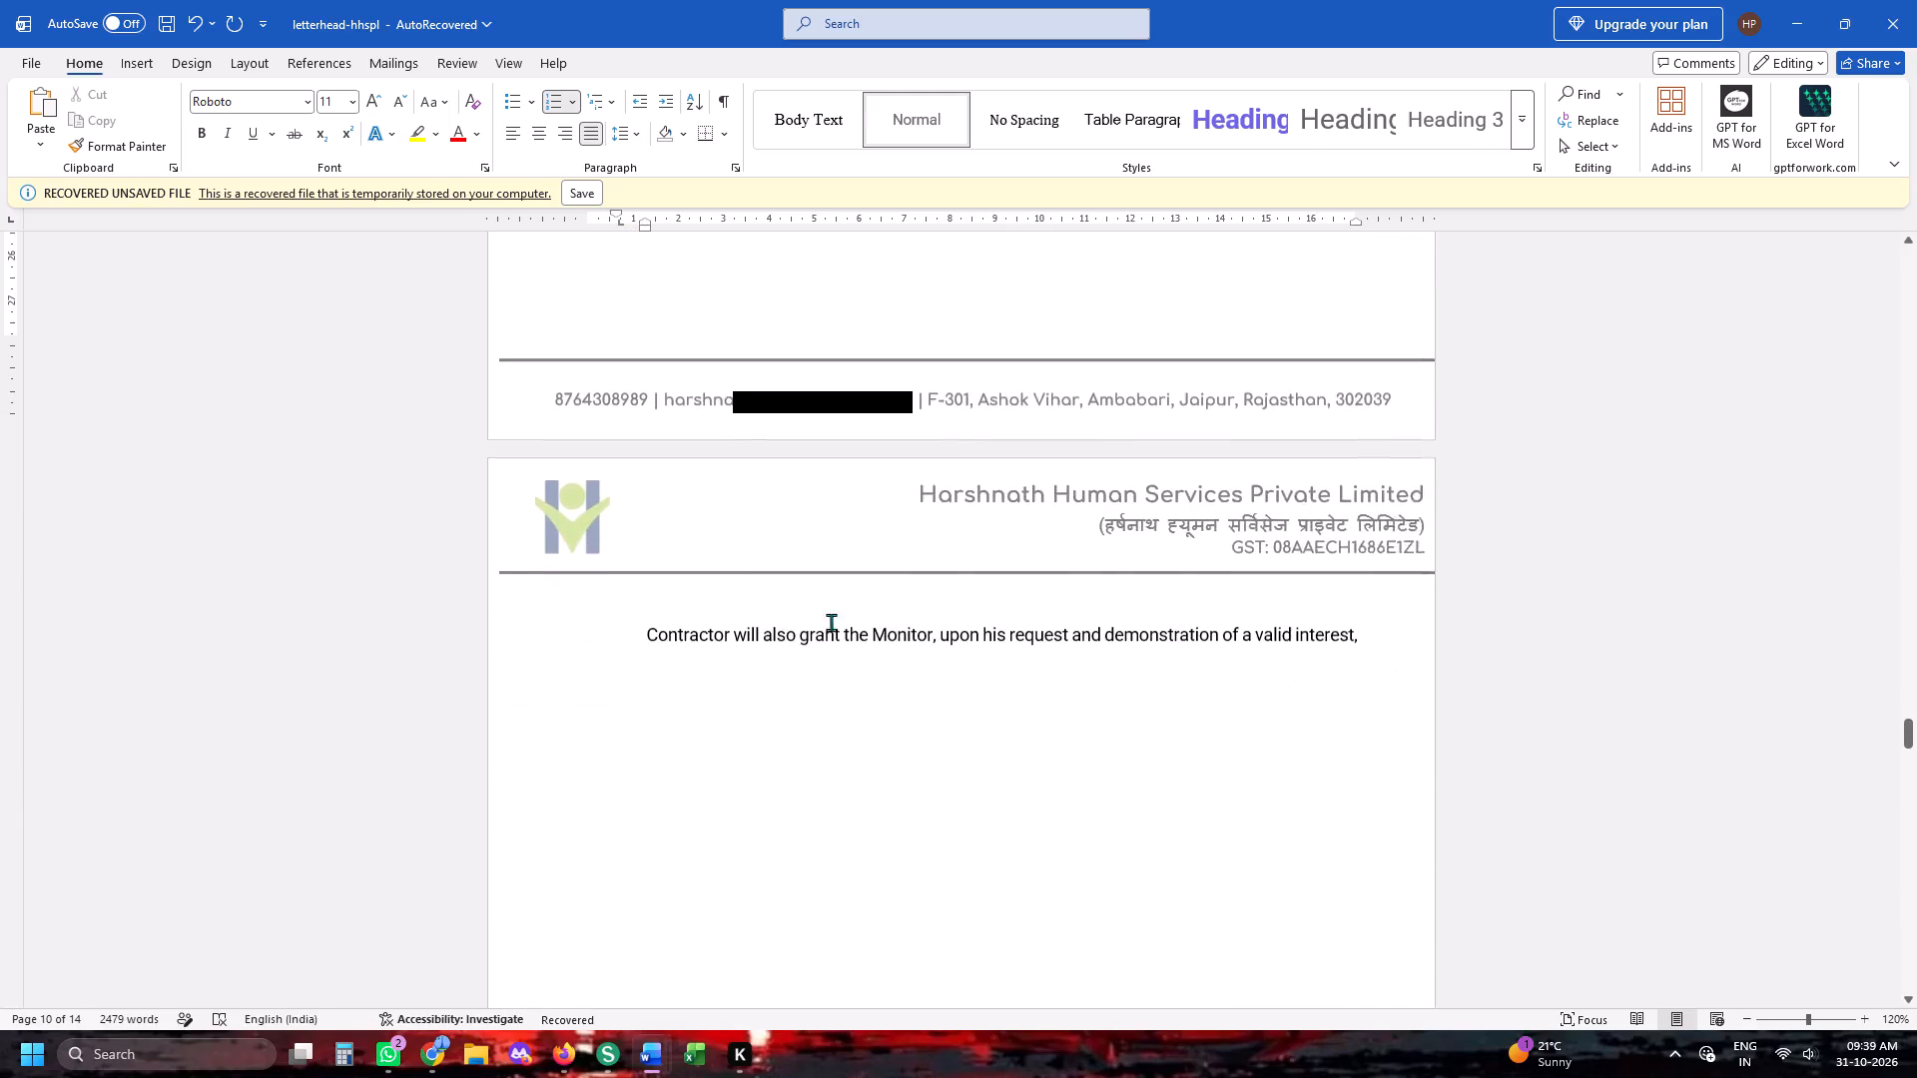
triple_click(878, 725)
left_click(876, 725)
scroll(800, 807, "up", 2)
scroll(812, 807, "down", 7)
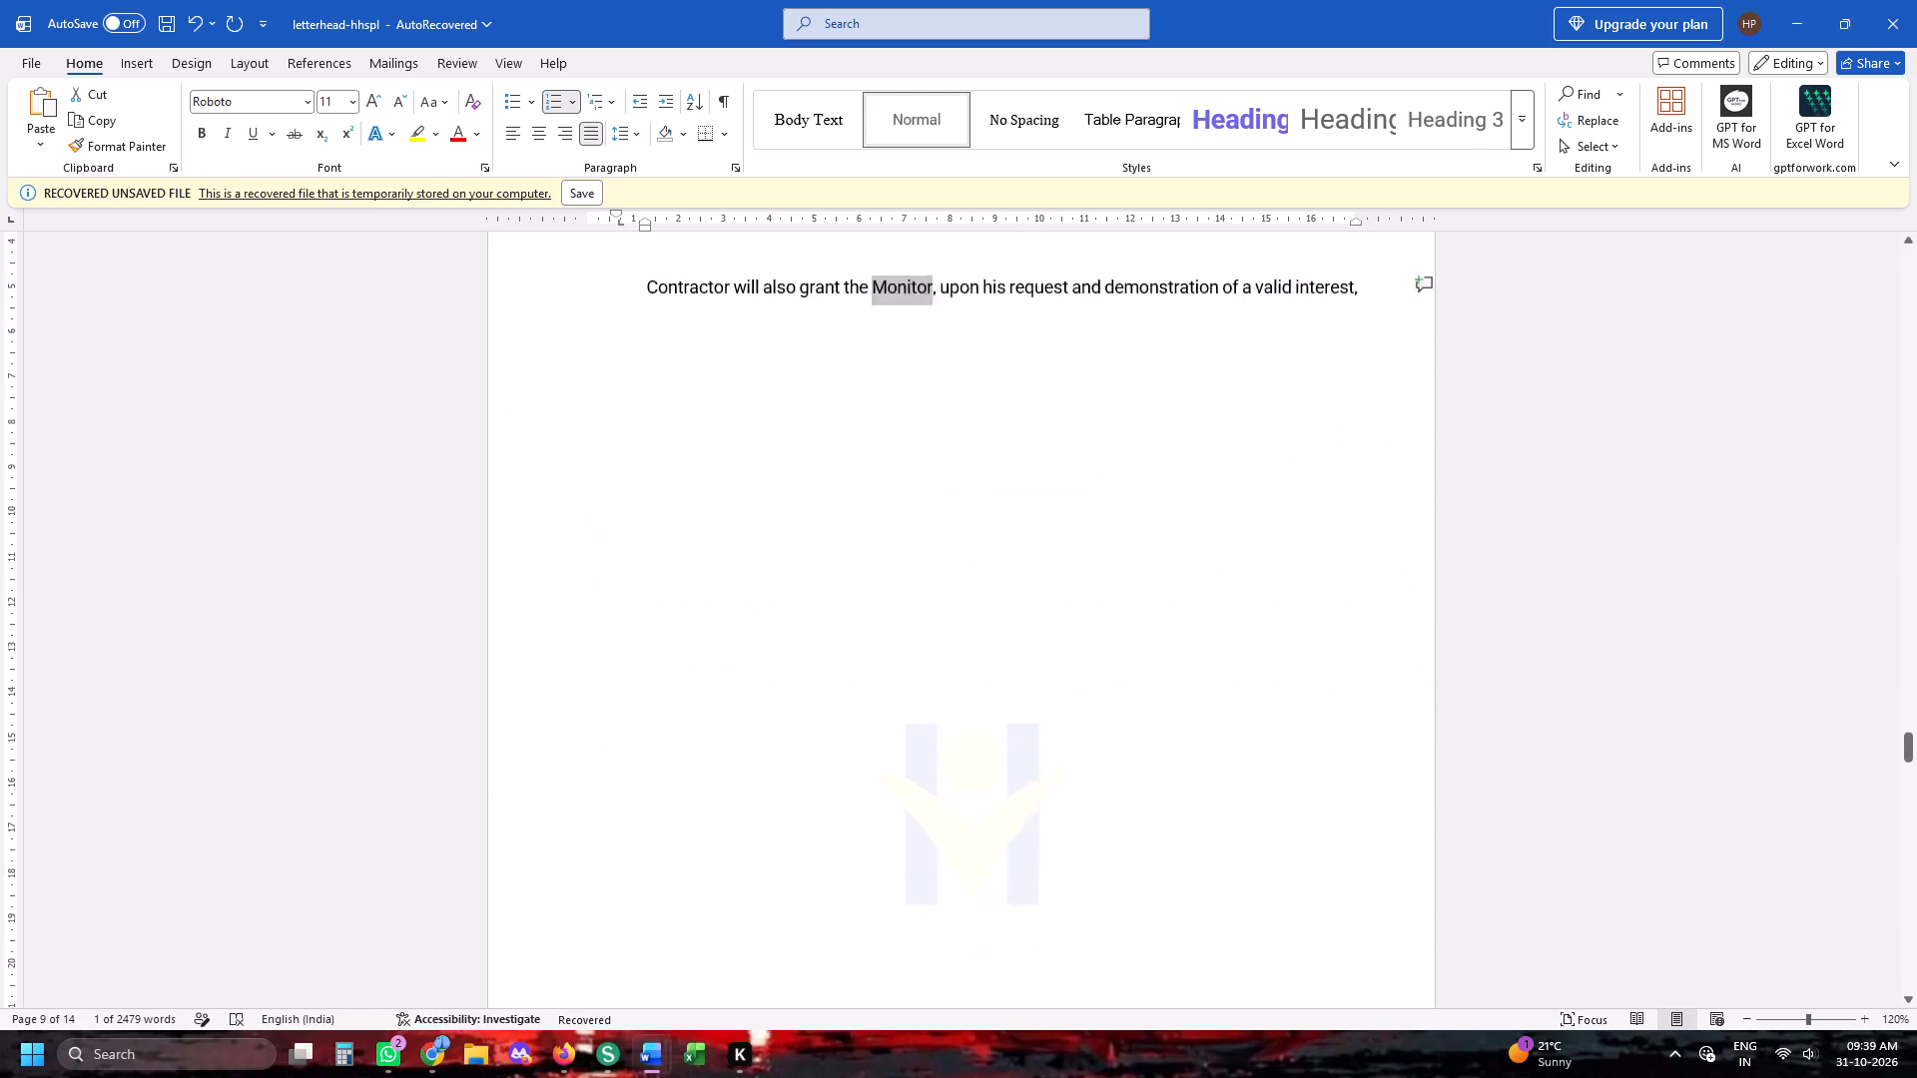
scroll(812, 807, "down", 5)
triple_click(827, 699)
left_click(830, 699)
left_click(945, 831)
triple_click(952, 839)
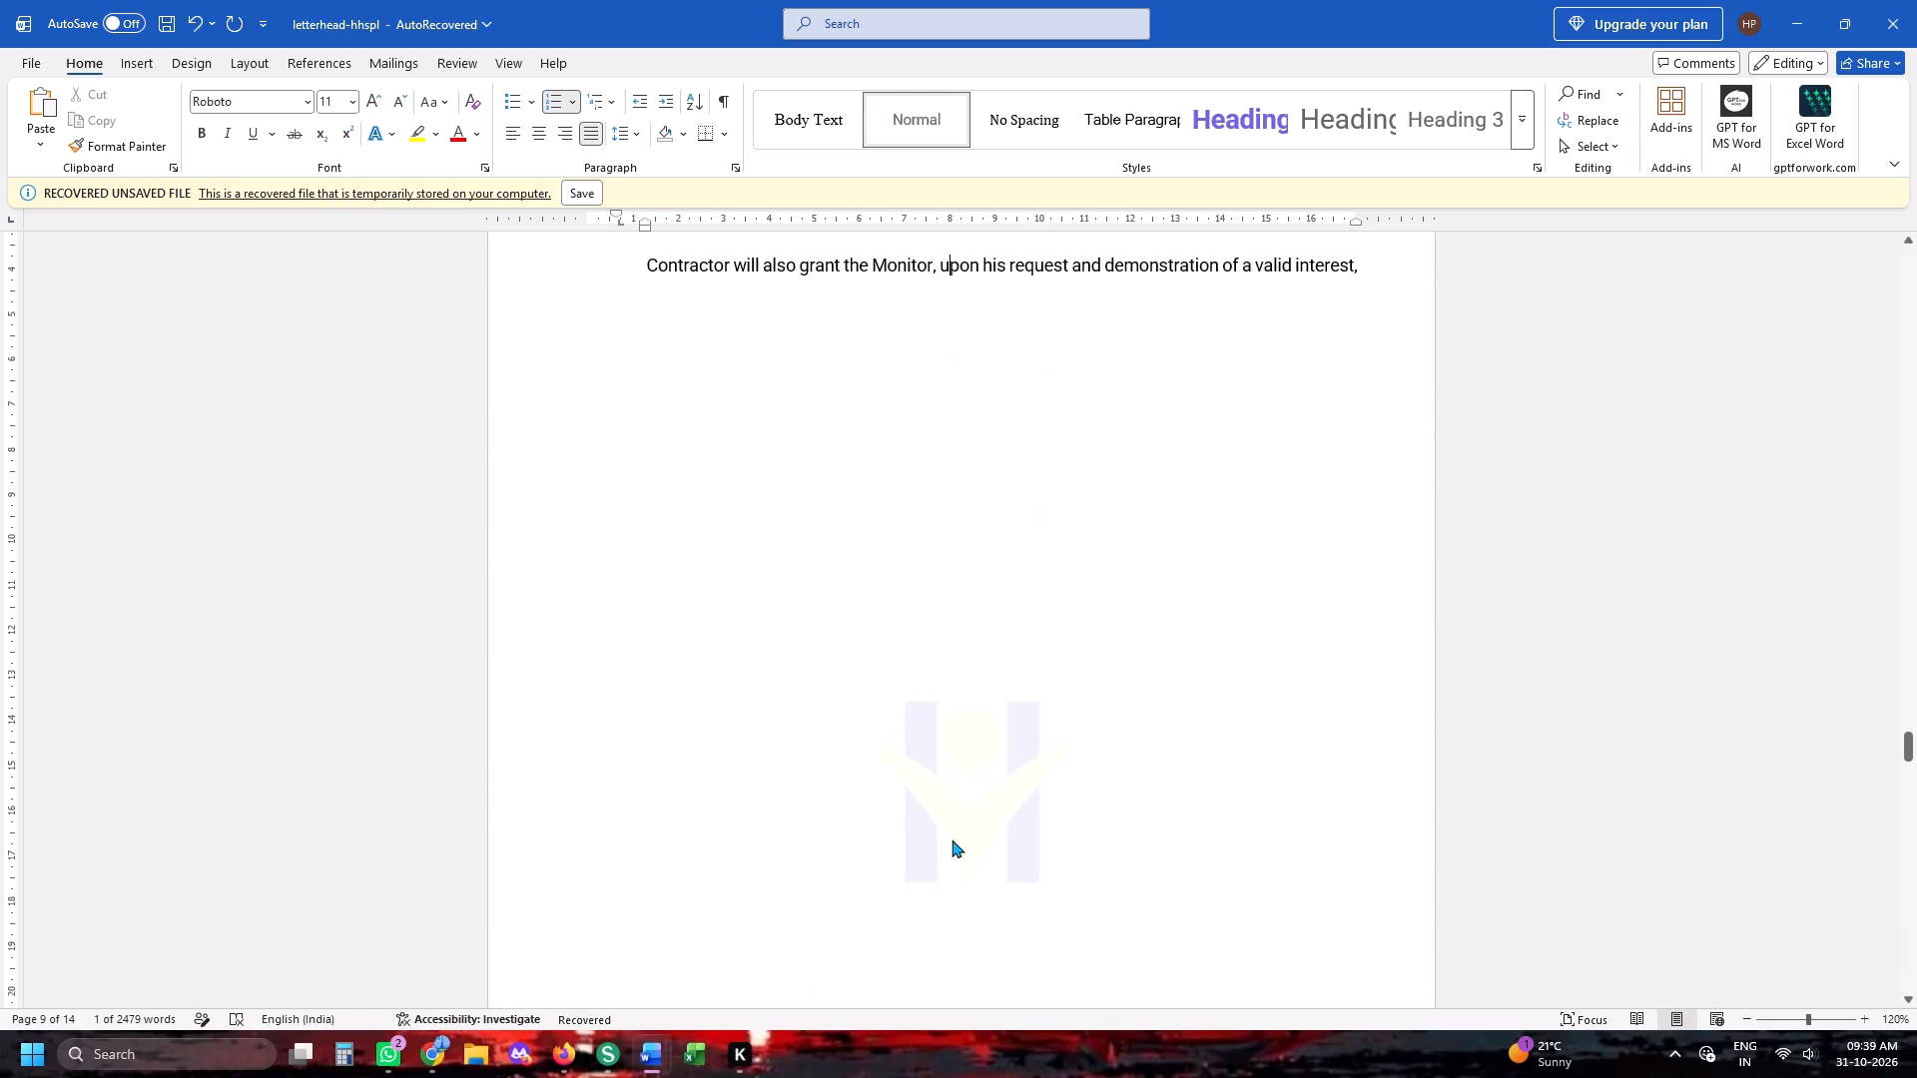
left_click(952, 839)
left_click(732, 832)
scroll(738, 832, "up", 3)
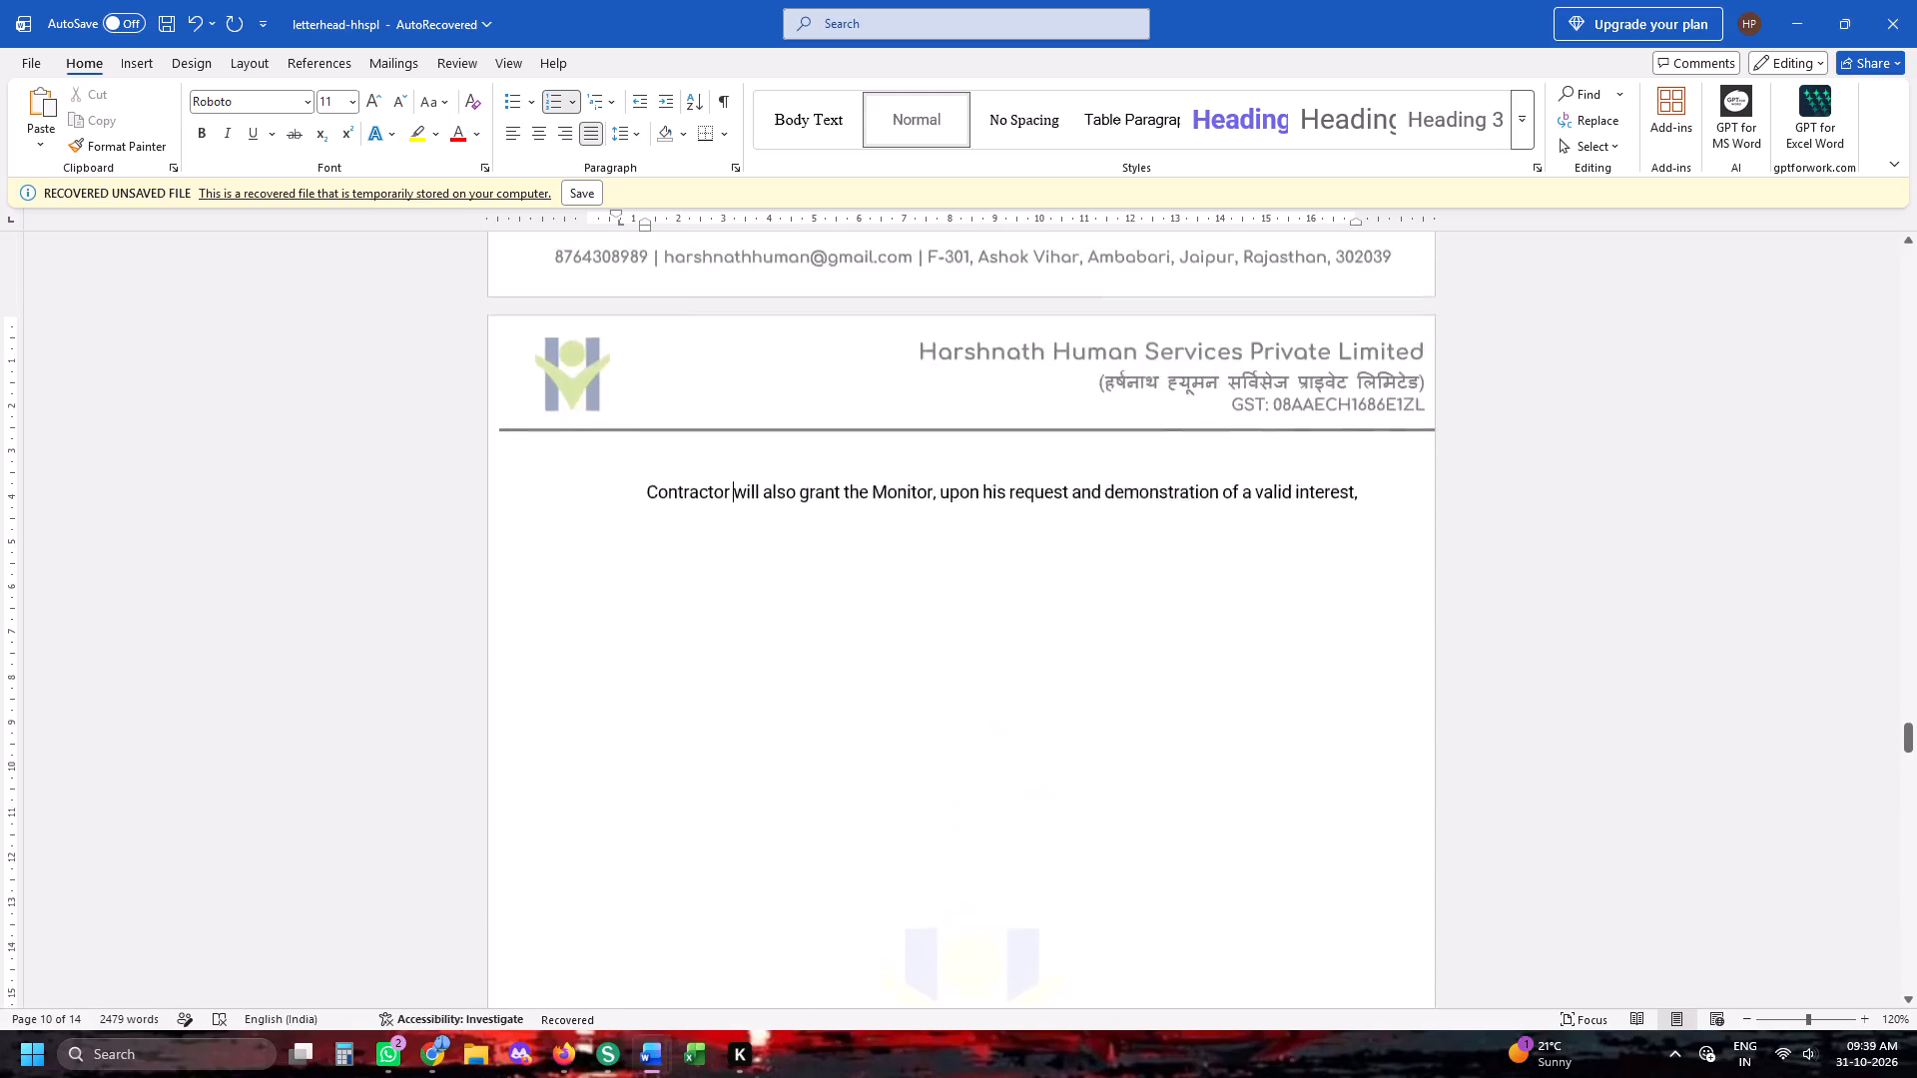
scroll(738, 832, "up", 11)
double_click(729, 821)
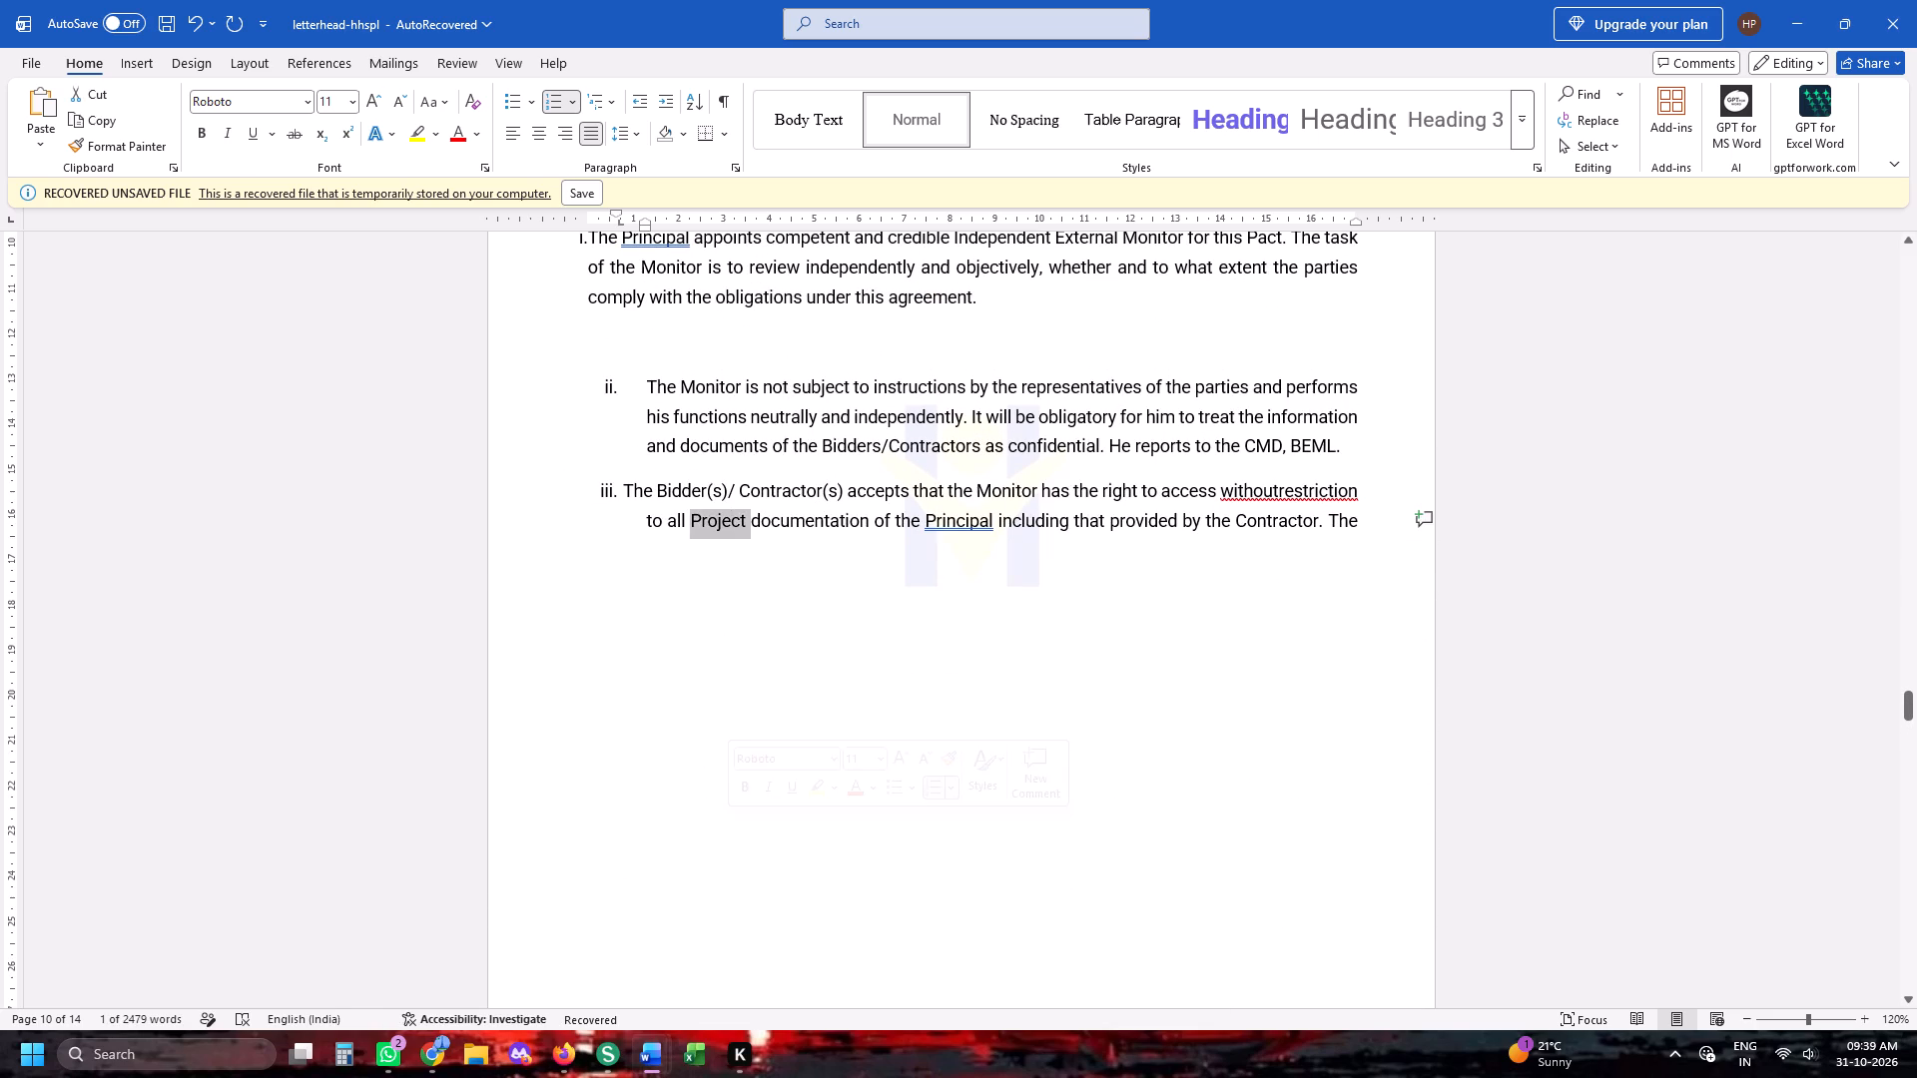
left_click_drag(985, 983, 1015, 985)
Insert the missing space between "without" and "restriction" in clause iii of Section 8.
left_click_drag(1278, 488, 1284, 564)
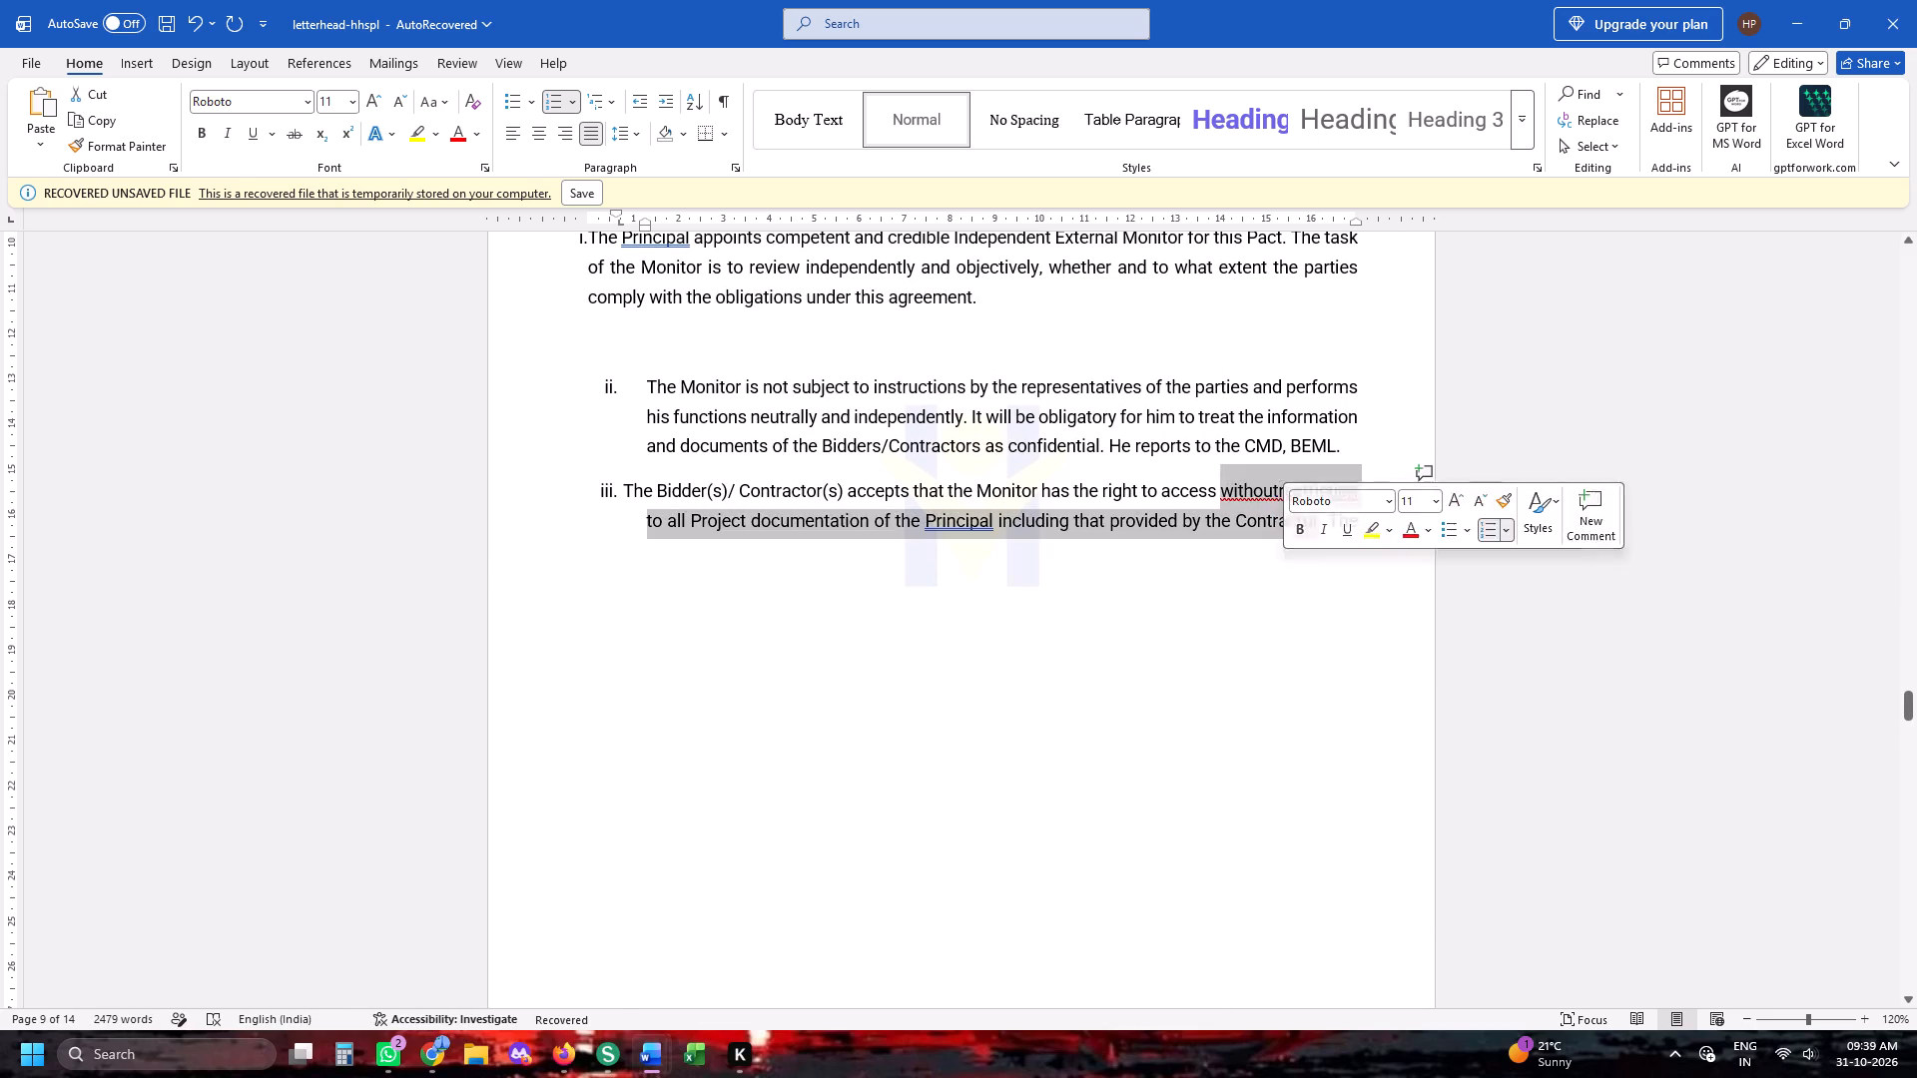
key("space")
key("ctrl+z")
scroll(1260, 598, "up", 5)
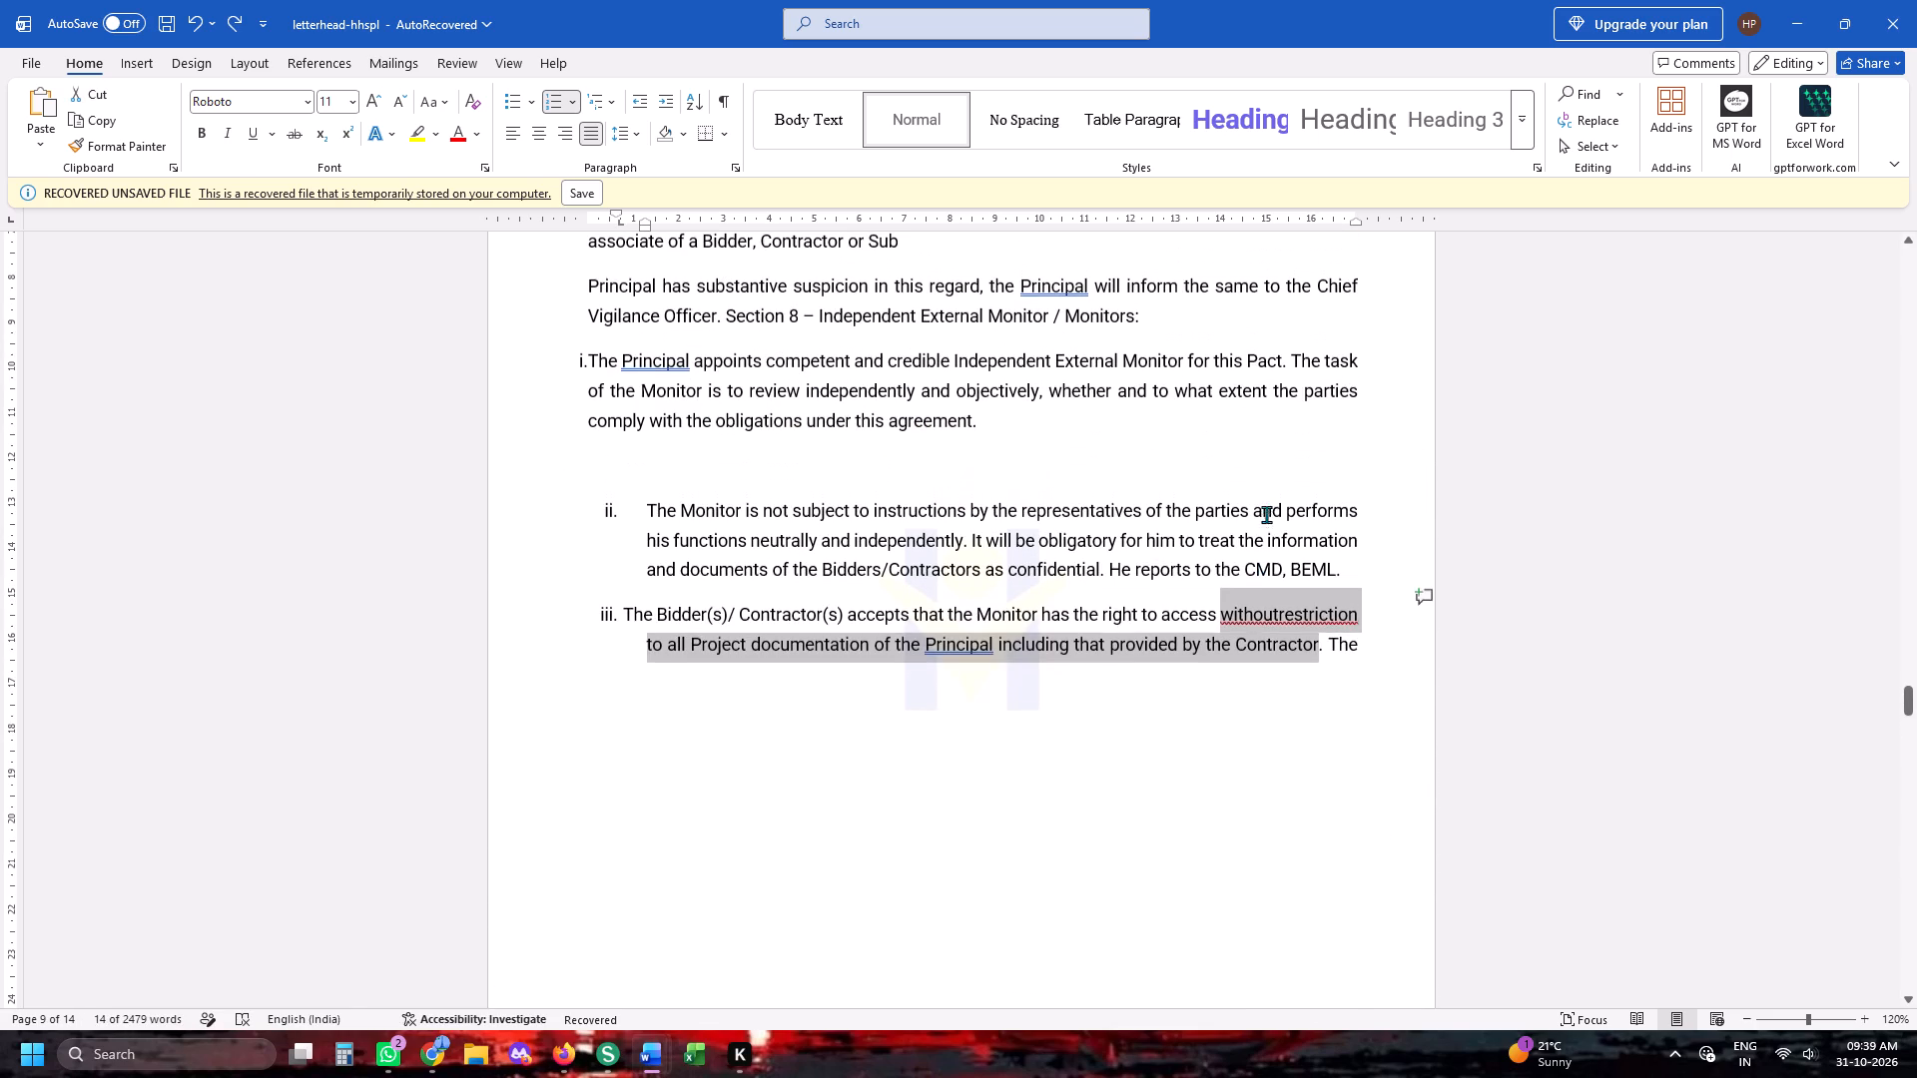
left_click(1266, 514)
left_click(1260, 615)
left_click(1276, 622)
key("space")
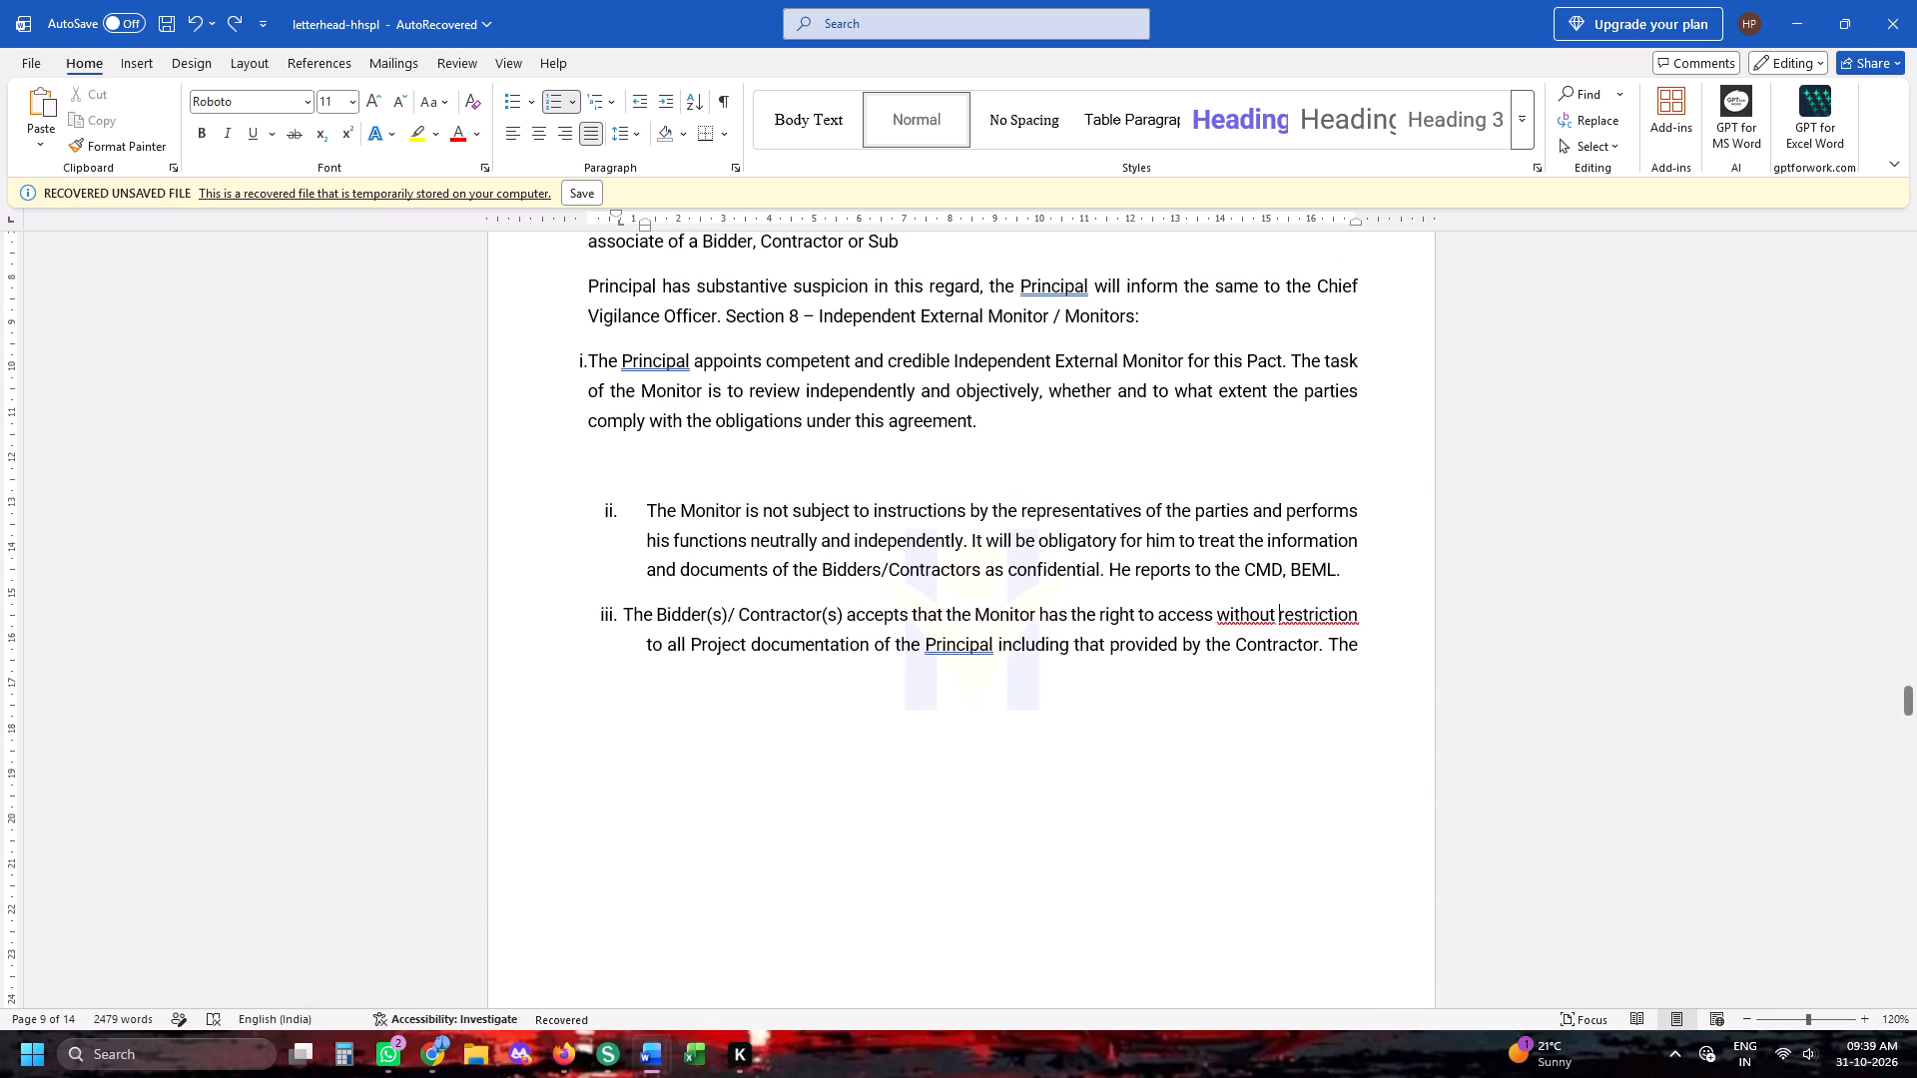
Delete the blank line between clauses i and ii of Section 8.
left_click(822, 682)
left_click(653, 468)
key("BackSpace")
key("BackSpace")
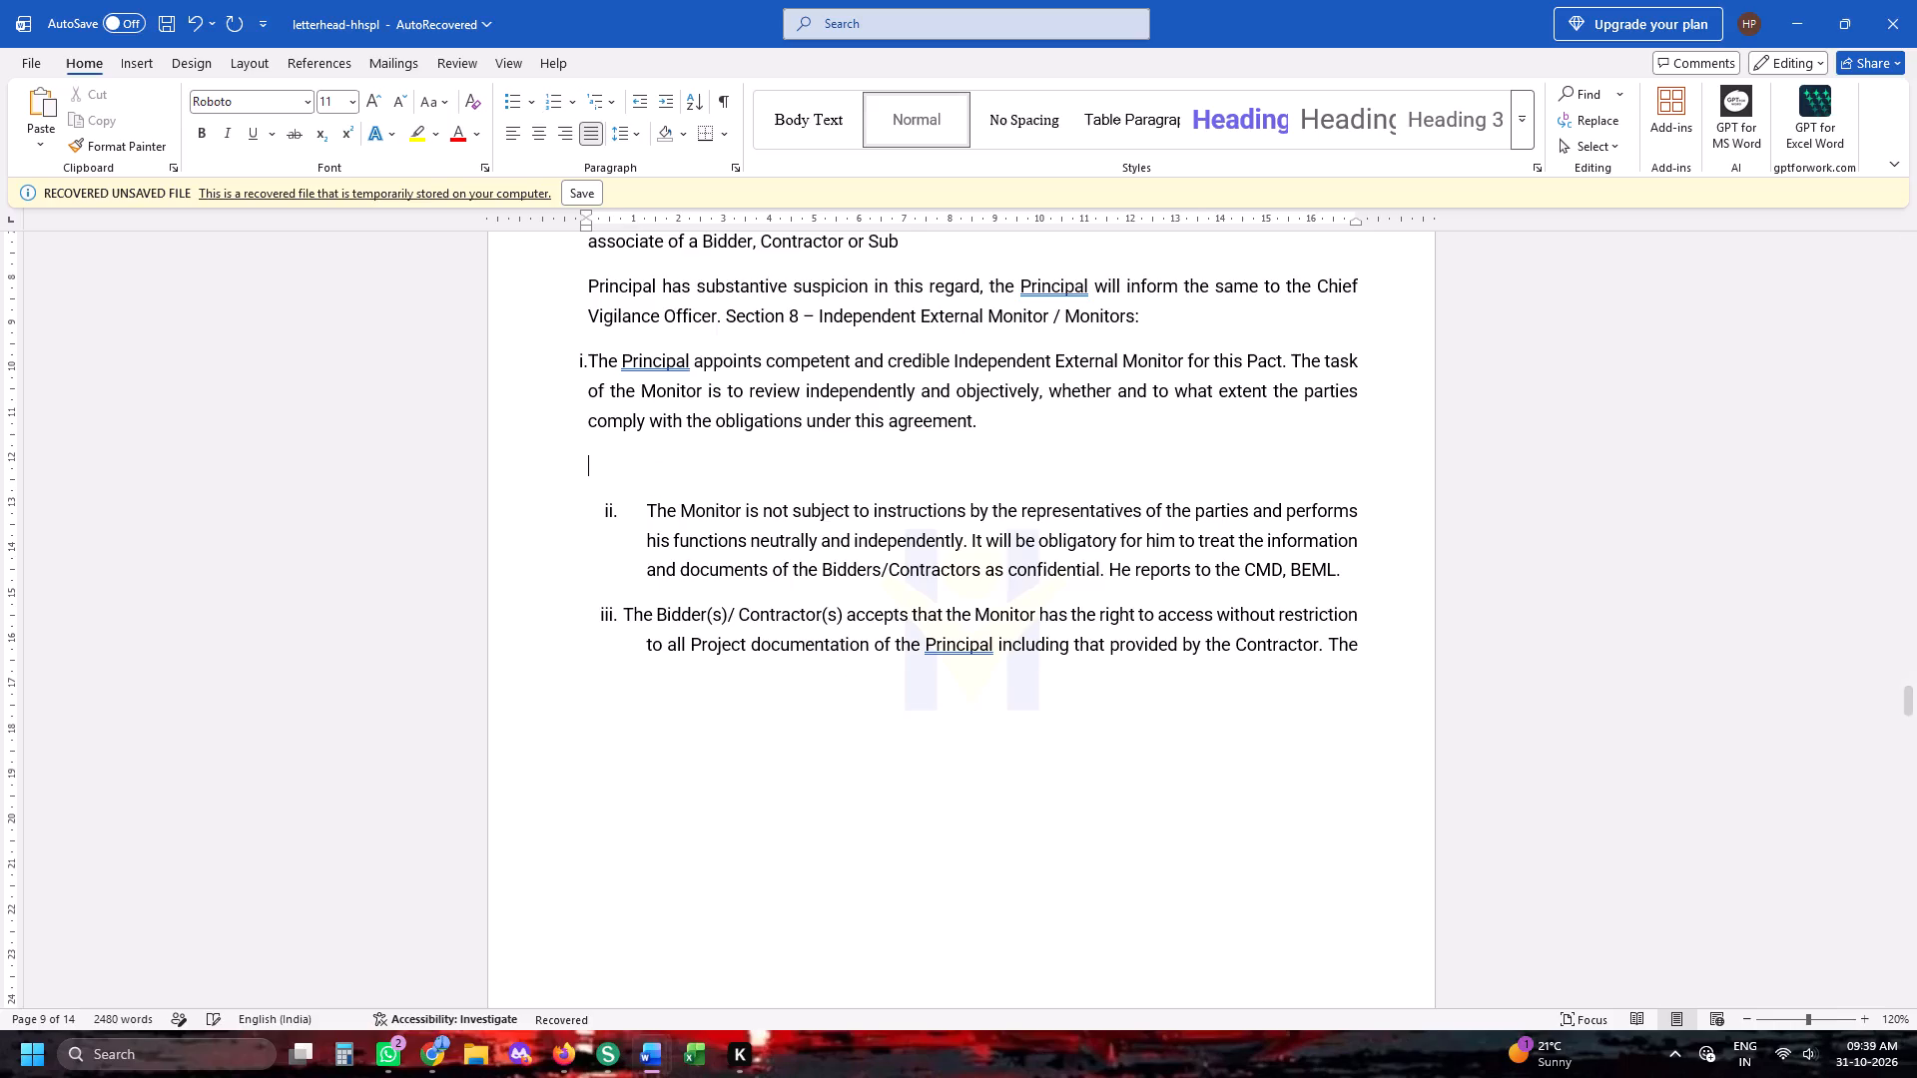
key("BackSpace")
key("Delete")
scroll(724, 638, "down", 3)
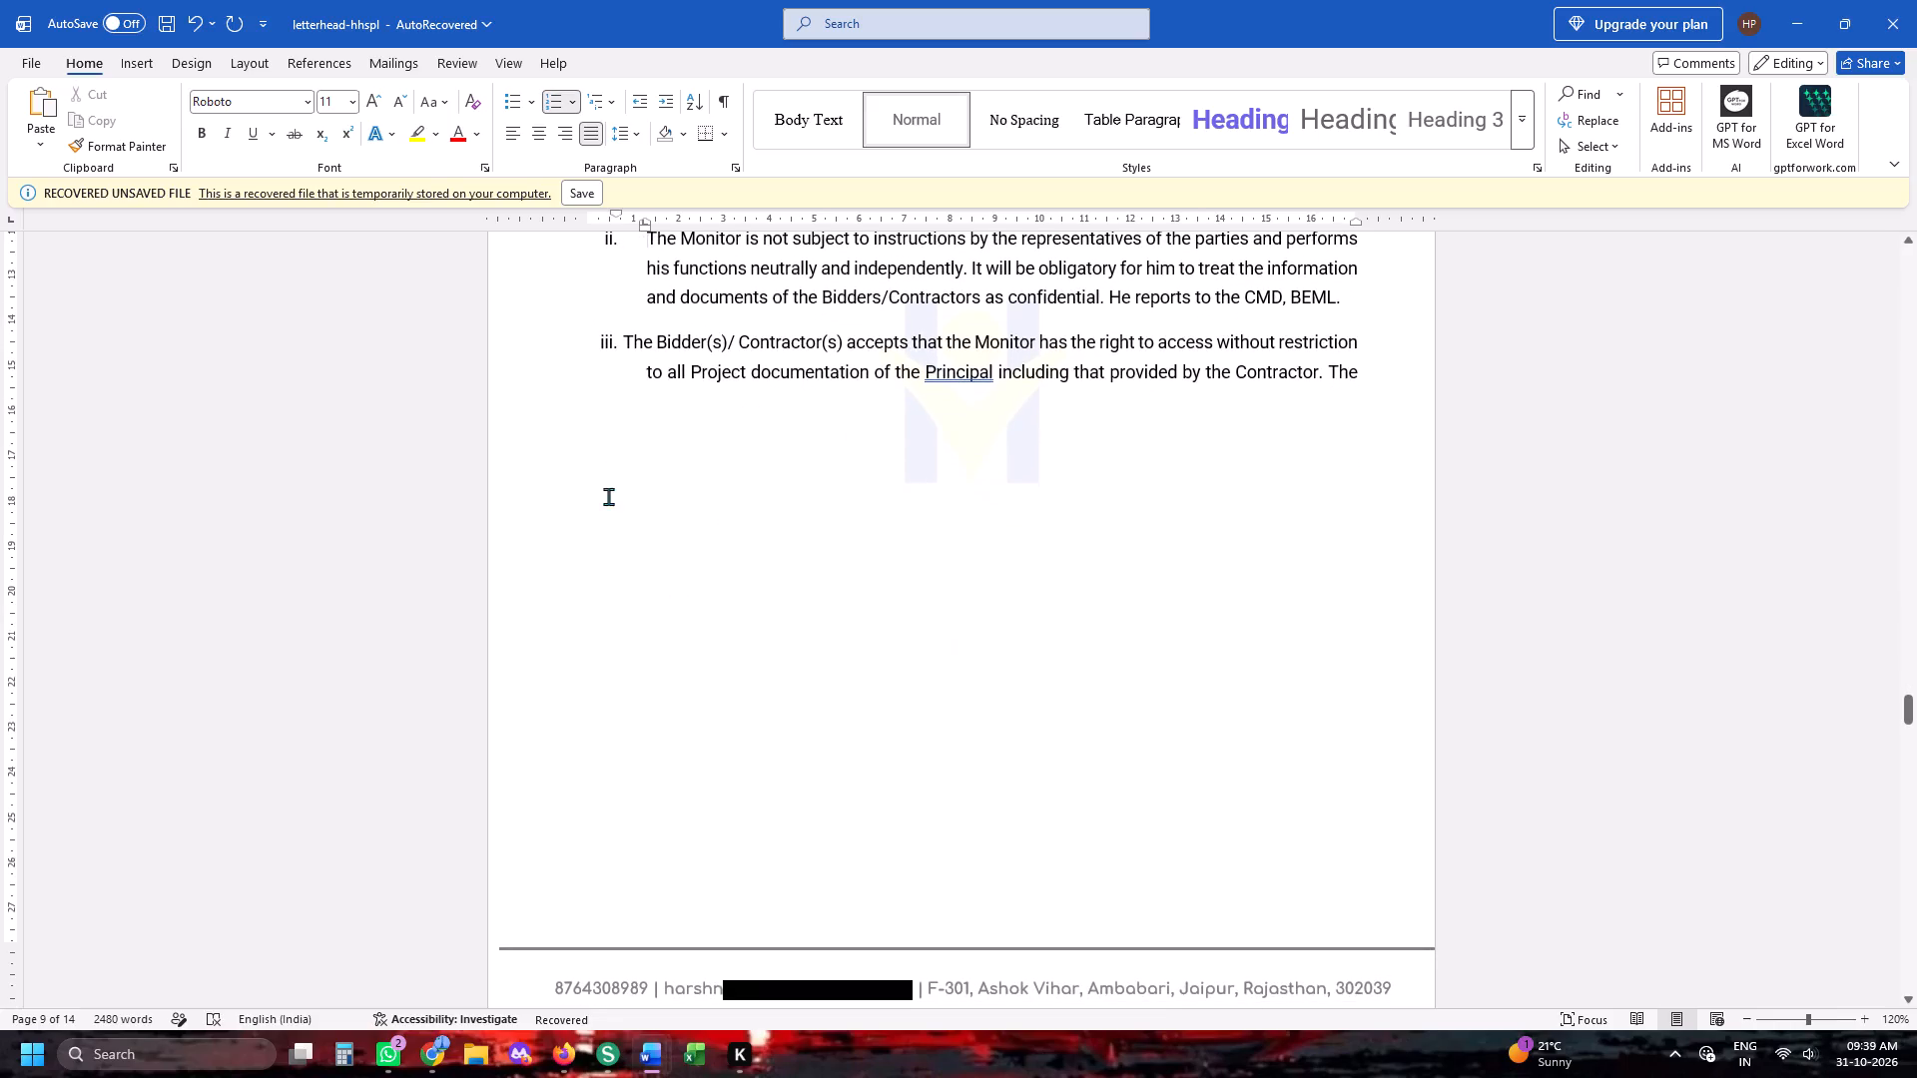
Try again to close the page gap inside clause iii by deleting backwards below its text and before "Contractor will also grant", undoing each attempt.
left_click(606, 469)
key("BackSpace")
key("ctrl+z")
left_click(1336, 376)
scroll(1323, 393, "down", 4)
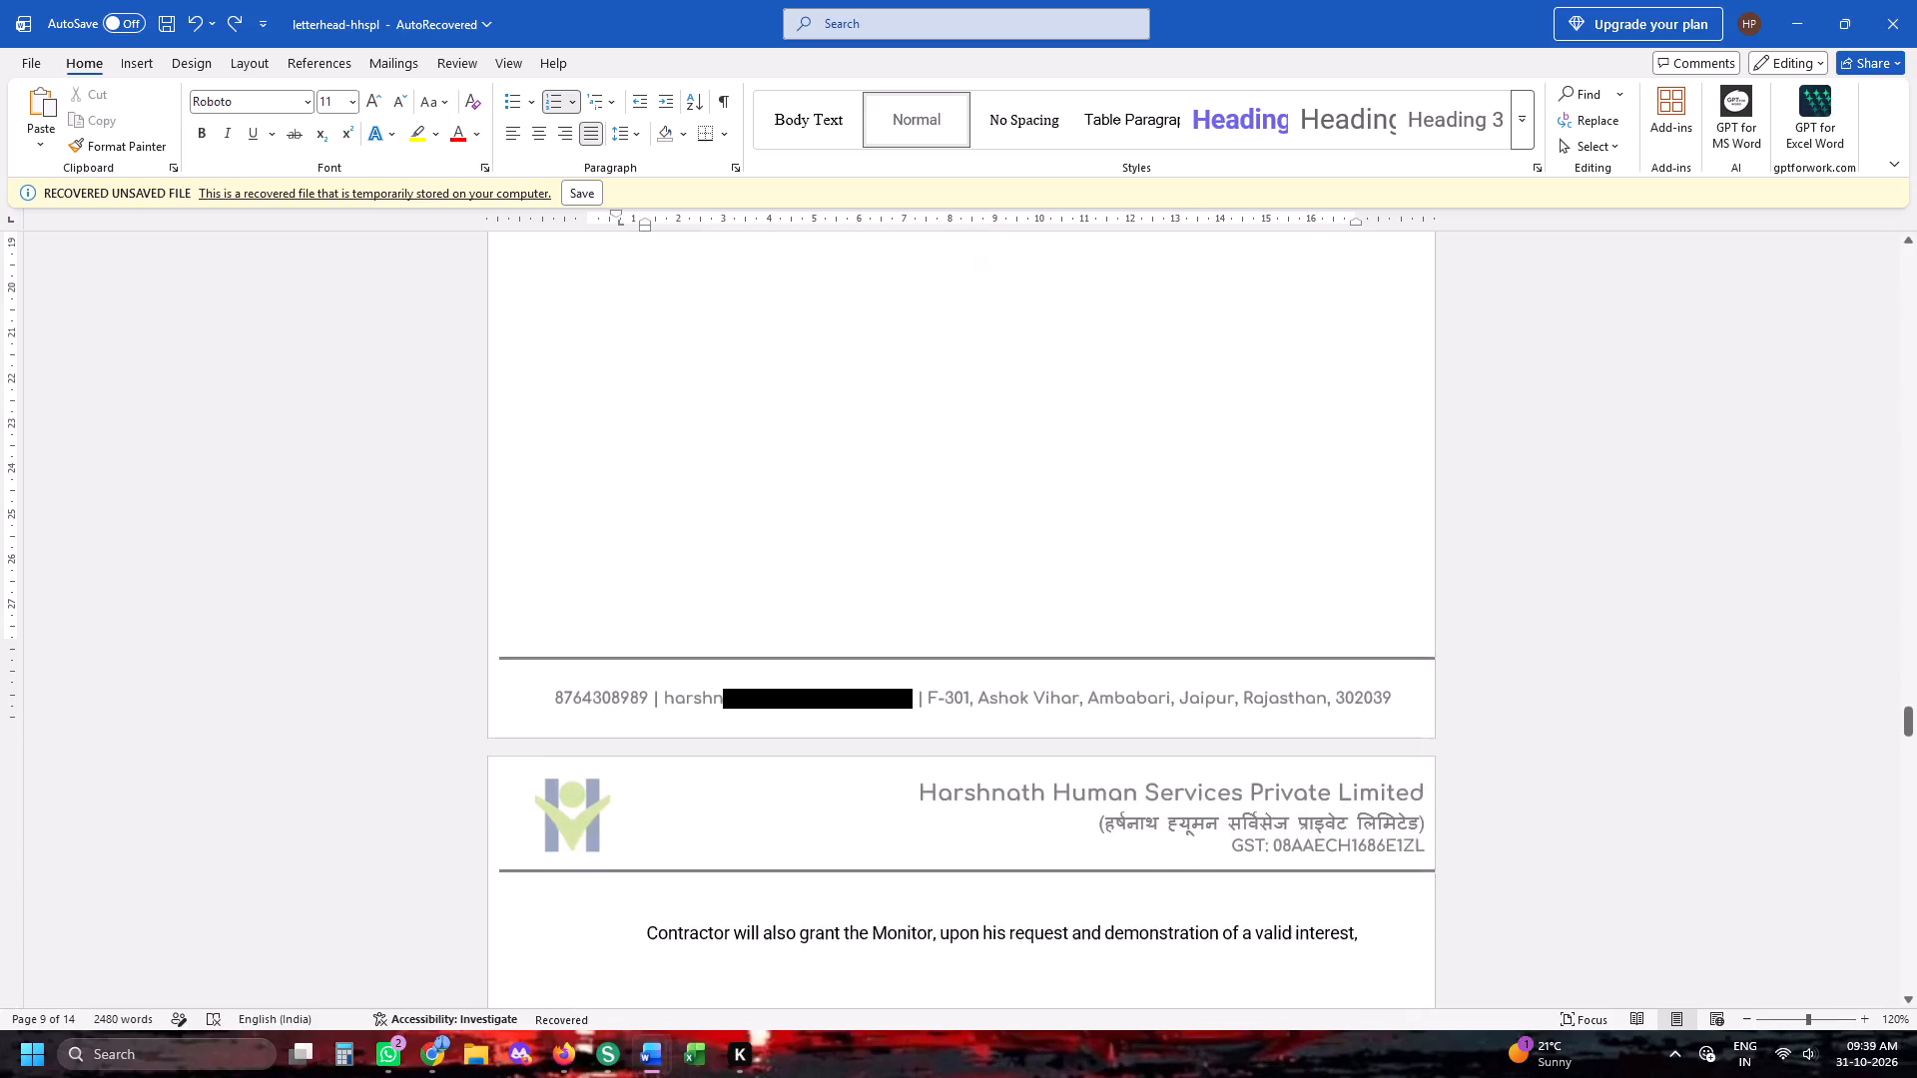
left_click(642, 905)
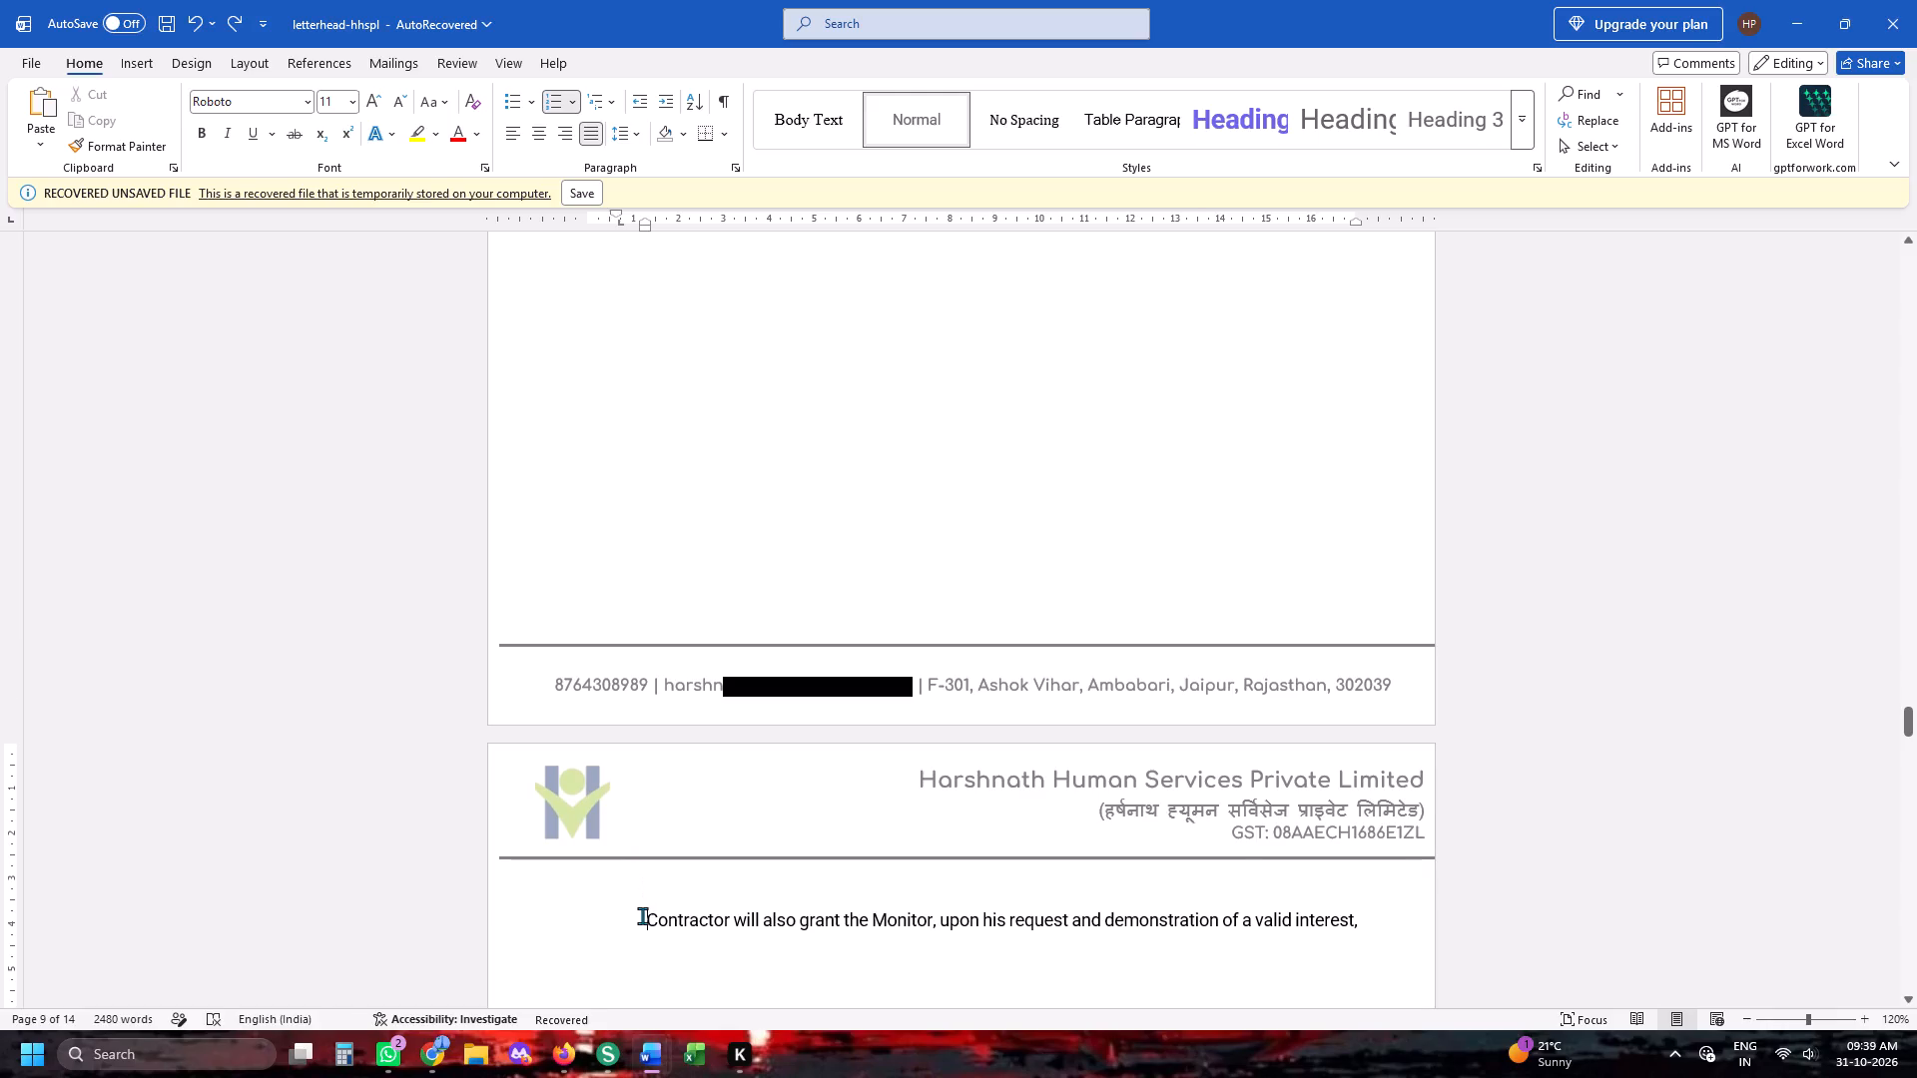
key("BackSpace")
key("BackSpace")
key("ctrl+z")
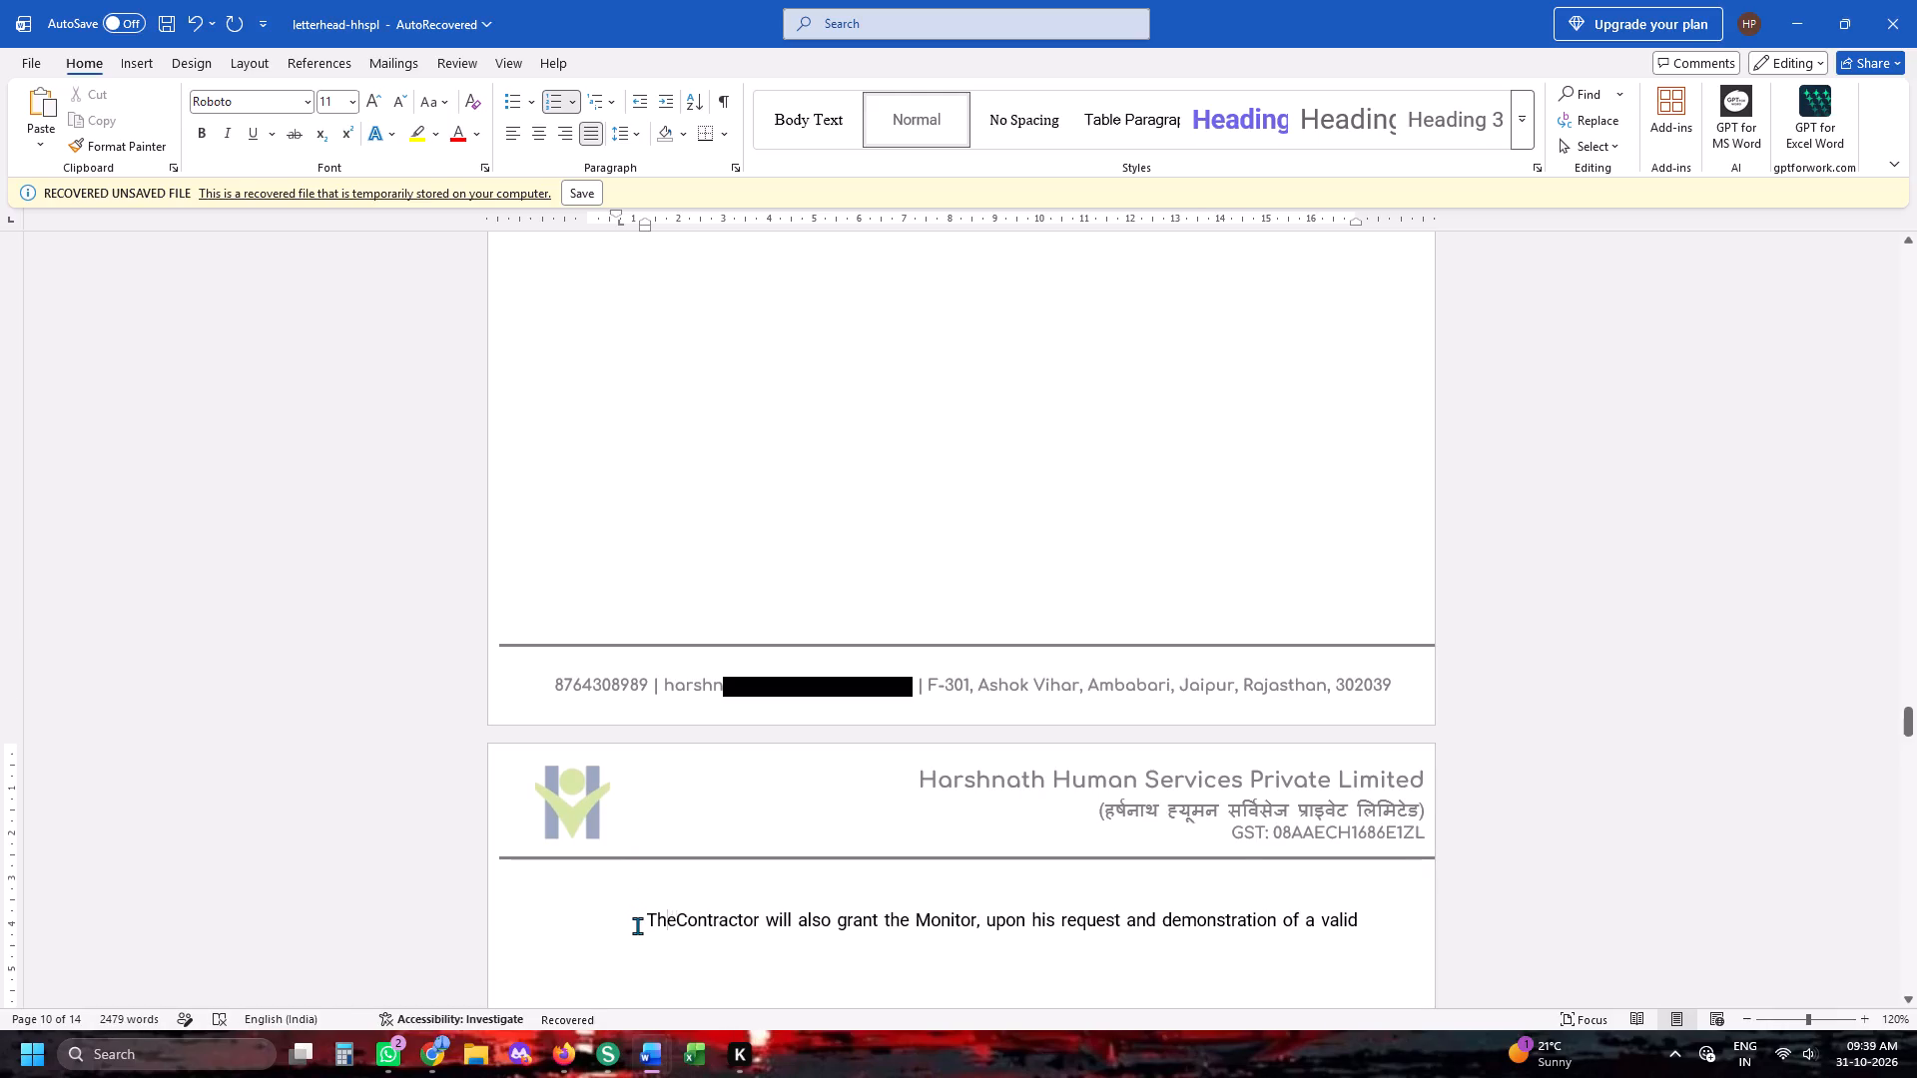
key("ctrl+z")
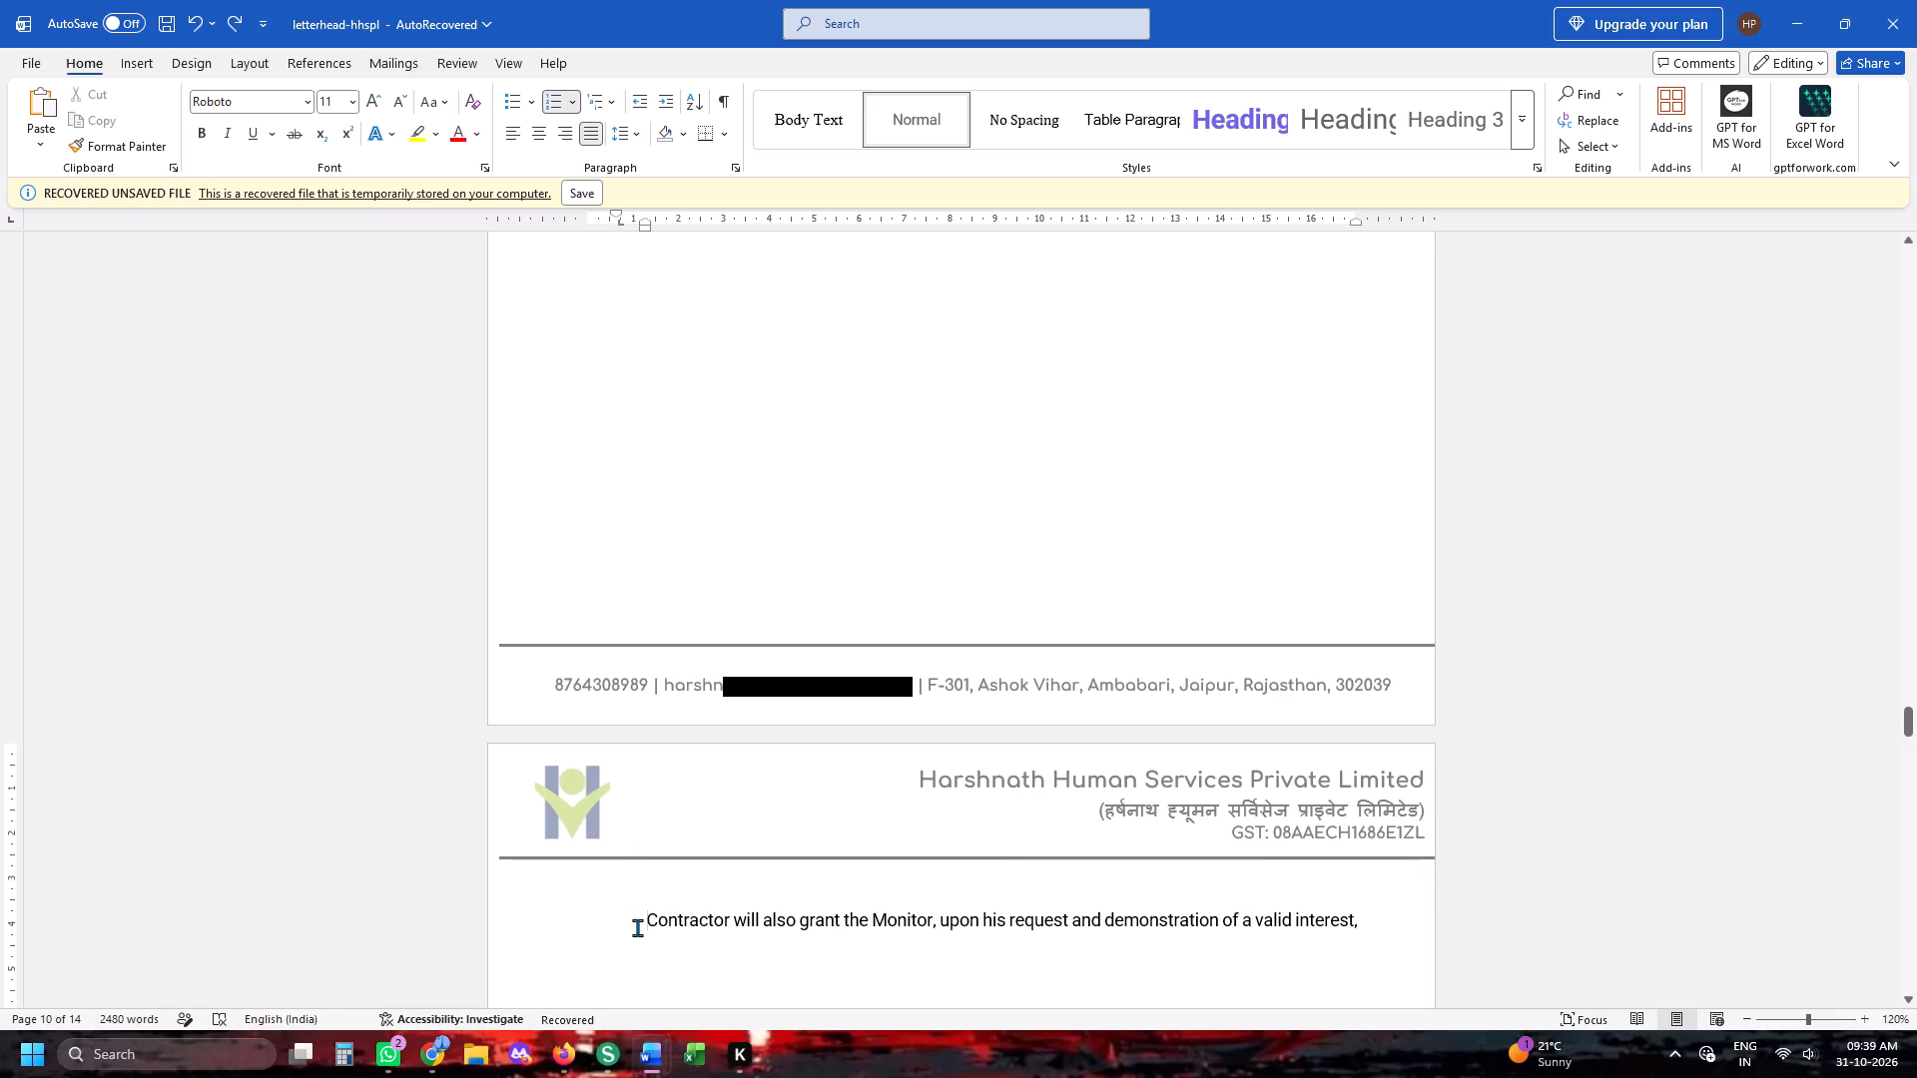
Delete the part of clause iii of Section 8 from just before "Contractor will also grant" back across the page gap.
left_click_drag(637, 926, 454, 570)
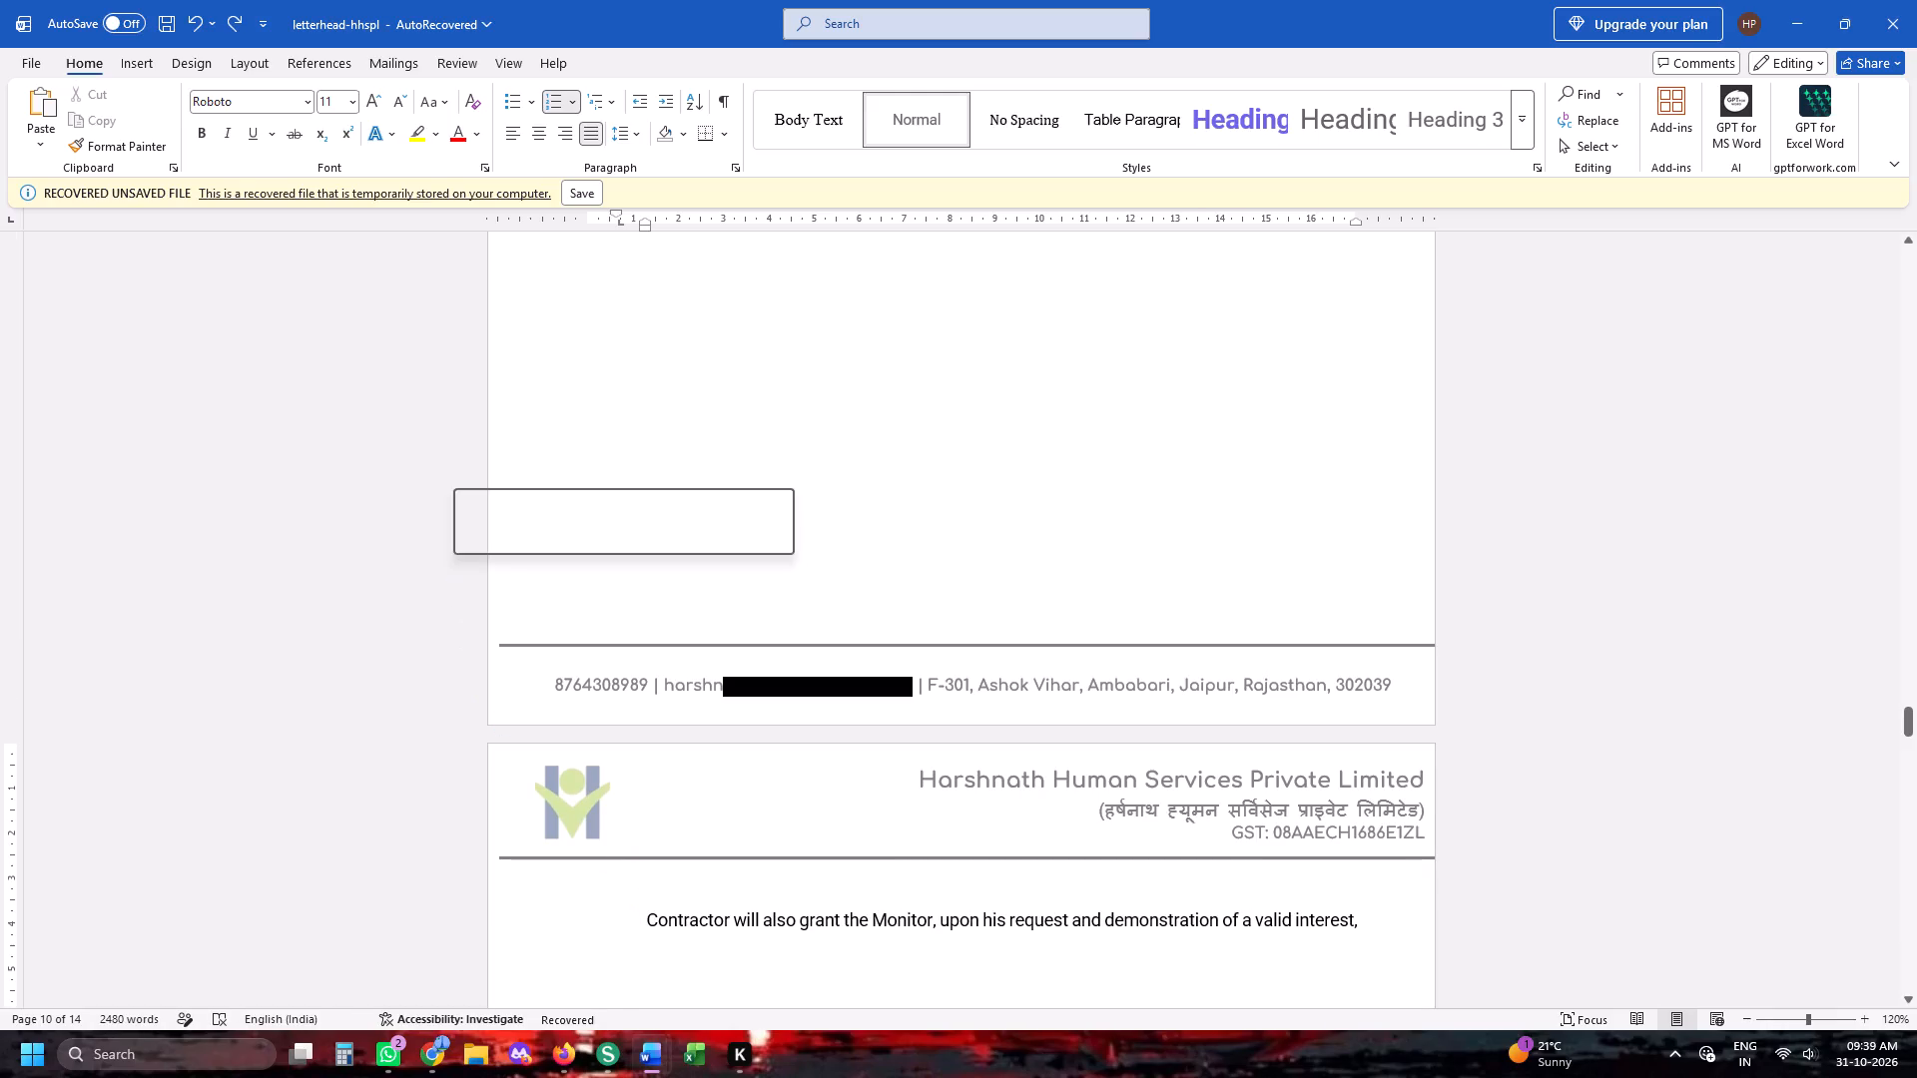
key("Delete")
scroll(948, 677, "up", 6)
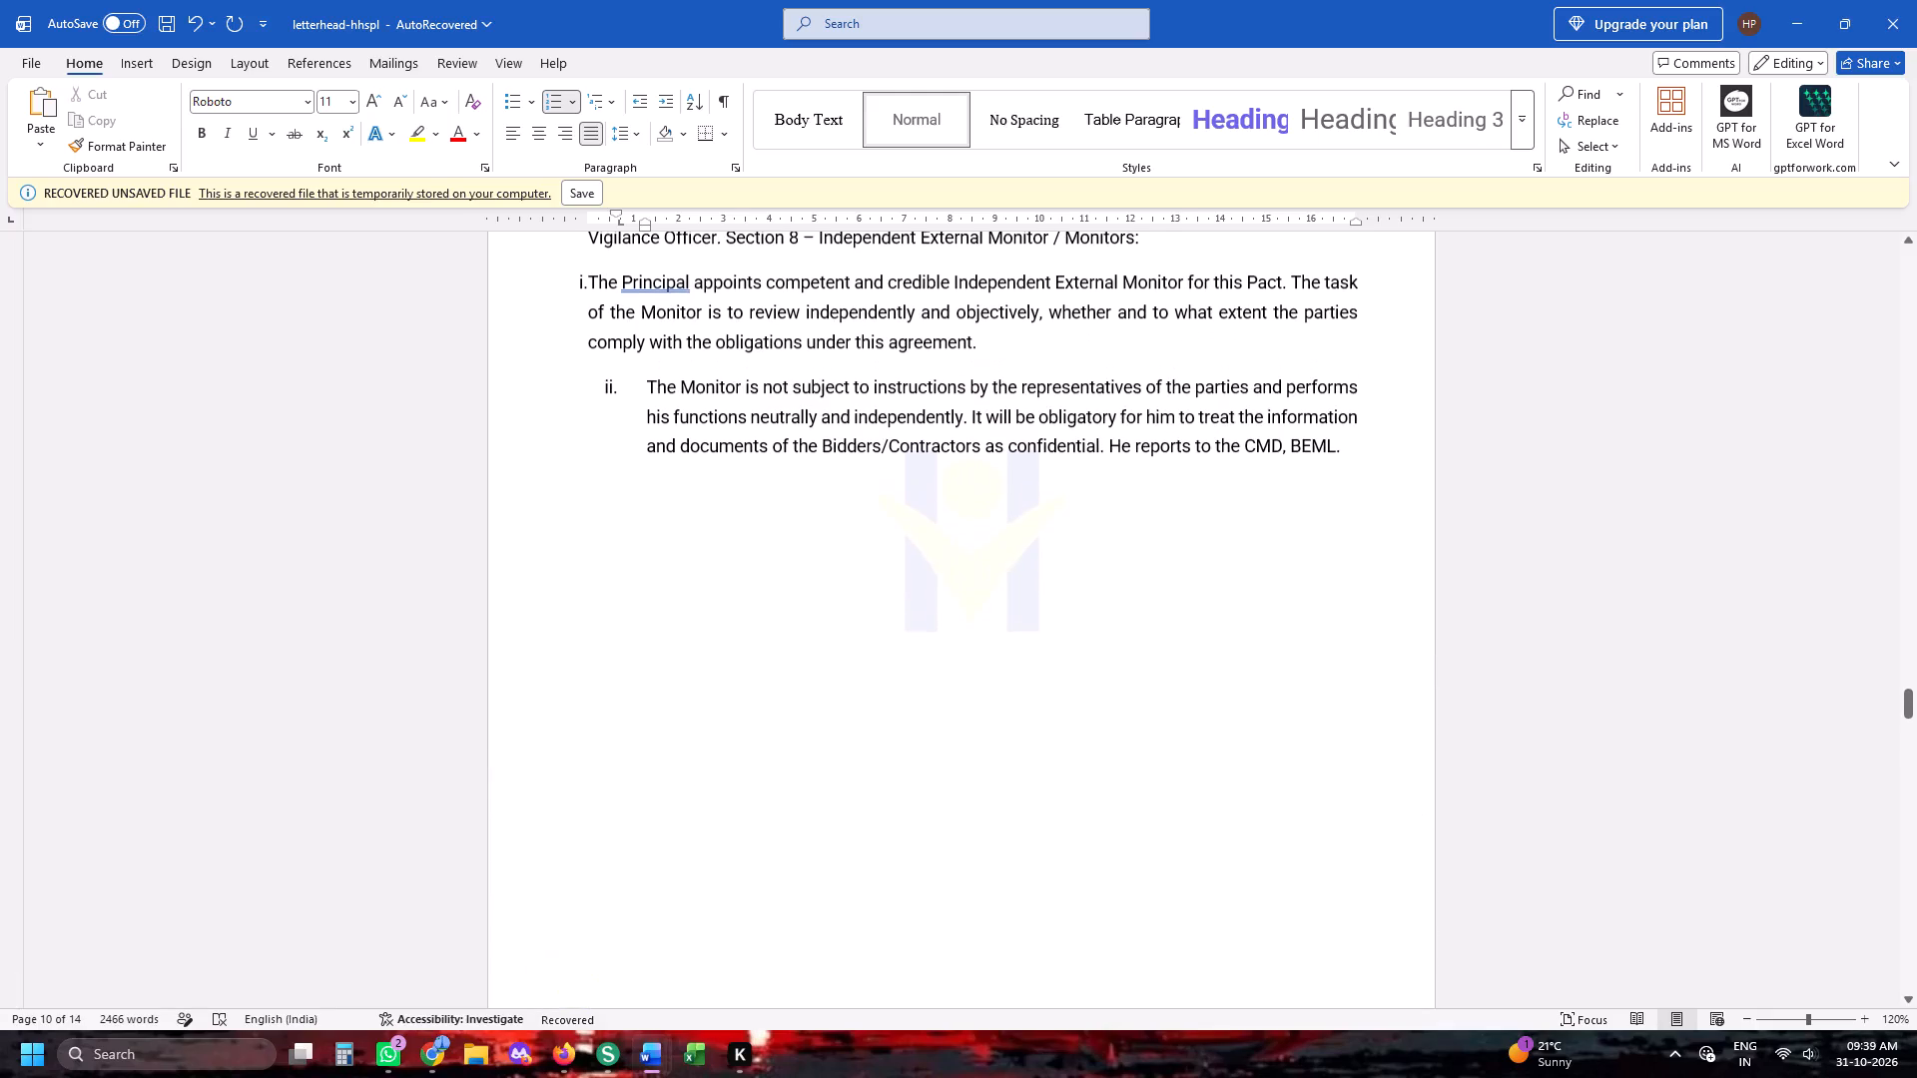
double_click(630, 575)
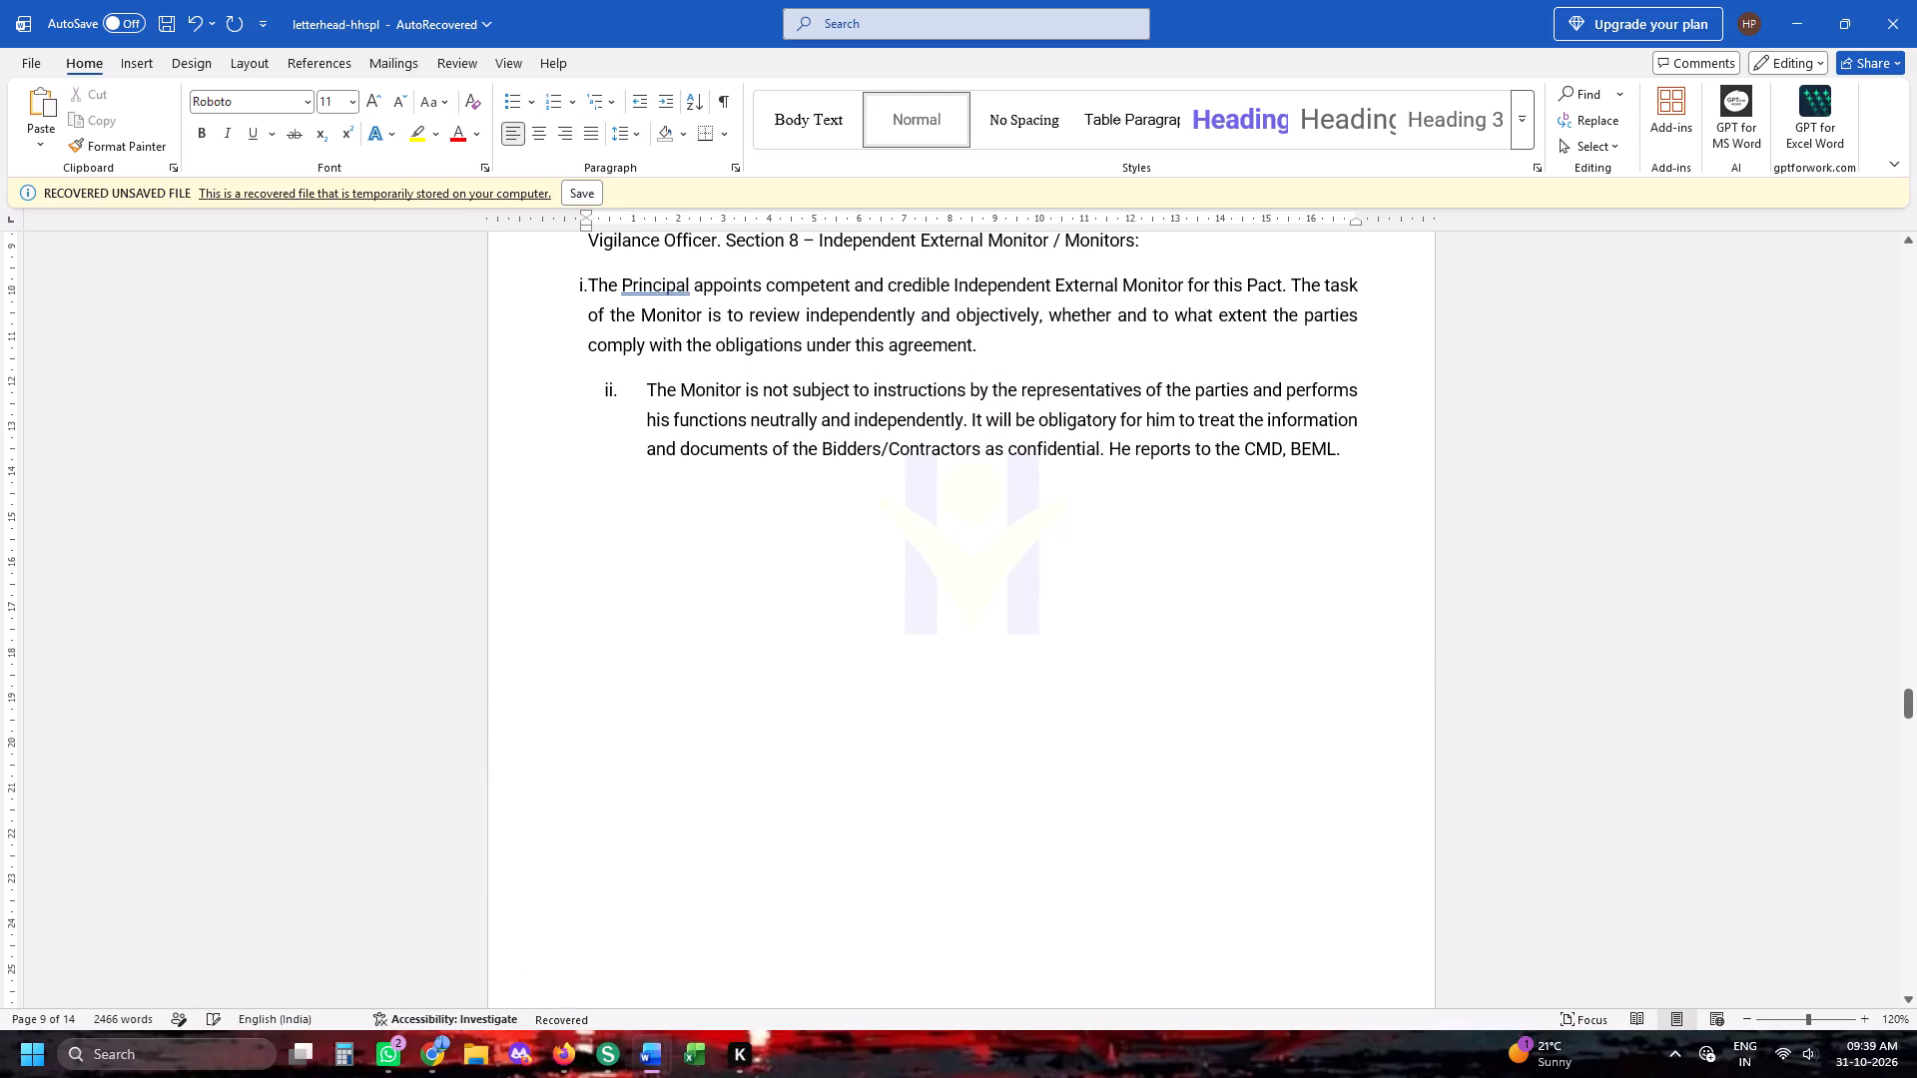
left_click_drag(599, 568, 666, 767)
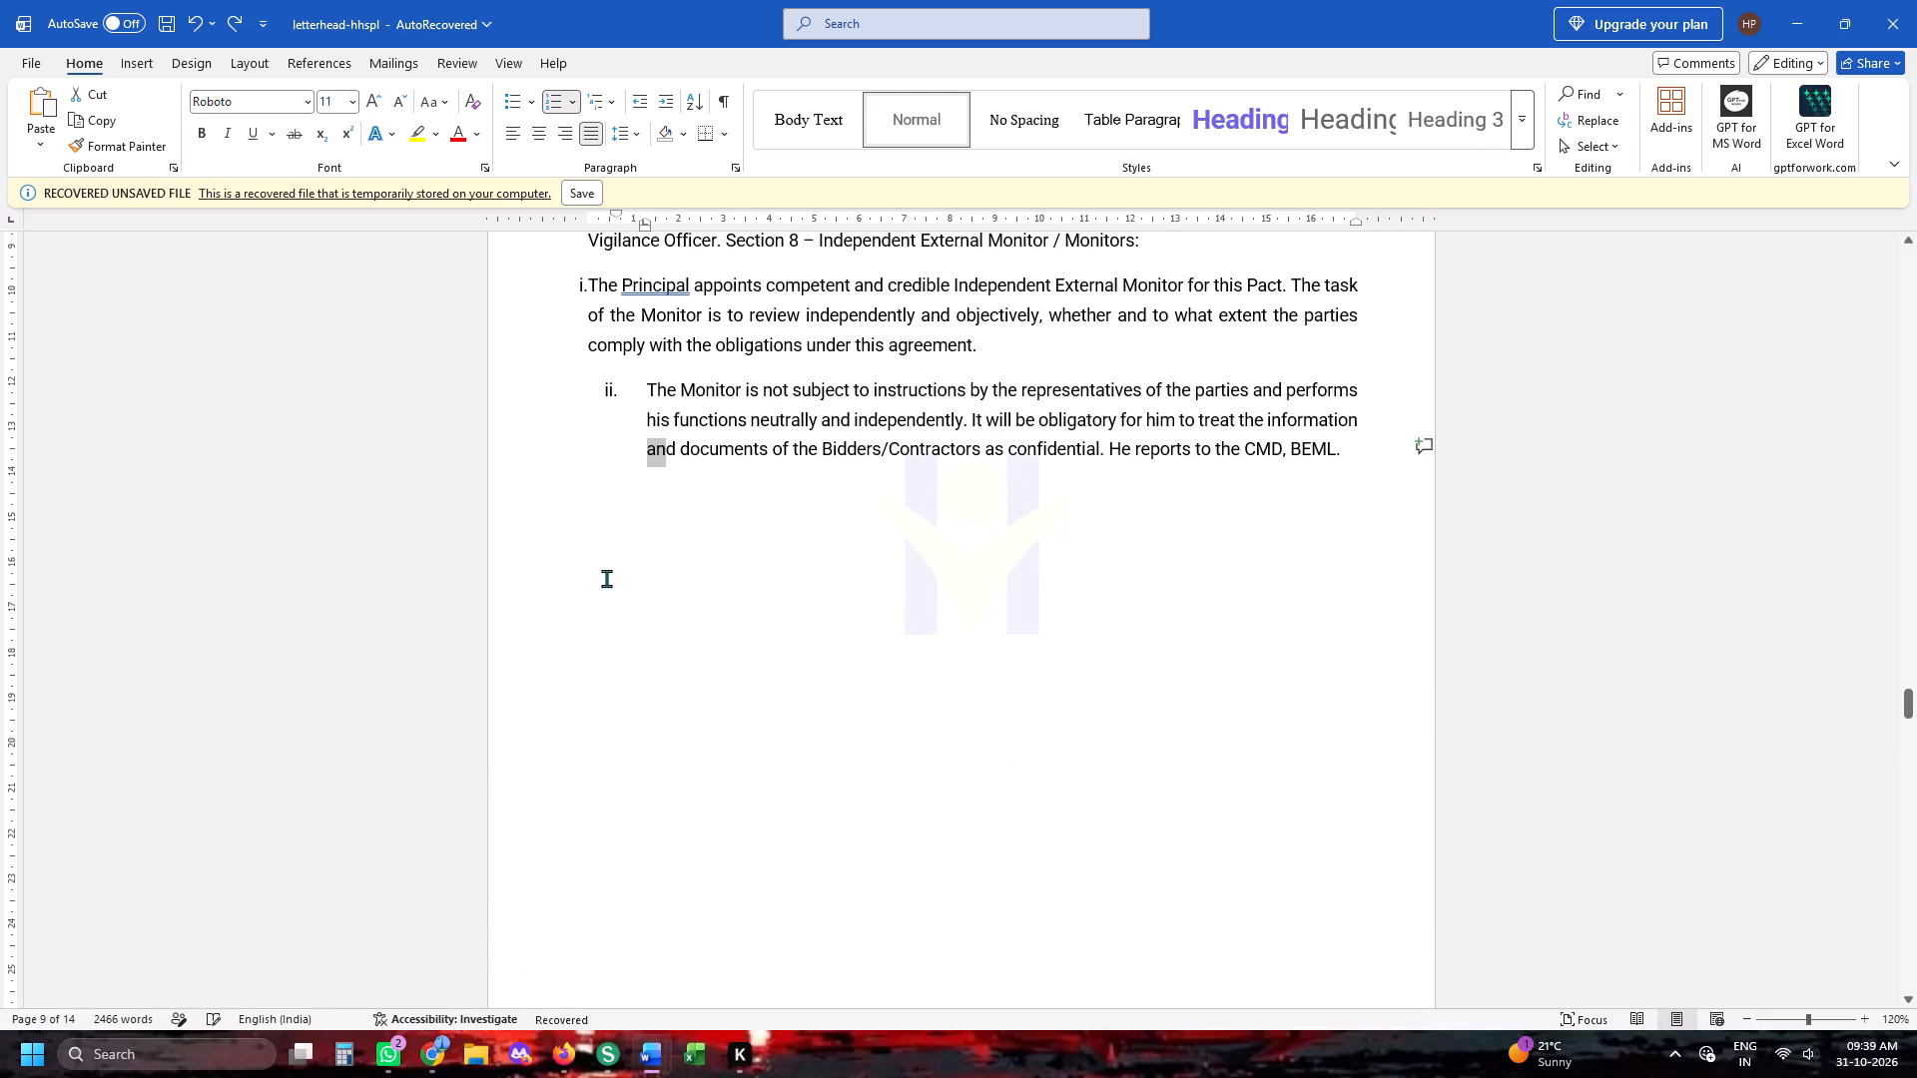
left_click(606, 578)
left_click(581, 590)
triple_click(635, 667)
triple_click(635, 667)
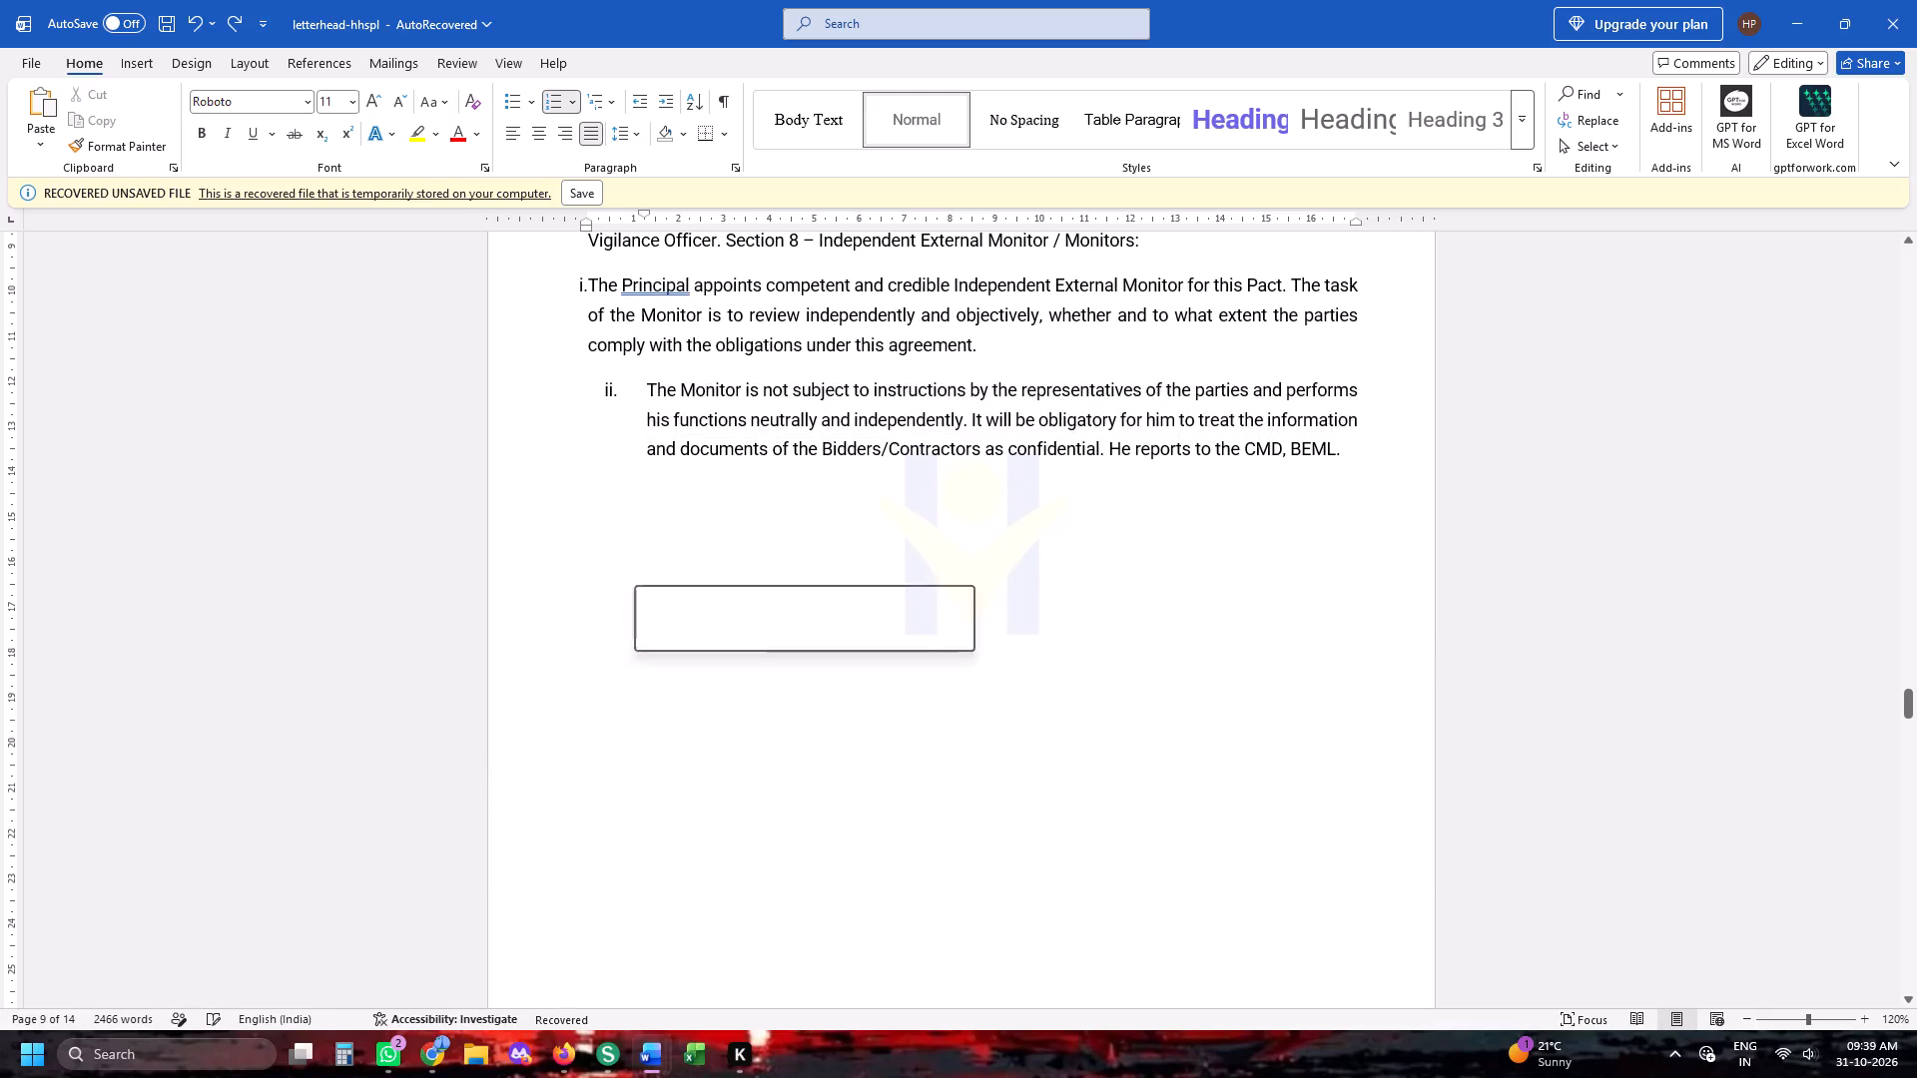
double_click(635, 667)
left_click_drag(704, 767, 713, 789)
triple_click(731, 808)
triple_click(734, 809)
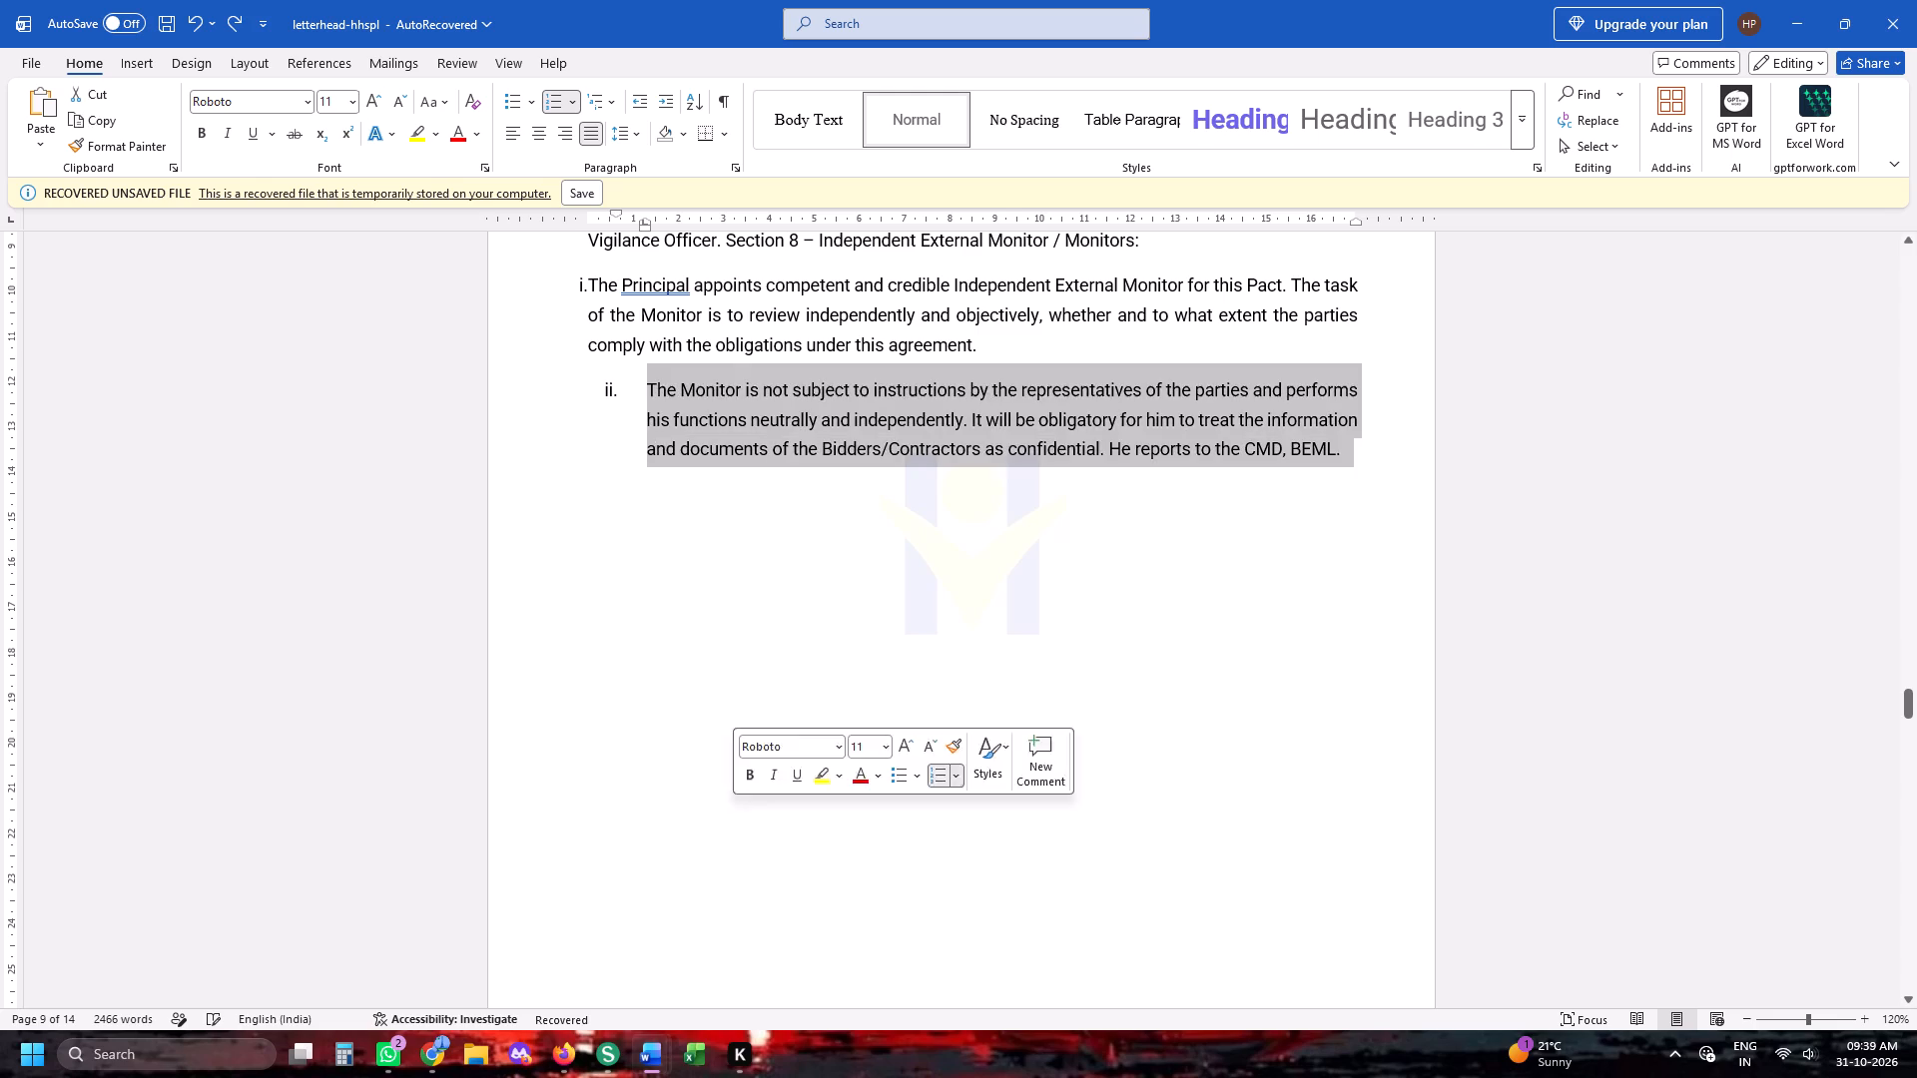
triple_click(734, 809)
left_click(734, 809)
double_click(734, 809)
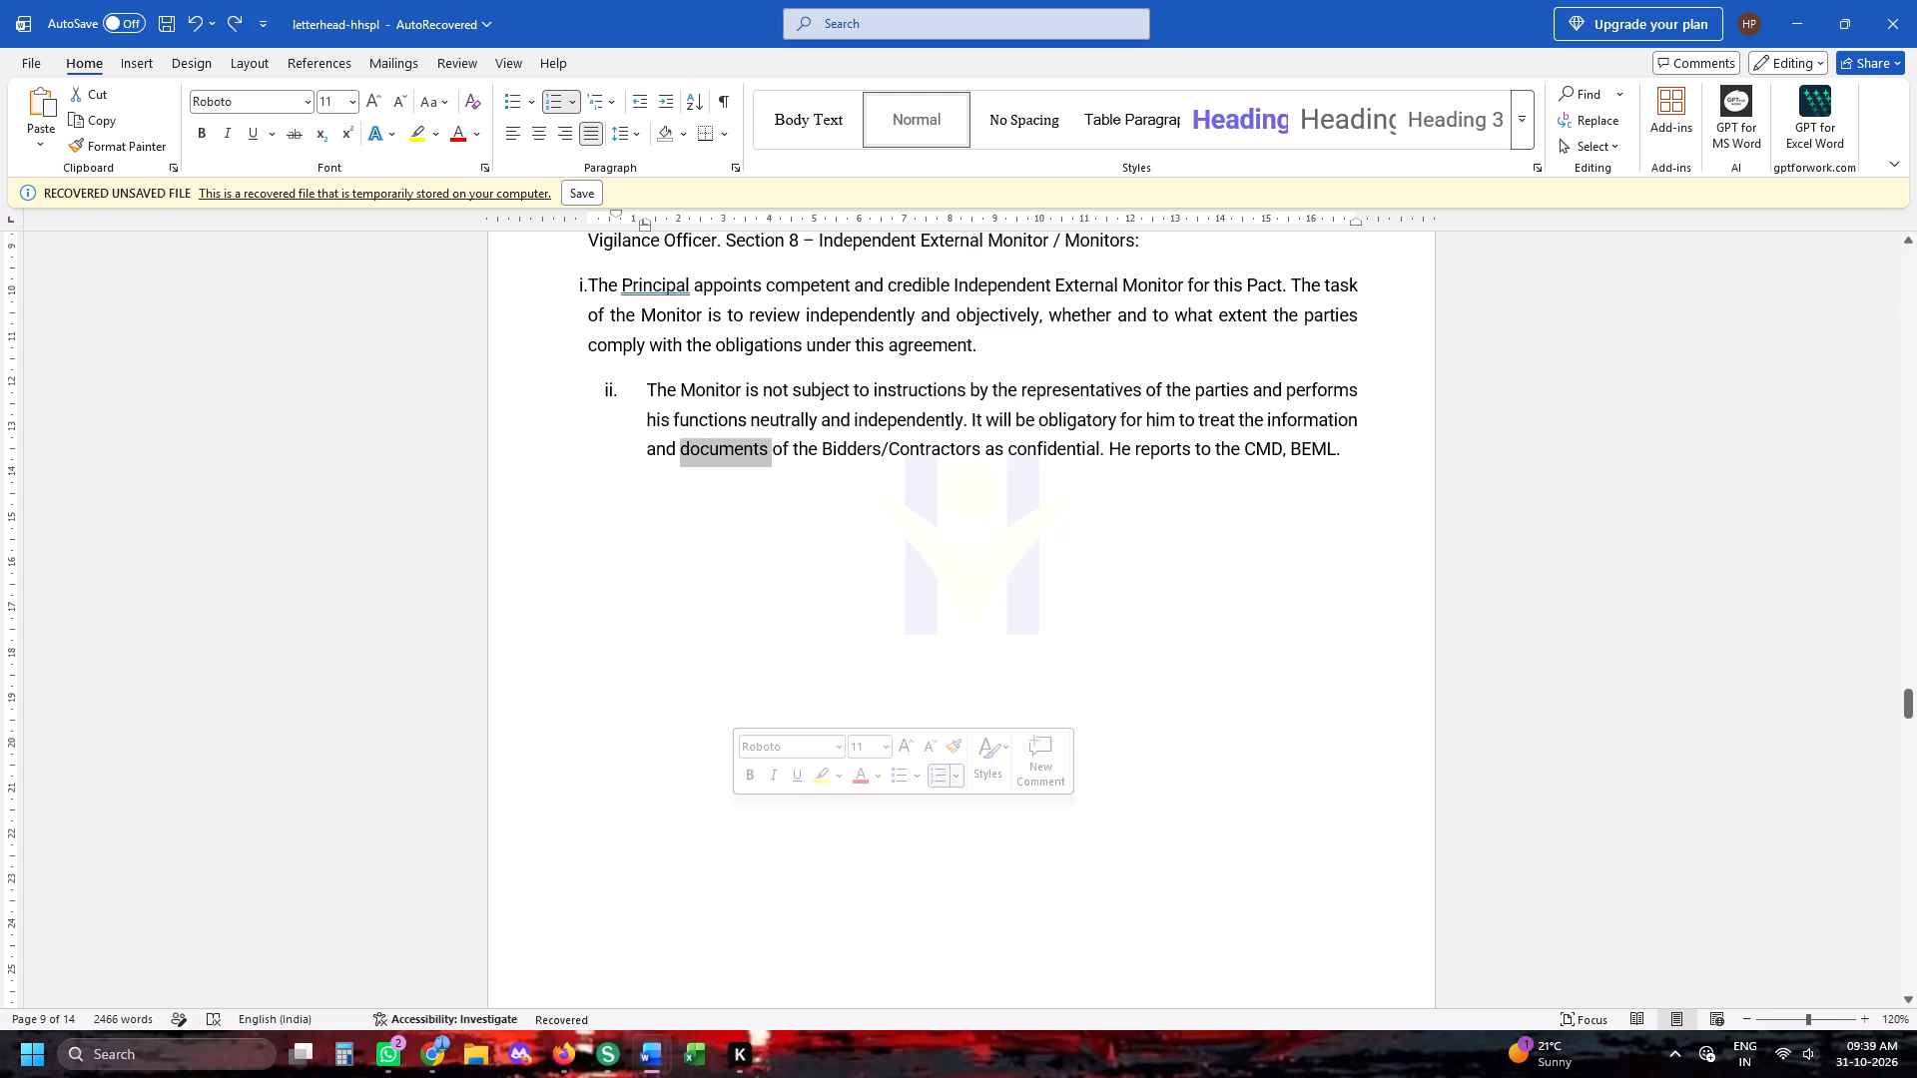
Apply Continue Numbering to clause ii of Section 8.
left_click(918, 847)
right_click(918, 843)
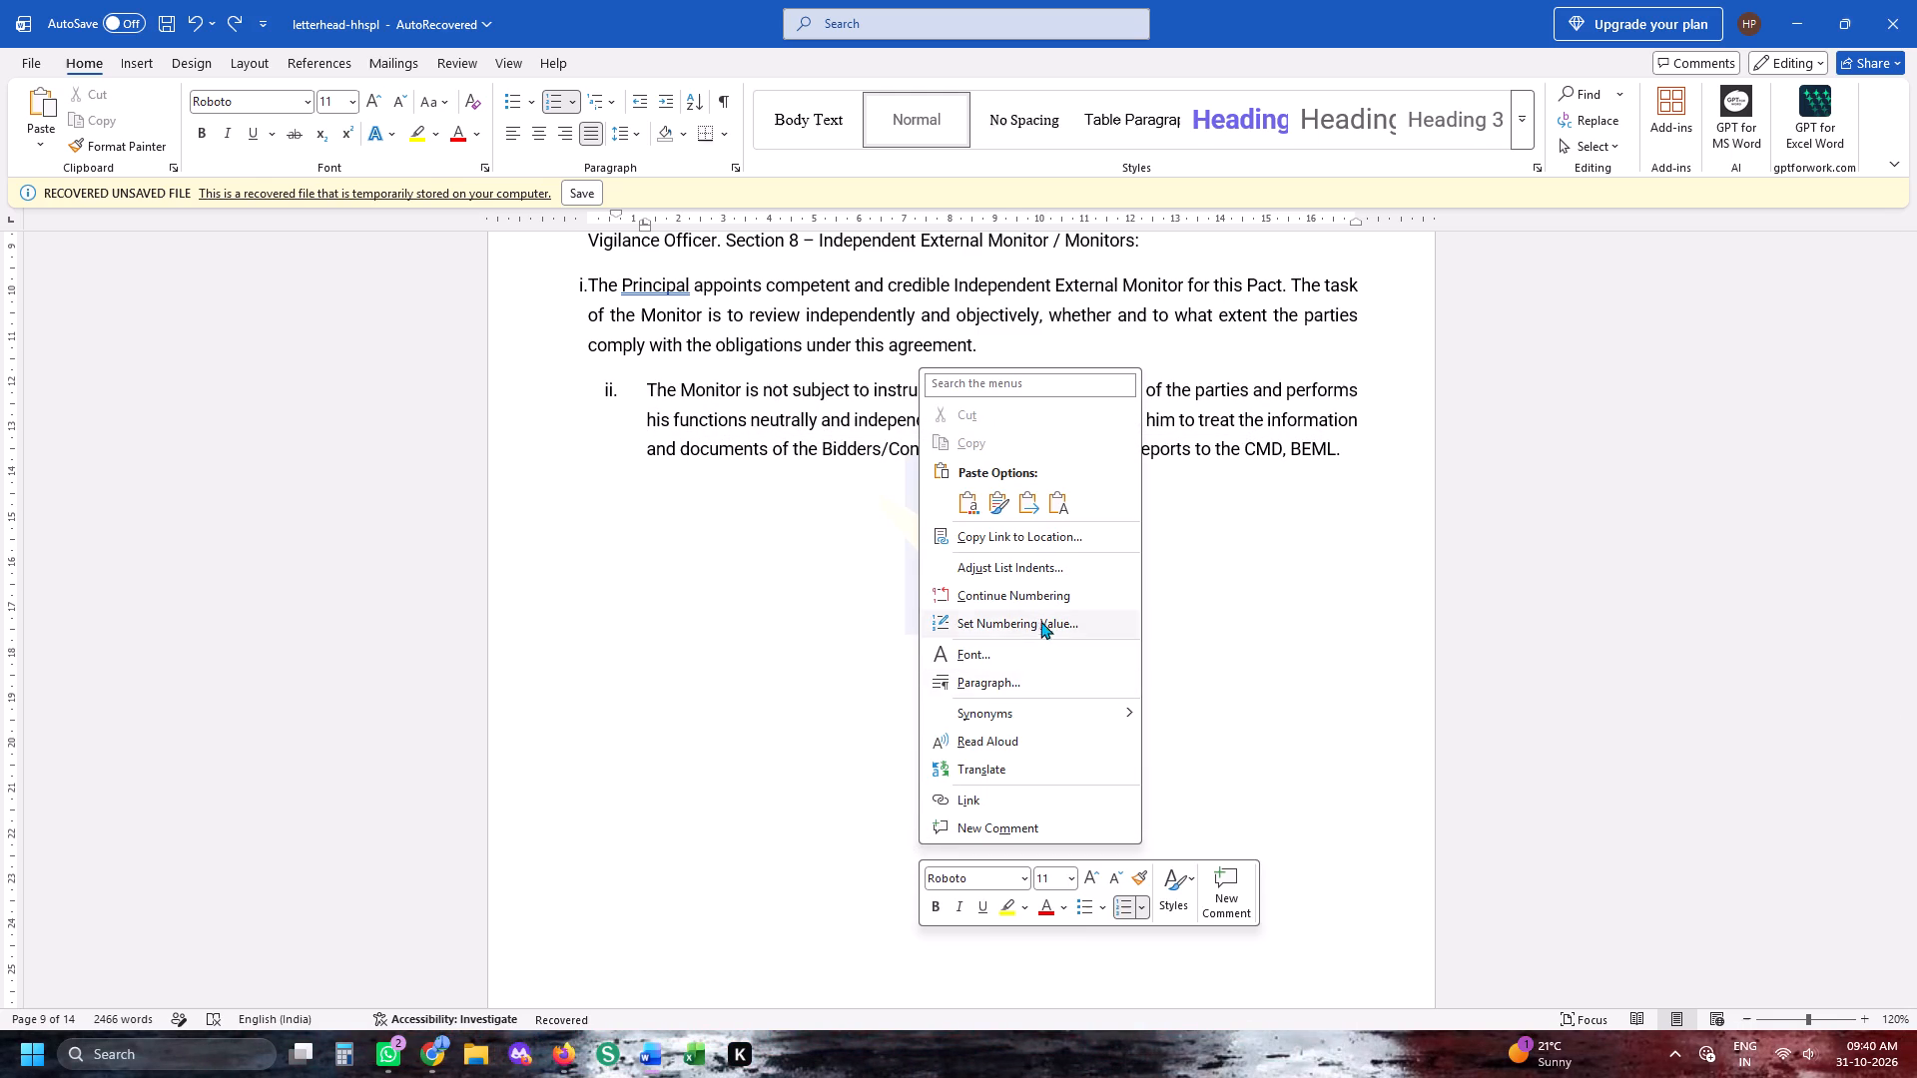
left_click(1041, 593)
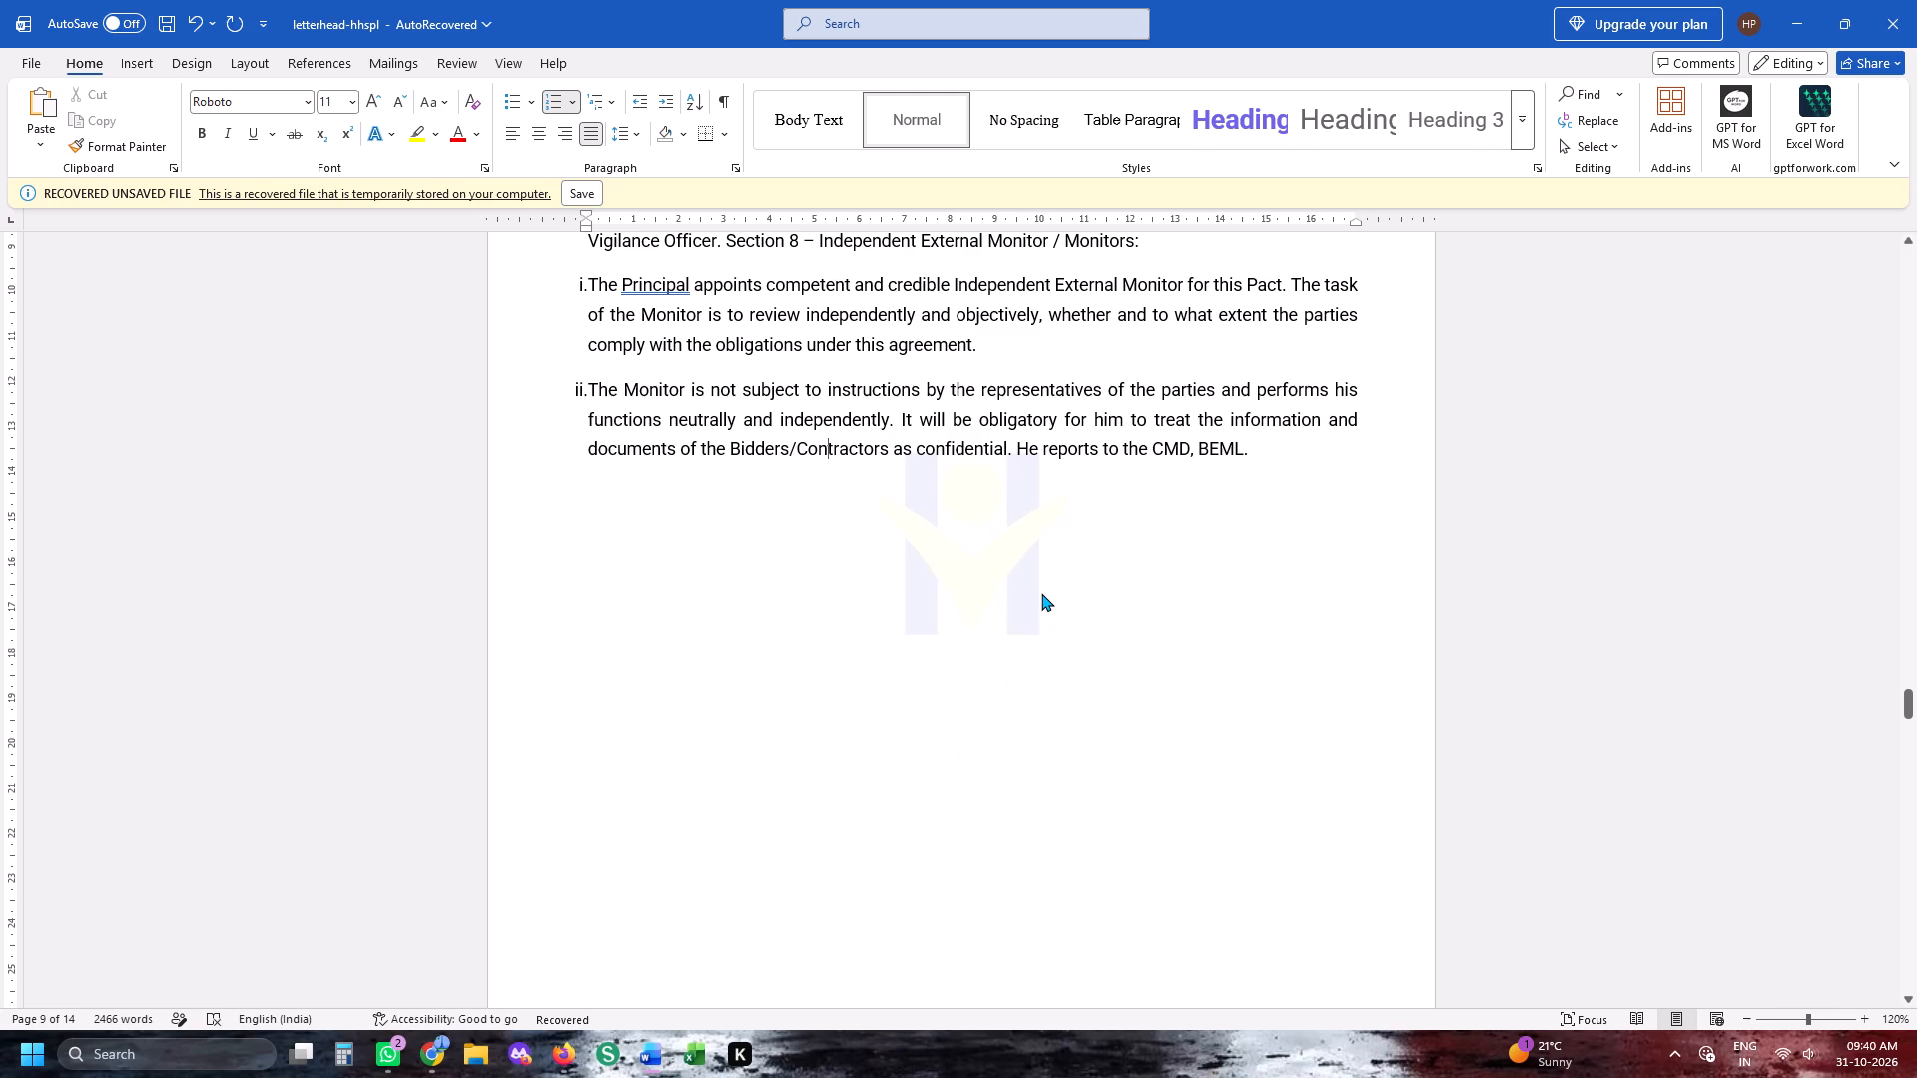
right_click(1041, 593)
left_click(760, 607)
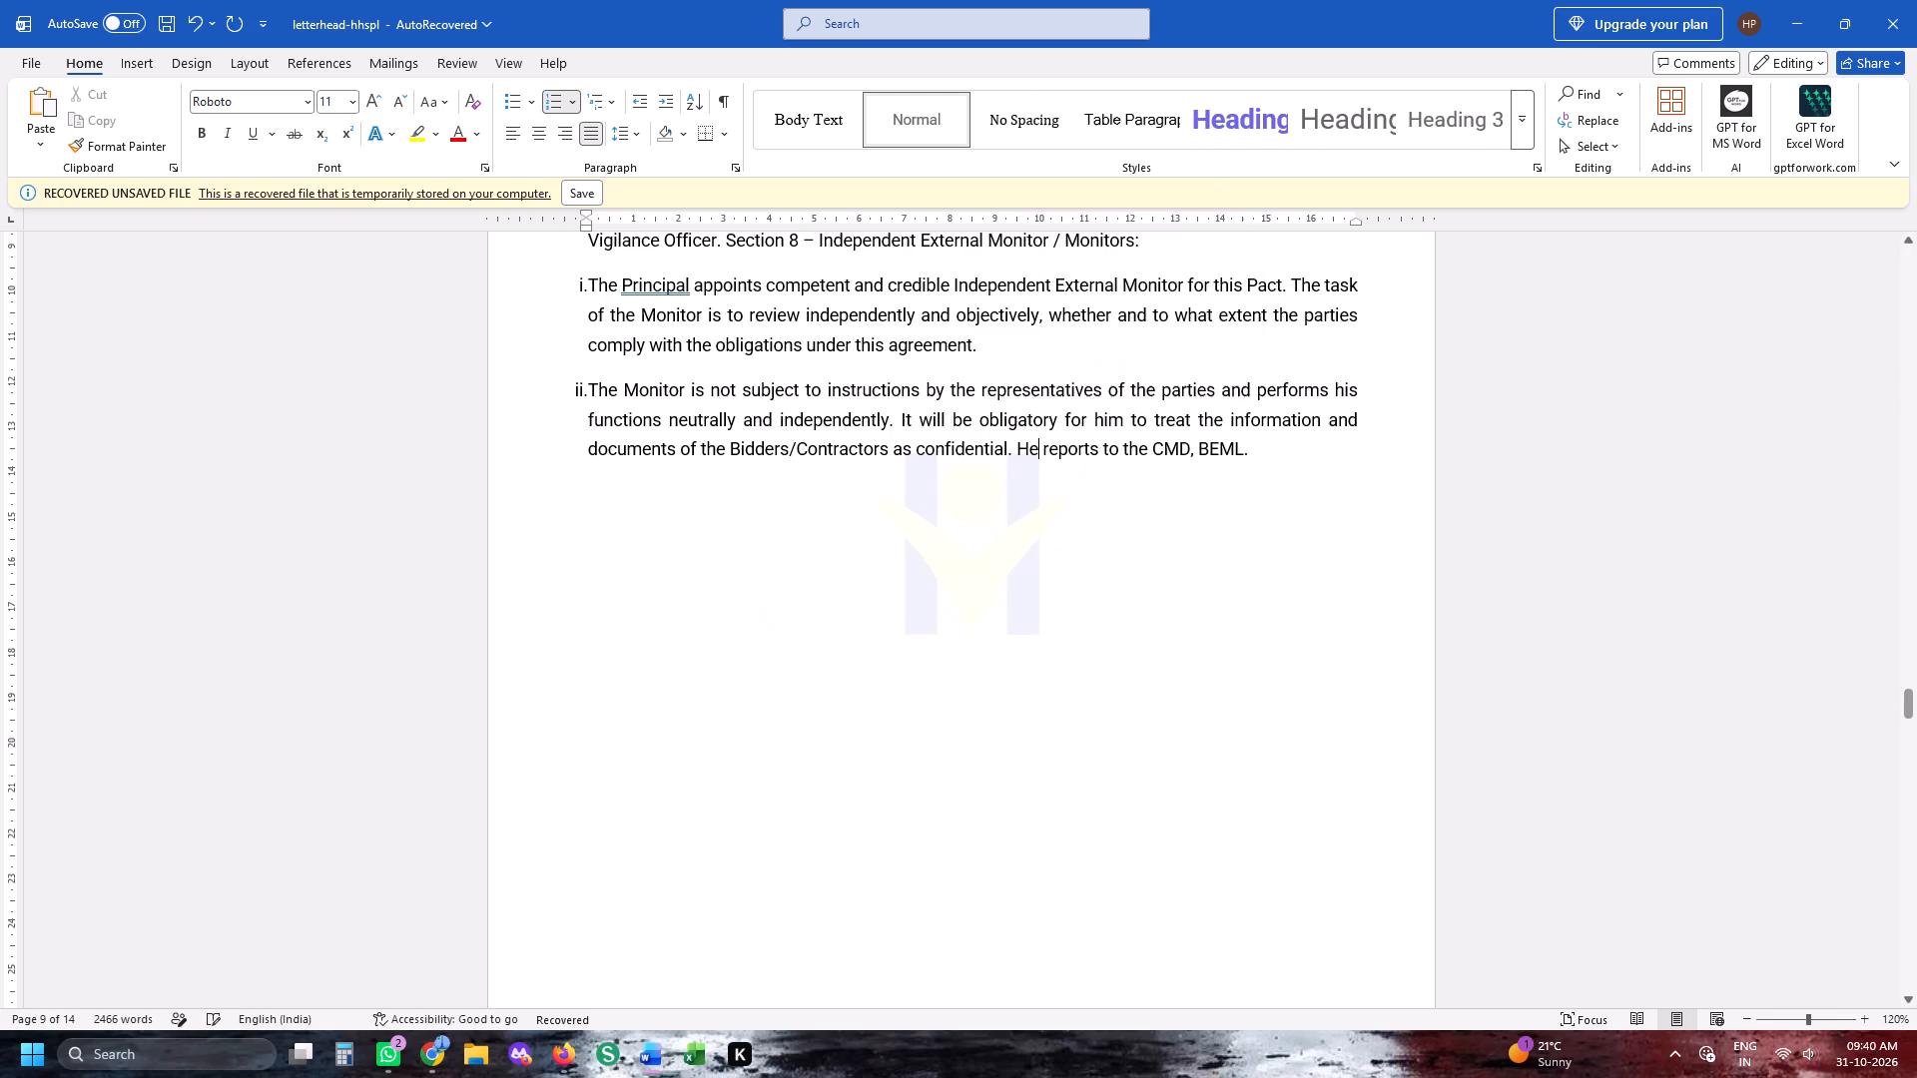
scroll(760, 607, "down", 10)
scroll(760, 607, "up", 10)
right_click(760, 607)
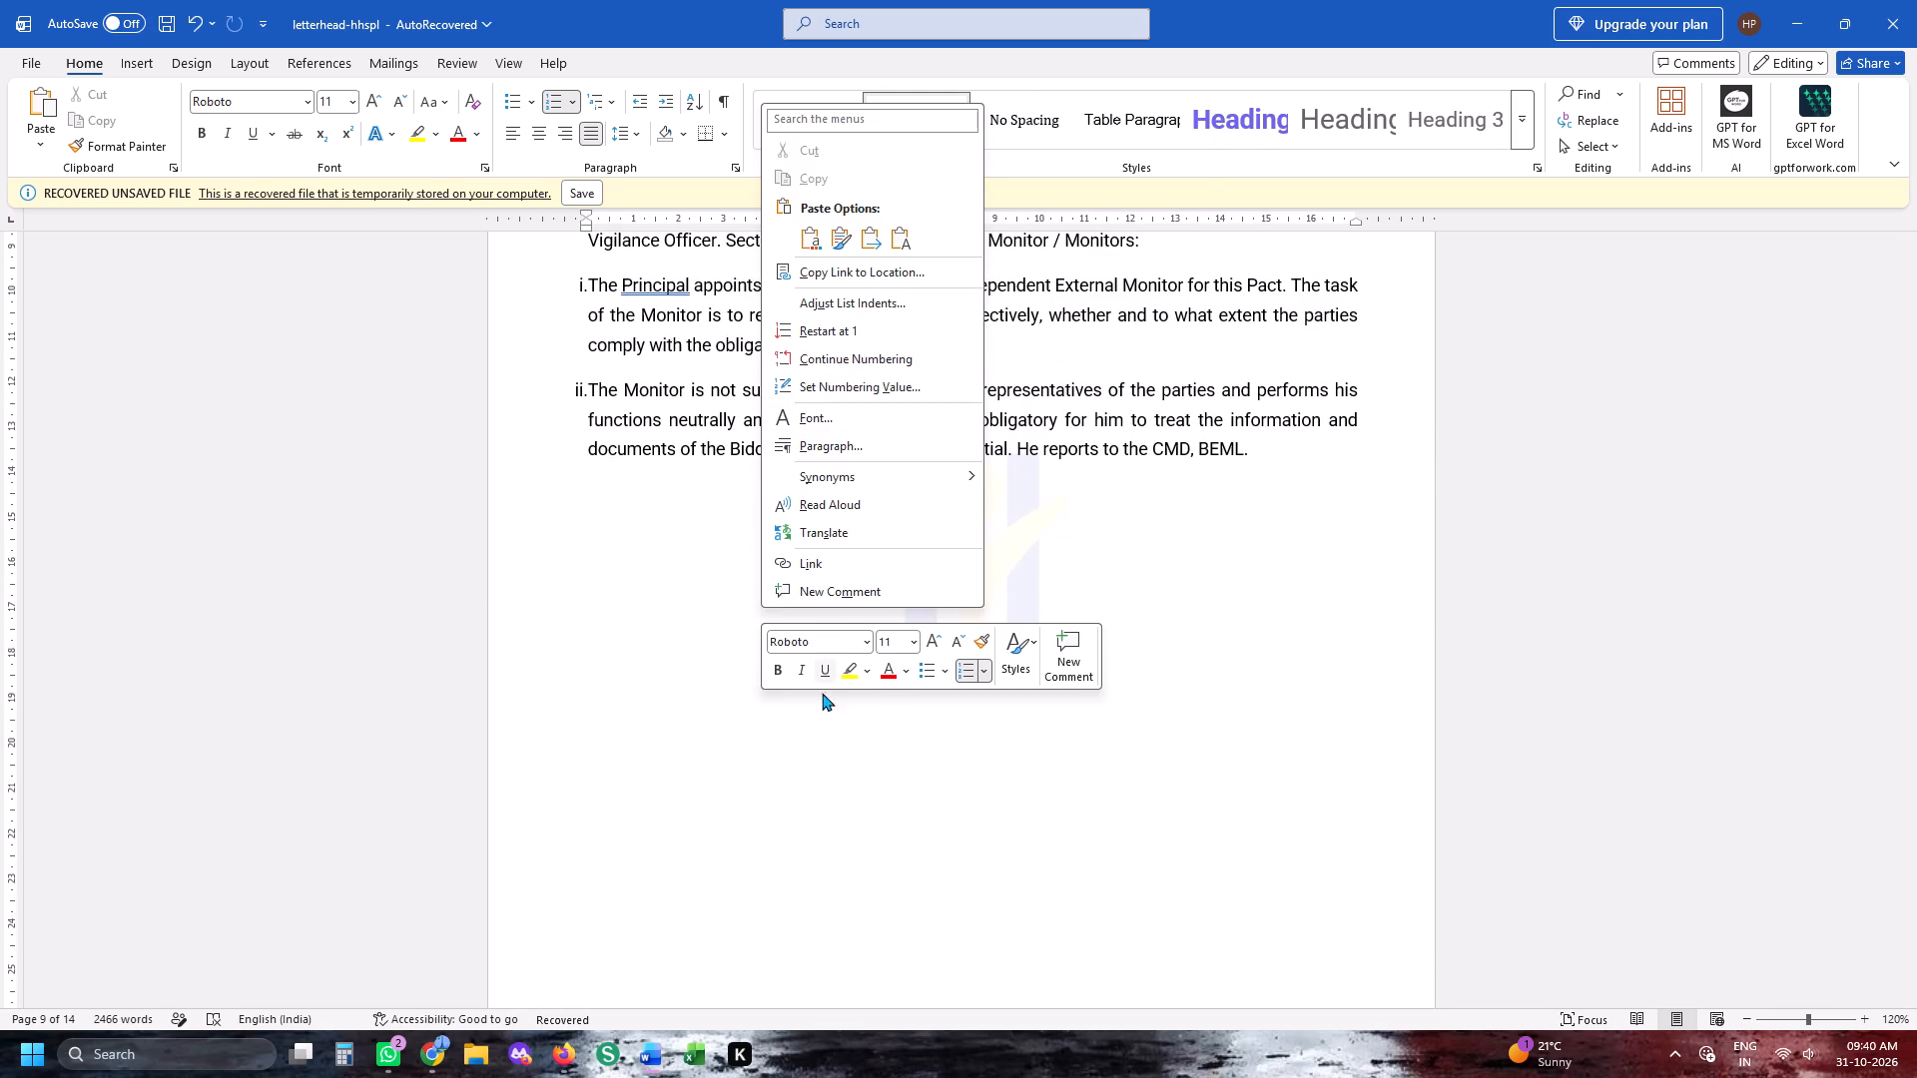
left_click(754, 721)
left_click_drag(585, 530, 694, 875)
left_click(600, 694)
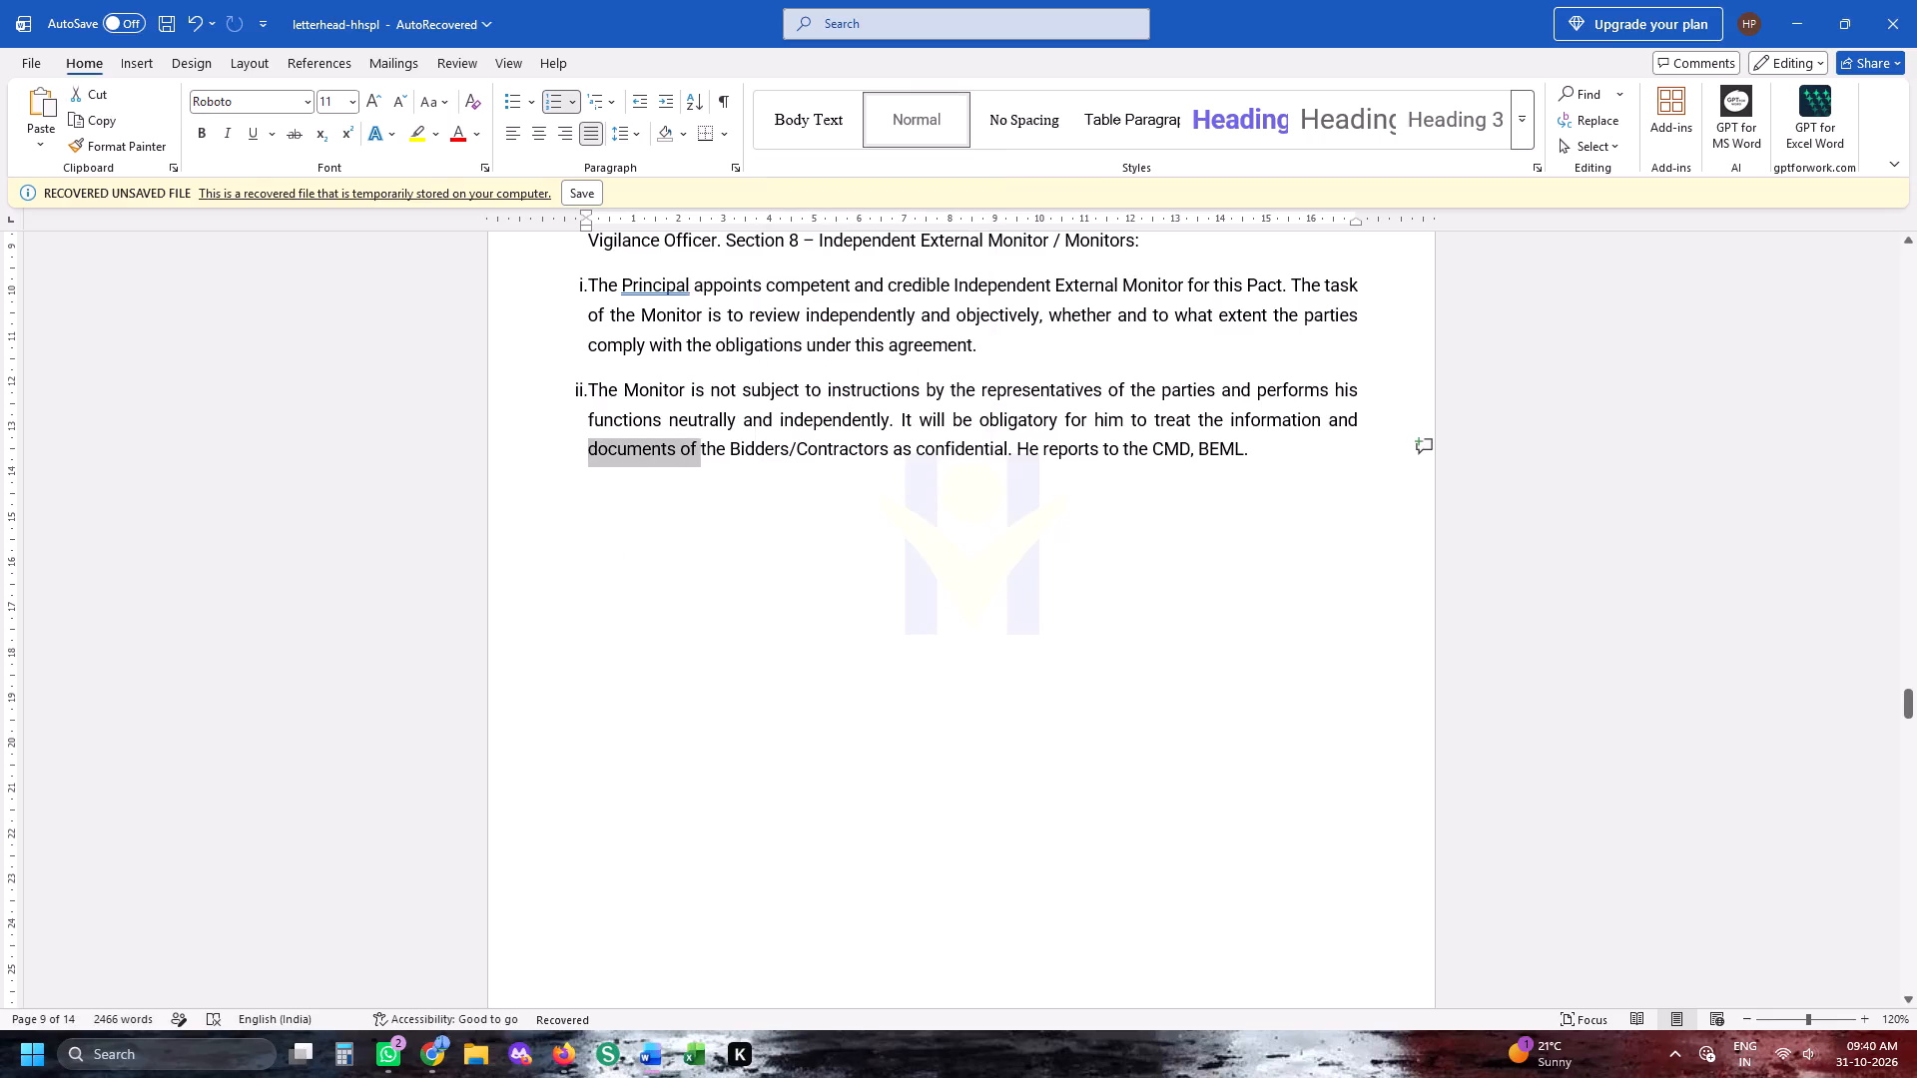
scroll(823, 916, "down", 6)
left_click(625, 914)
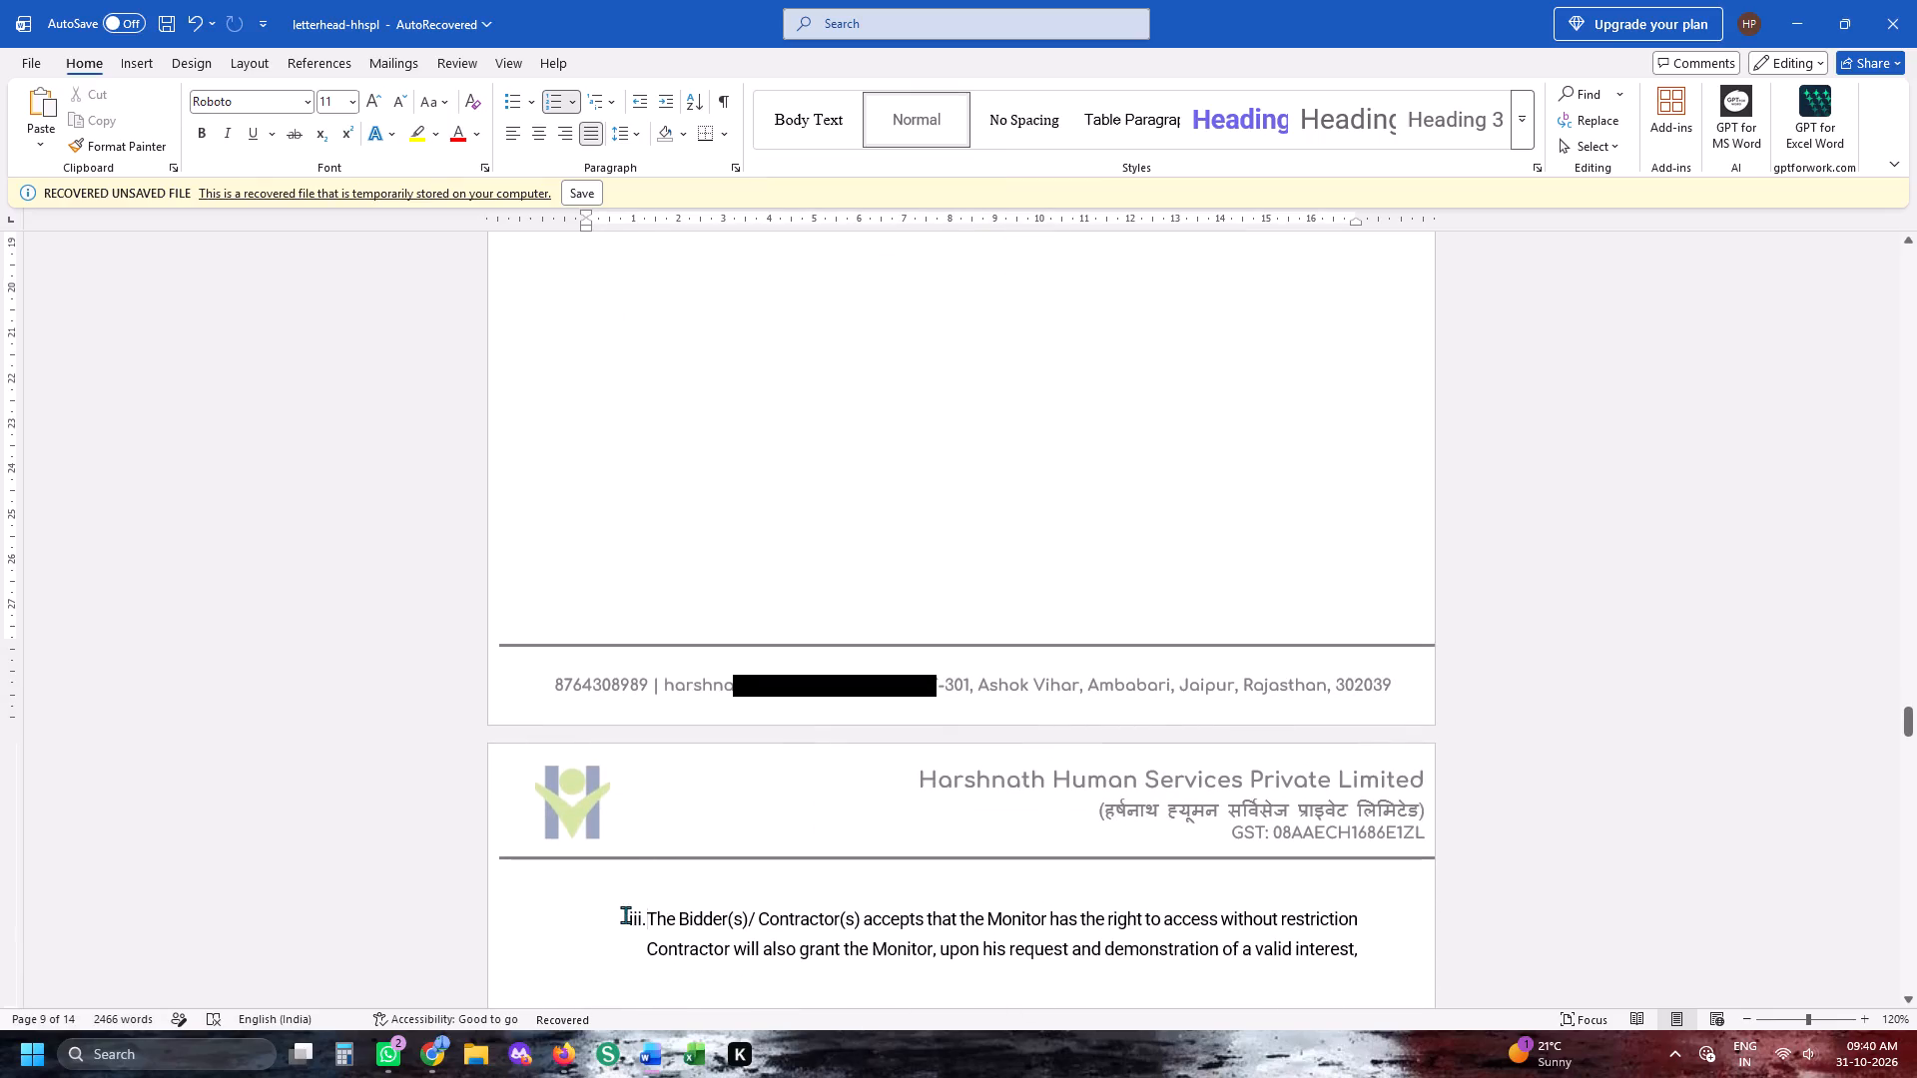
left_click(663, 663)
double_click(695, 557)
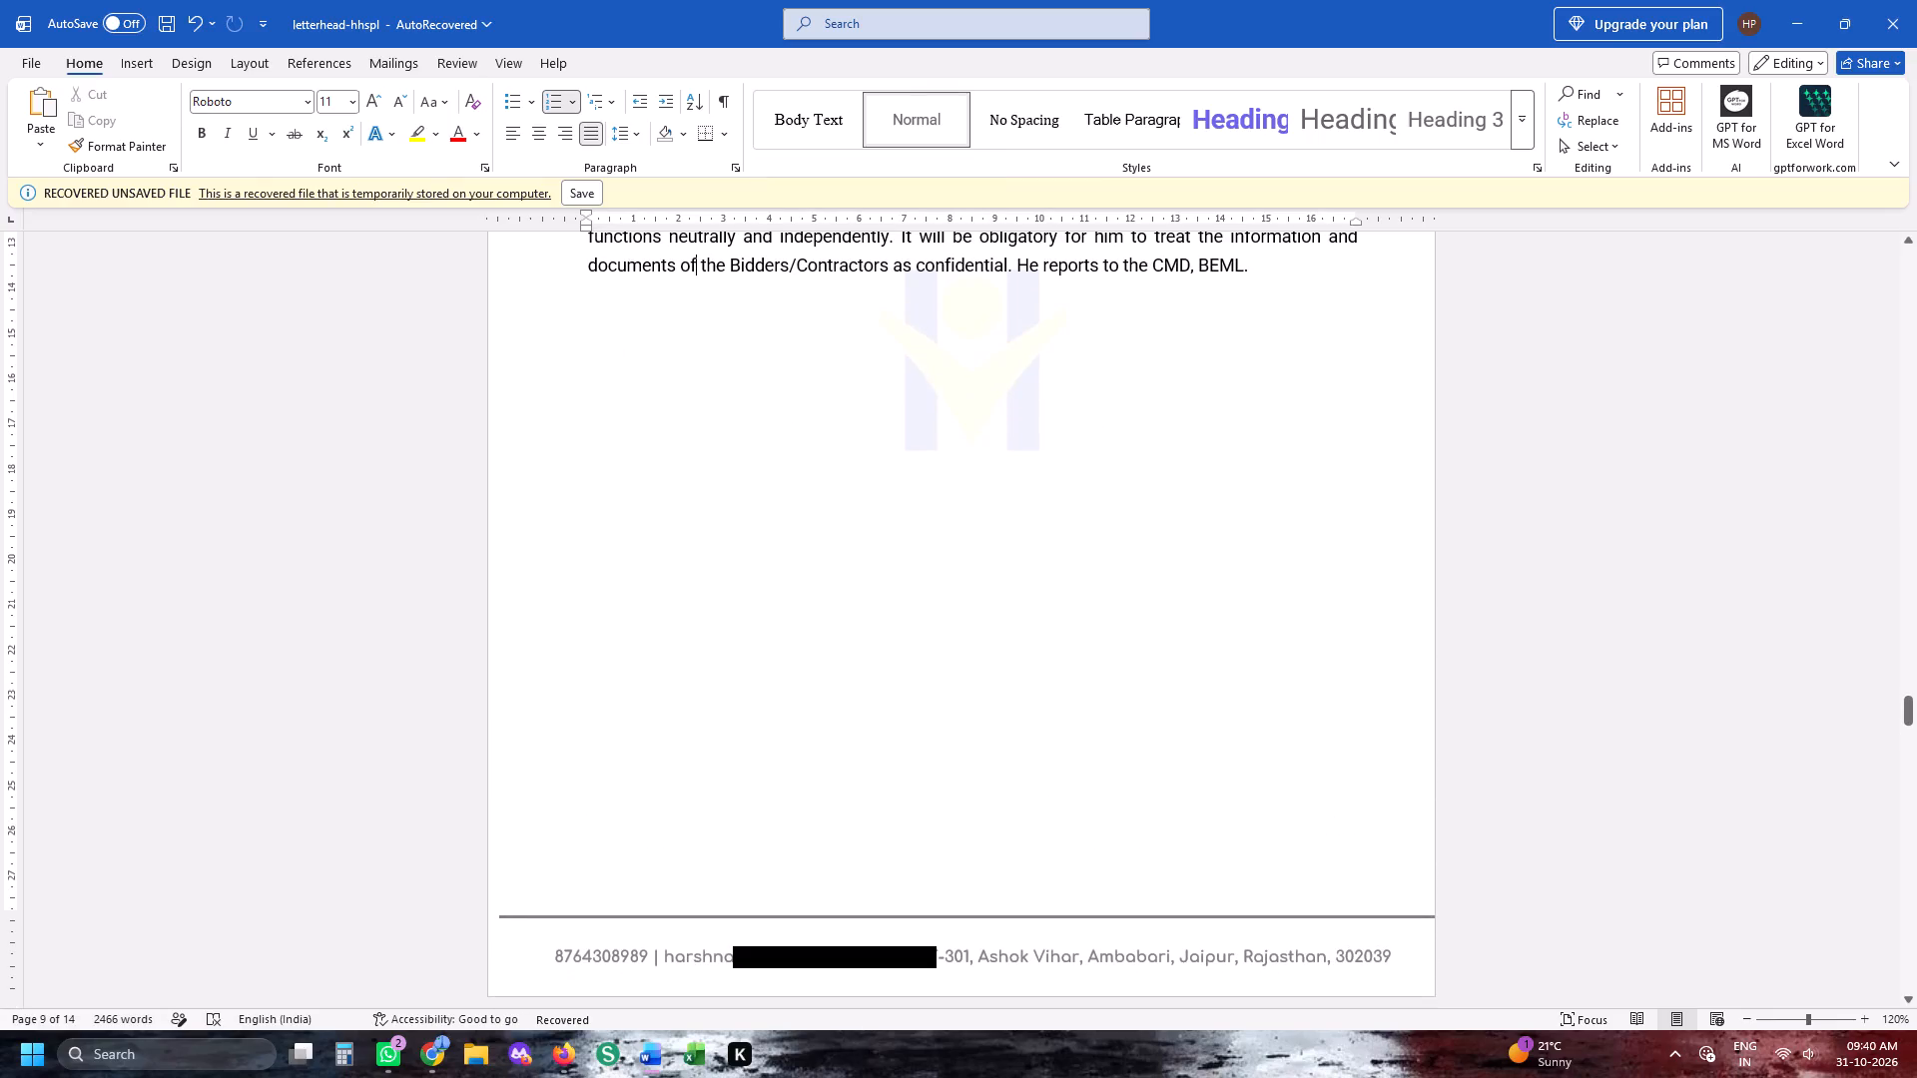
Delete the tall empty shape that fills the page between the two parts of clause iii of Section 8.
scroll(885, 678, "down", 11)
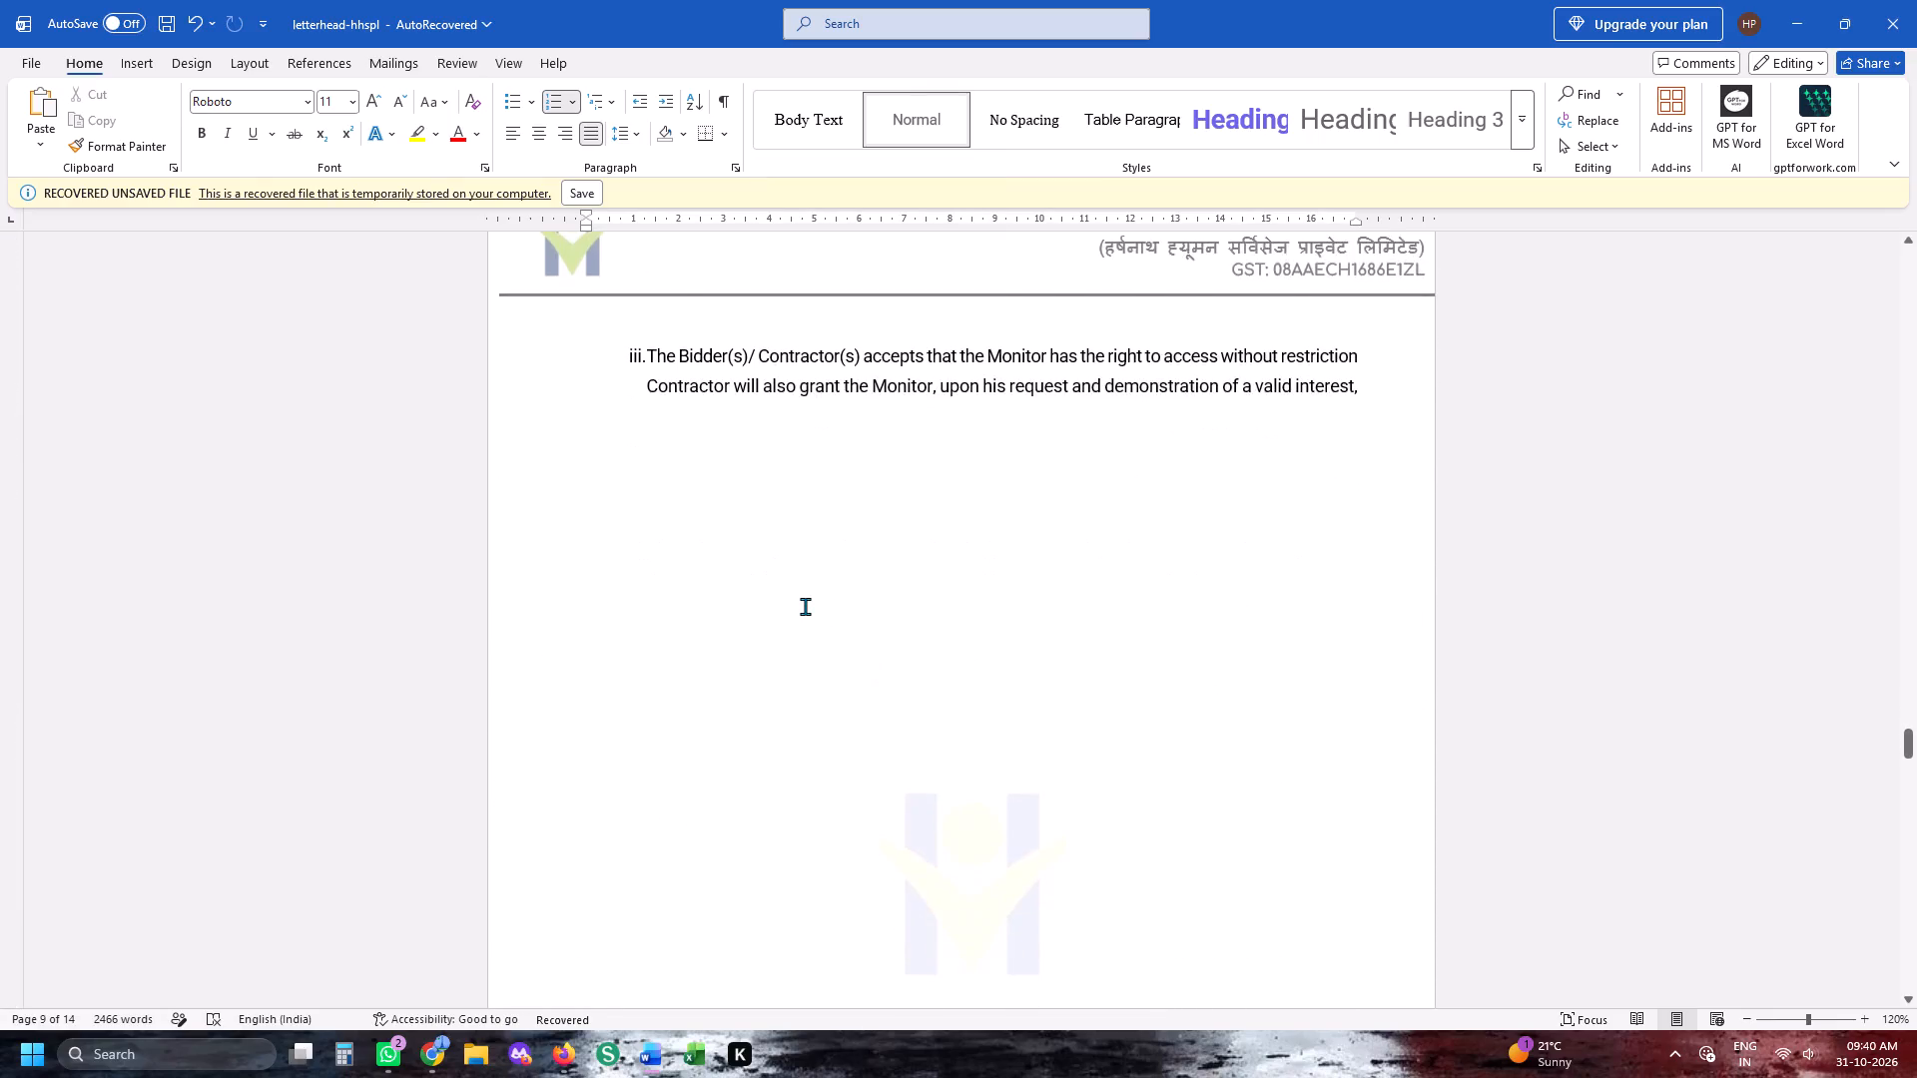
scroll(805, 606, "down", 20)
scroll(805, 606, "down", 13)
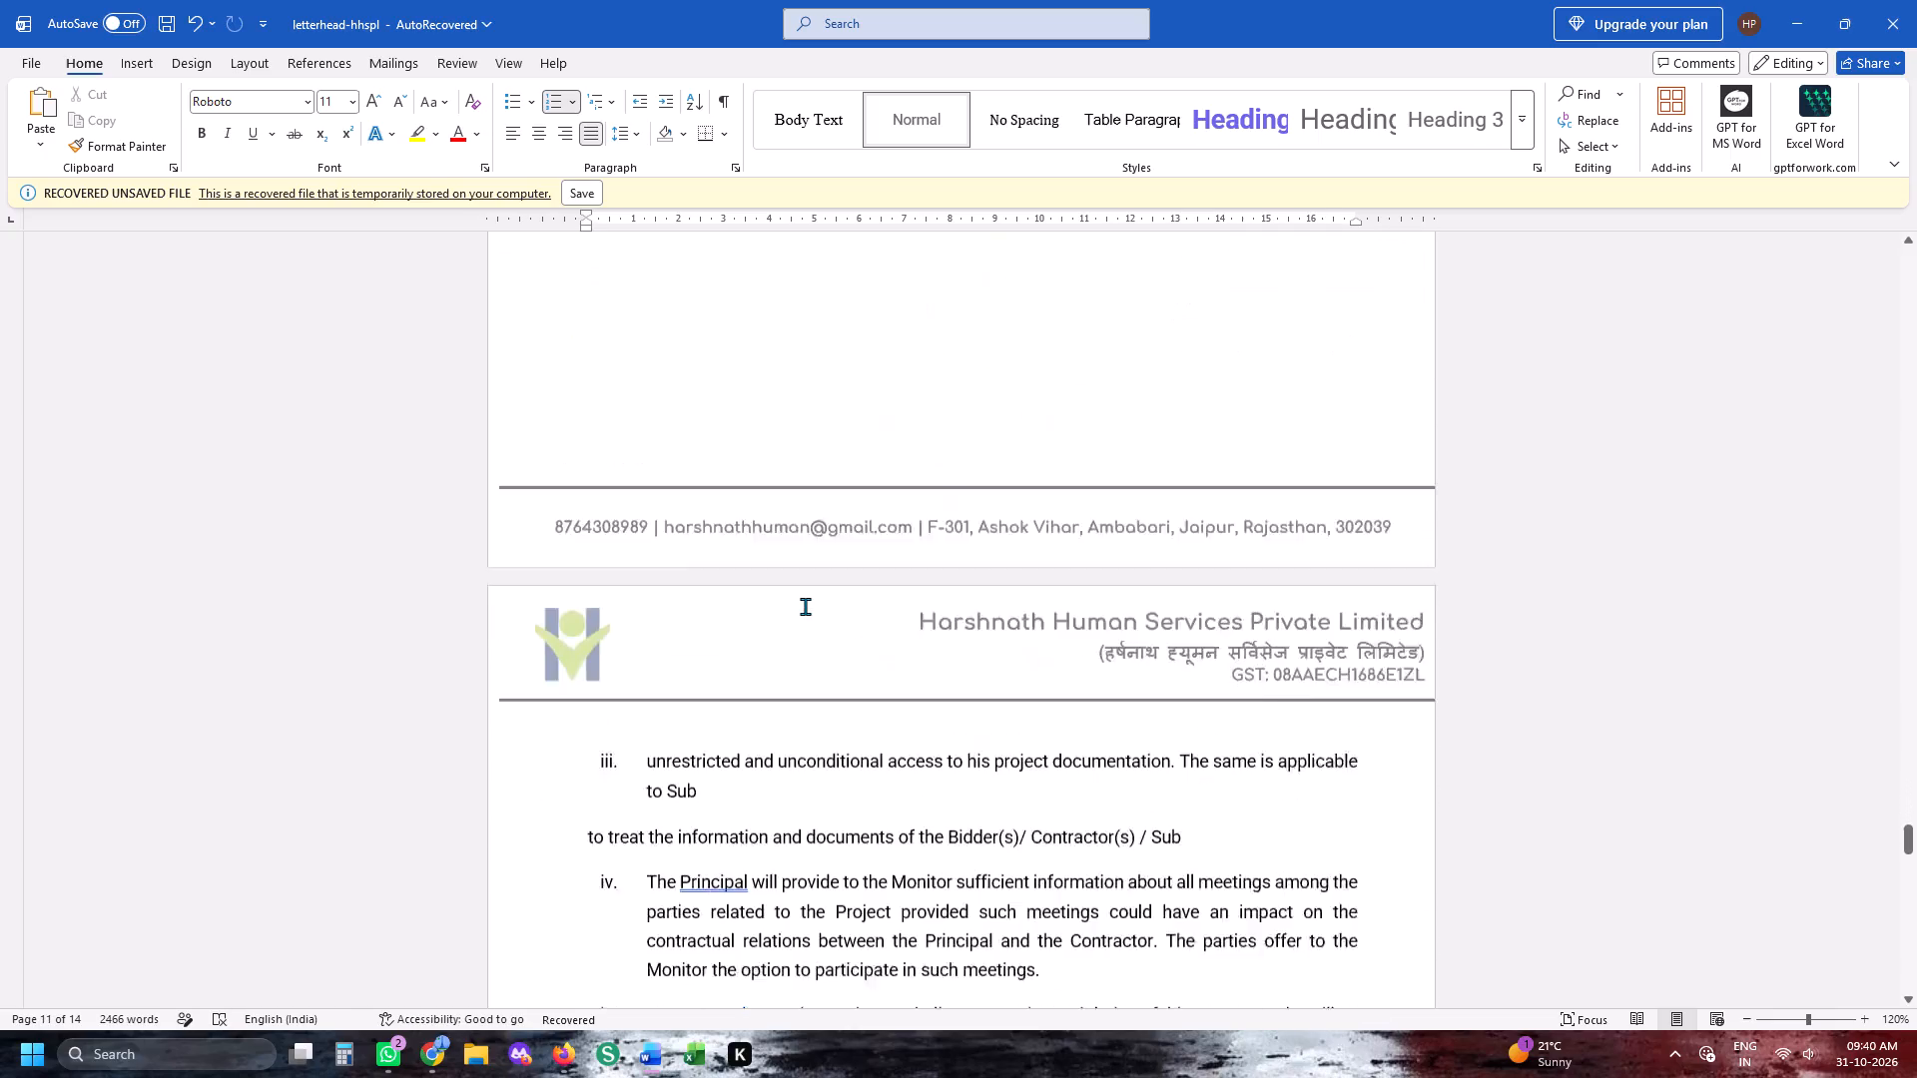
scroll(805, 606, "up", 9)
left_click_drag(816, 931, 822, 928)
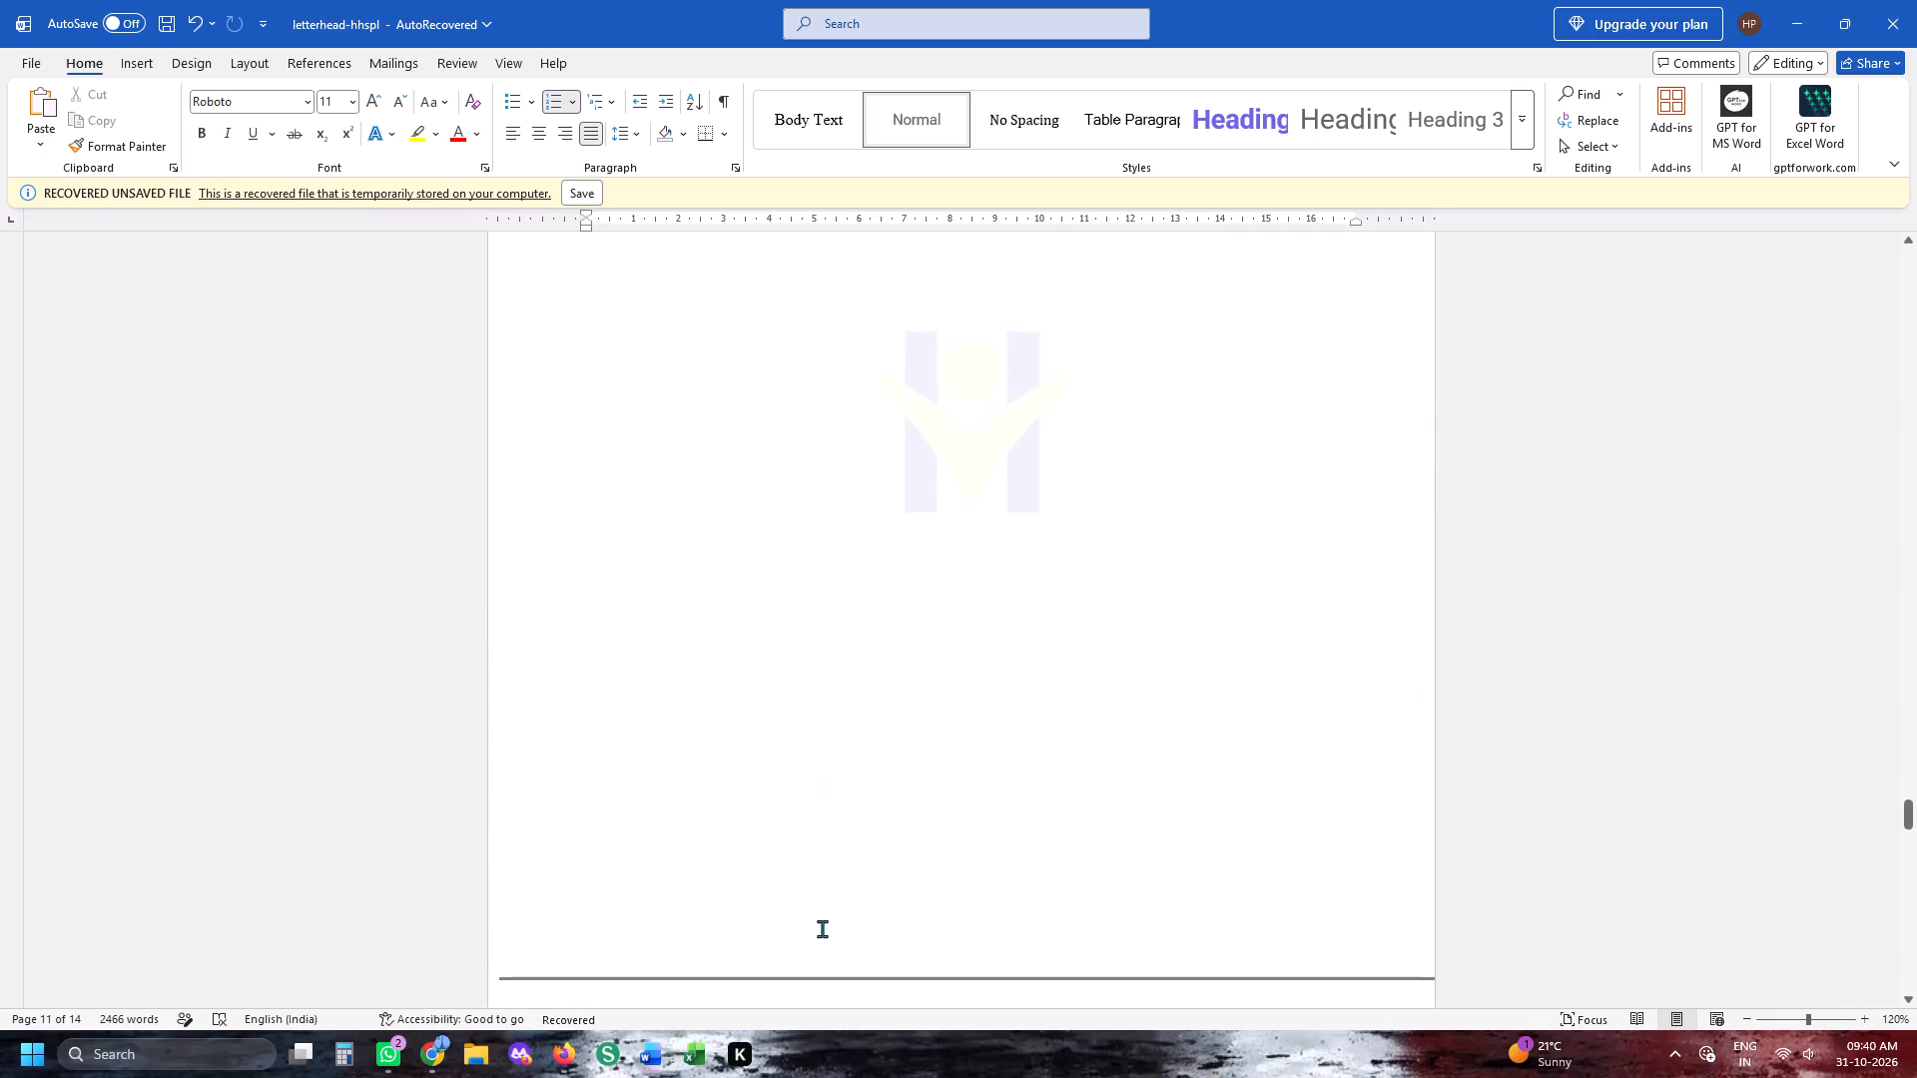
left_click_drag(822, 928, 702, 395)
scroll(702, 395, "up", 5)
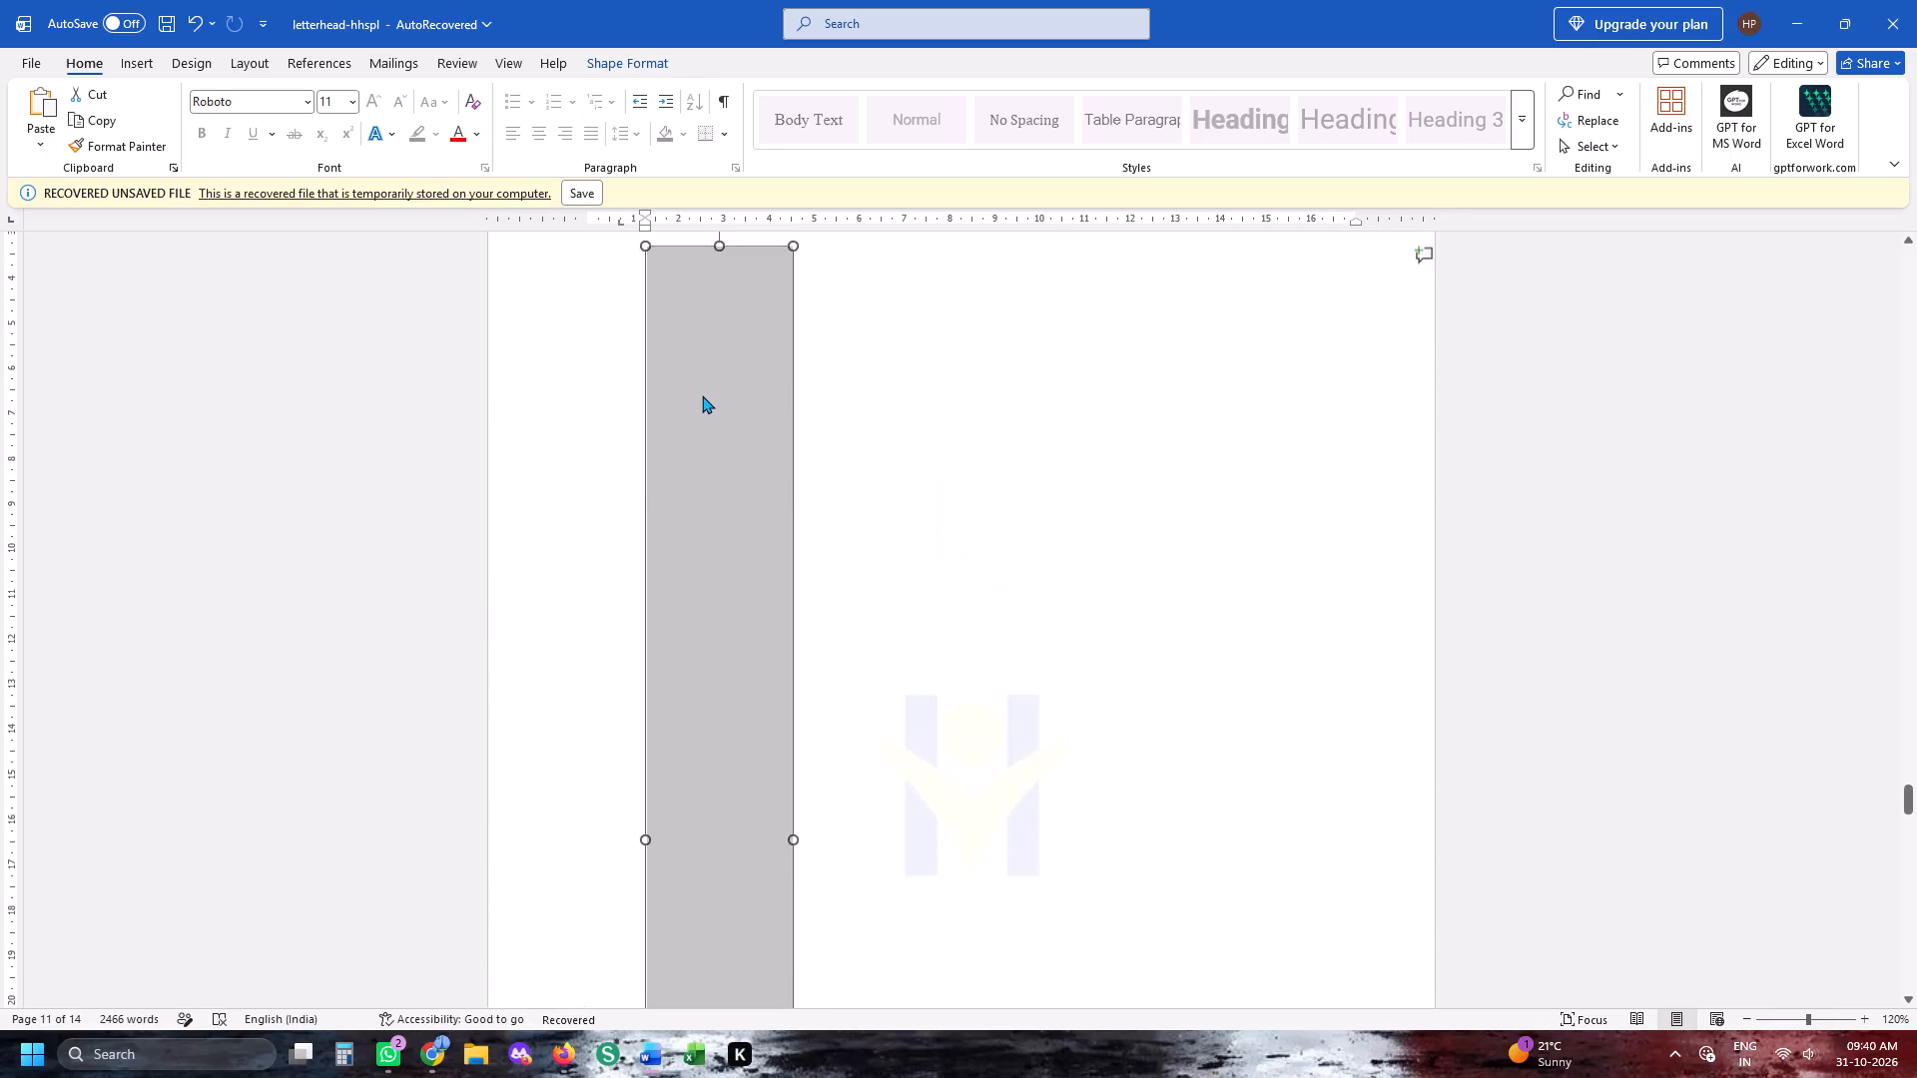
scroll(702, 395, "up", 3)
key("Delete")
Check the page flow of the Integrity Pact around Sections 6 to 10 and the signature table.
scroll(723, 472, "up", 2)
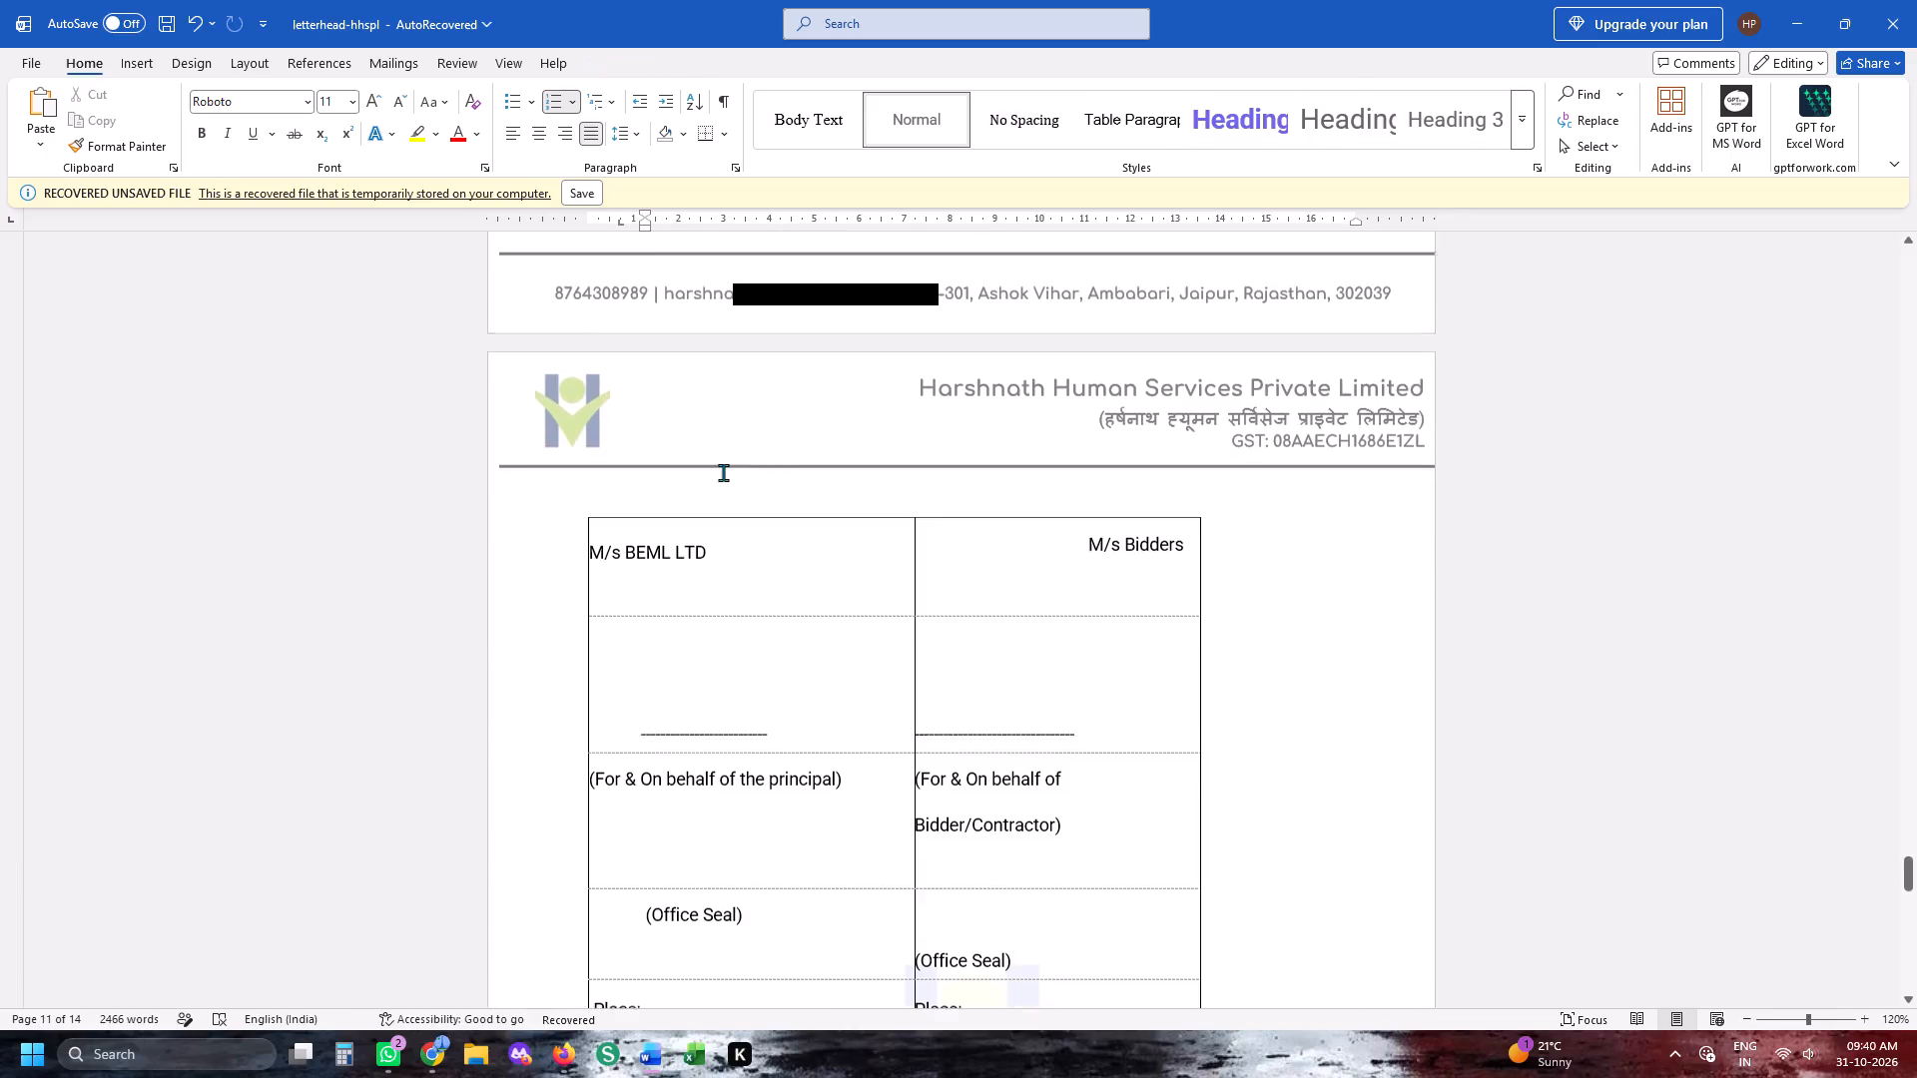
scroll(723, 472, "up", 20)
scroll(723, 472, "up", 10)
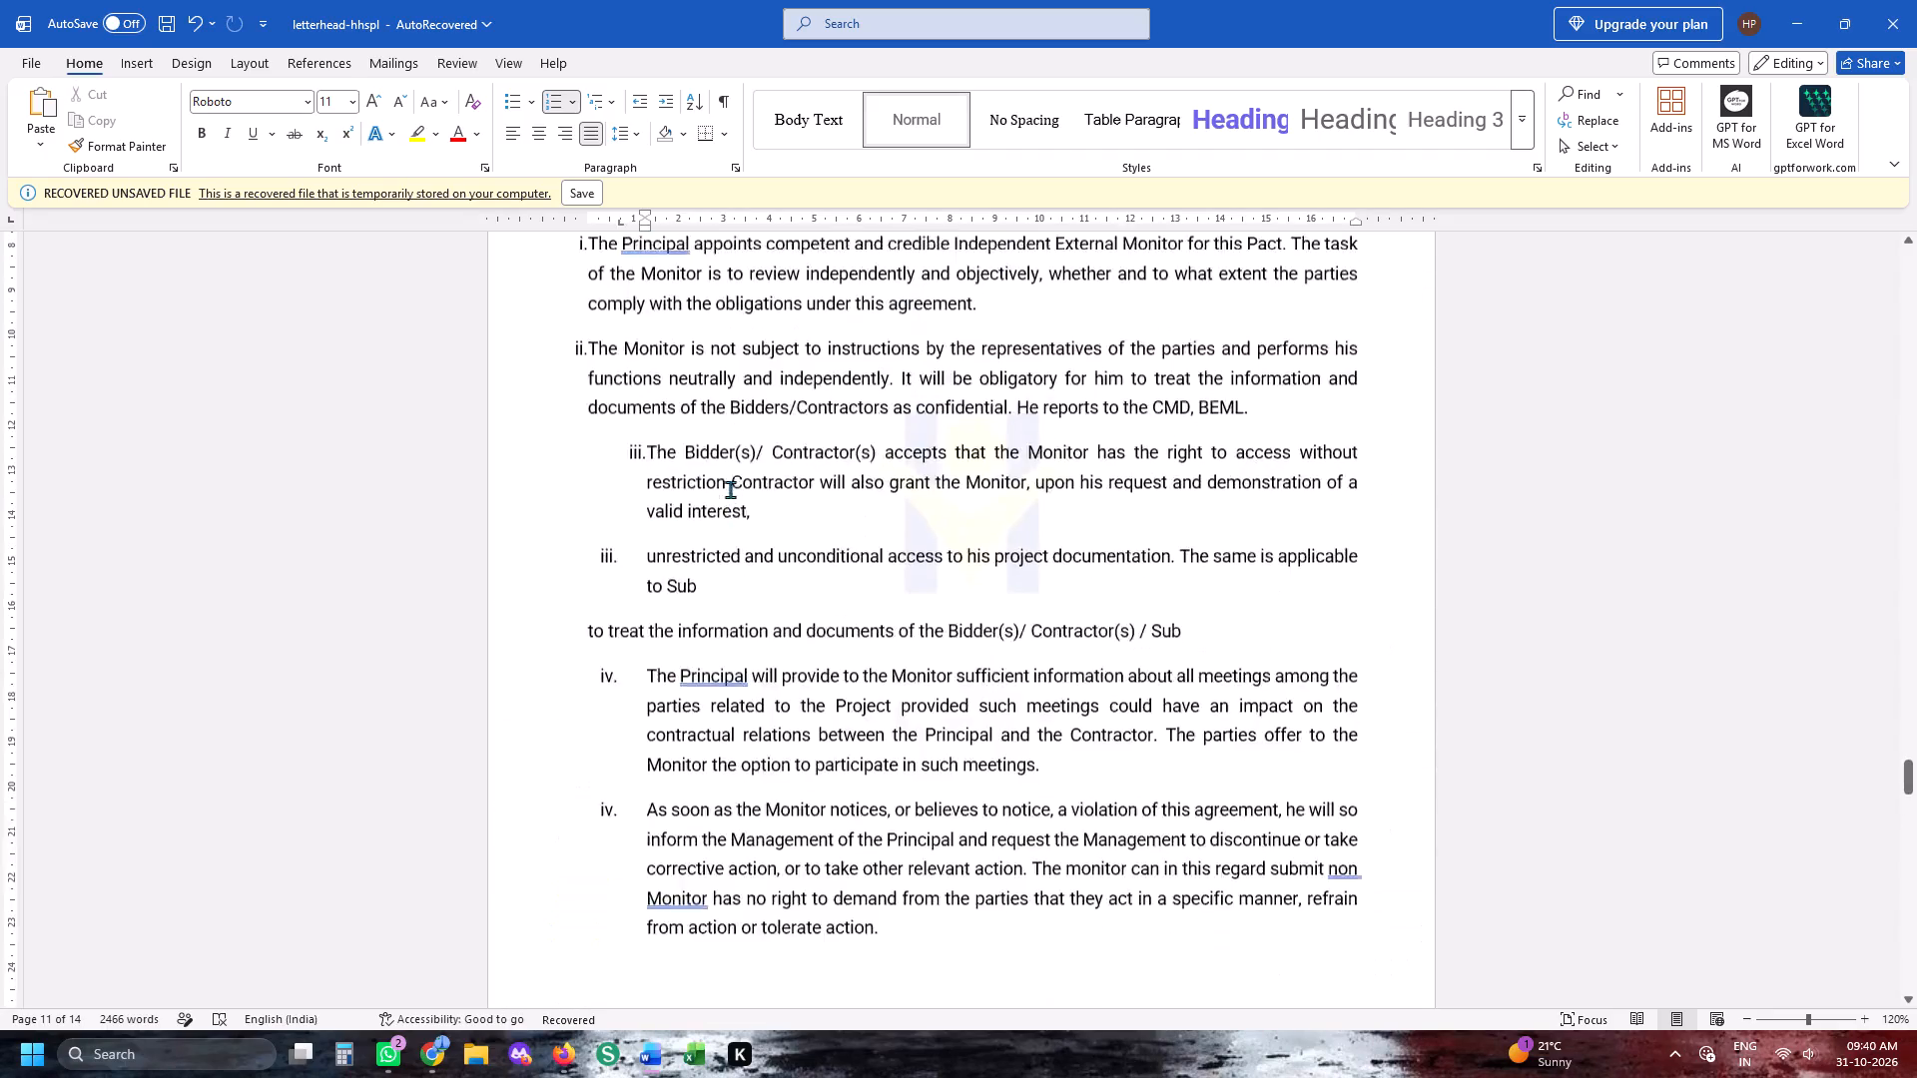
scroll(730, 489, "up", 17)
scroll(730, 489, "down", 10)
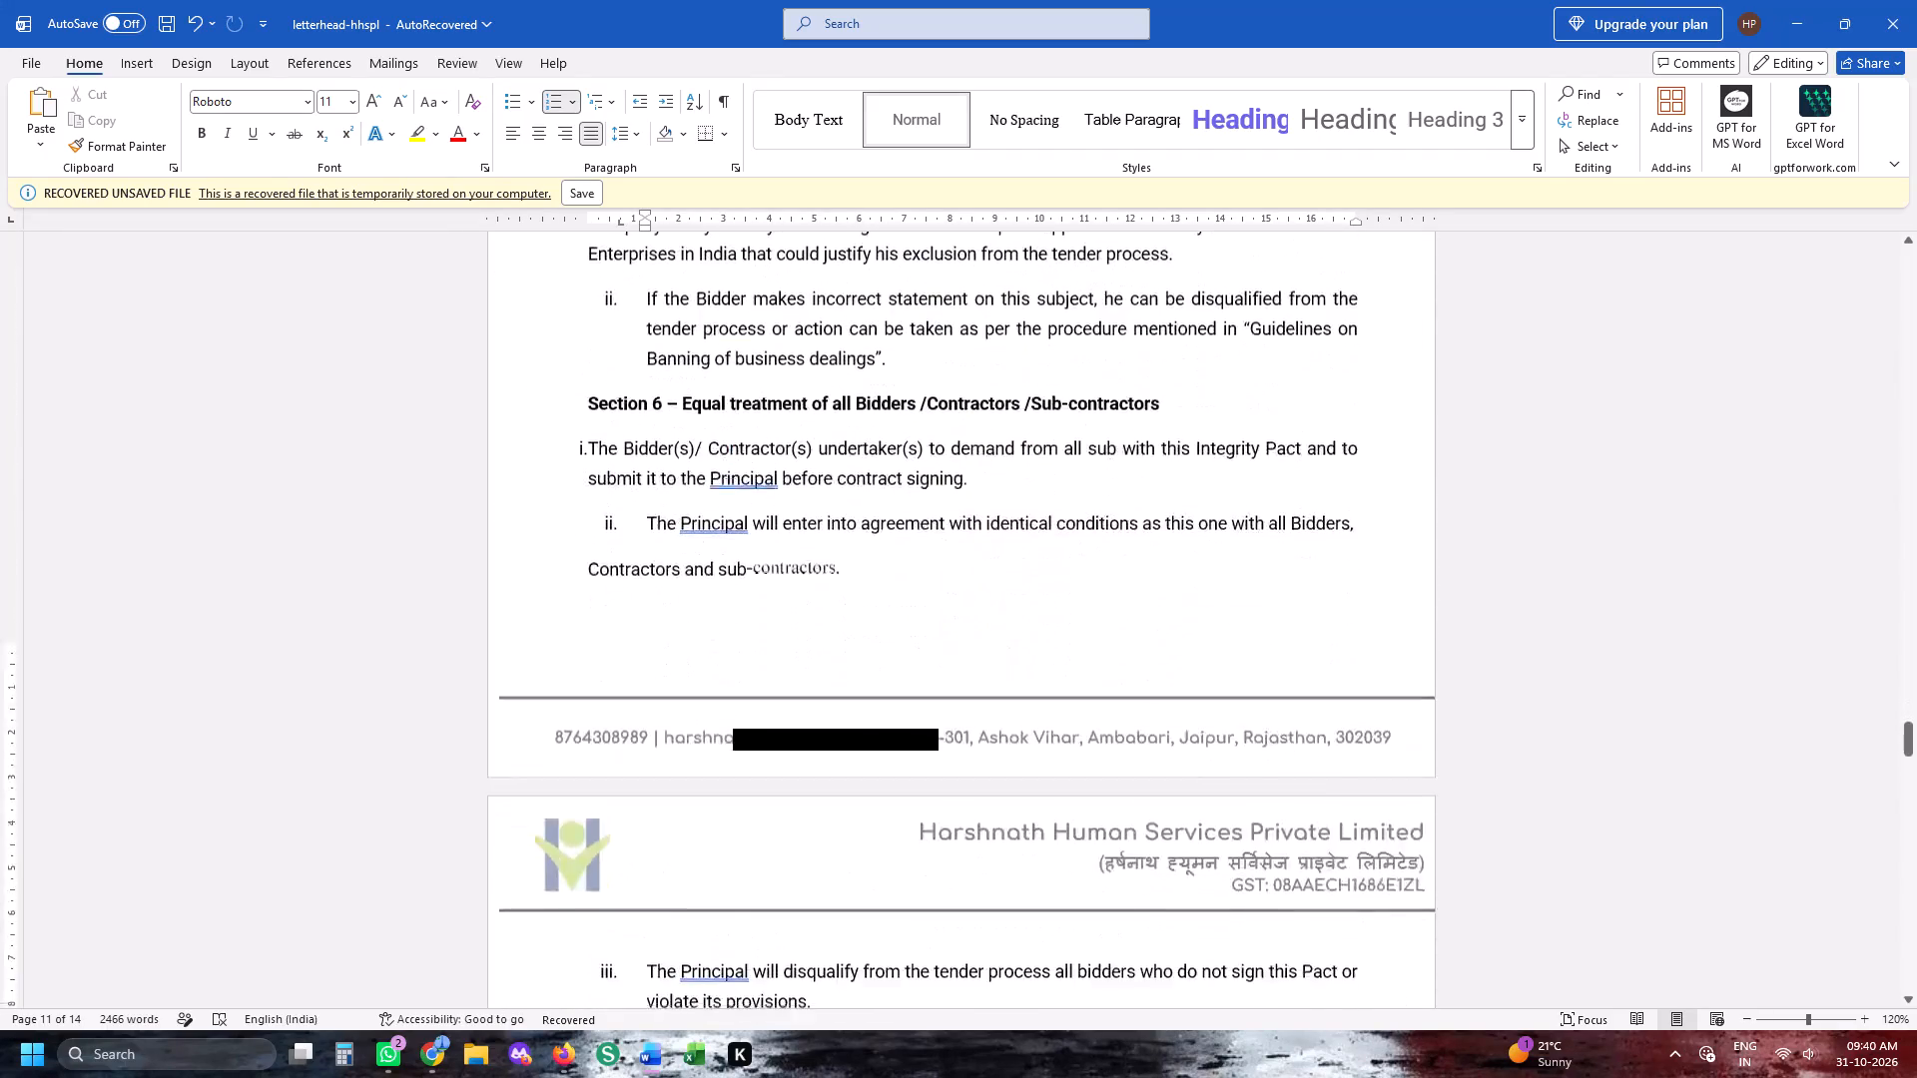
scroll(730, 489, "down", 19)
scroll(730, 489, "down", 12)
scroll(730, 489, "up", 2)
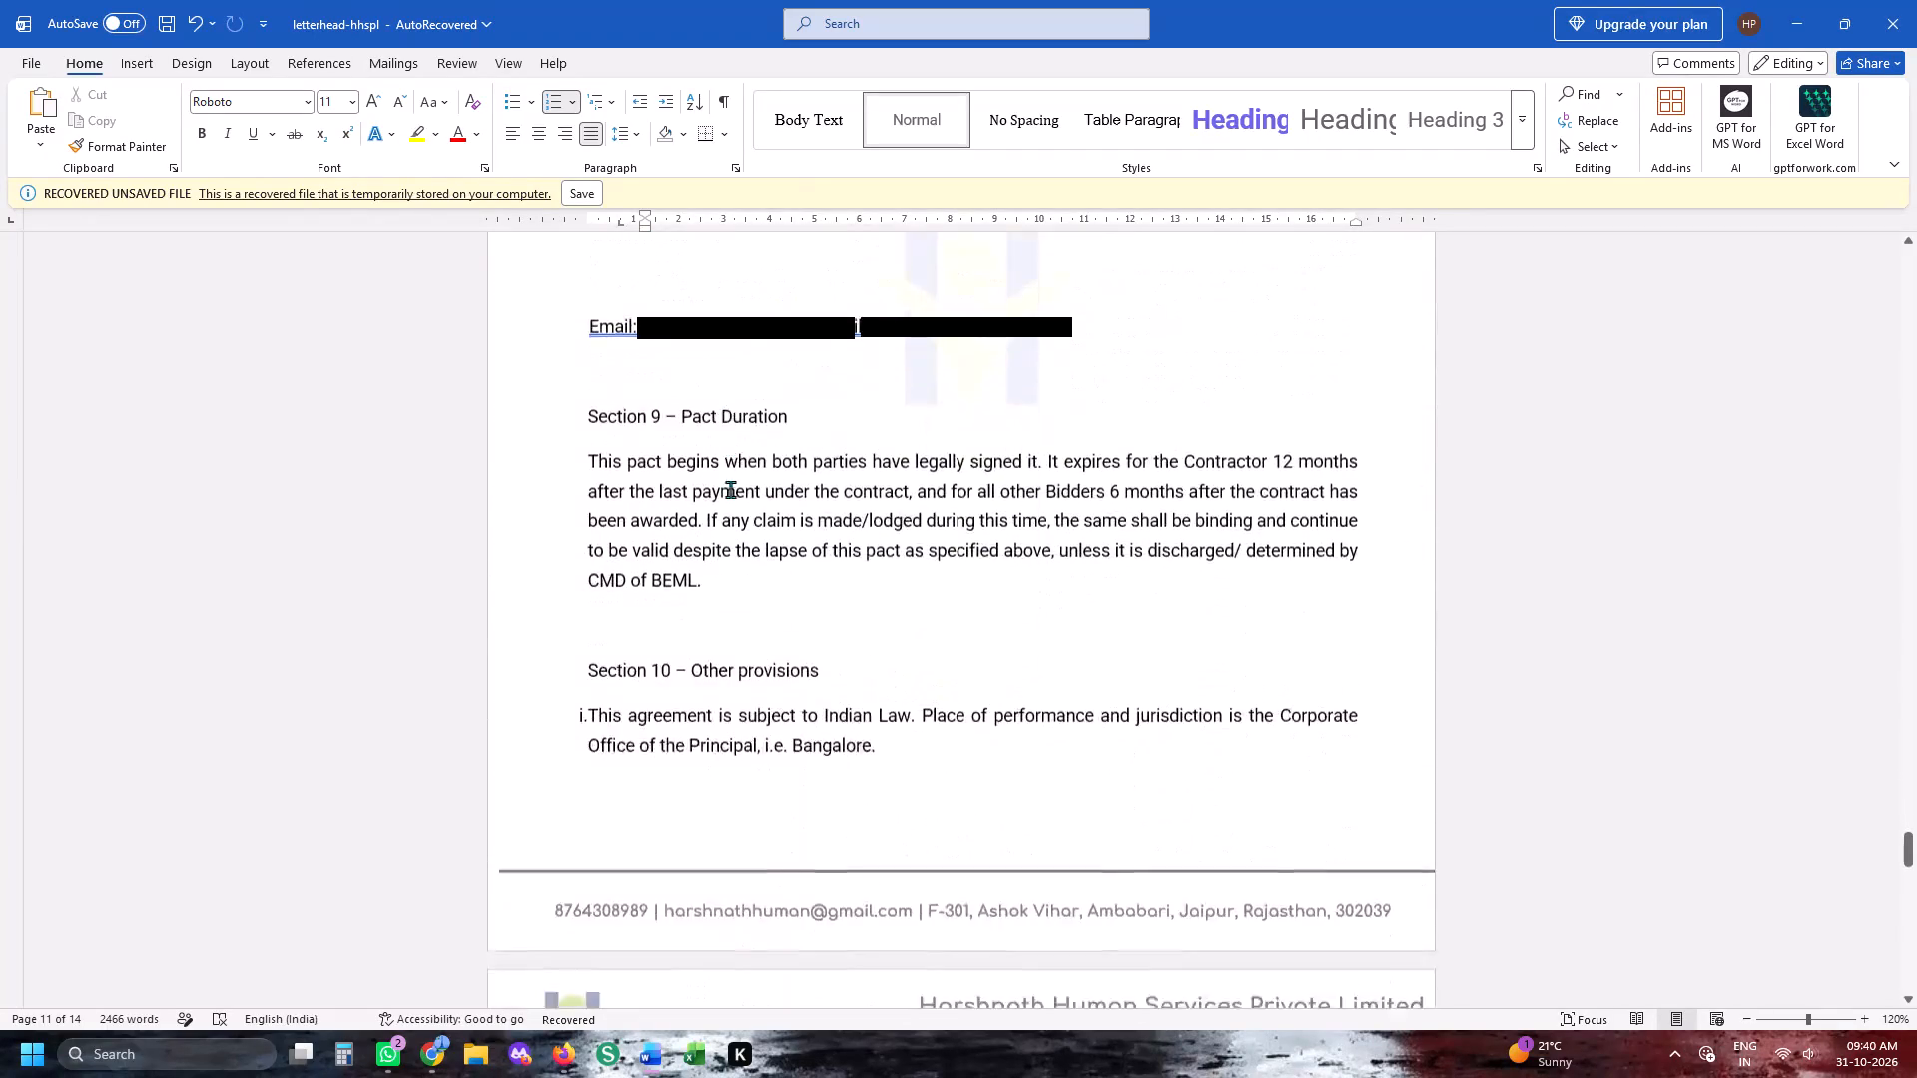
Remove the blank line and extra indent before the monitors' email line under clause viii of Section 8.
left_click(679, 397)
key("Delete")
key("BackSpace")
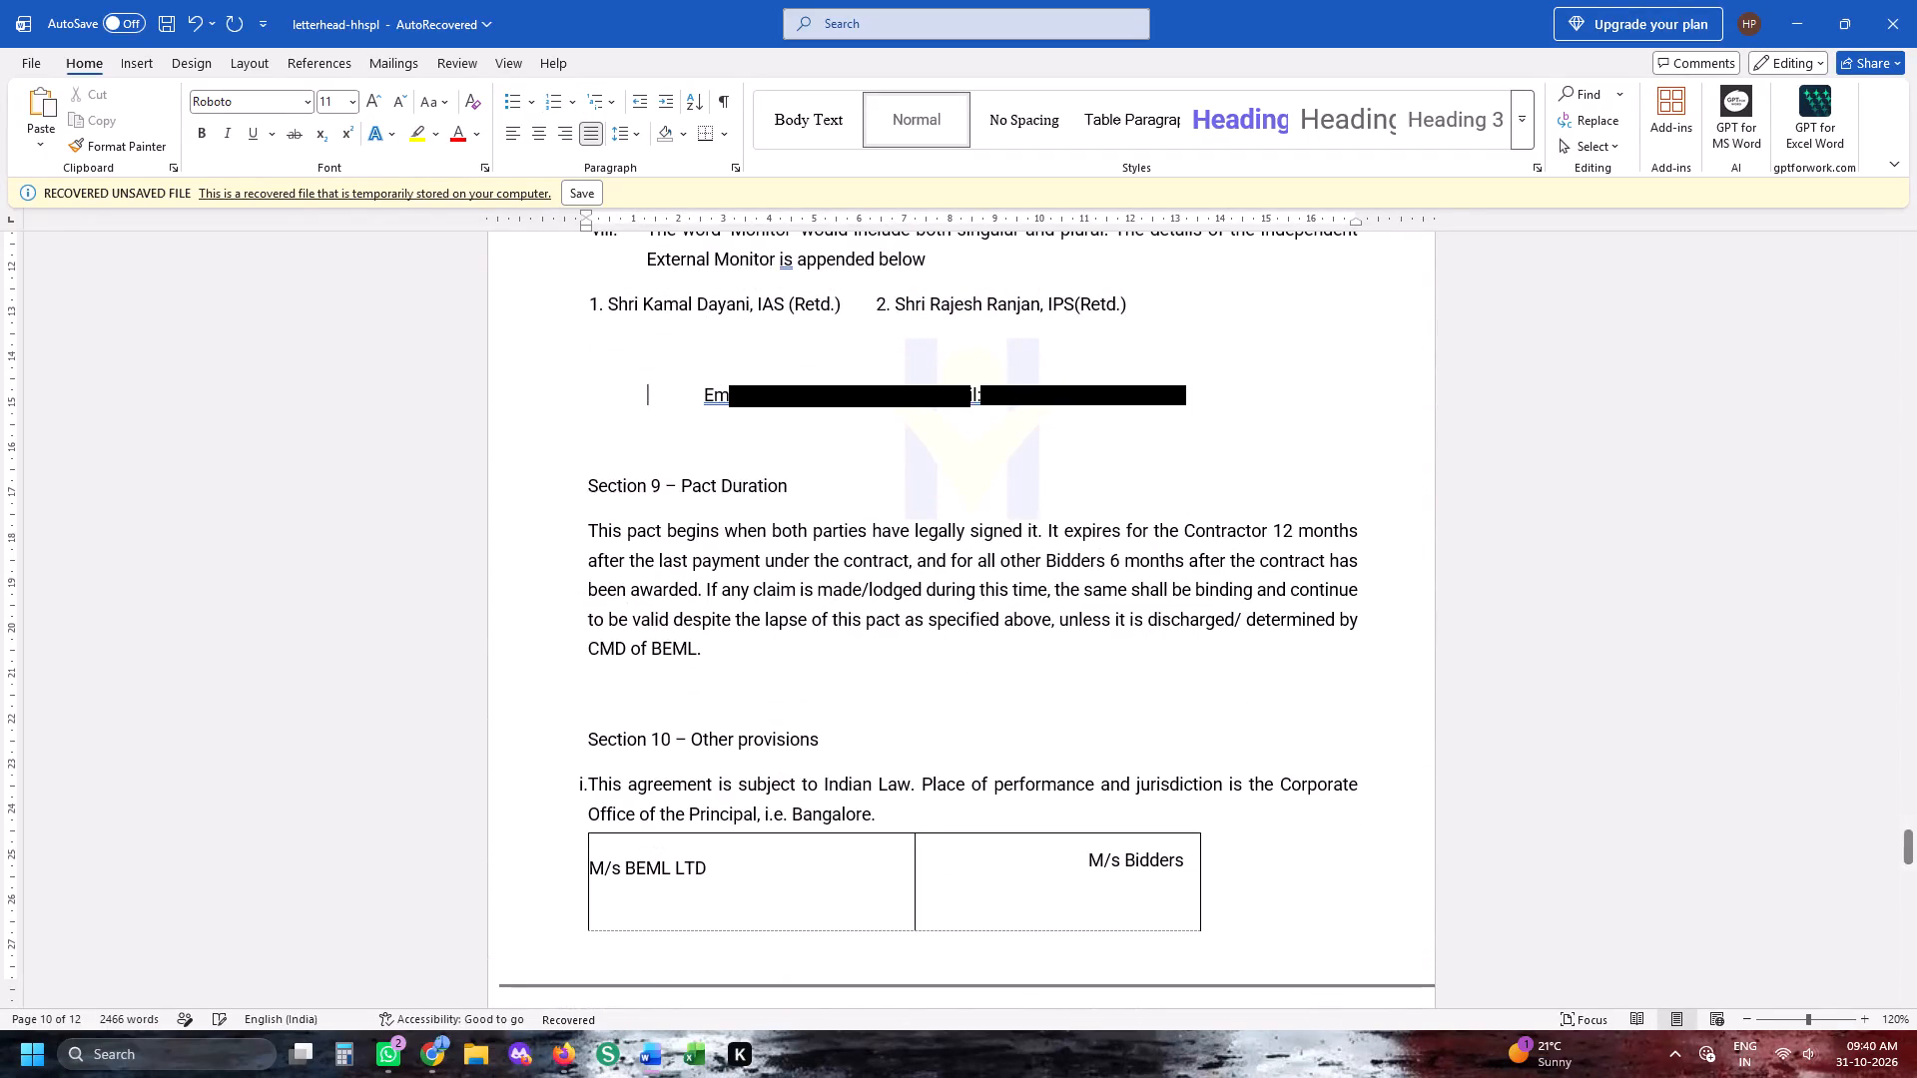
left_click_drag(697, 392, 568, 325)
key("Delete")
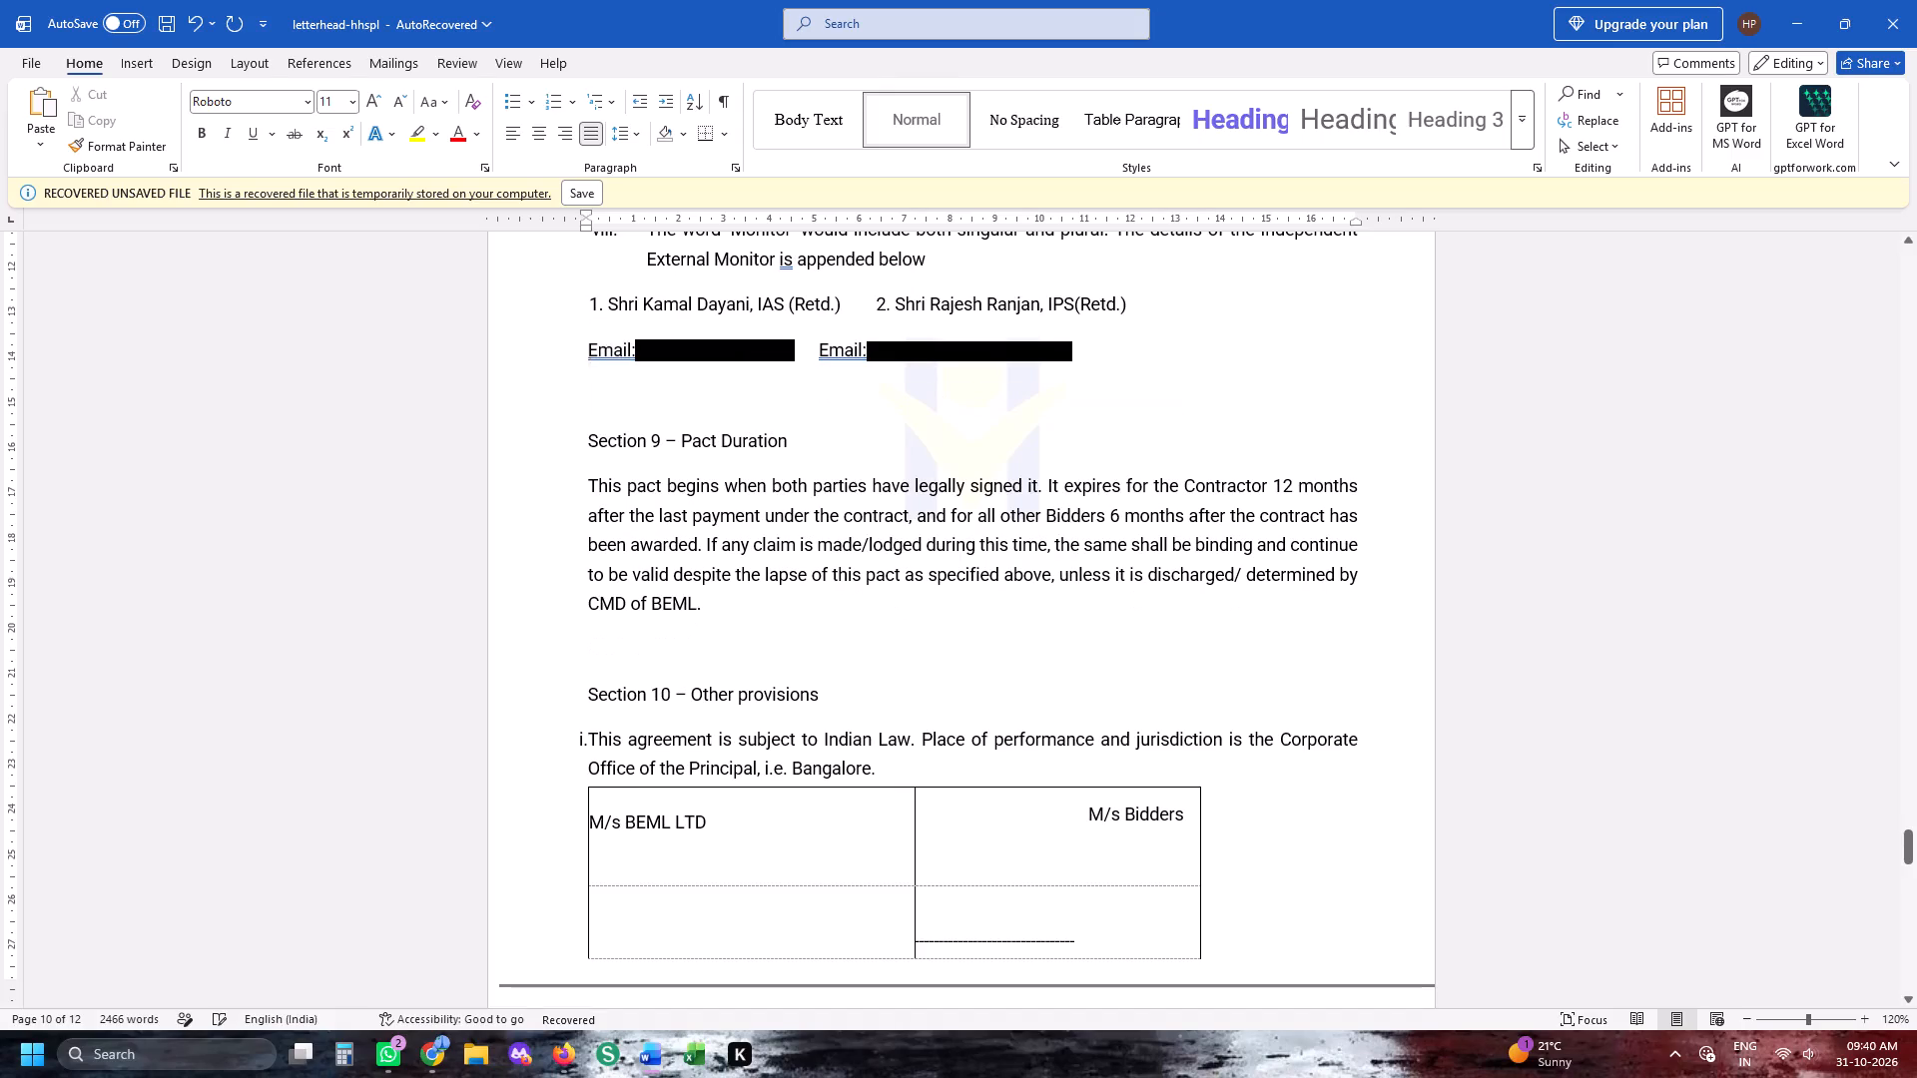
Review the layout of the Integrity Pact from its title page through to the closing sections.
scroll(655, 385, "up", 9)
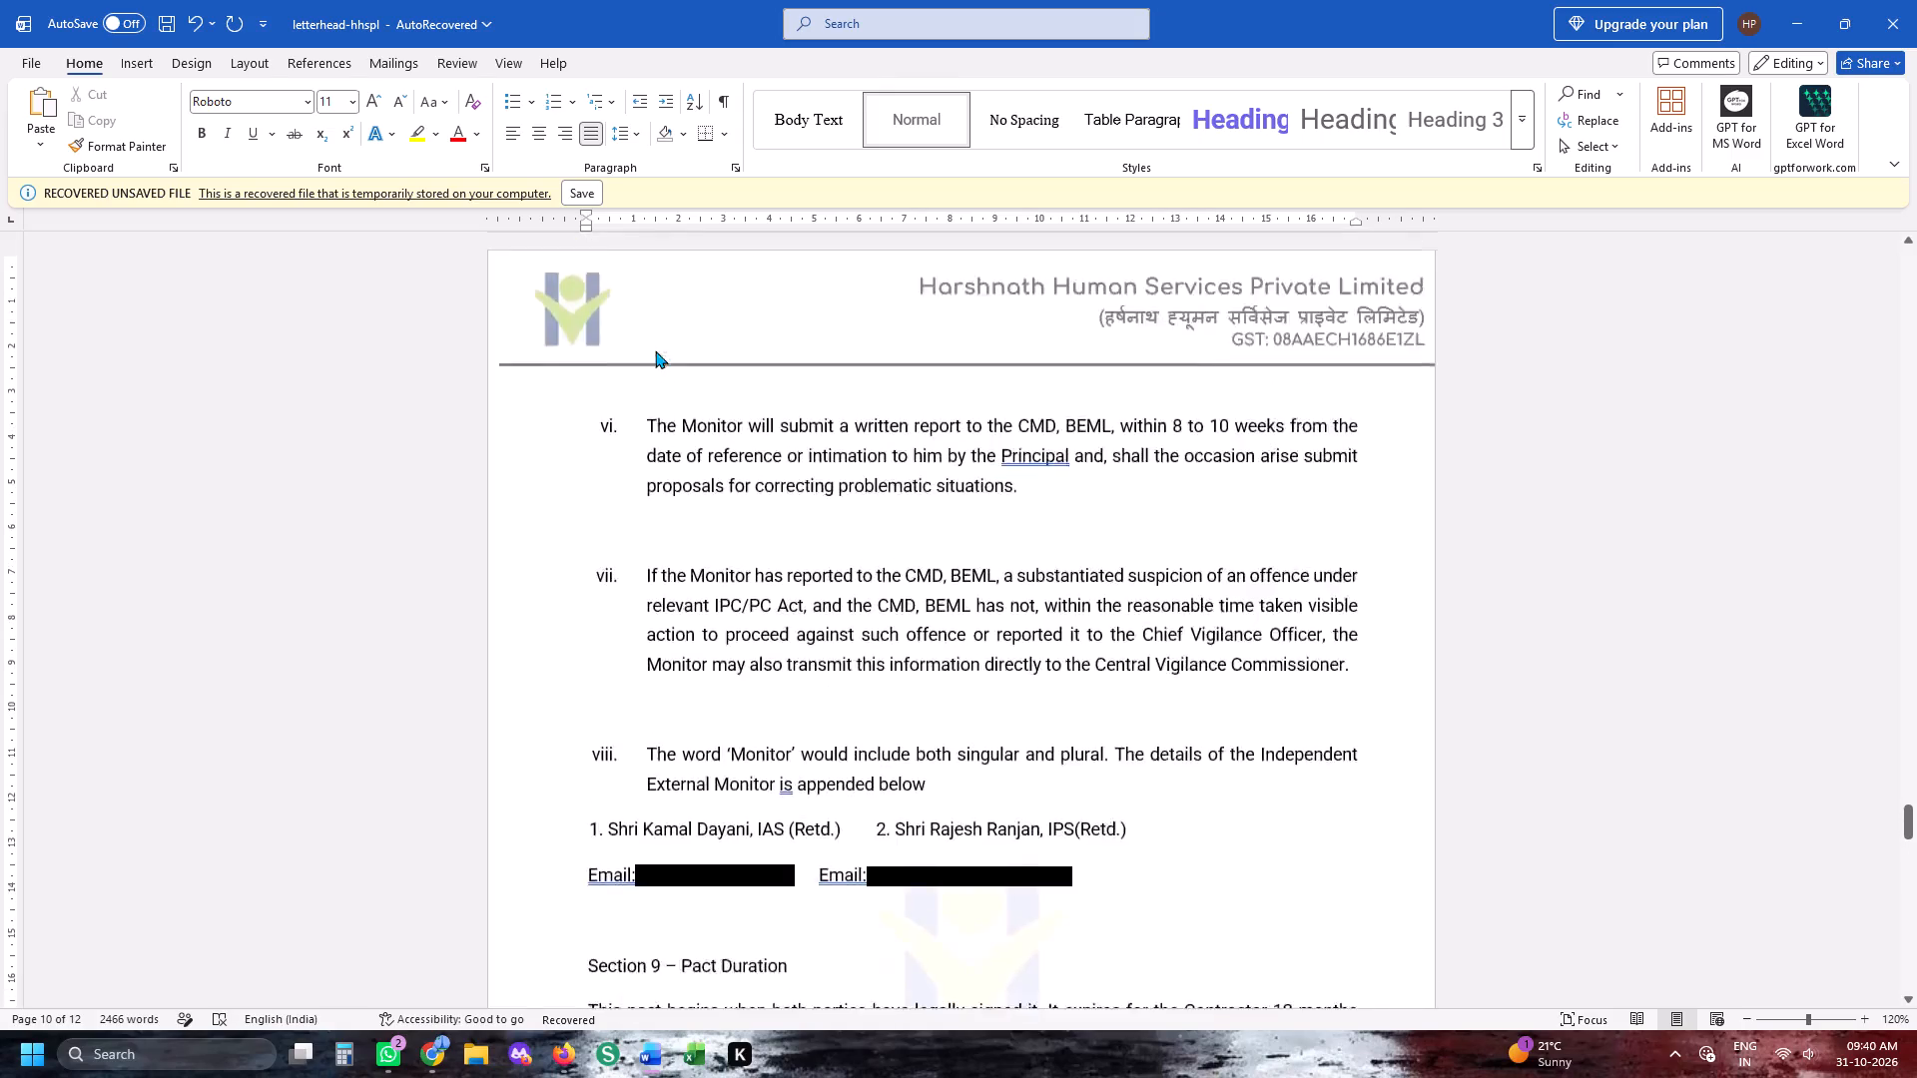
scroll(655, 350, "up", 1)
scroll(690, 458, "up", 3)
scroll(700, 553, "up", 10)
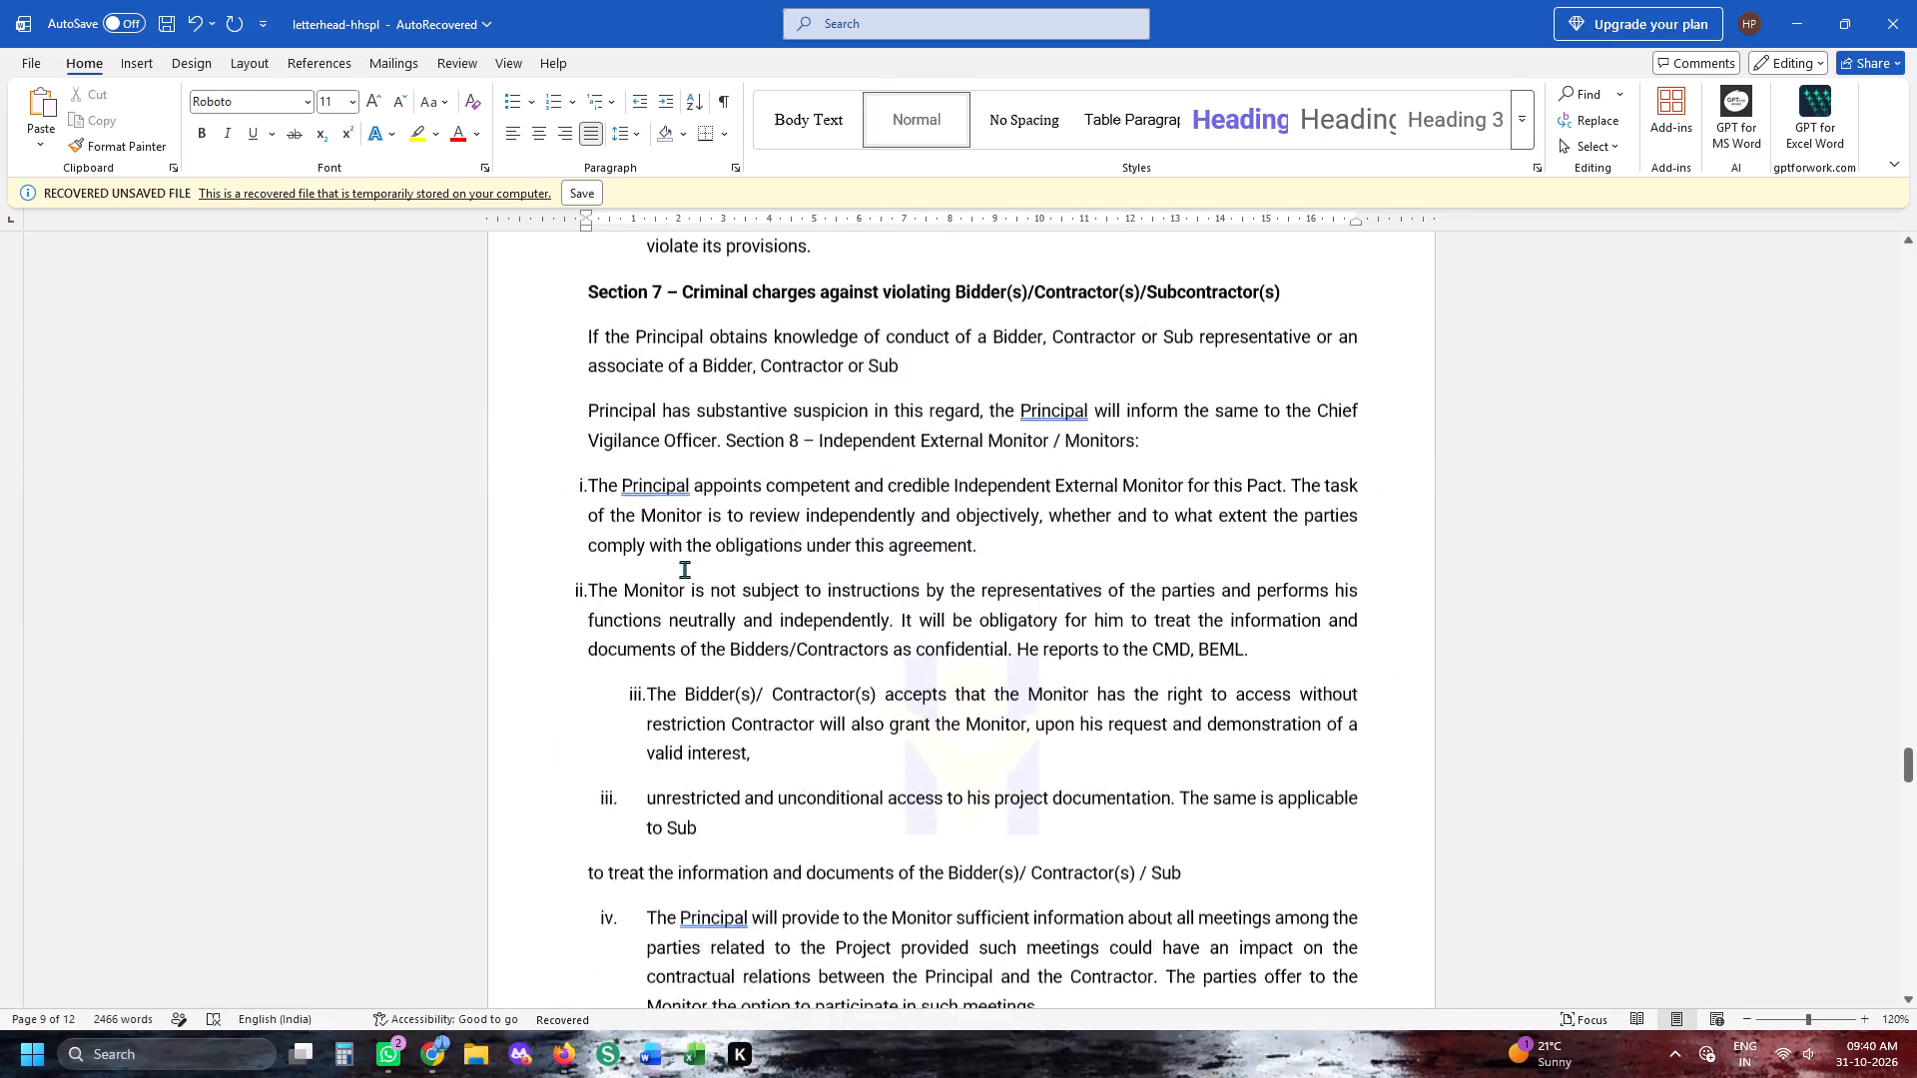
scroll(684, 569, "up", 4)
scroll(684, 569, "up", 20)
scroll(684, 569, "up", 11)
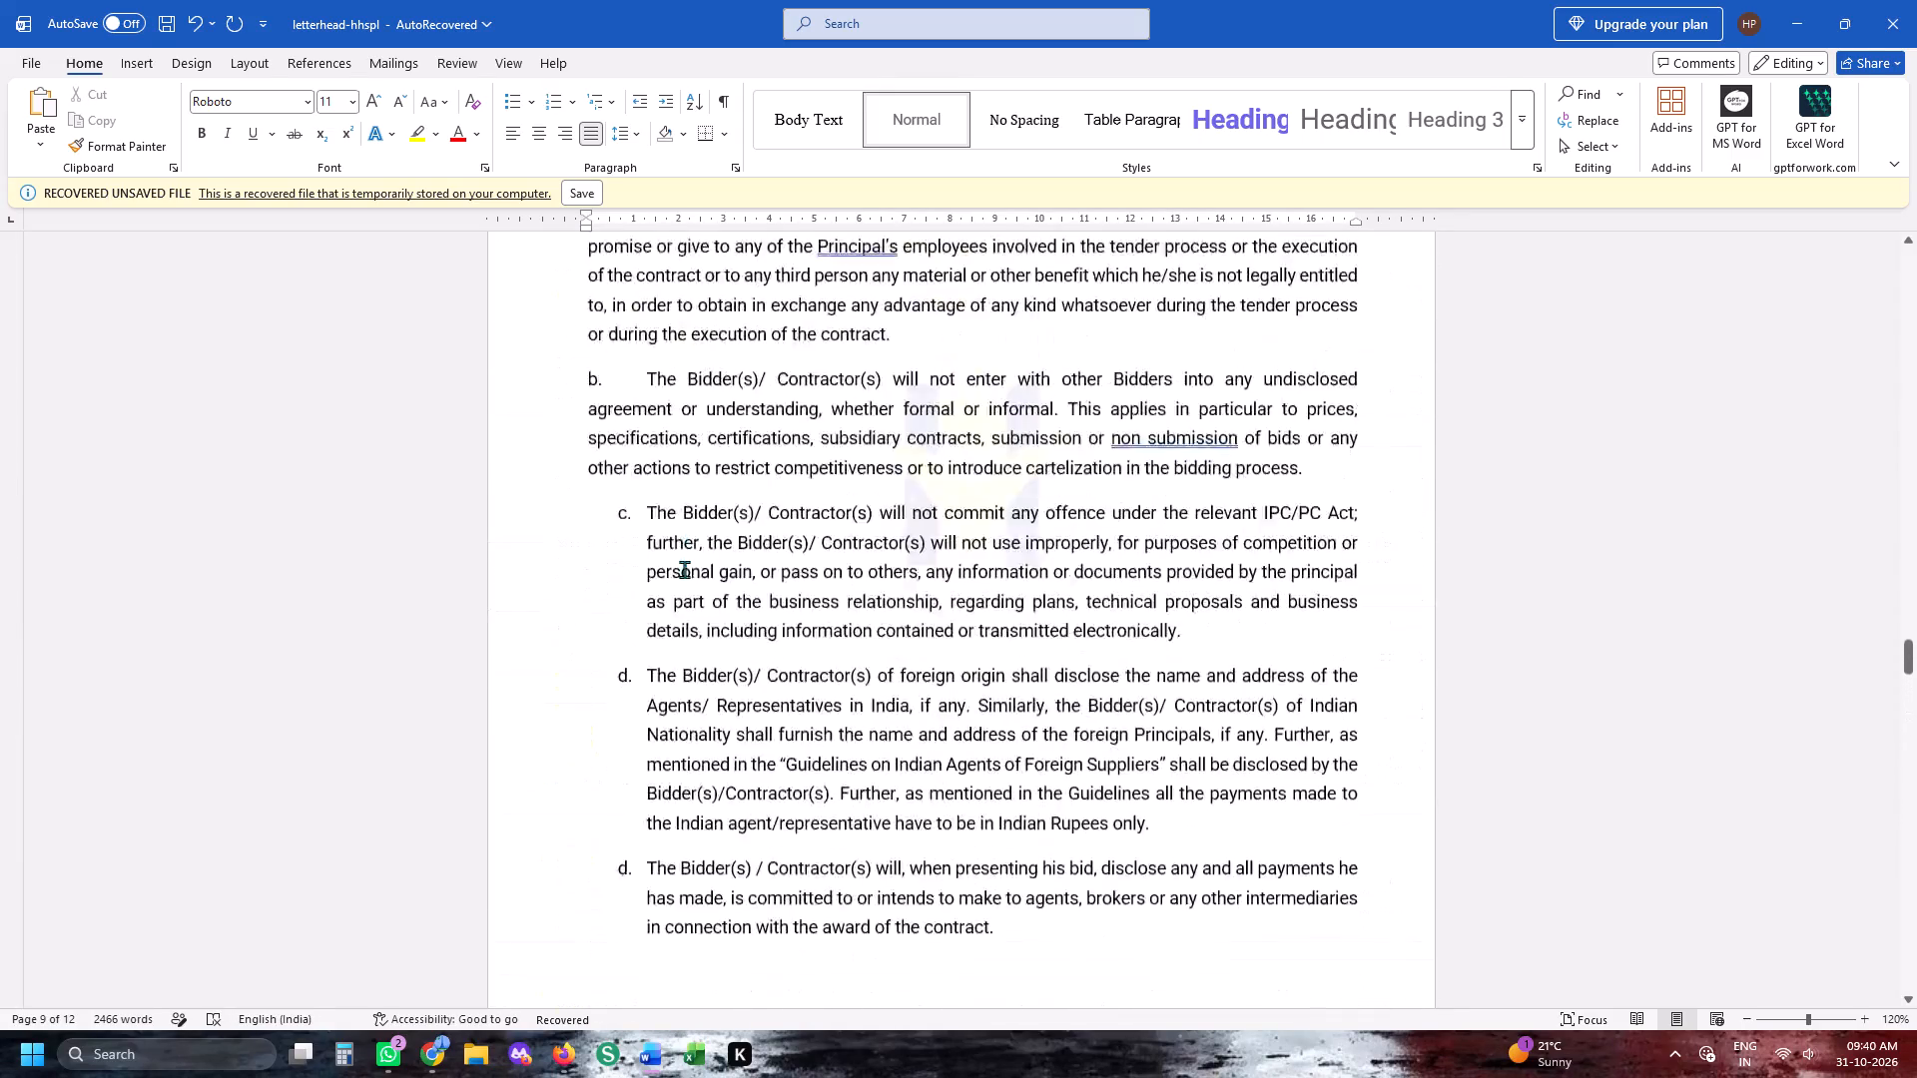
scroll(684, 569, "up", 20)
scroll(684, 569, "up", 7)
scroll(684, 569, "down", 7)
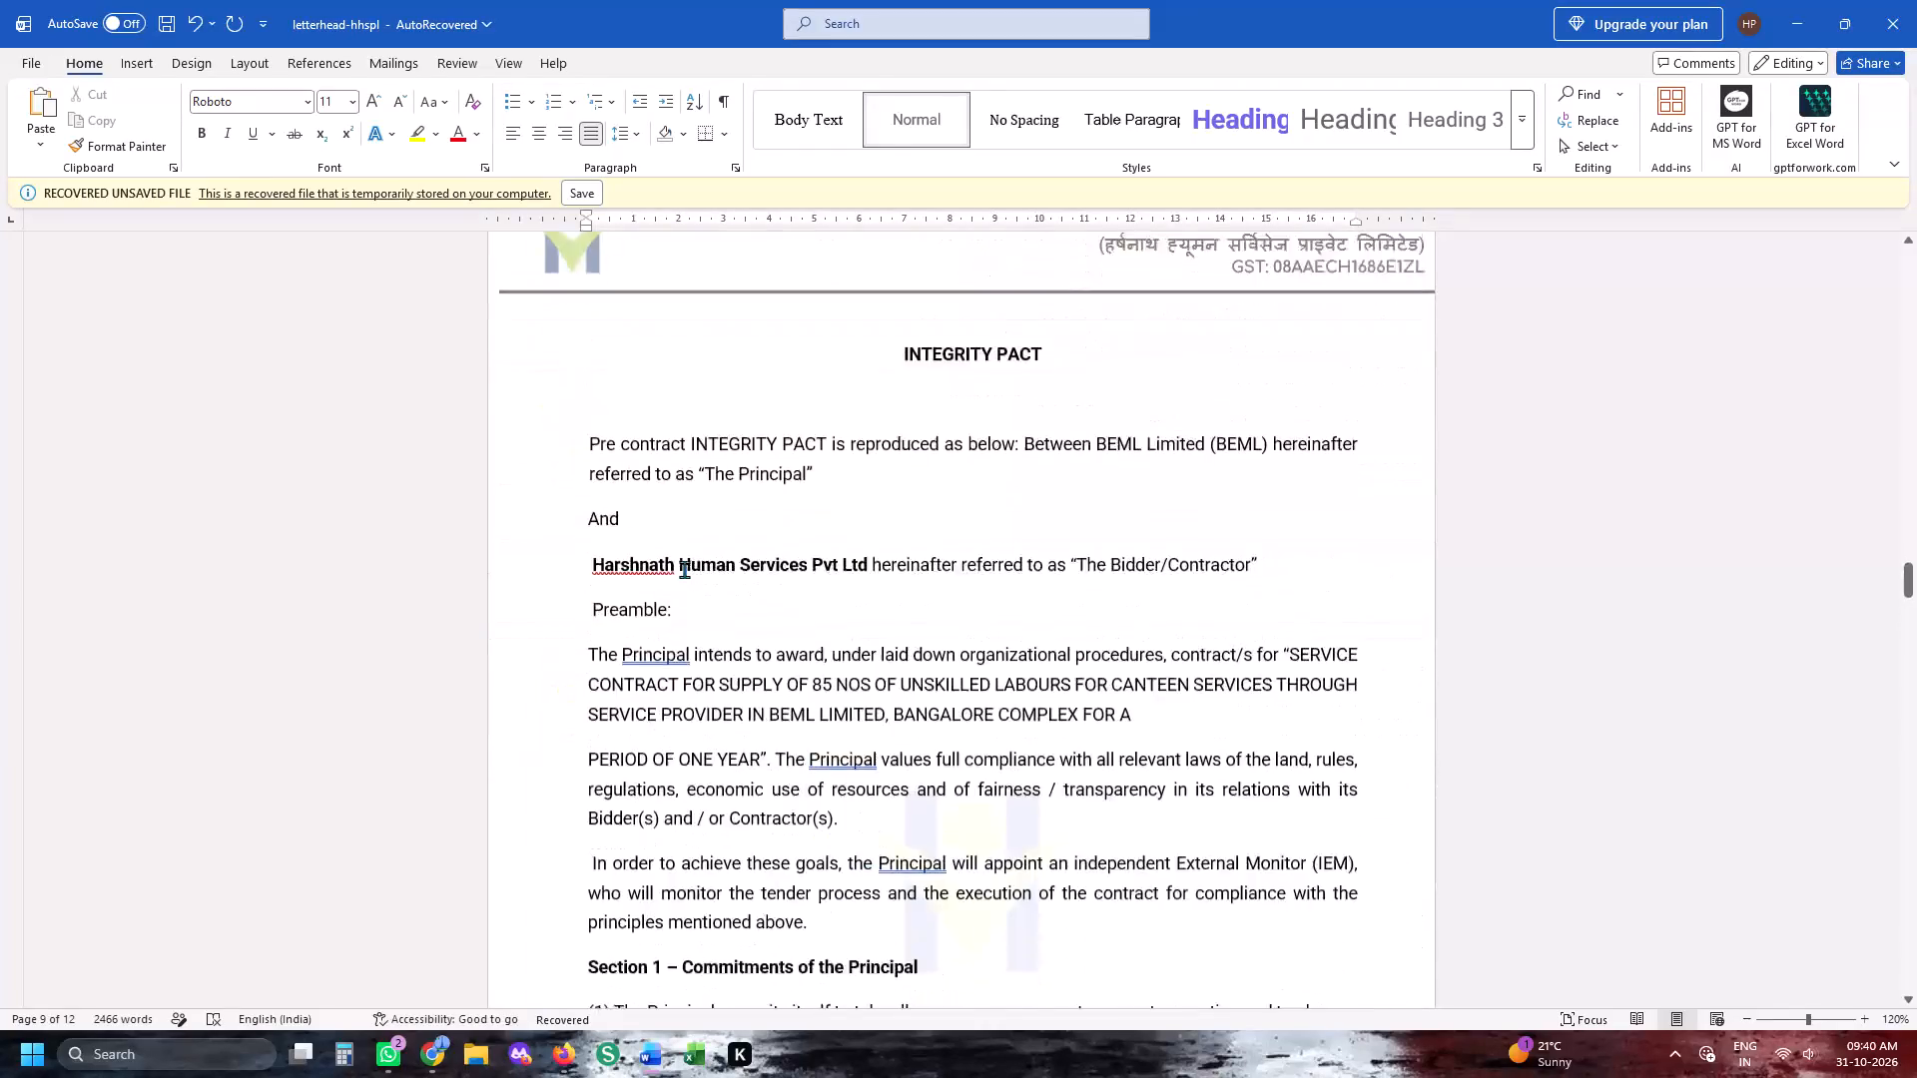
scroll(684, 569, "down", 20)
scroll(684, 569, "down", 20)
scroll(684, 569, "down", 13)
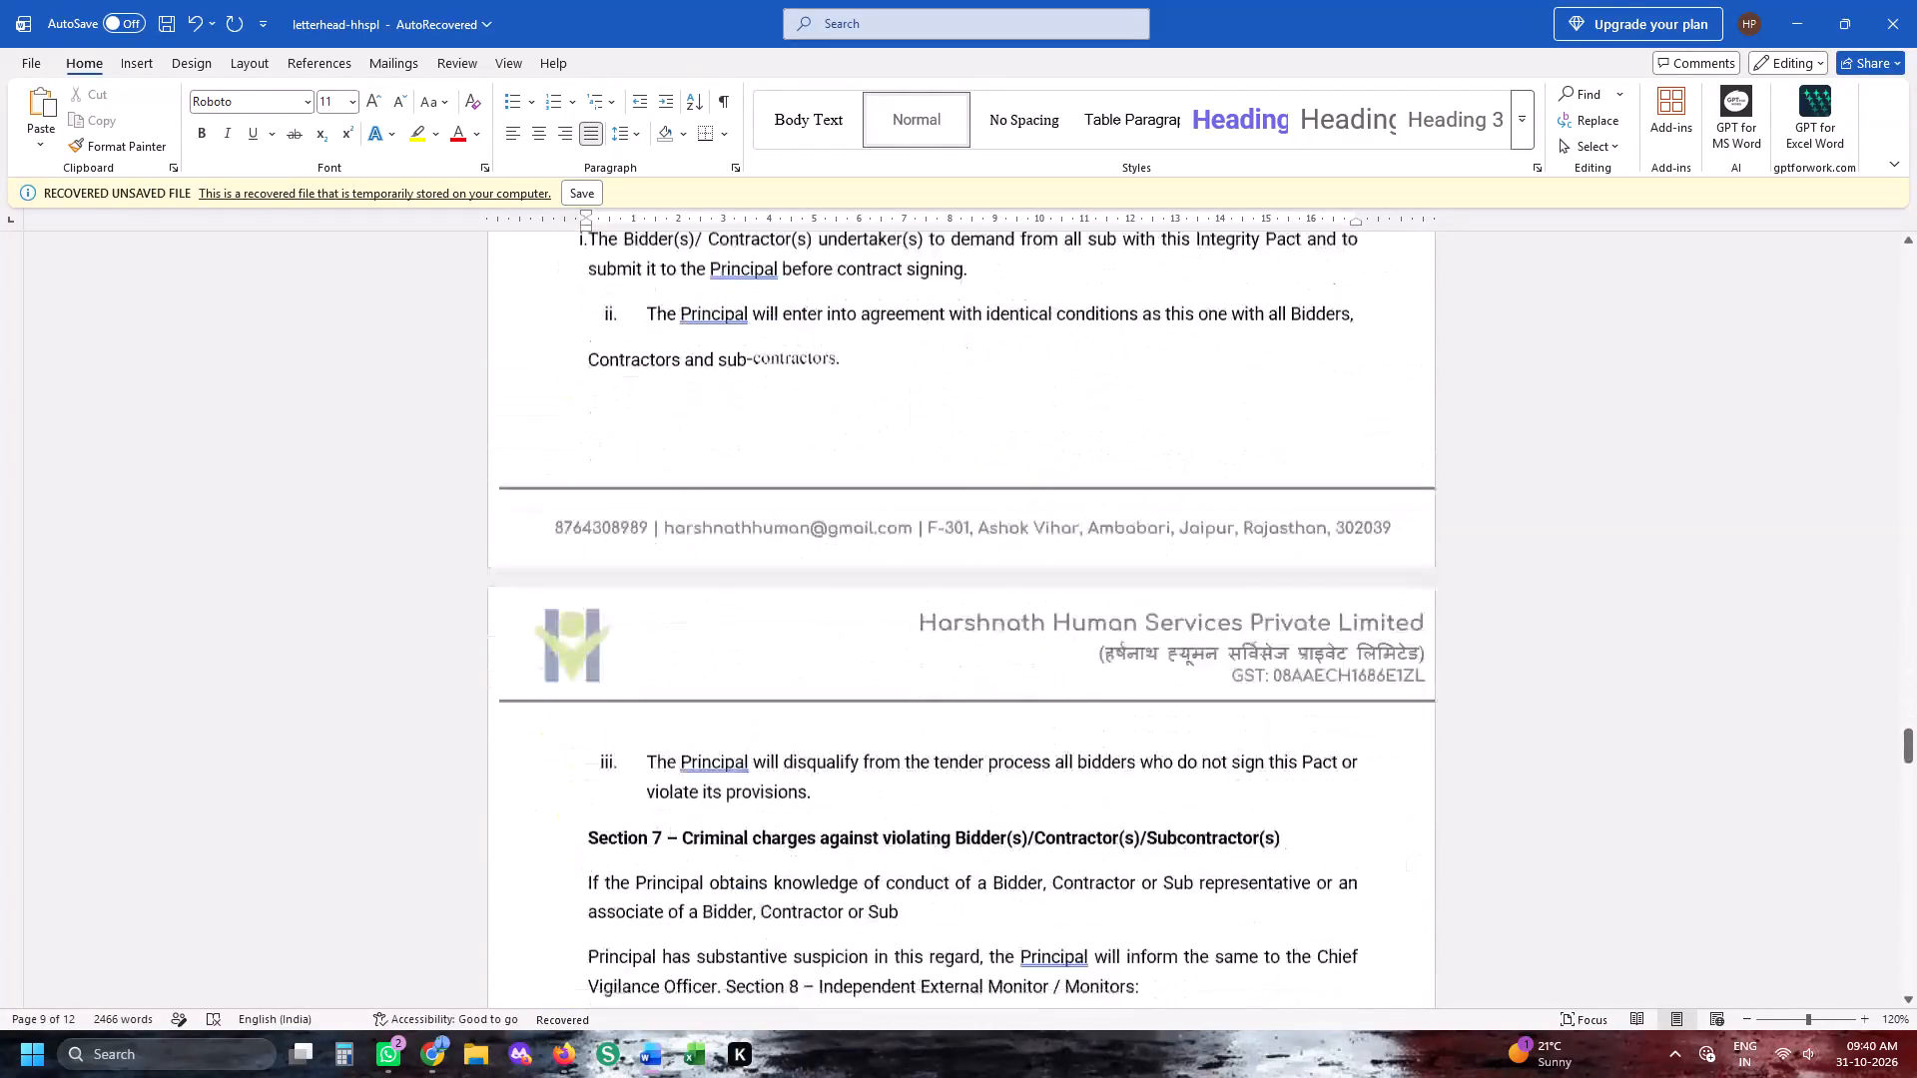
scroll(692, 556, "down", 18)
scroll(692, 556, "down", 7)
Delete the blank line between clauses vii and viii of Section 8.
scroll(692, 556, "up", 3)
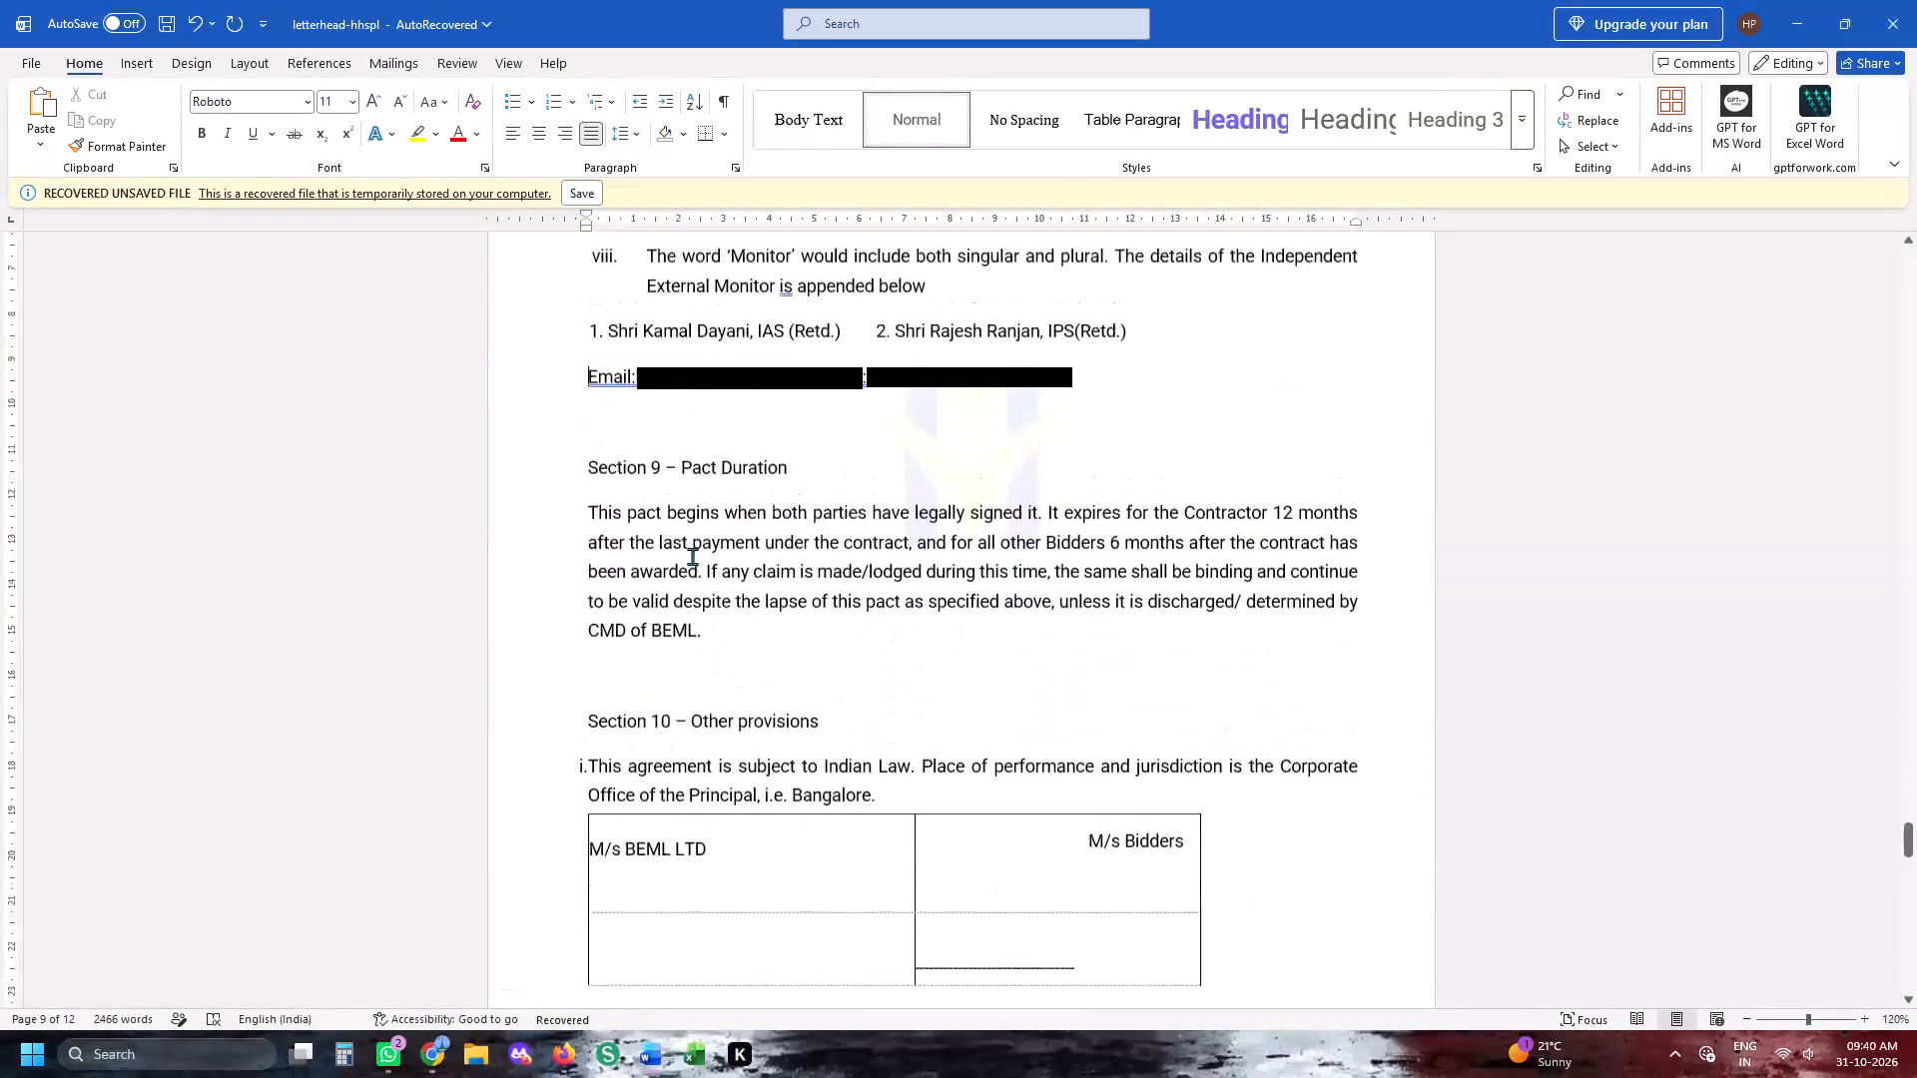
scroll(692, 556, "up", 2)
left_click(689, 539)
key("BackSpace")
key("BackSpace")
key("Delete")
Delete the blank line between clauses vi and vii of Section 8.
left_click(675, 327)
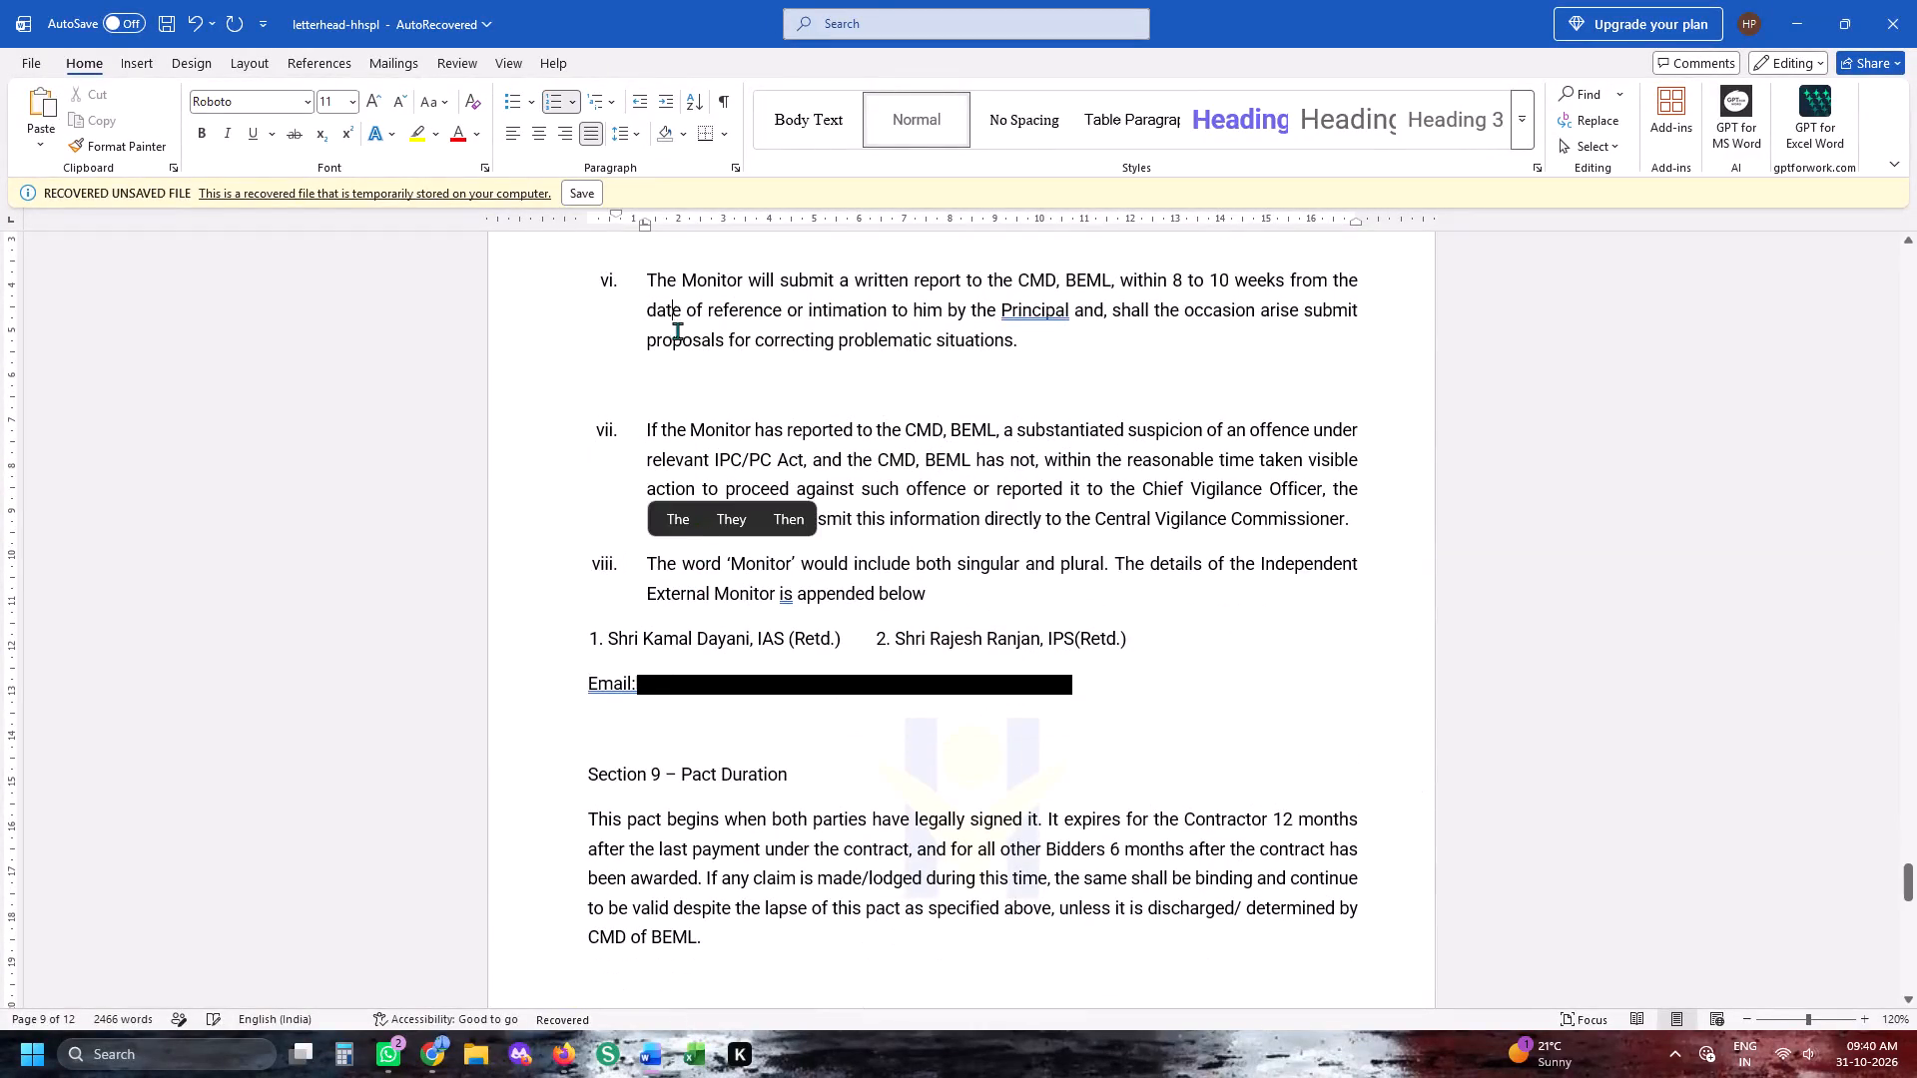
left_click(682, 370)
key("BackSpace")
key("BackSpace")
key("Delete")
Delete the blank line between the monitors' email line and the Section 9 heading.
scroll(772, 569, "down", 3)
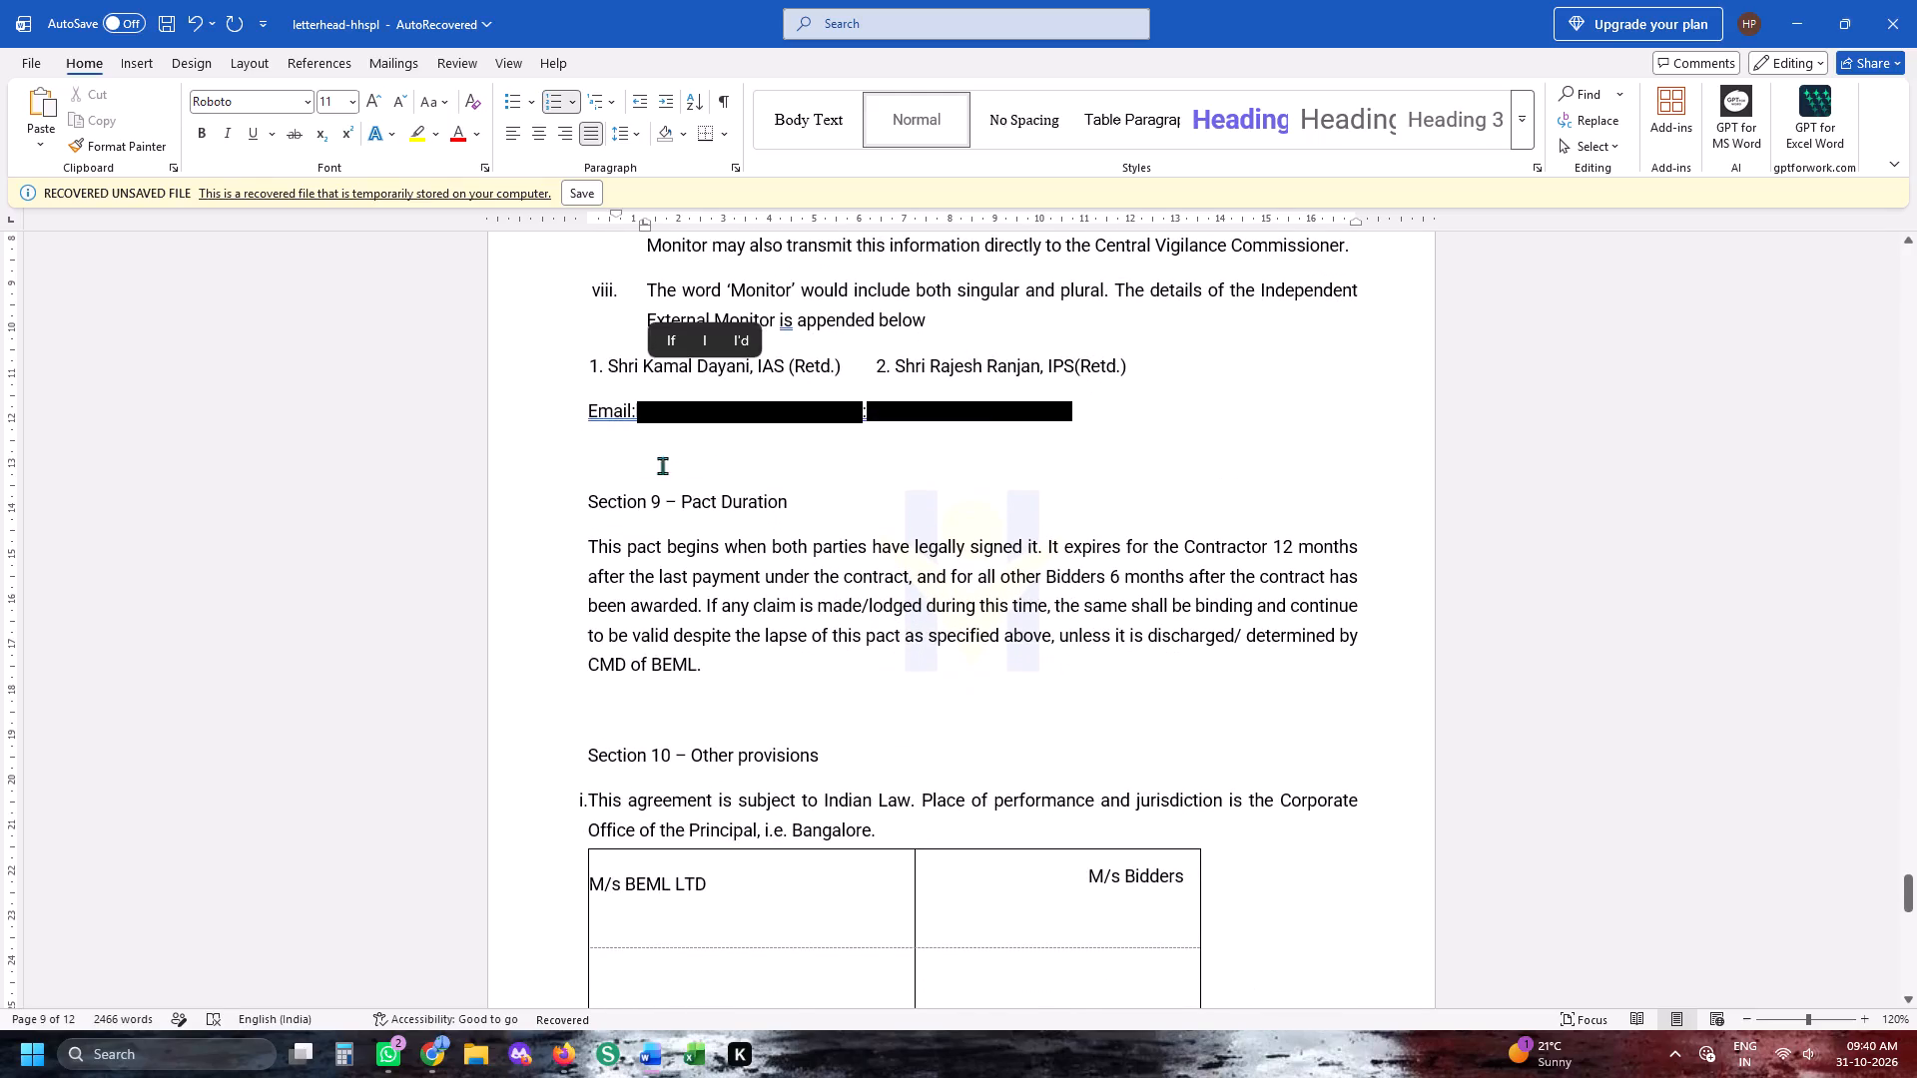
left_click(667, 448)
key("BackSpace")
key("BackSpace")
key("Delete")
Make the heading "Section 9 – Pact Duration" bold.
left_click_drag(818, 453, 523, 407)
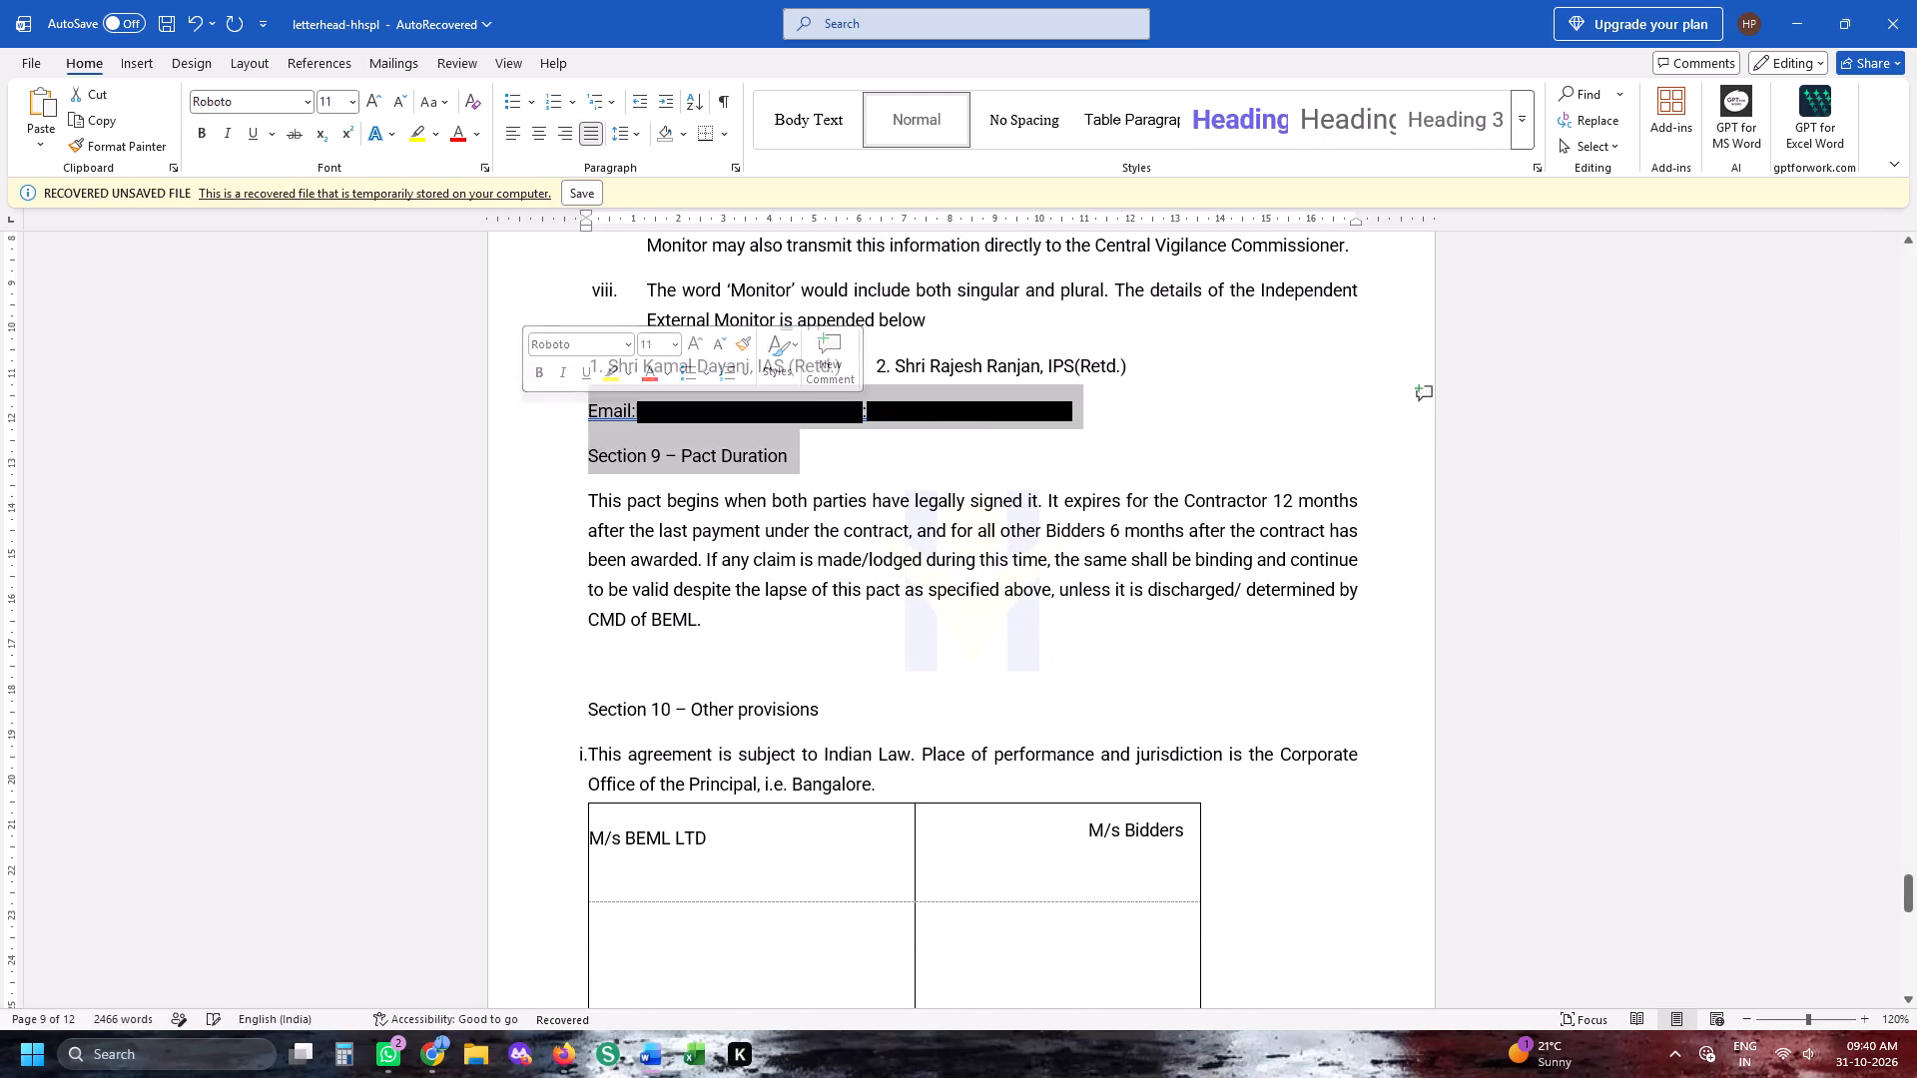
left_click_drag(544, 441, 576, 447)
left_click(632, 462)
left_click_drag(778, 453, 501, 453)
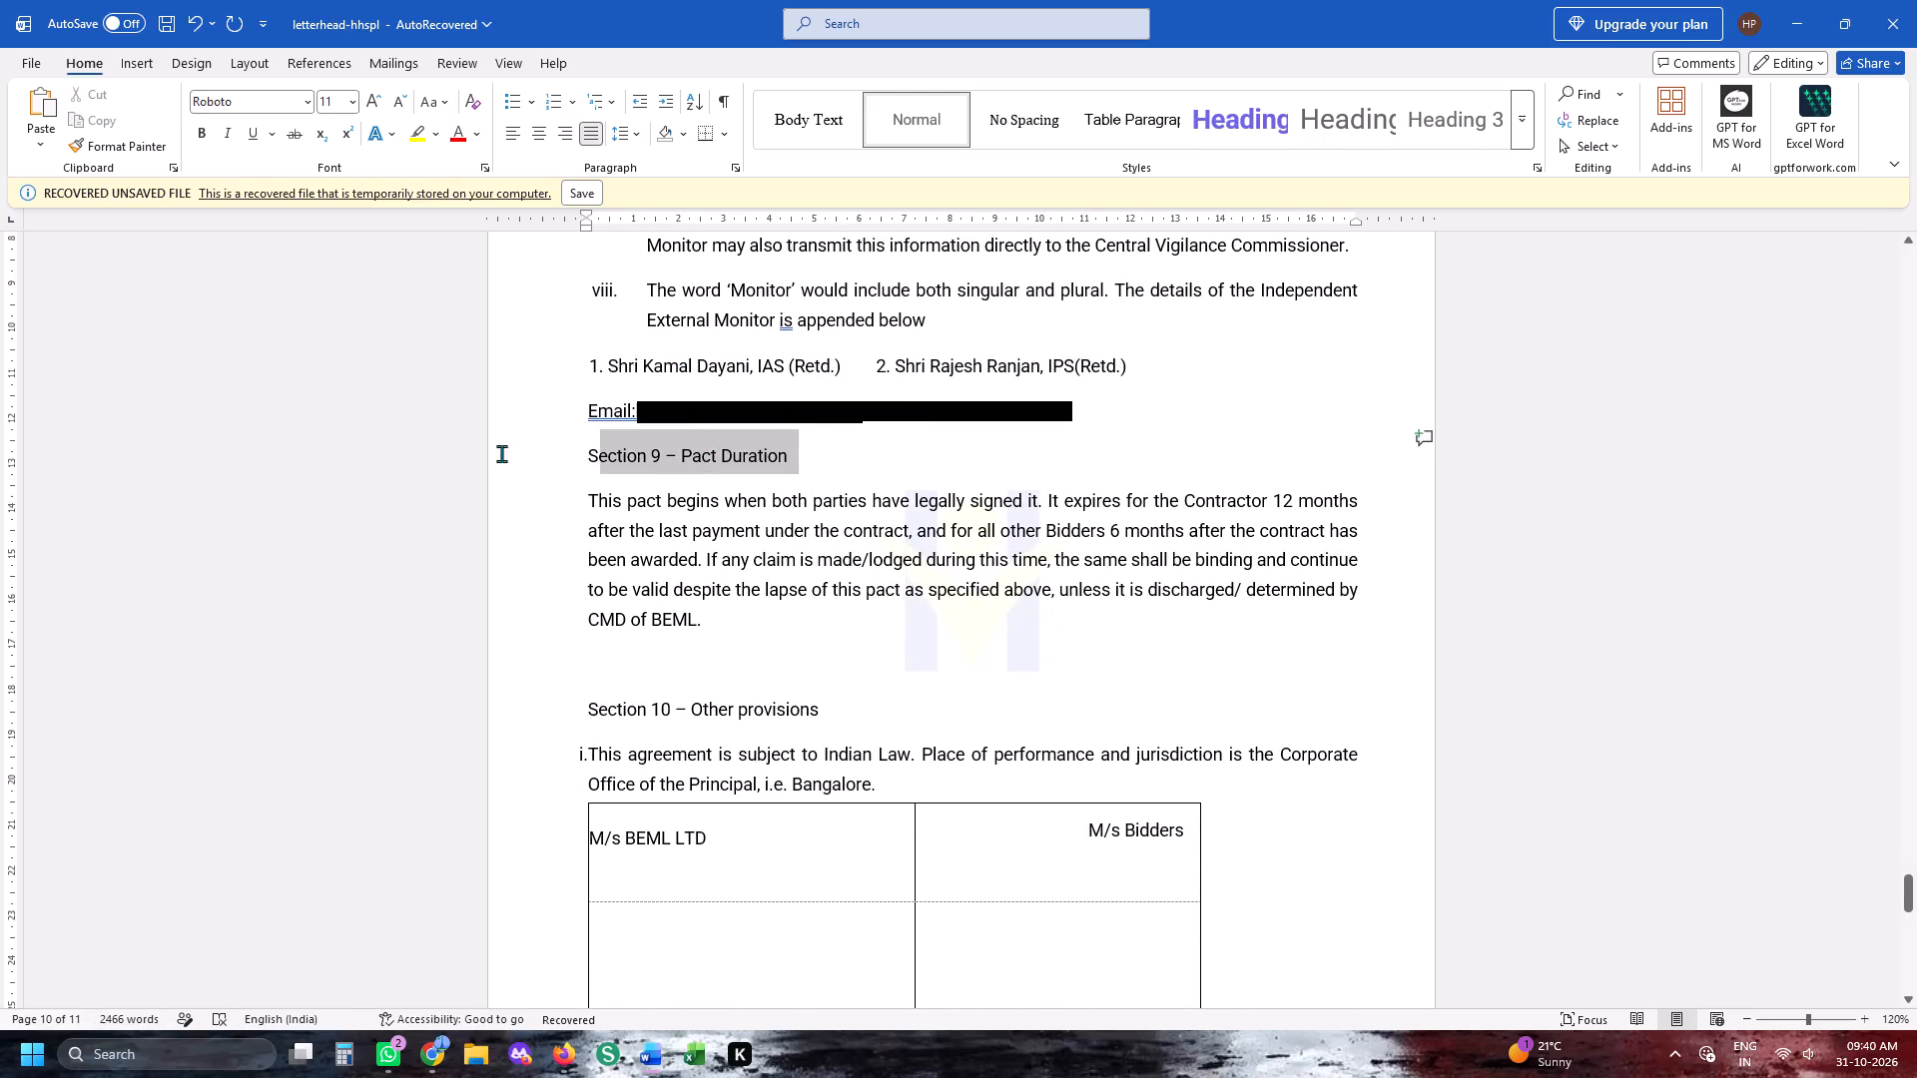
left_click_drag(501, 453, 497, 453)
key("ctrl+b")
left_click(800, 527)
Delete the blank line between the Section 9 paragraph and the Section 10 heading.
left_click(631, 659)
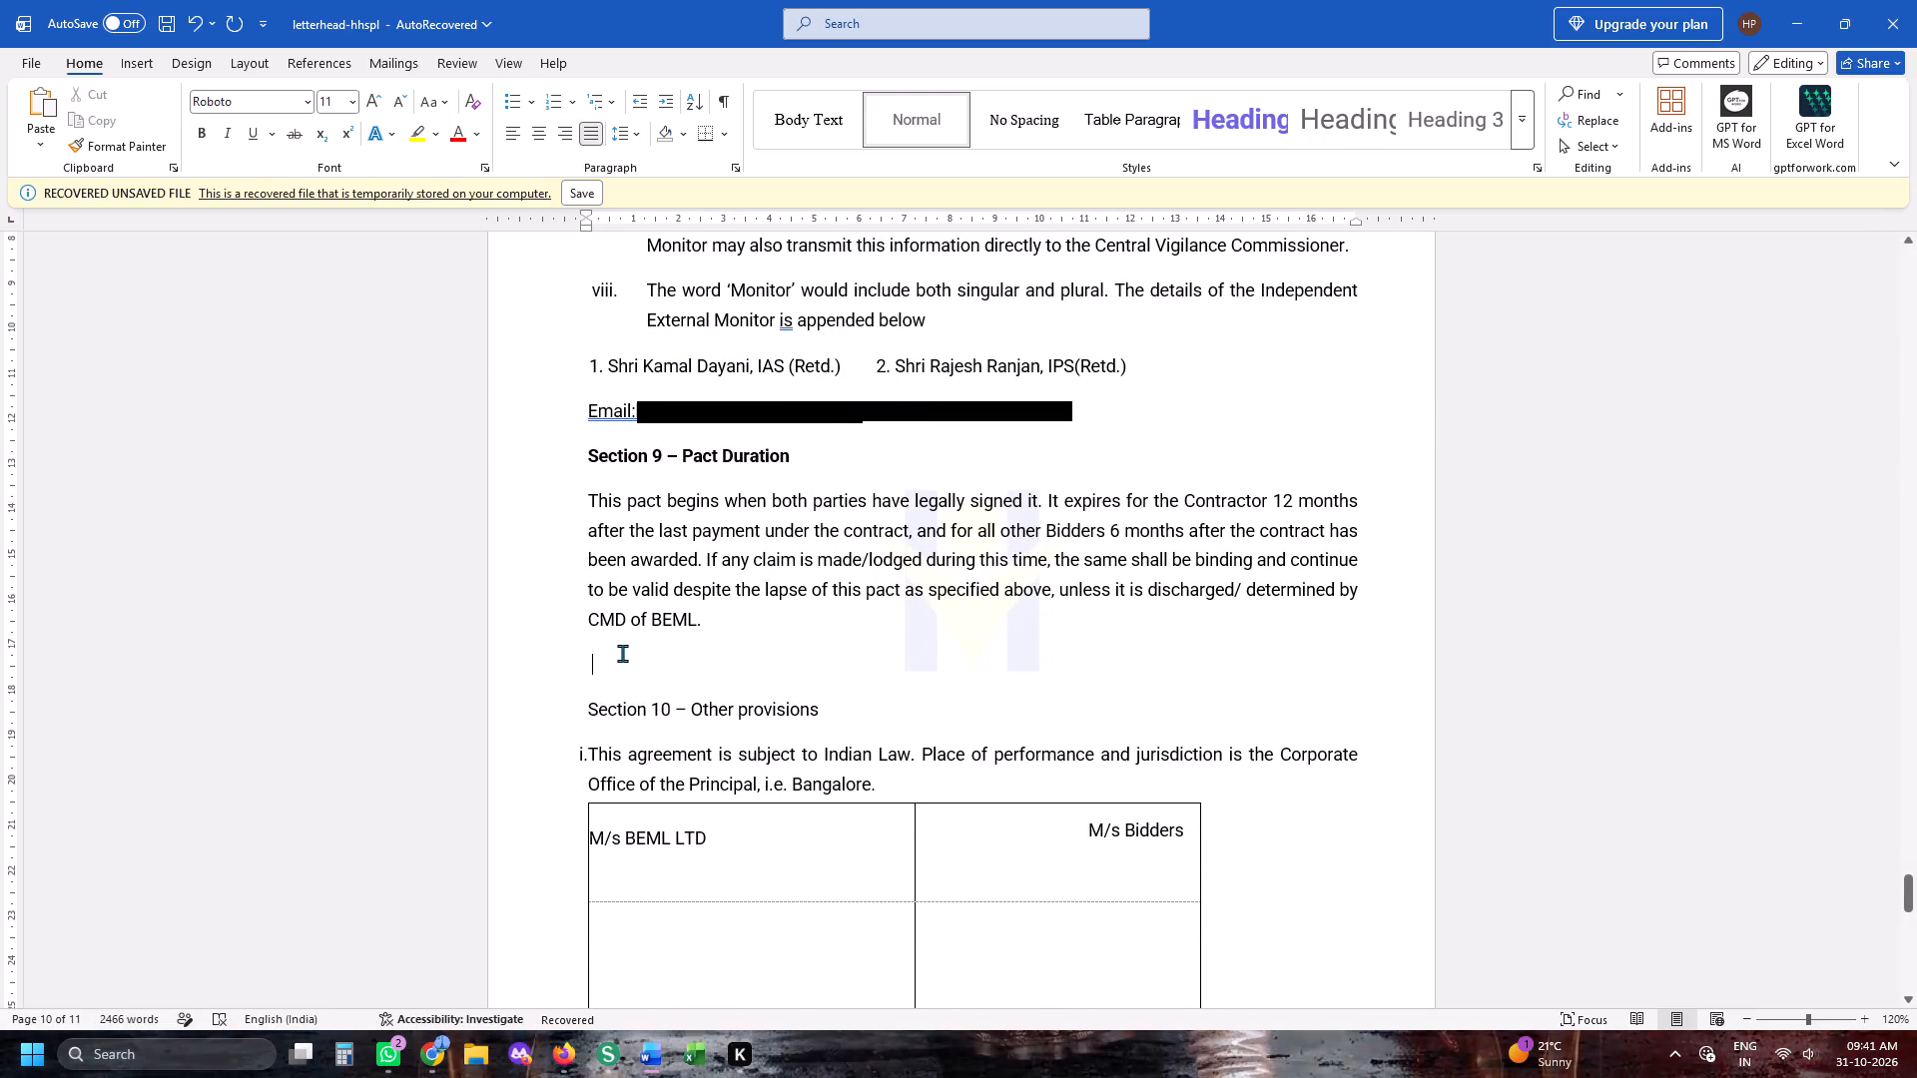
key("Delete")
Make the heading "Section 10 – Other provisions" bold.
left_click_drag(871, 676, 577, 638)
key("ctrl+b")
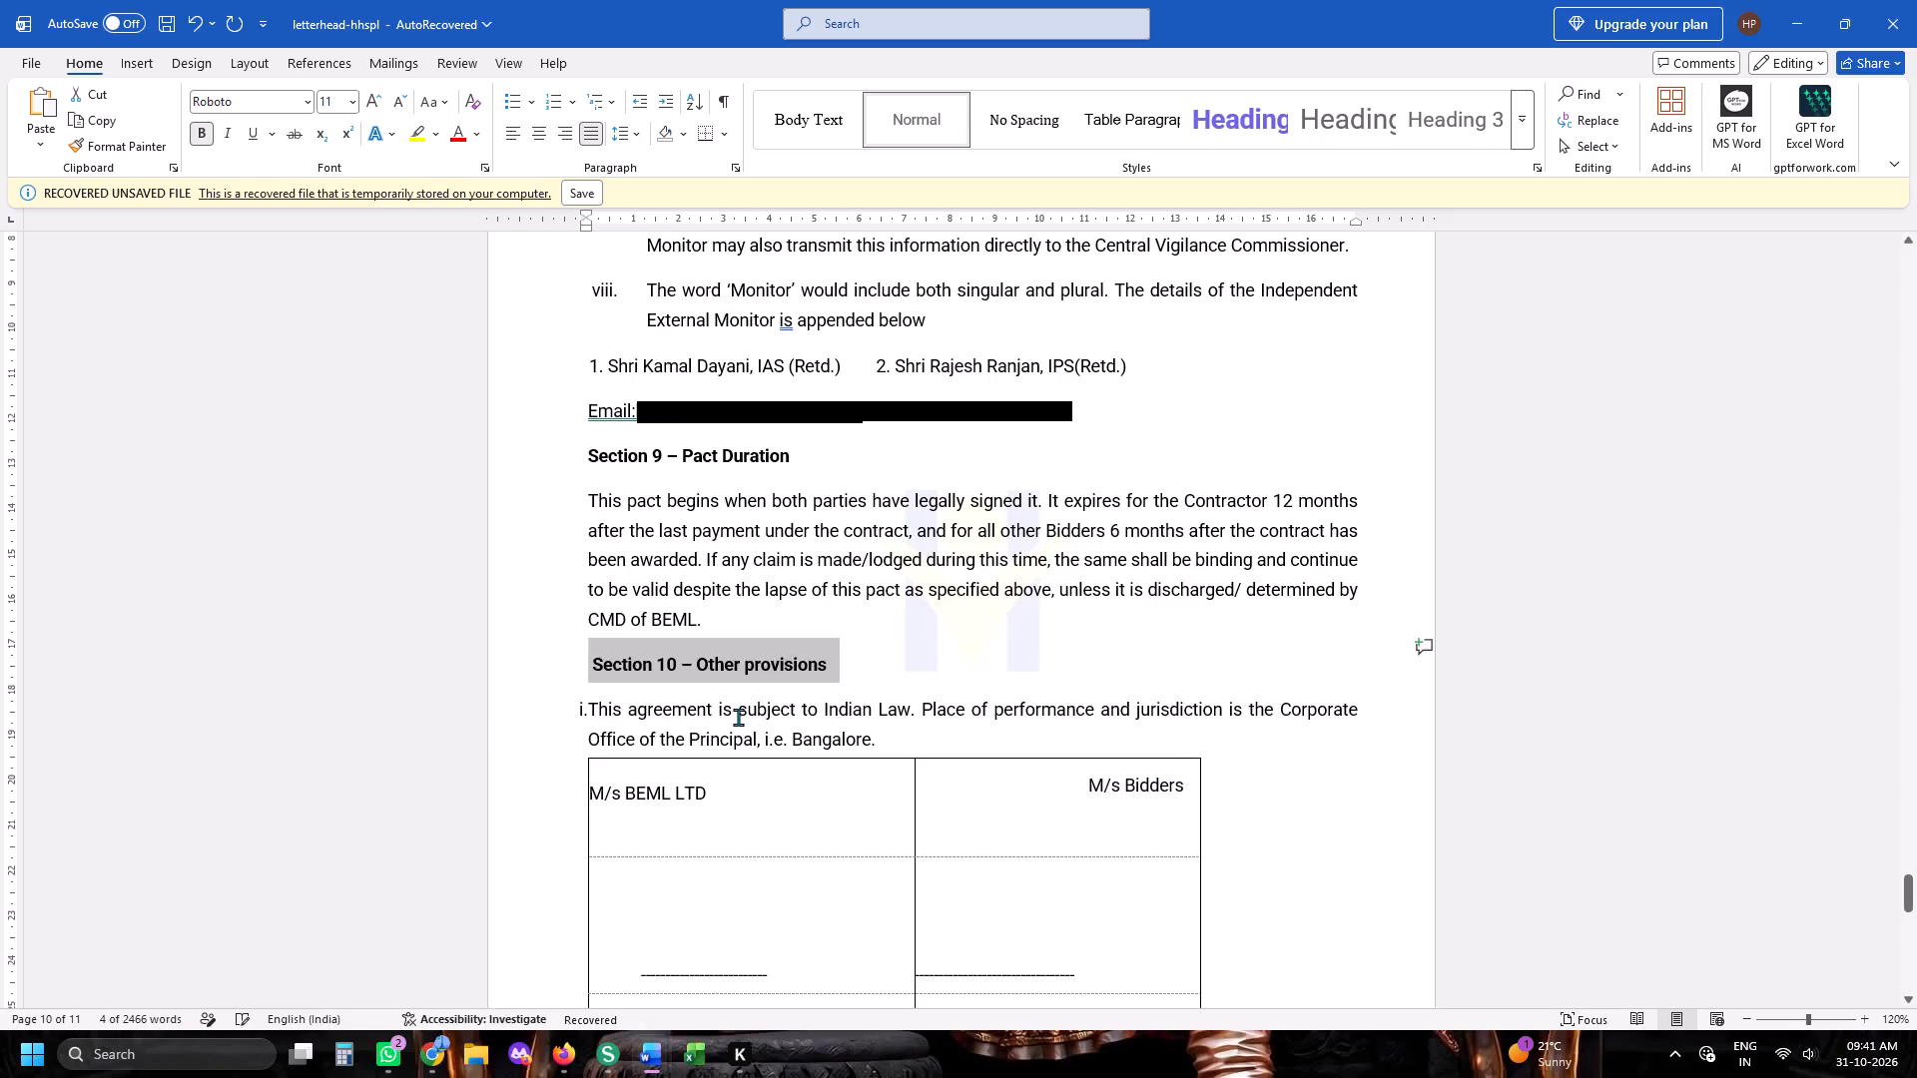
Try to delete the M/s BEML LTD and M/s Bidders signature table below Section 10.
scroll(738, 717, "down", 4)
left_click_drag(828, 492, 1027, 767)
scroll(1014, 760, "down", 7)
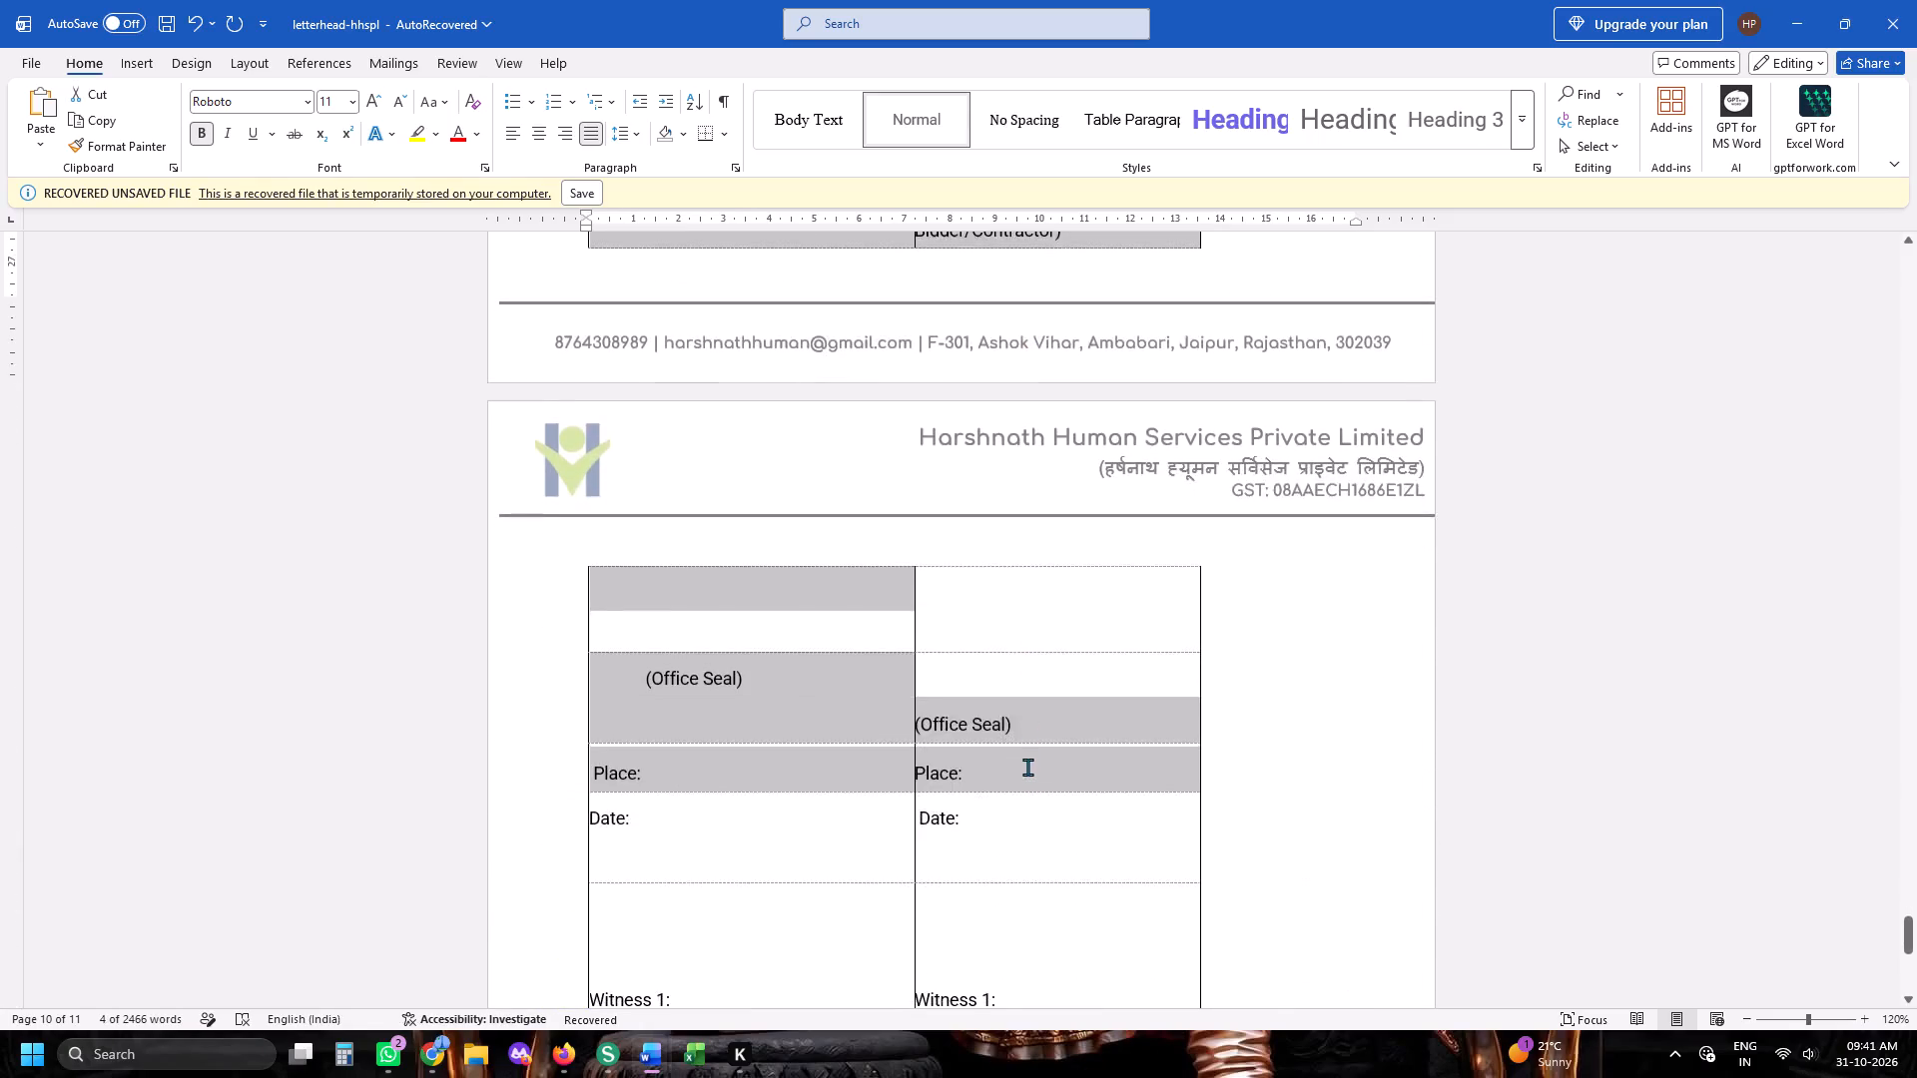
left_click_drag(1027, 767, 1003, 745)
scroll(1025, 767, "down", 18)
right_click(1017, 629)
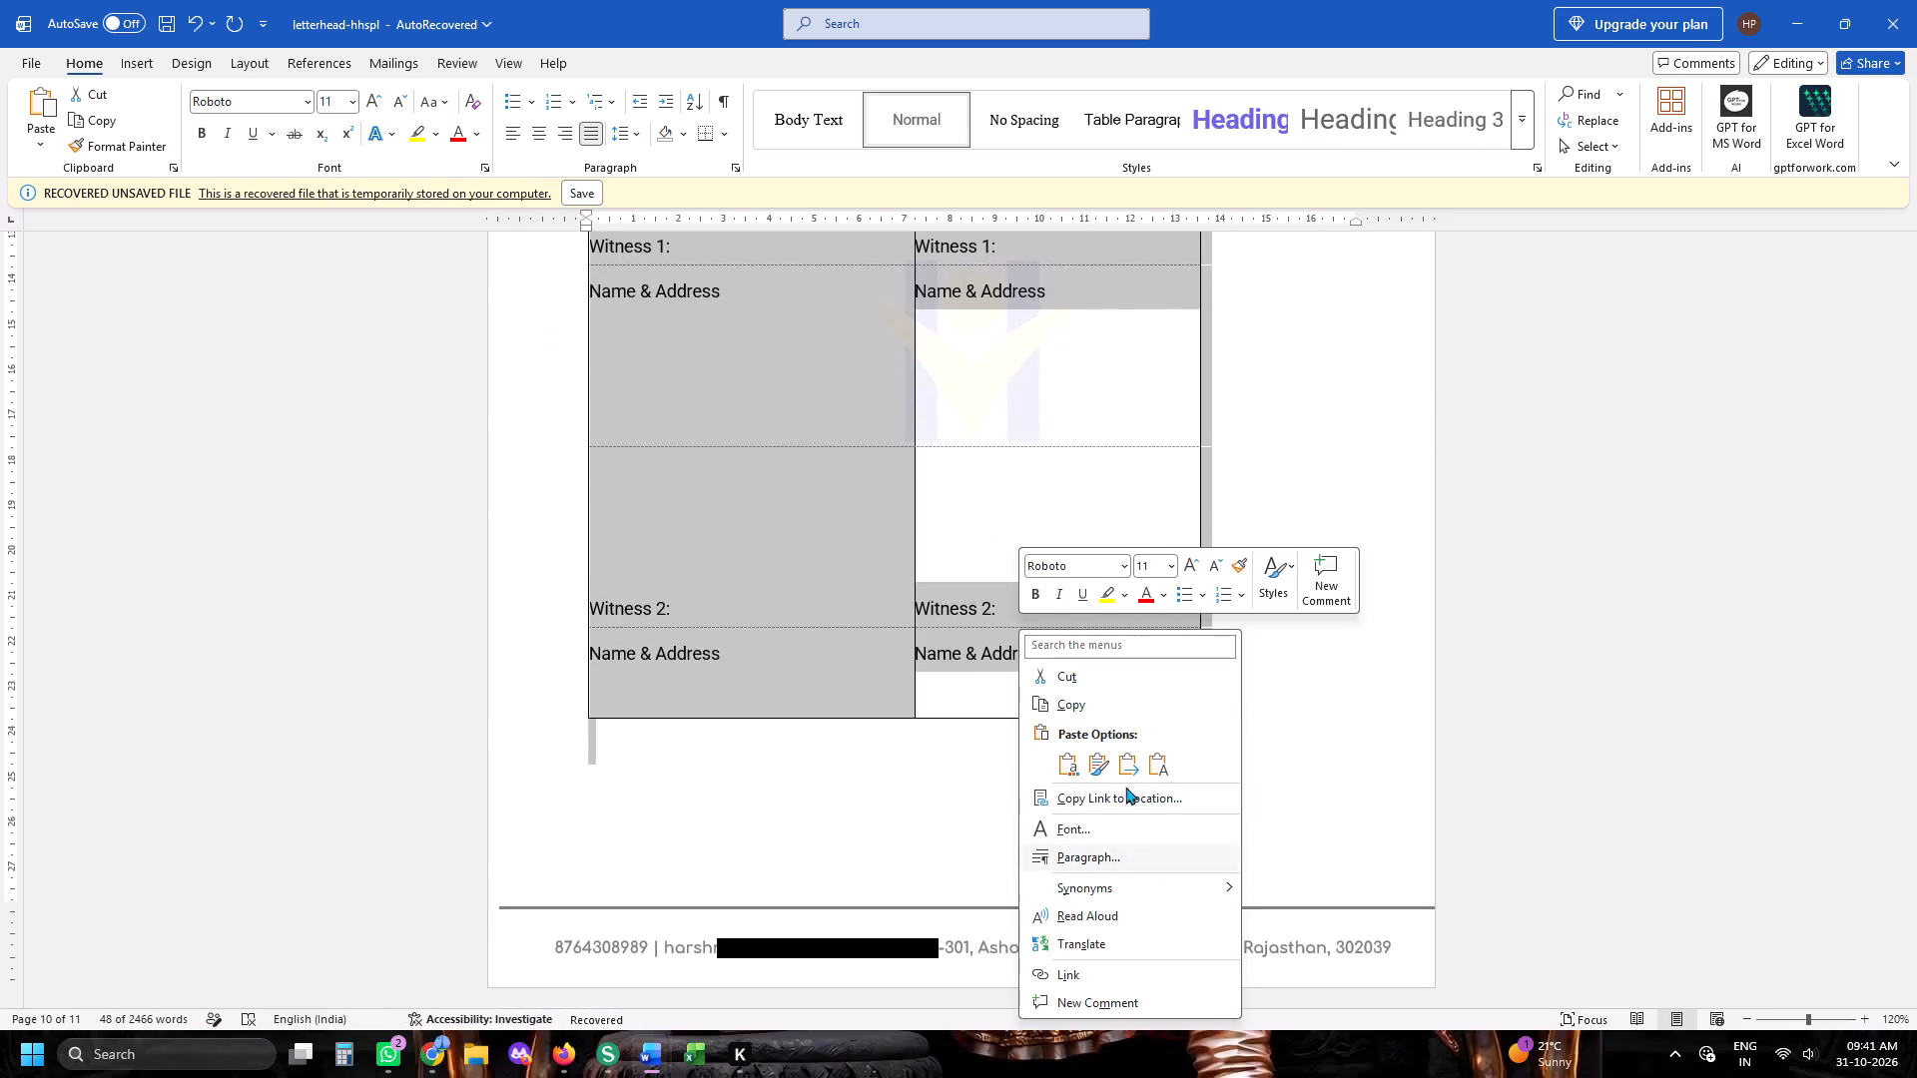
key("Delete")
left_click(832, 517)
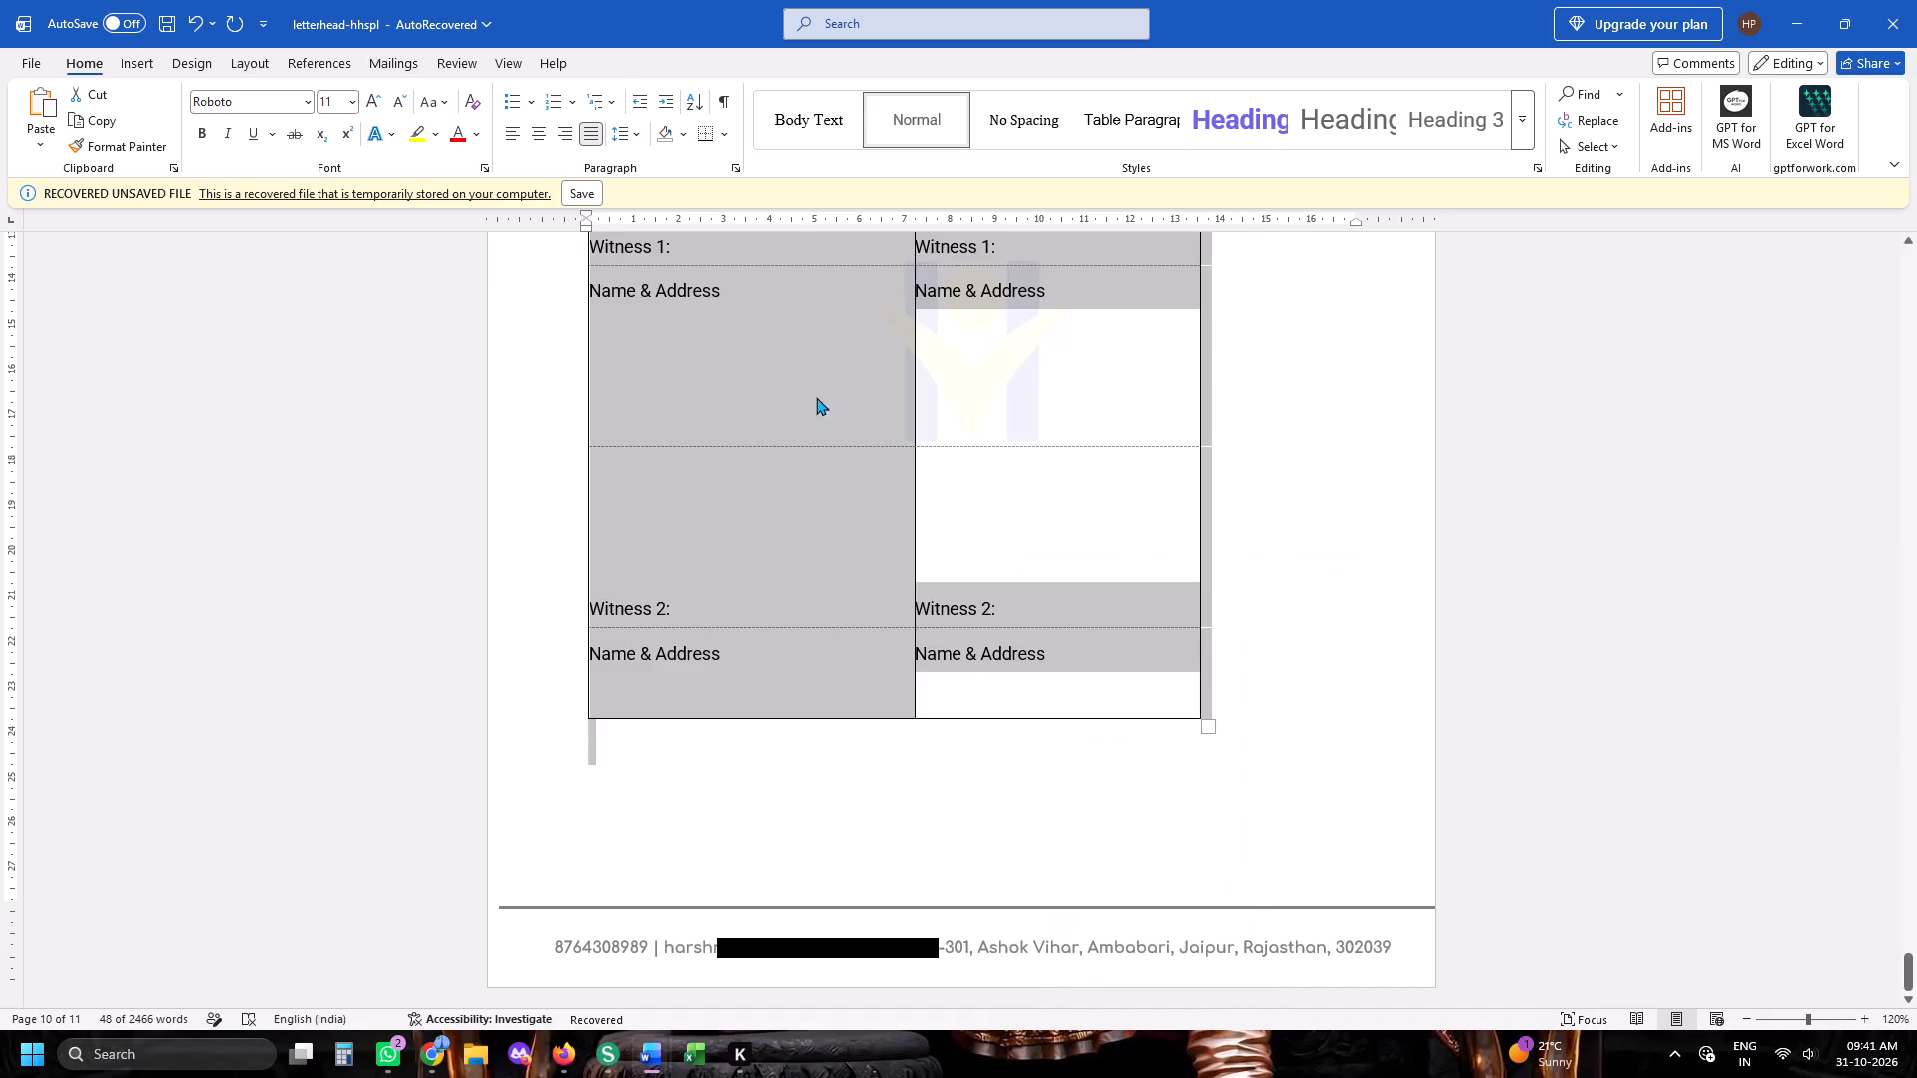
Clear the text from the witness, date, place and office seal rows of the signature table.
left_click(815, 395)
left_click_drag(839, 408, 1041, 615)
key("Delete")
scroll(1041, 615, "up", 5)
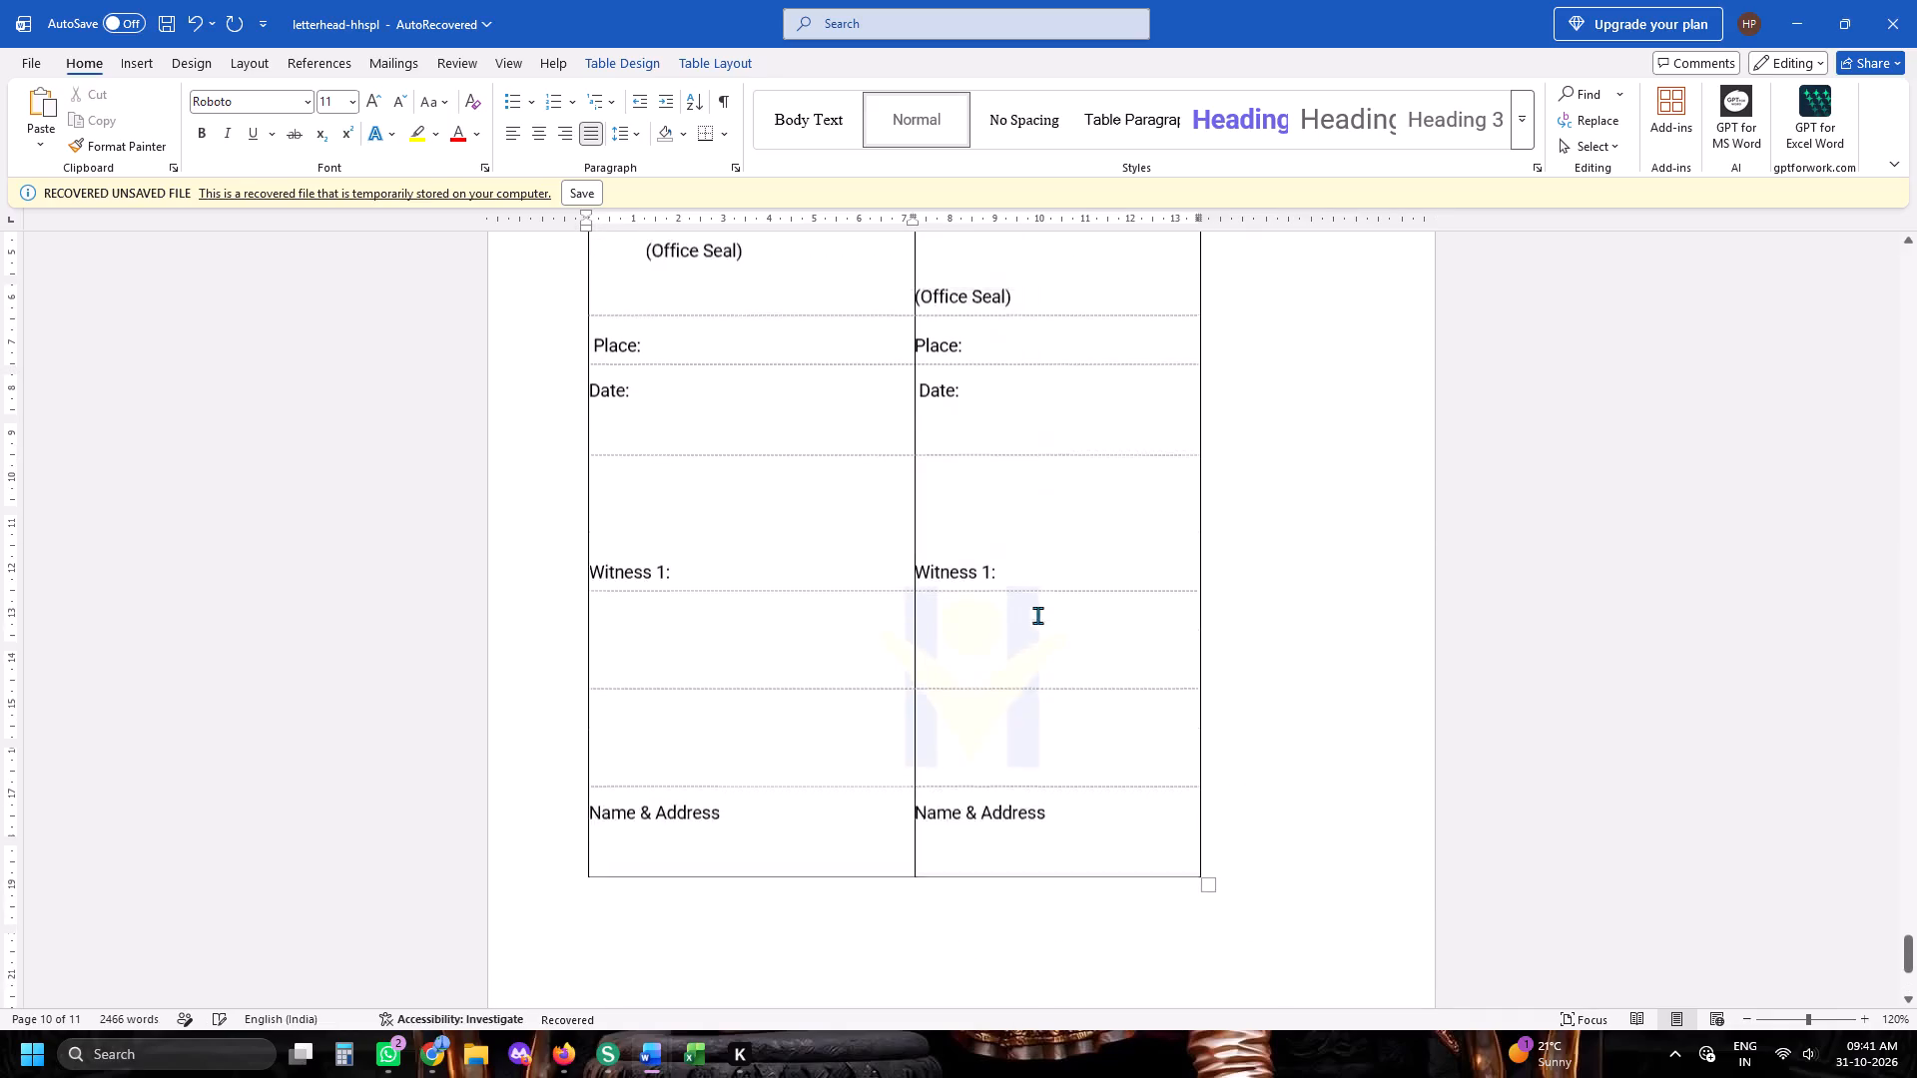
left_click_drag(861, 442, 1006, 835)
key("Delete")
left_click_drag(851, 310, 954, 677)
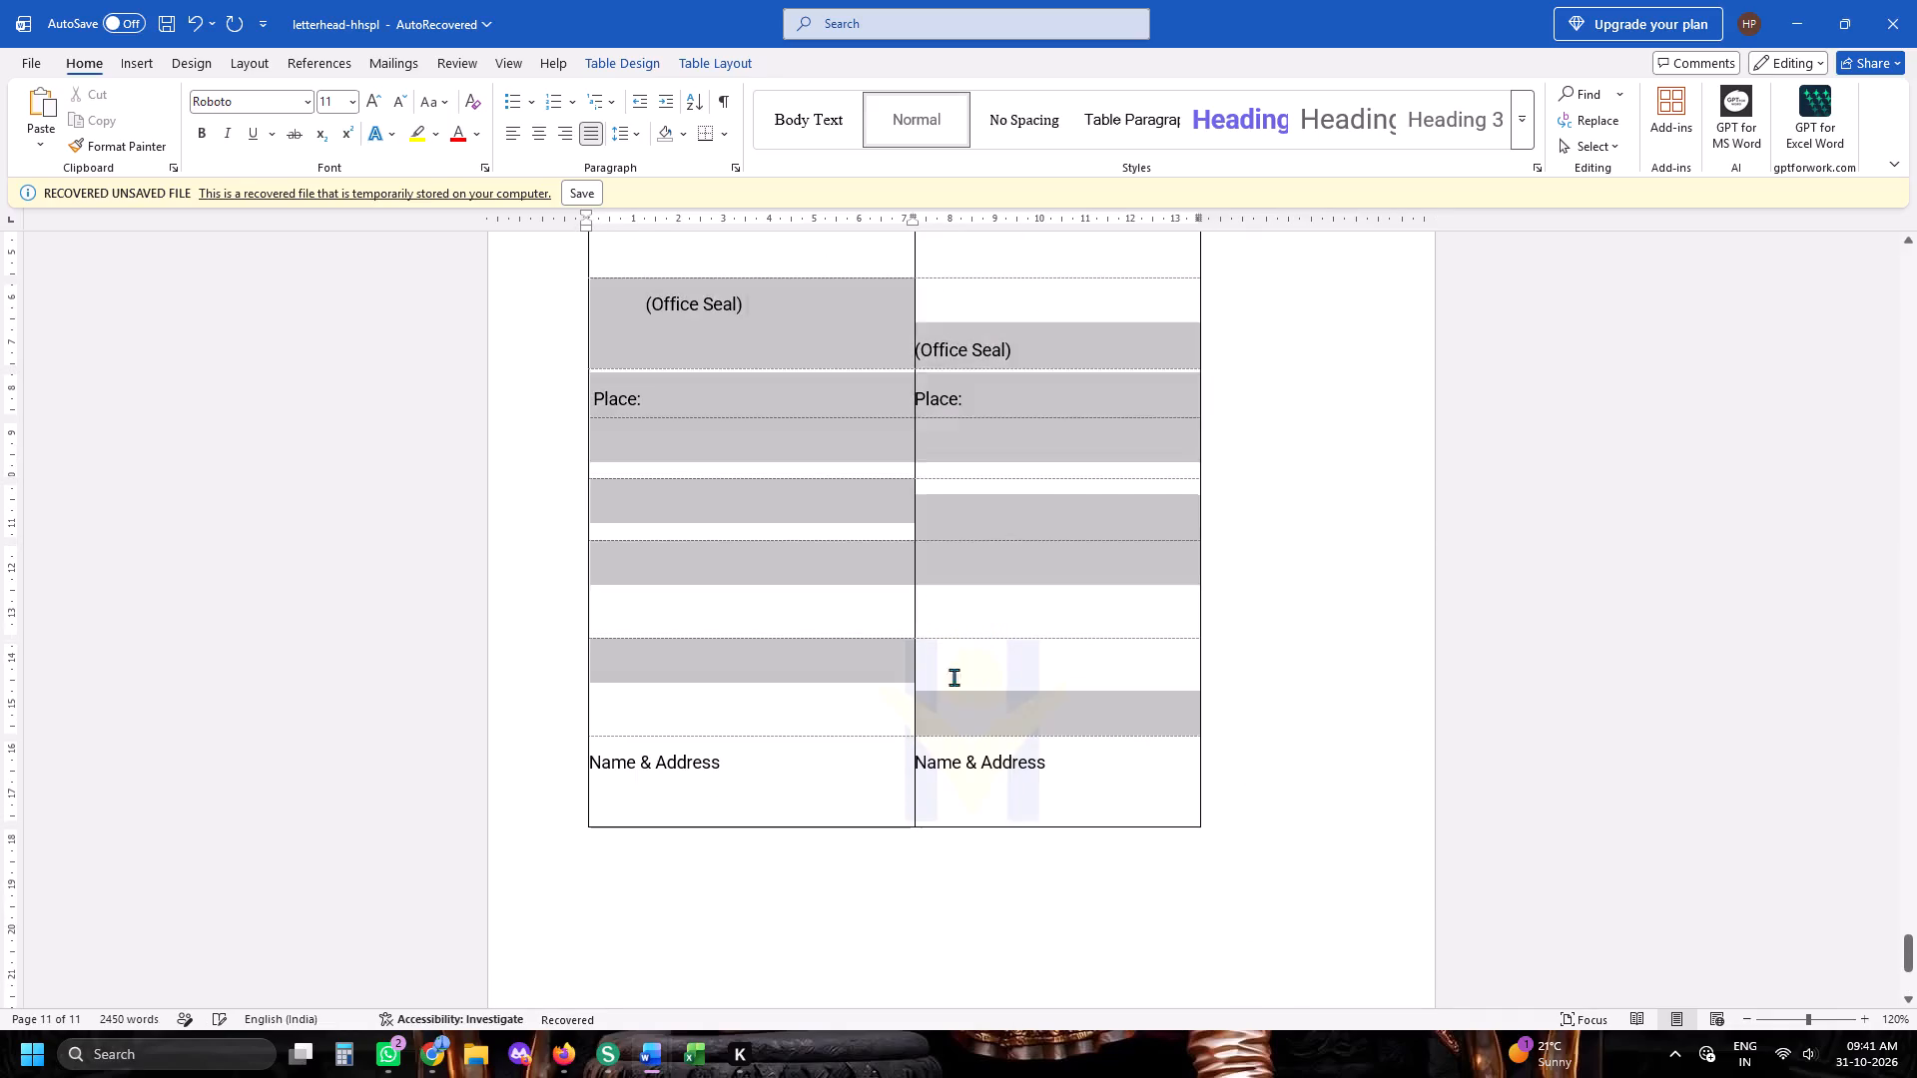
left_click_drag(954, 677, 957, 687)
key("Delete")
Delete the entire signature and witness table below Section 10.
scroll(912, 594, "up", 5)
left_click_drag(868, 610, 1013, 804)
scroll(1015, 822, "down", 4)
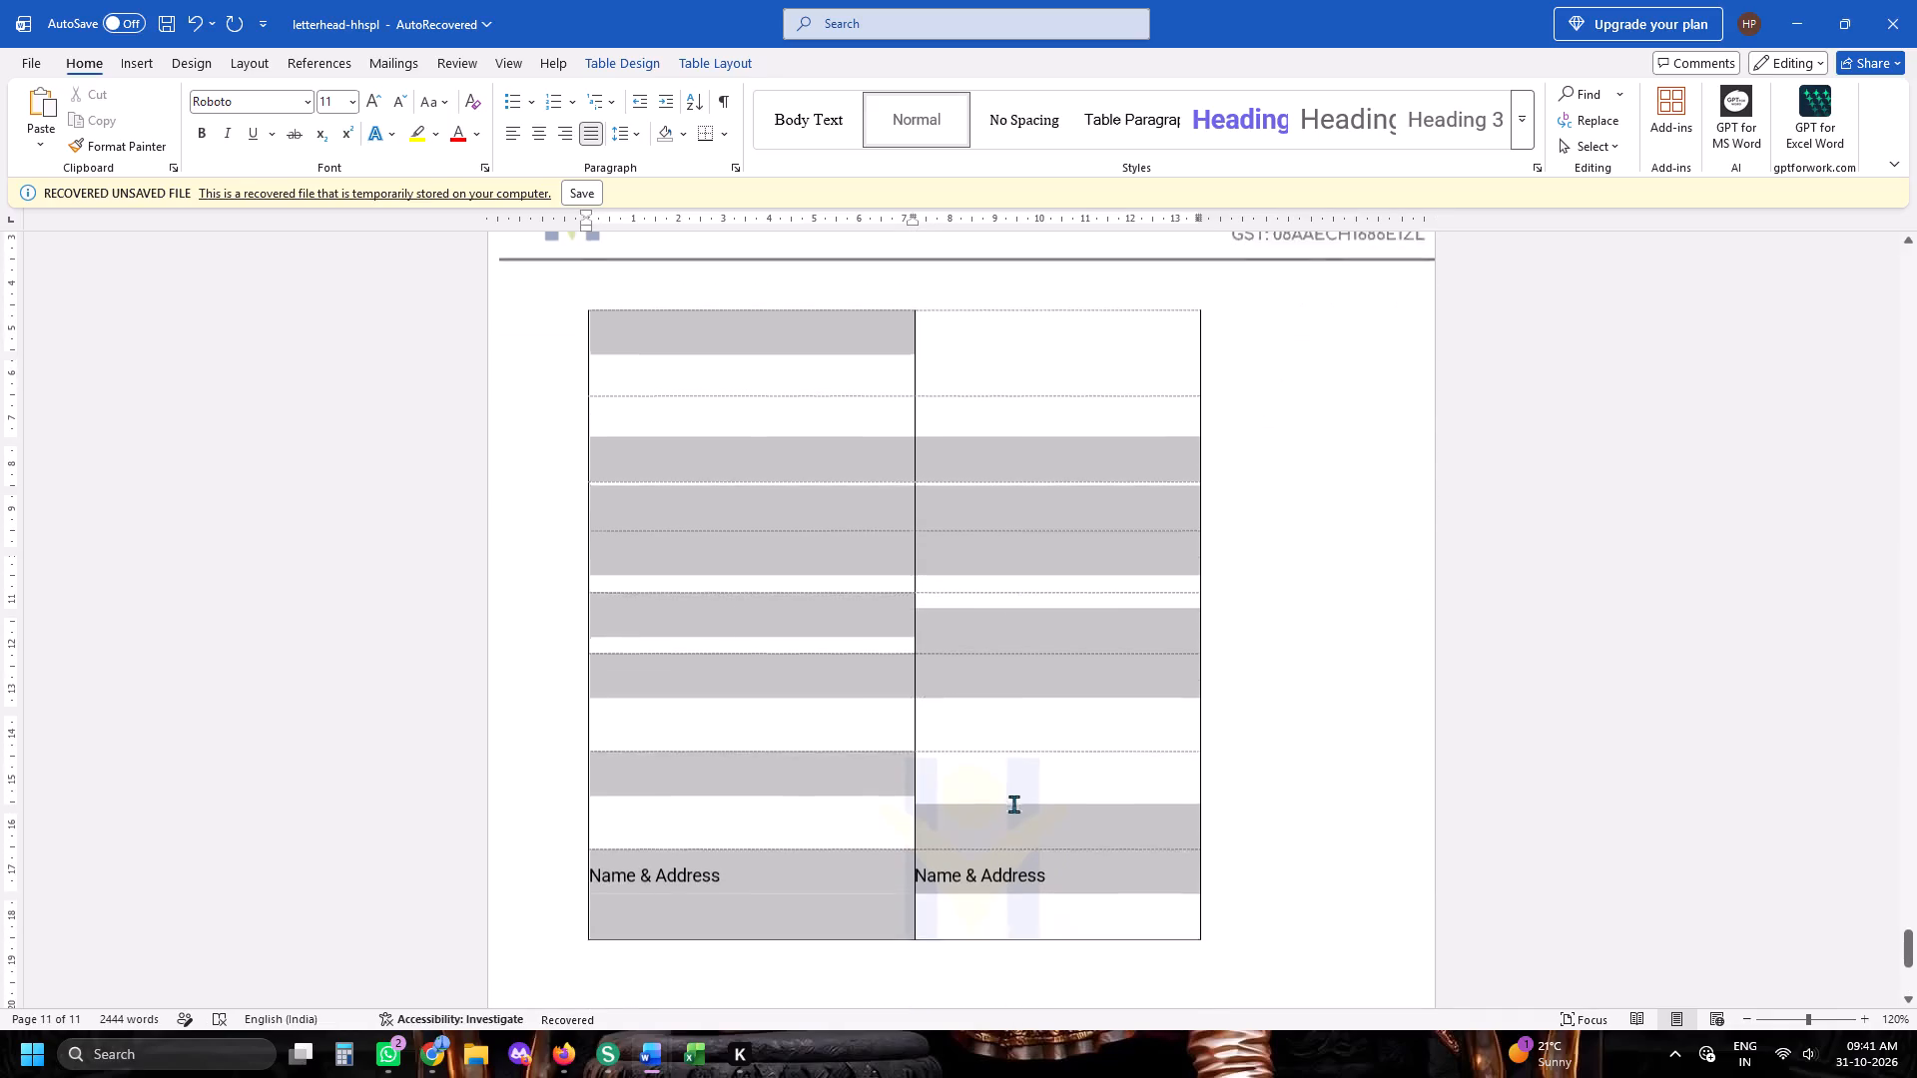
left_click_drag(1013, 804, 1015, 814)
left_click(1296, 767)
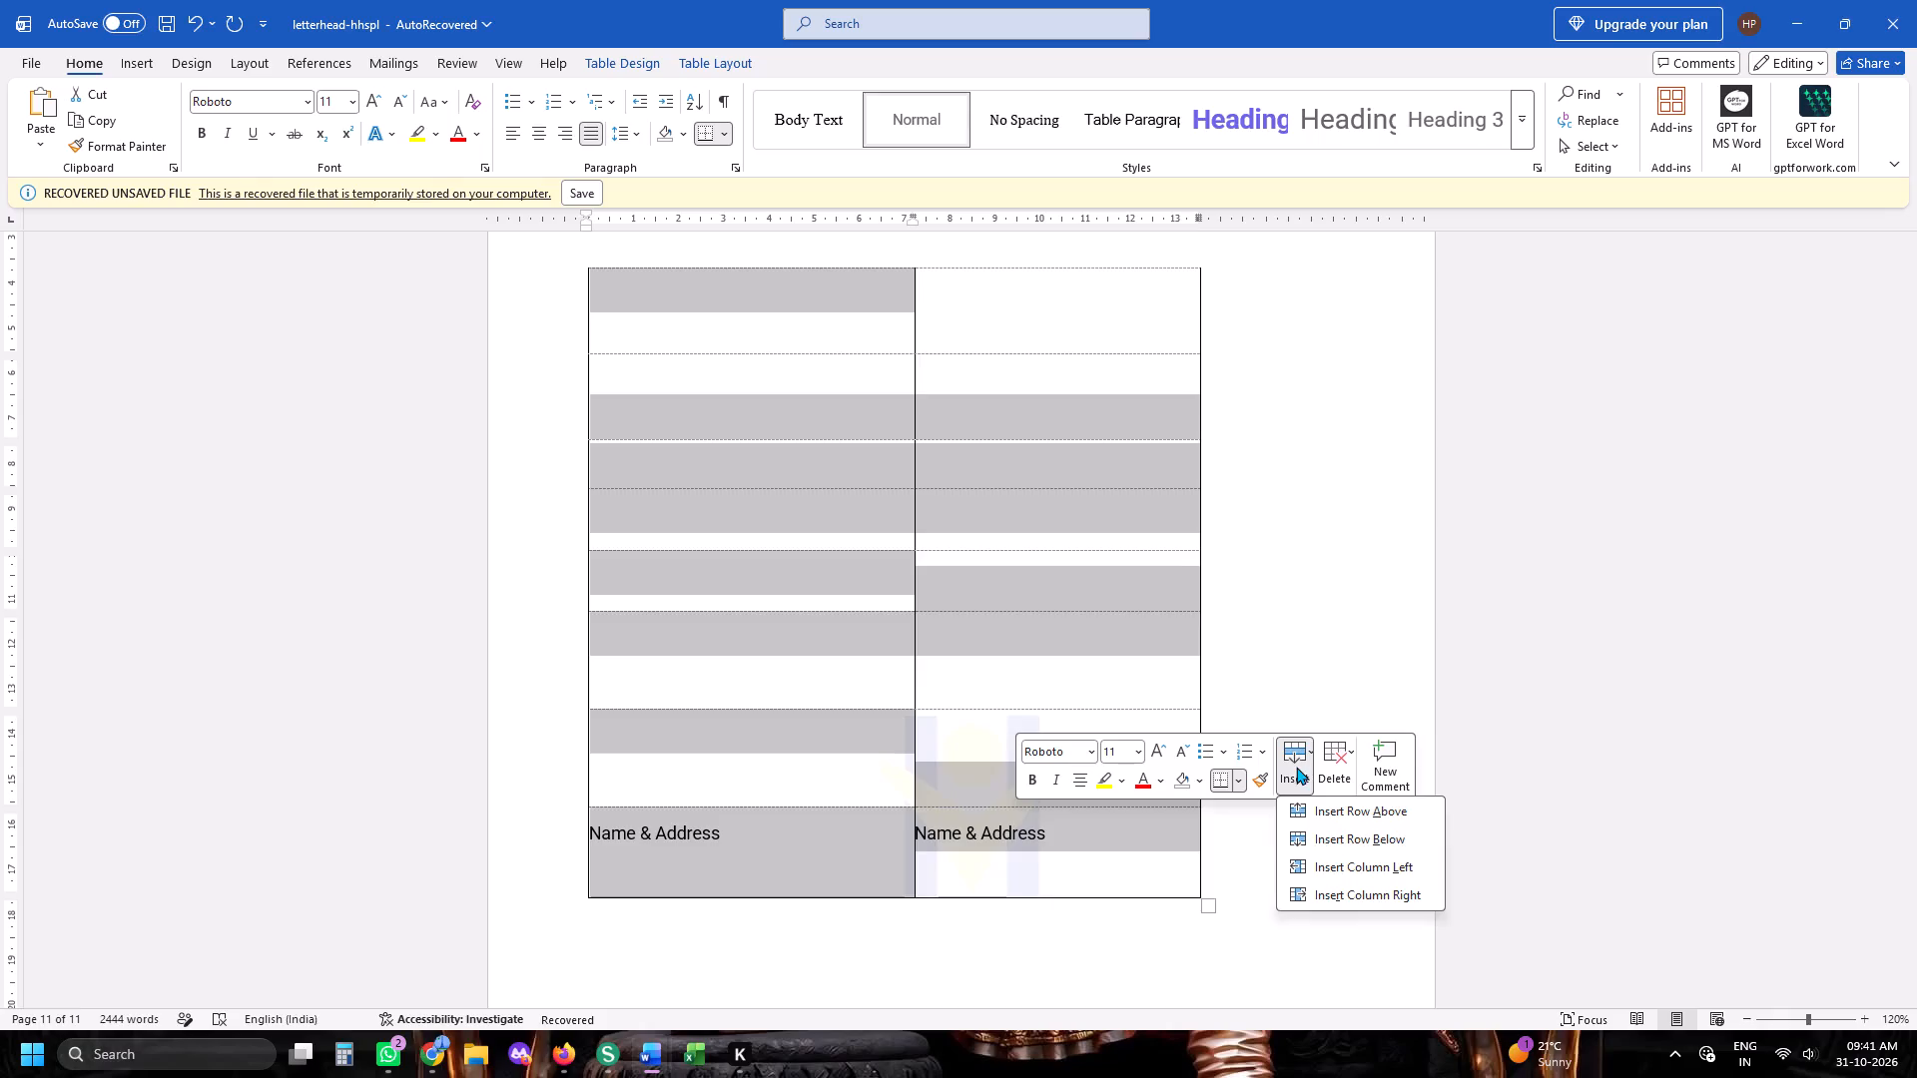
left_click(1329, 747)
left_click(1366, 885)
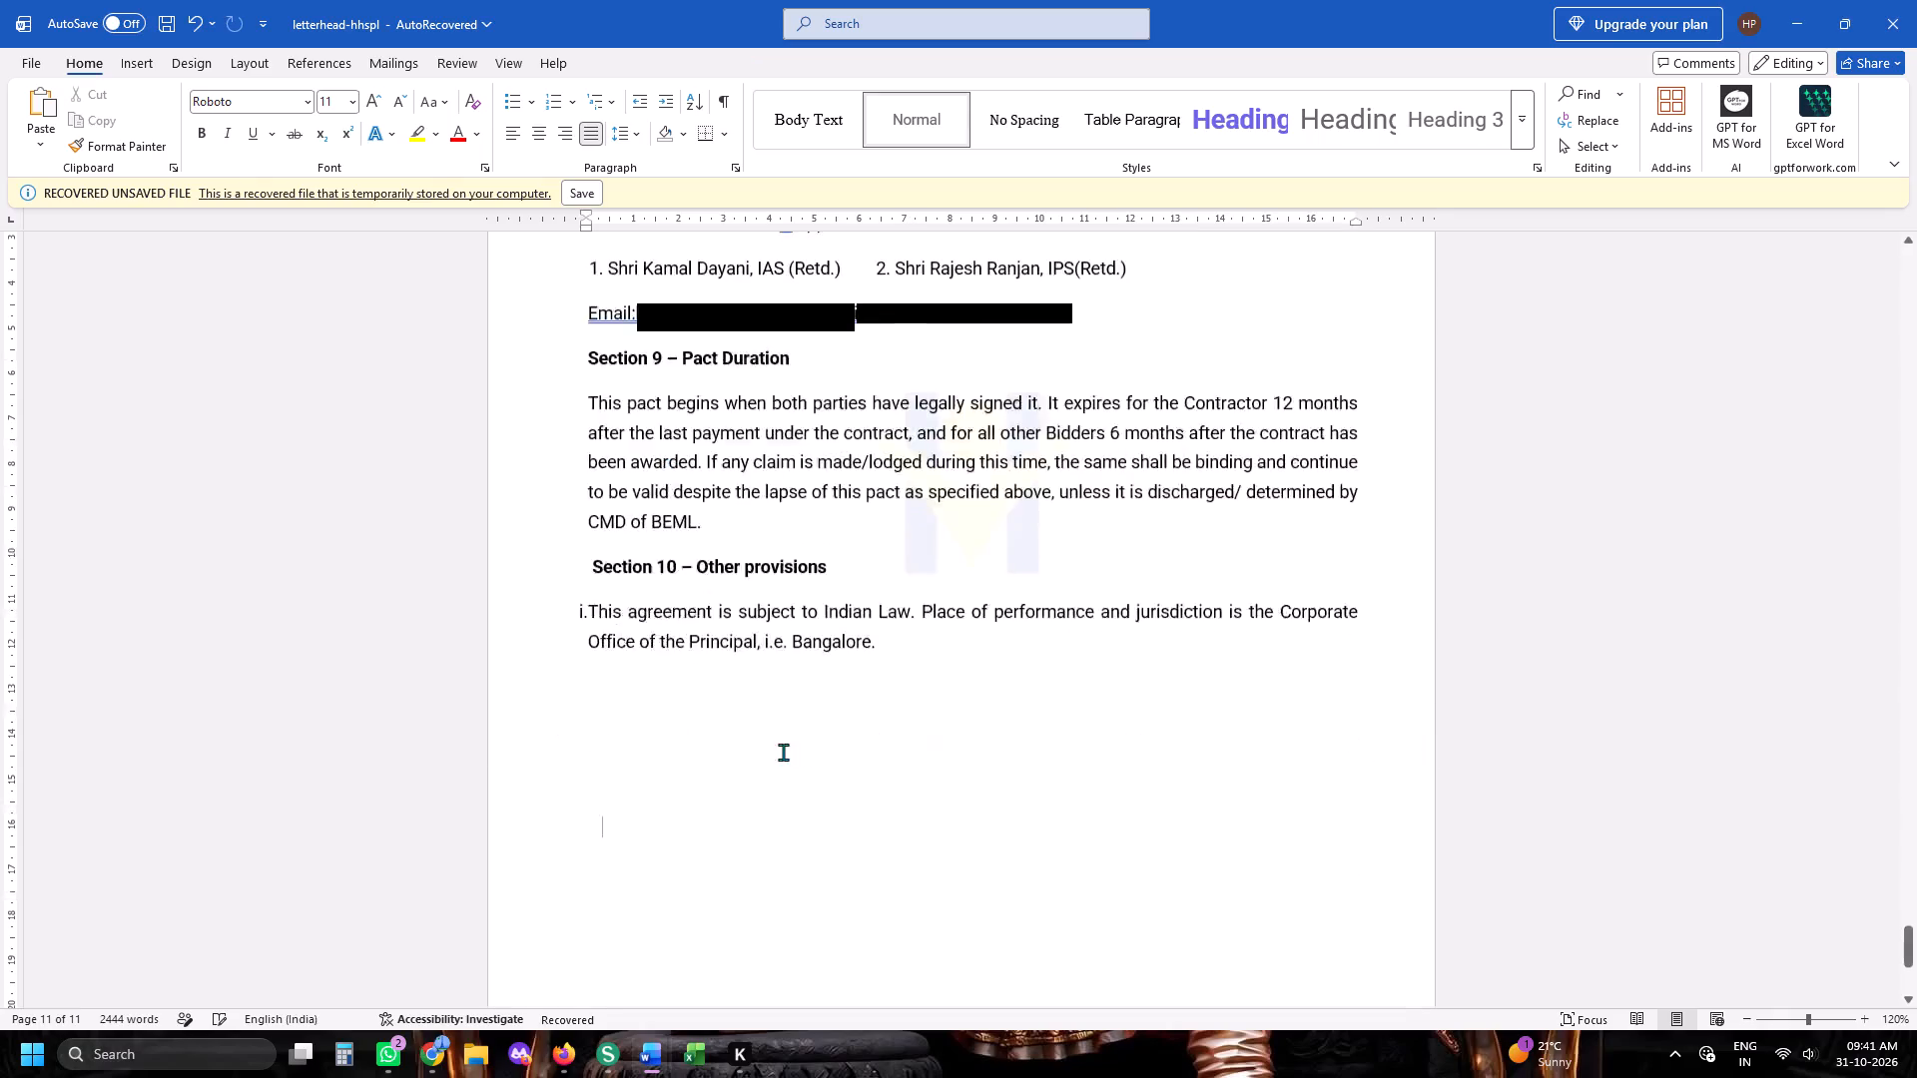
Insert spaces between the two monitors' email entries so the second one sits under the second monitor's name.
scroll(661, 692, "up", 5)
scroll(661, 688, "down", 11)
scroll(790, 604, "up", 2)
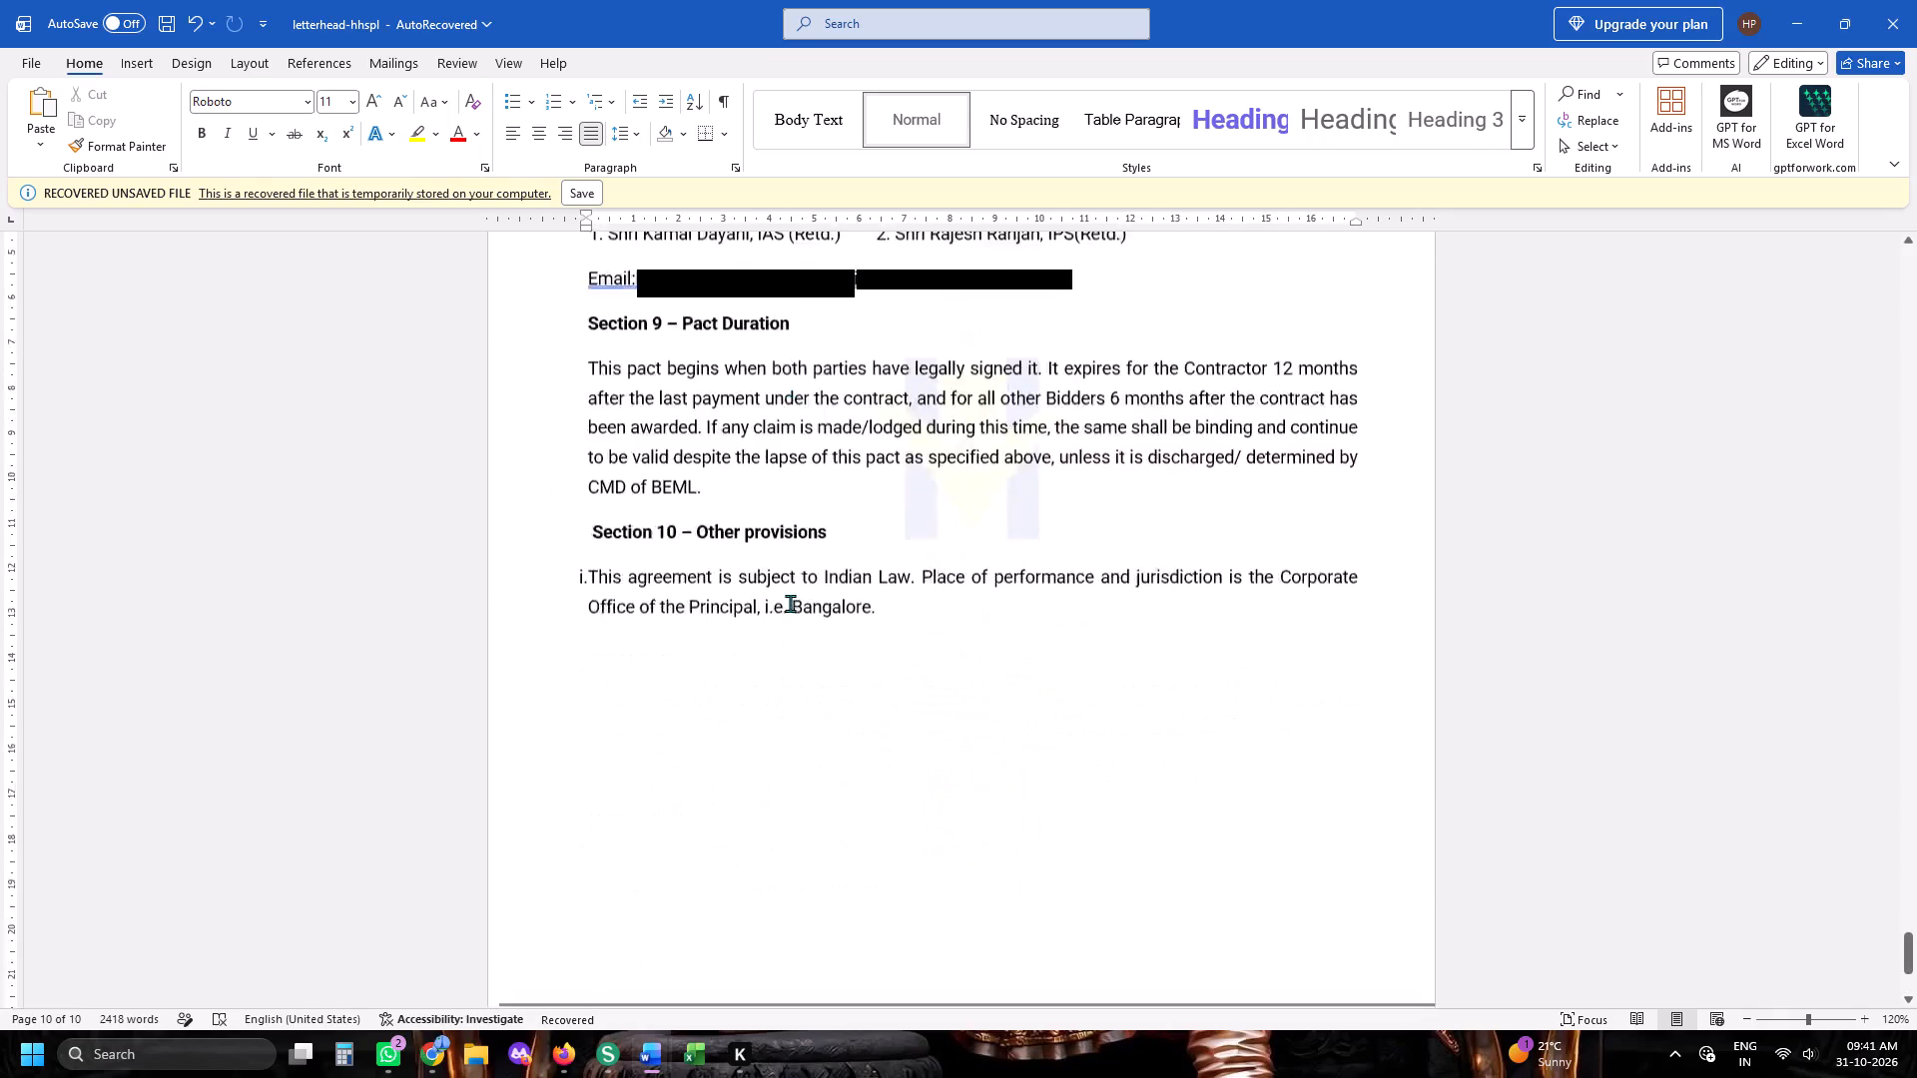
scroll(790, 603, "up", 6)
scroll(790, 602, "down", 7)
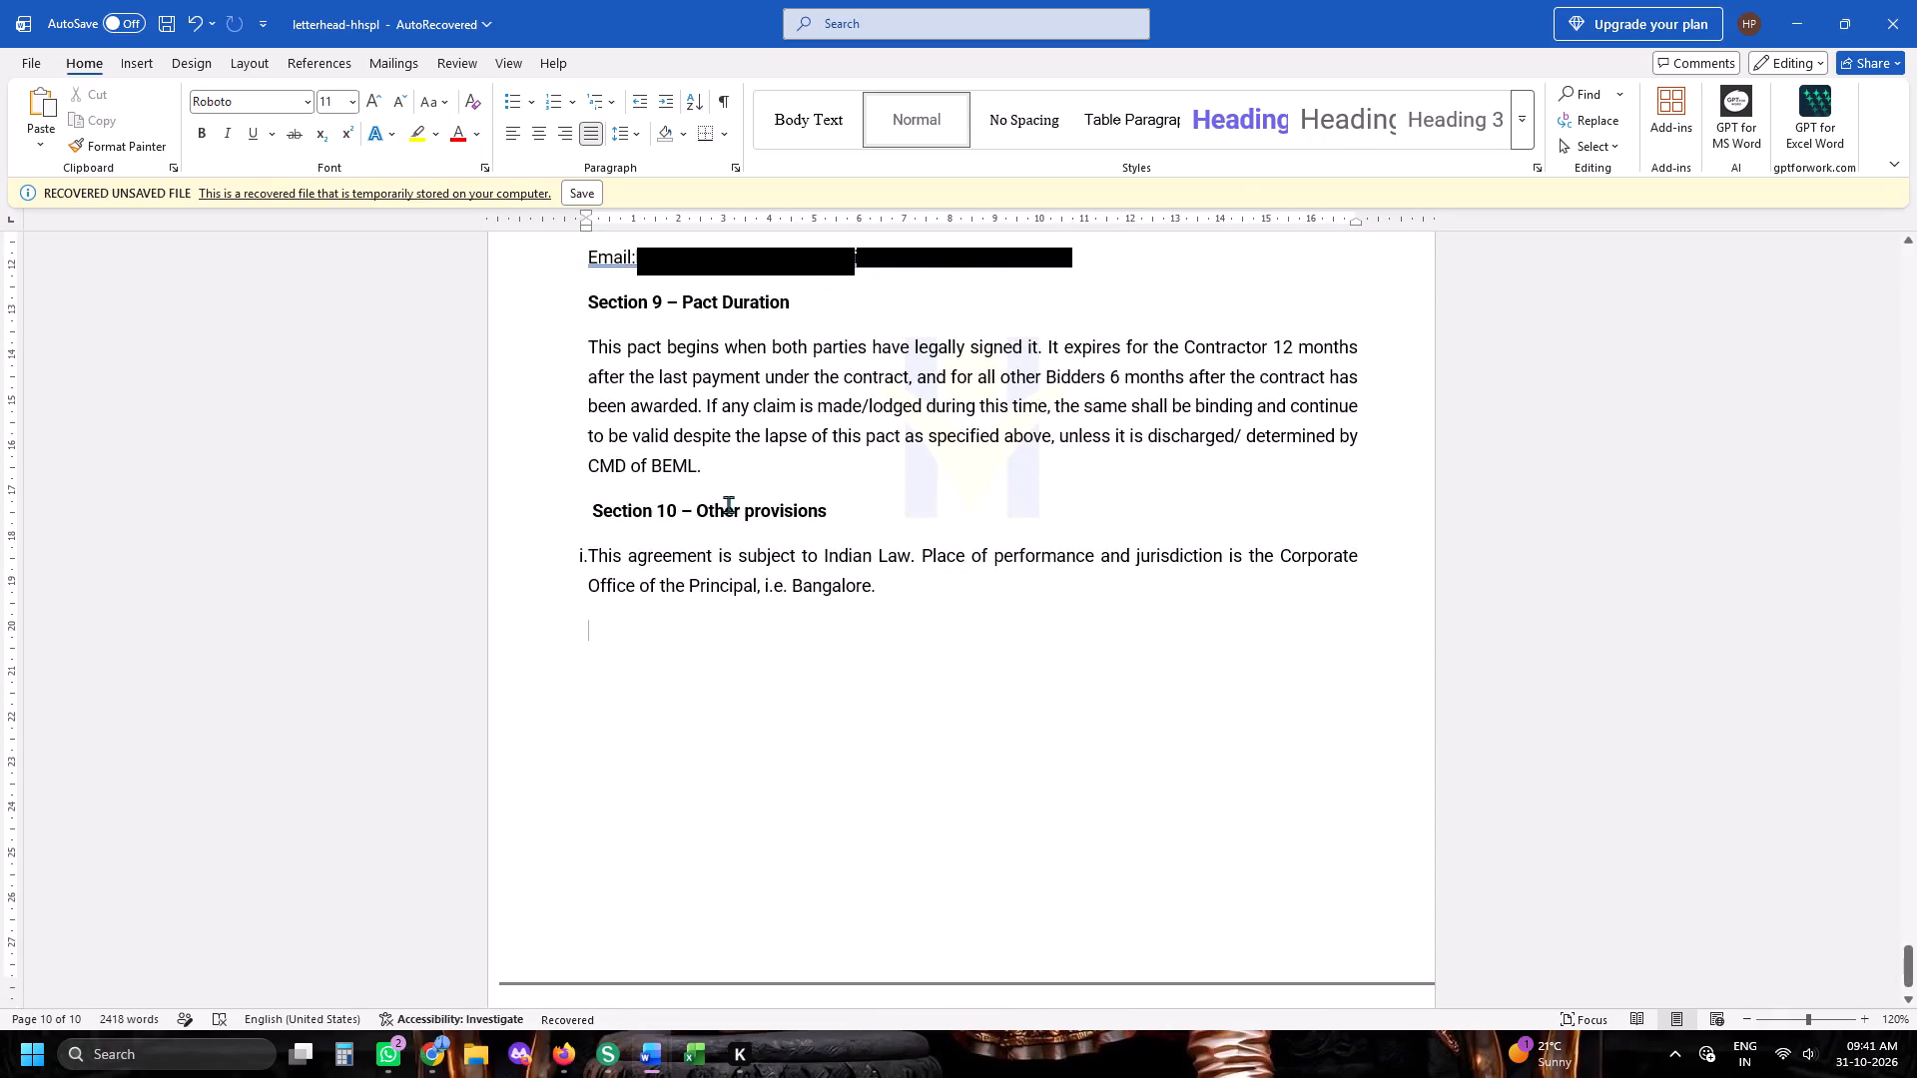
scroll(728, 501, "up", 3)
left_click_drag(588, 439, 719, 475)
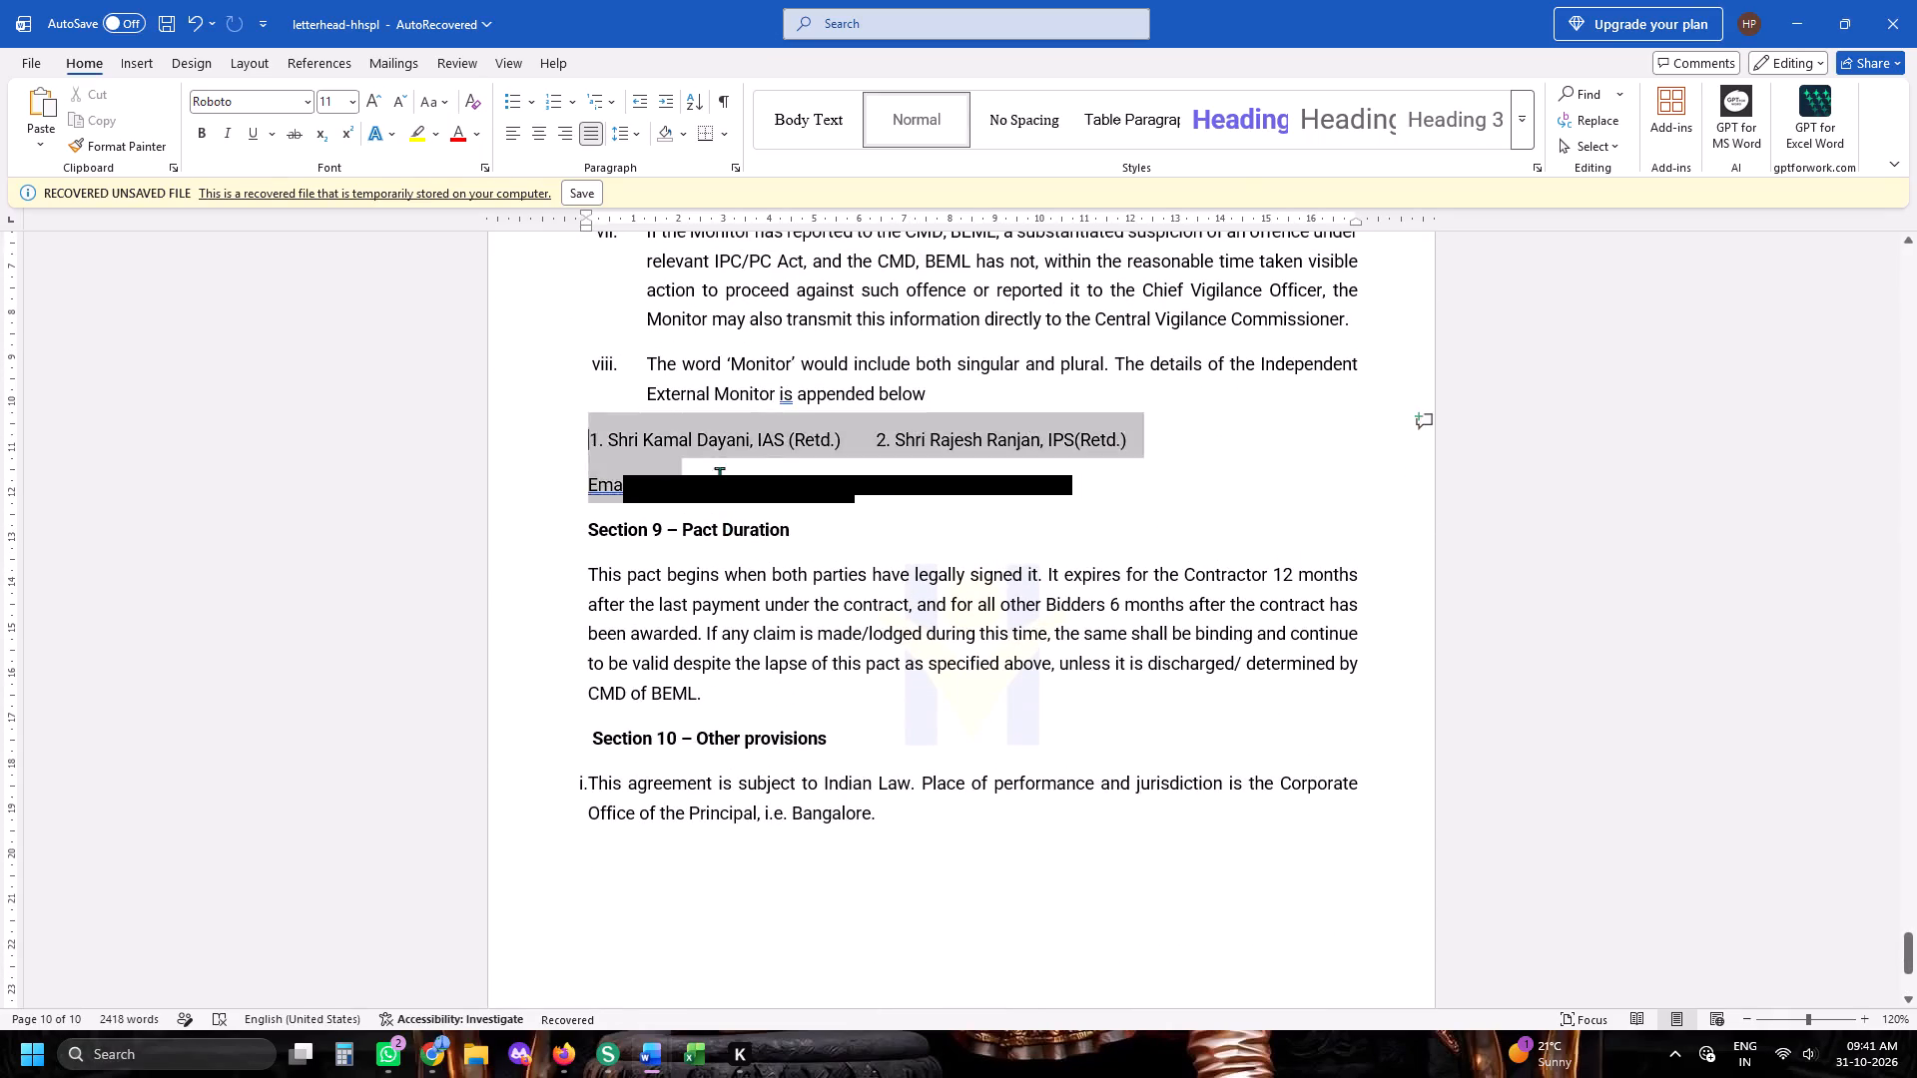
left_click_drag(719, 475, 981, 503)
left_click(806, 482)
left_click(816, 482)
key("space")
key("space")
key("space")
key("space")
key("space")
key("space")
key("space")
key("space")
key("space")
key("space")
key("space")
key("space")
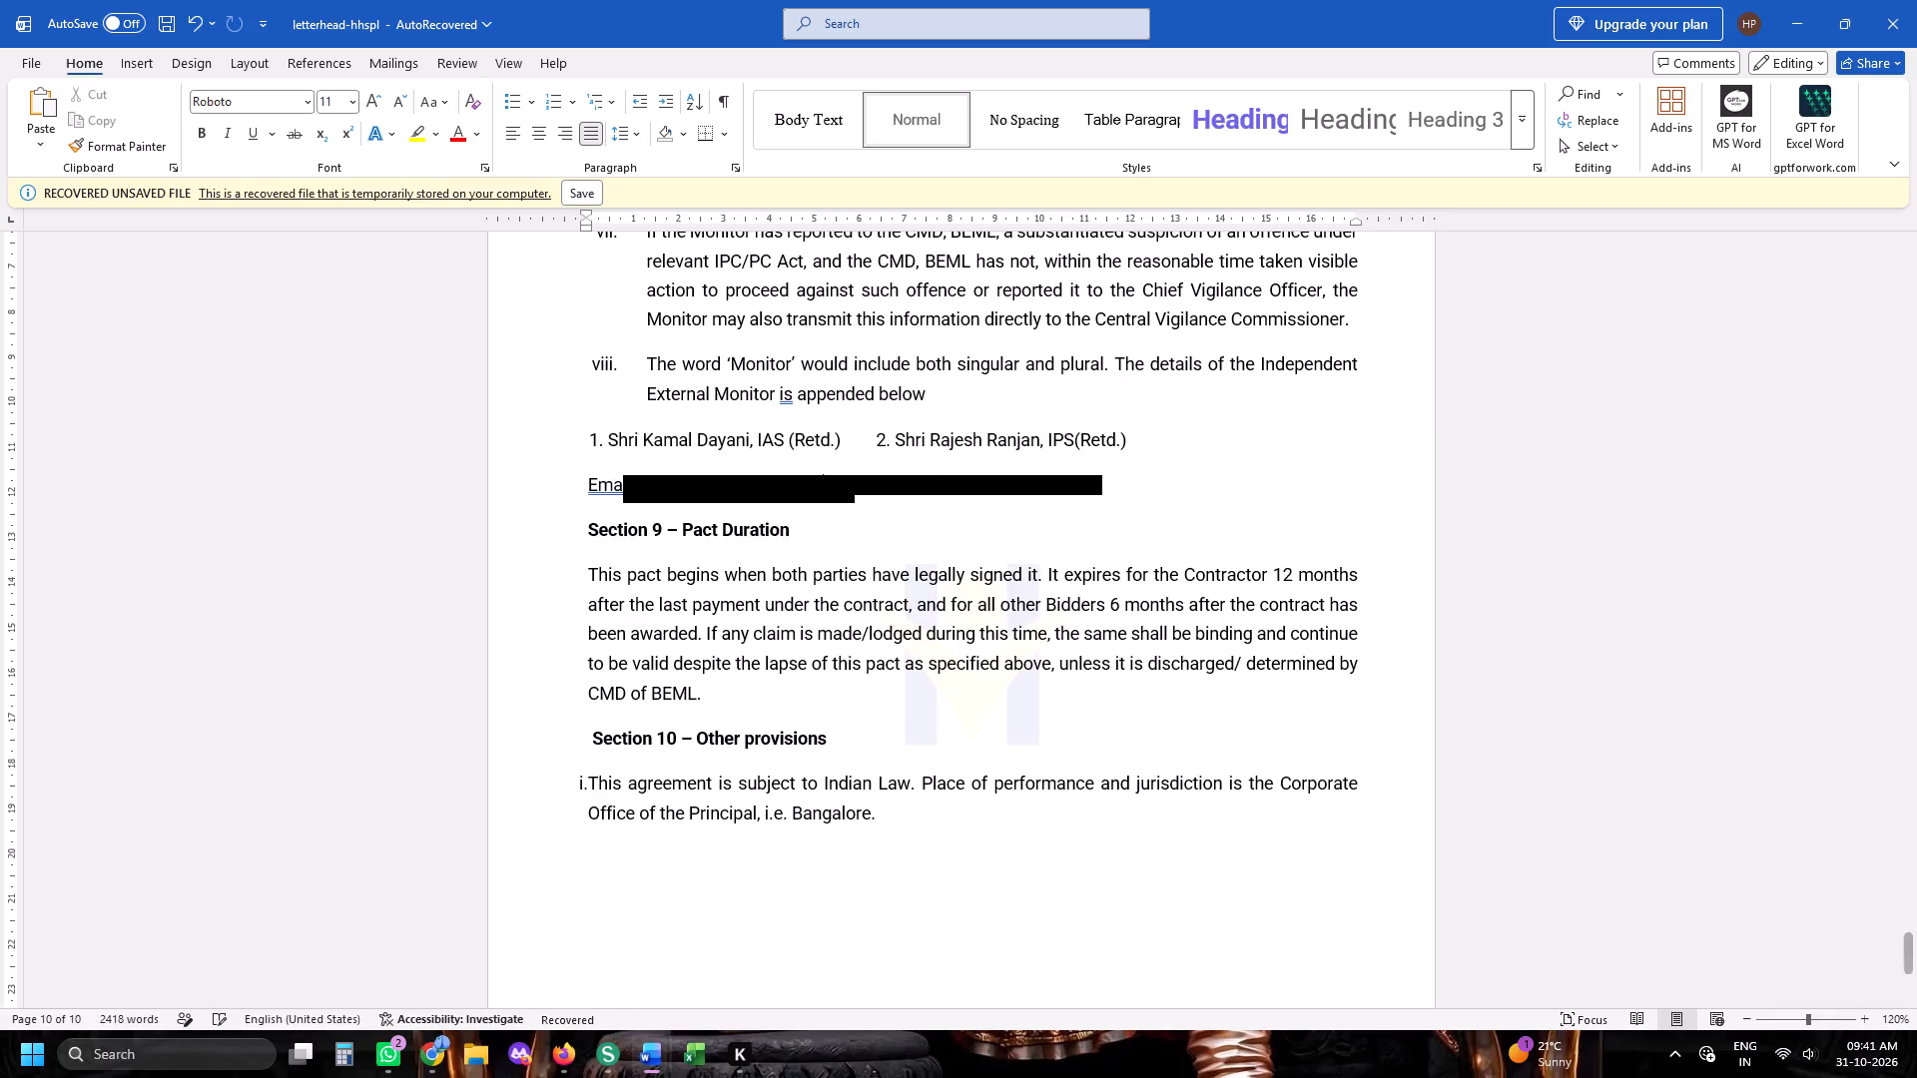
key("space")
key("space")
key("space")
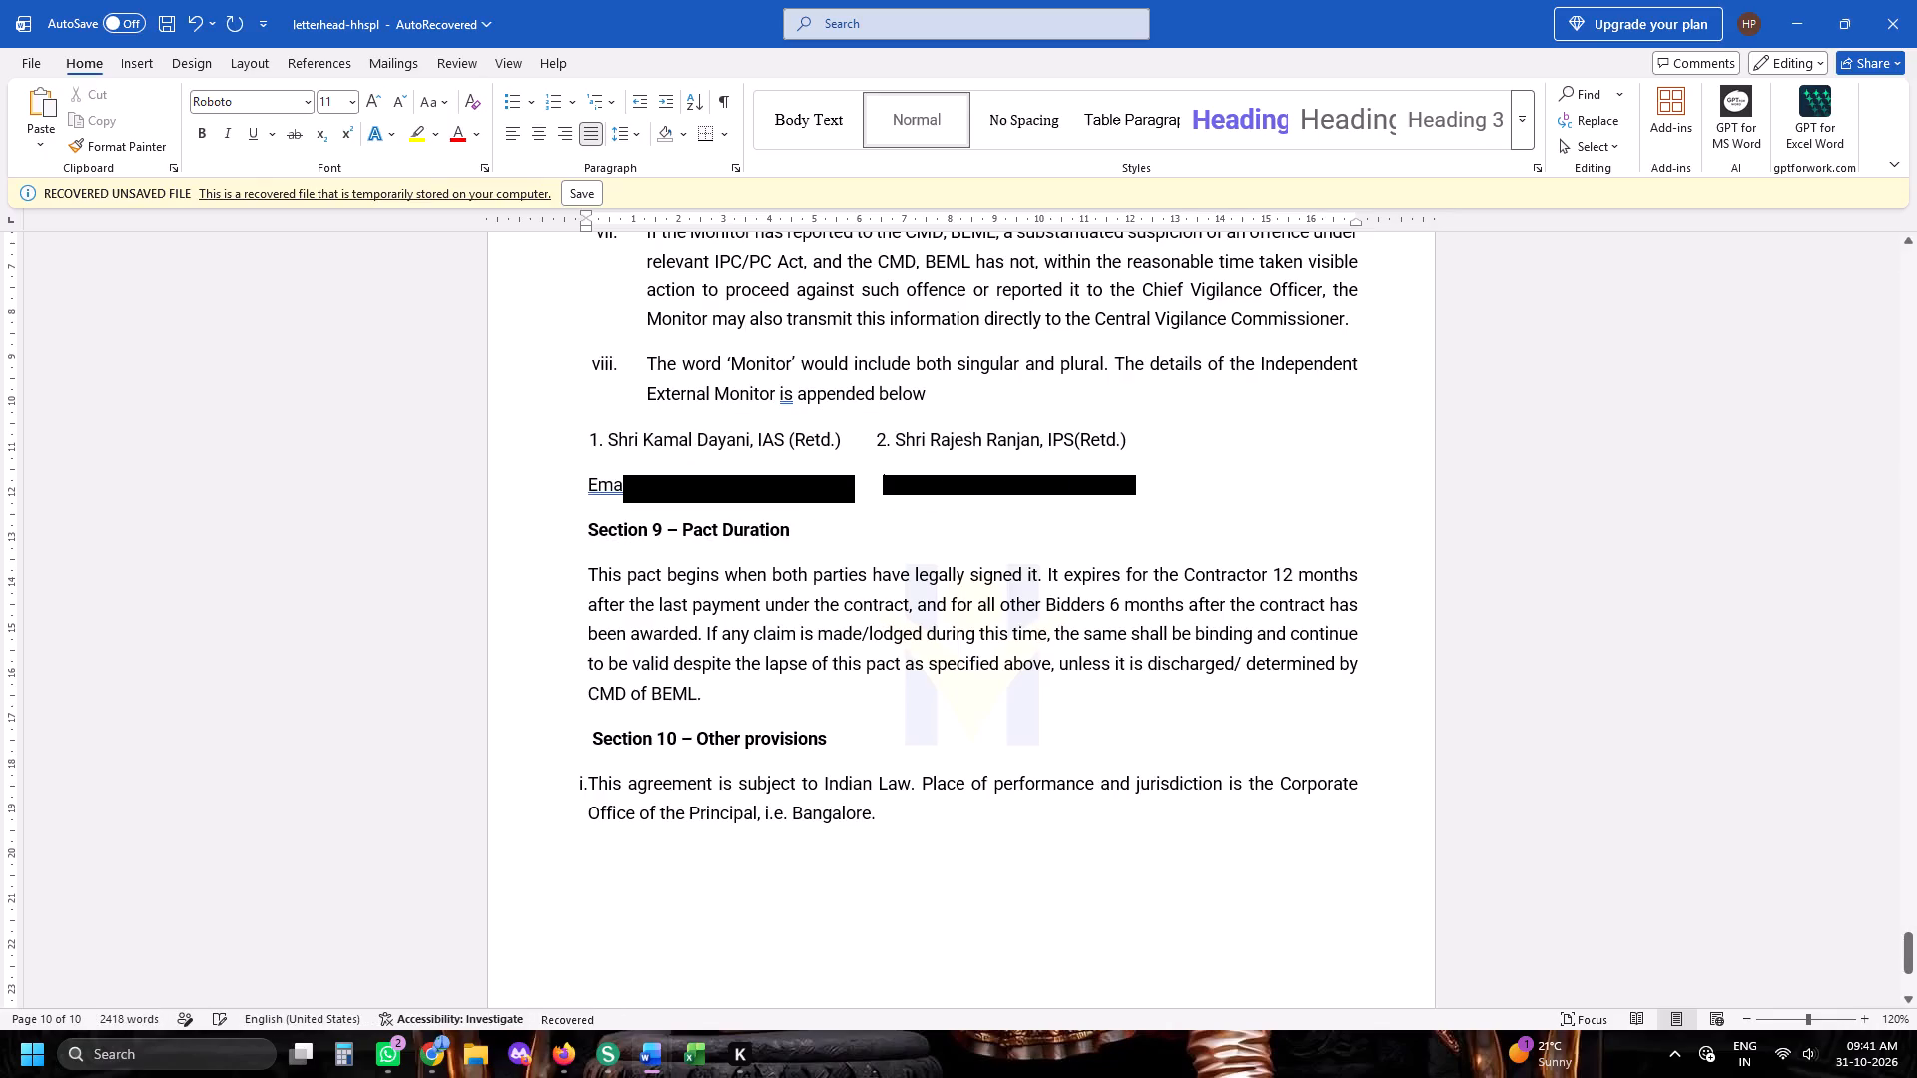
Make the two lines with the monitors' names and emails bold.
left_click_drag(560, 434, 1152, 480)
key("b")
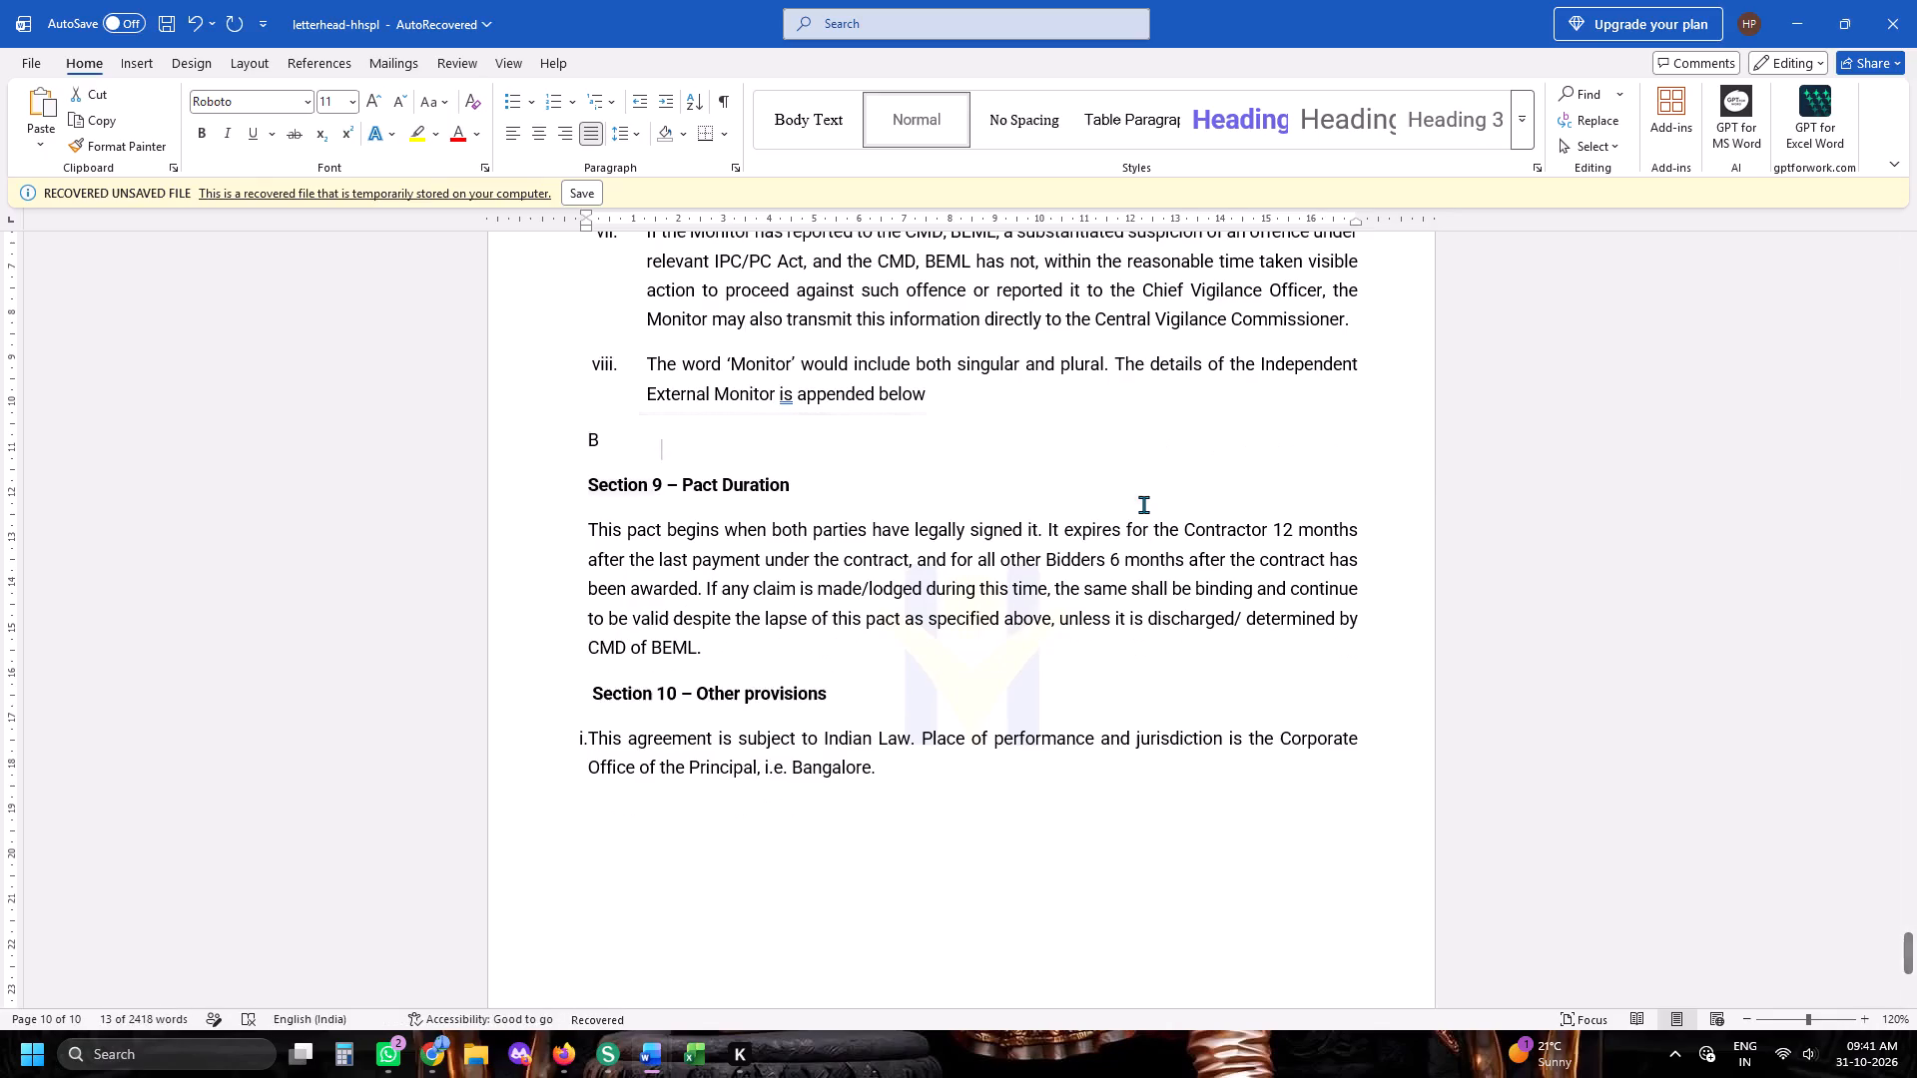
key("ctrl+z")
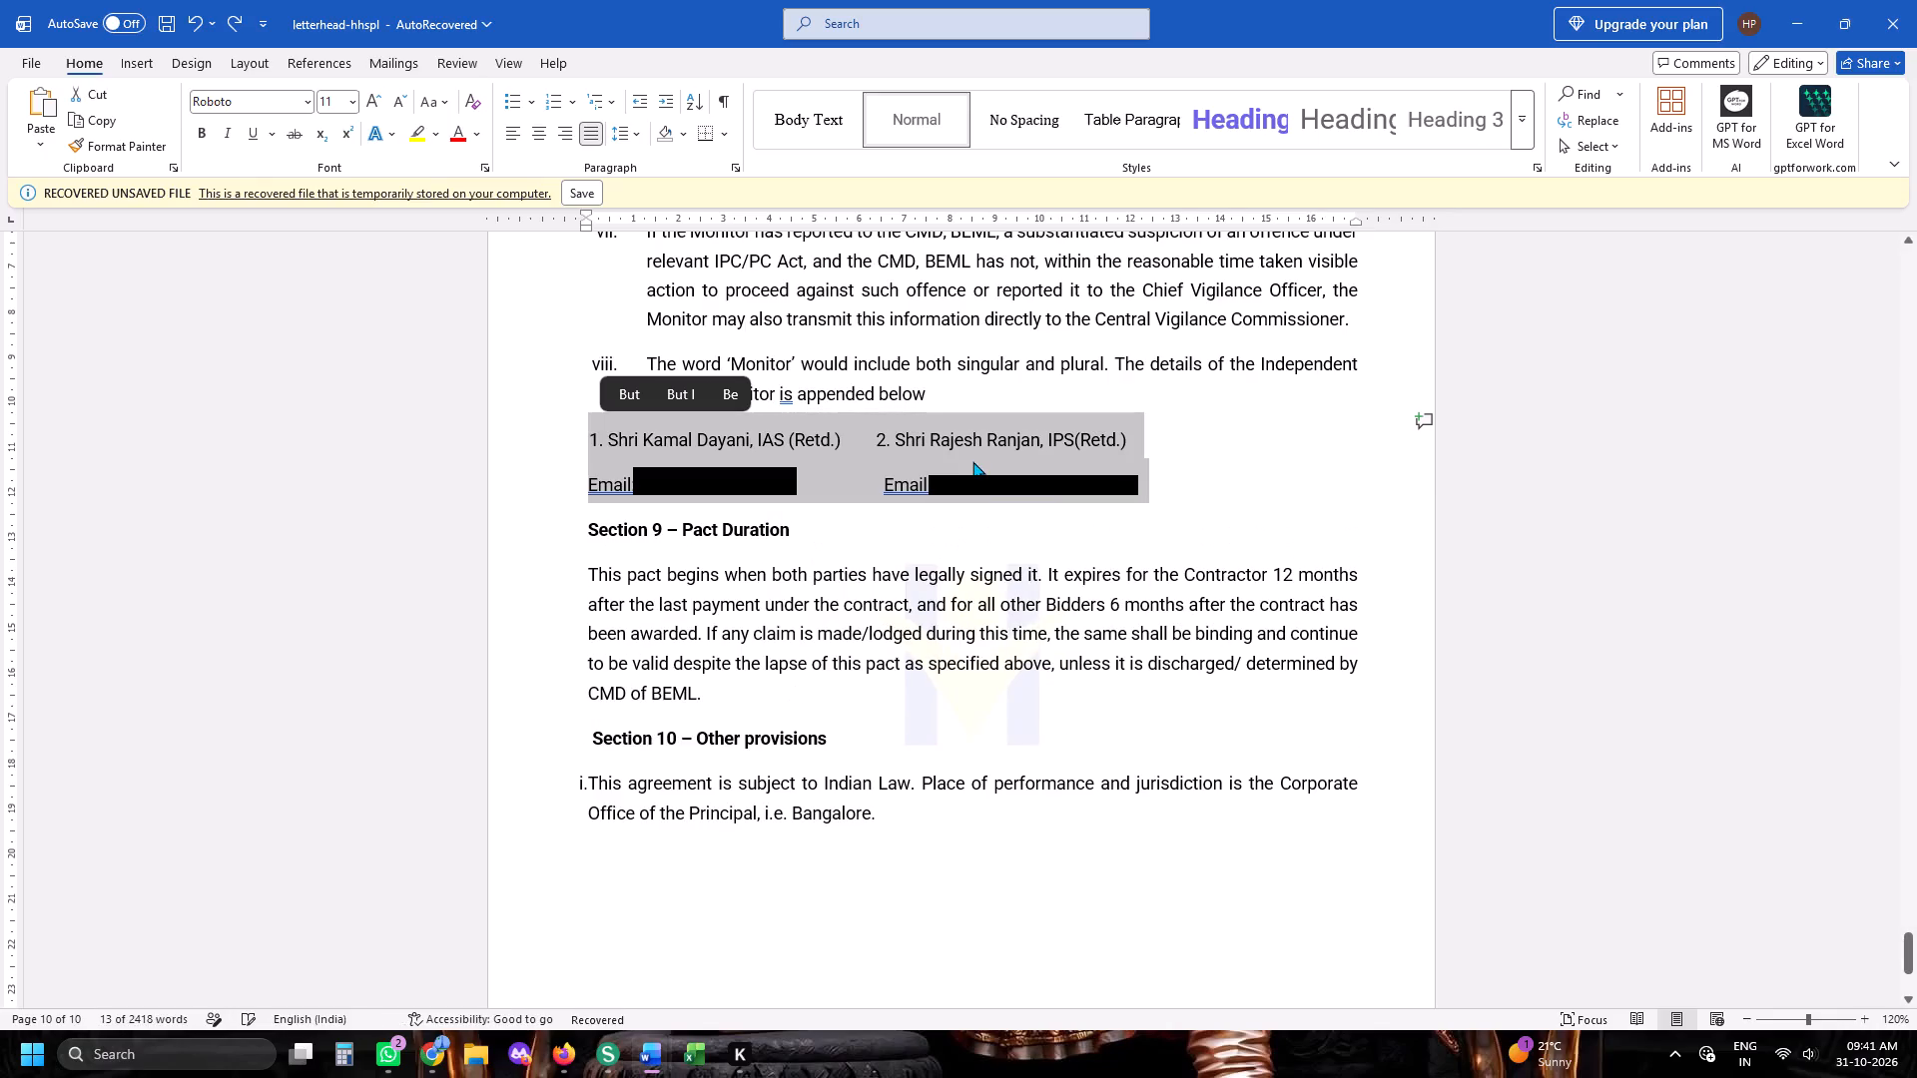
key("ctrl+b")
Remove the space before paragraph from the monitors' name and email lines.
left_click(639, 135)
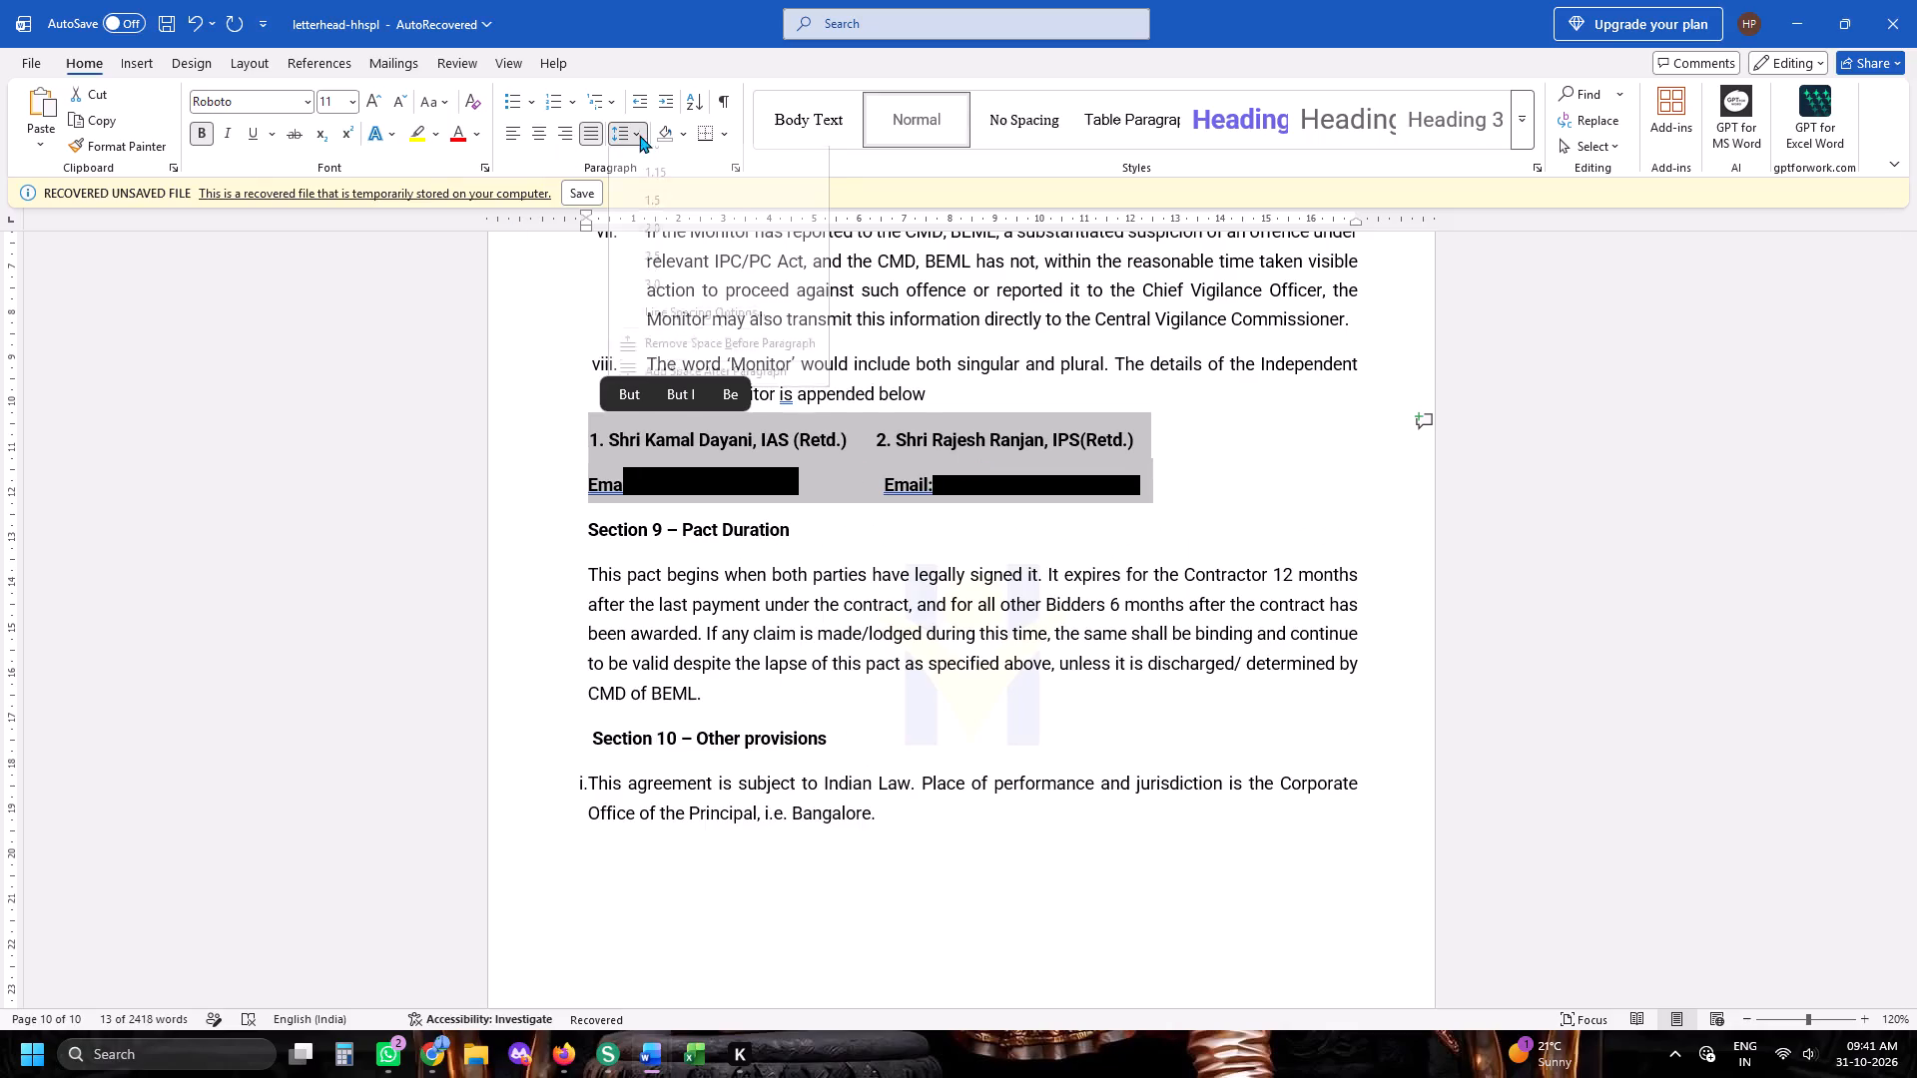
left_click(641, 362)
left_click(990, 447)
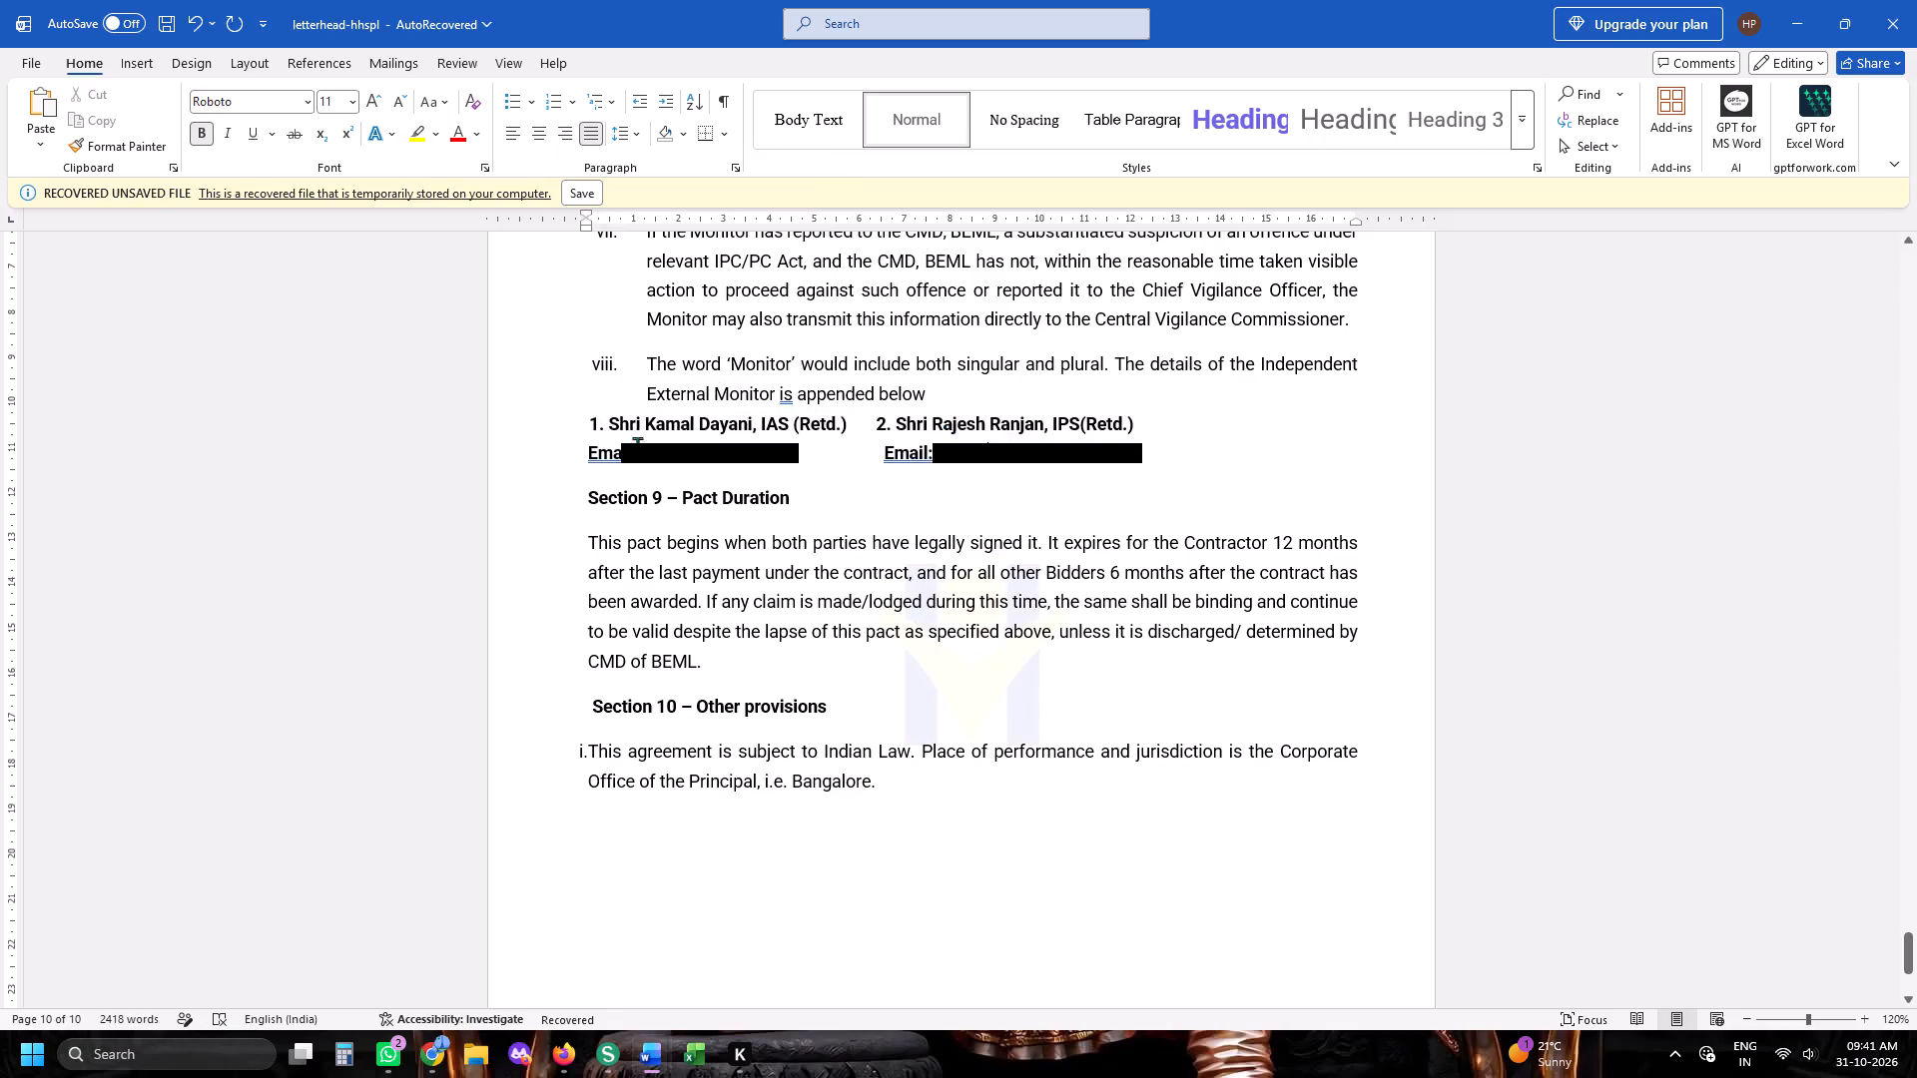
Indent the monitors' name and email lines to align with the text of clause viii.
left_click_drag(587, 418, 1130, 461)
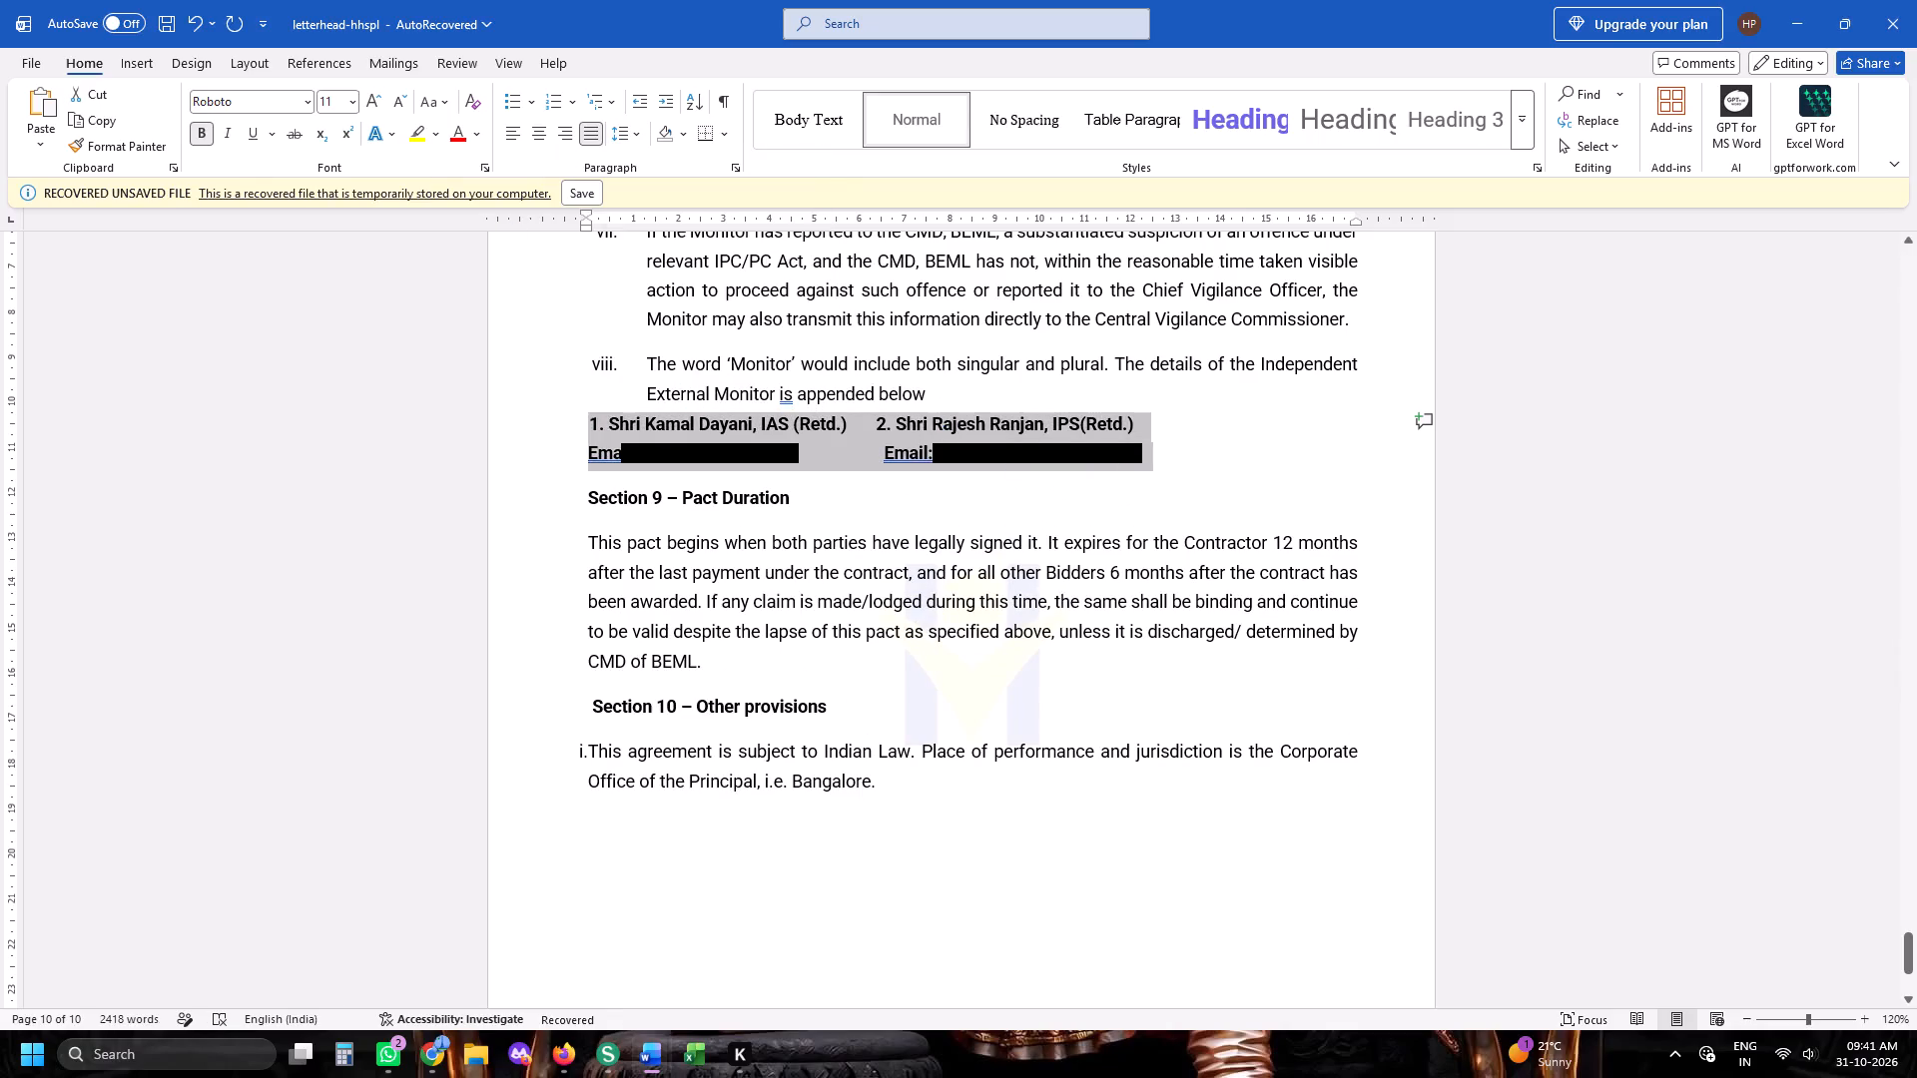
left_click_drag(588, 231, 641, 235)
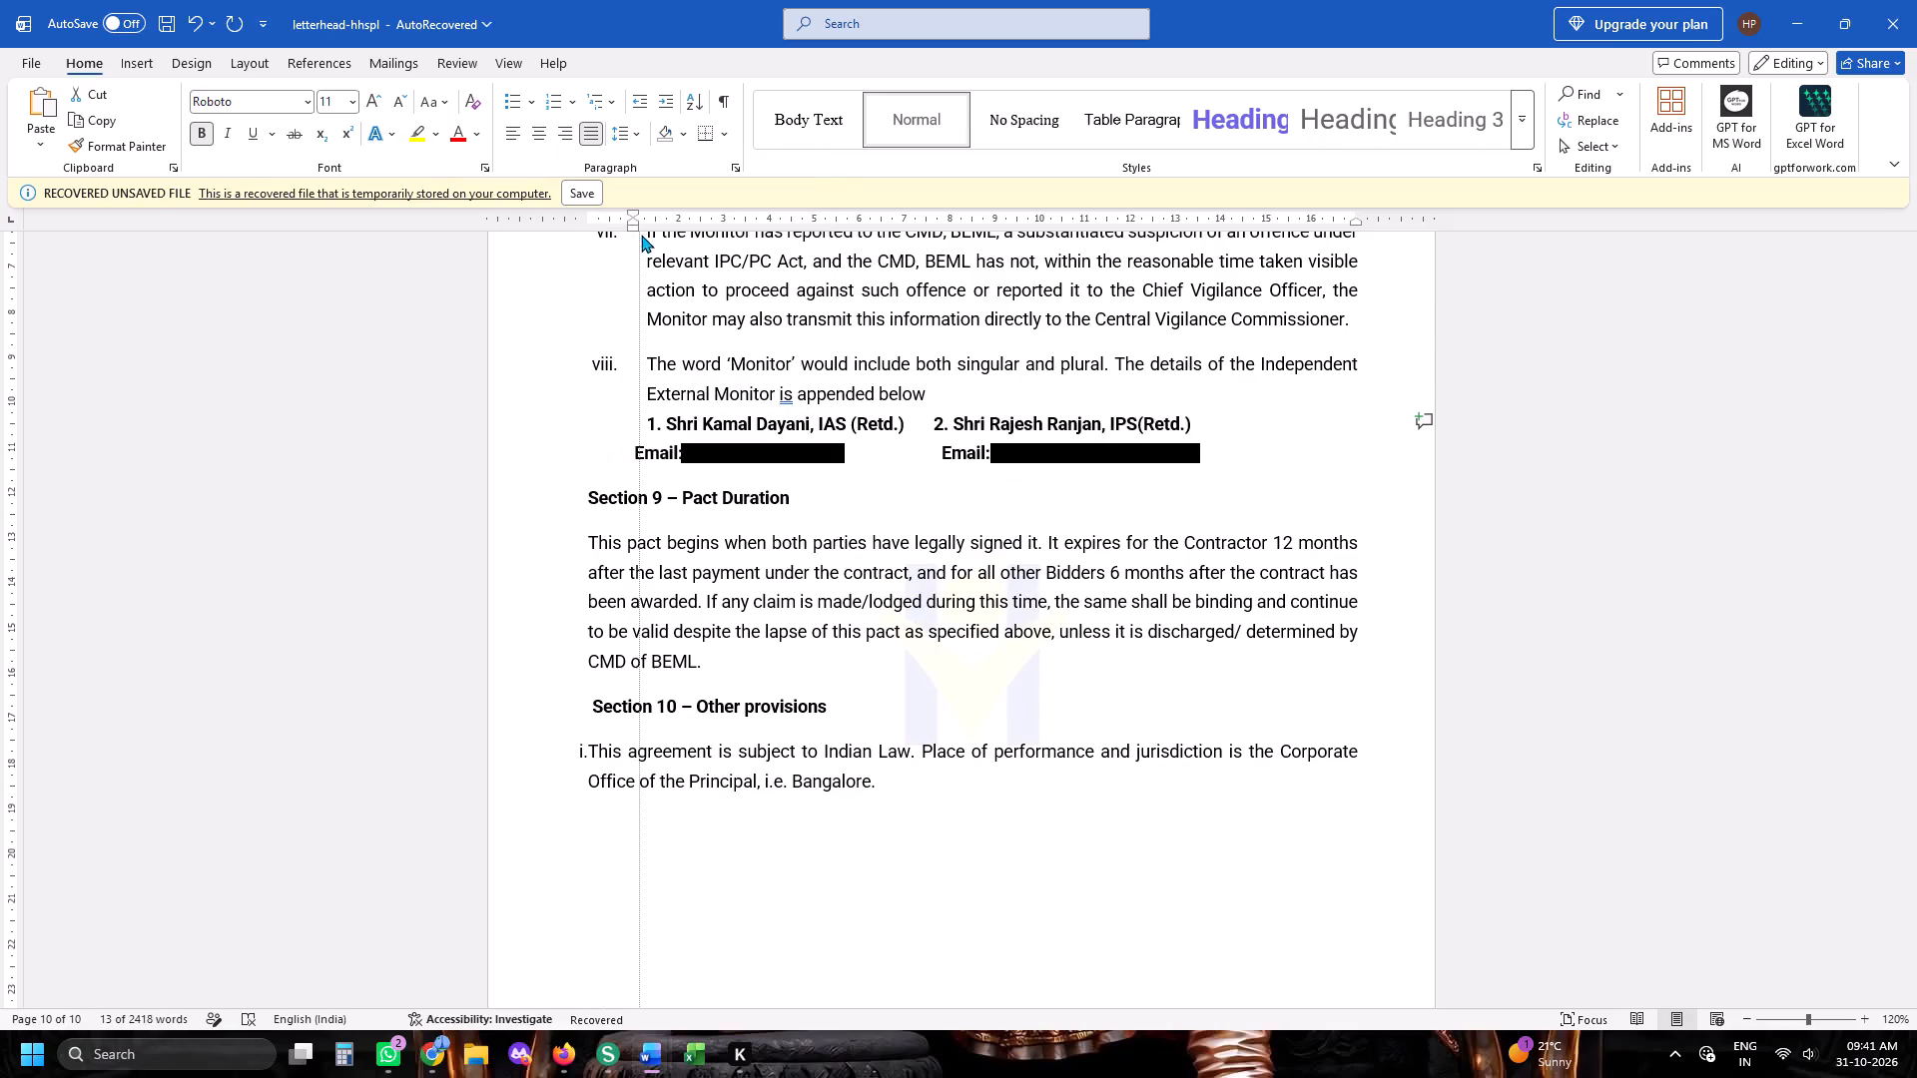
left_click_drag(641, 235, 645, 249)
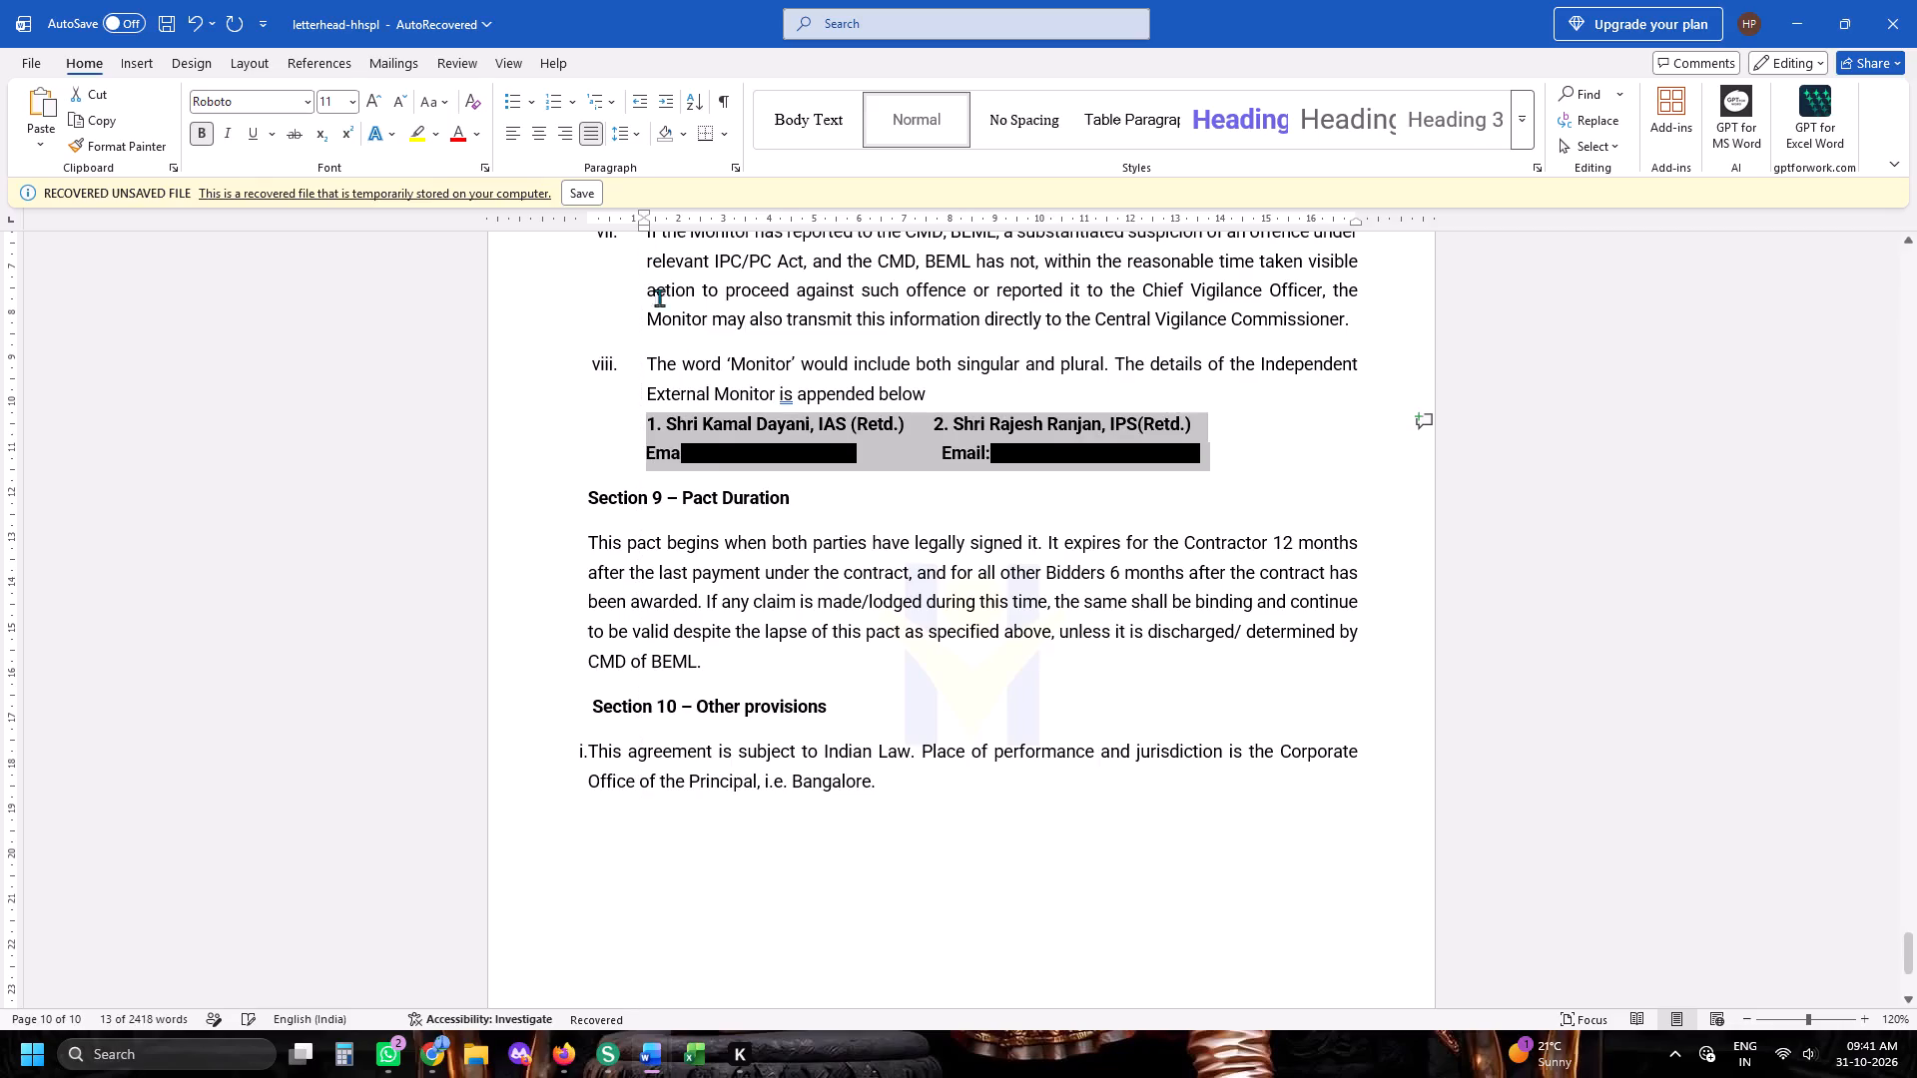
left_click(830, 425)
Join the line starting "to treat the information and documents" to the end of the preceding clause iii in Section 8.
scroll(1179, 486, "up", 7)
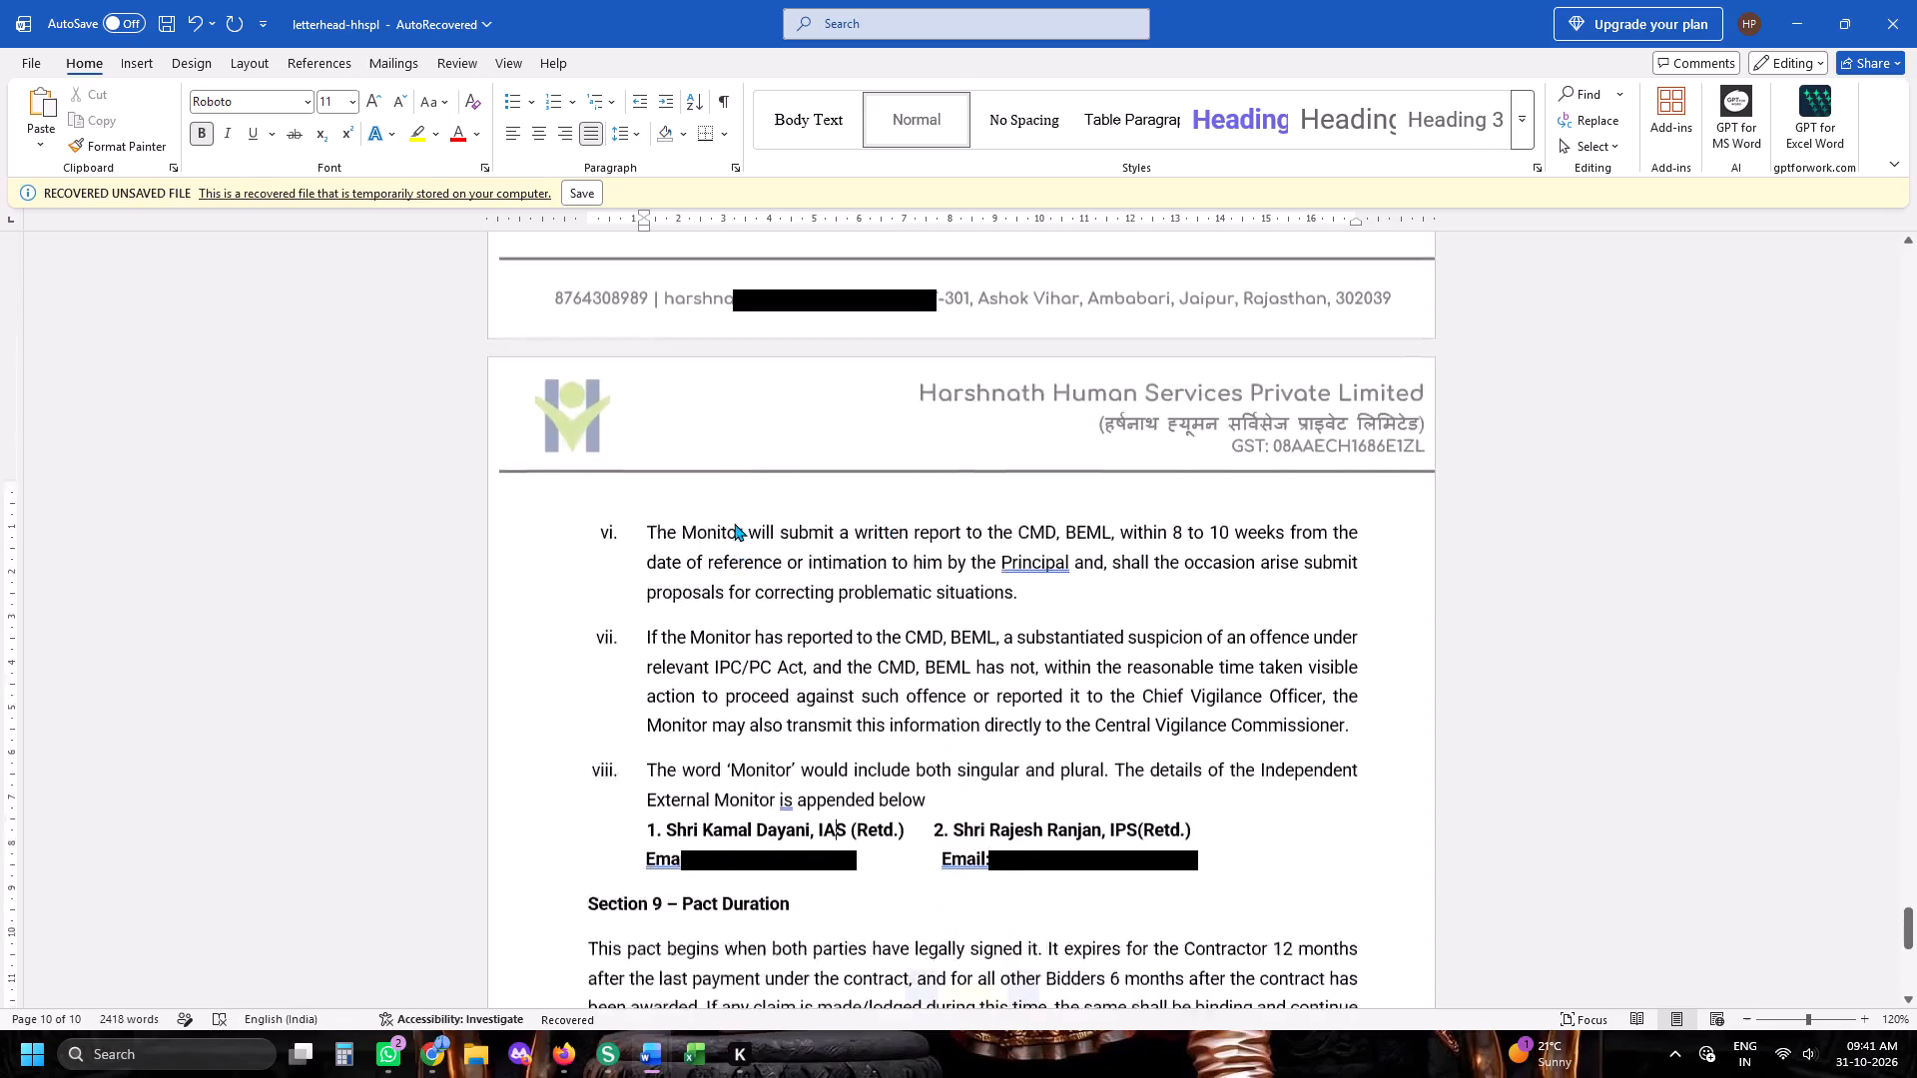
scroll(734, 523, "up", 6)
scroll(743, 569, "down", 12)
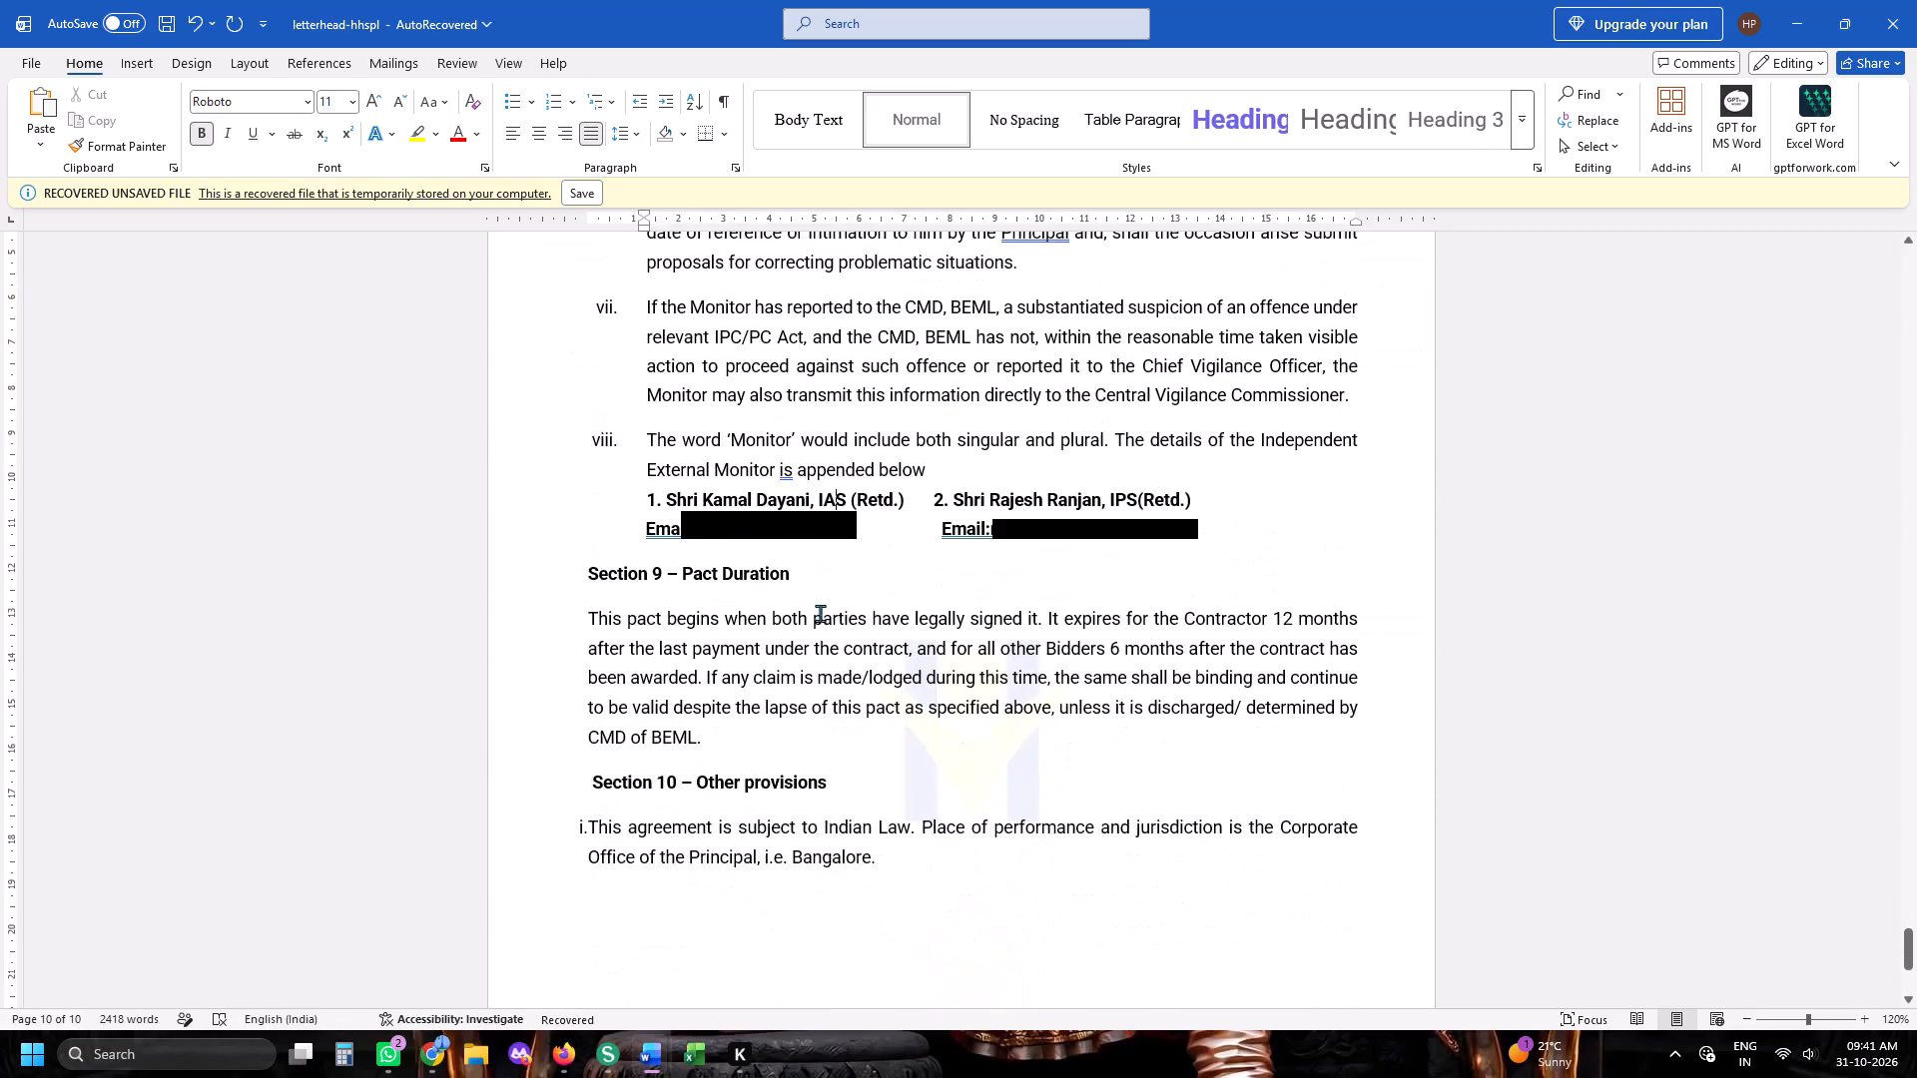
scroll(885, 428, "up", 13)
scroll(776, 611, "up", 2)
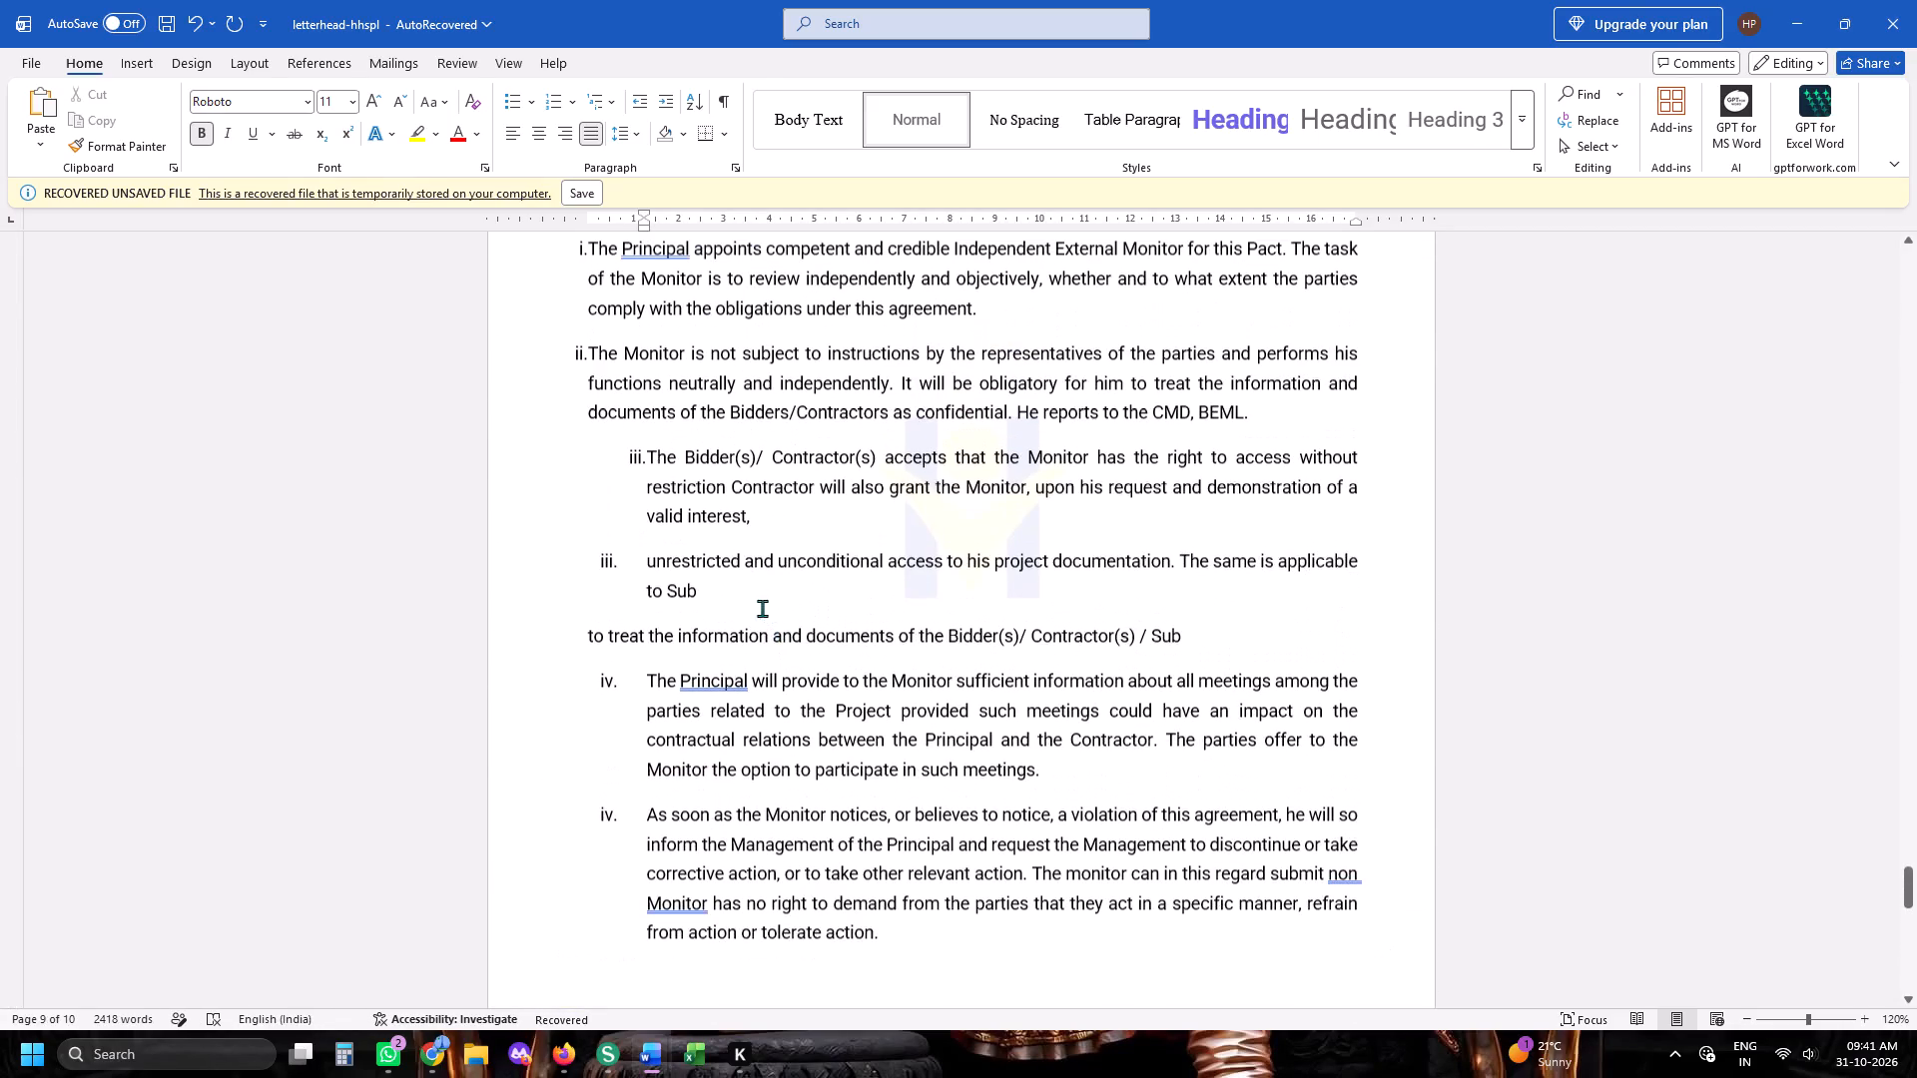
left_click(563, 642)
left_click(577, 643)
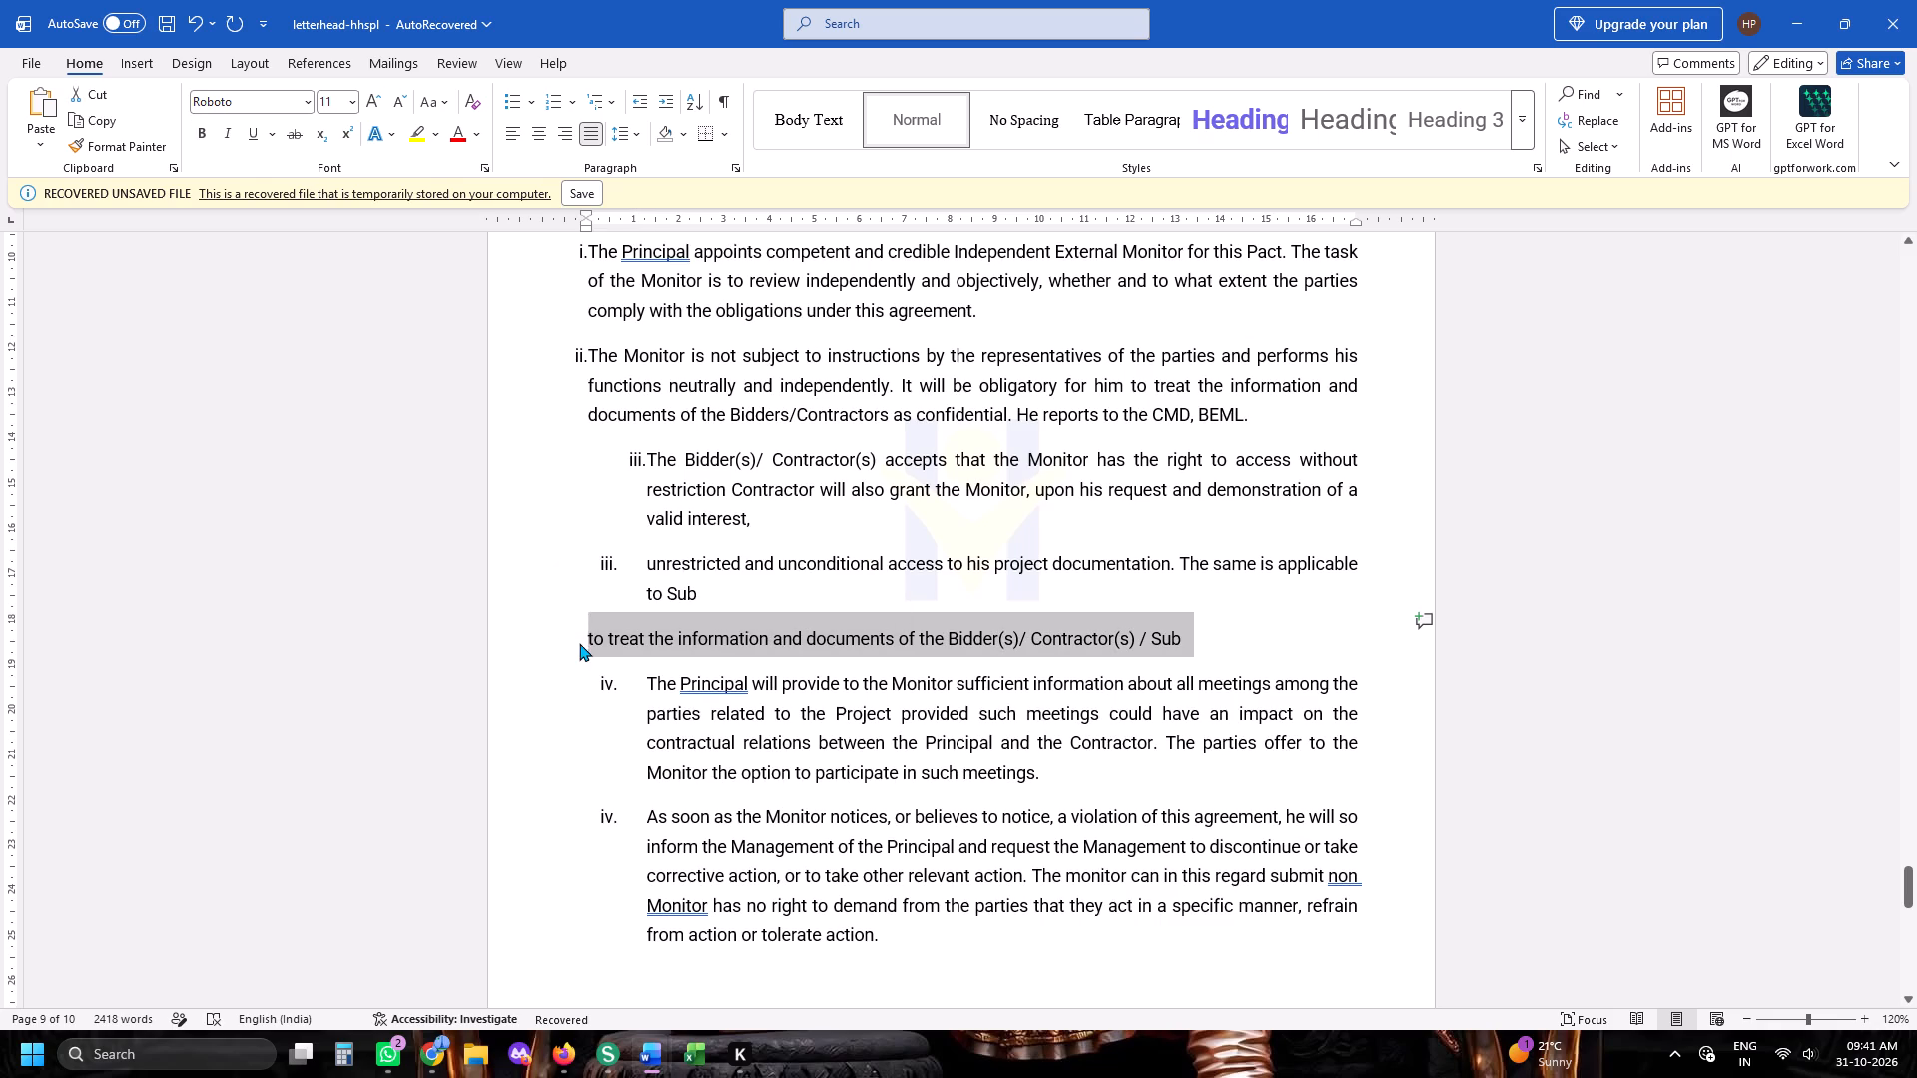
key("BackSpace")
key("BackSpace")
Join the paragraph starting "Principal has substantive suspicion" to the preceding paragraph in Section 7.
scroll(641, 645, "up", 5)
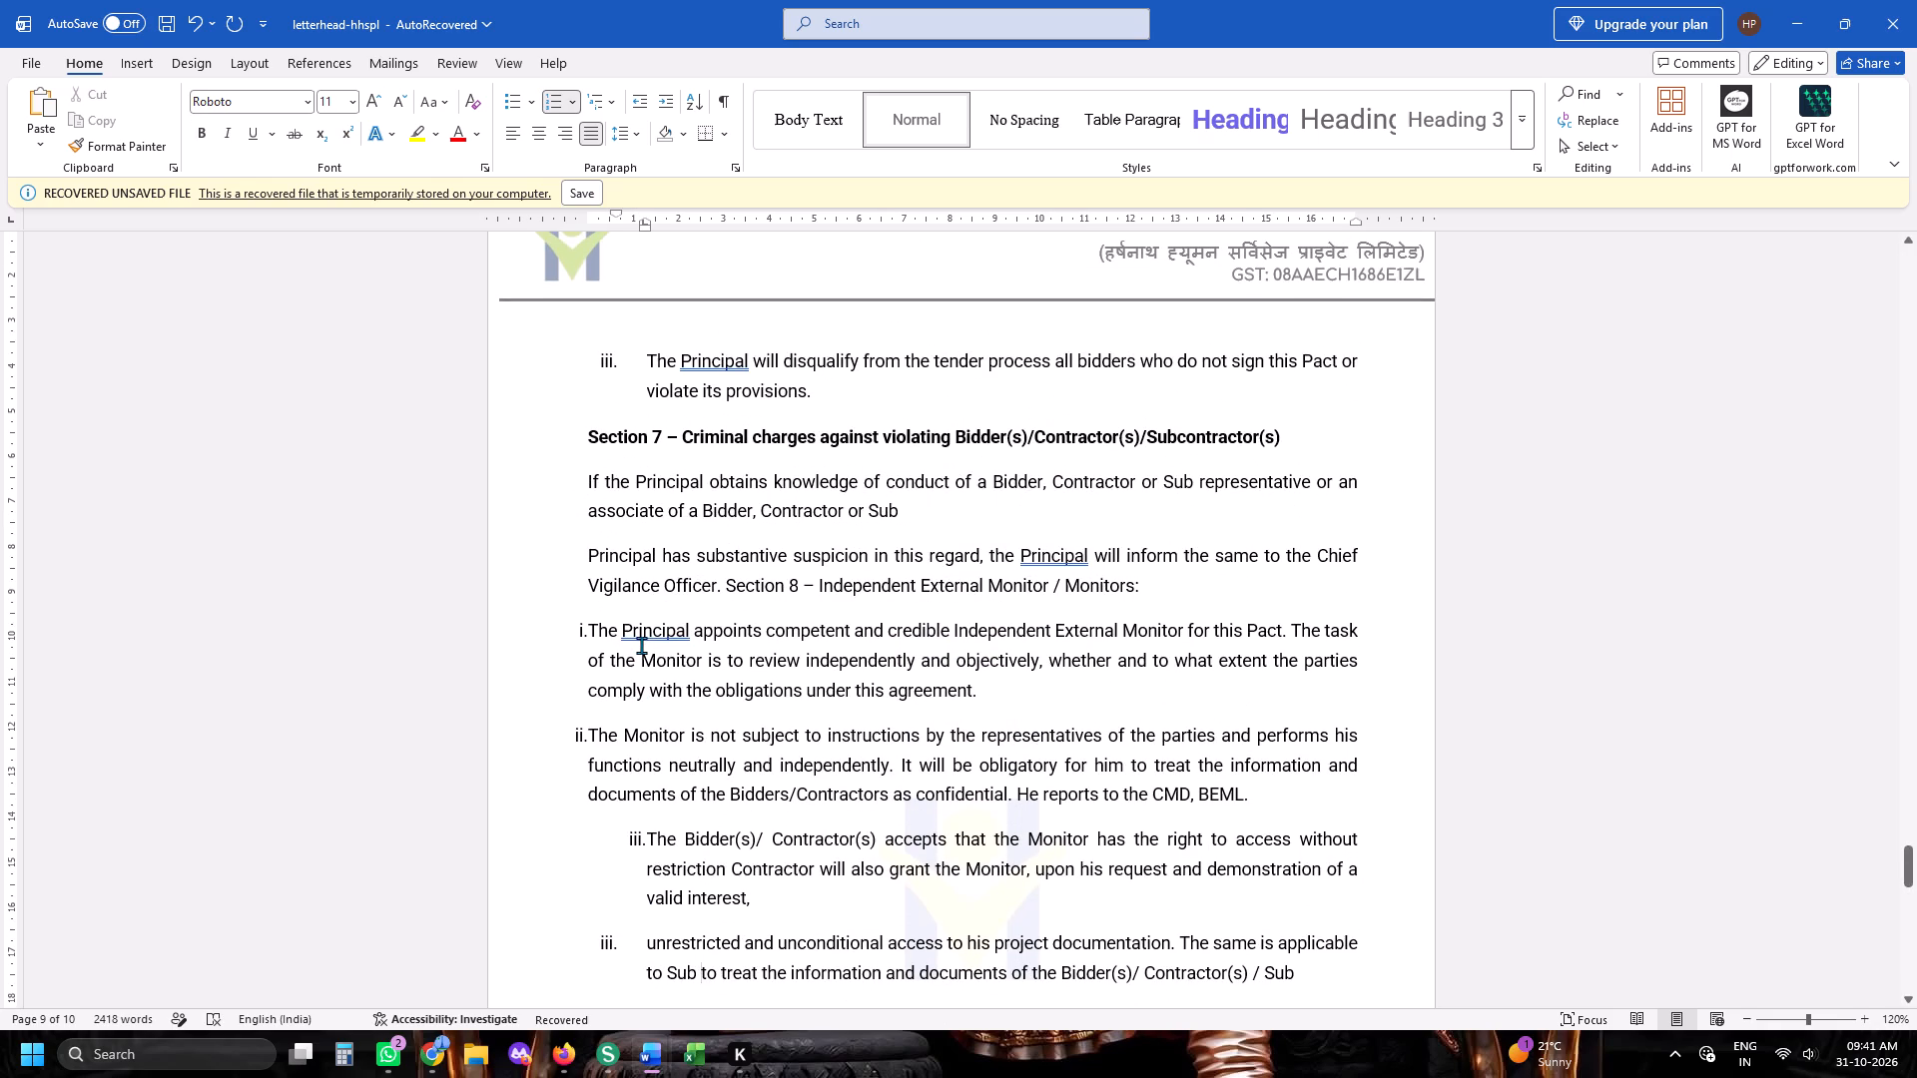
left_click(586, 557)
key("BackSpace")
key("BackSpace")
Shift the indents of Section 2 clause c and both clauses d to the left text margin so they line up with clause b.
scroll(722, 625, "down", 6)
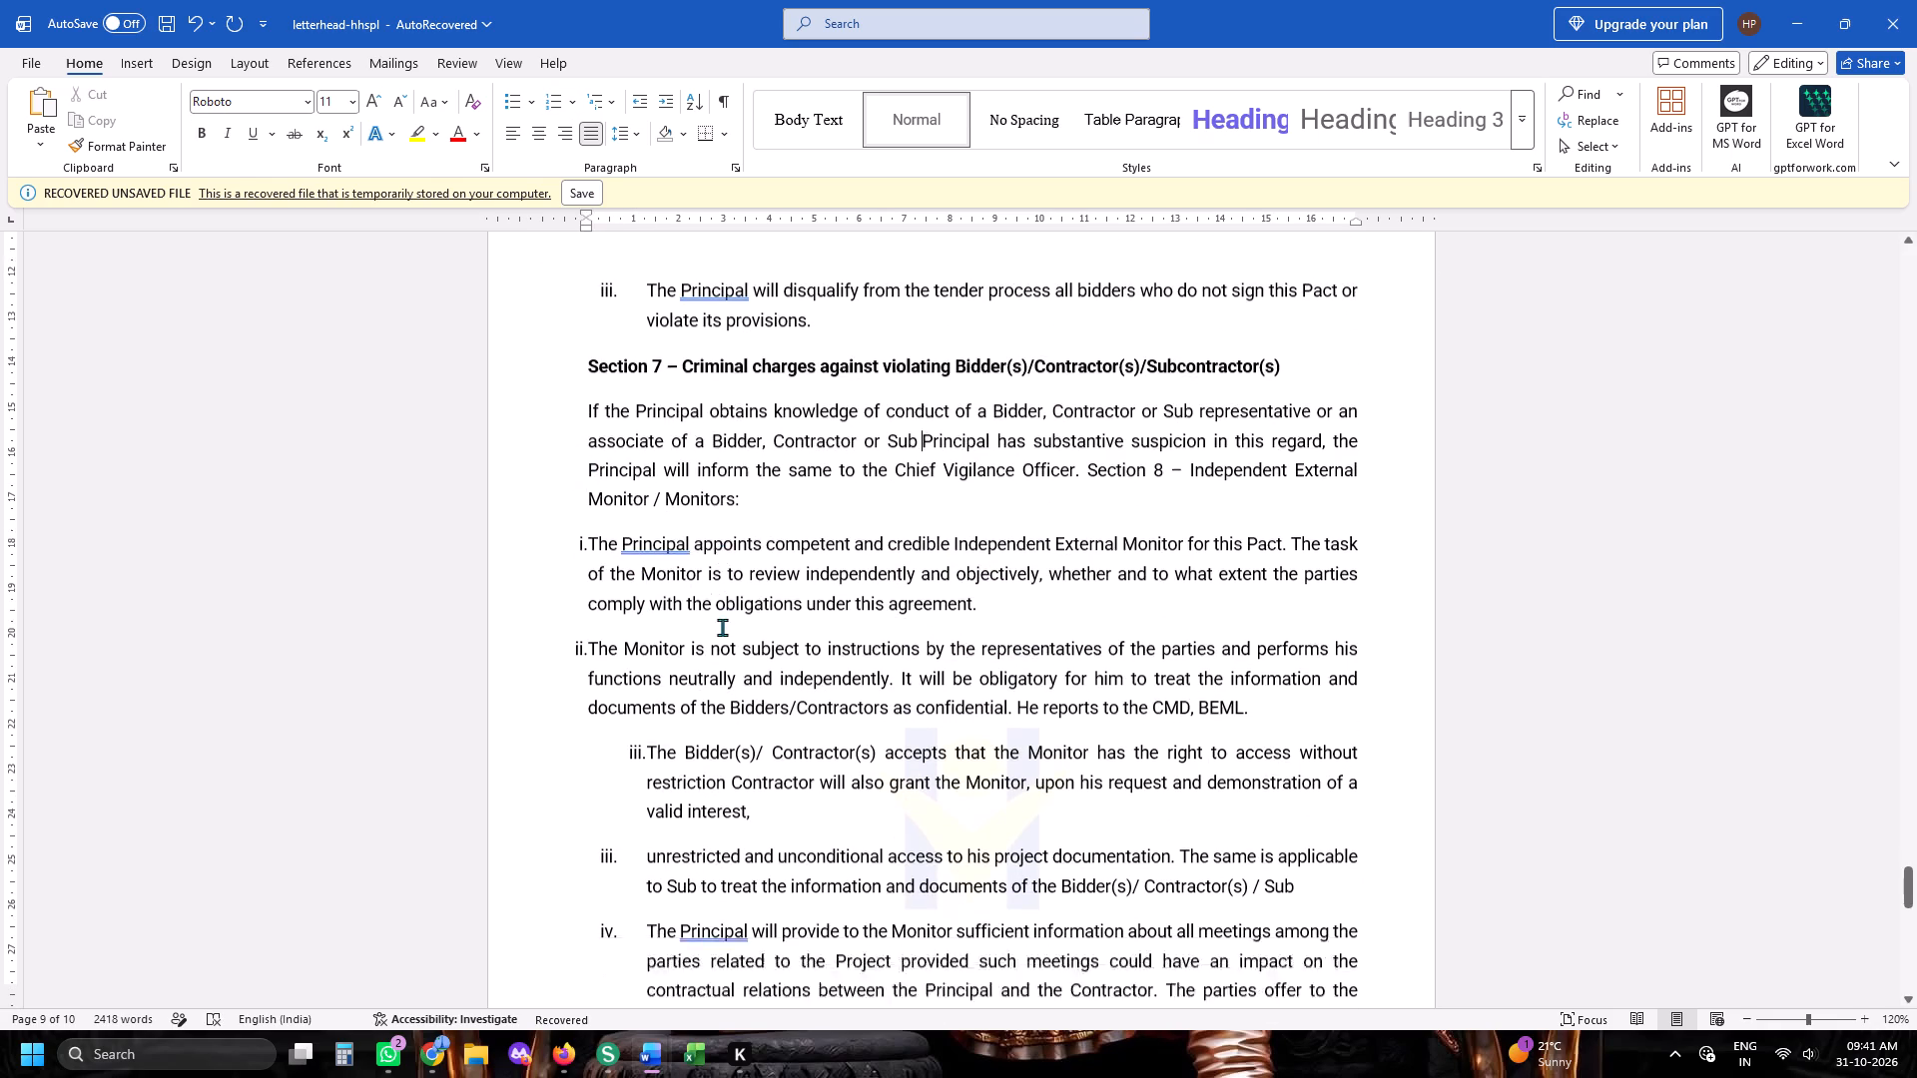
scroll(722, 627, "up", 12)
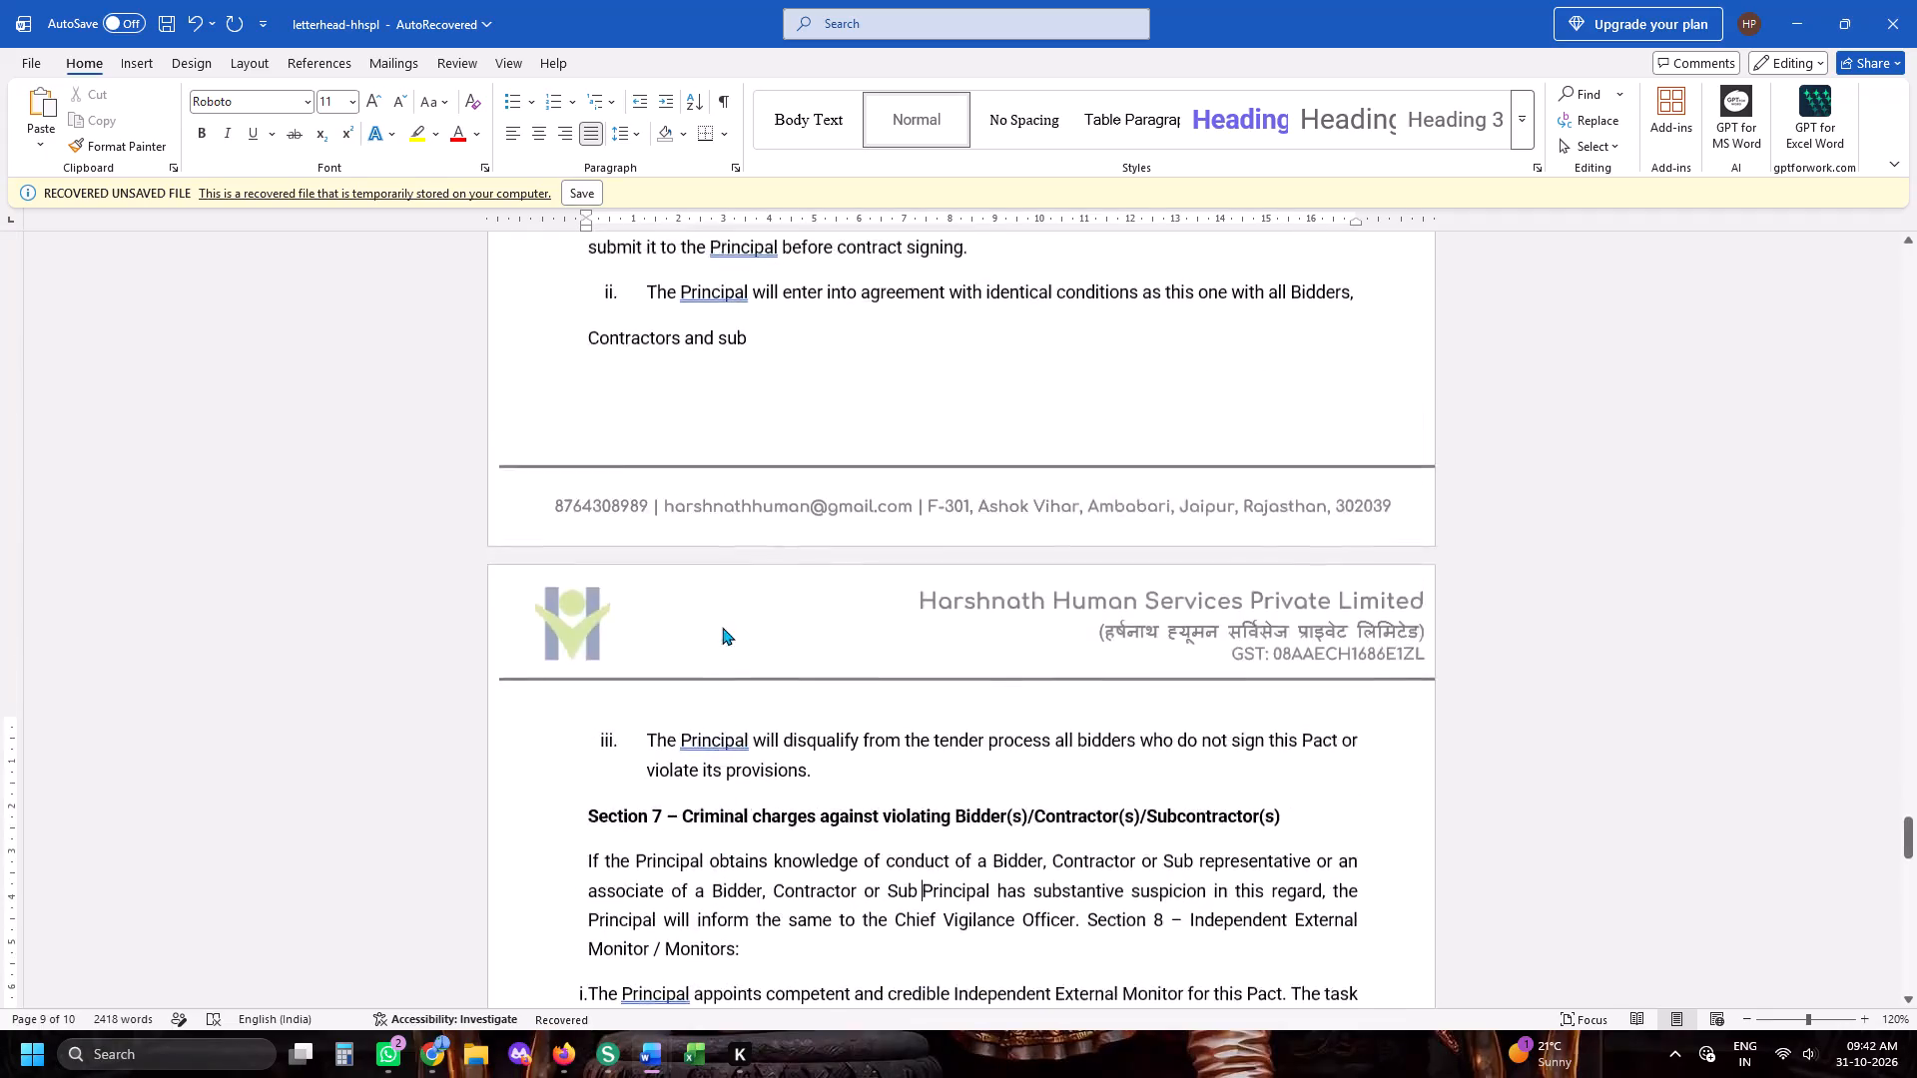
scroll(722, 627, "up", 9)
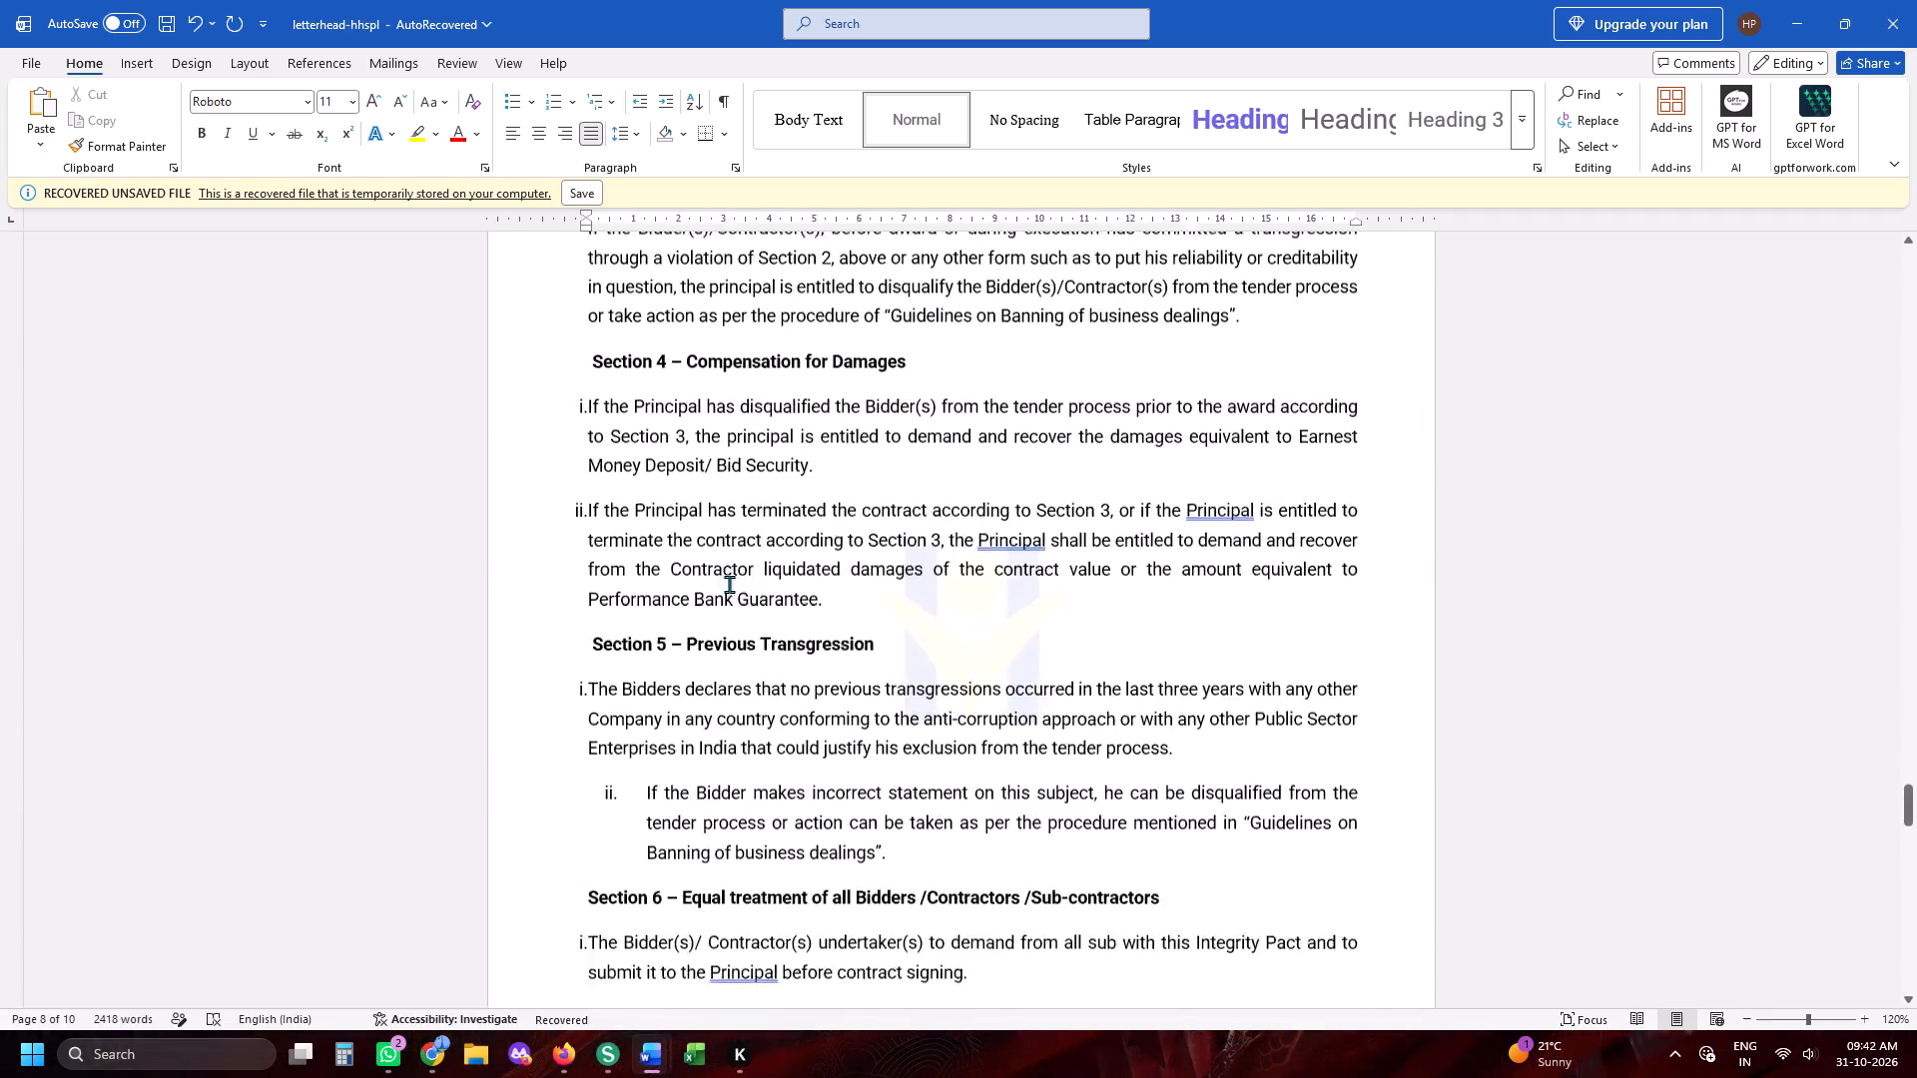
scroll(729, 584, "up", 11)
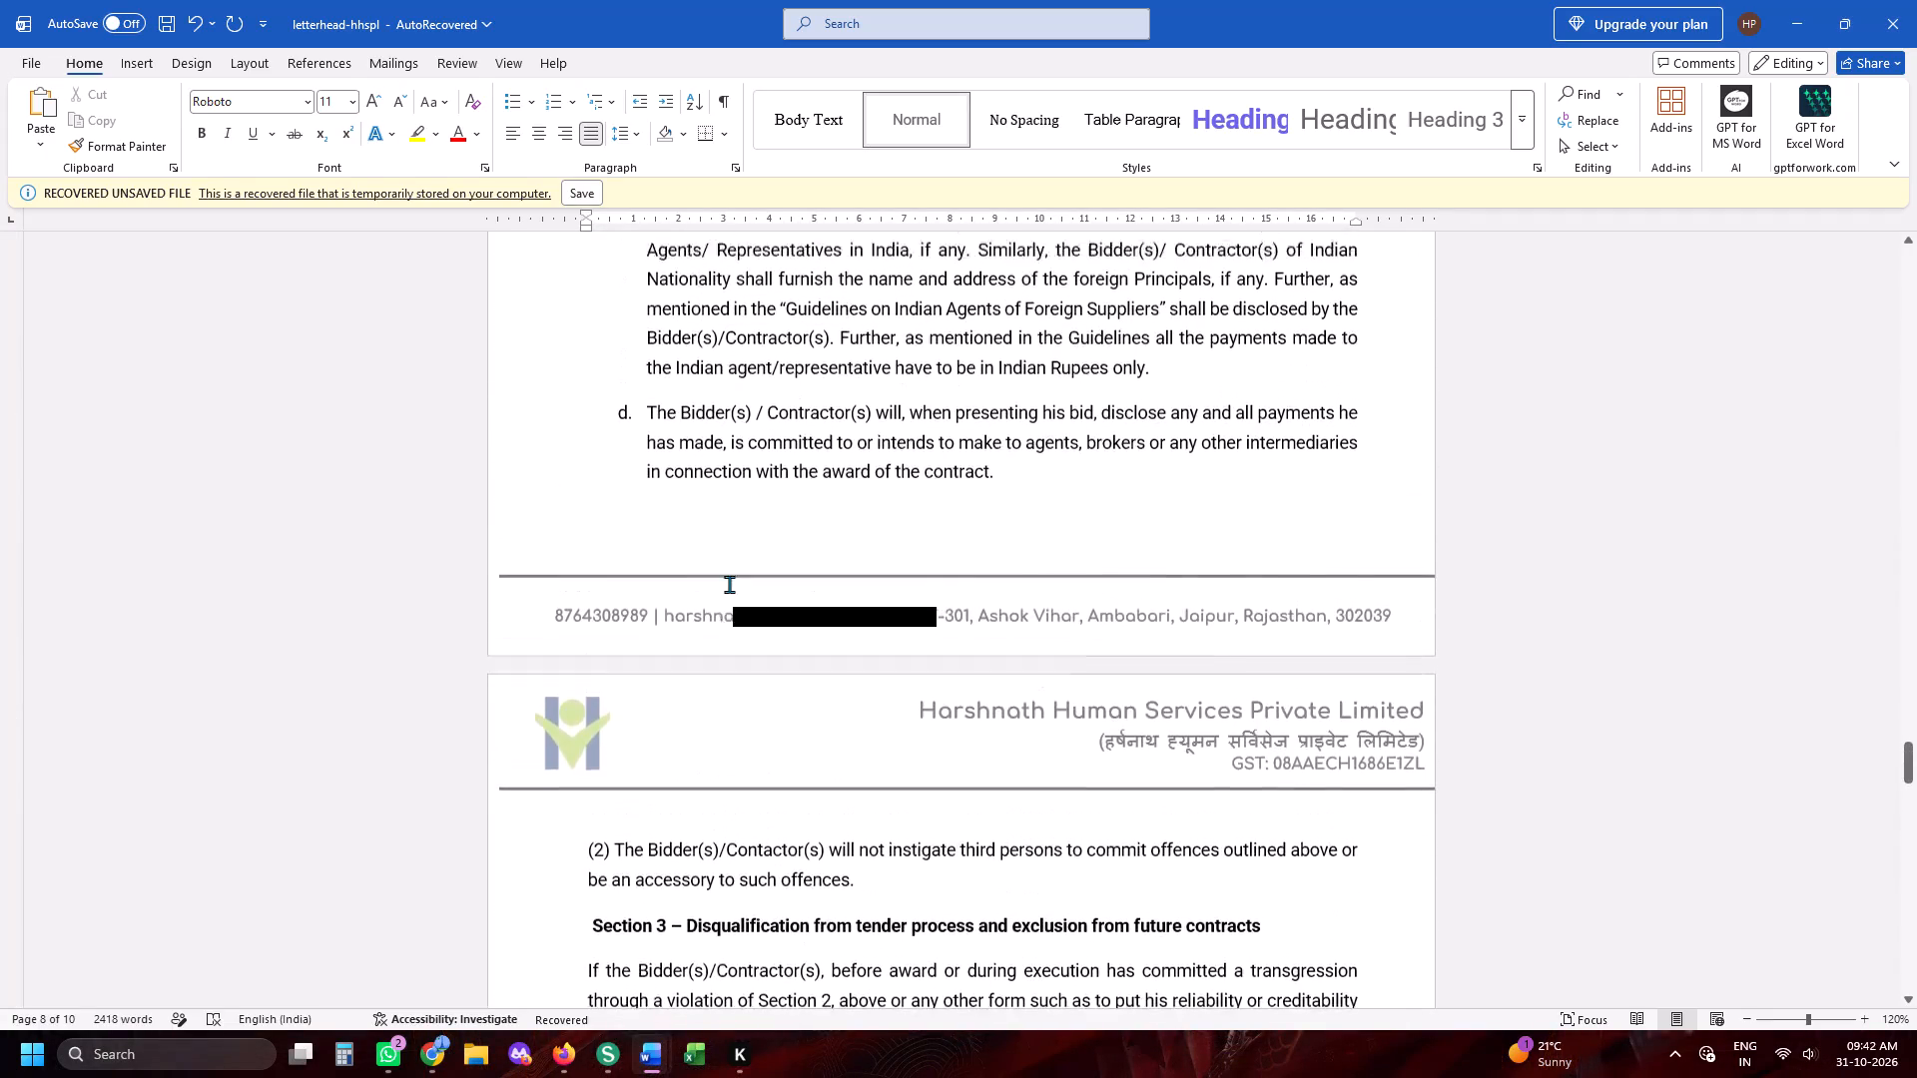
scroll(729, 584, "up", 7)
scroll(565, 791, "up", 2)
scroll(765, 763, "down", 6)
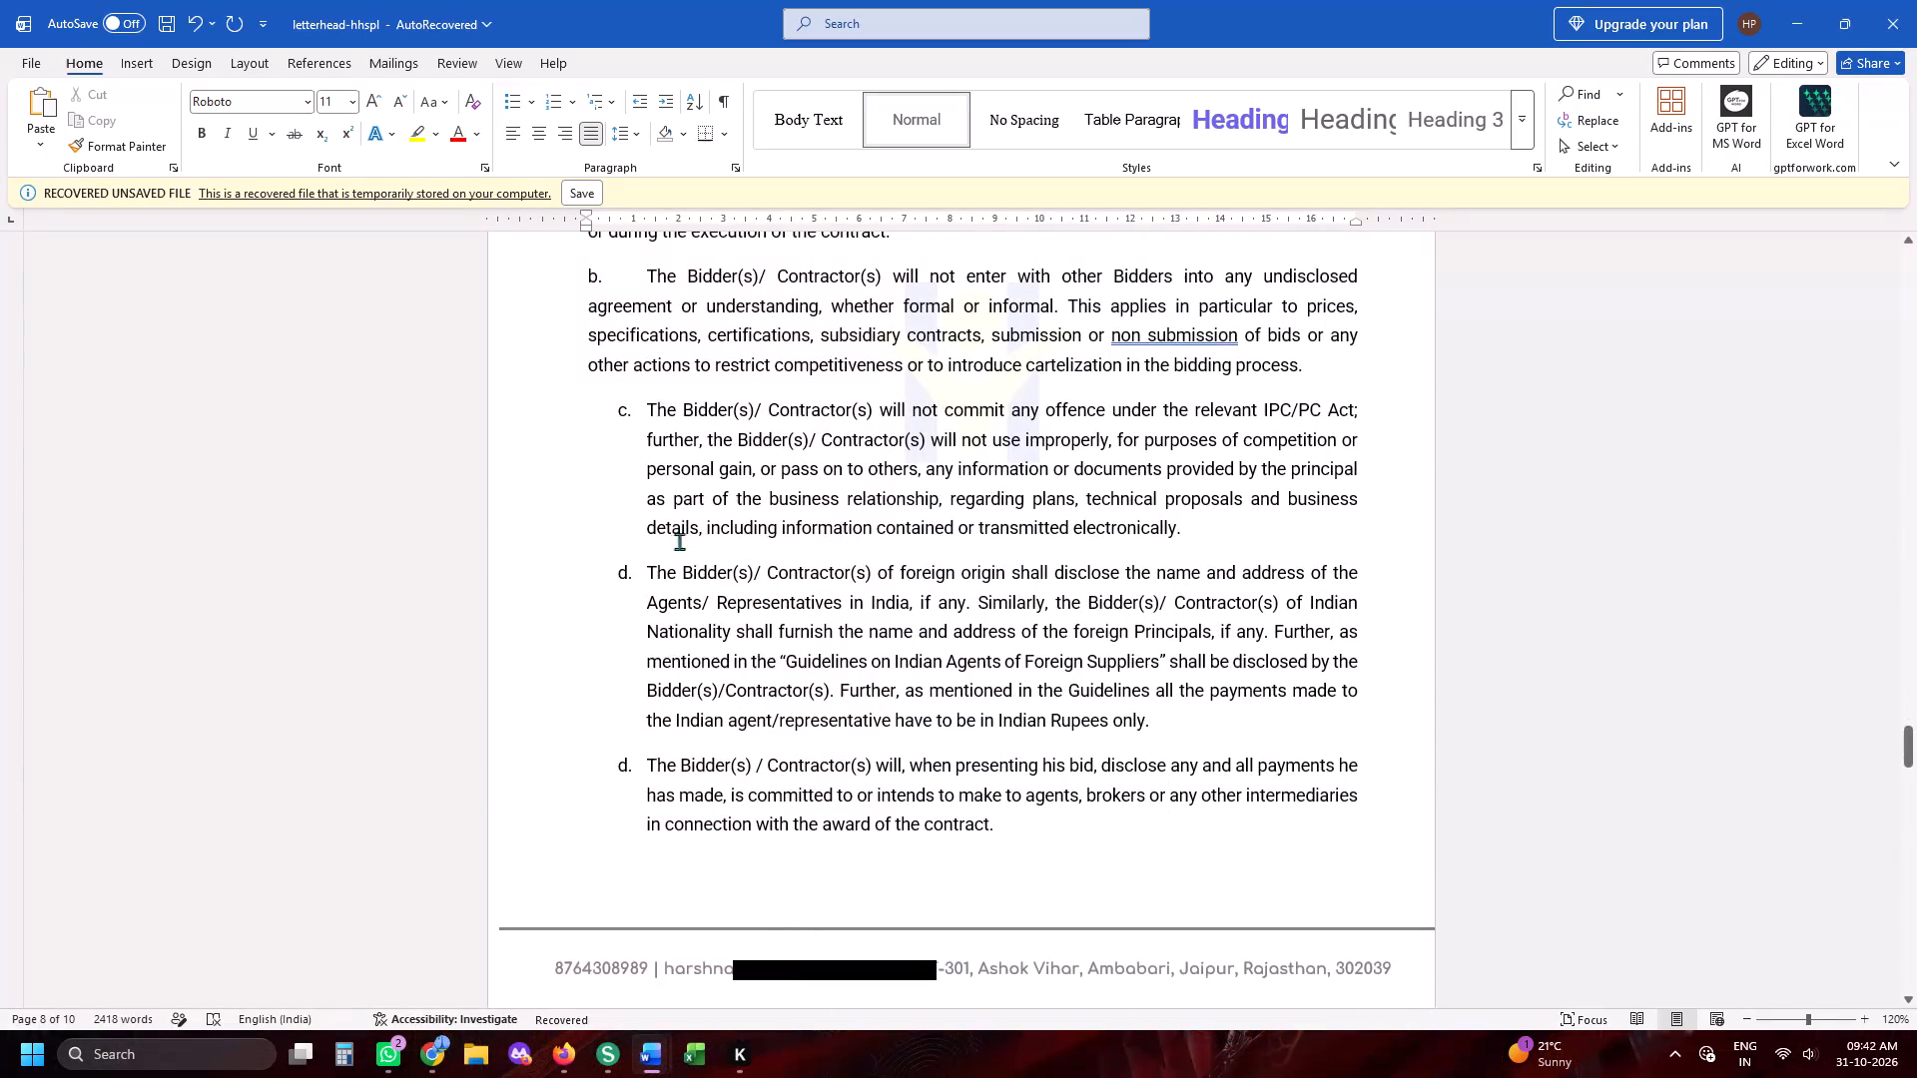
left_click_drag(649, 405, 1035, 825)
left_click_drag(644, 229, 637, 229)
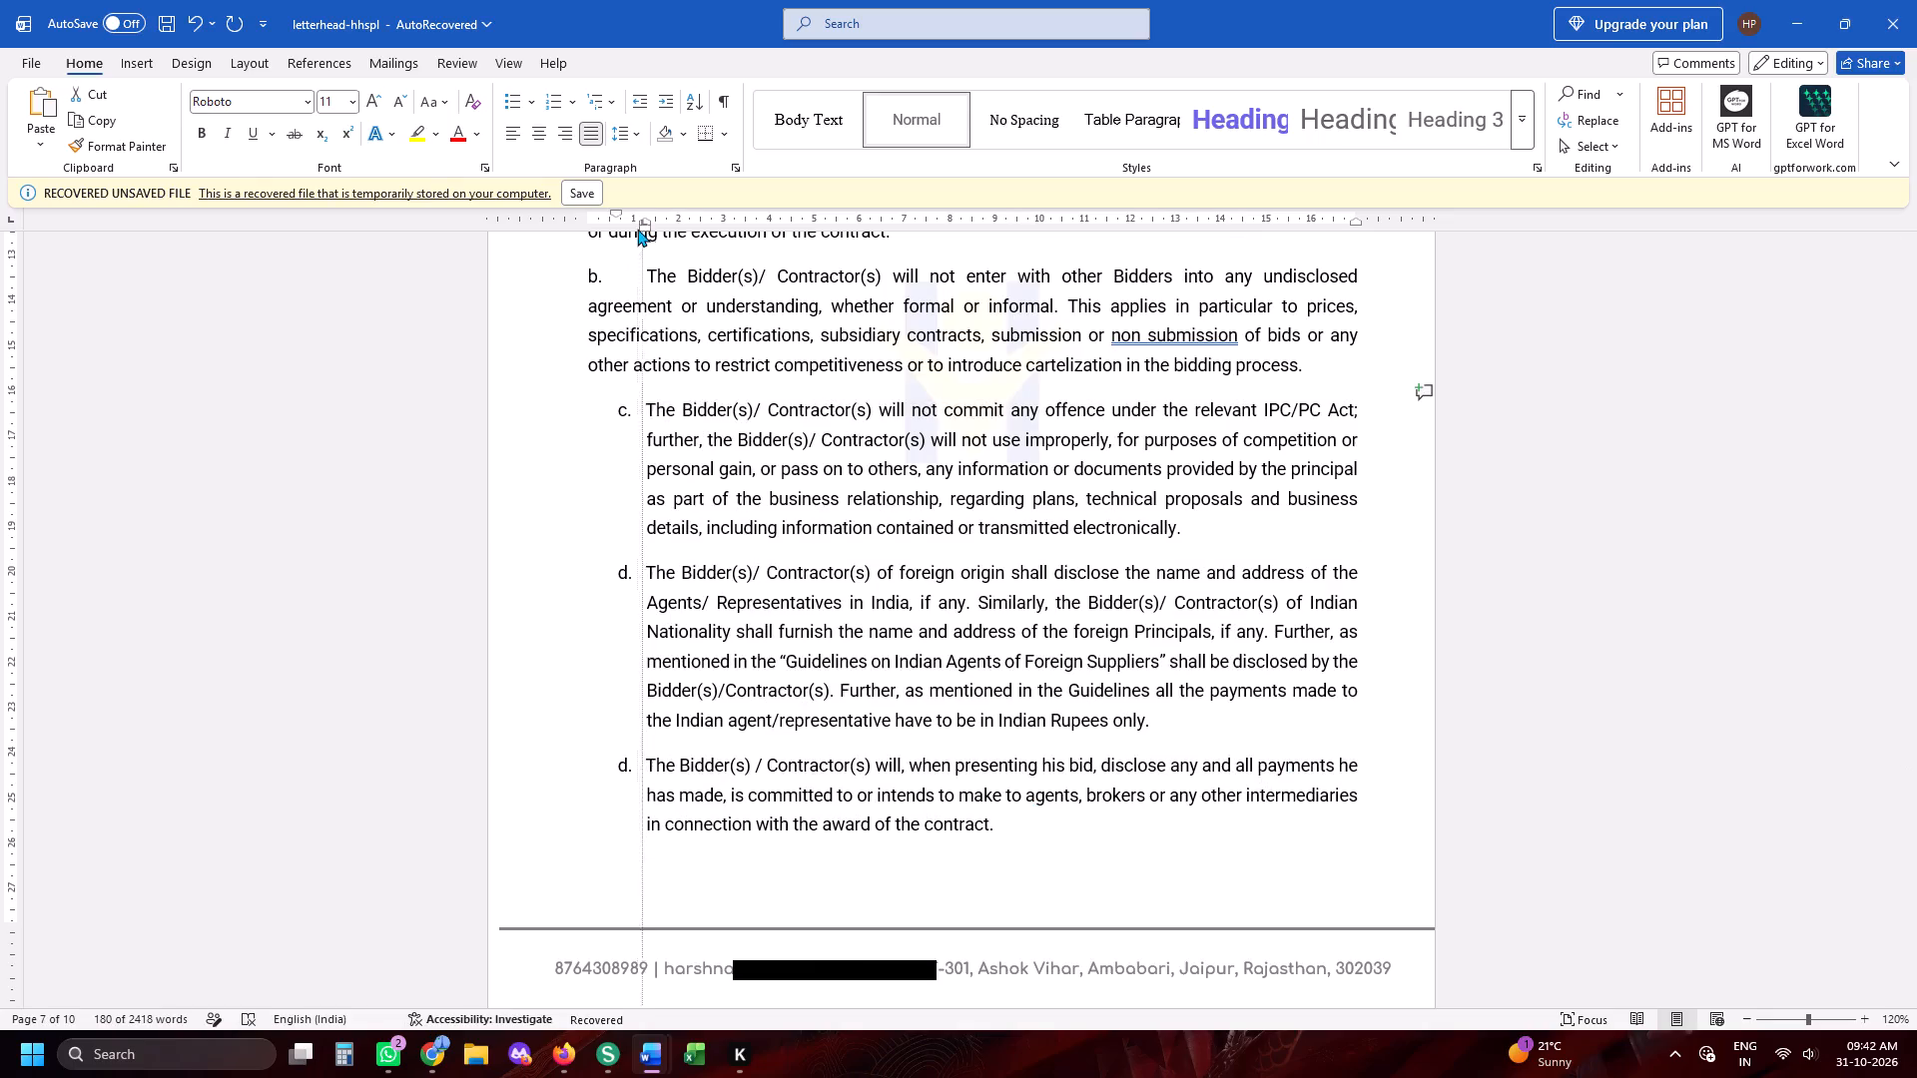
left_click_drag(637, 229, 586, 229)
left_click_drag(613, 212, 584, 212)
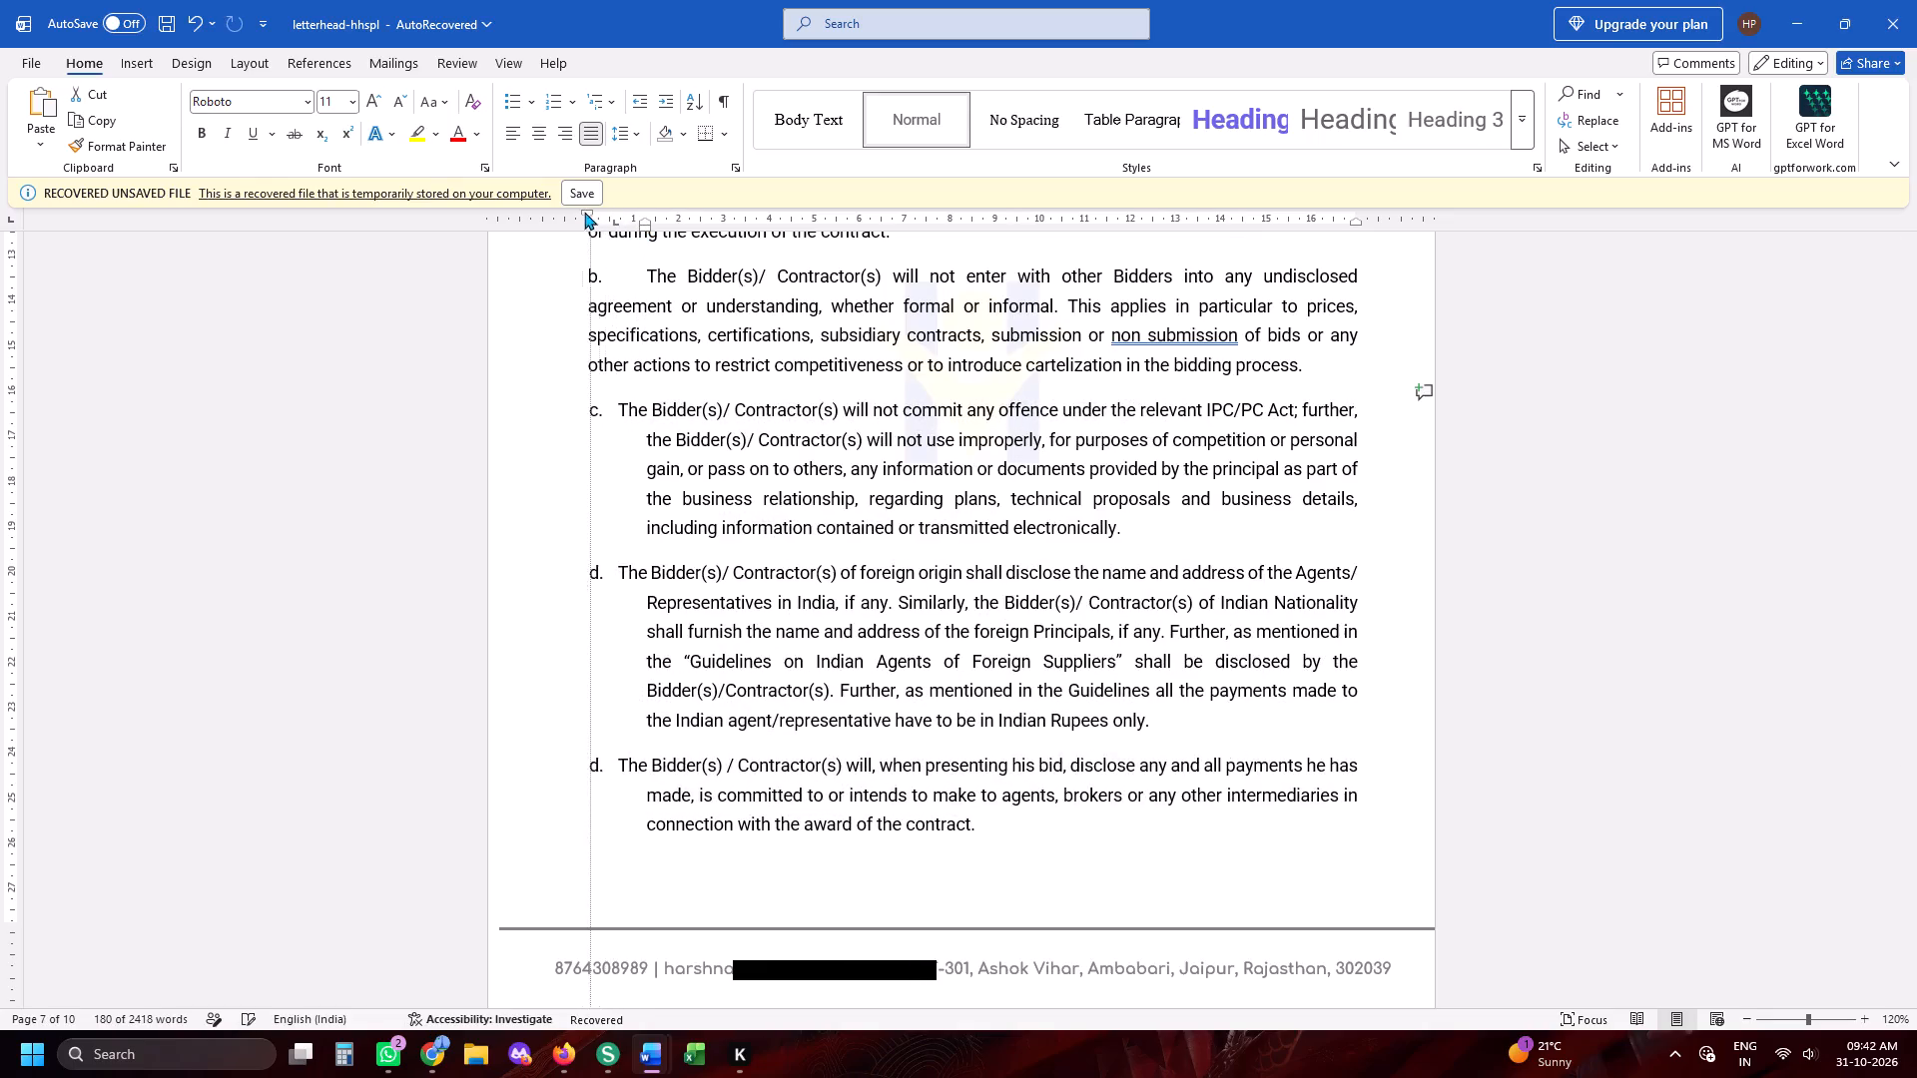
left_click_drag(584, 212, 582, 212)
left_click_drag(642, 226, 577, 227)
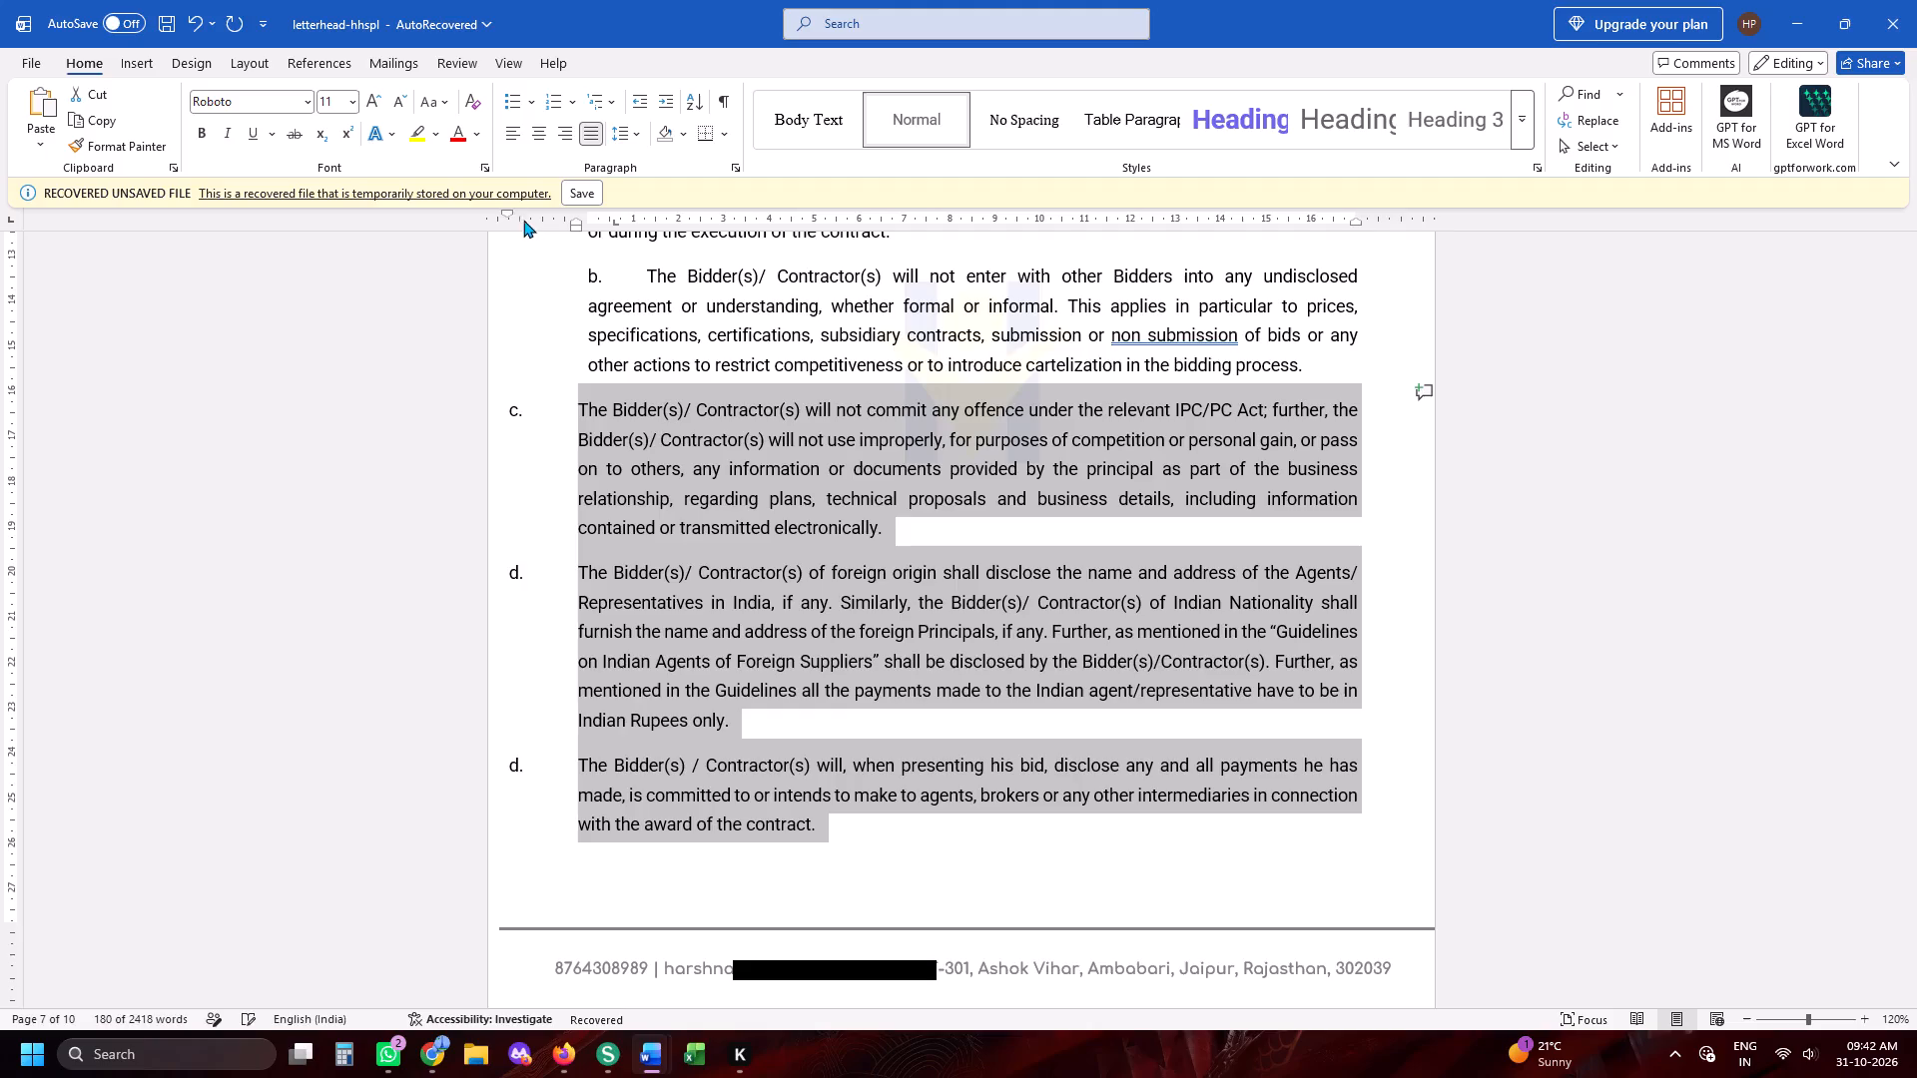
left_click_drag(507, 211, 585, 218)
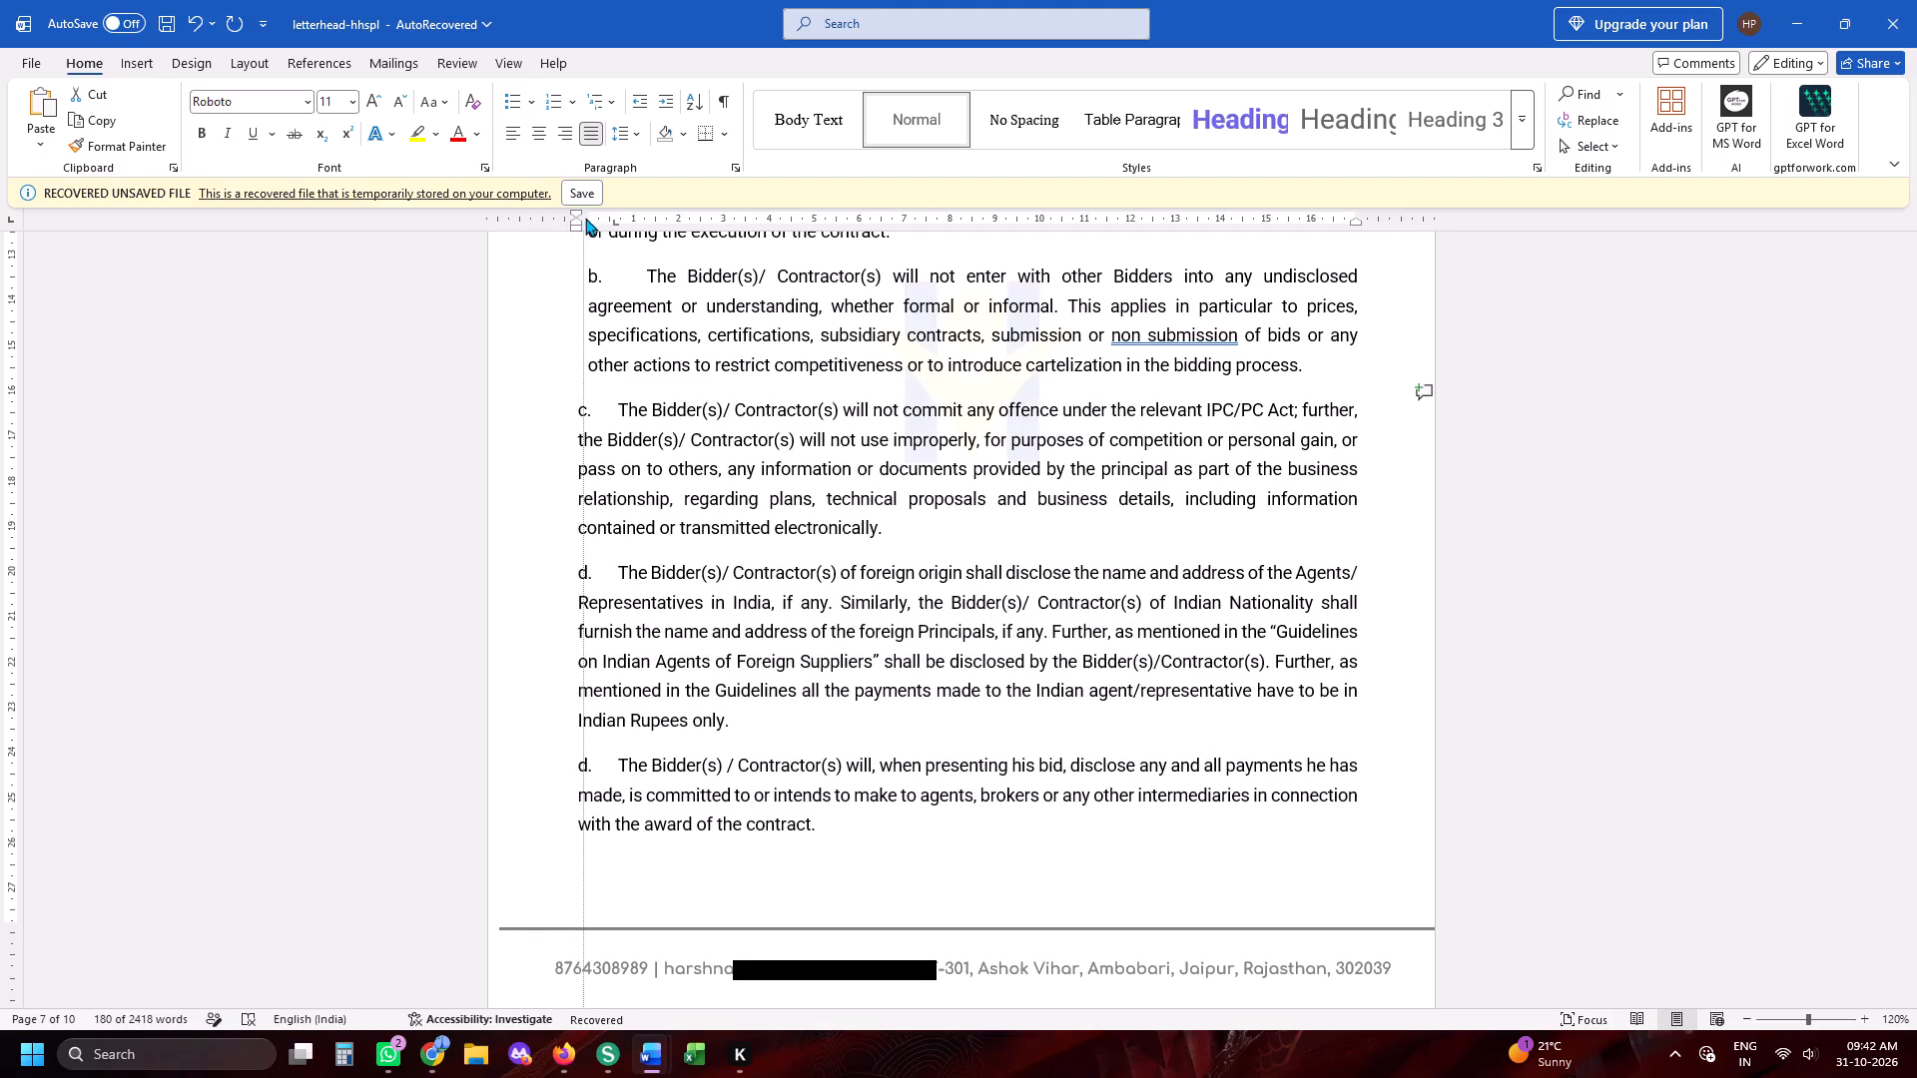
left_click_drag(585, 218, 587, 218)
Shift the indents of Section 8 from clause iii through the monitors' name and email lines to the left text margin.
scroll(701, 651, "down", 10)
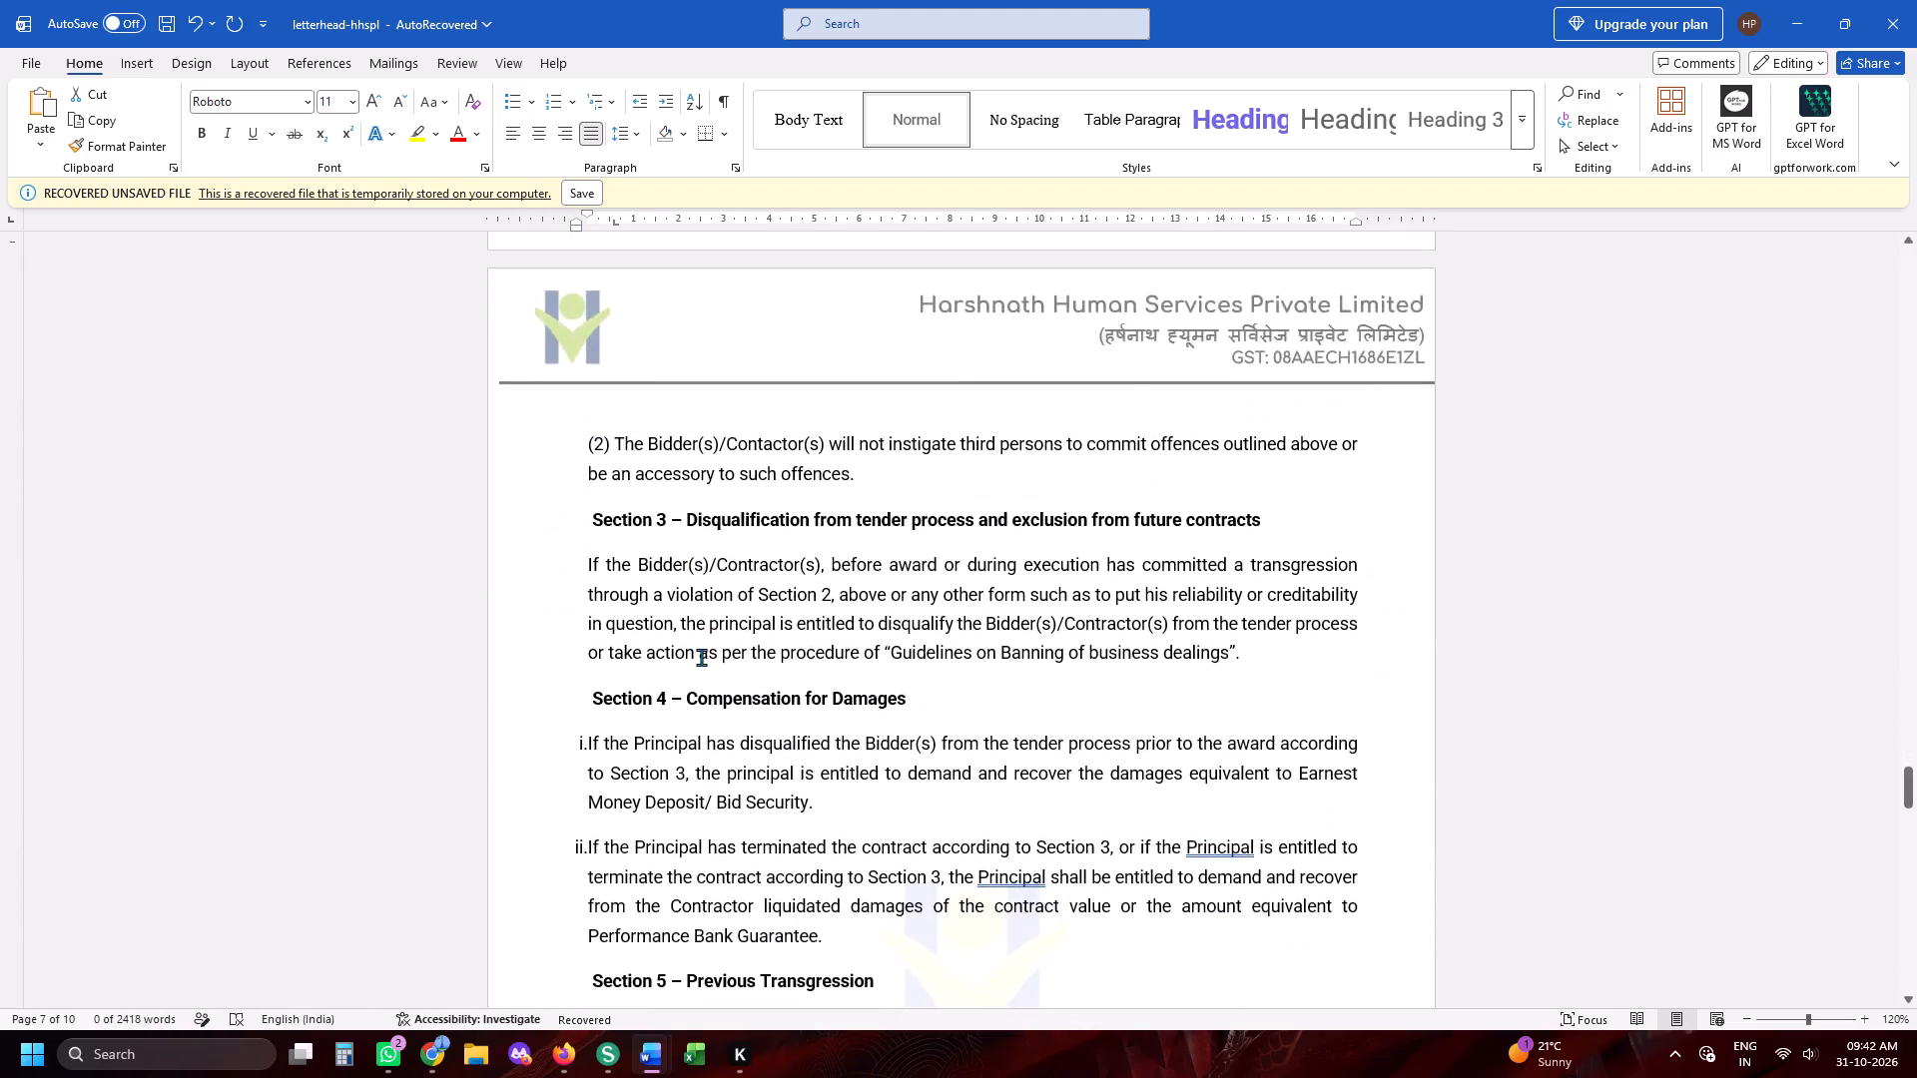
scroll(701, 657, "down", 16)
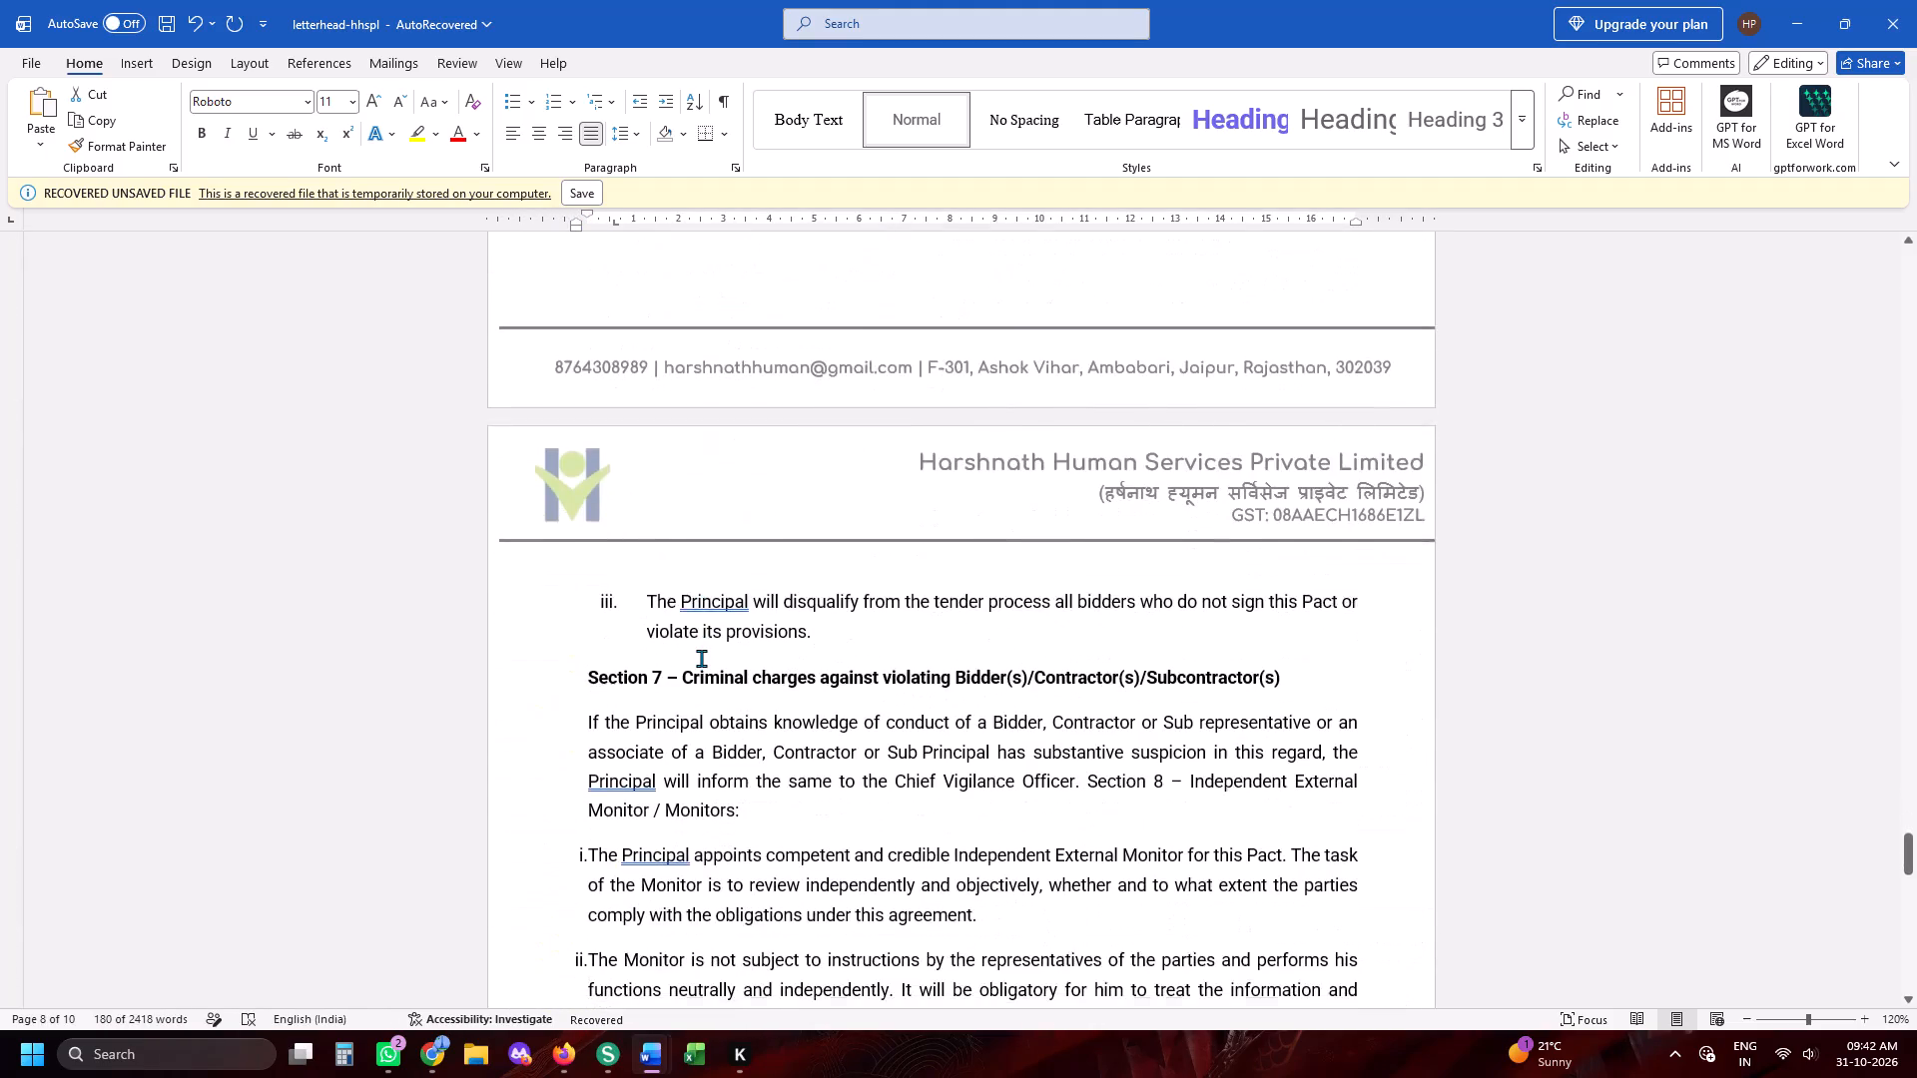
scroll(701, 658, "down", 7)
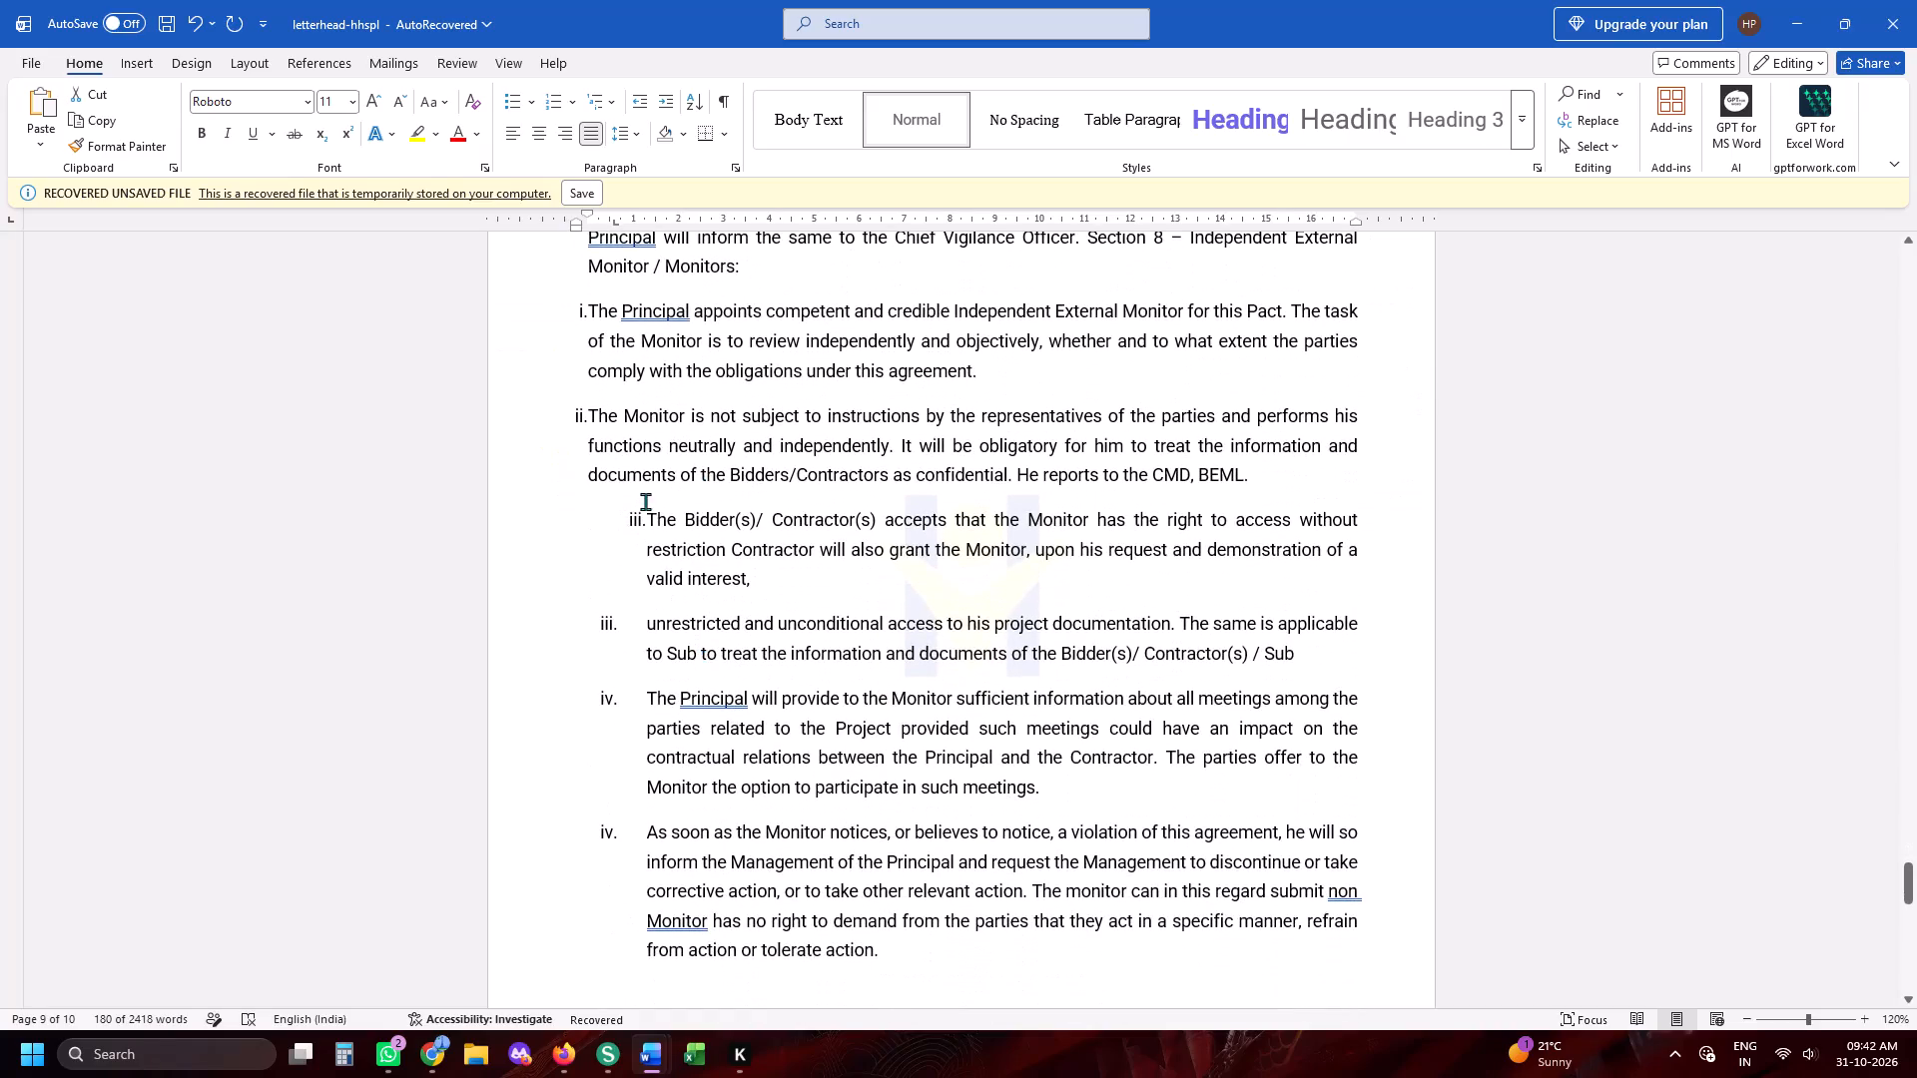
left_click_drag(647, 519, 972, 649)
scroll(928, 743, "down", 4)
scroll(968, 647, "down", 5)
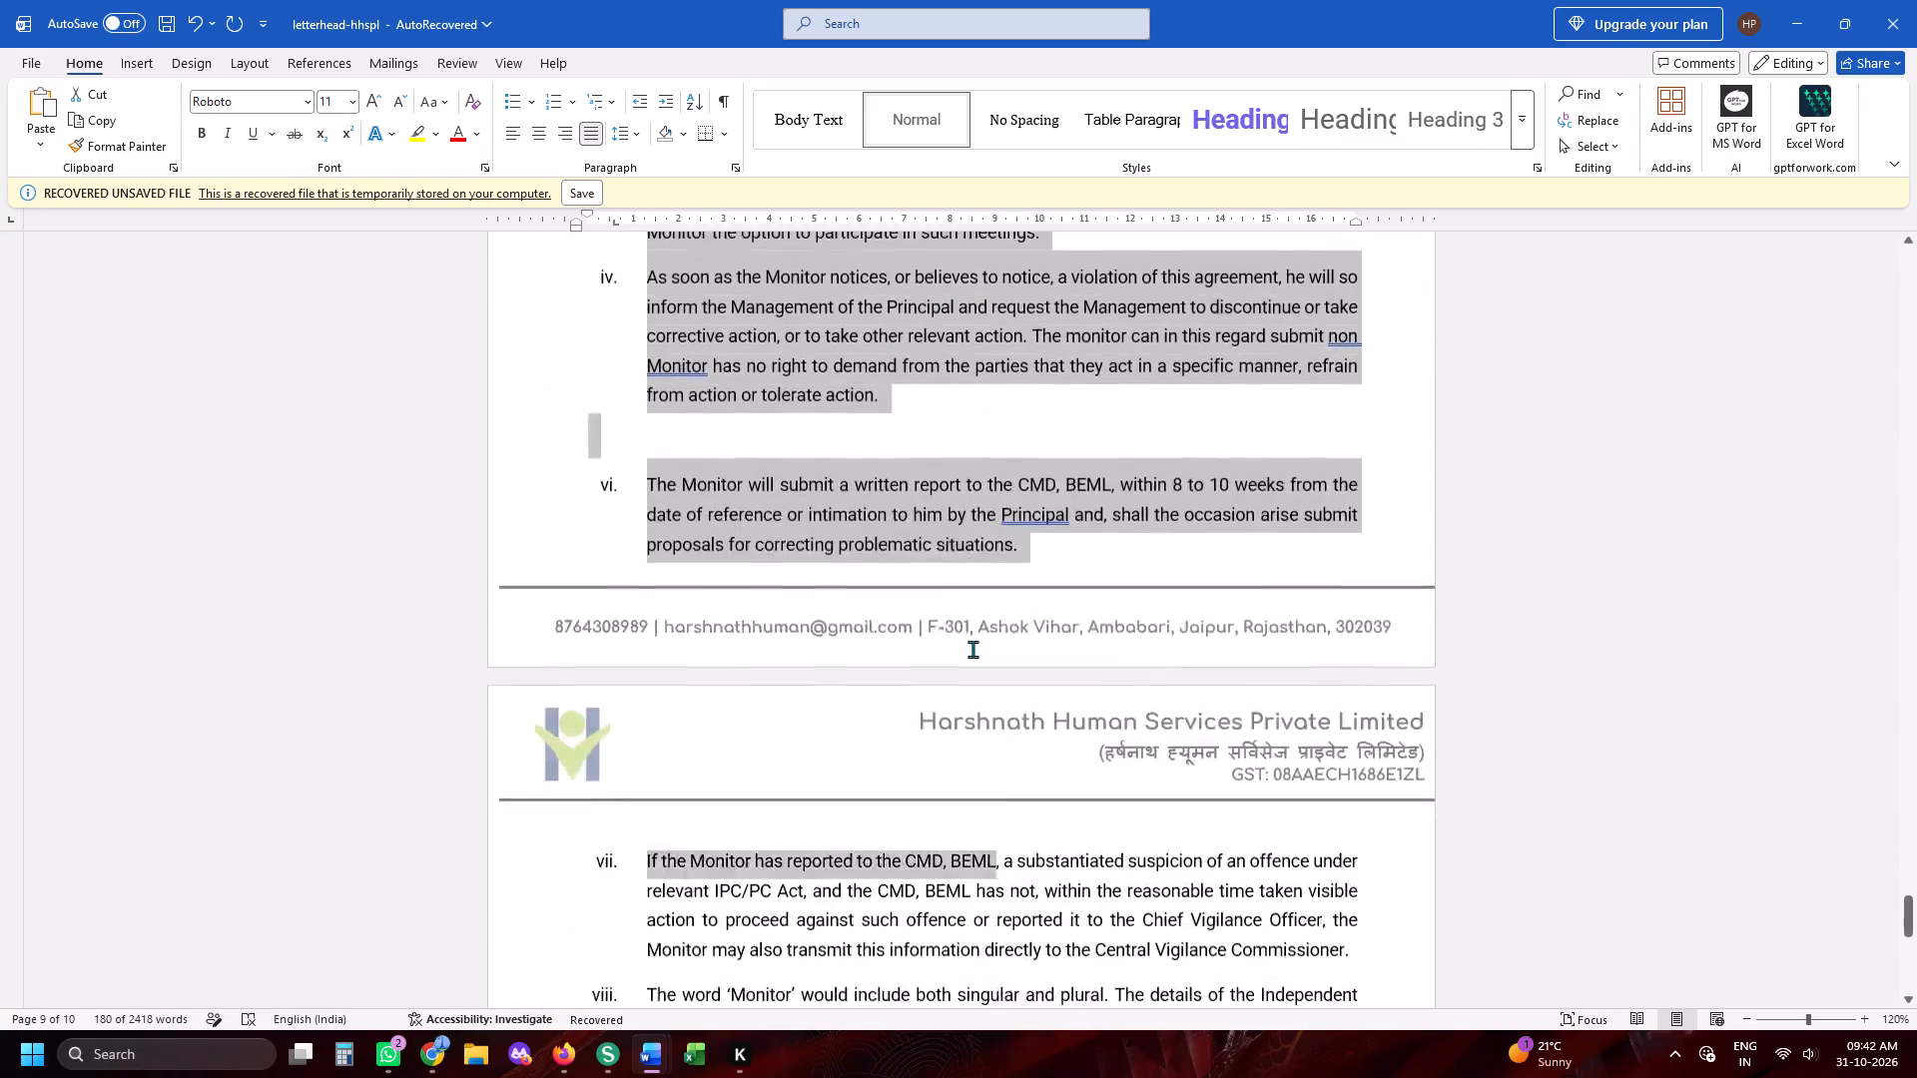
left_click_drag(972, 649, 1198, 669)
scroll(976, 607, "down", 4)
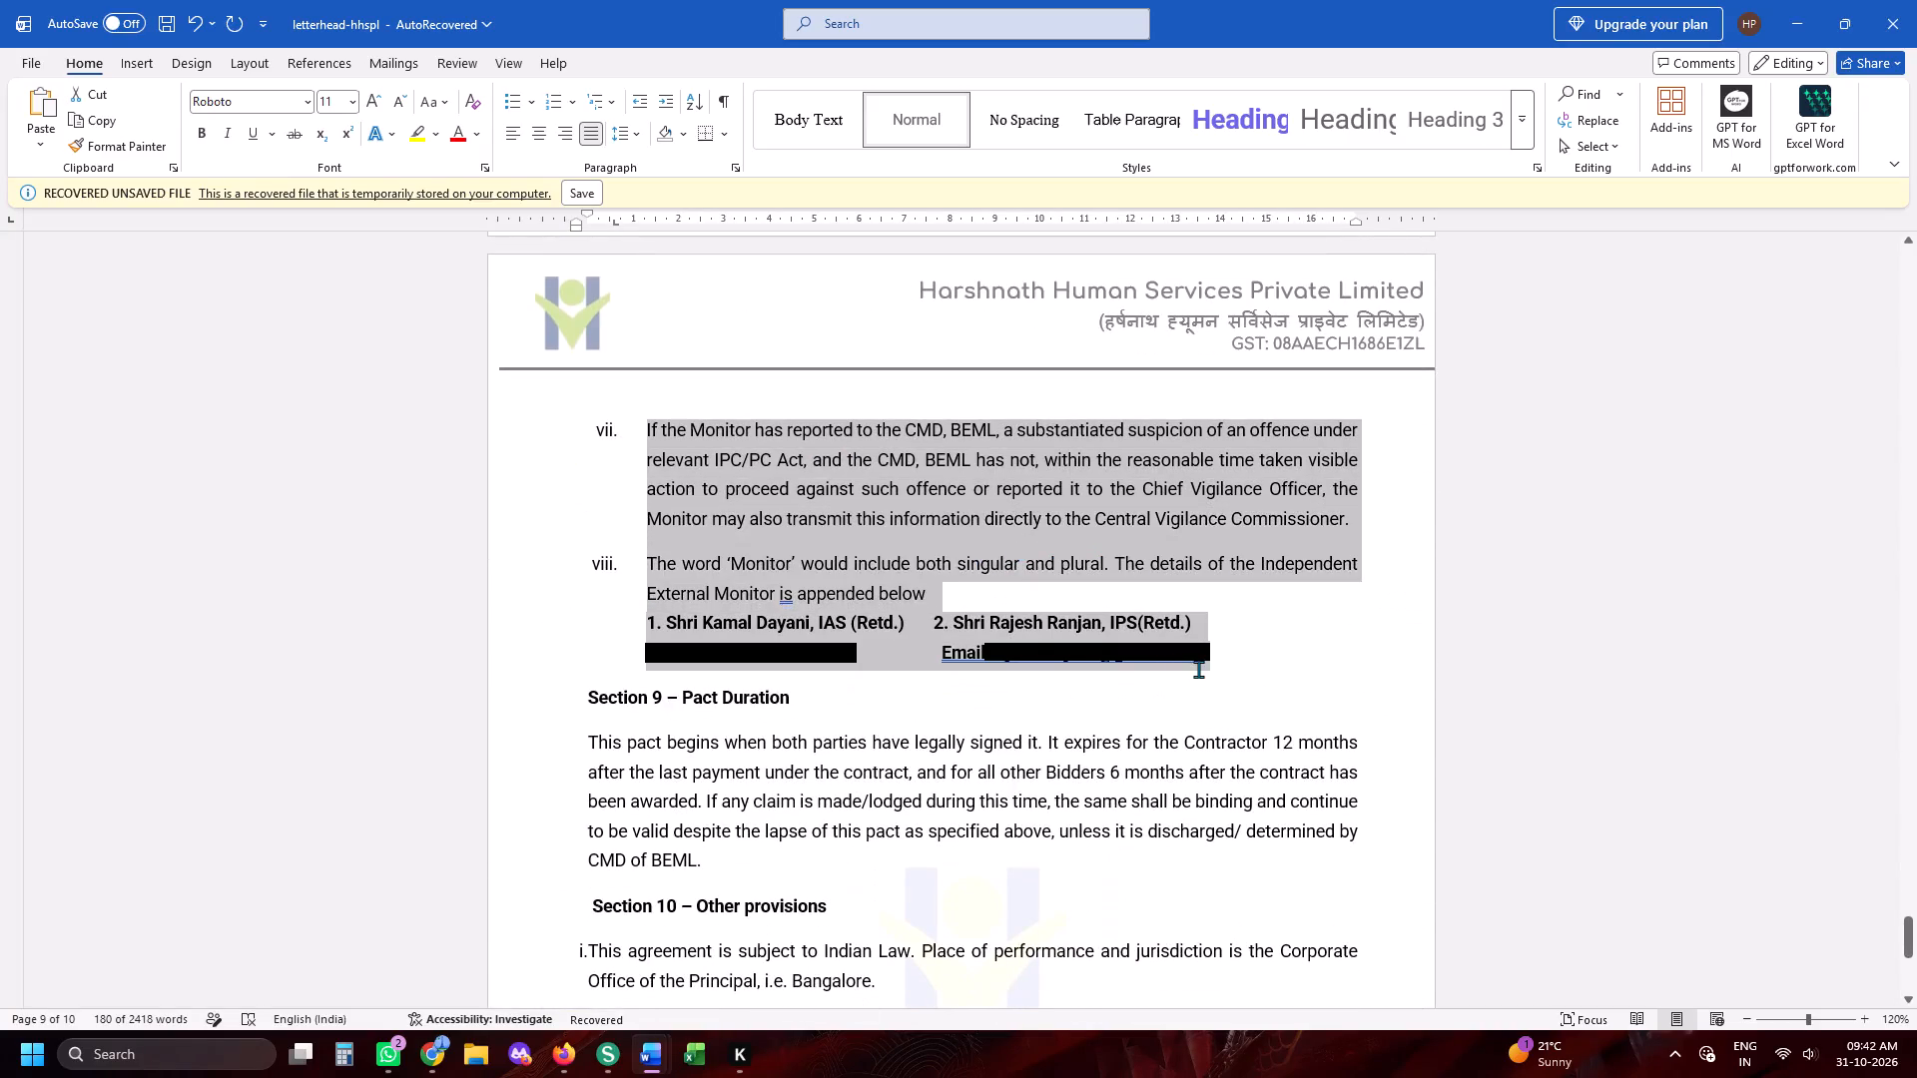
left_click_drag(1198, 669, 1199, 669)
scroll(619, 343, "up", 10)
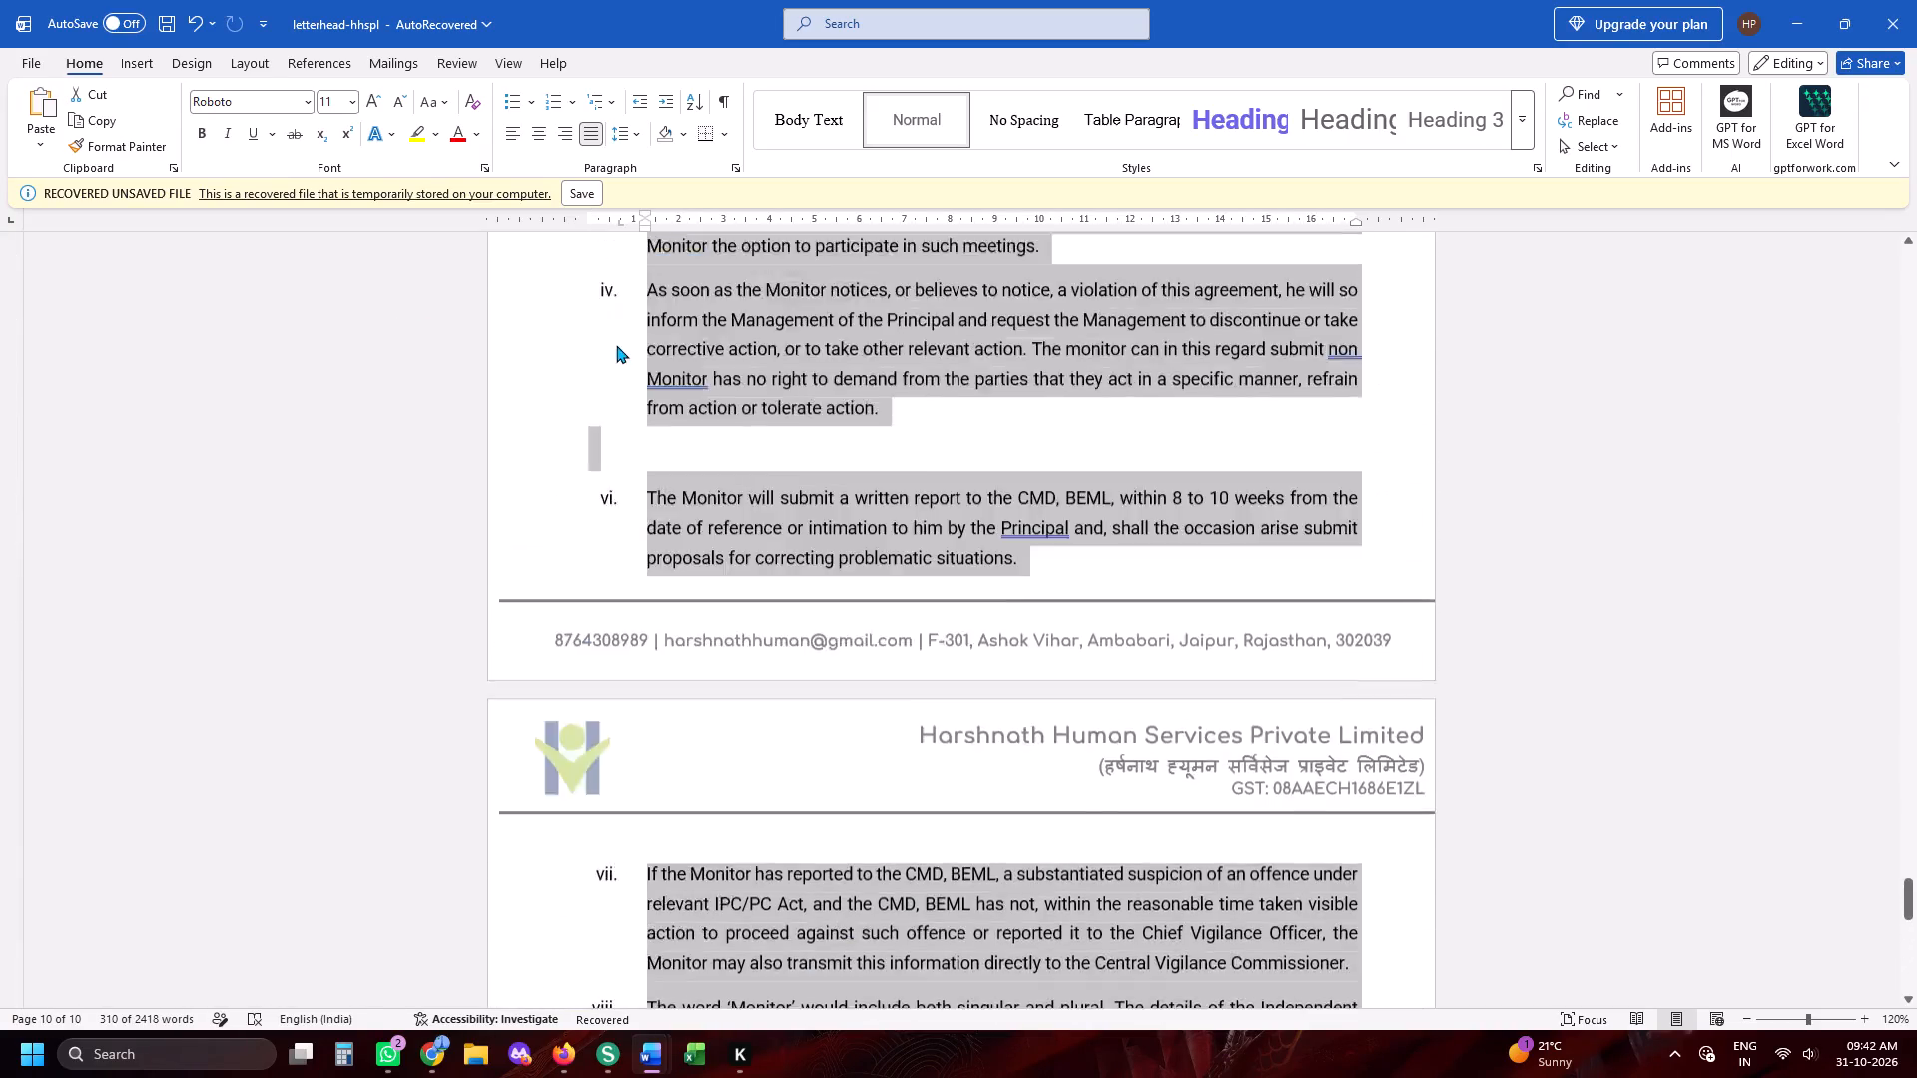
scroll(616, 345, "up", 3)
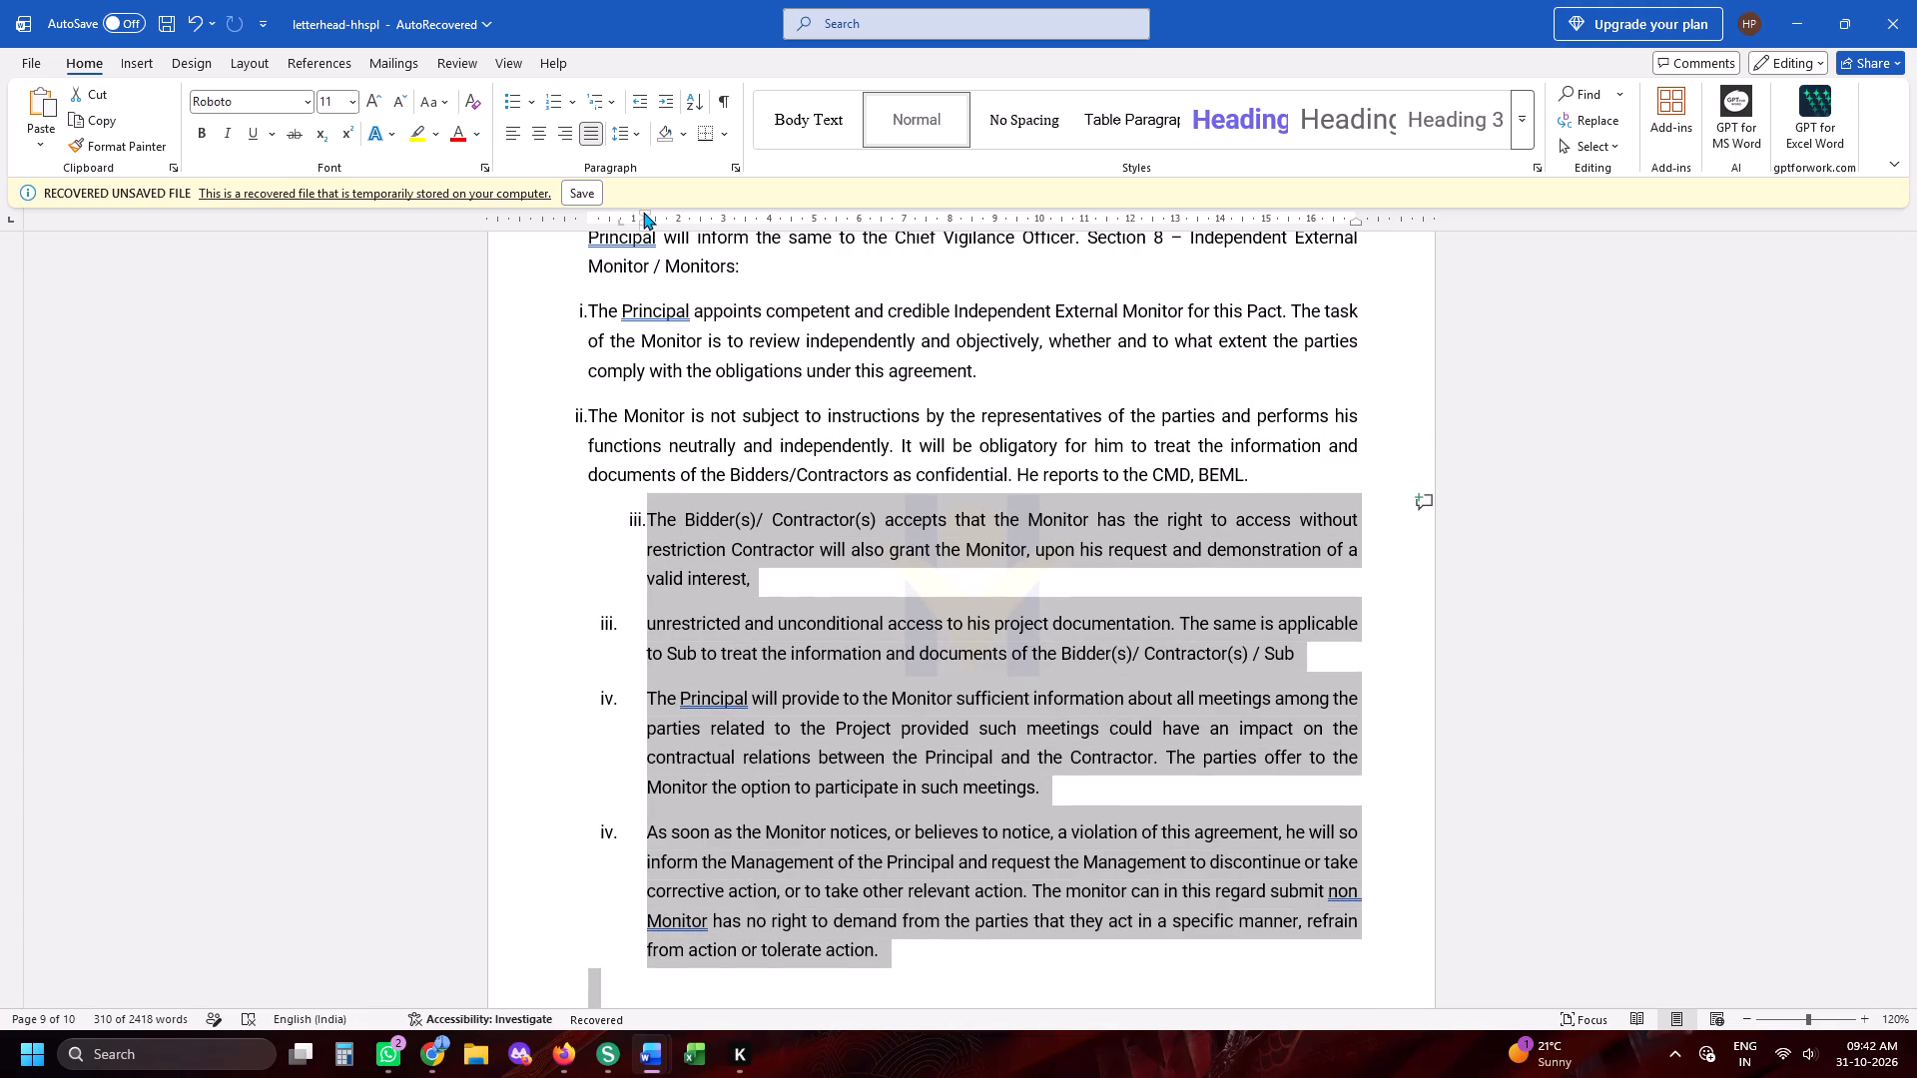
left_click_drag(644, 214, 594, 214)
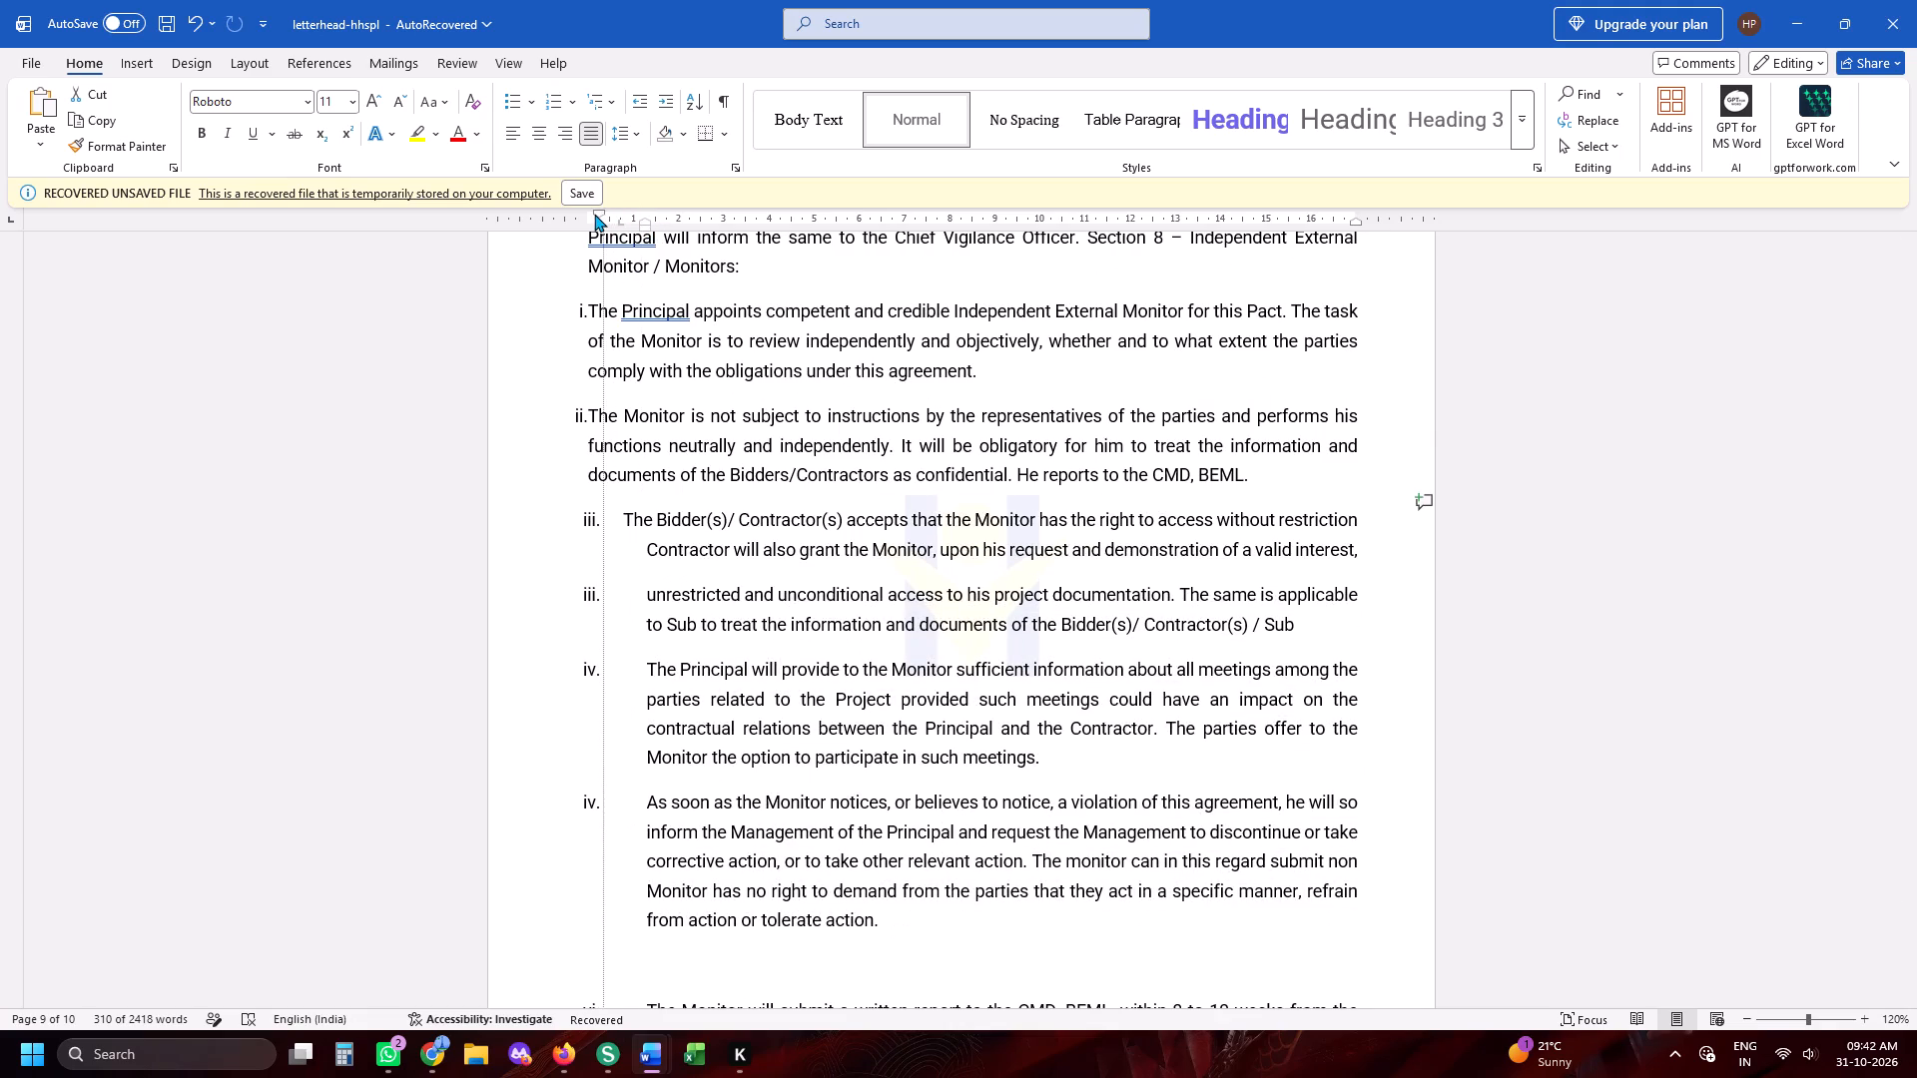
left_click_drag(594, 214, 580, 214)
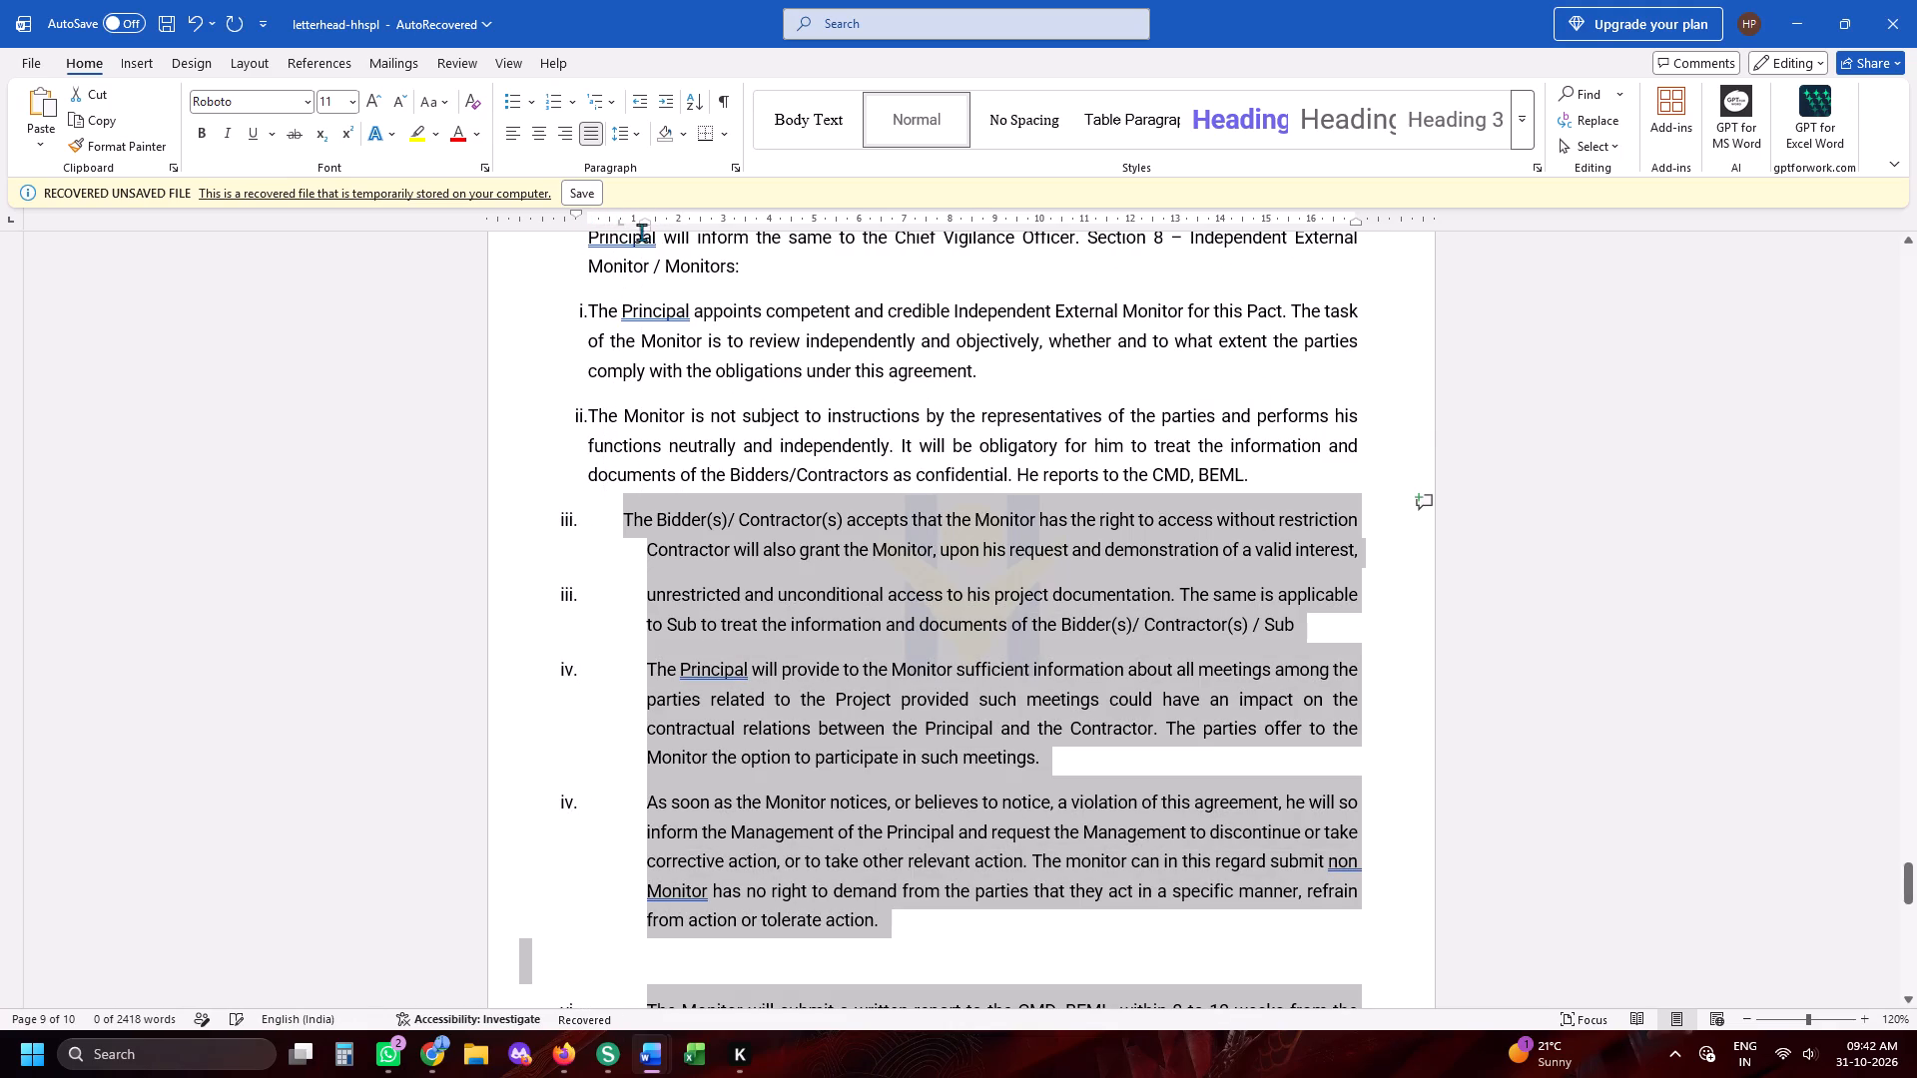
left_click_drag(645, 230, 585, 231)
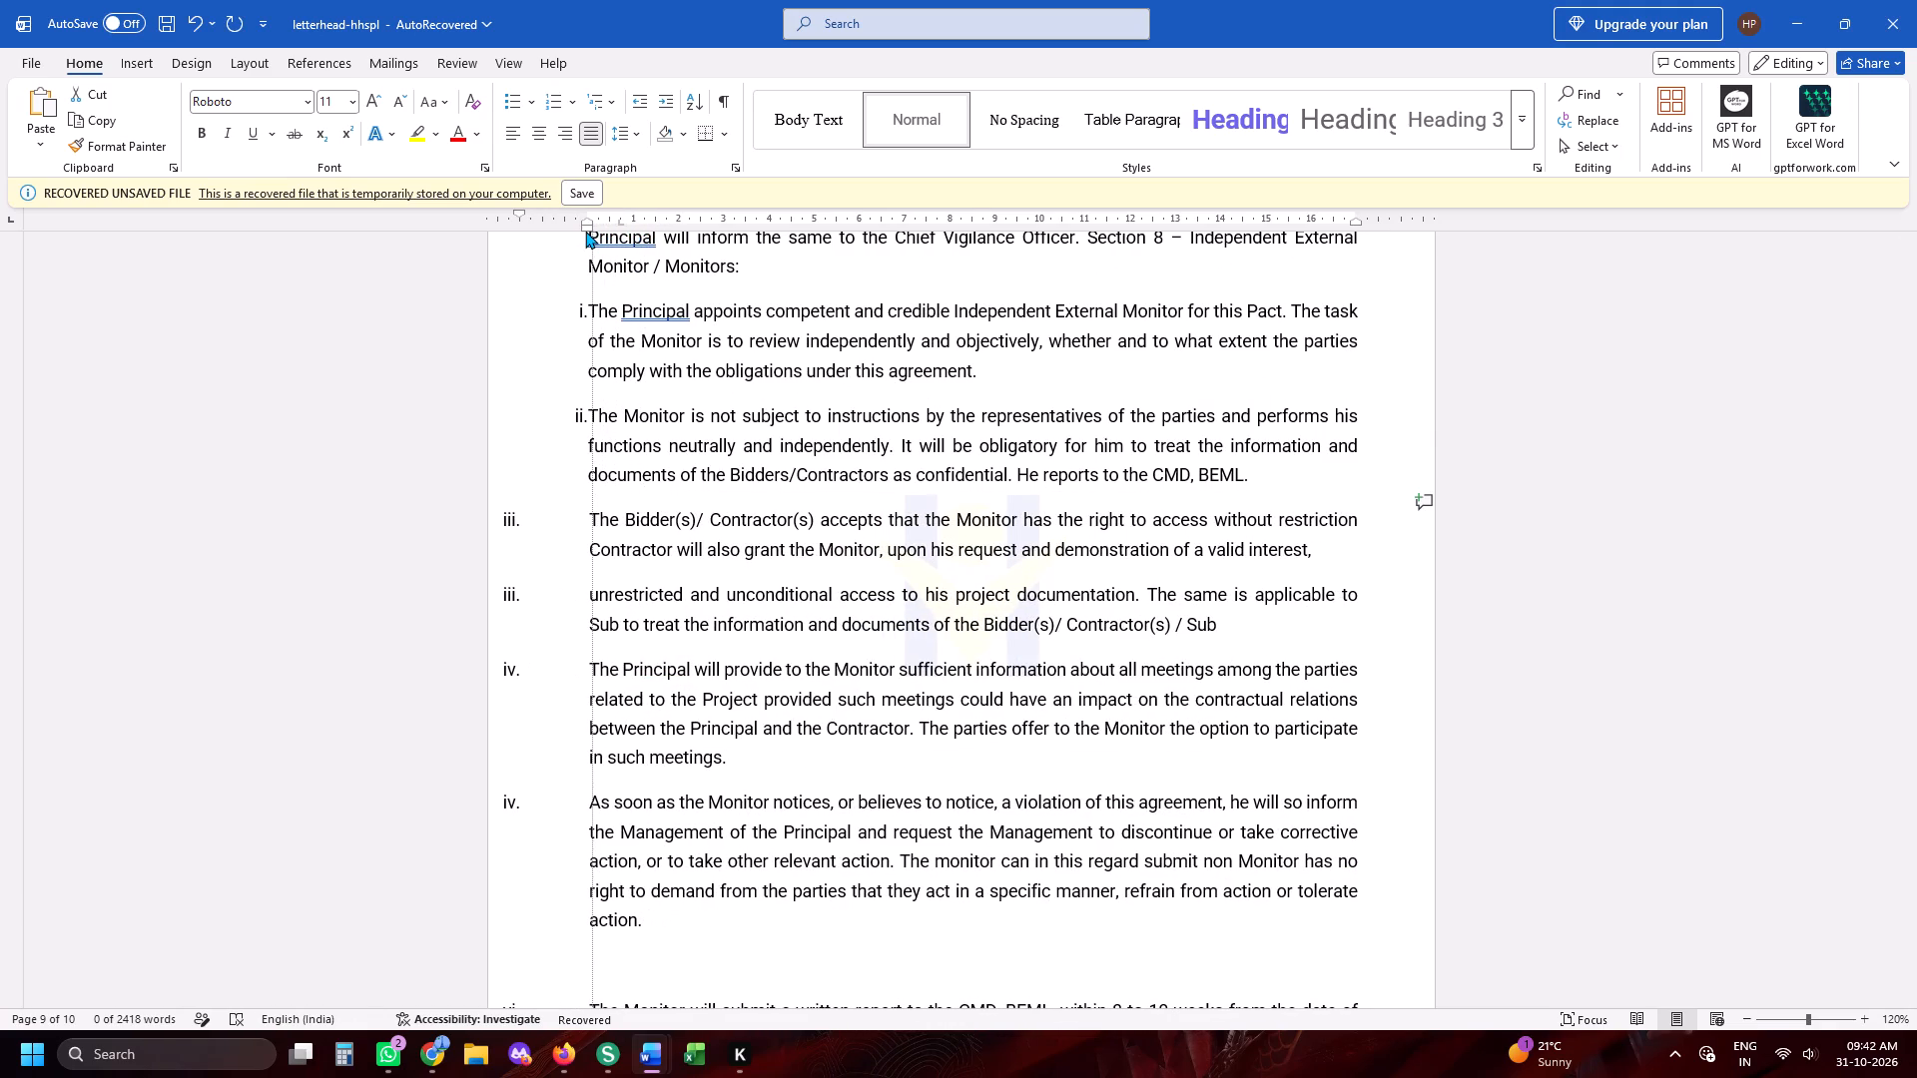
left_click_drag(585, 231, 582, 231)
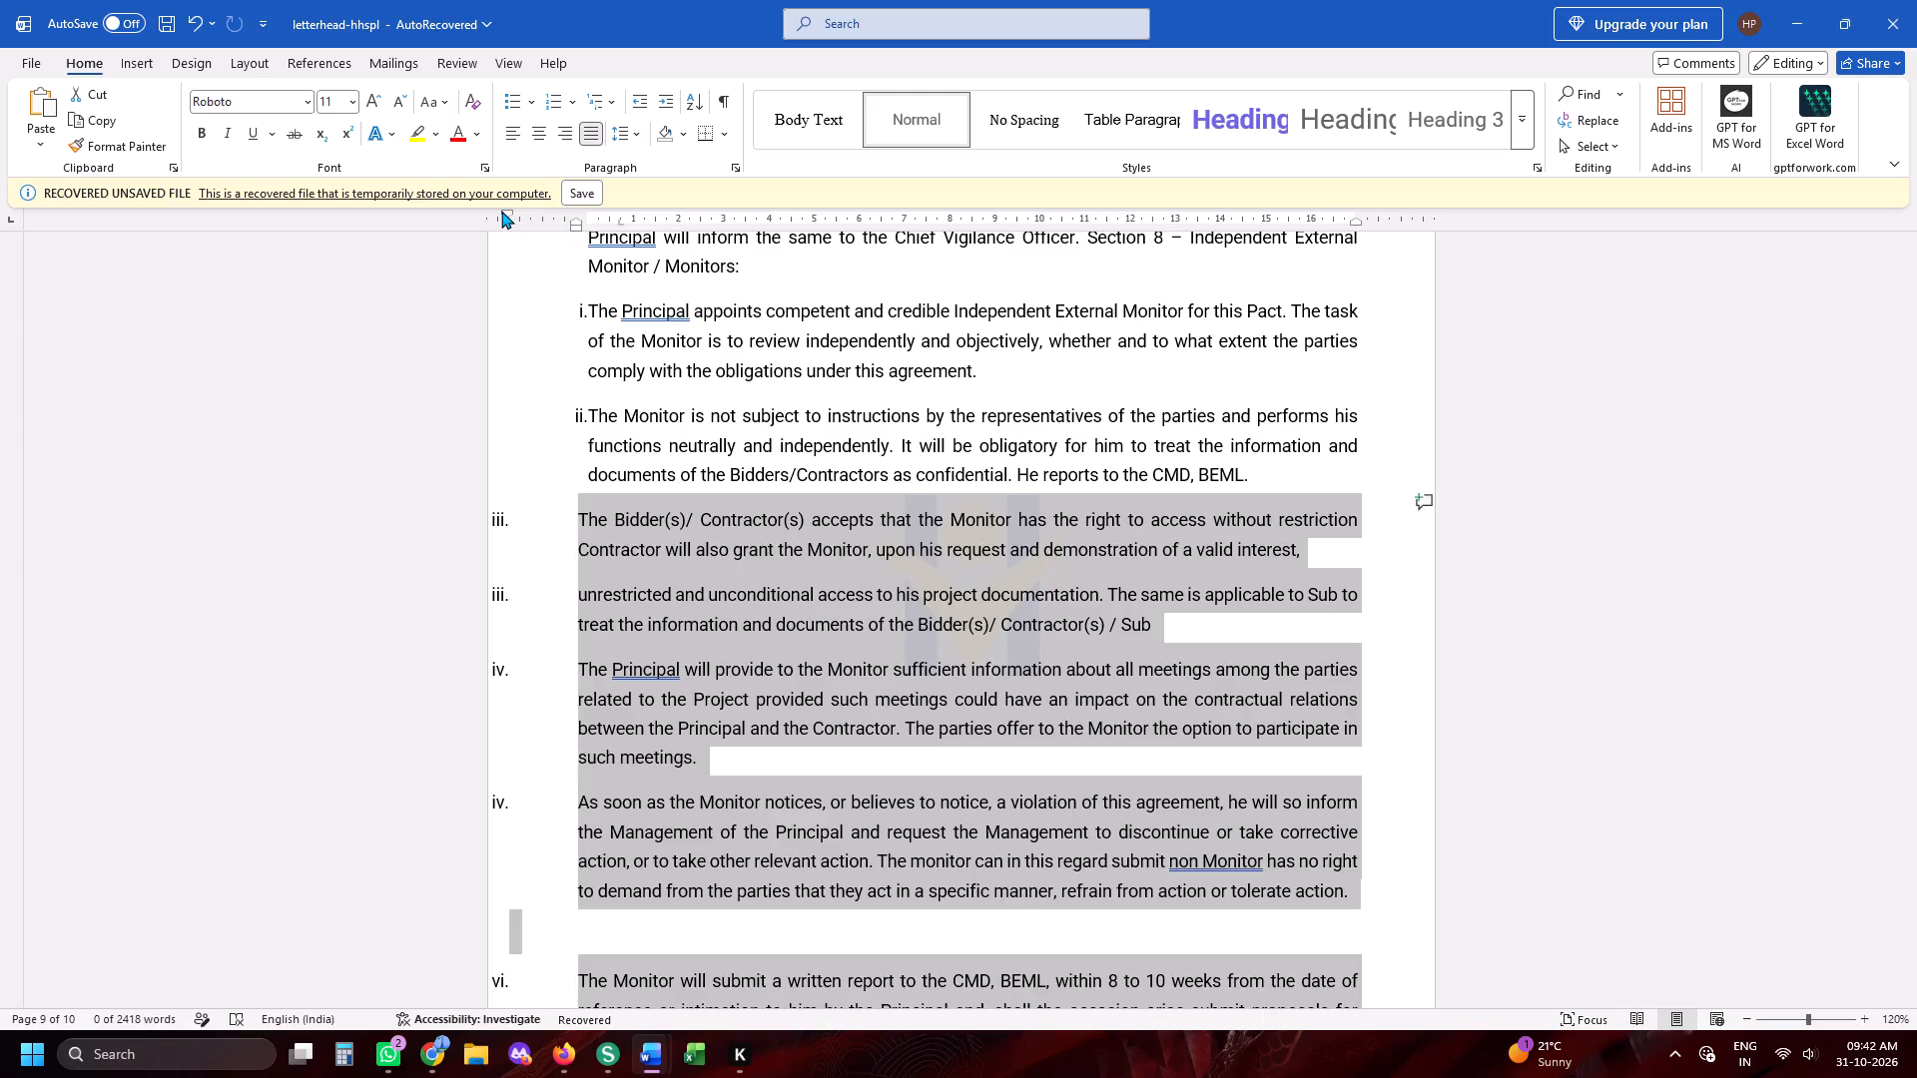
left_click_drag(503, 211, 590, 224)
Delete the empty paragraph between the second clause iv and clause vi in Section 8.
scroll(660, 617, "down", 6)
left_click(651, 516)
key("BackSpace")
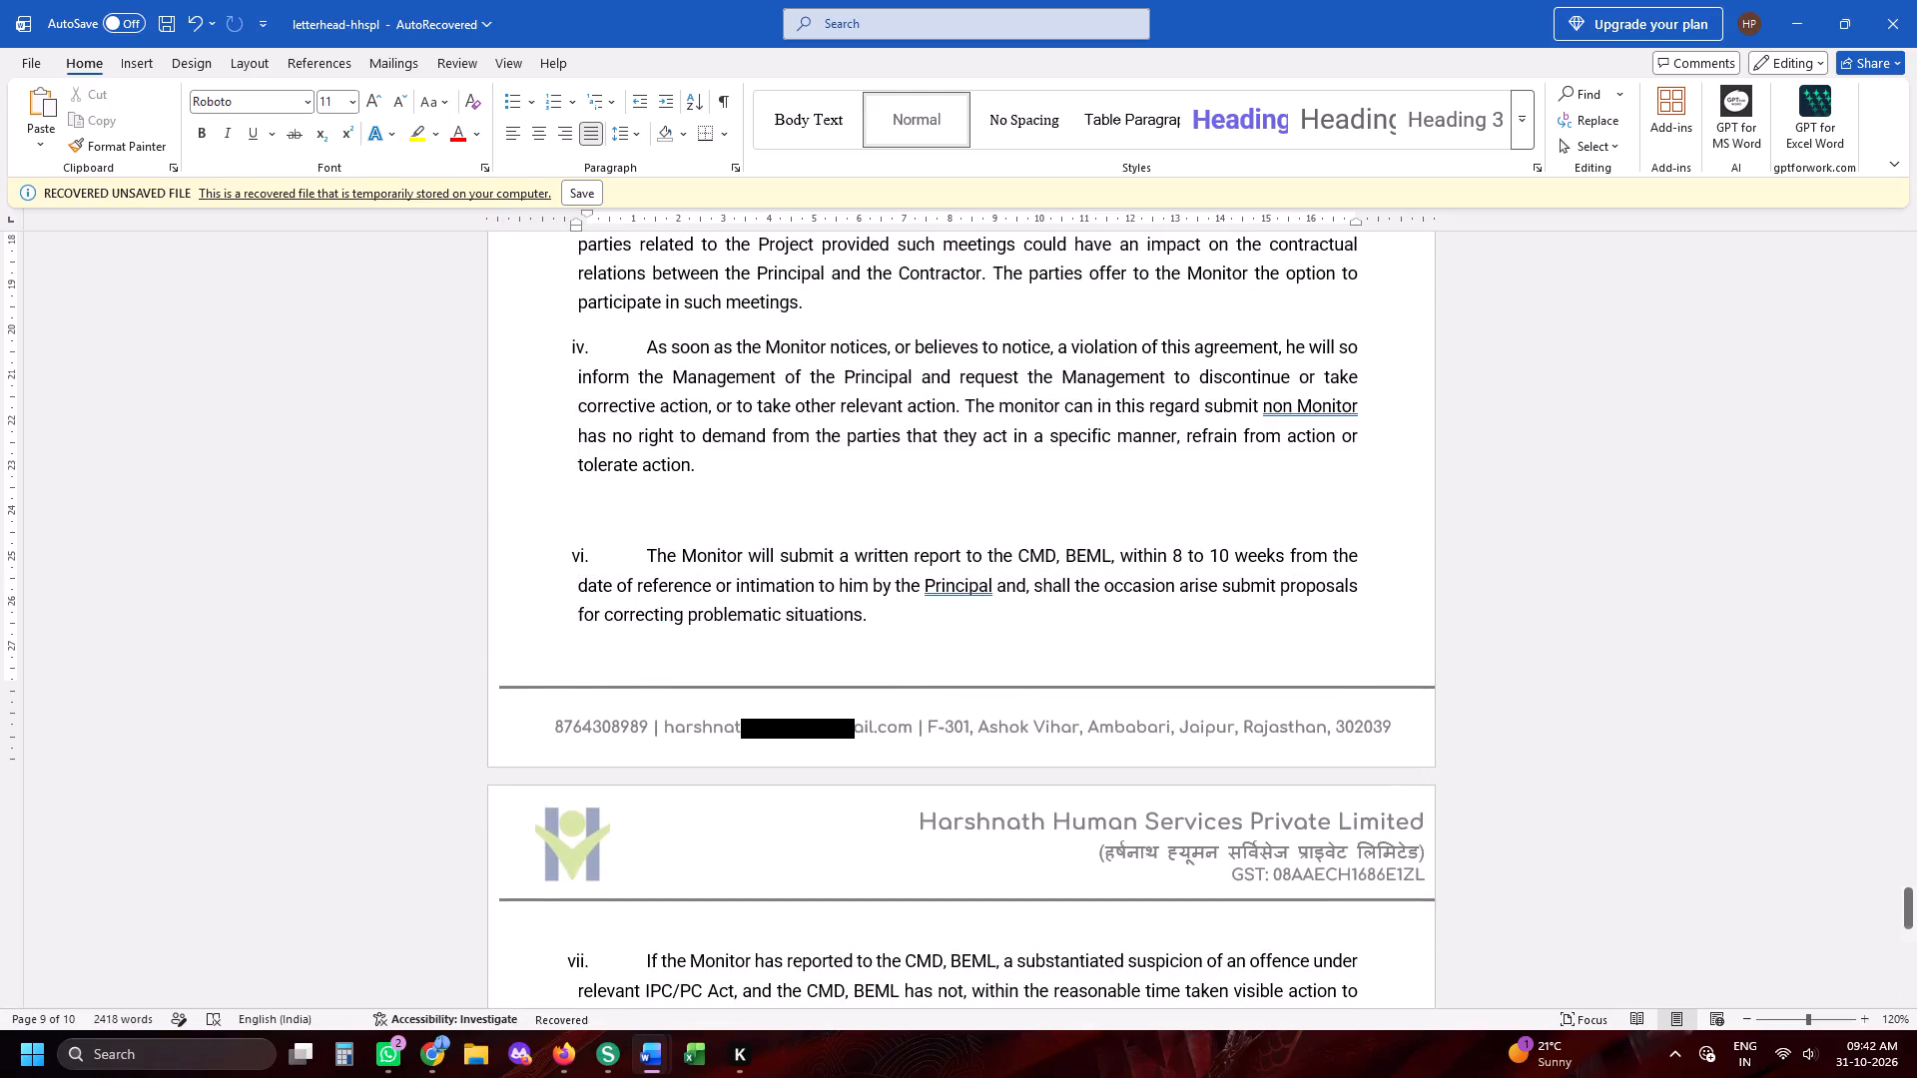
key("BackSpace")
key("BackSpace")
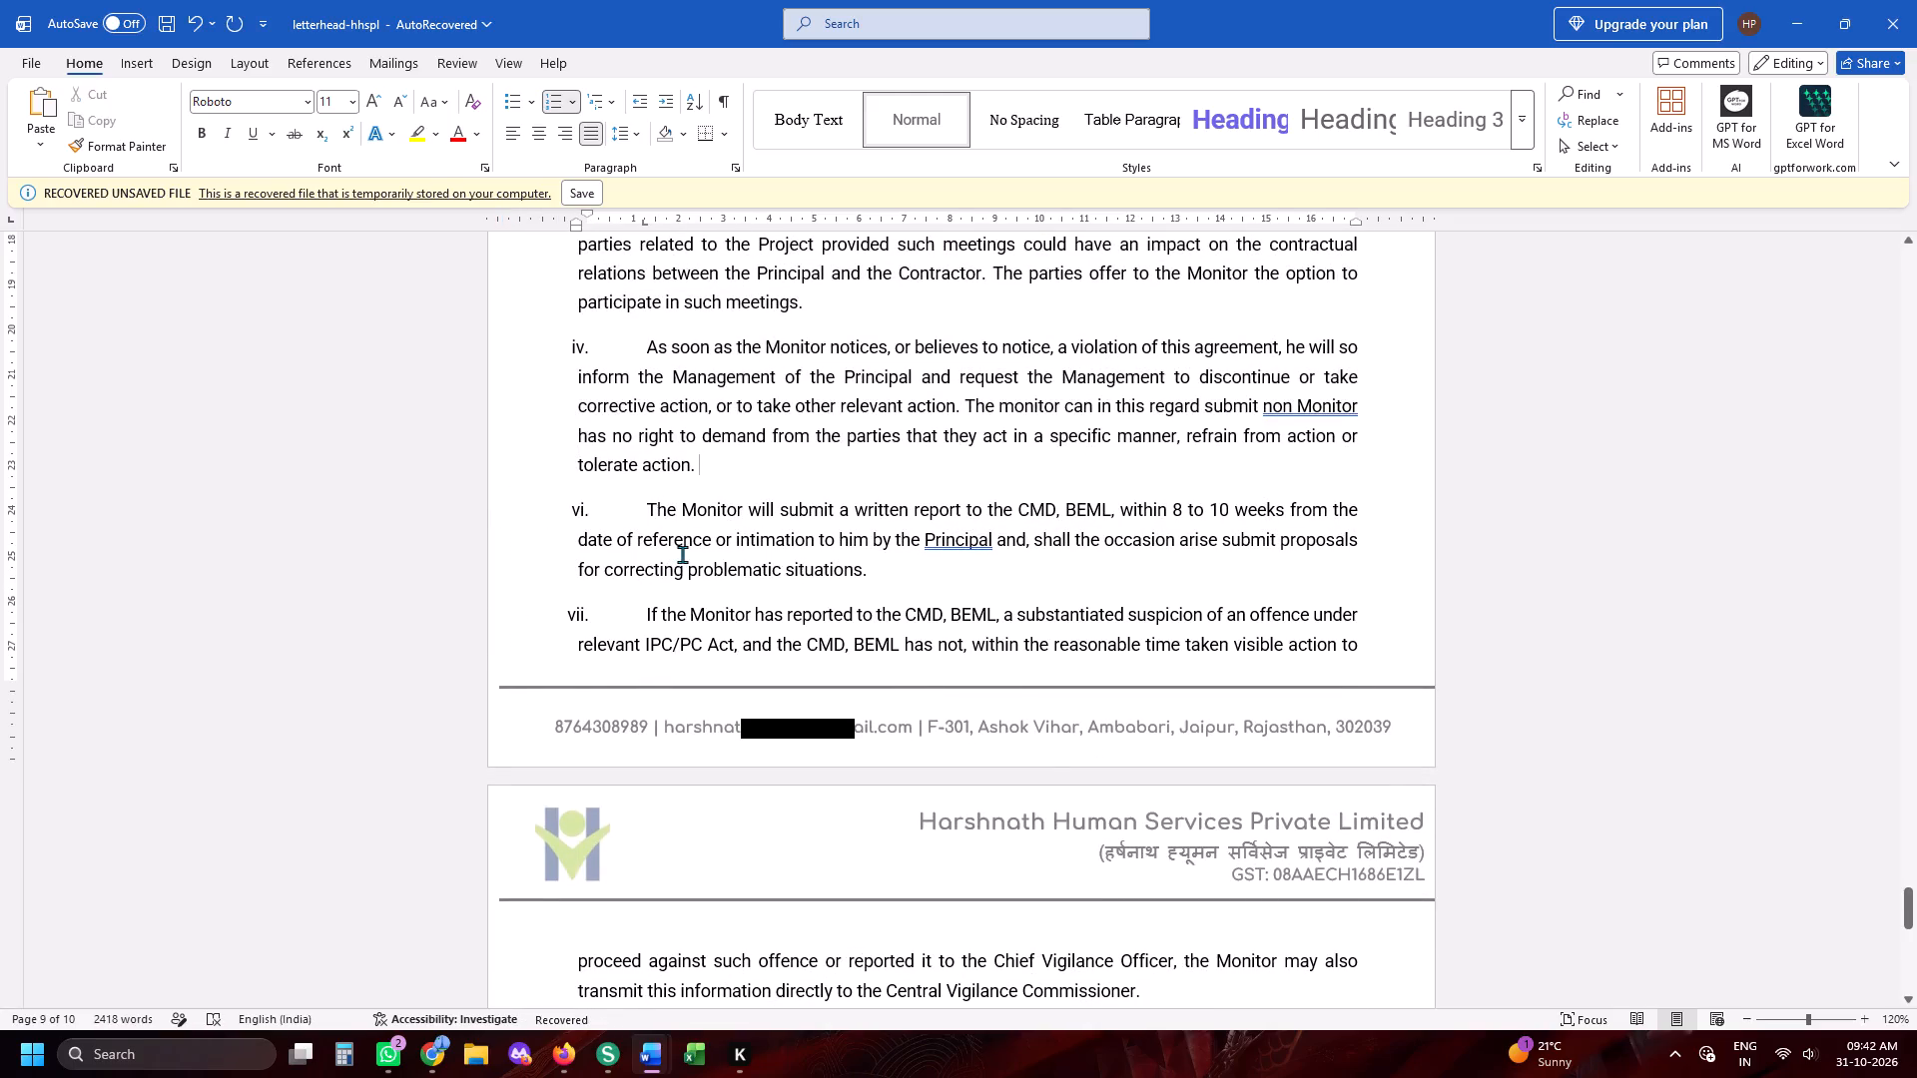
Remove the extra first-line indent from the monitors' name line so it aligns with the email line below.
scroll(682, 554, "down", 6)
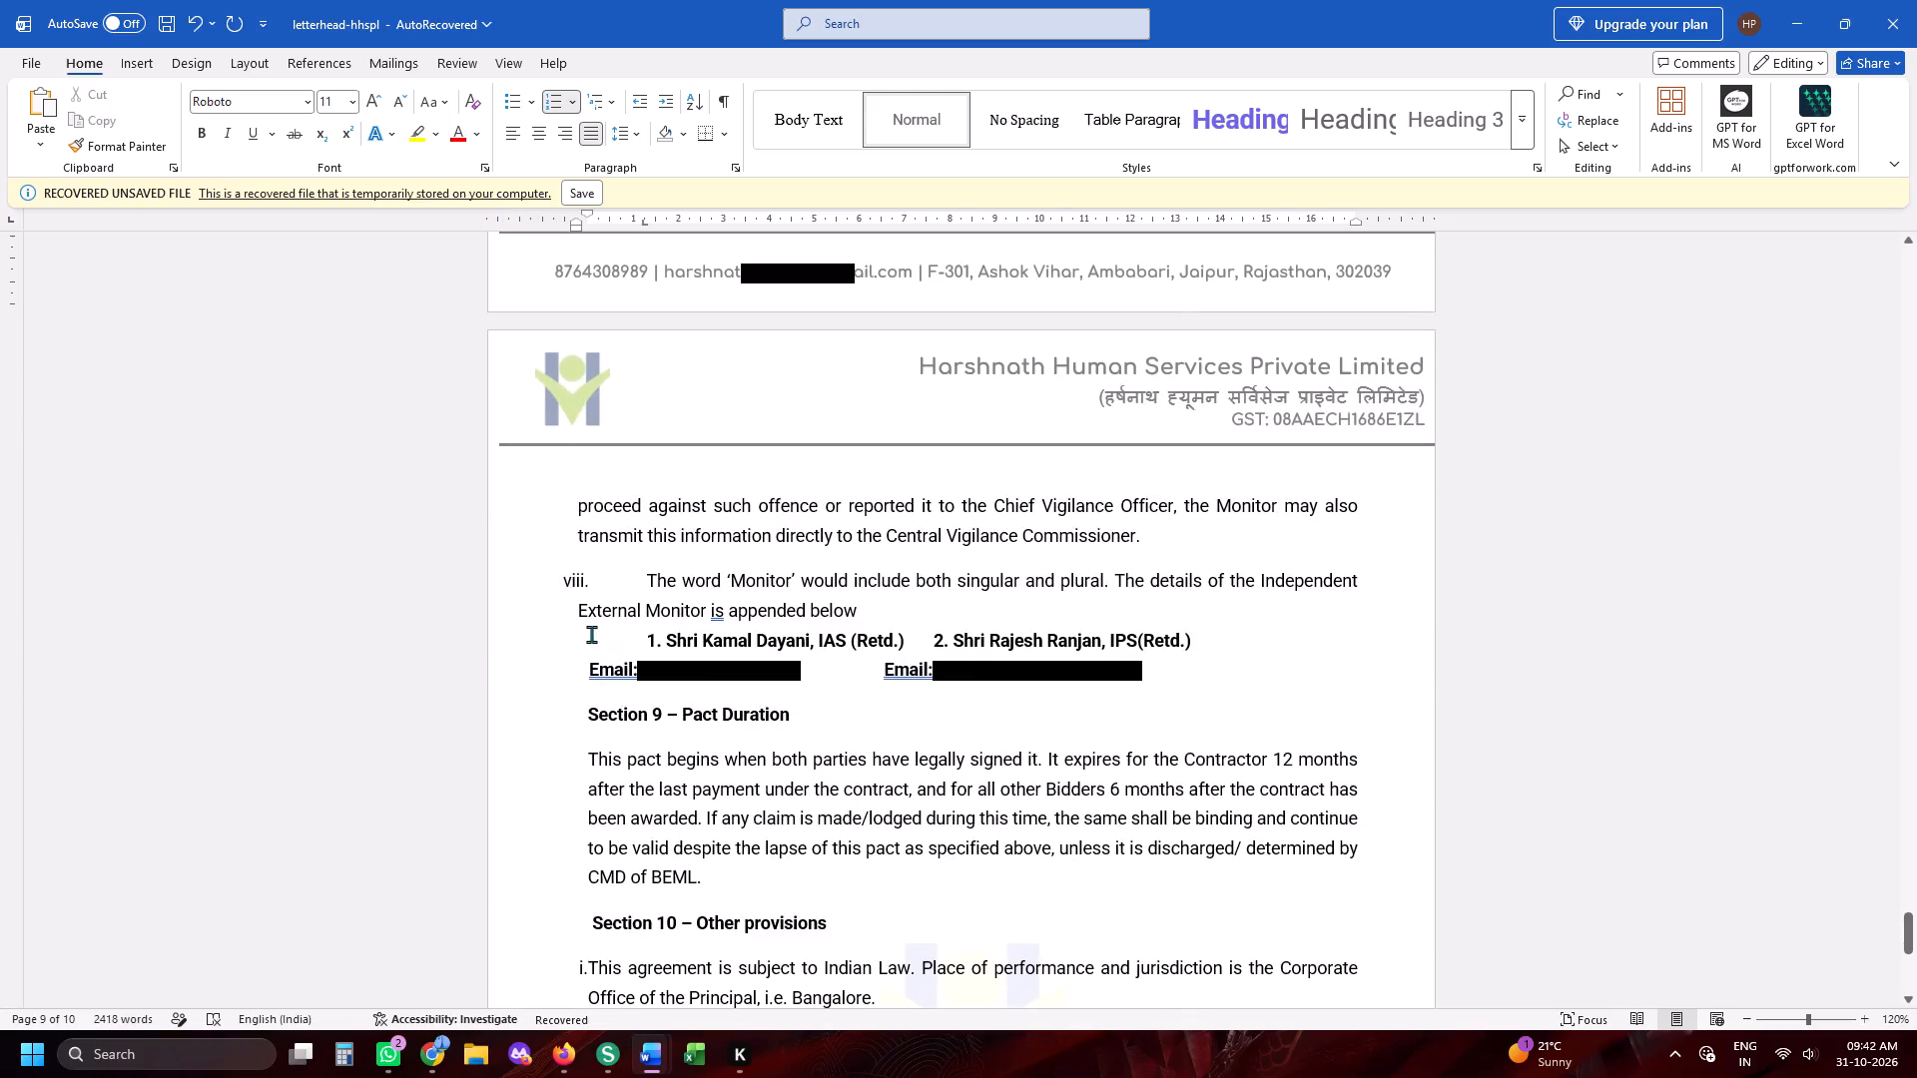
left_click(636, 643)
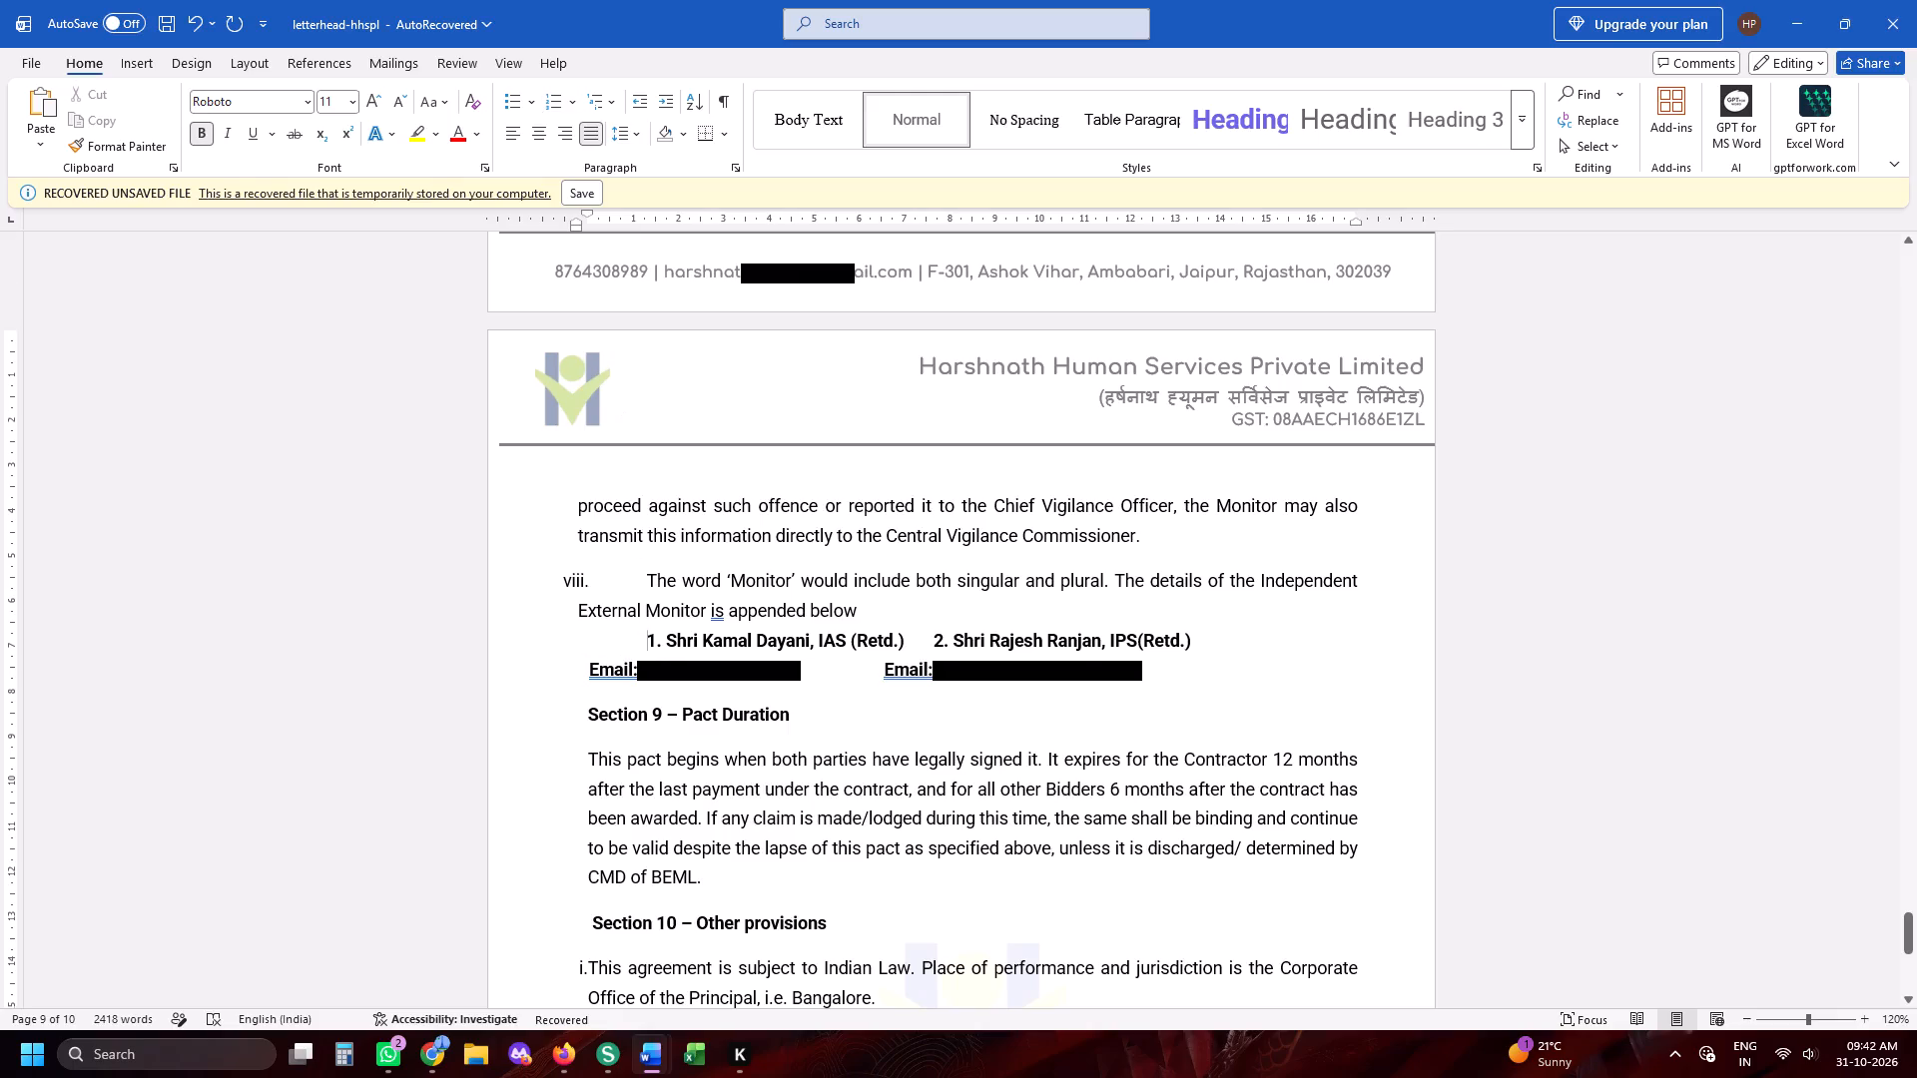
key("BackSpace")
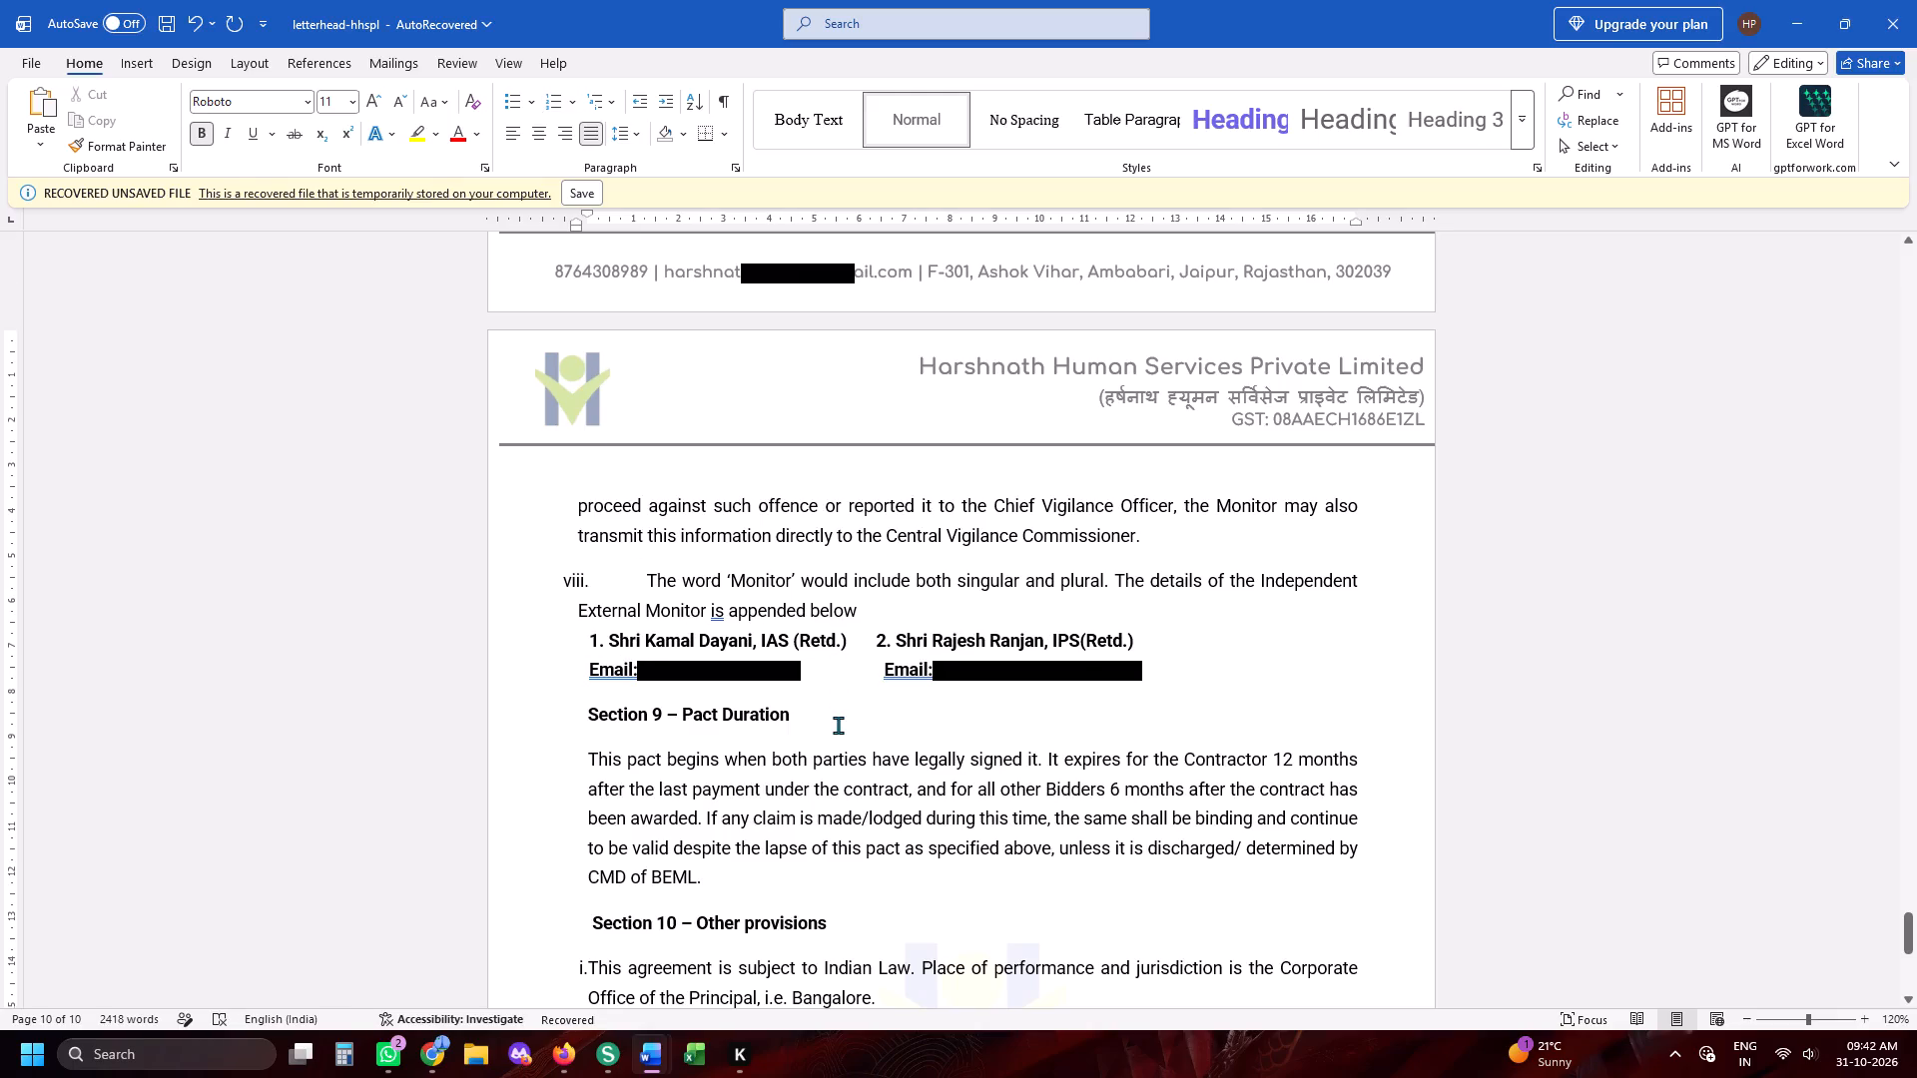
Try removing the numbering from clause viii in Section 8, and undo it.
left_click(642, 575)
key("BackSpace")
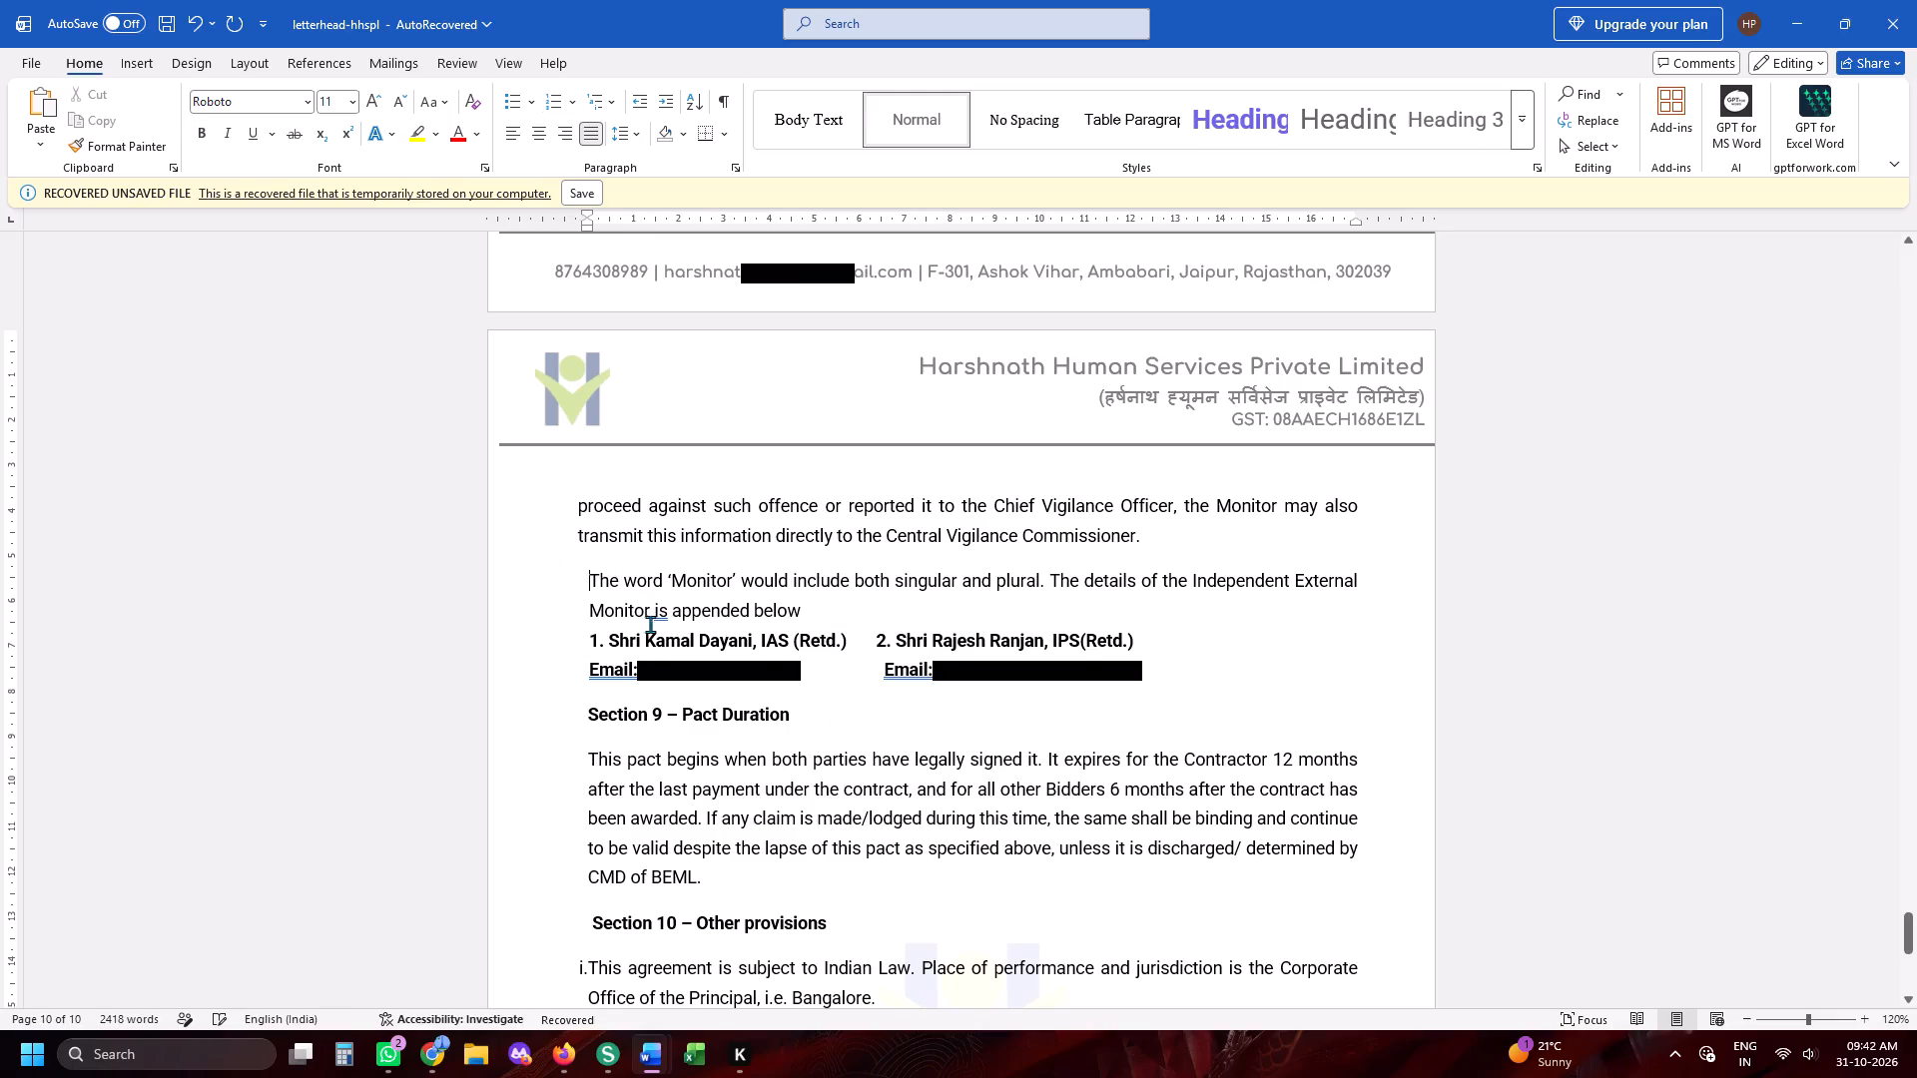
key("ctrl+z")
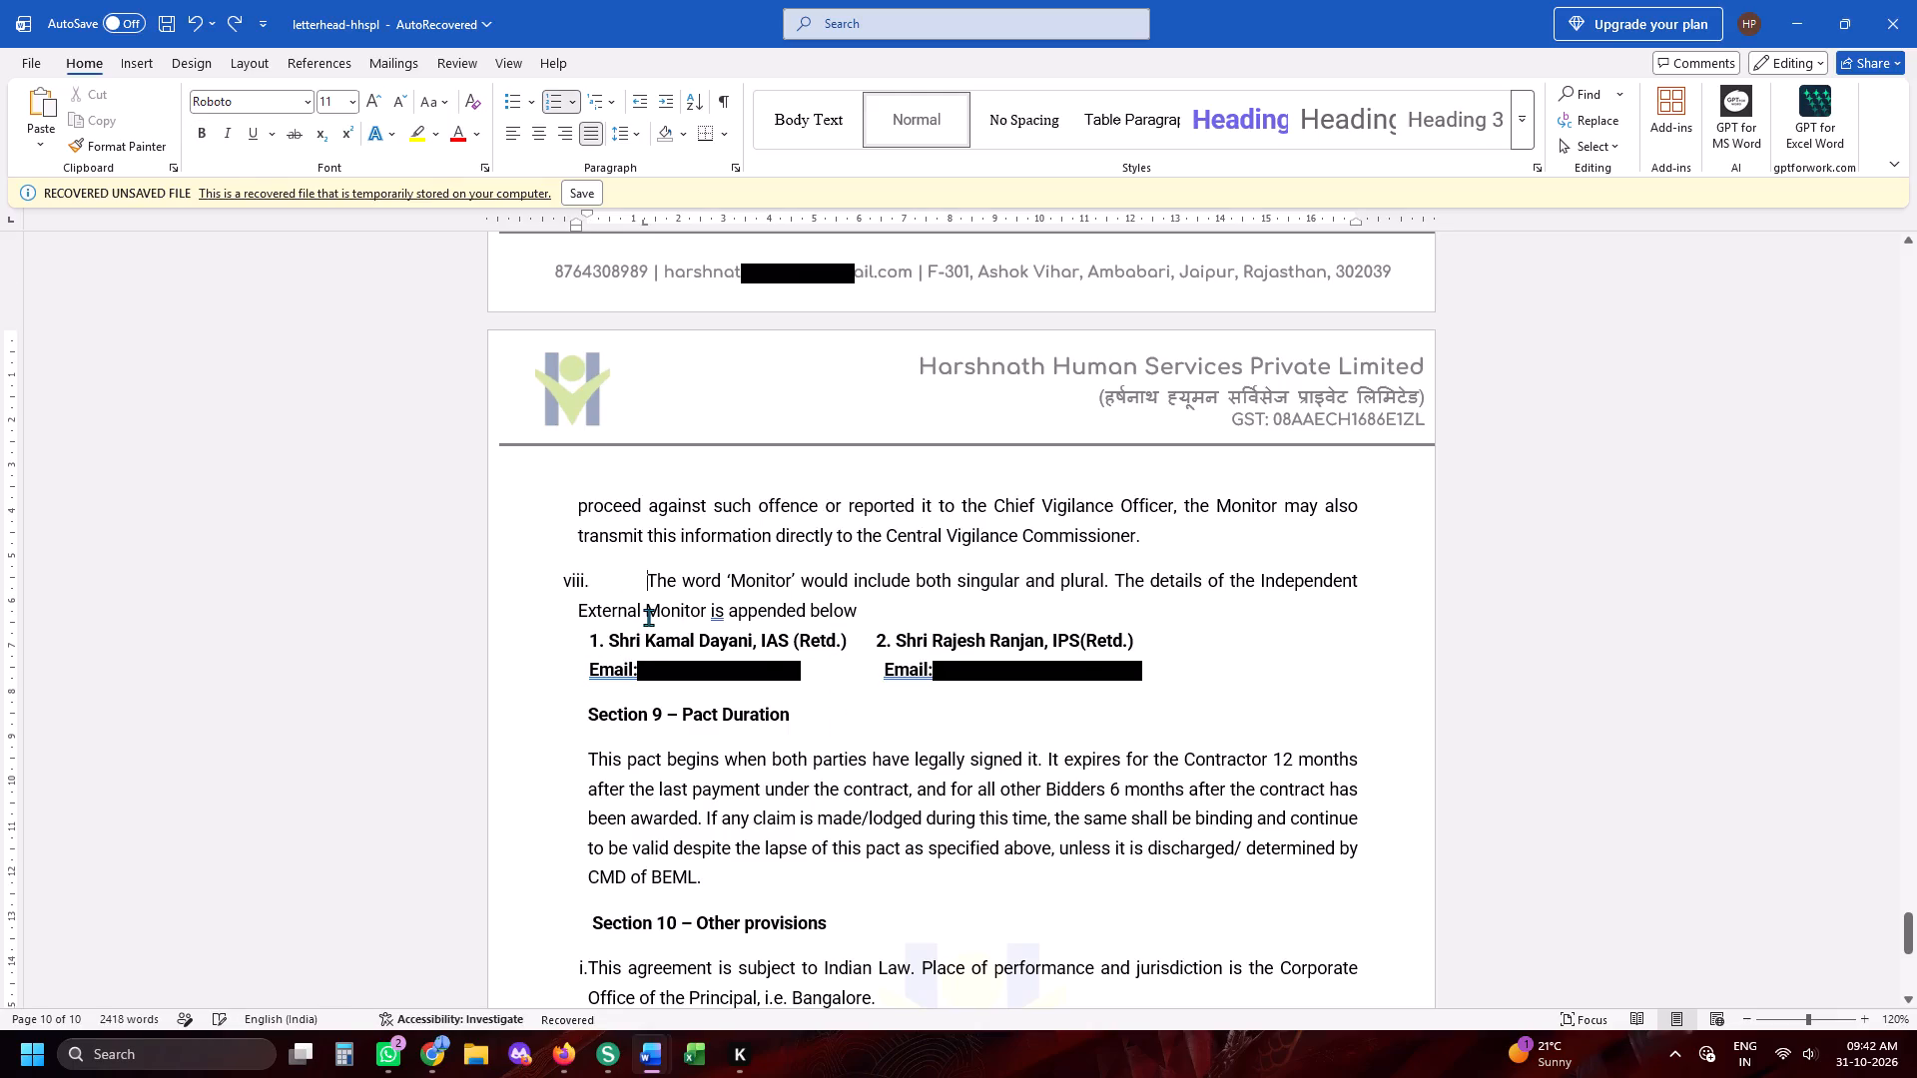
Insert the picture "seal sign for pow" from the HHSPL06 - Personal folder below clause i of Section 10.
scroll(631, 608, "down", 5)
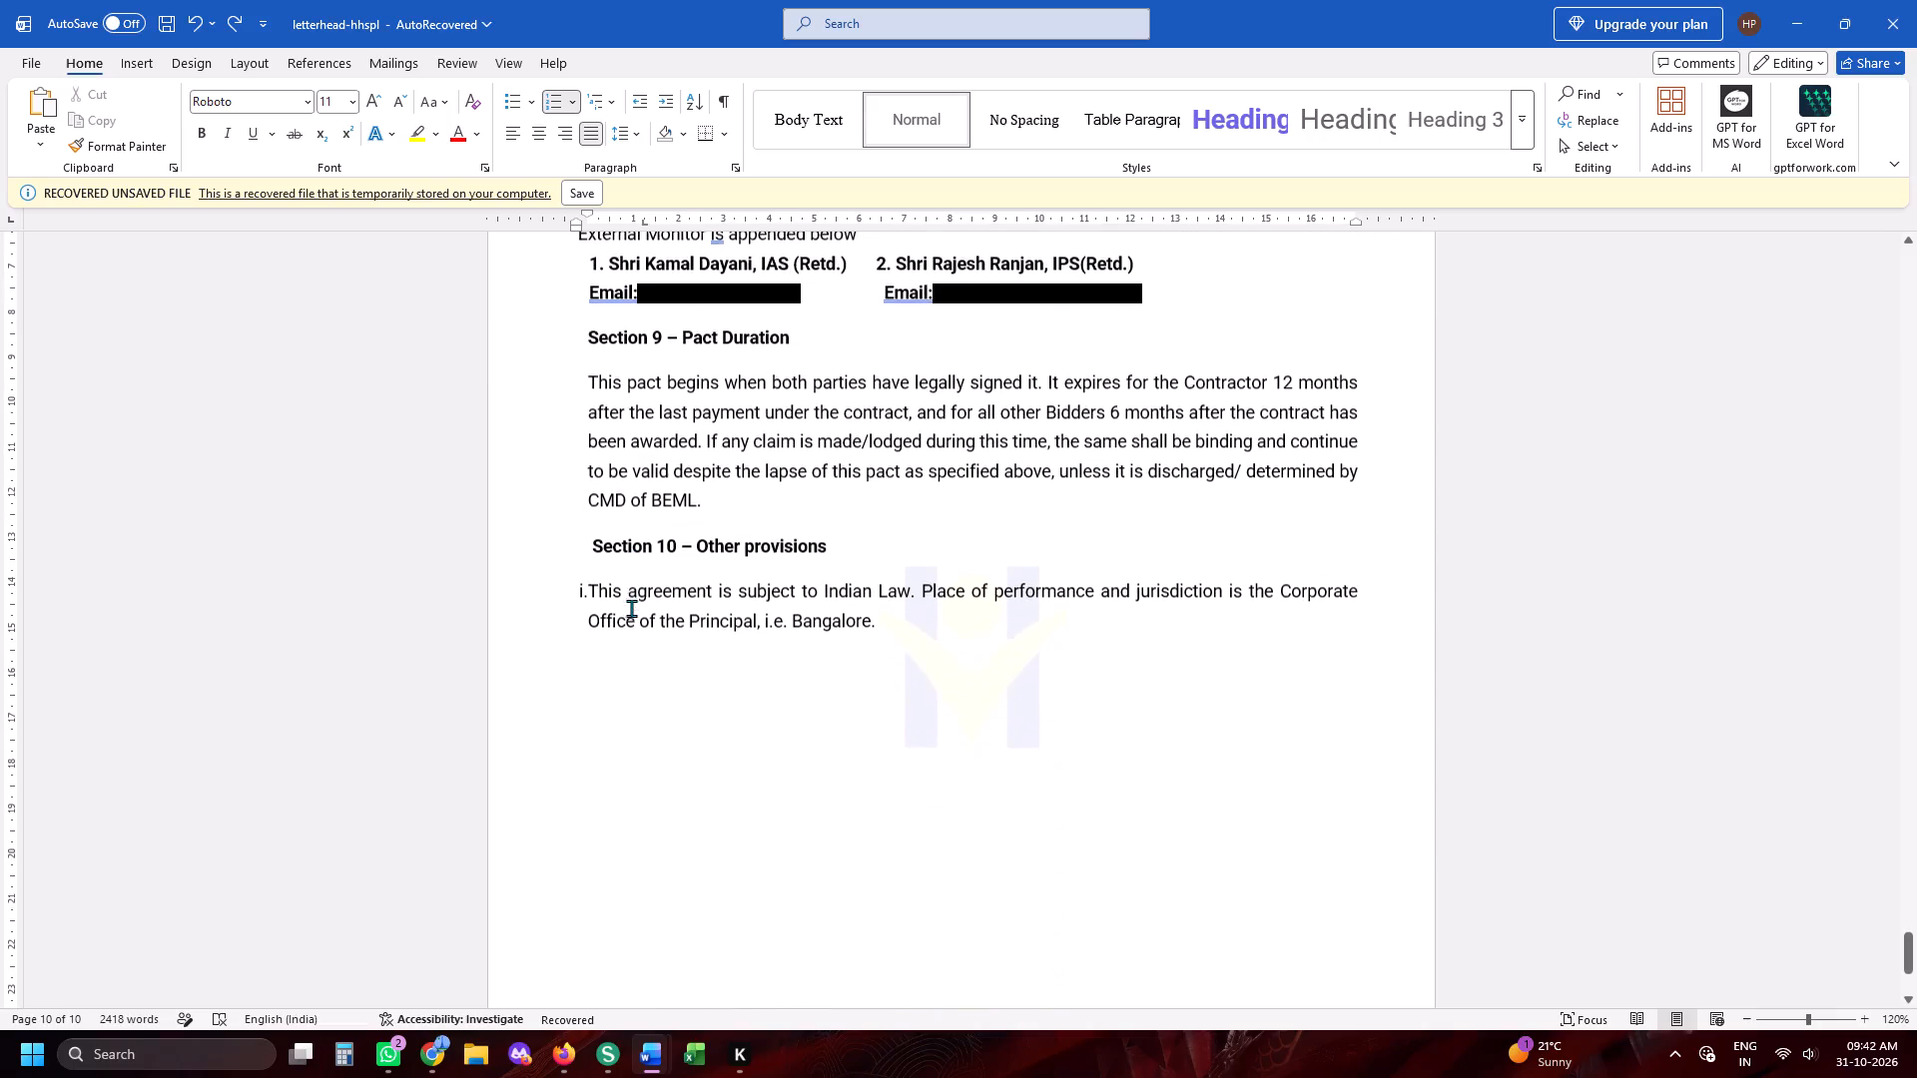
scroll(924, 674, "down", 5)
scroll(923, 664, "up", 3)
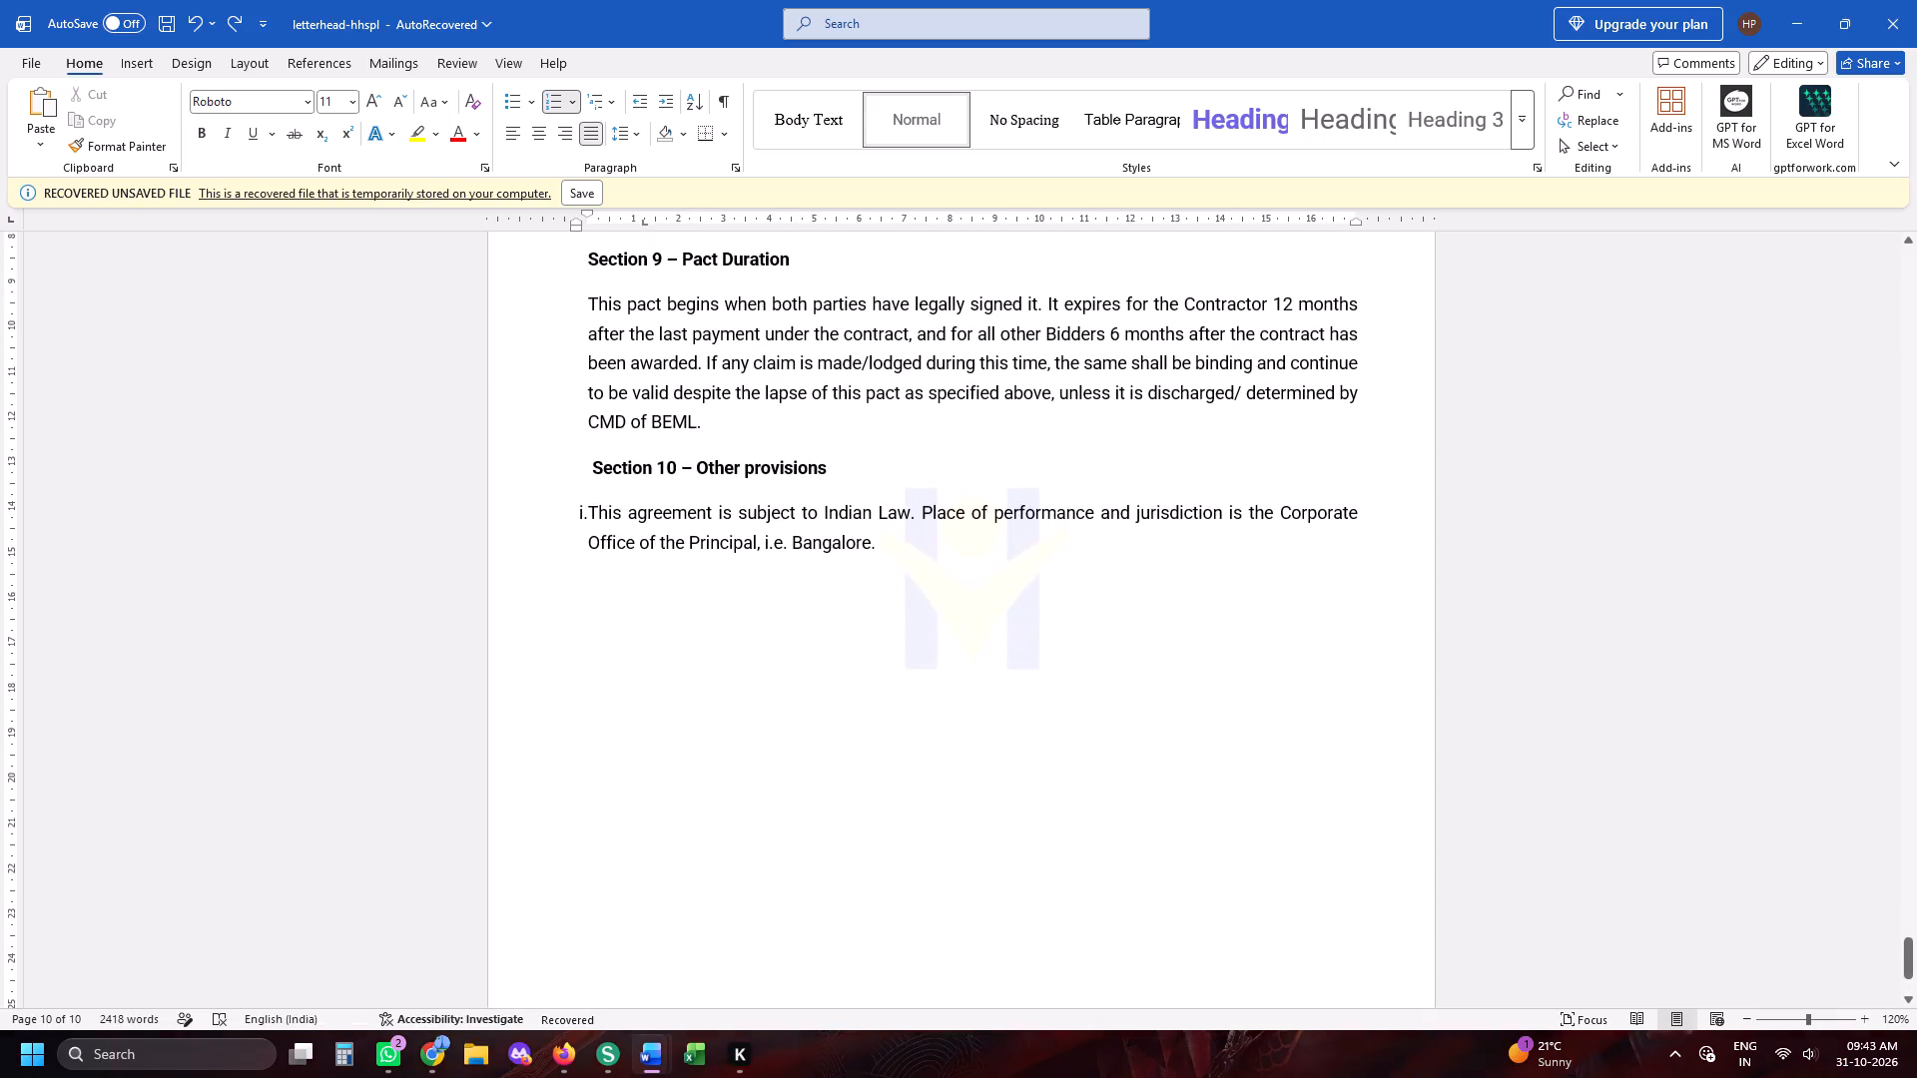
left_click(856, 611)
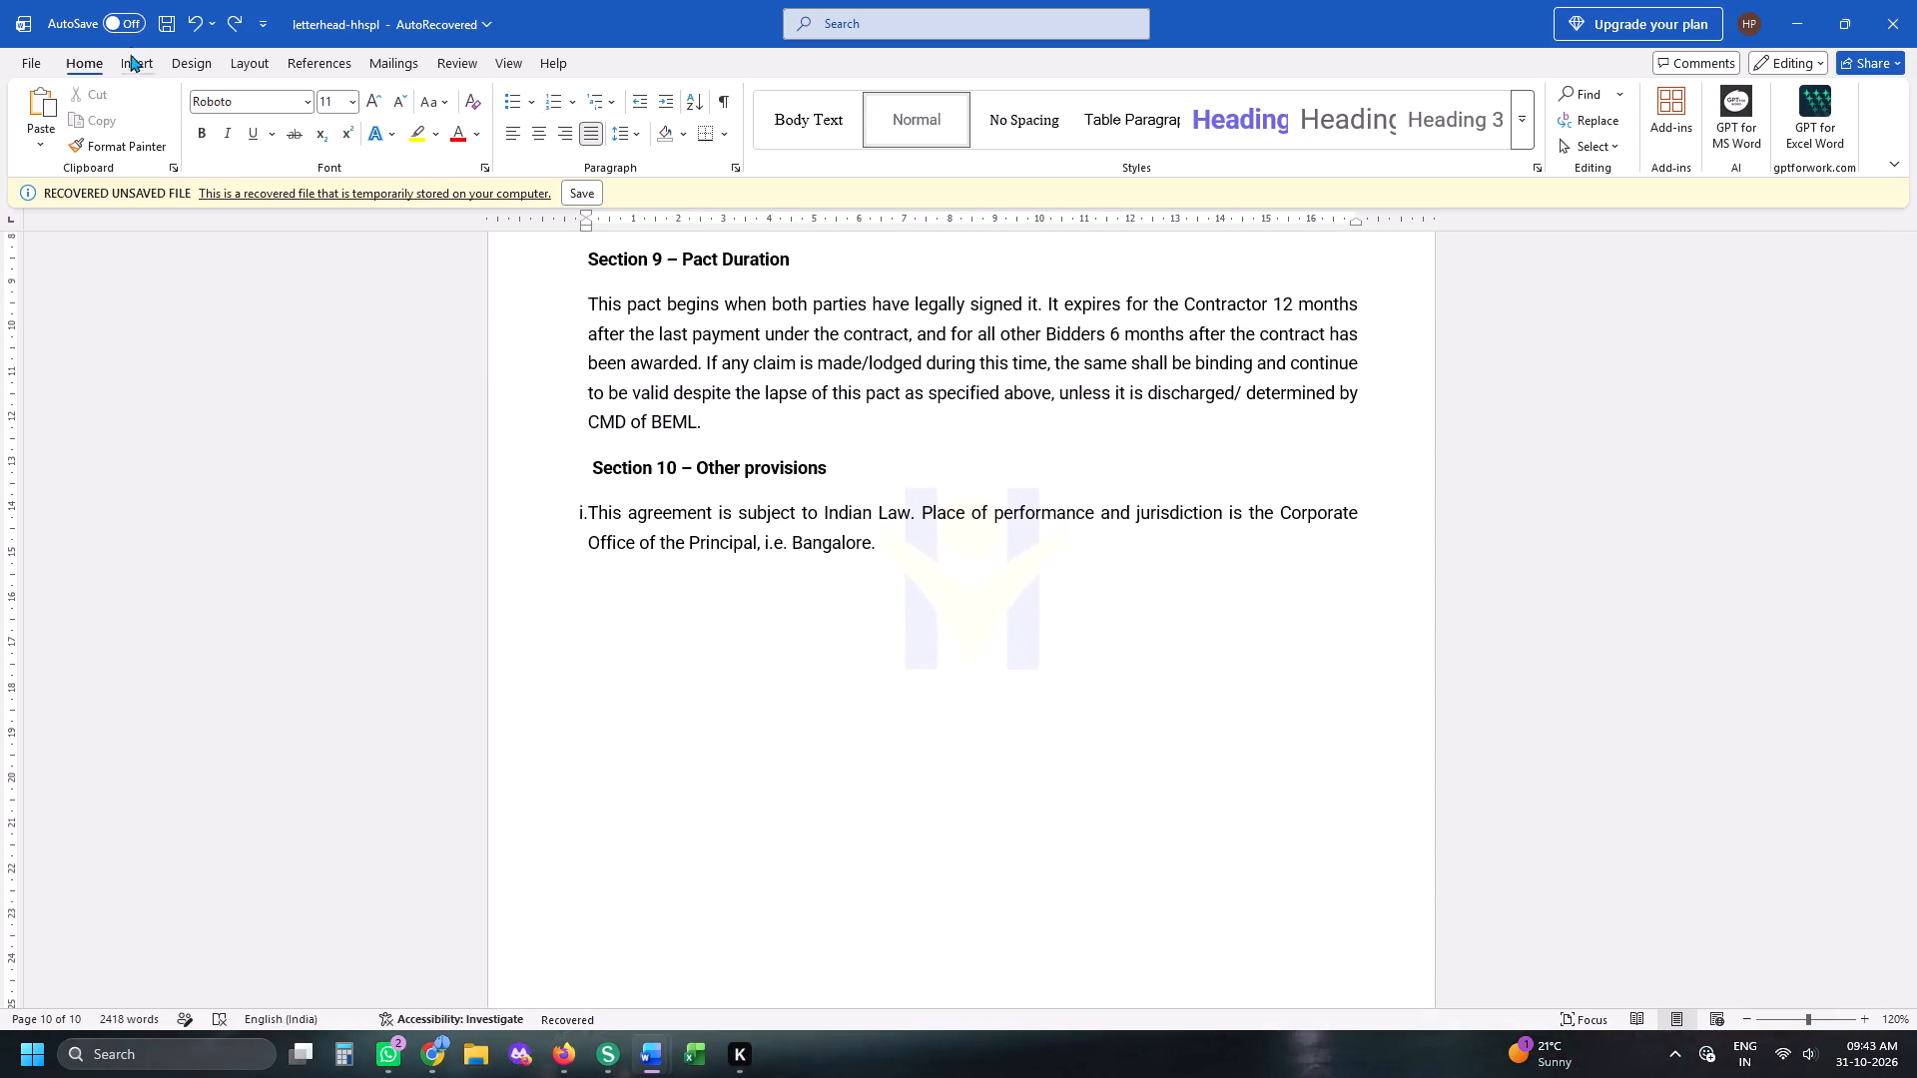
left_click(130, 62)
left_click(248, 105)
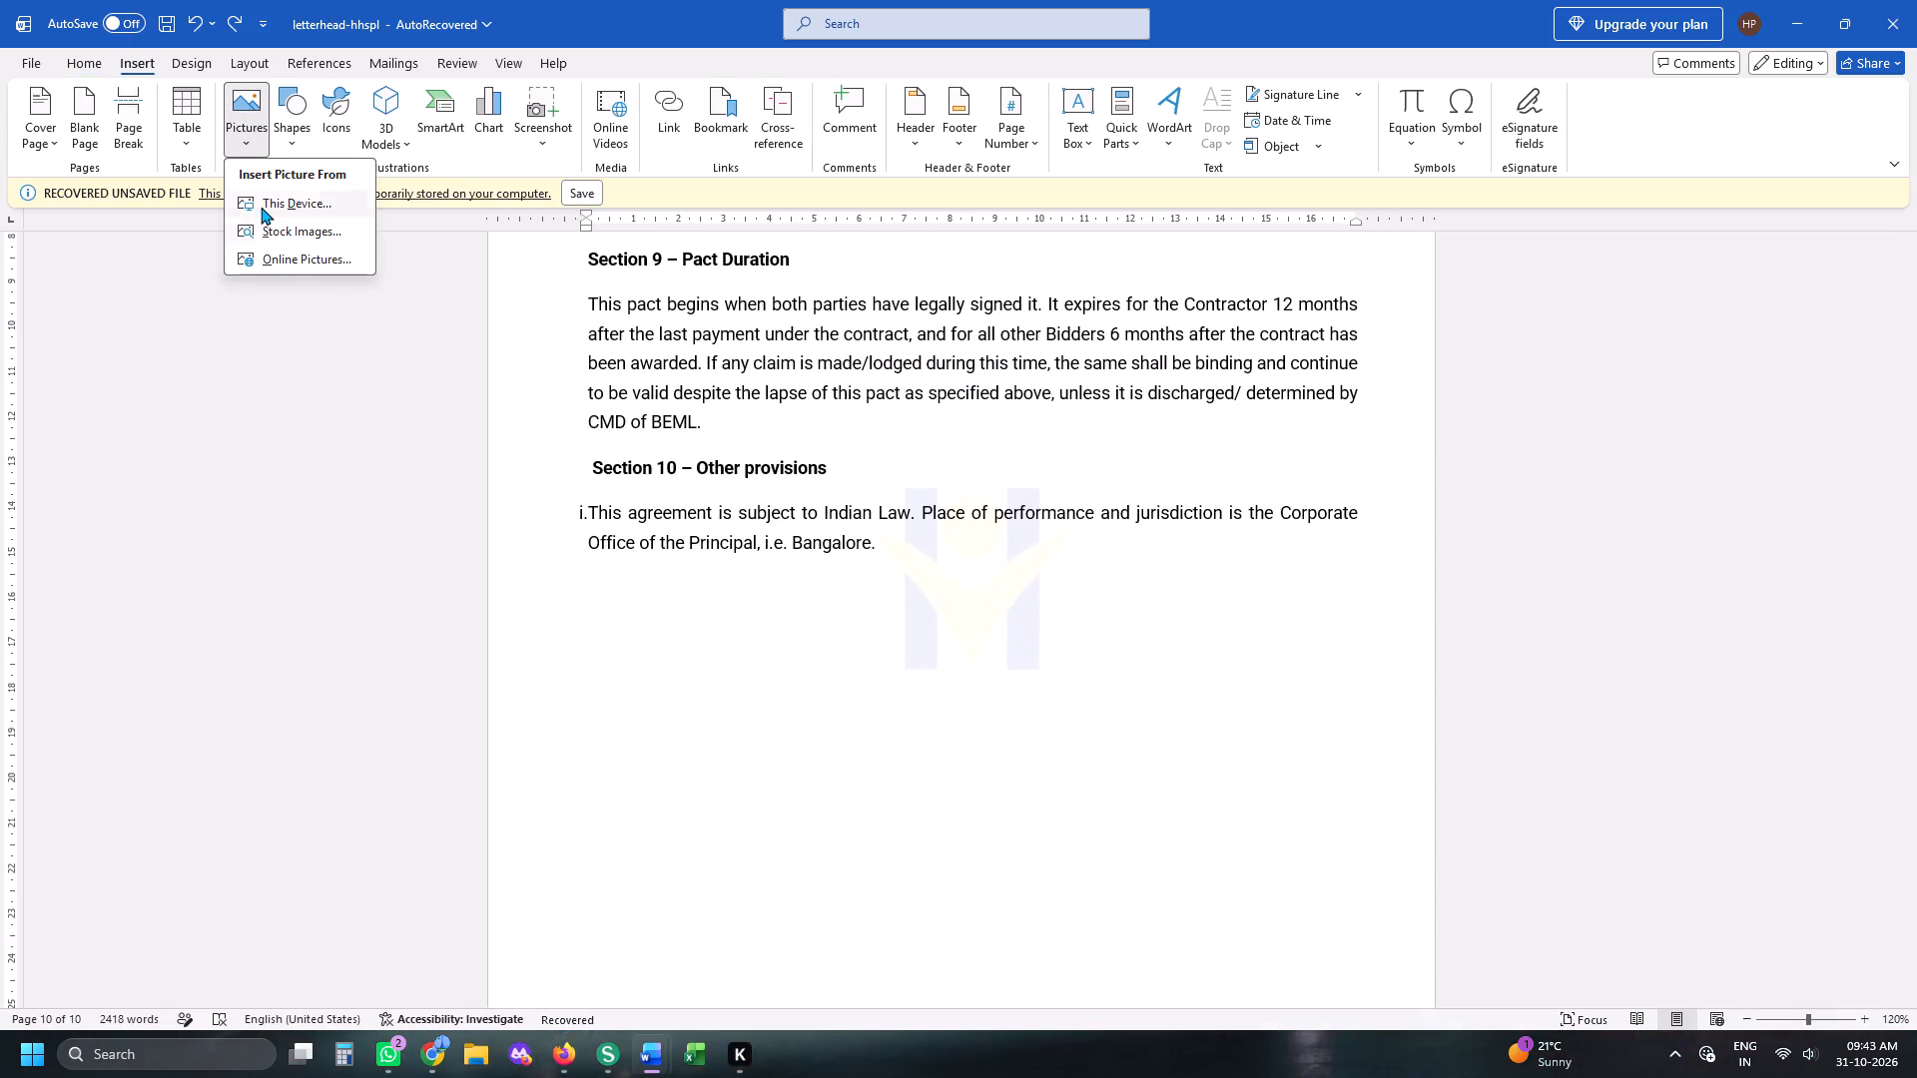
left_click(261, 207)
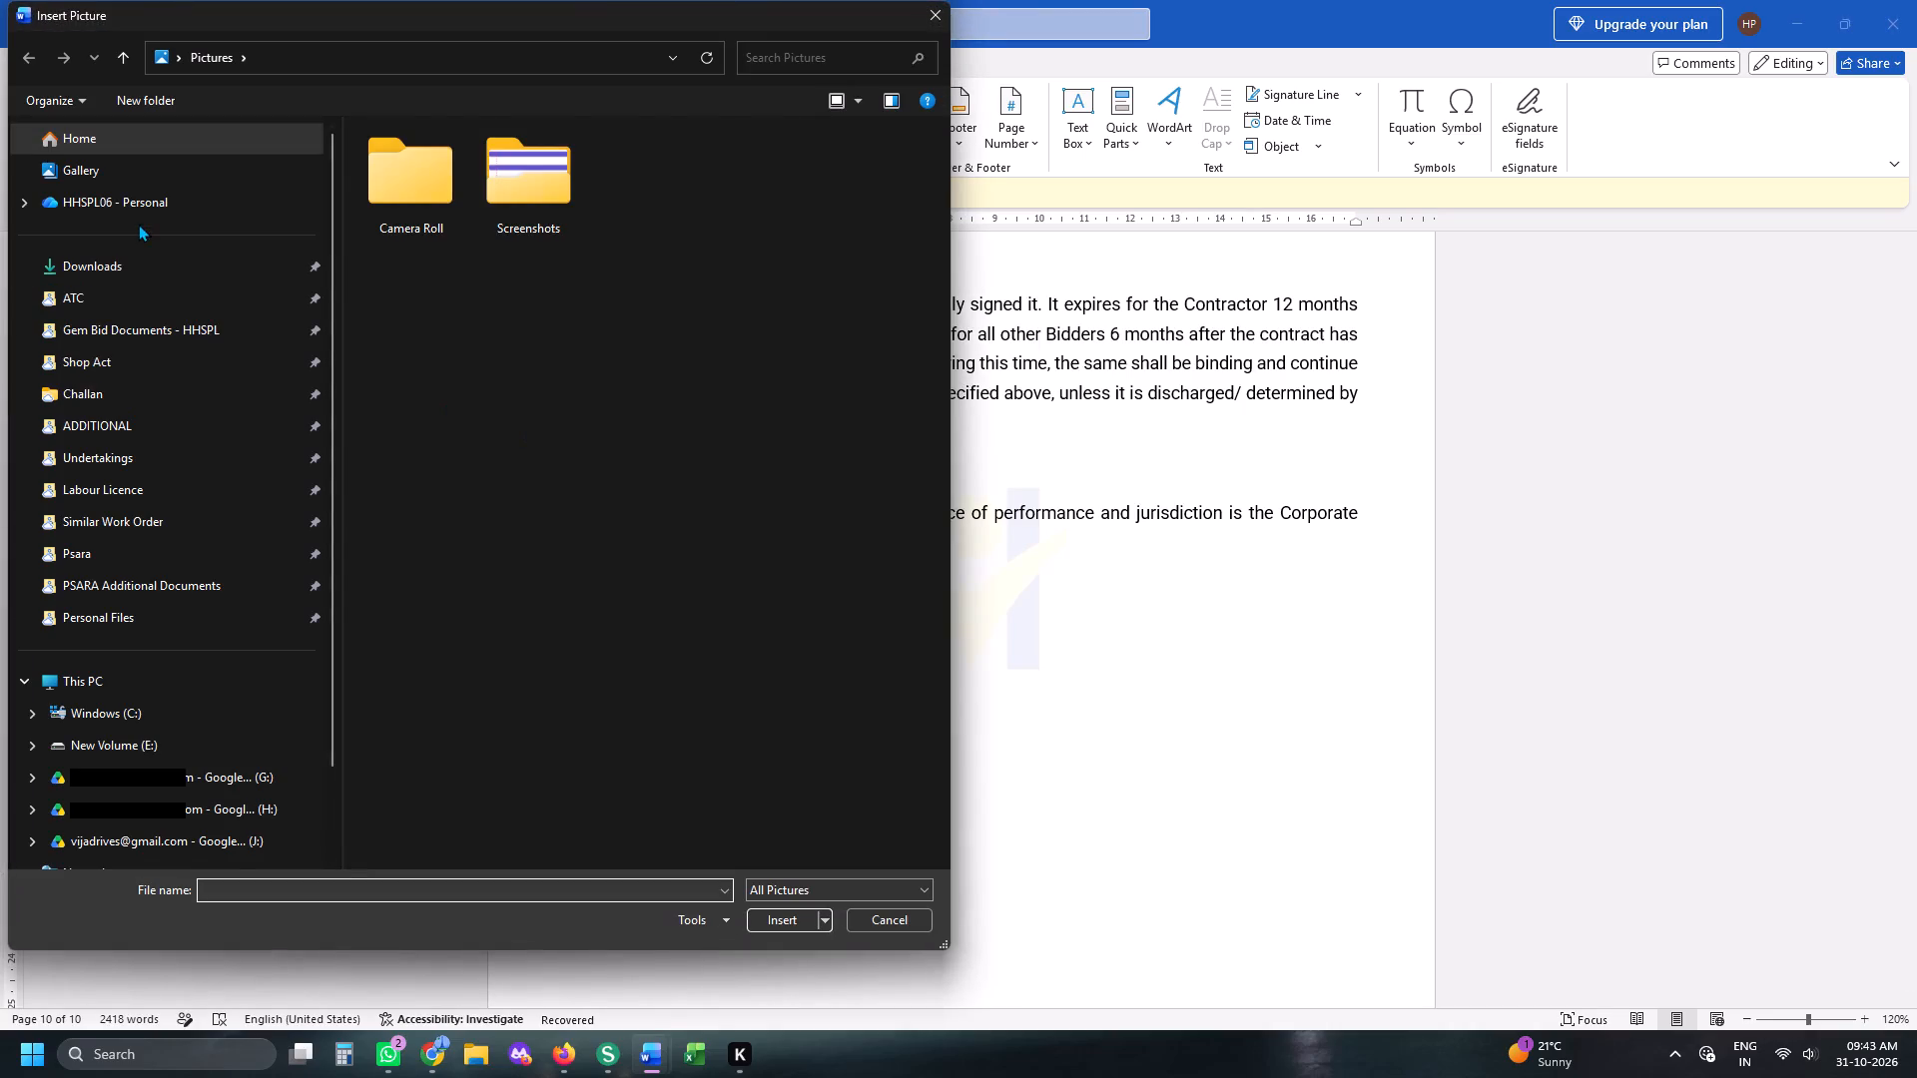
left_click(133, 215)
left_click(483, 375)
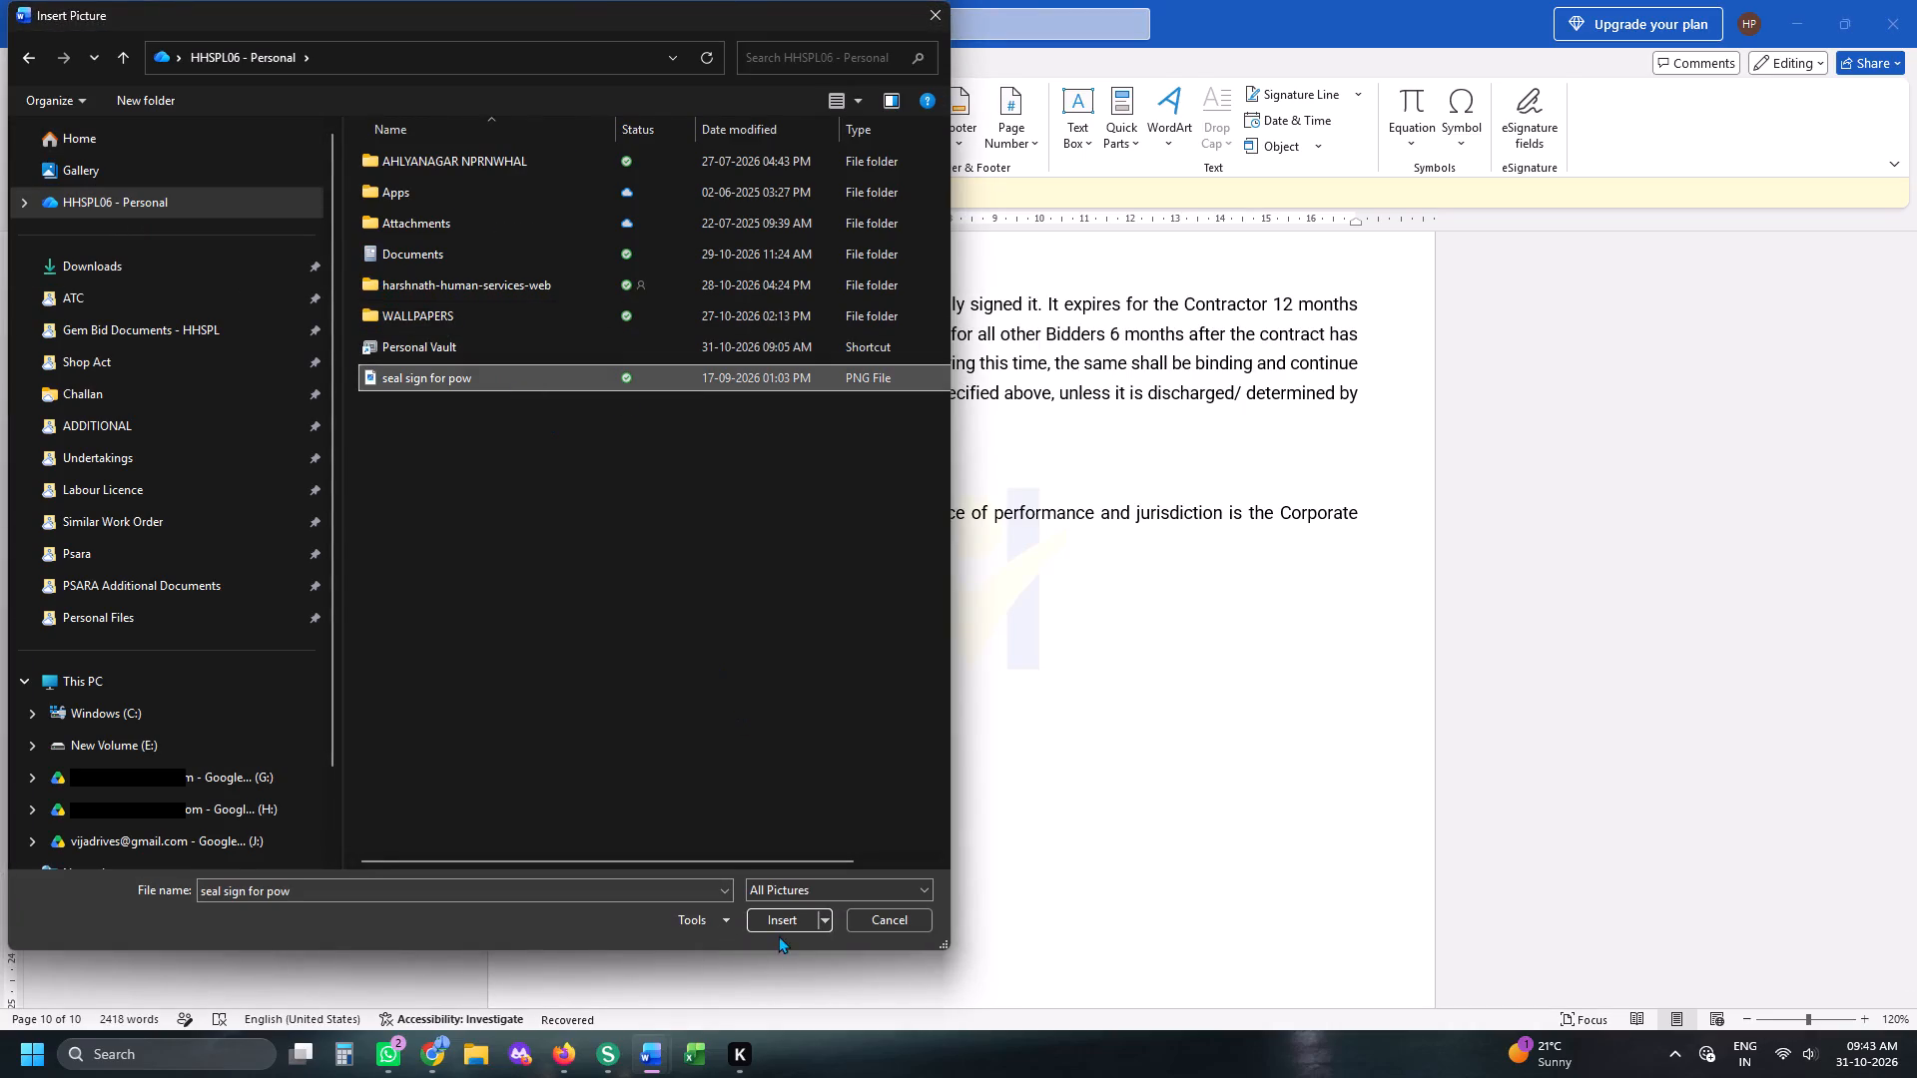
left_click(779, 922)
scroll(871, 651, "down", 5)
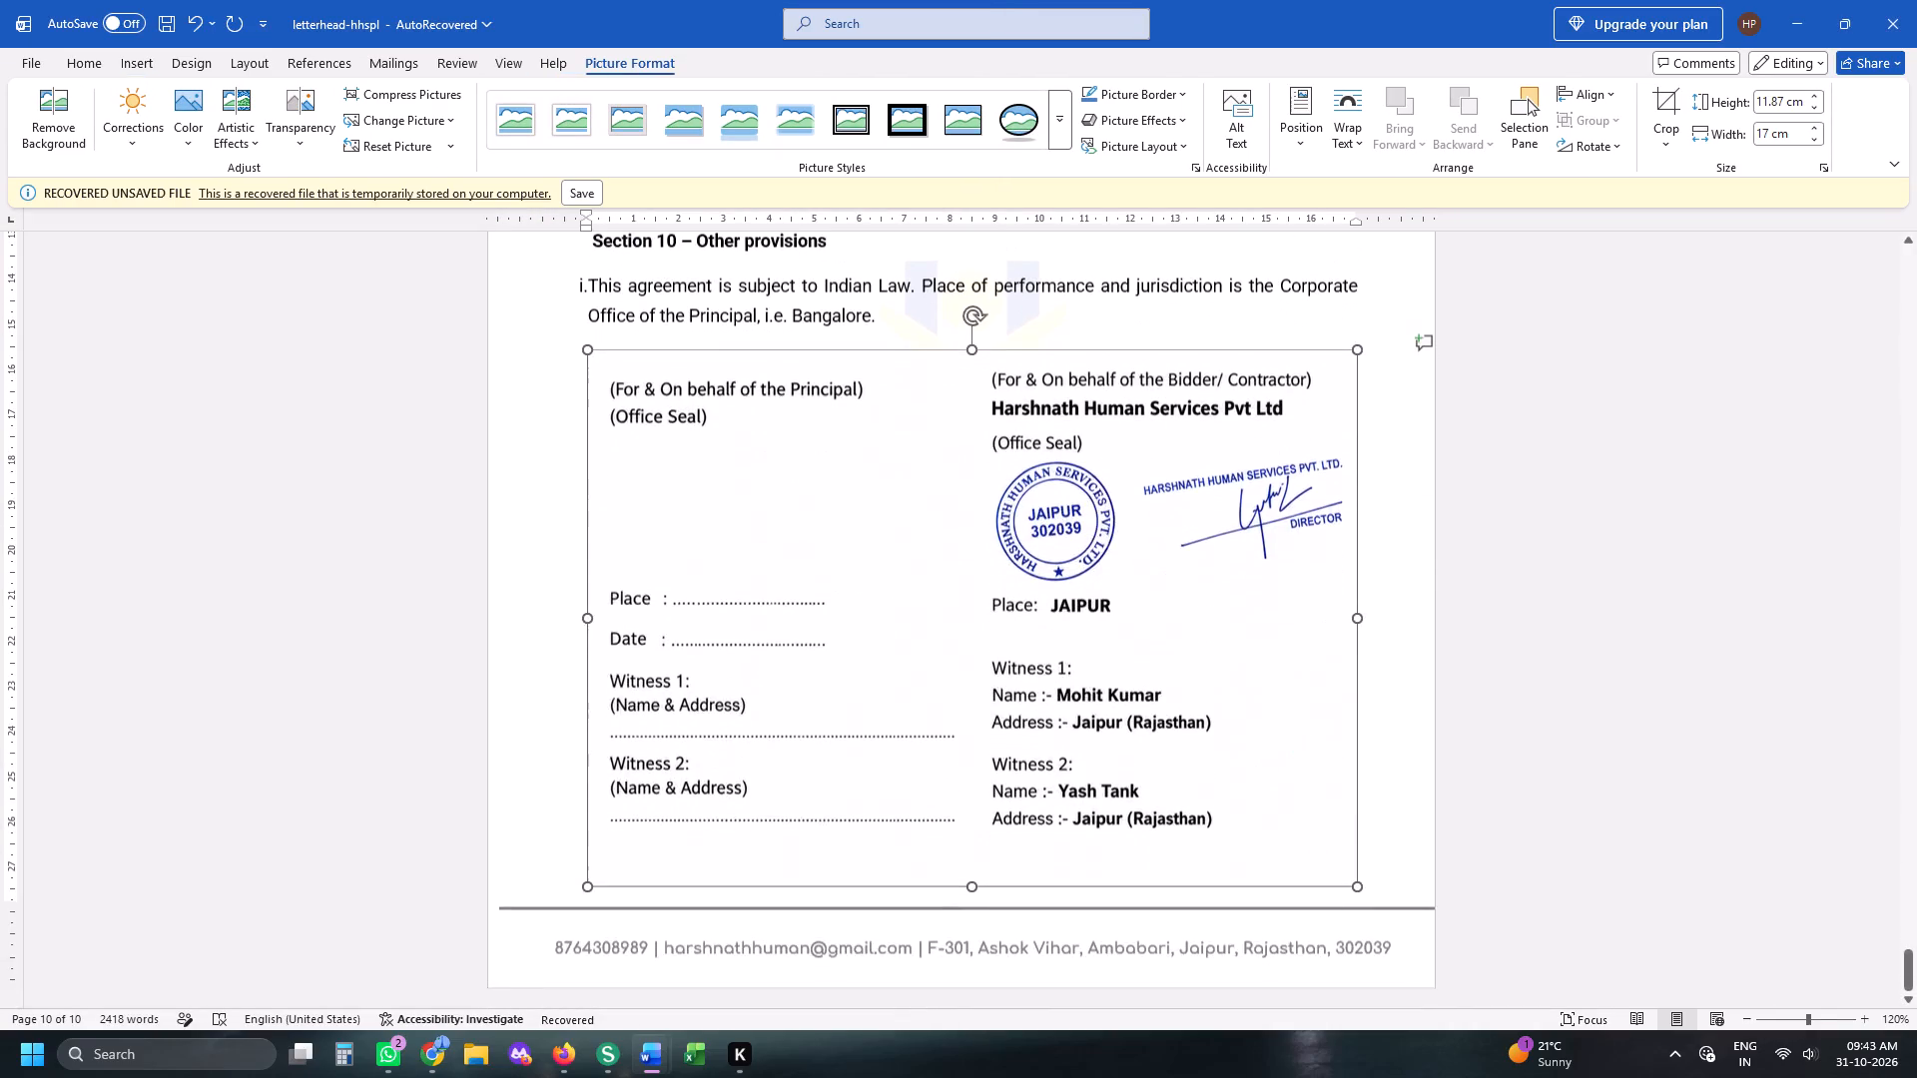
scroll(893, 688, "up", 3)
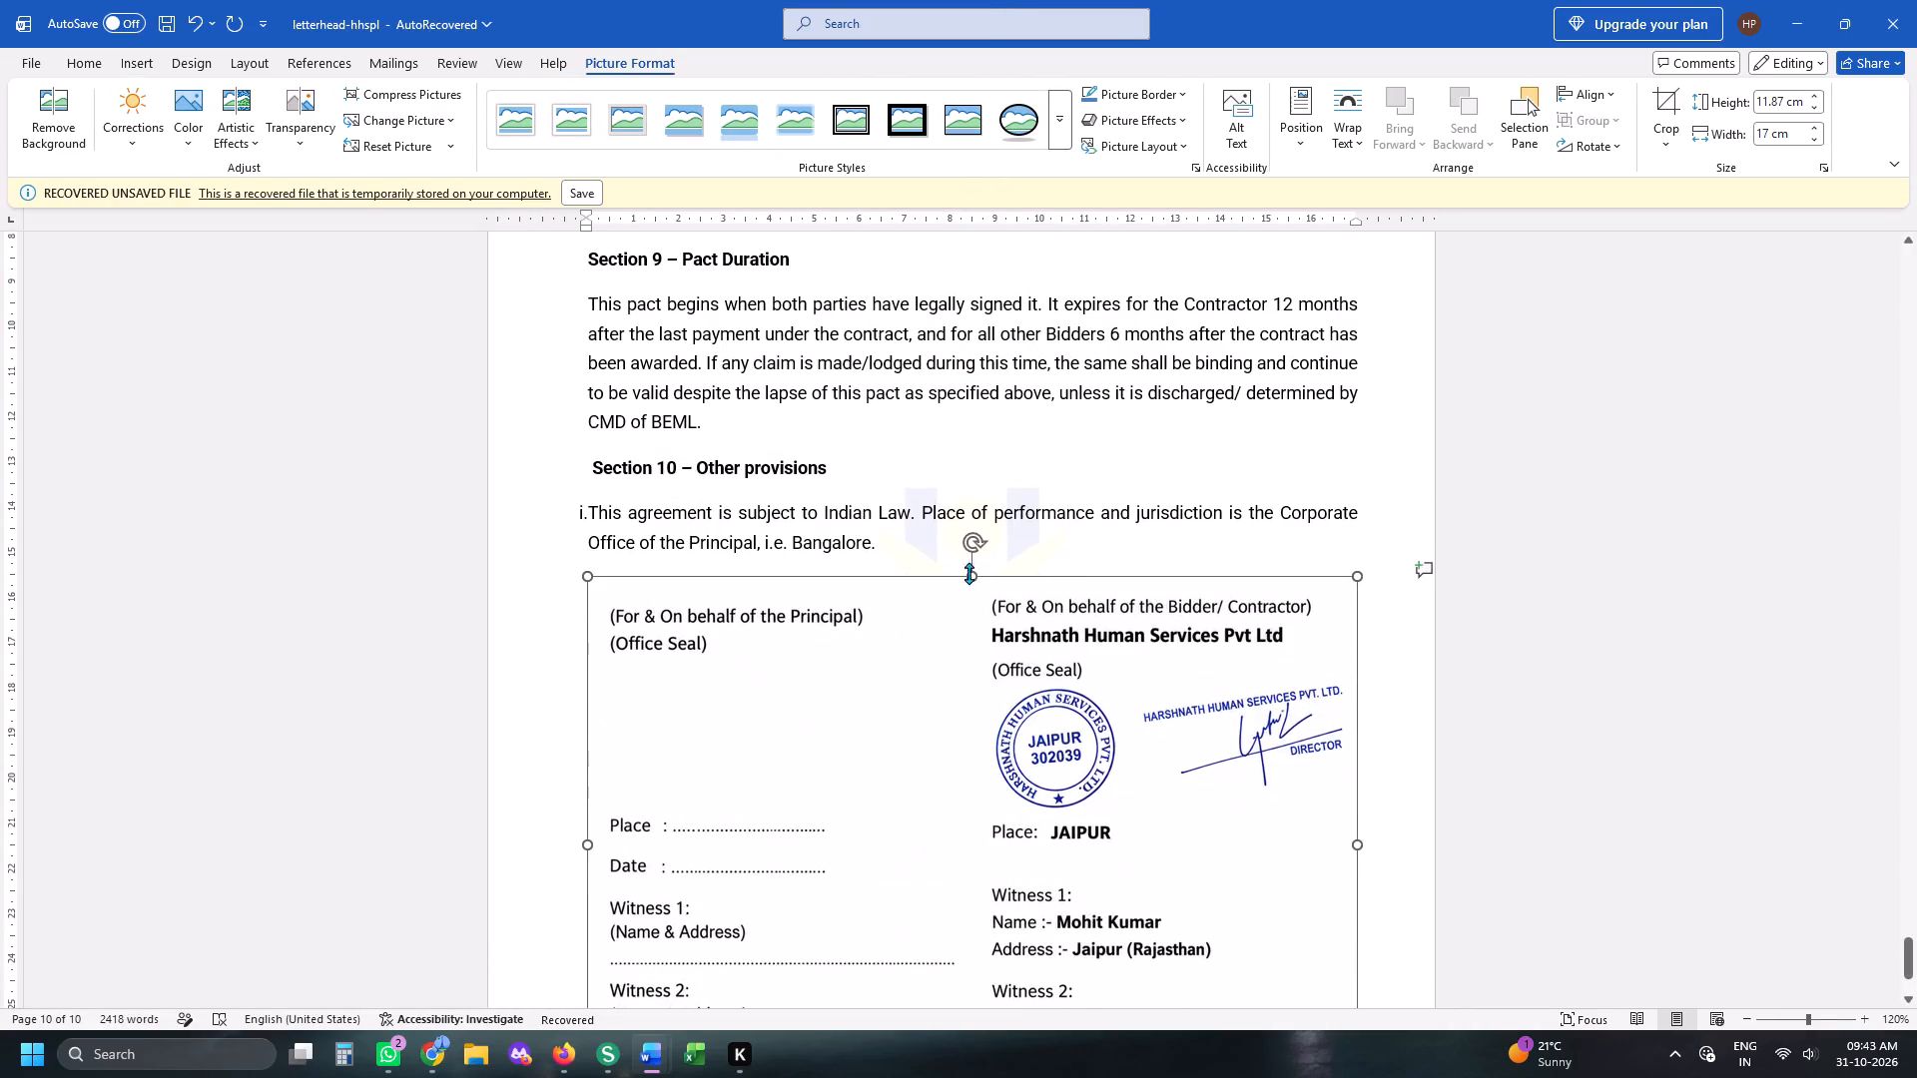
Review the Integrity Pact pages from the title through Section 10 and the inserted seal-and-signature block for layout and formatting.
scroll(883, 534, "up", 18)
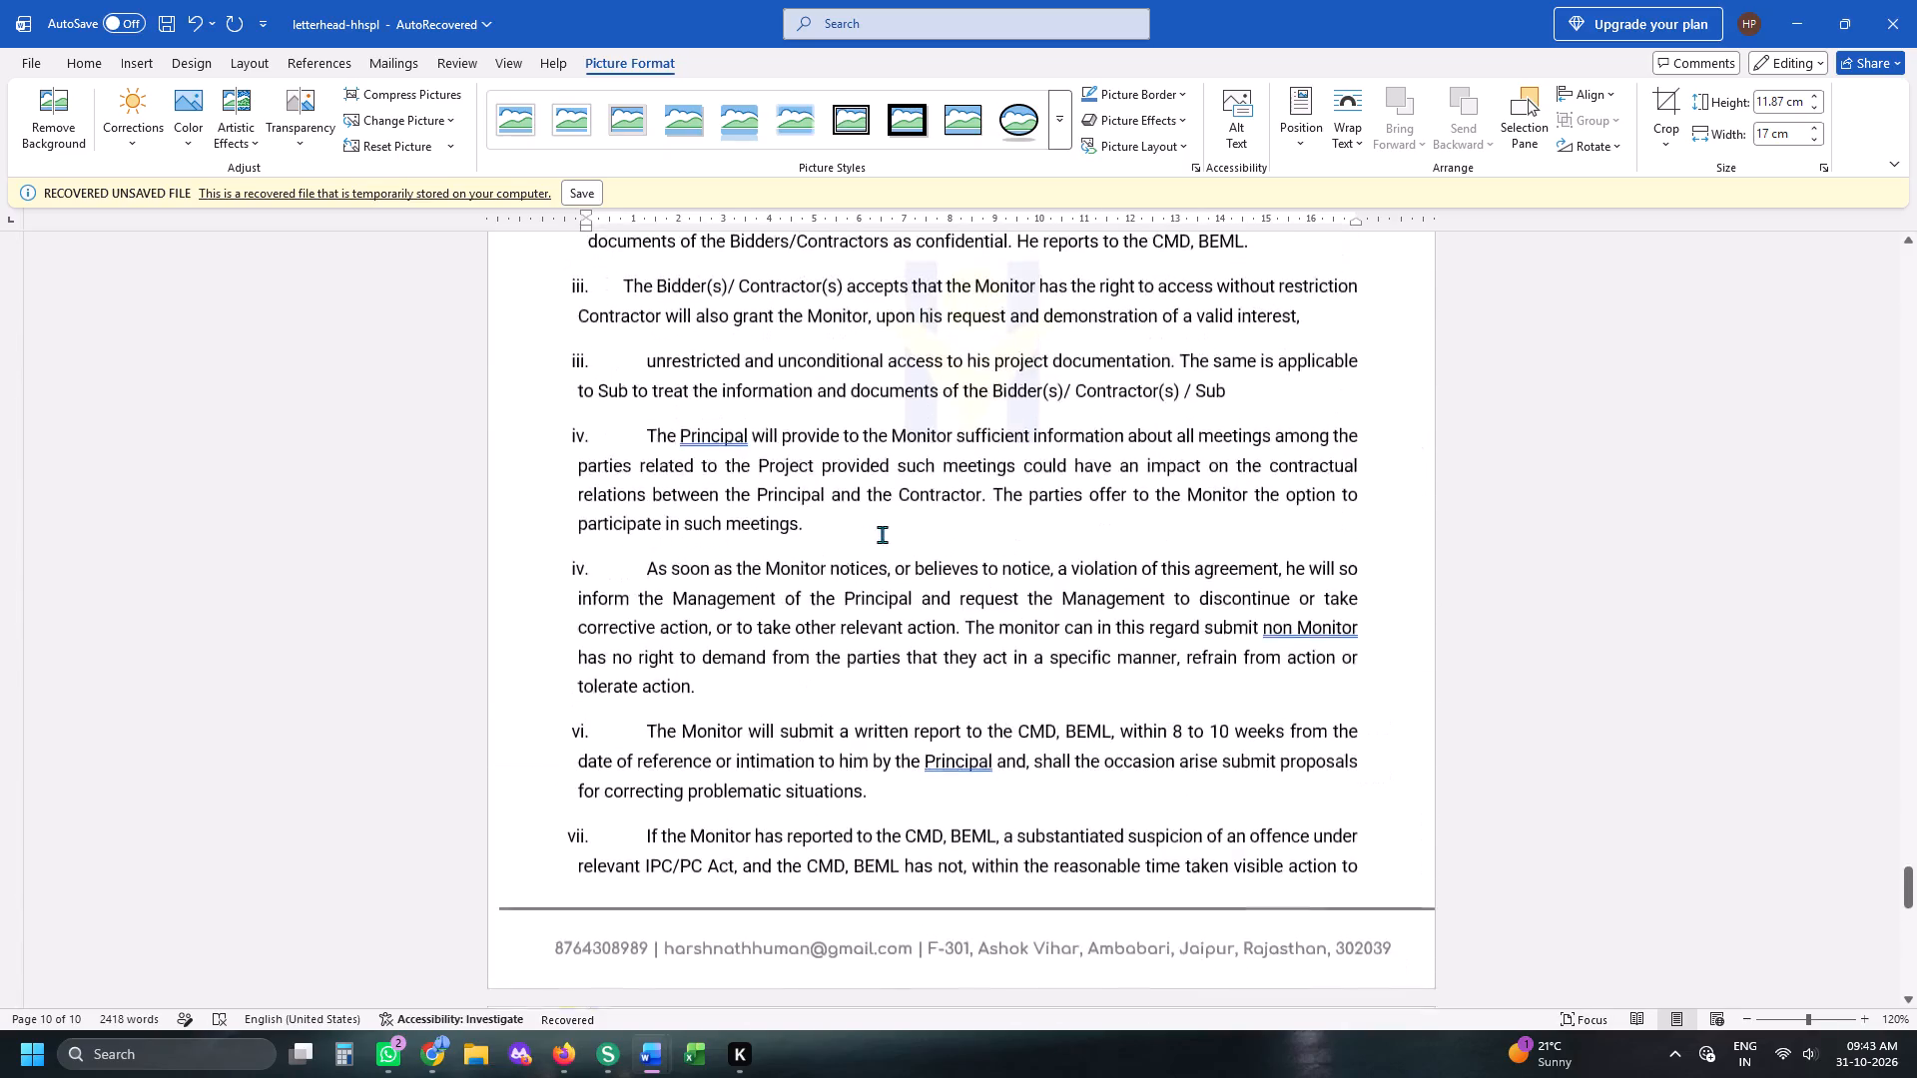
scroll(882, 534, "up", 3)
scroll(882, 534, "up", 20)
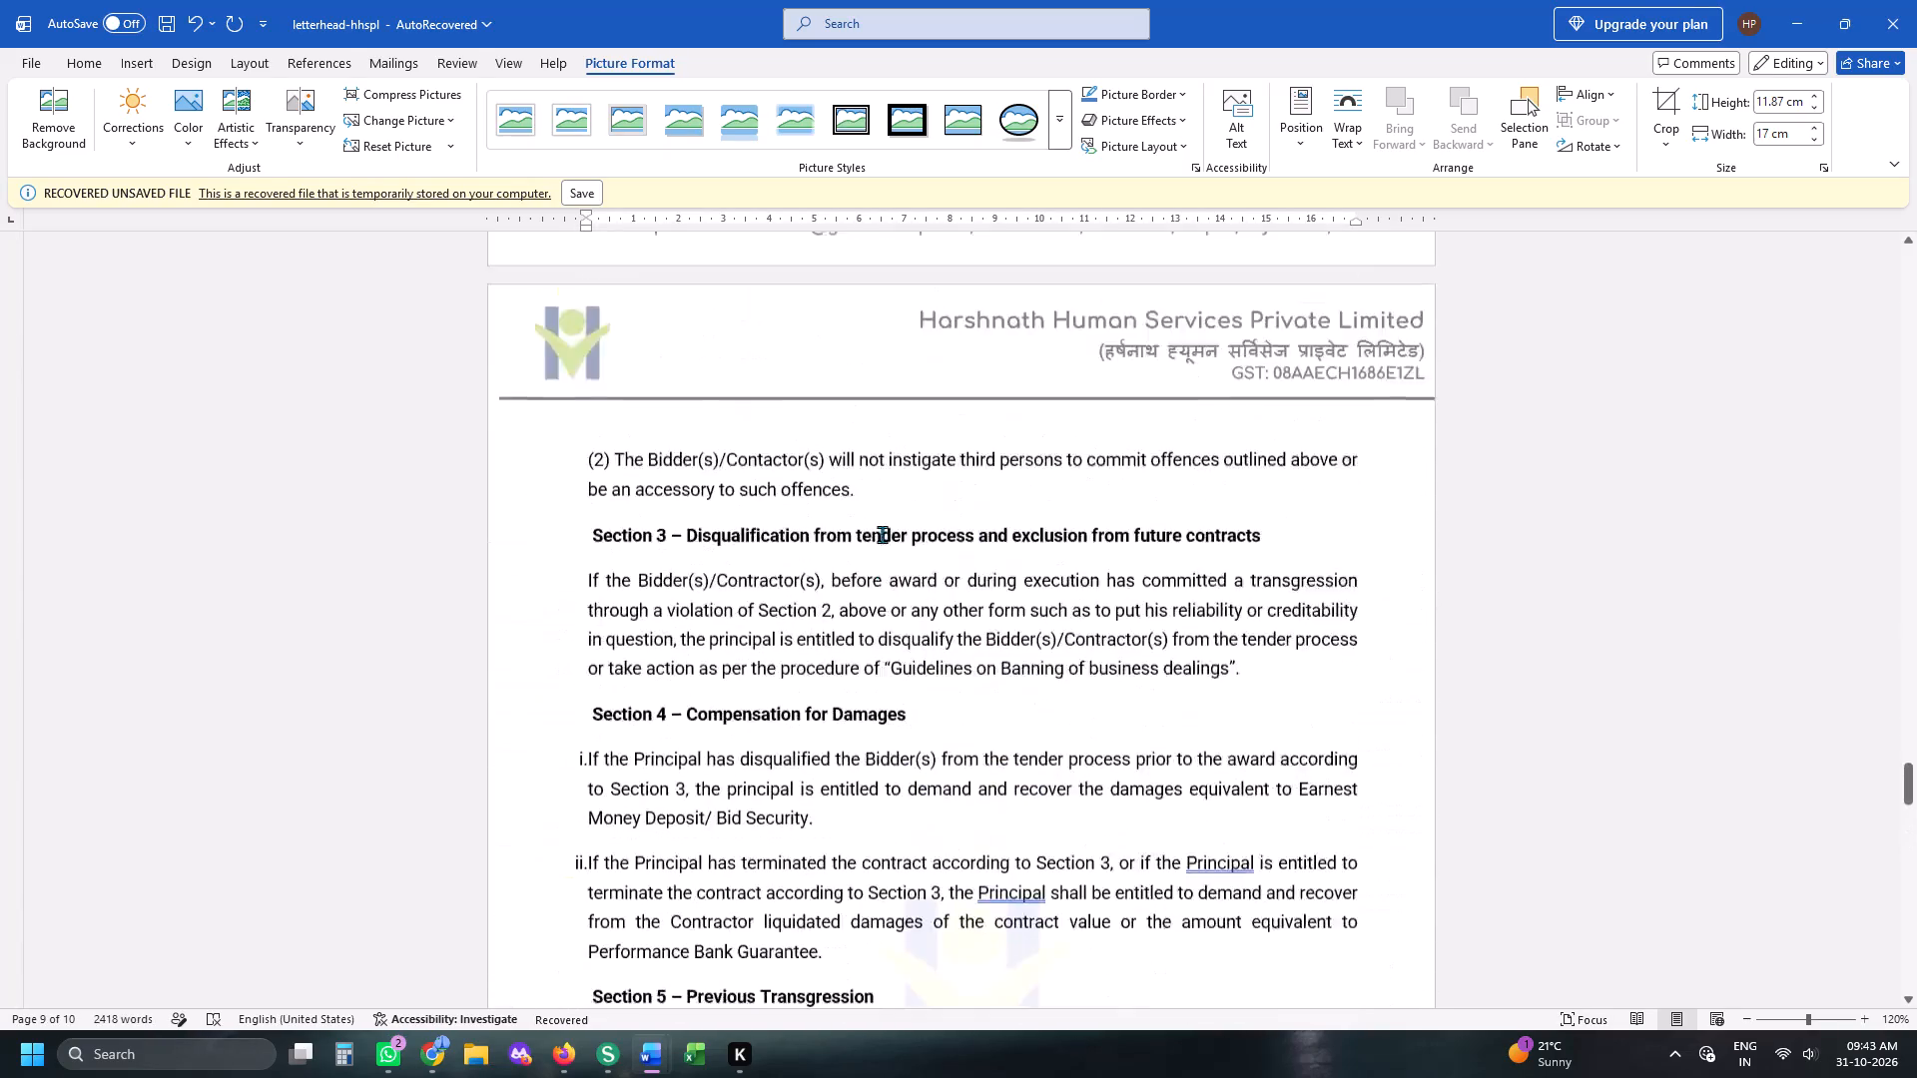
scroll(882, 534, "up", 20)
scroll(882, 534, "up", 20)
scroll(882, 534, "up", 1)
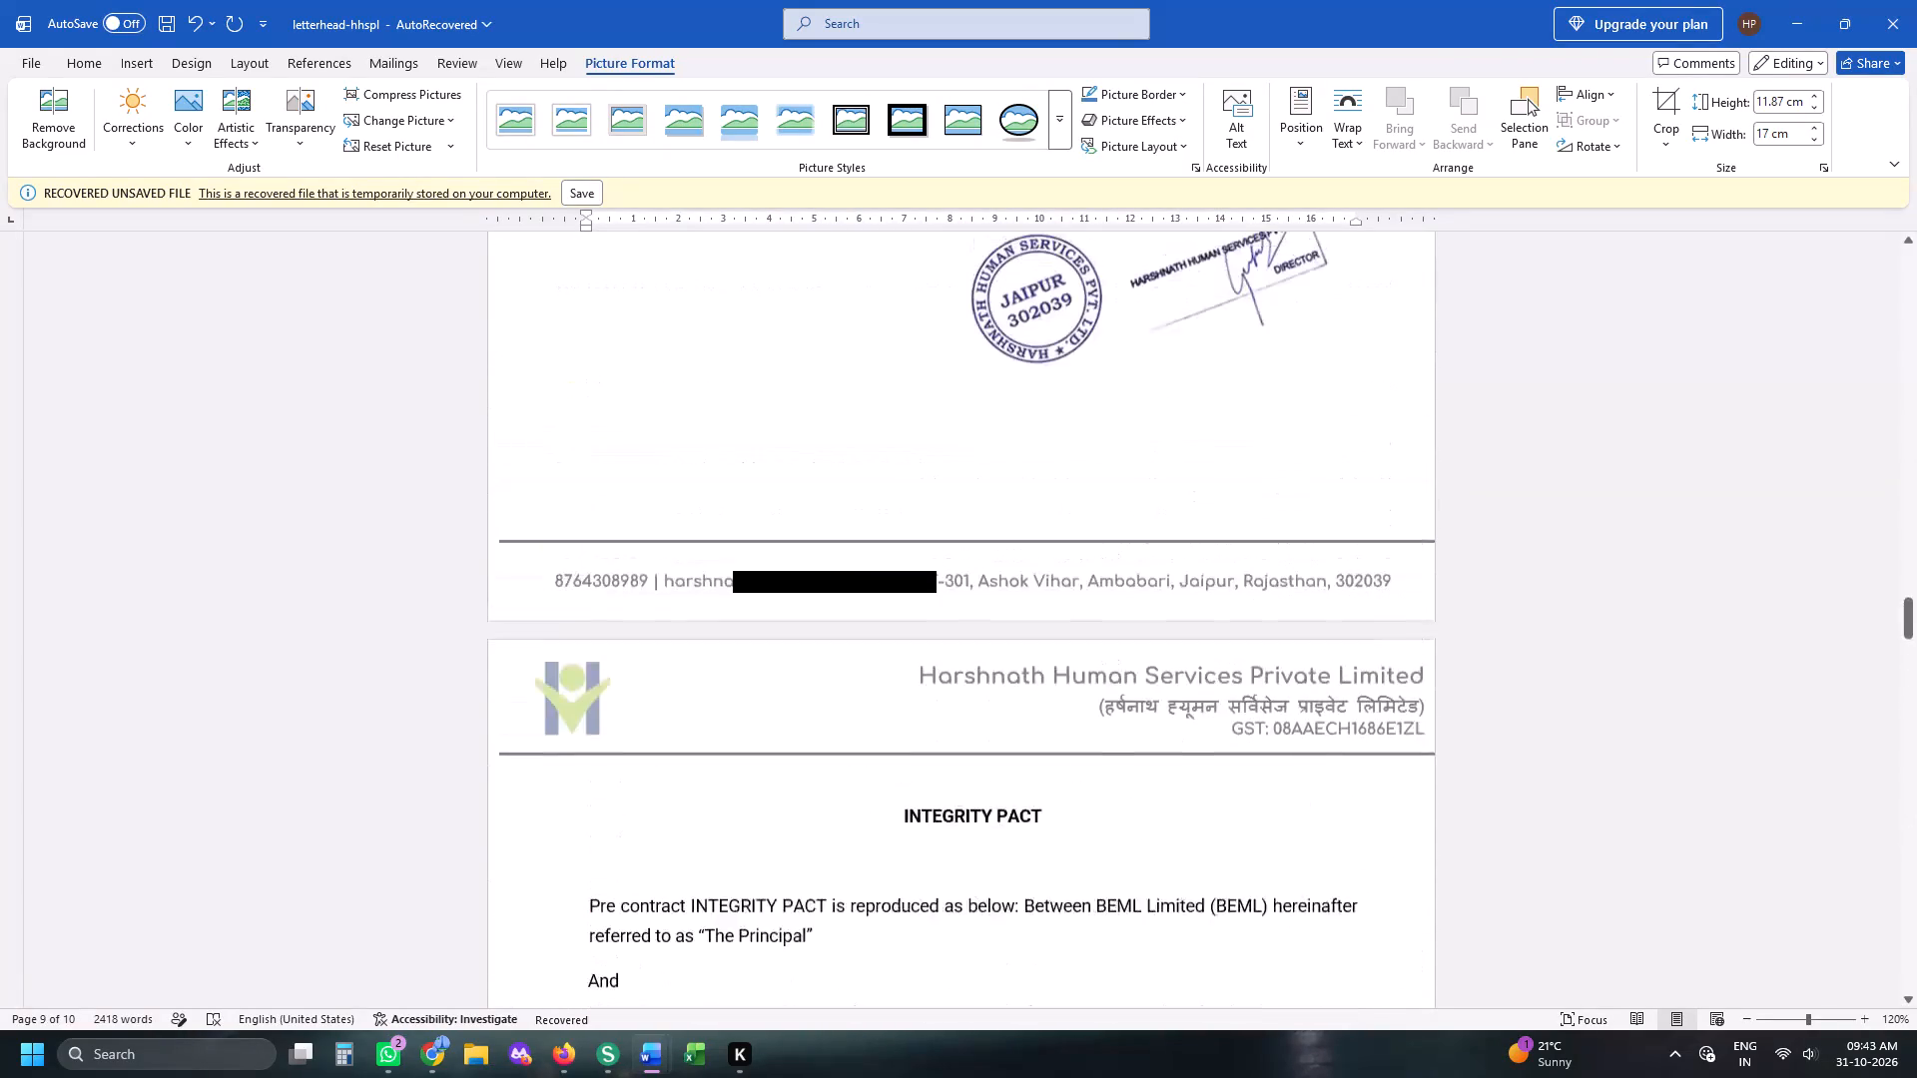
left_click_drag(857, 827, 880, 808)
scroll(907, 1011, "down", 8)
scroll(886, 777, "down", 15)
scroll(880, 808, "down", 8)
left_click(608, 714)
scroll(952, 871, "down", 20)
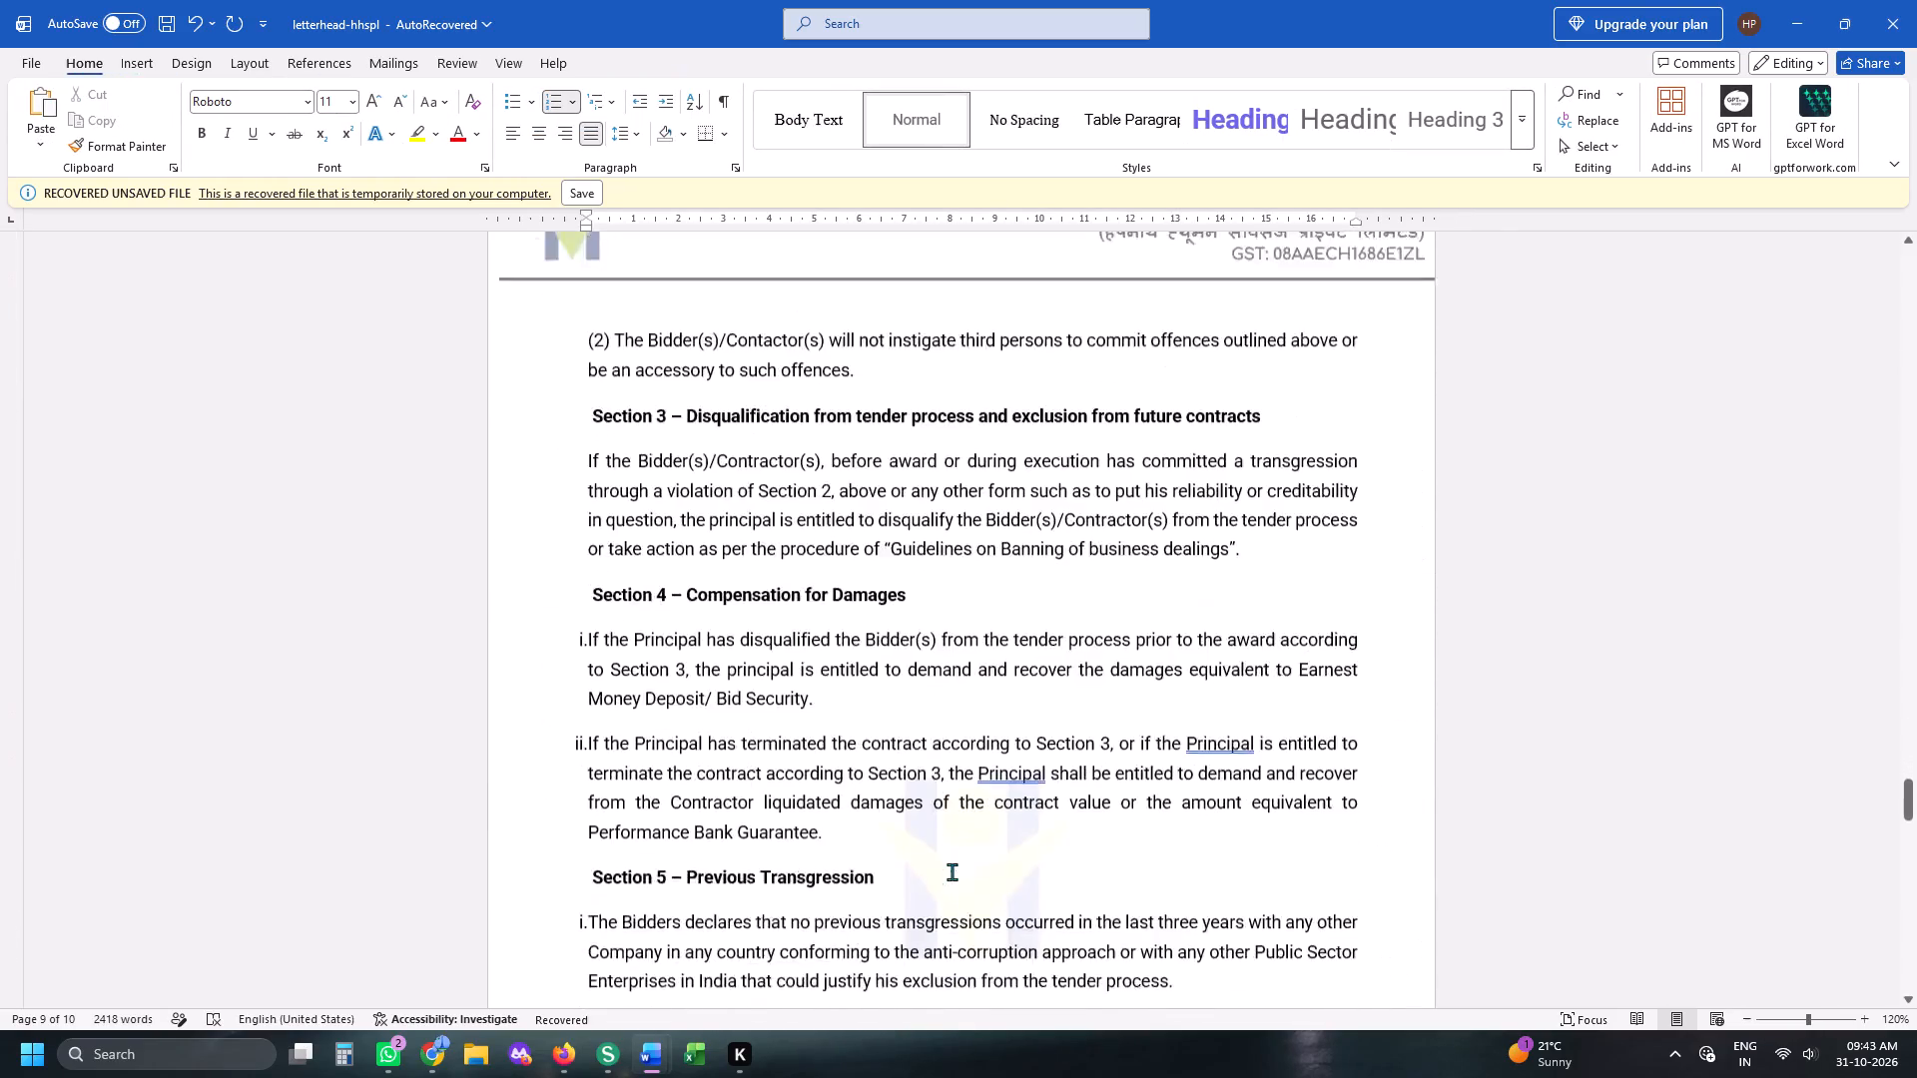
scroll(952, 871, "down", 20)
scroll(952, 871, "down", 16)
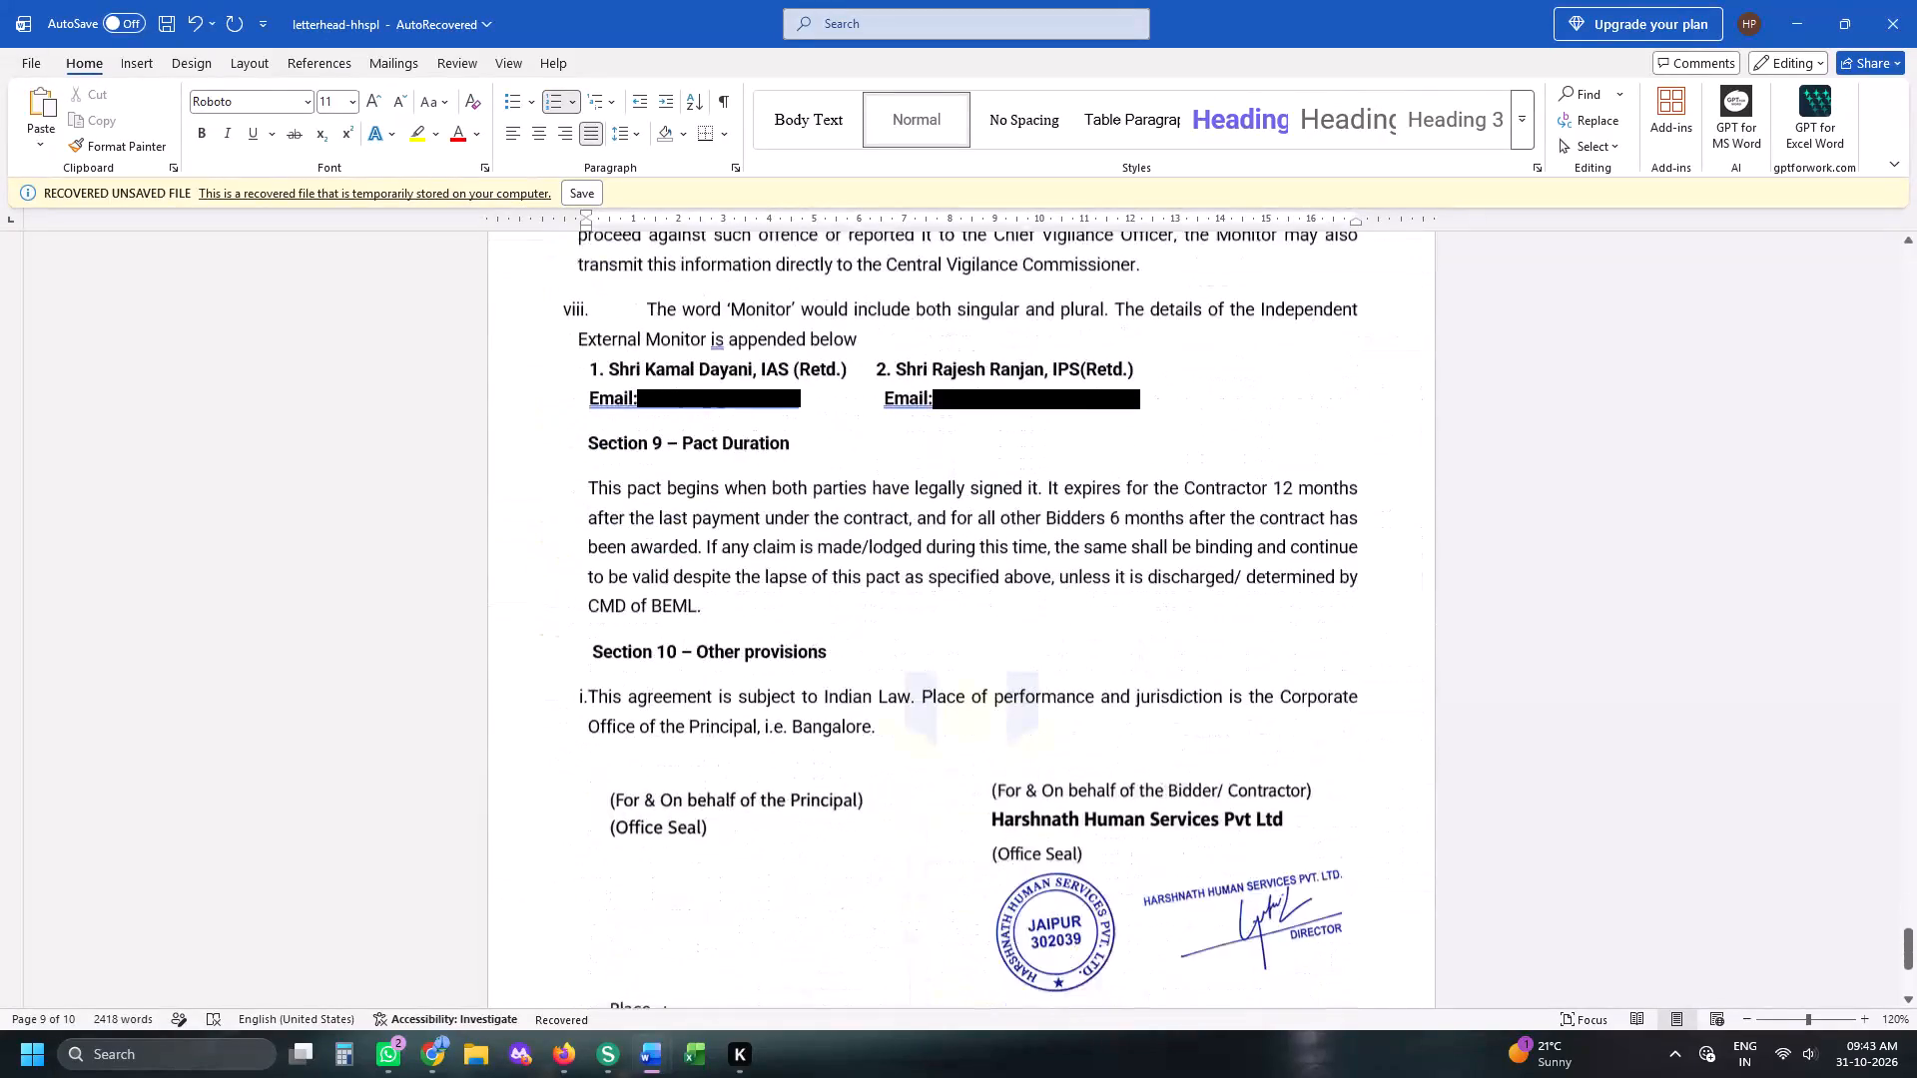
scroll(952, 871, "down", 6)
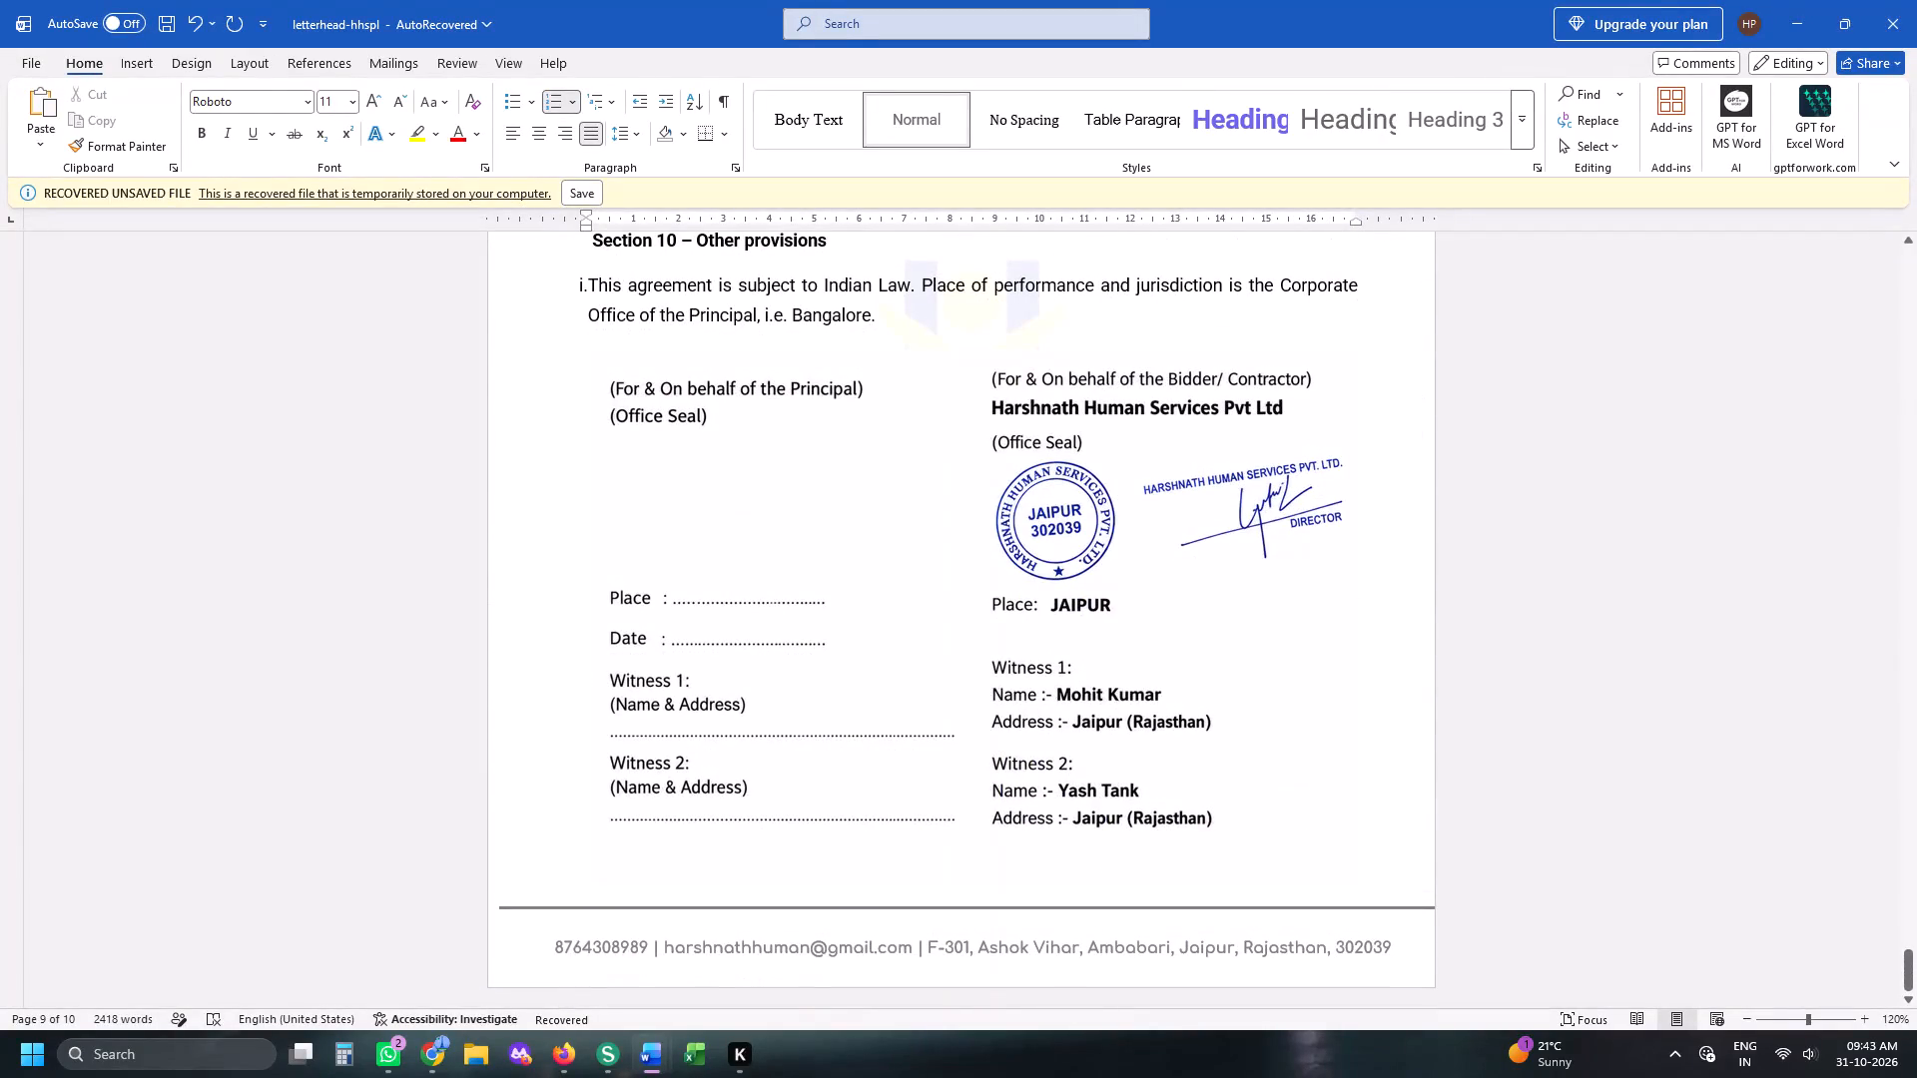
left_click(937, 747)
scroll(930, 777, "down", 6)
scroll(928, 795, "up", 3)
scroll(864, 683, "up", 3)
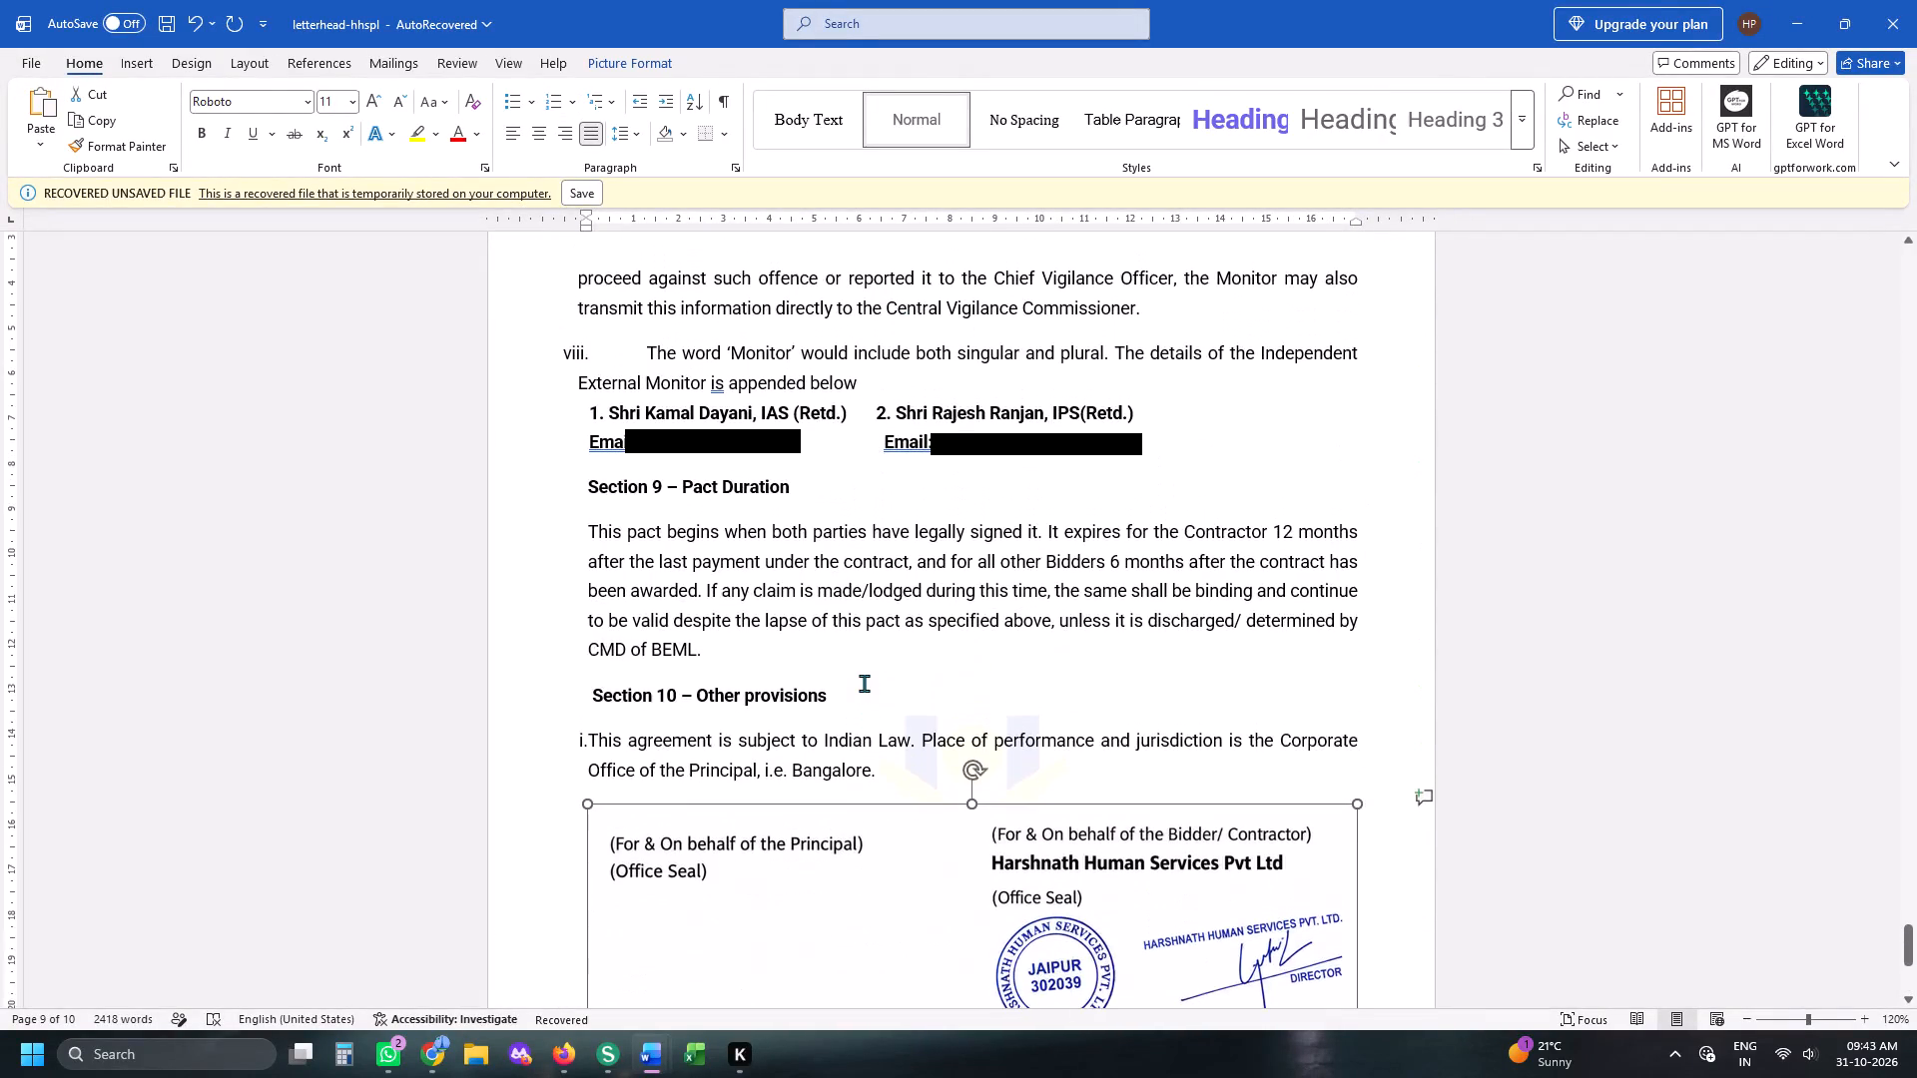
scroll(864, 683, "up", 3)
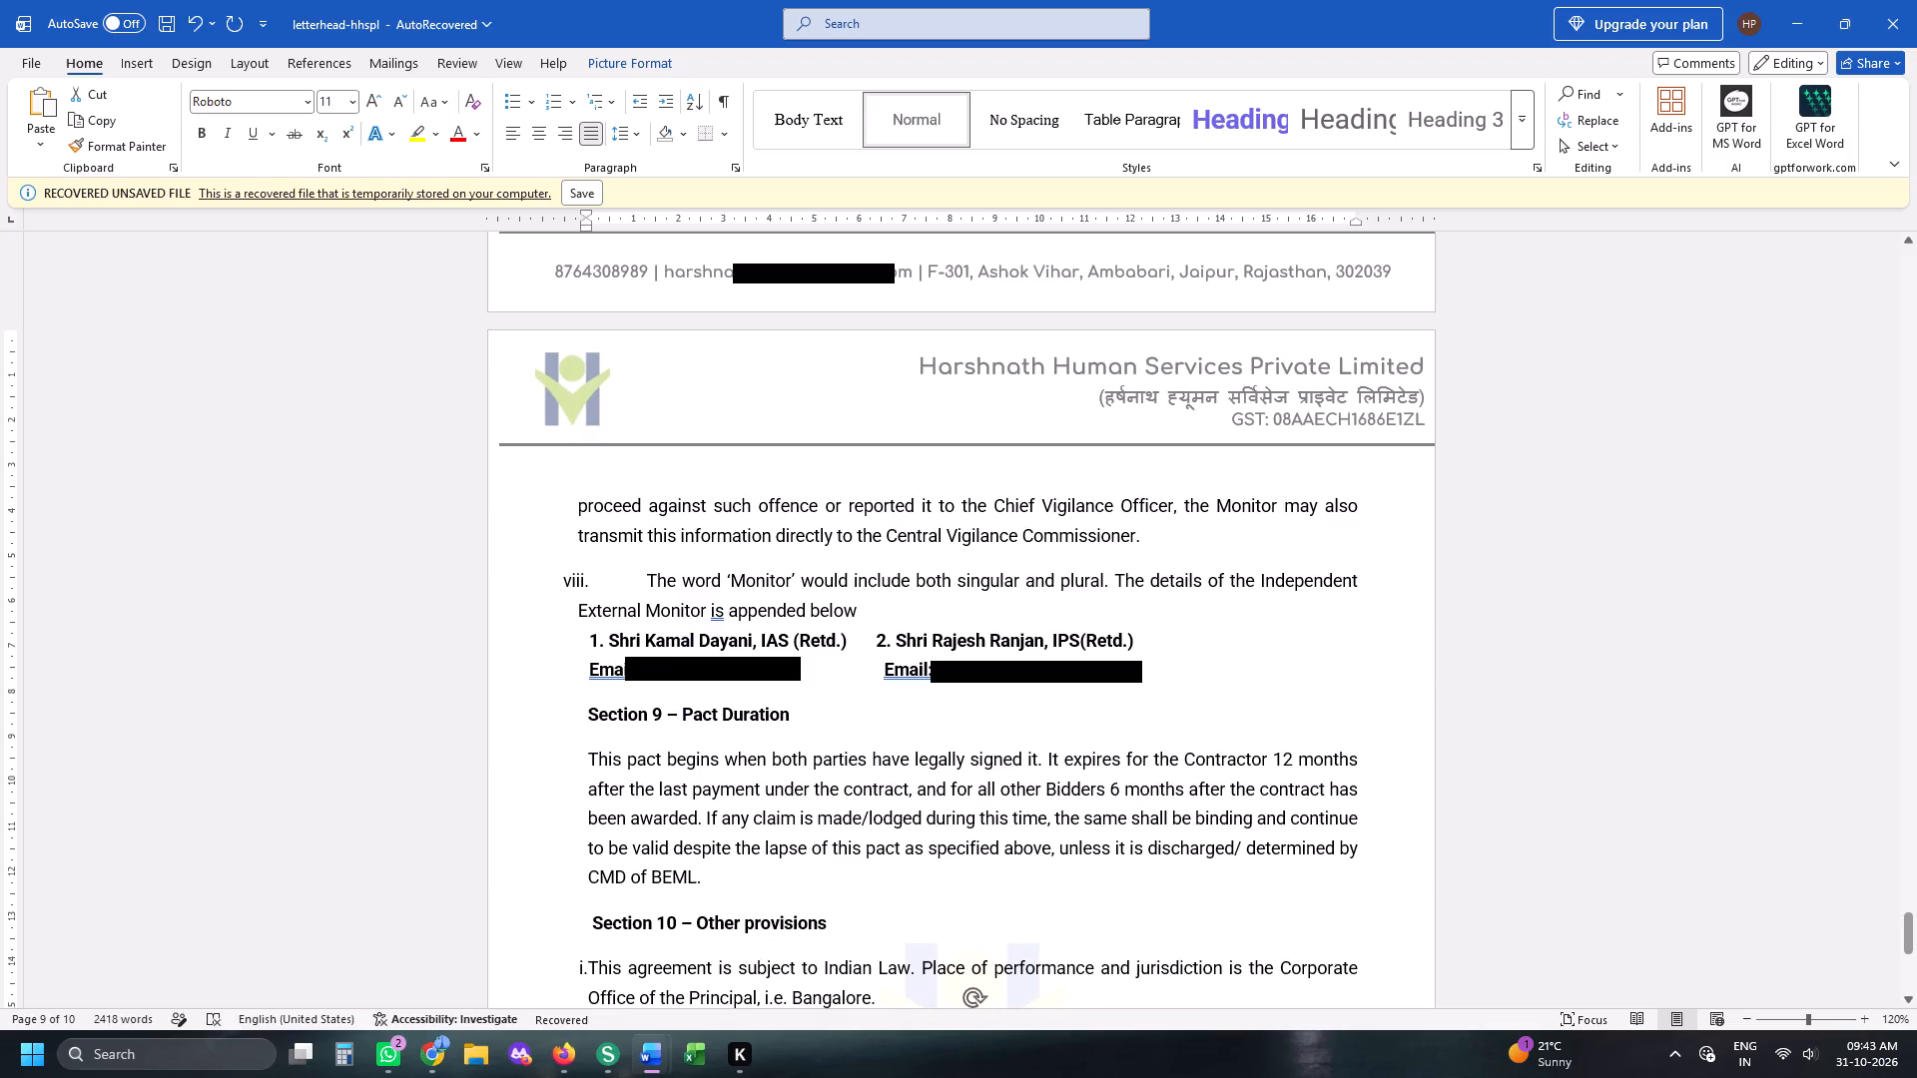
Export the document as a PDF named PART50 in the Downloads folder, and minimize the PDF view that opens.
key("alt+f")
key("alt+e")
key("alt+a")
scroll(136, 456, "up", 7)
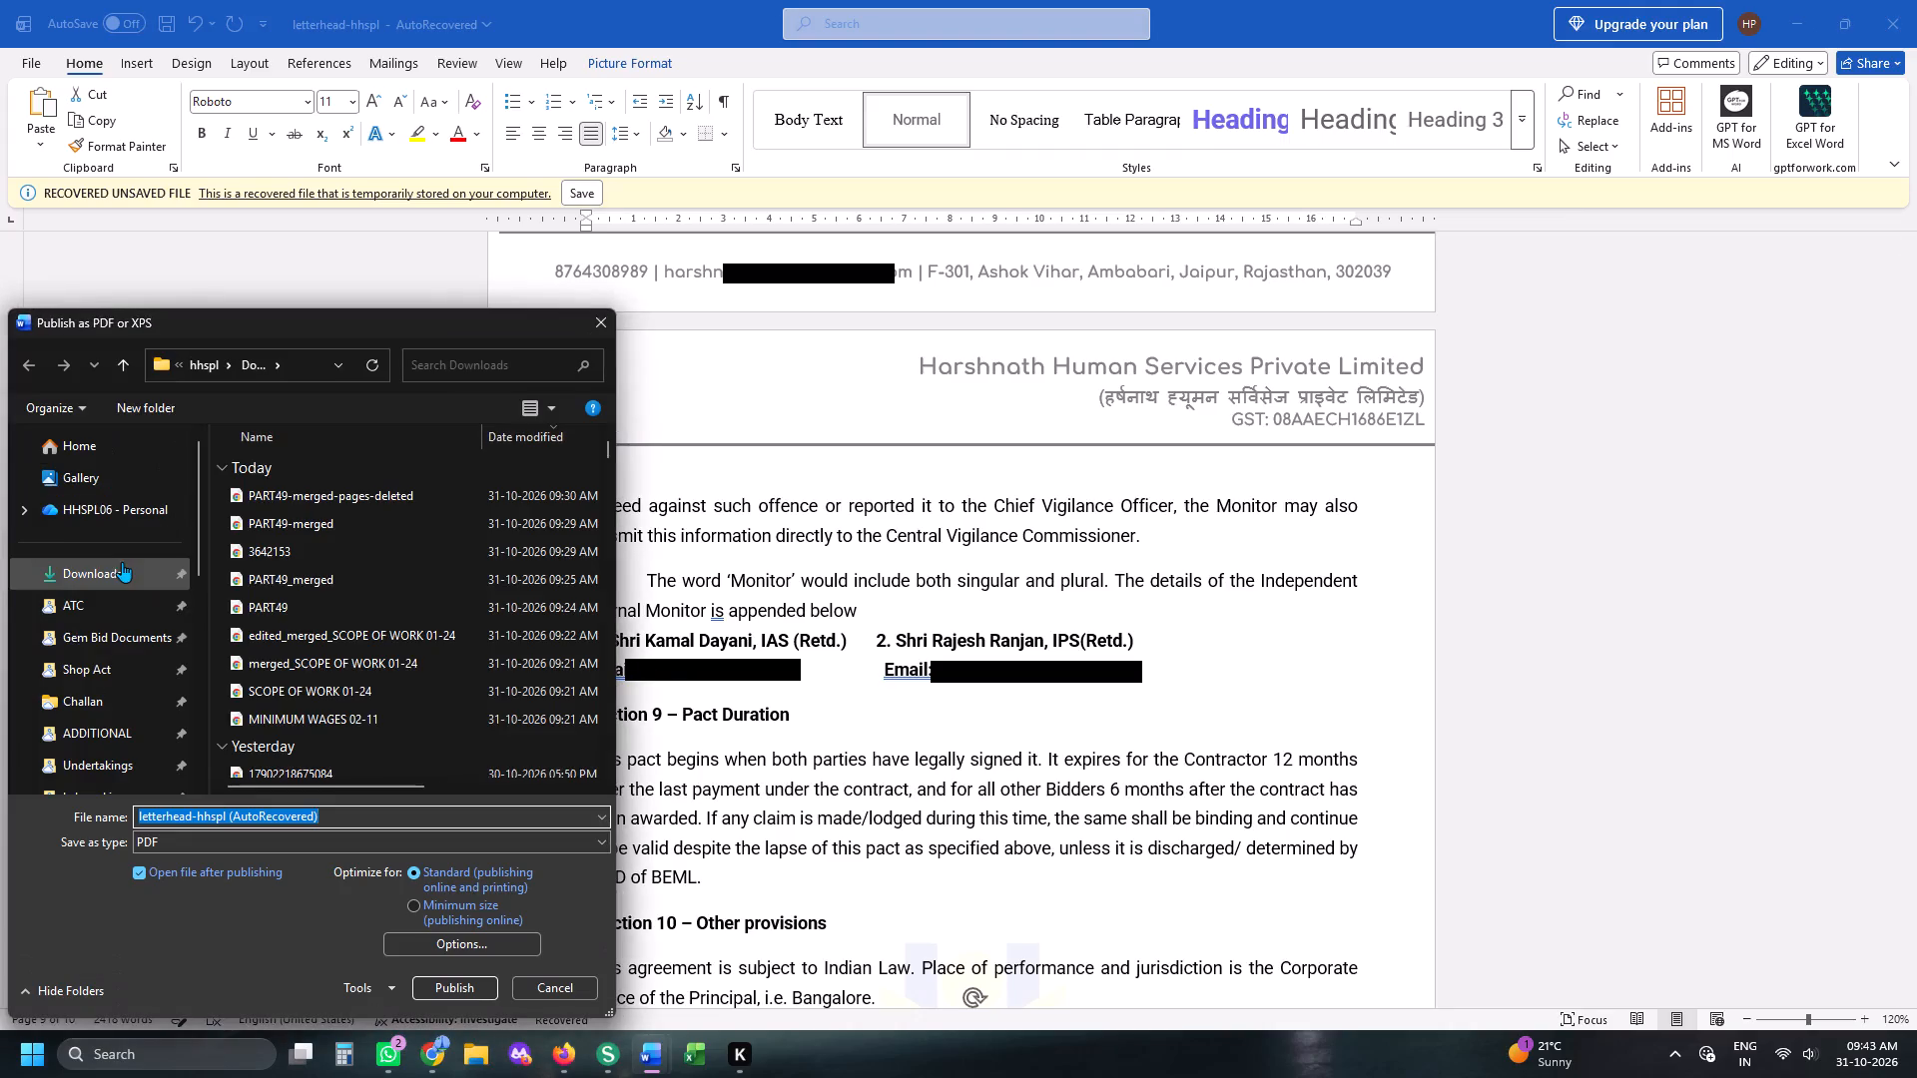
left_click(119, 564)
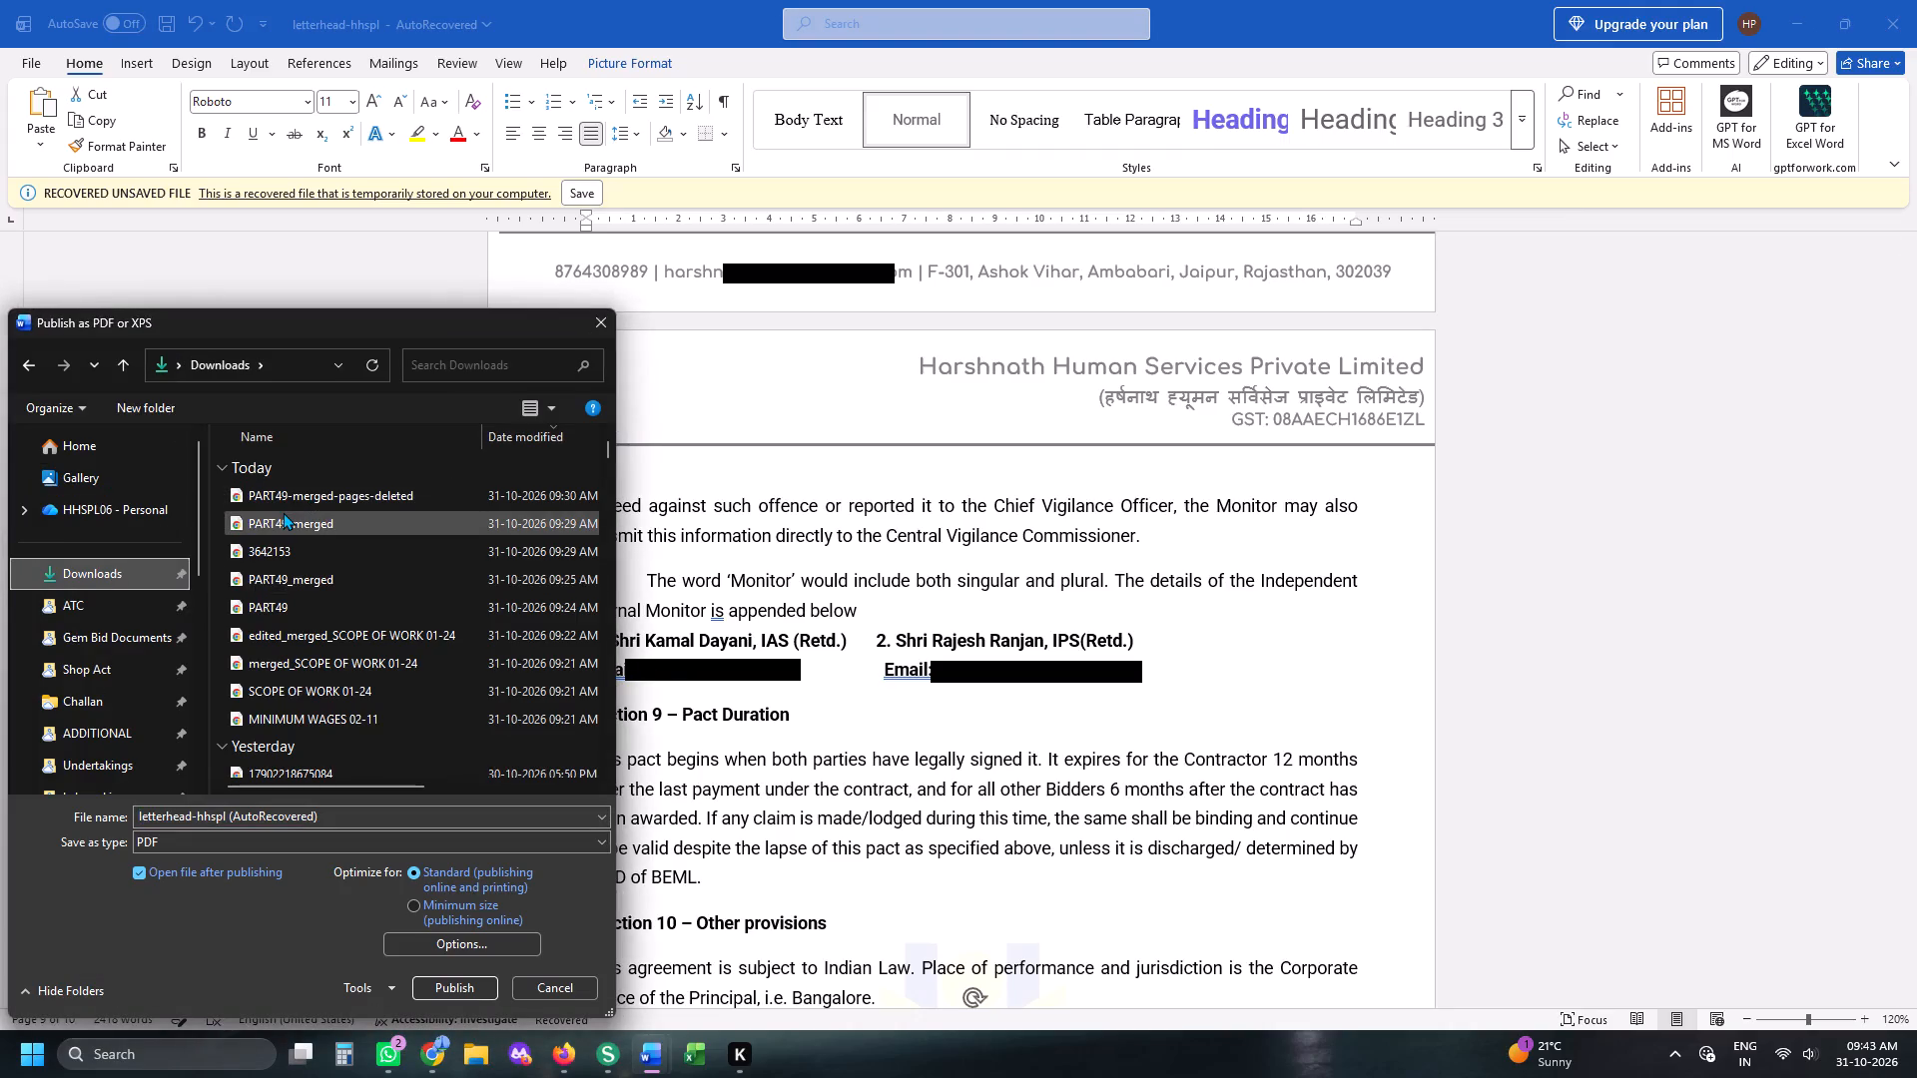
left_click(261, 610)
double_click(214, 818)
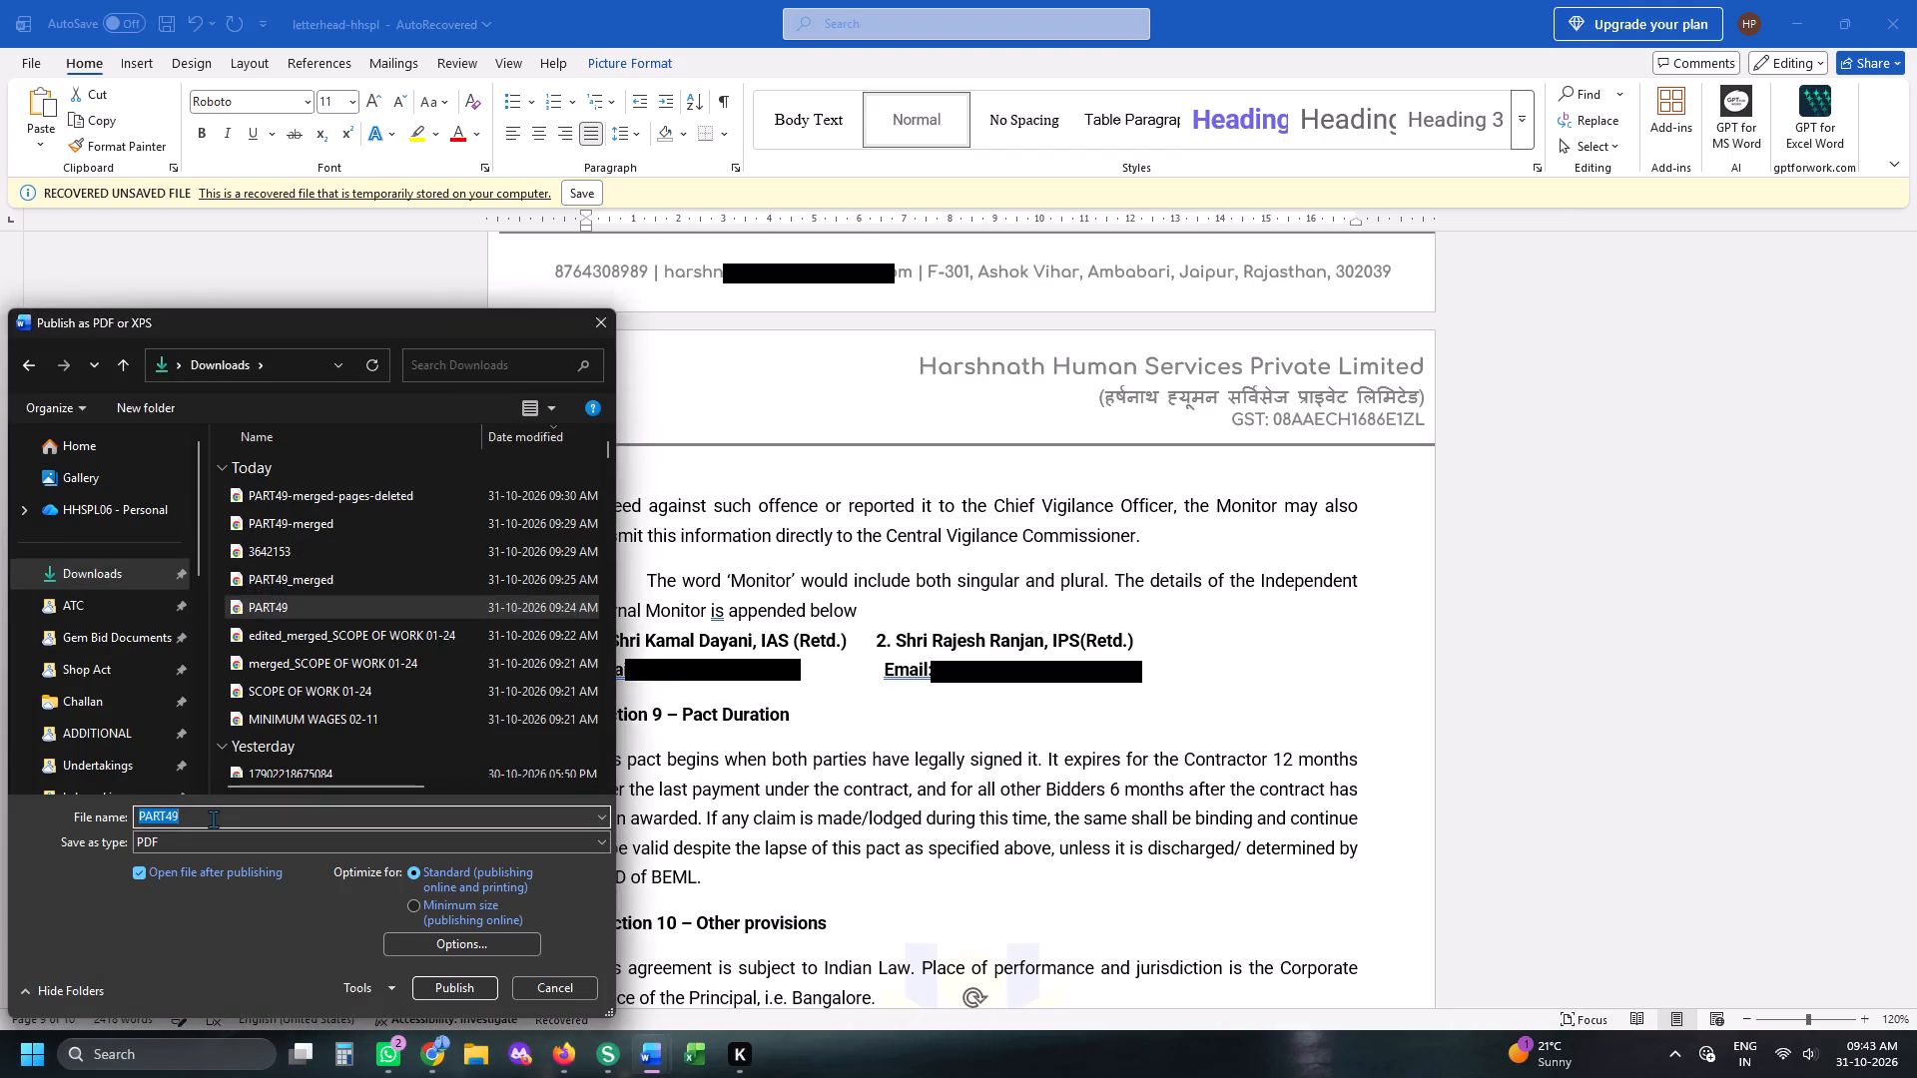
key("Right")
key("BackSpace")
key("BackSpace")
type("50")
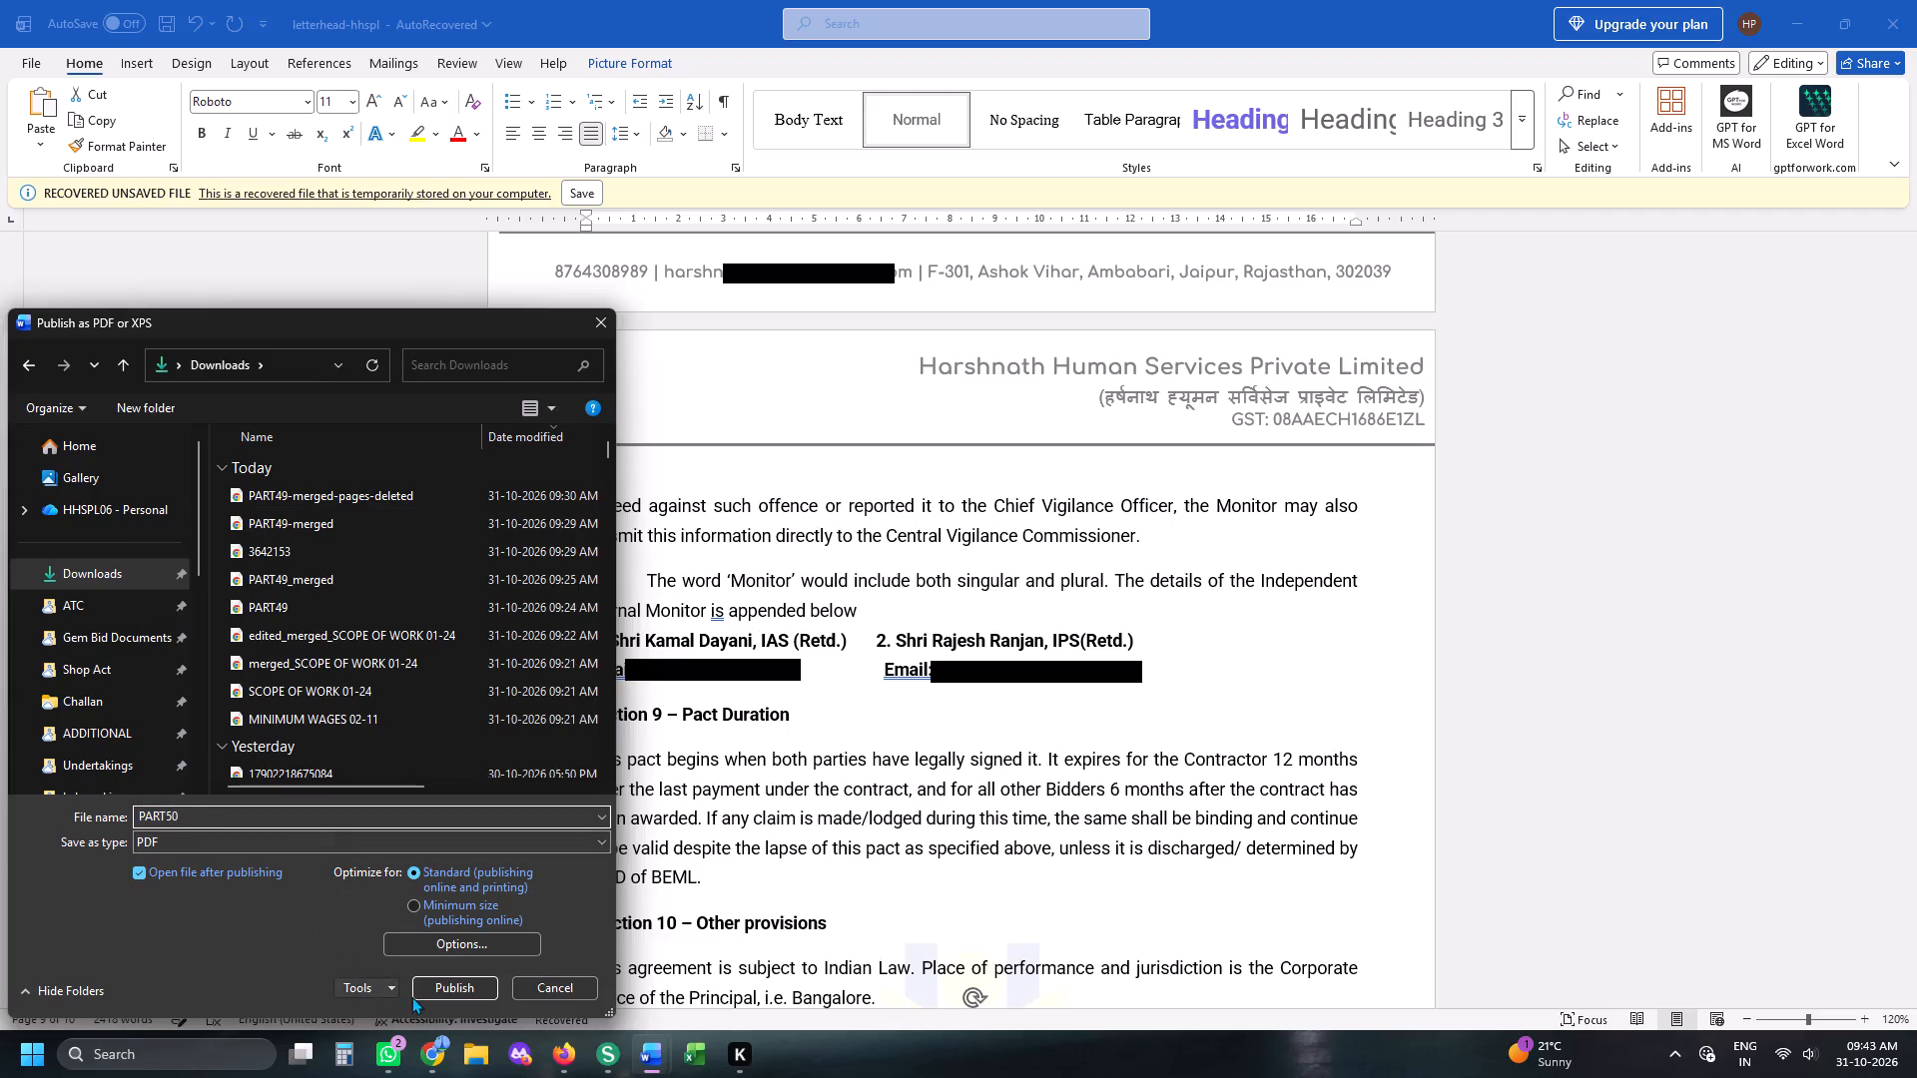
left_click(417, 991)
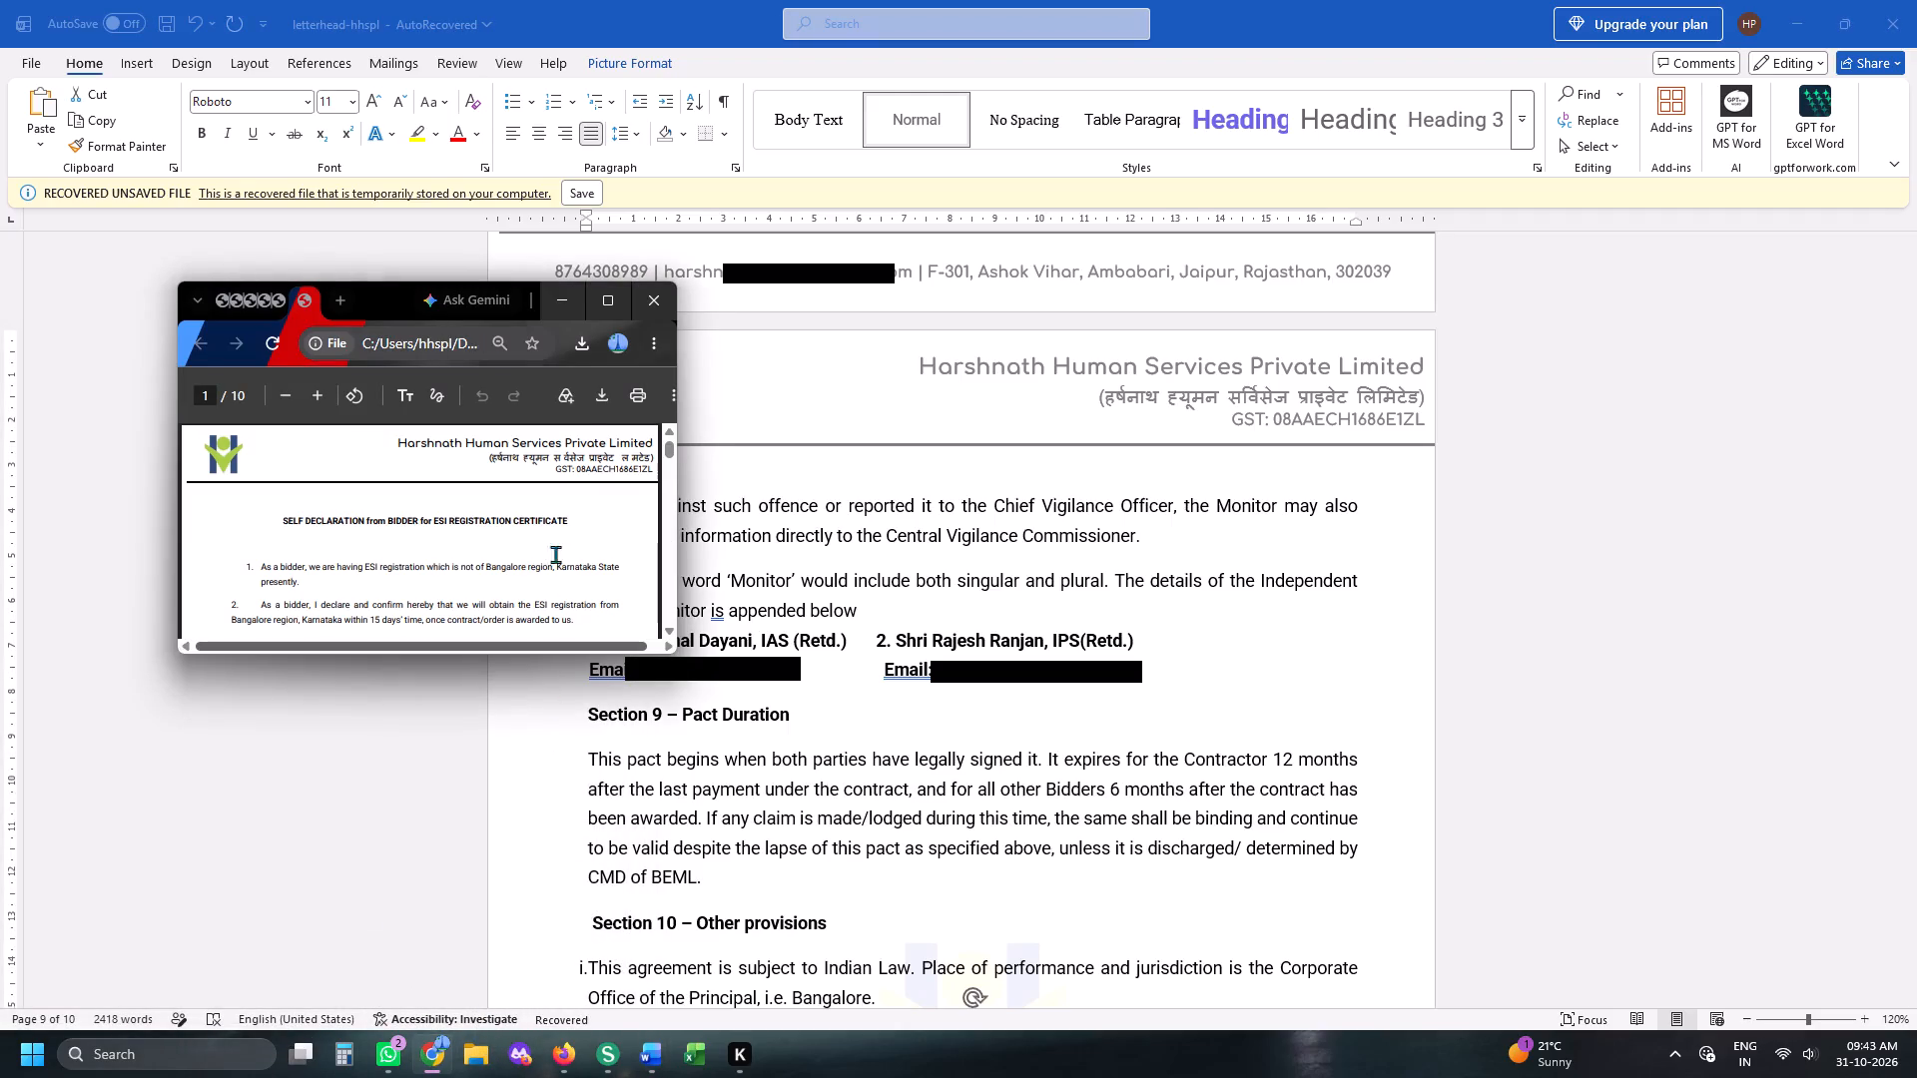
left_click(557, 299)
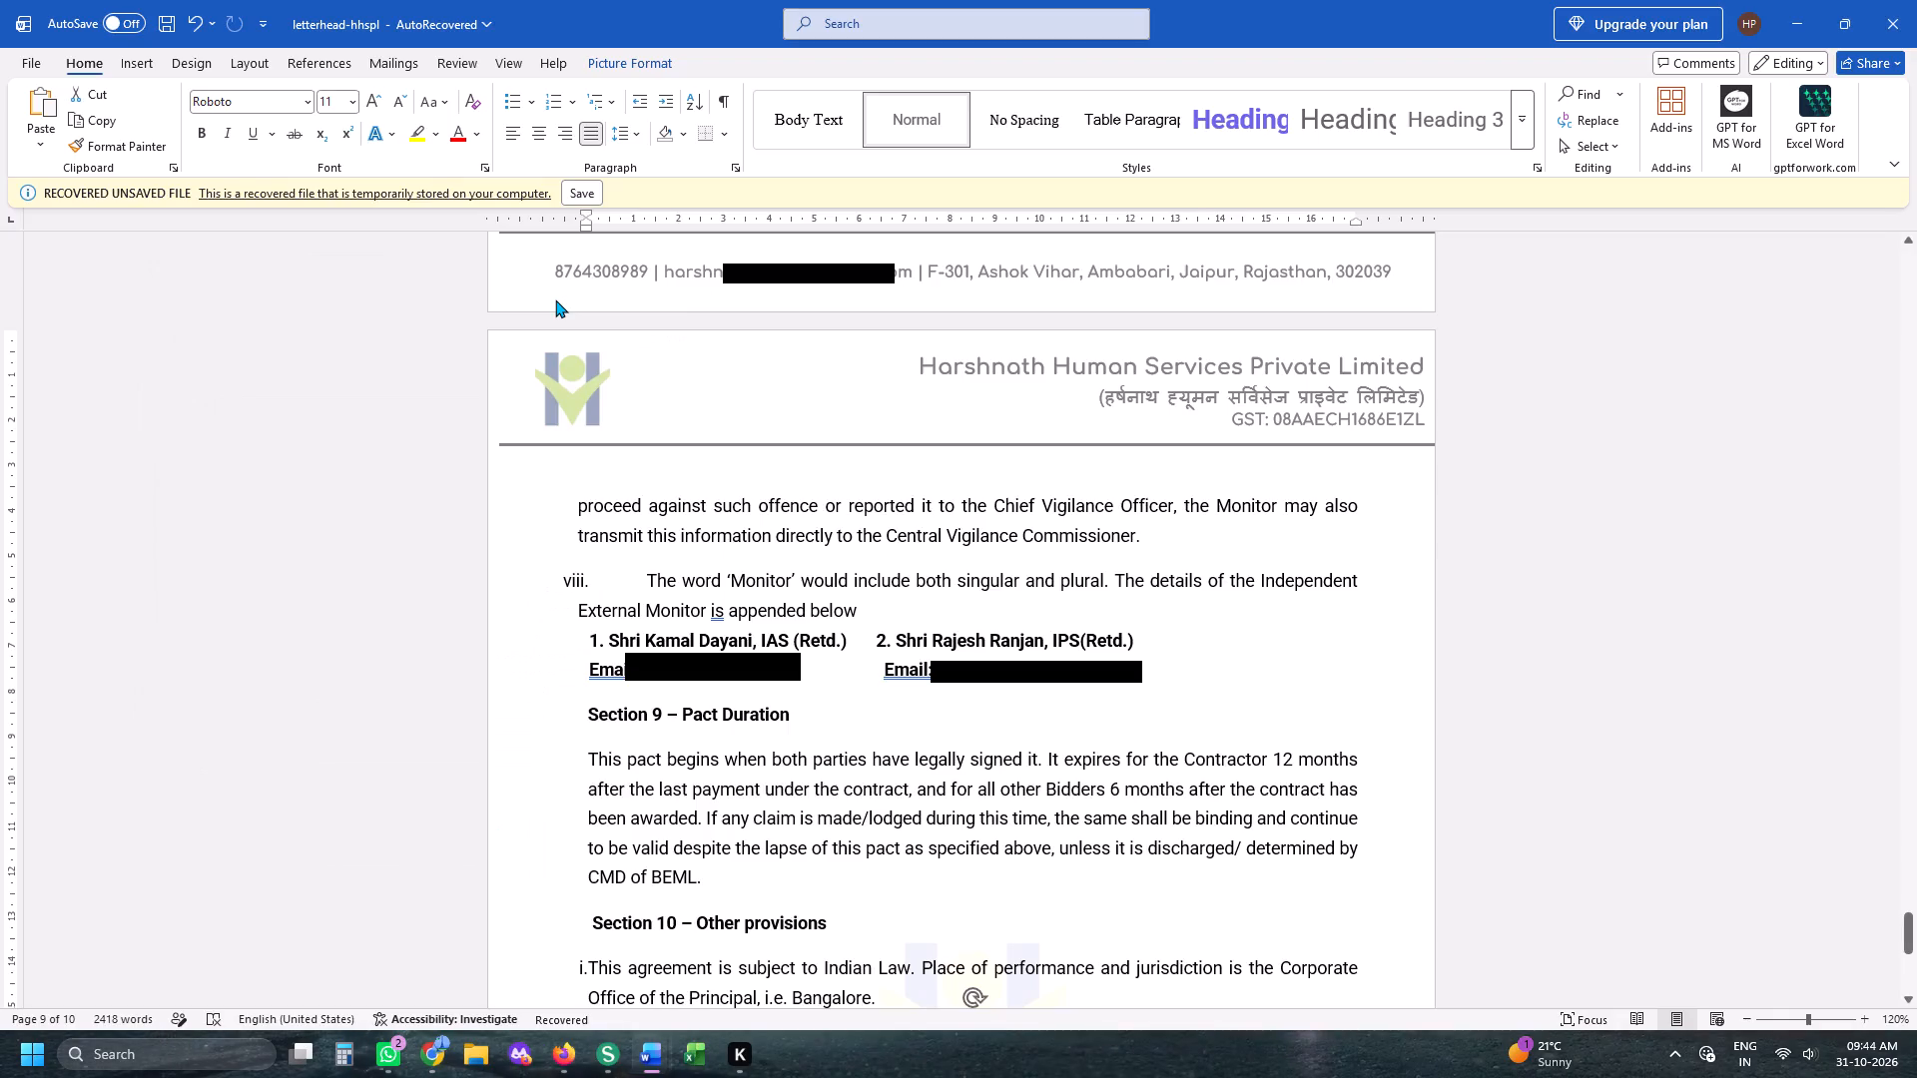
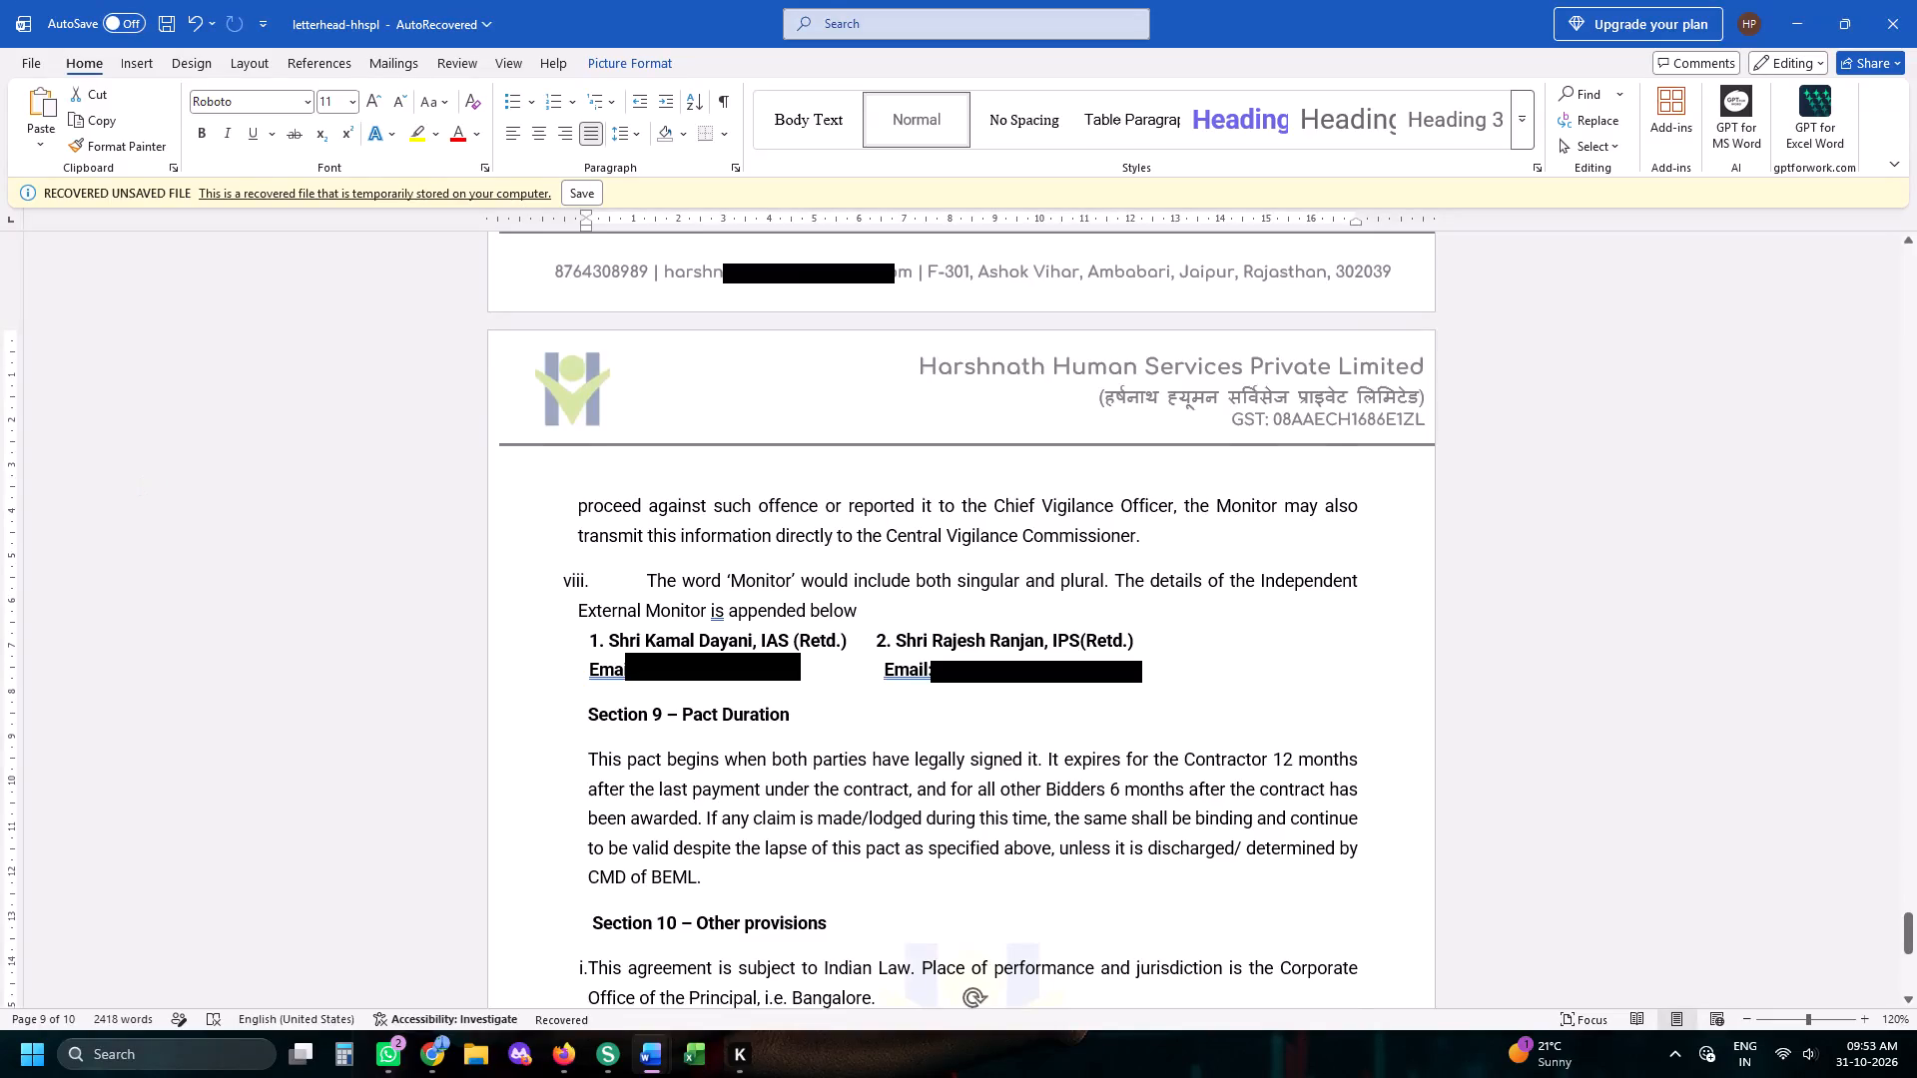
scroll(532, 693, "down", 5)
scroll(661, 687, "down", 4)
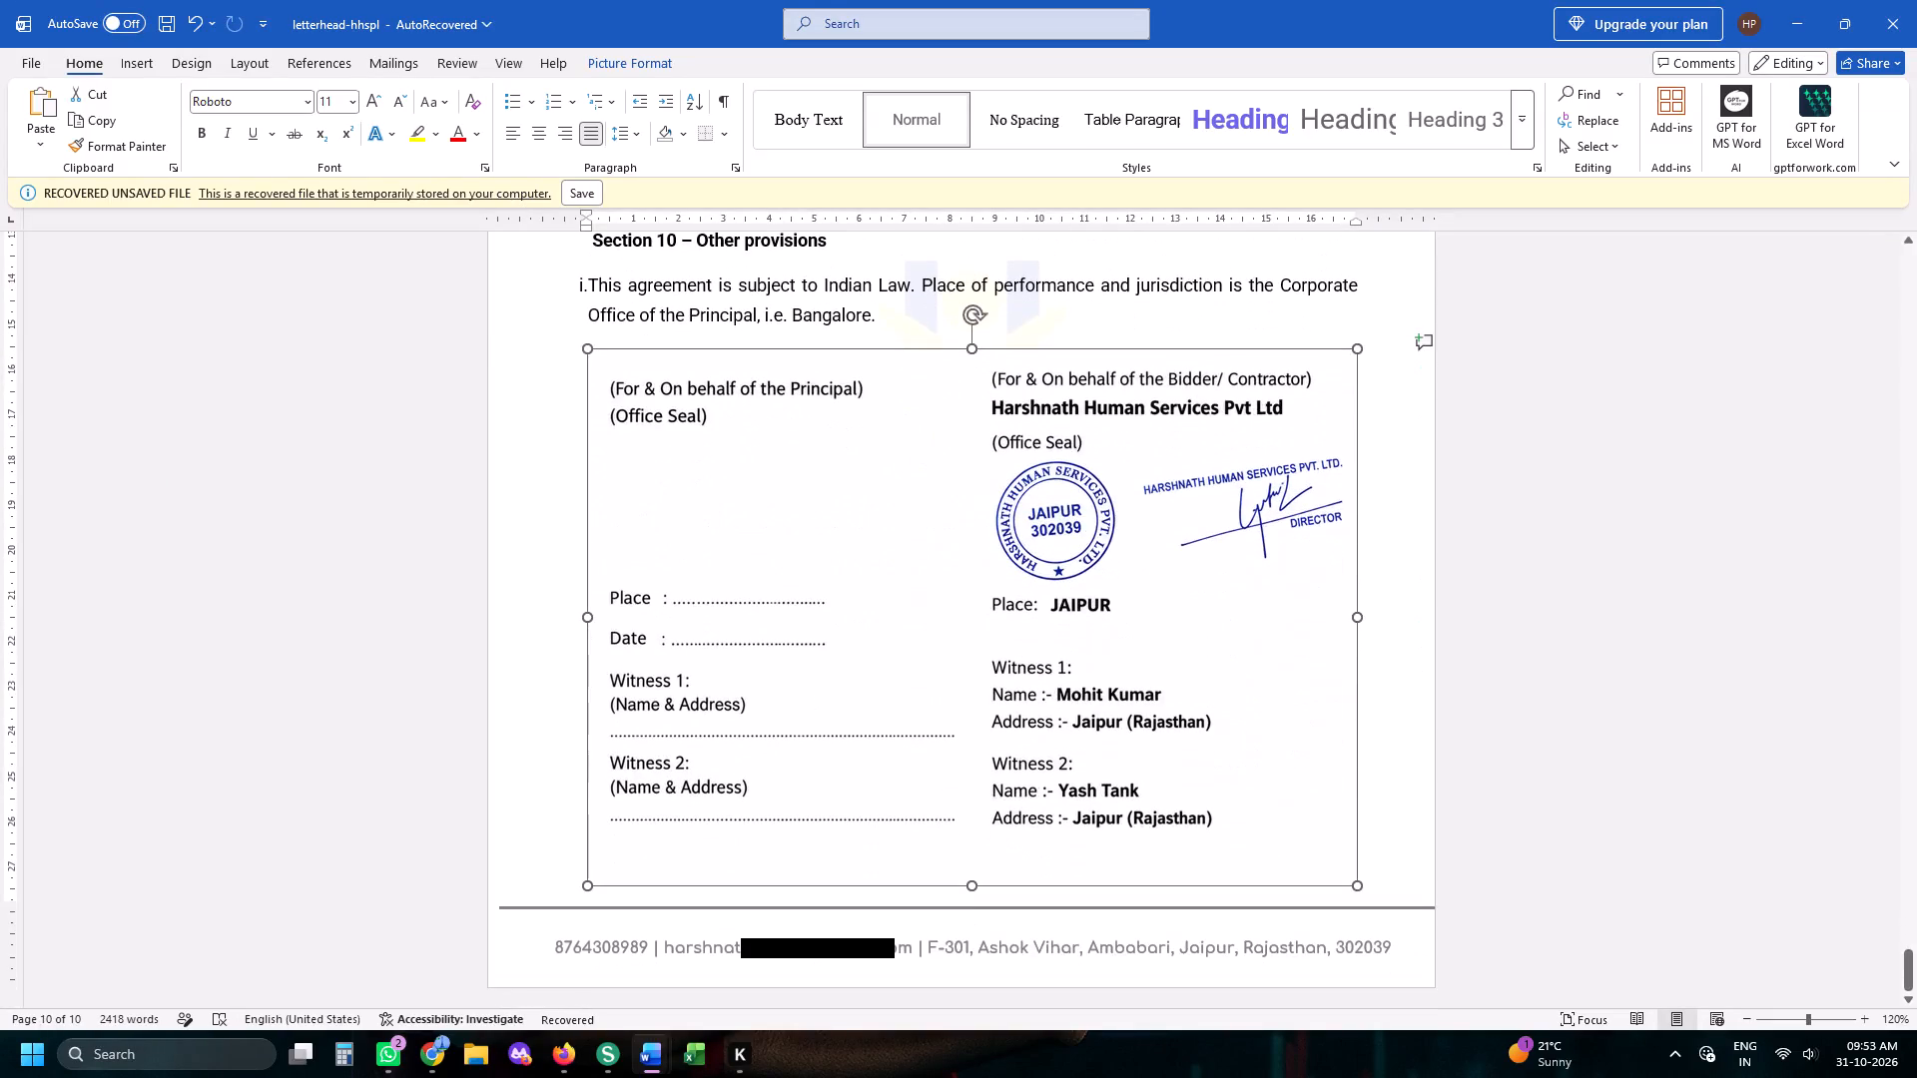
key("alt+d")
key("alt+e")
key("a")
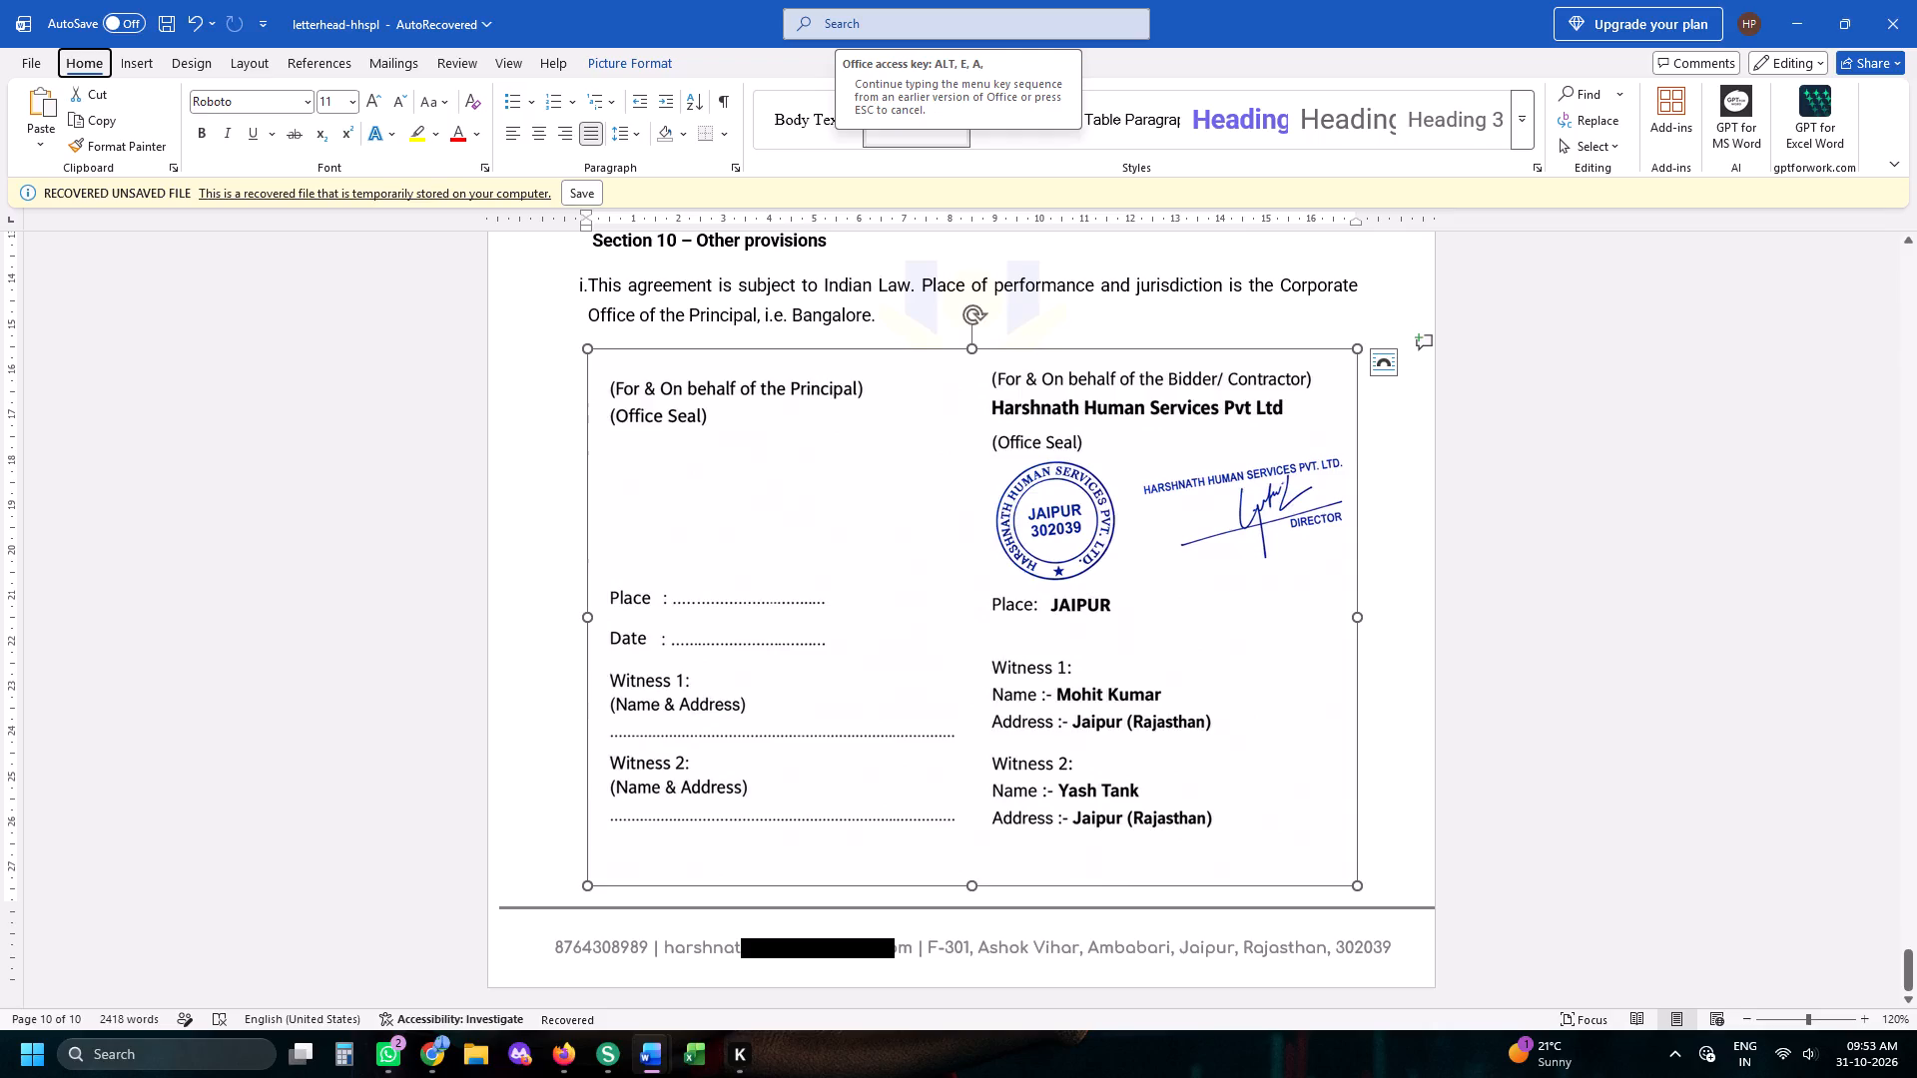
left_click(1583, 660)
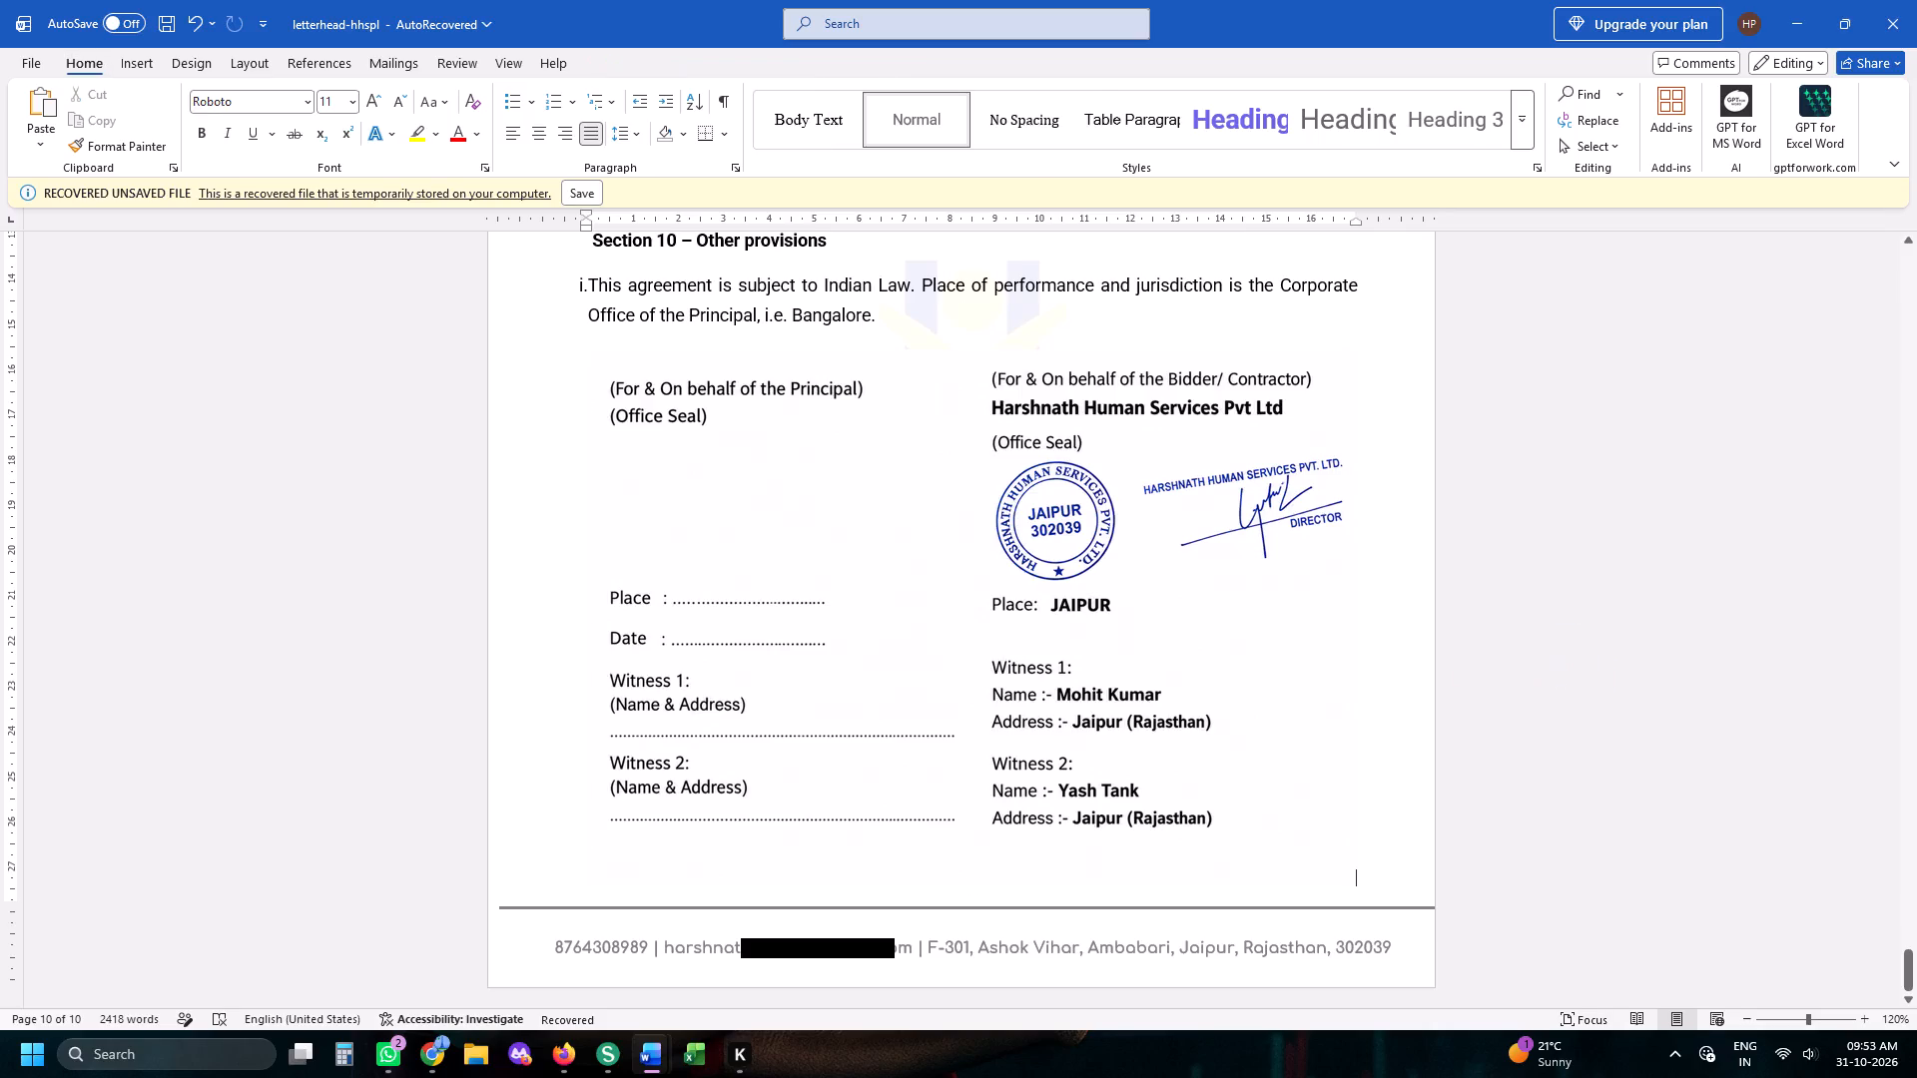
Export the document as a PDF named PART51 in the Downloads folder.
key("alt+f")
key("alt+e")
key("alt+a")
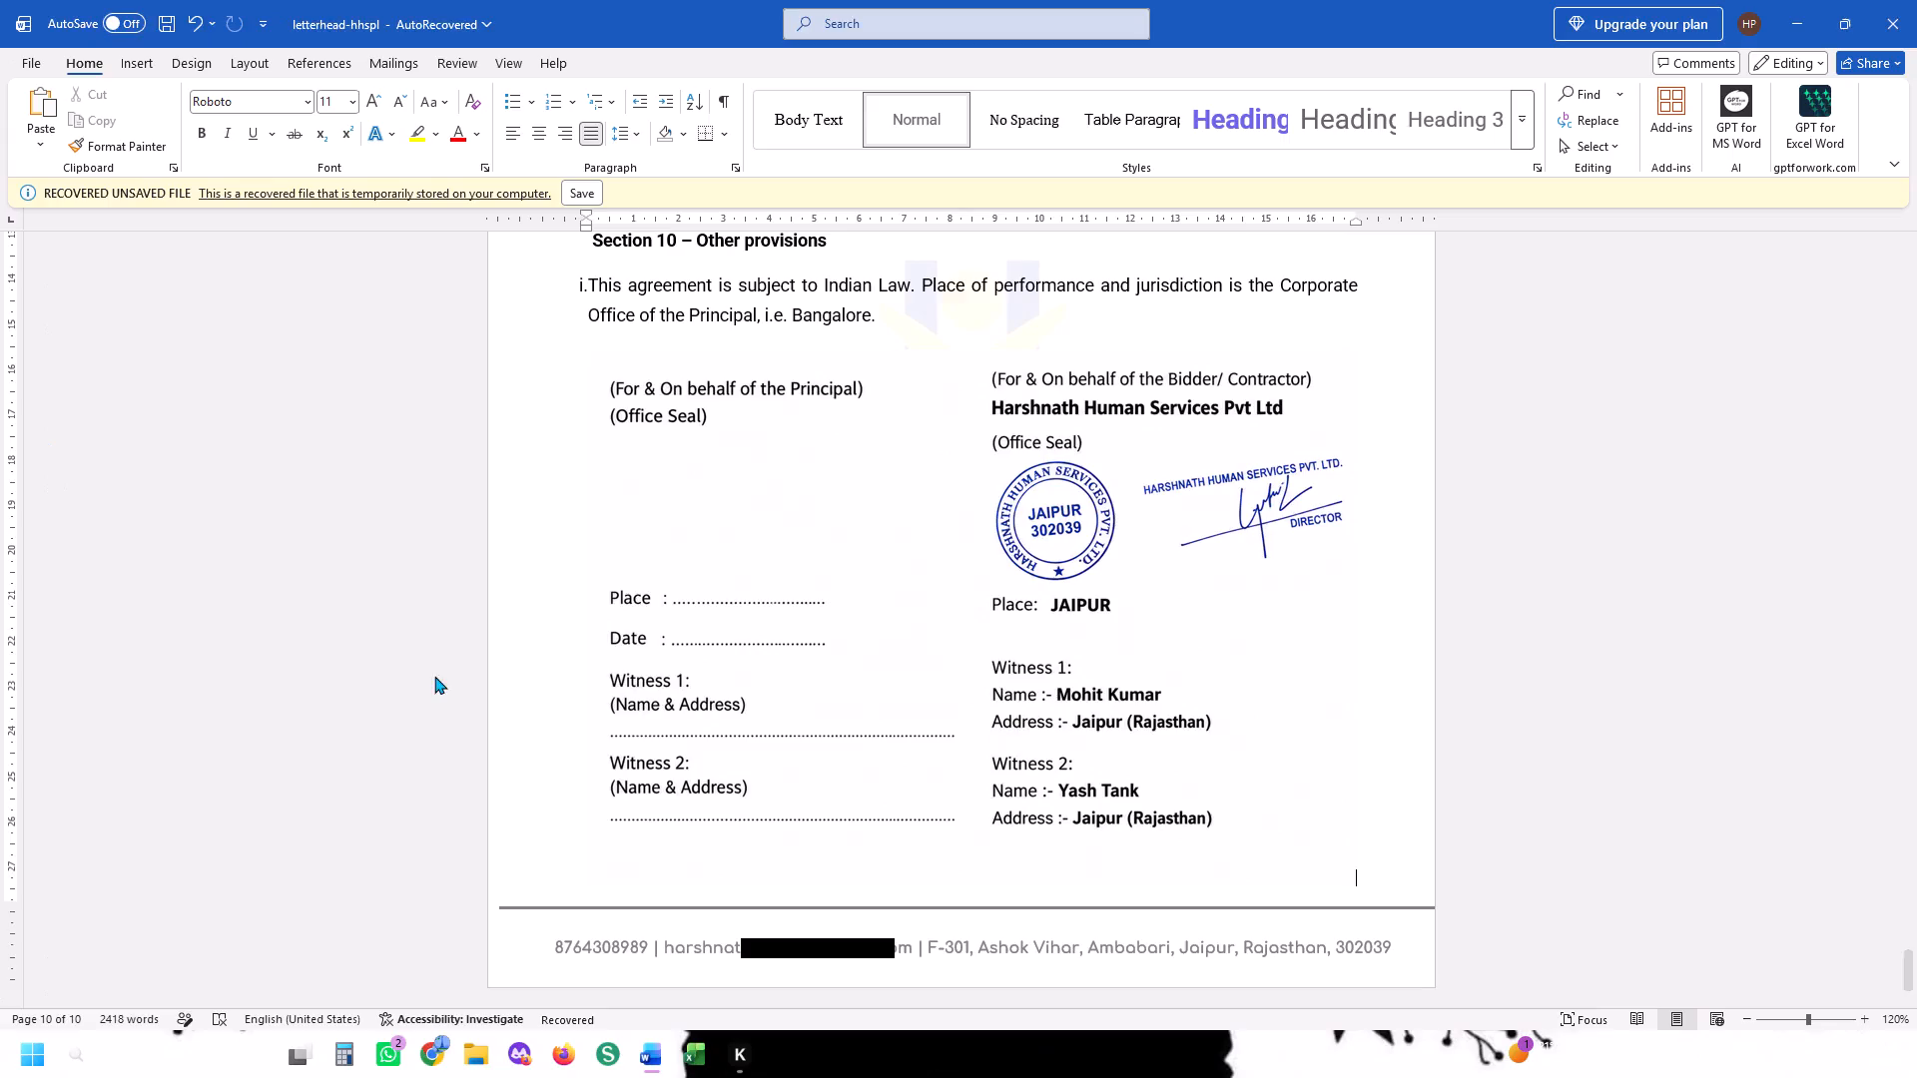
scroll(305, 702, "up", 6)
scroll(80, 576, "up", 4)
left_click(61, 568)
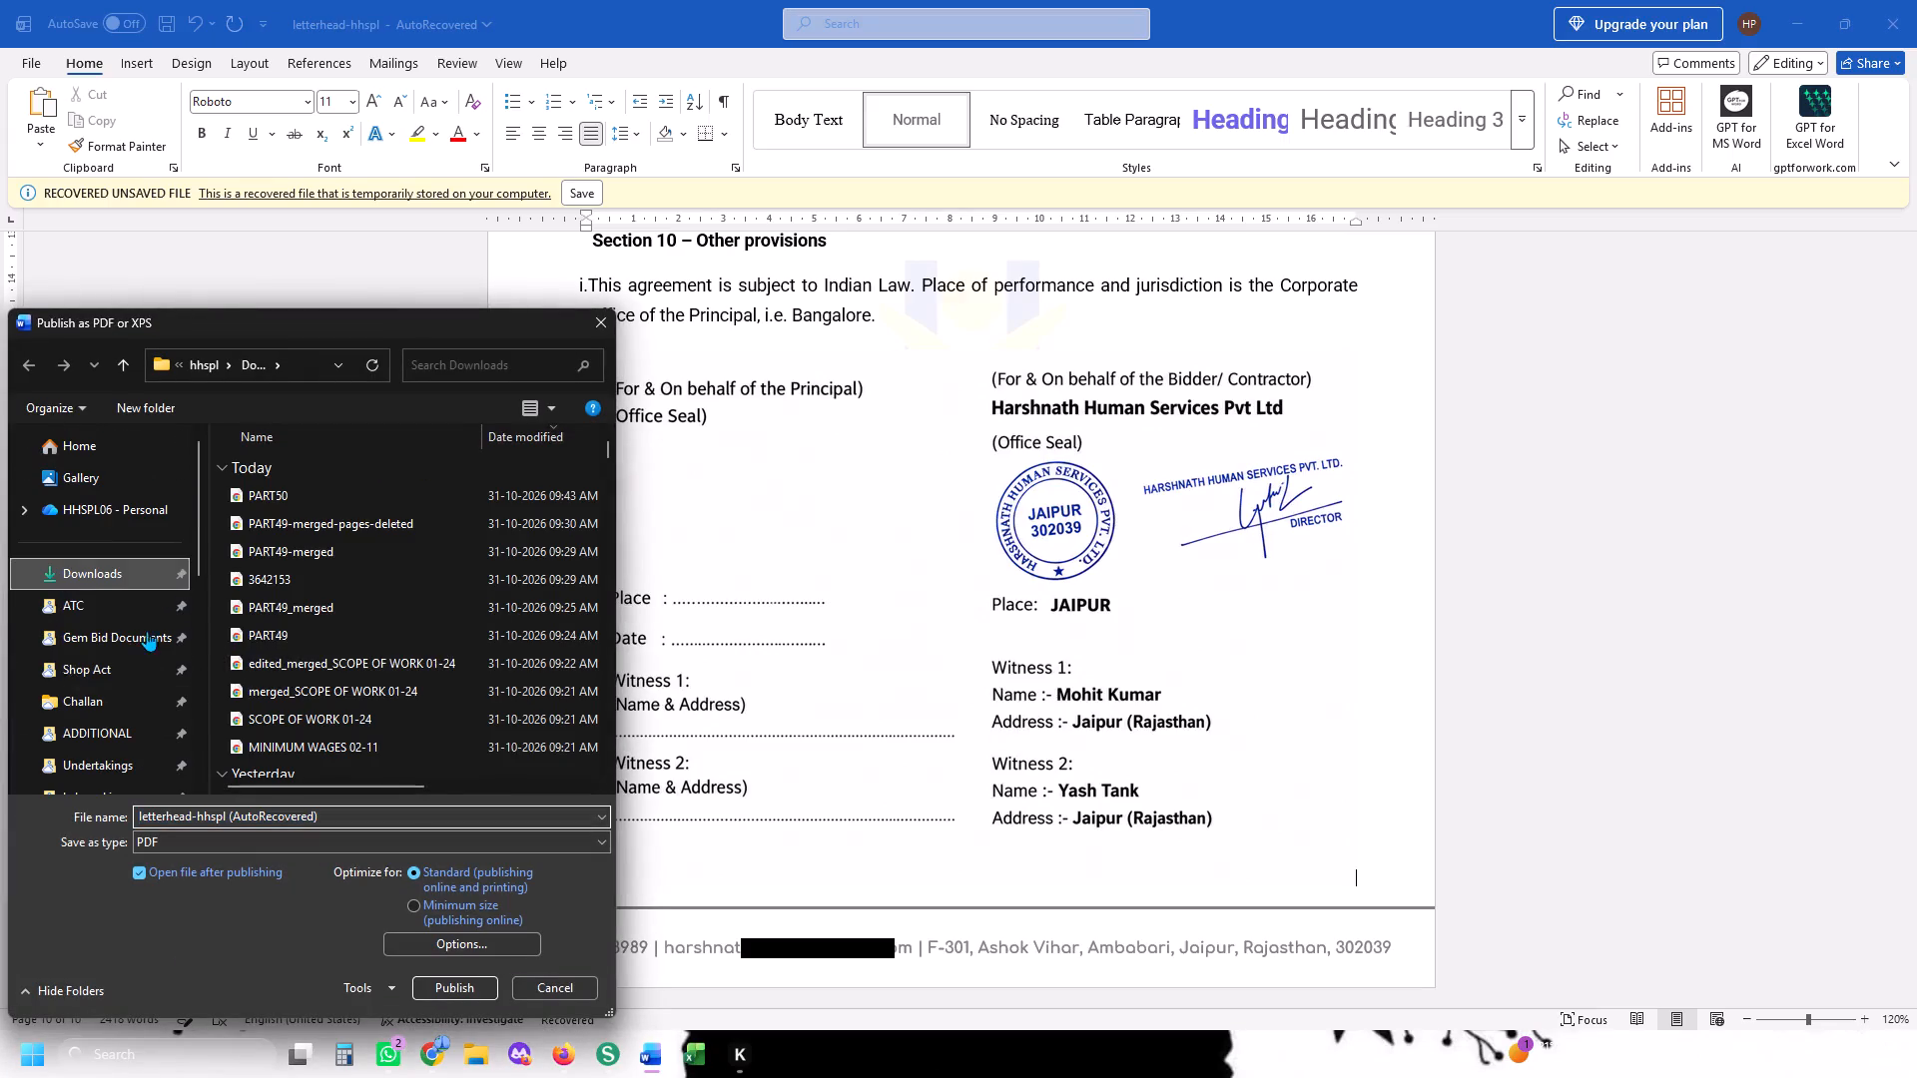
left_click(265, 492)
left_click(239, 825)
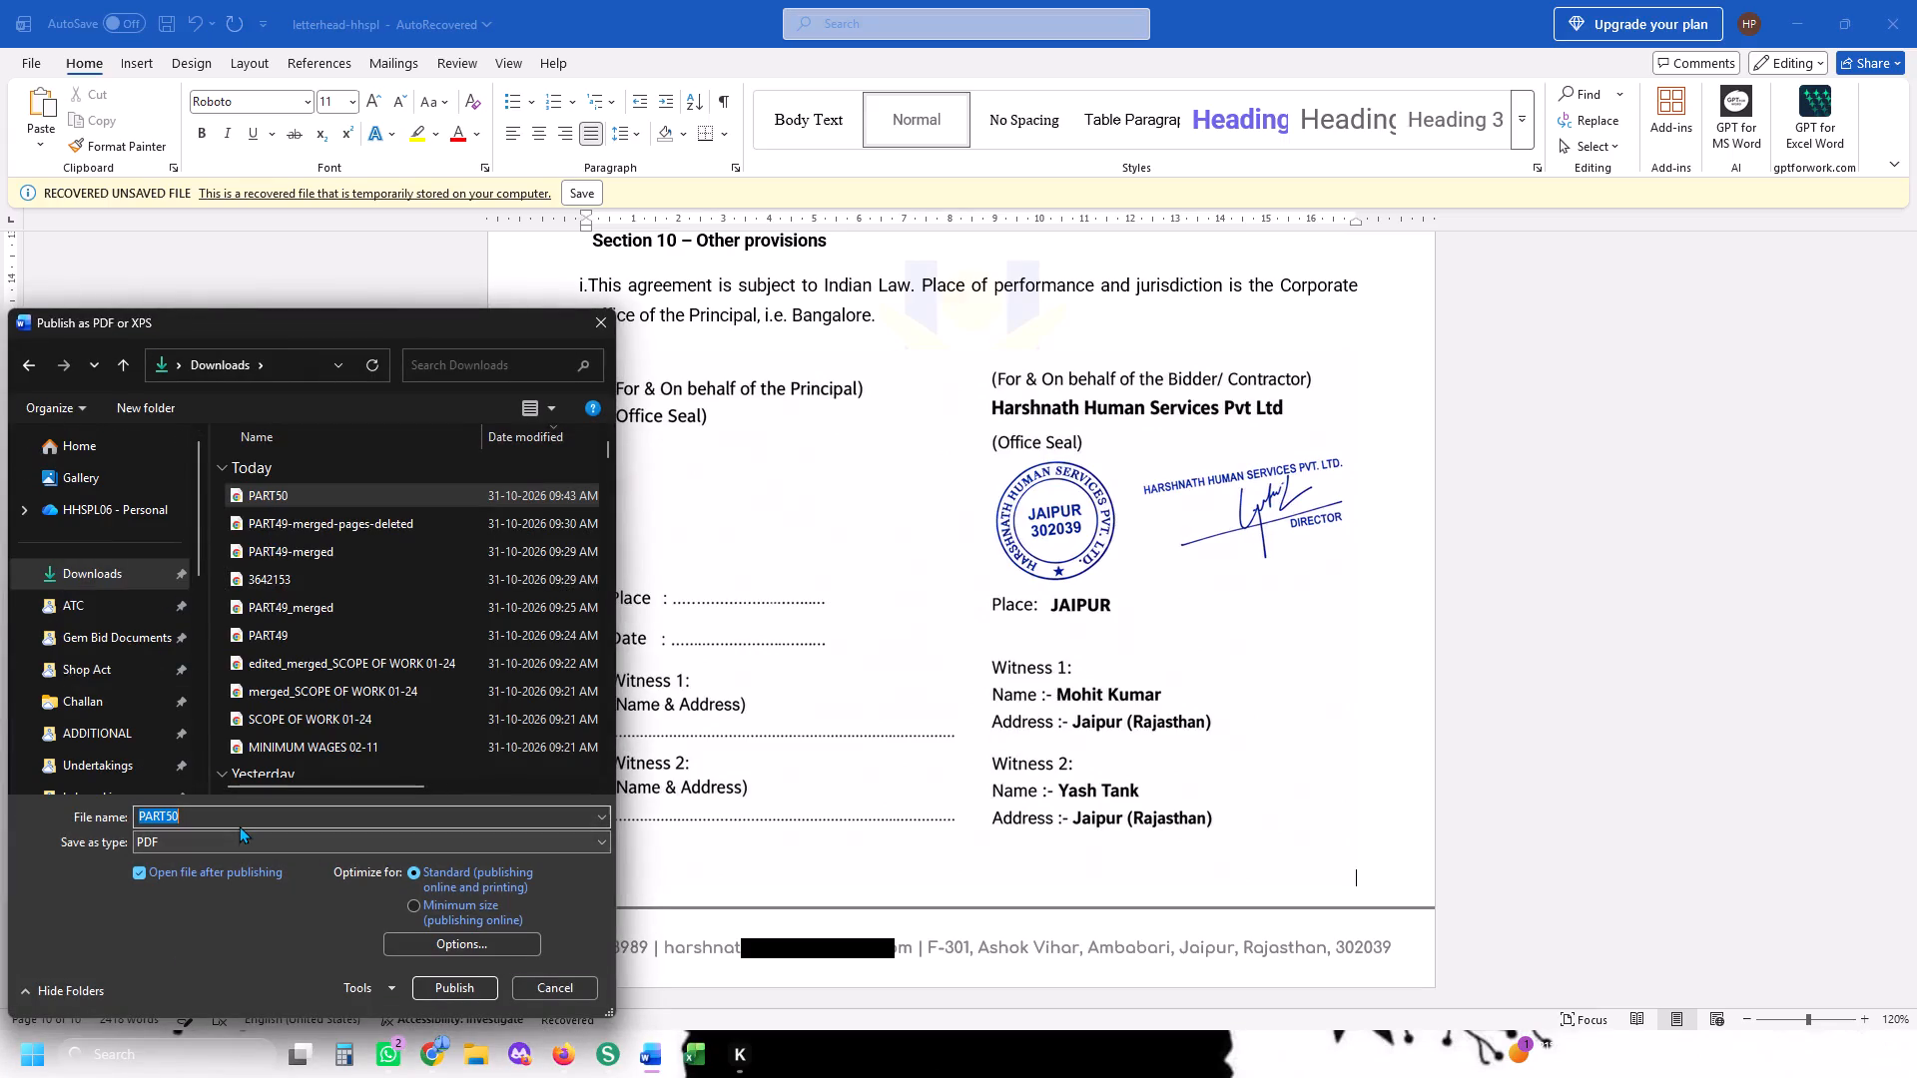
left_click(238, 819)
key("BackSpace")
key("1")
key("Return")
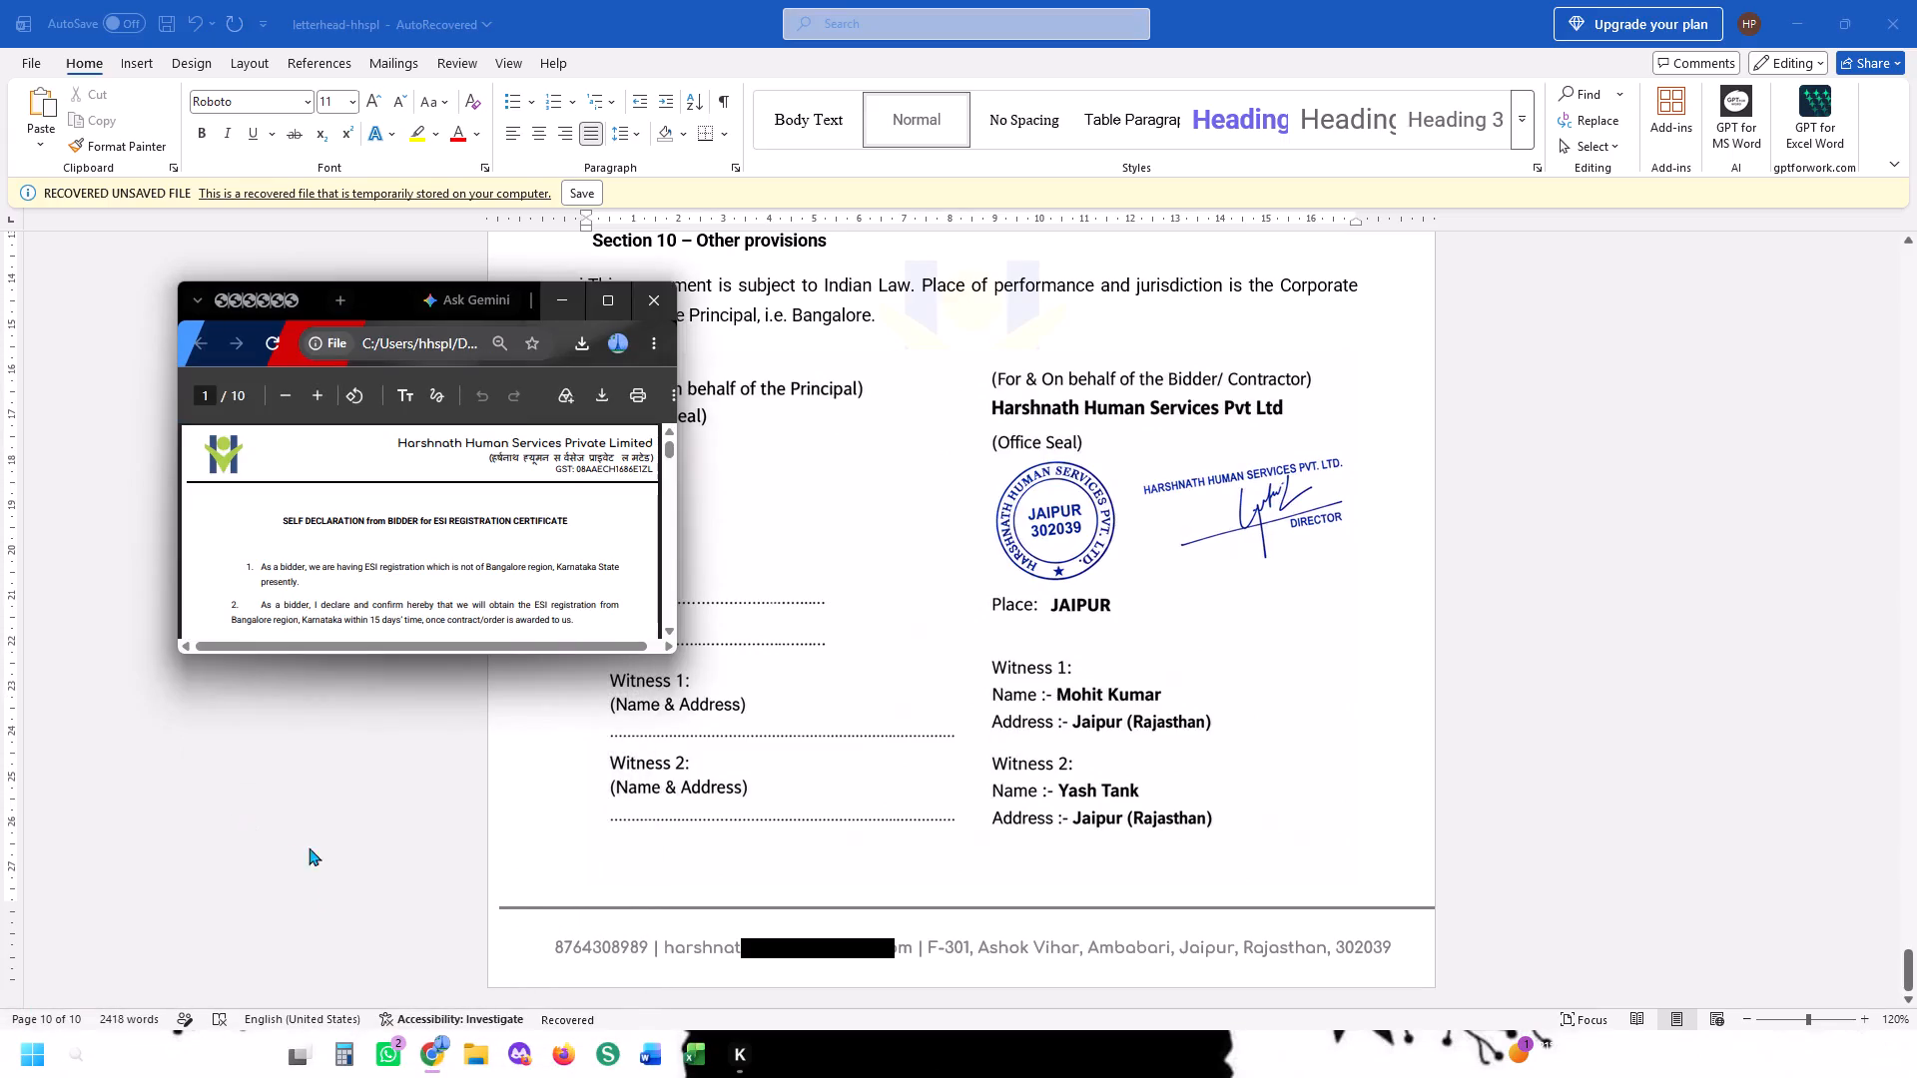
Switch to Firefox and load PART51 from the Downloads folder into iLovePDF's Merge PDF tool.
left_click(549, 1043)
left_click(416, 0)
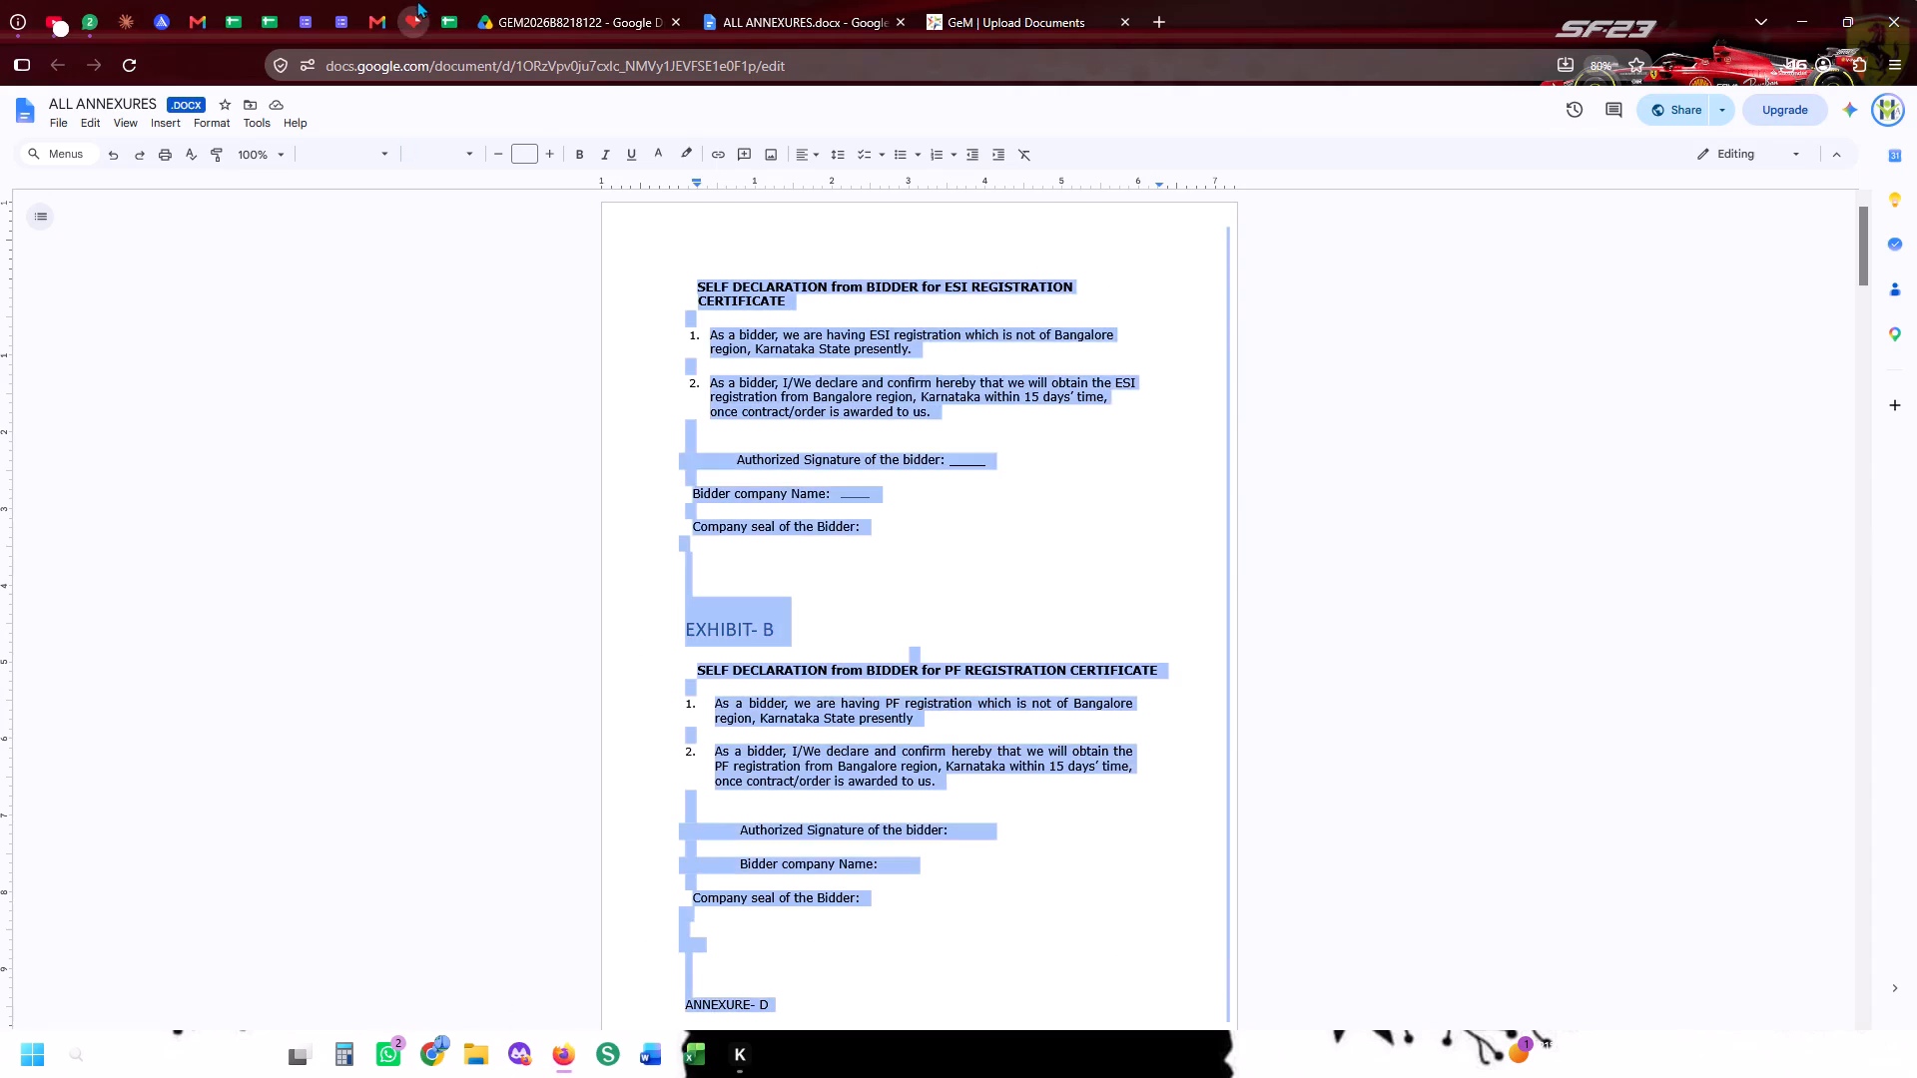
left_click(238, 126)
left_click(237, 120)
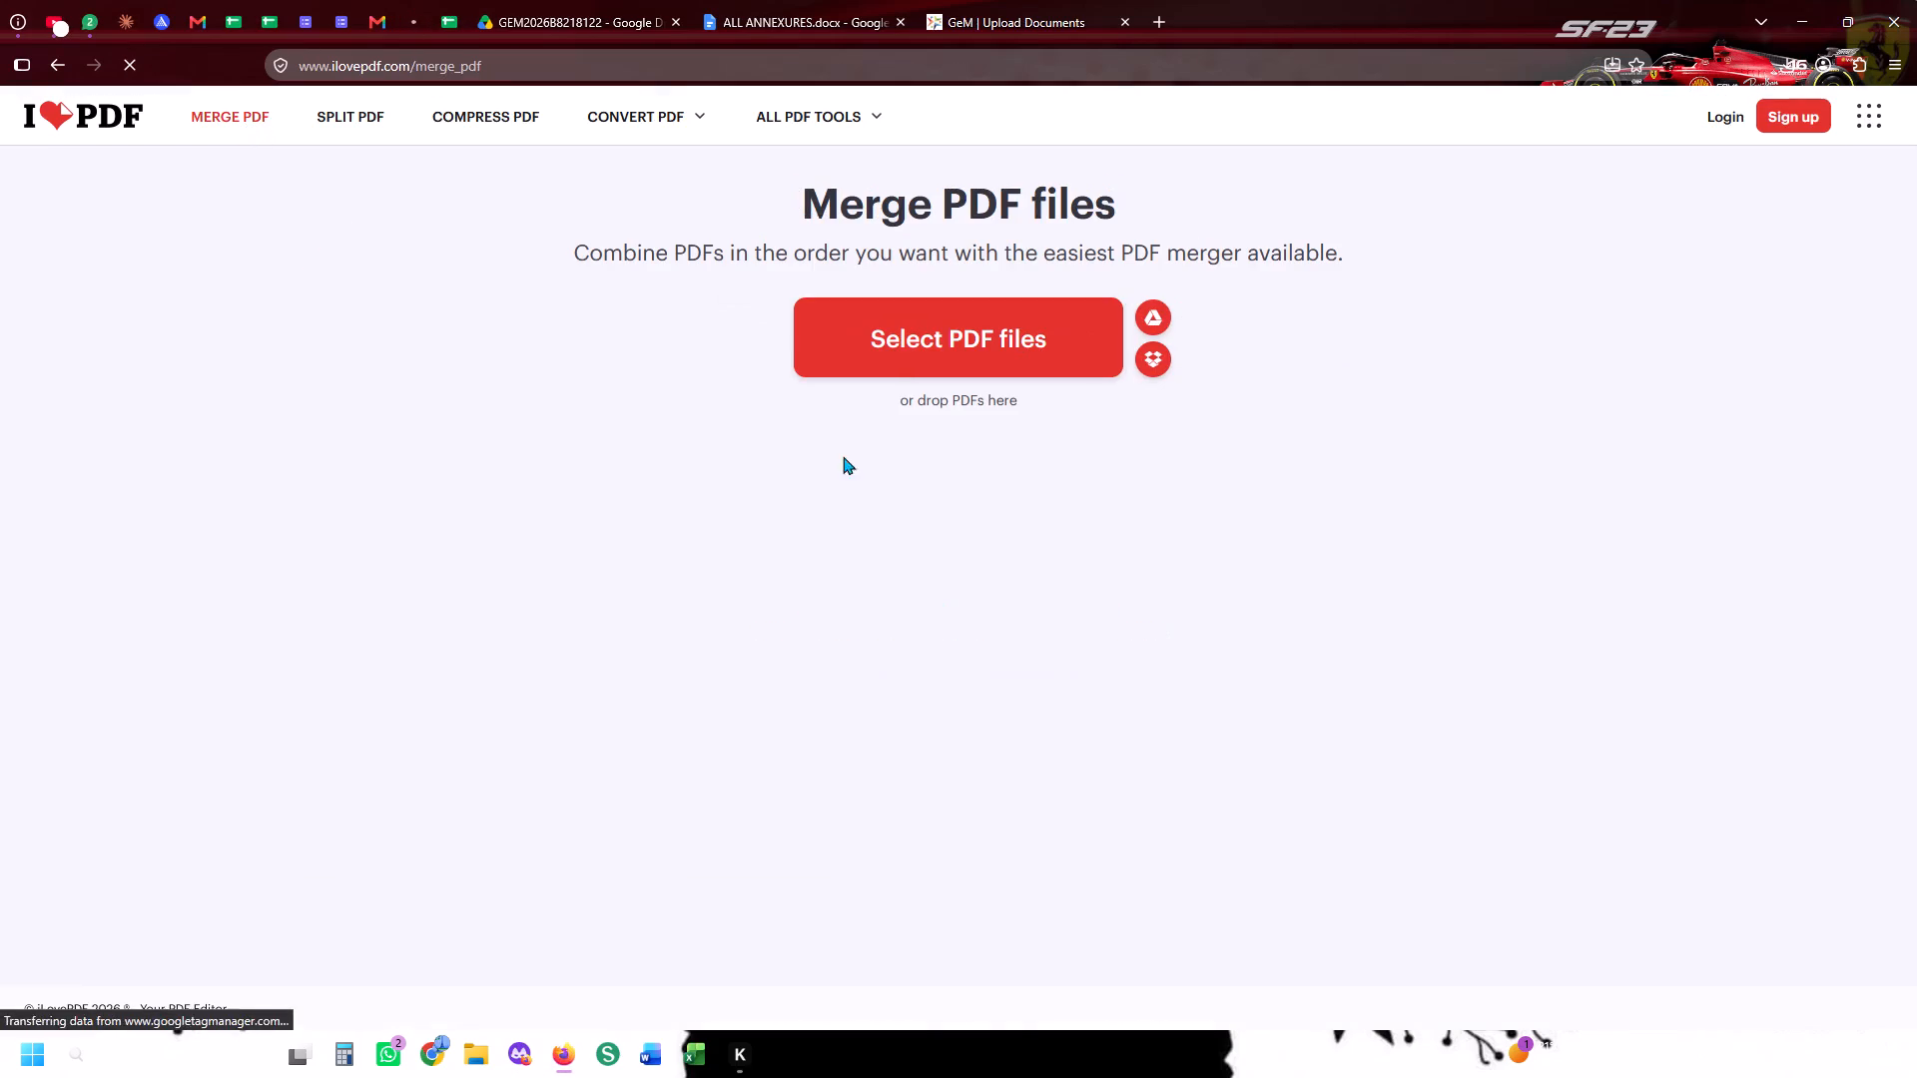
left_click(901, 358)
scroll(1344, 459, "up", 4)
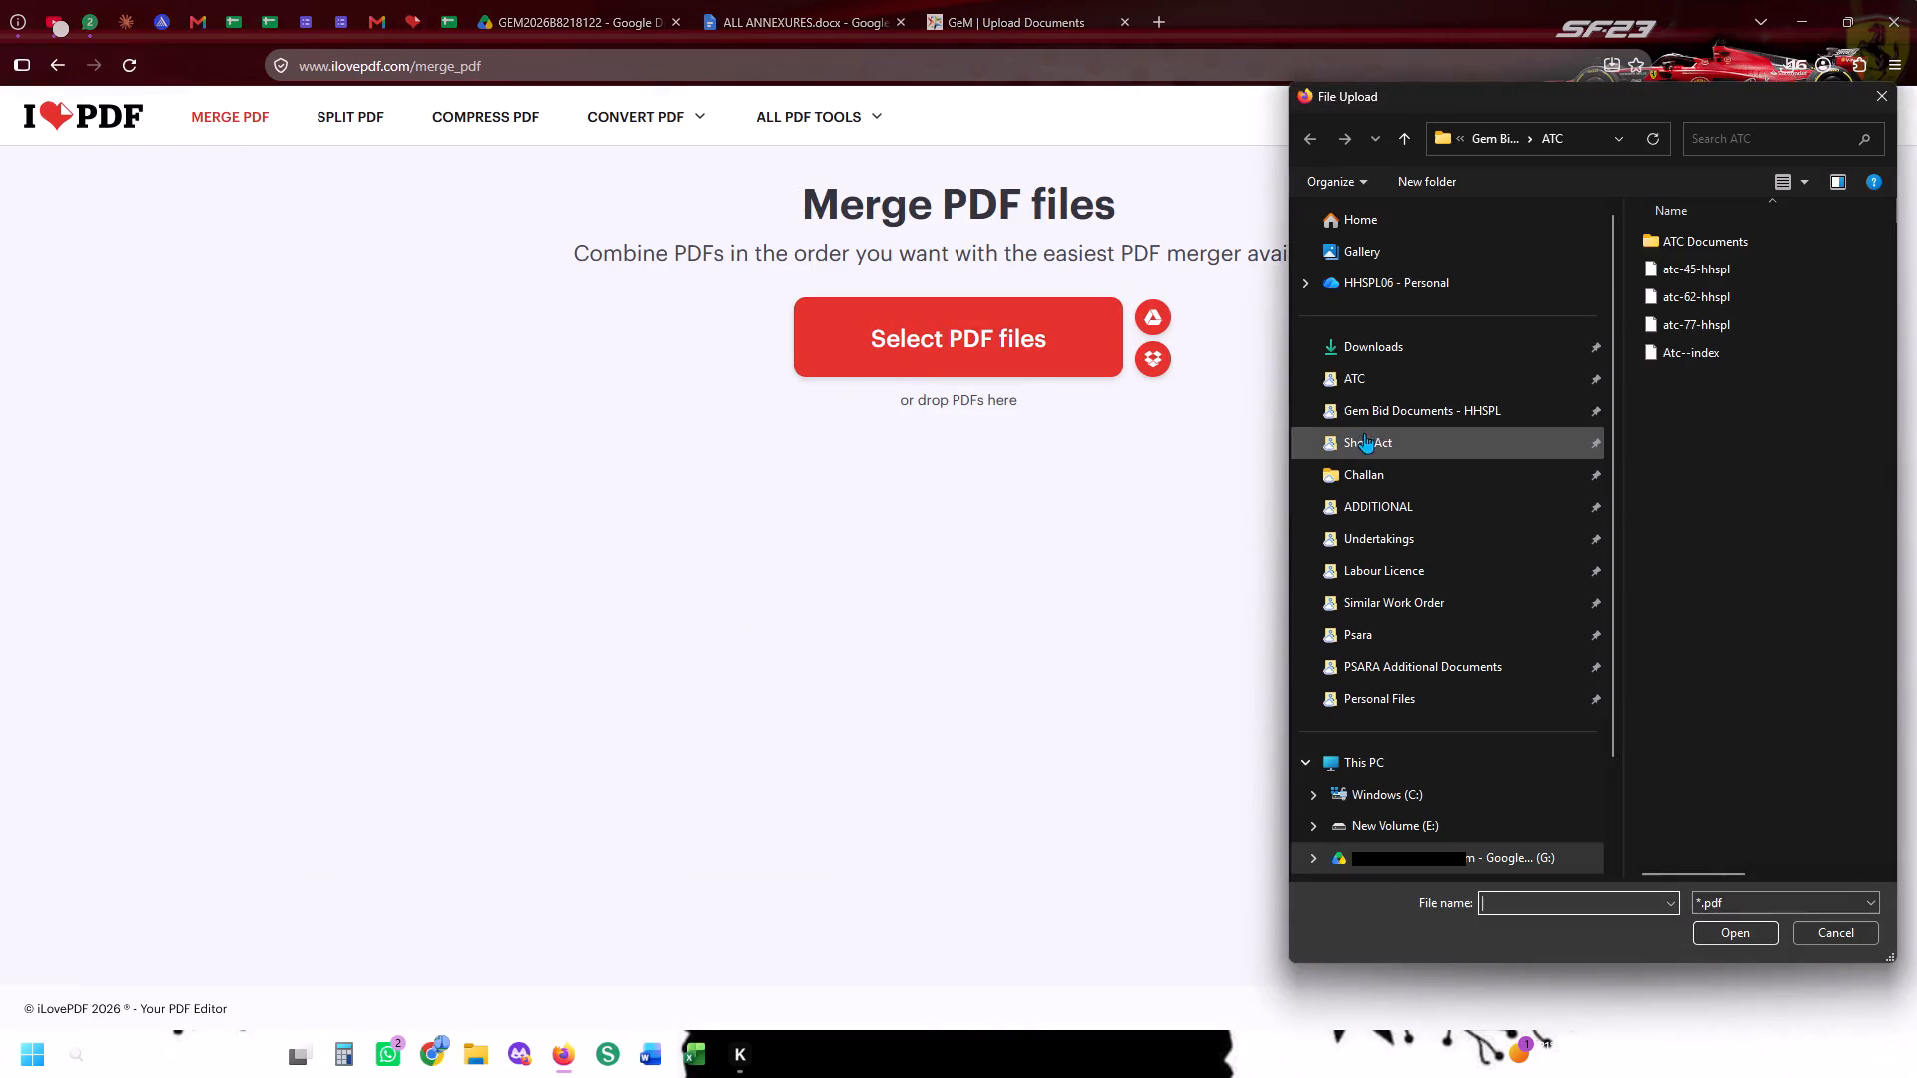
scroll(1364, 433, "up", 2)
left_click(1390, 332)
double_click(1687, 278)
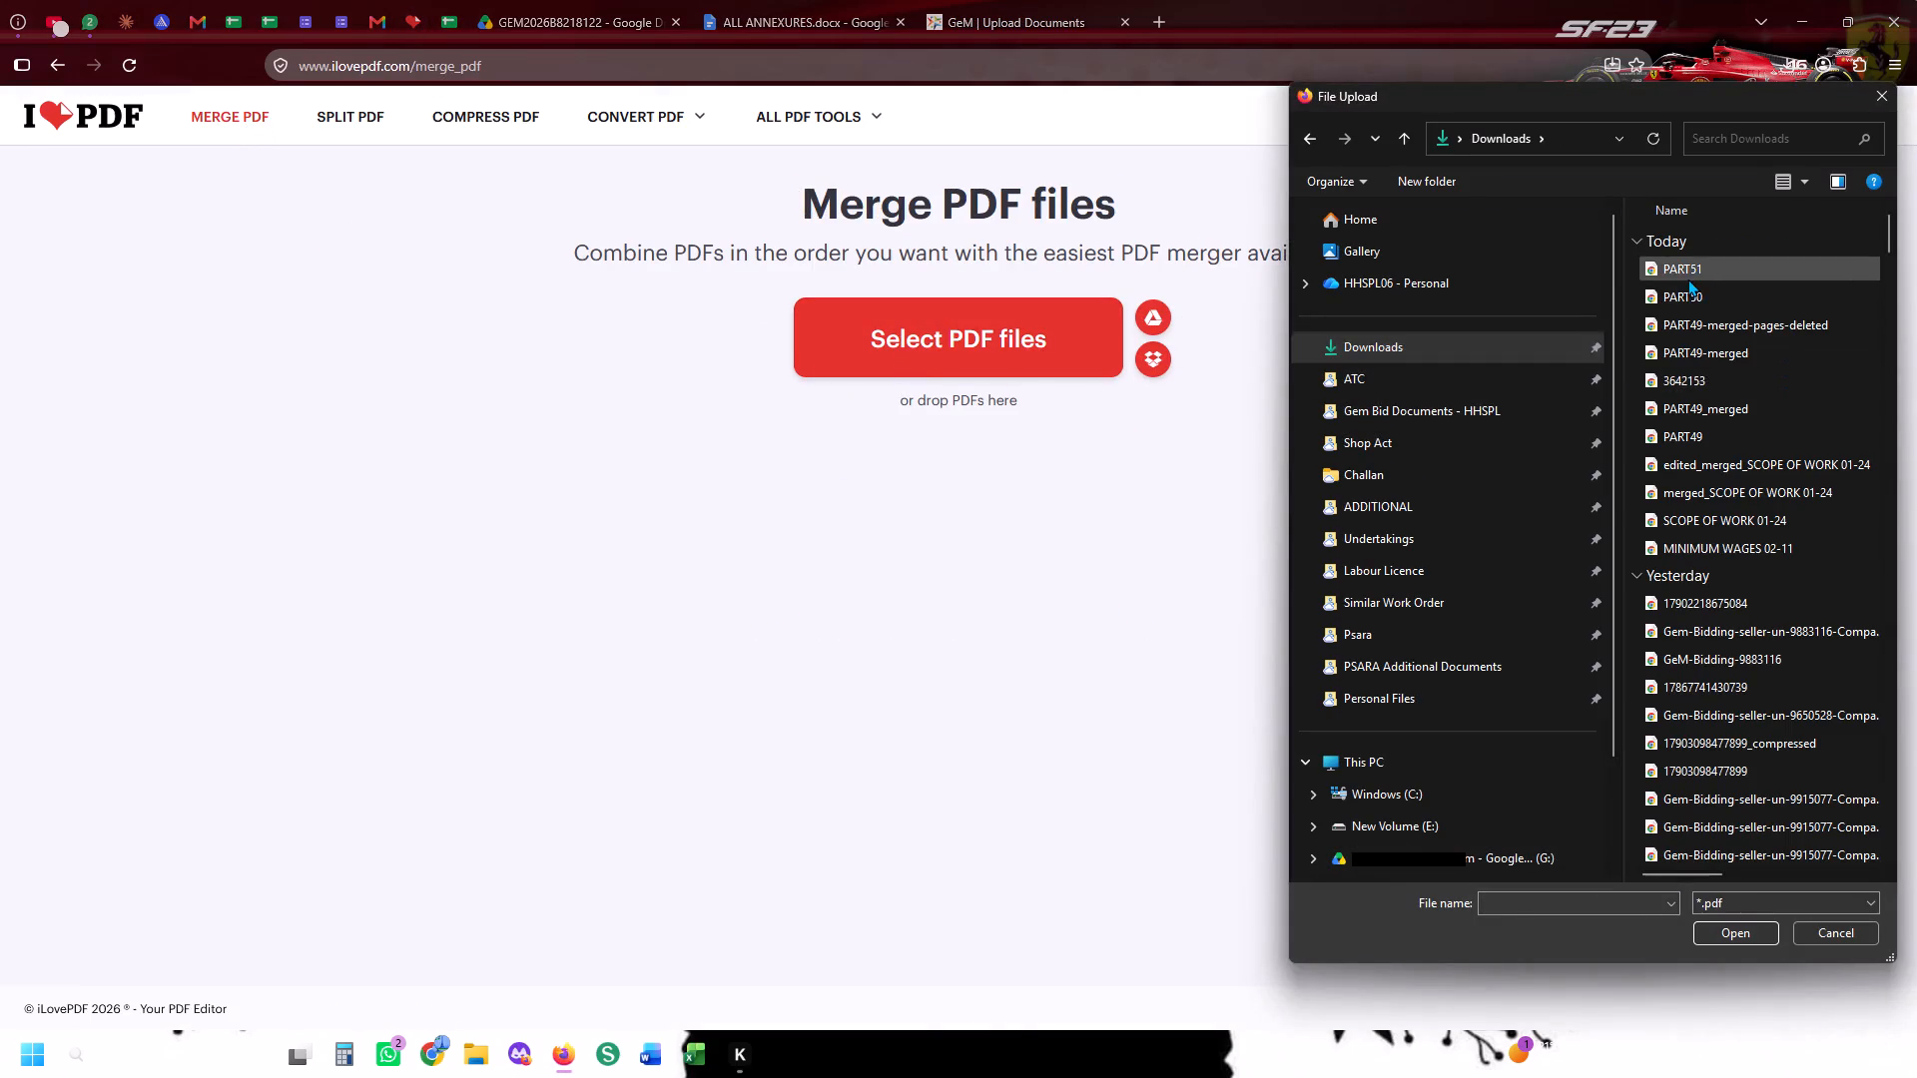
Go to the GEM2026B8218122 bid folder in Google Drive.
left_click(590, 0)
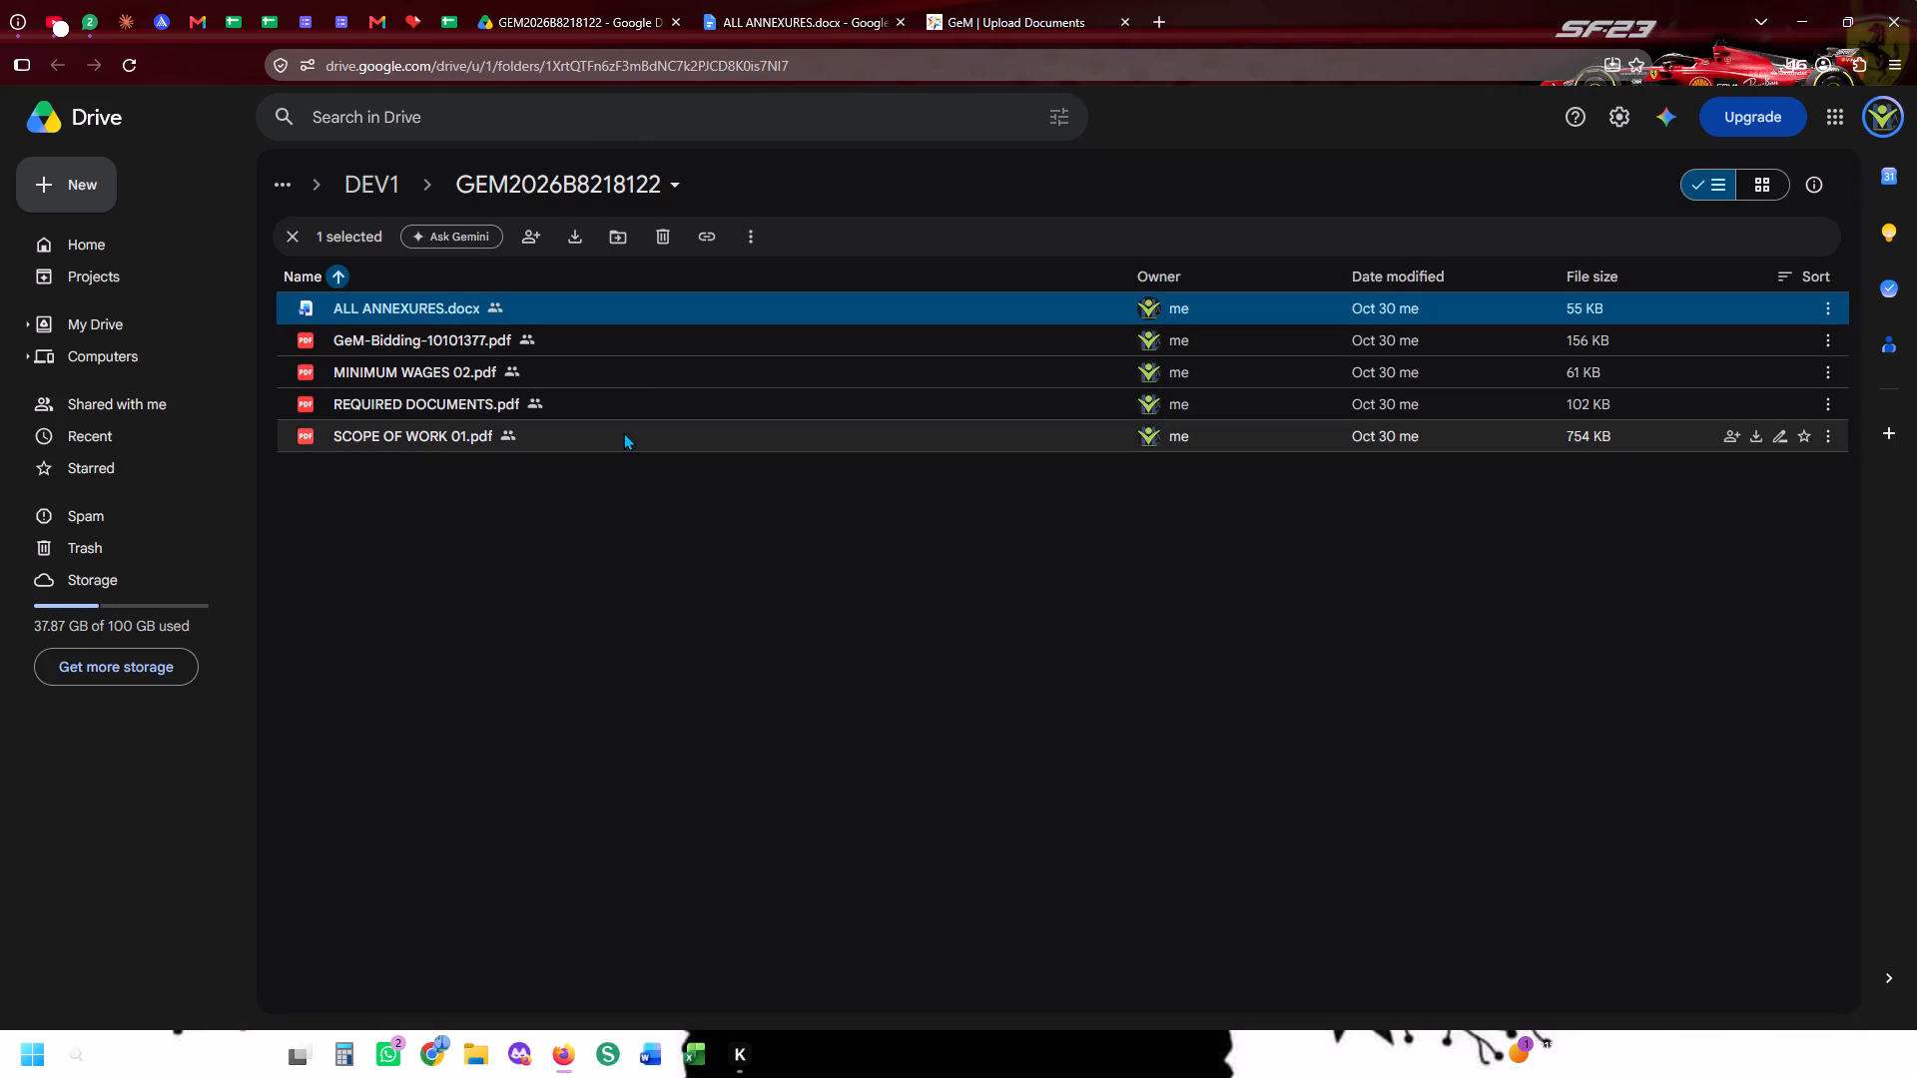
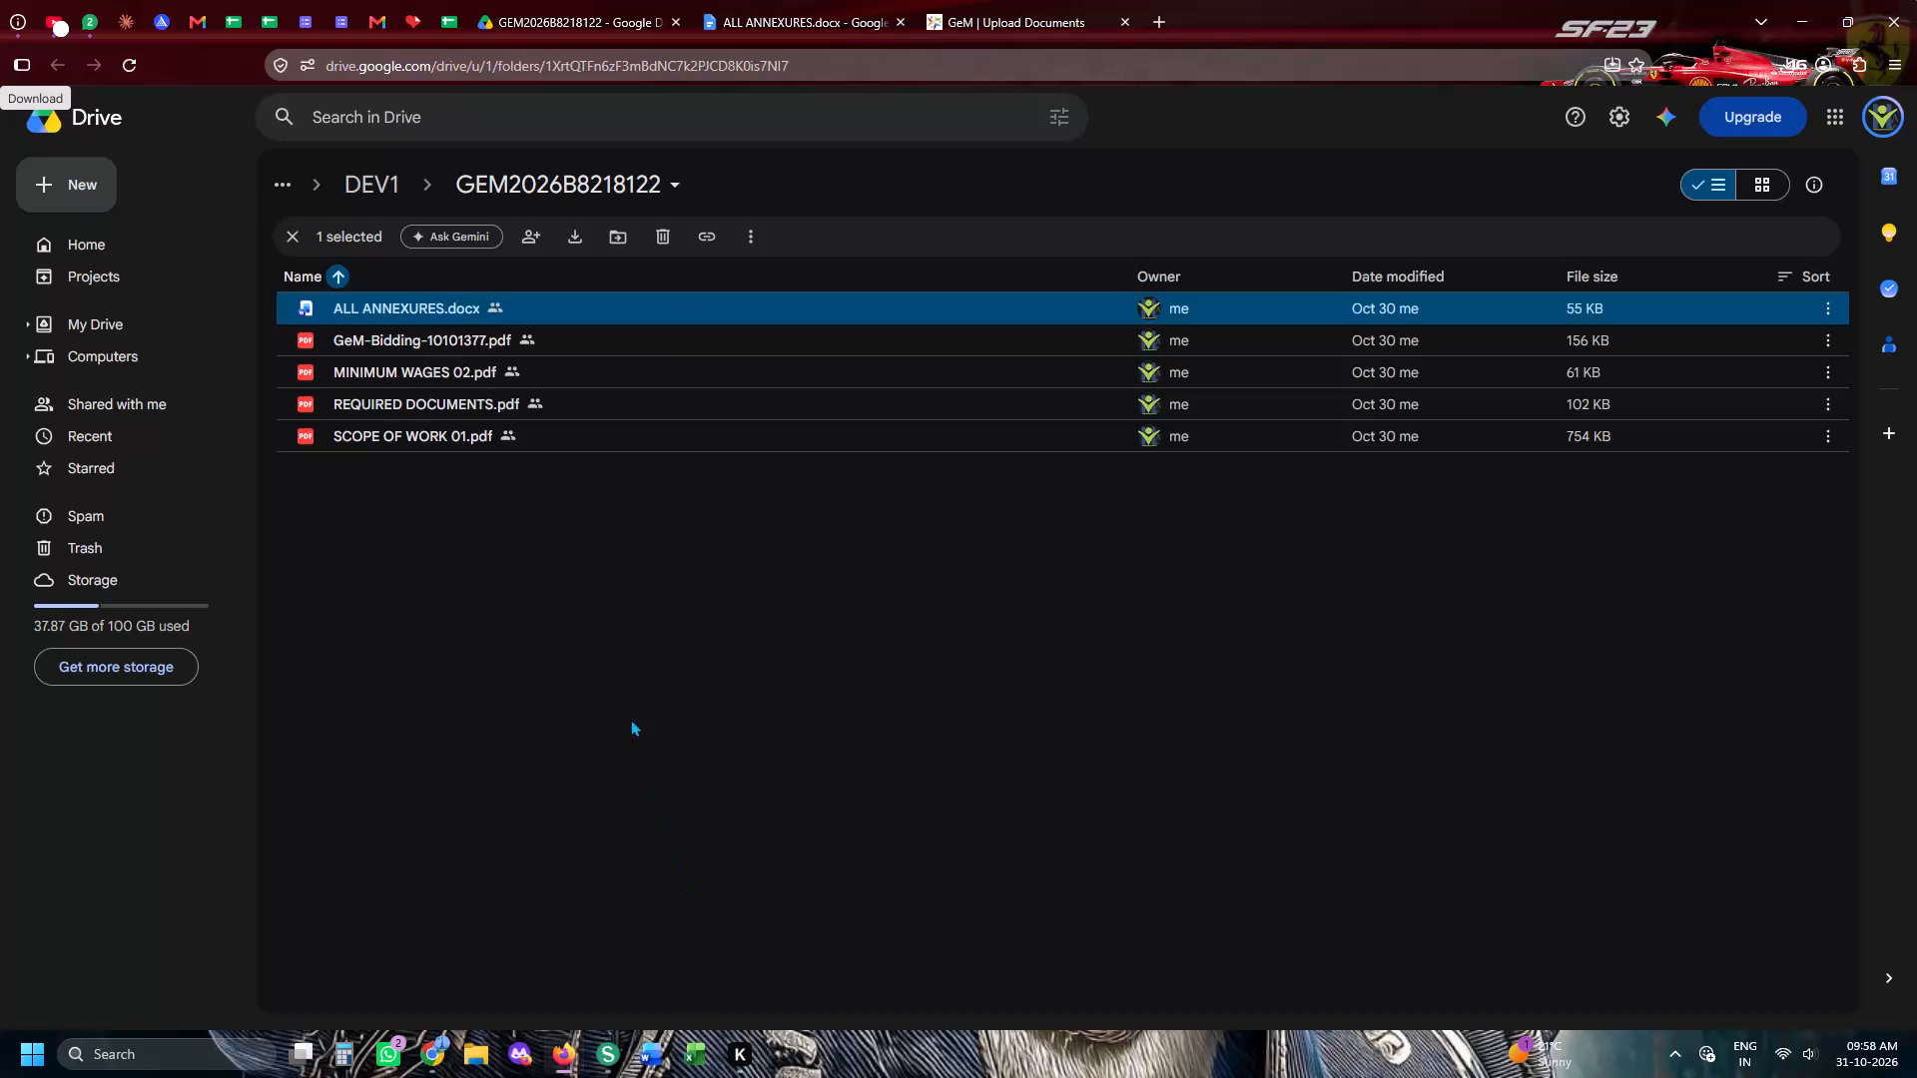
Check the GeM Upload Documents page, the iLovePDF merge queue and the GEM2026B8218122 Drive folder.
left_click(537, 0)
left_click(828, 0)
left_click(951, 0)
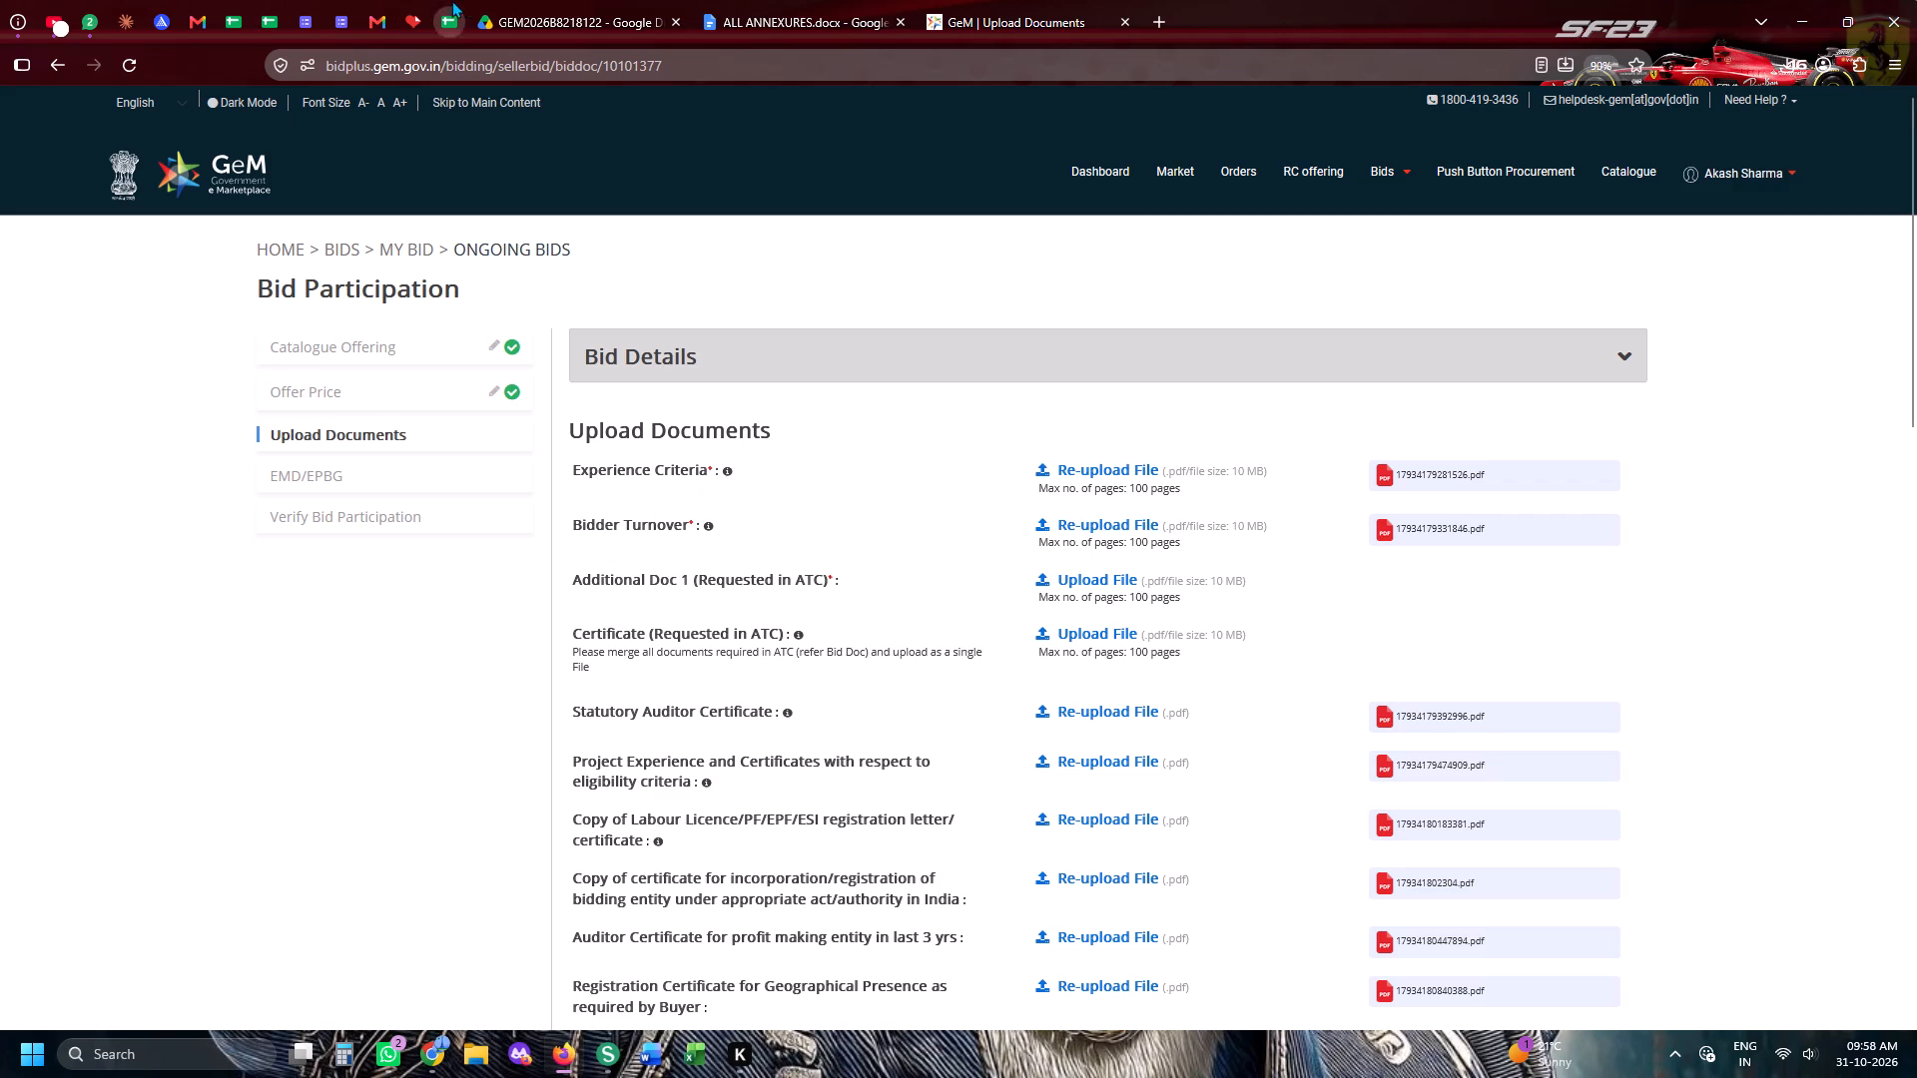
left_click(593, 0)
left_click(395, 0)
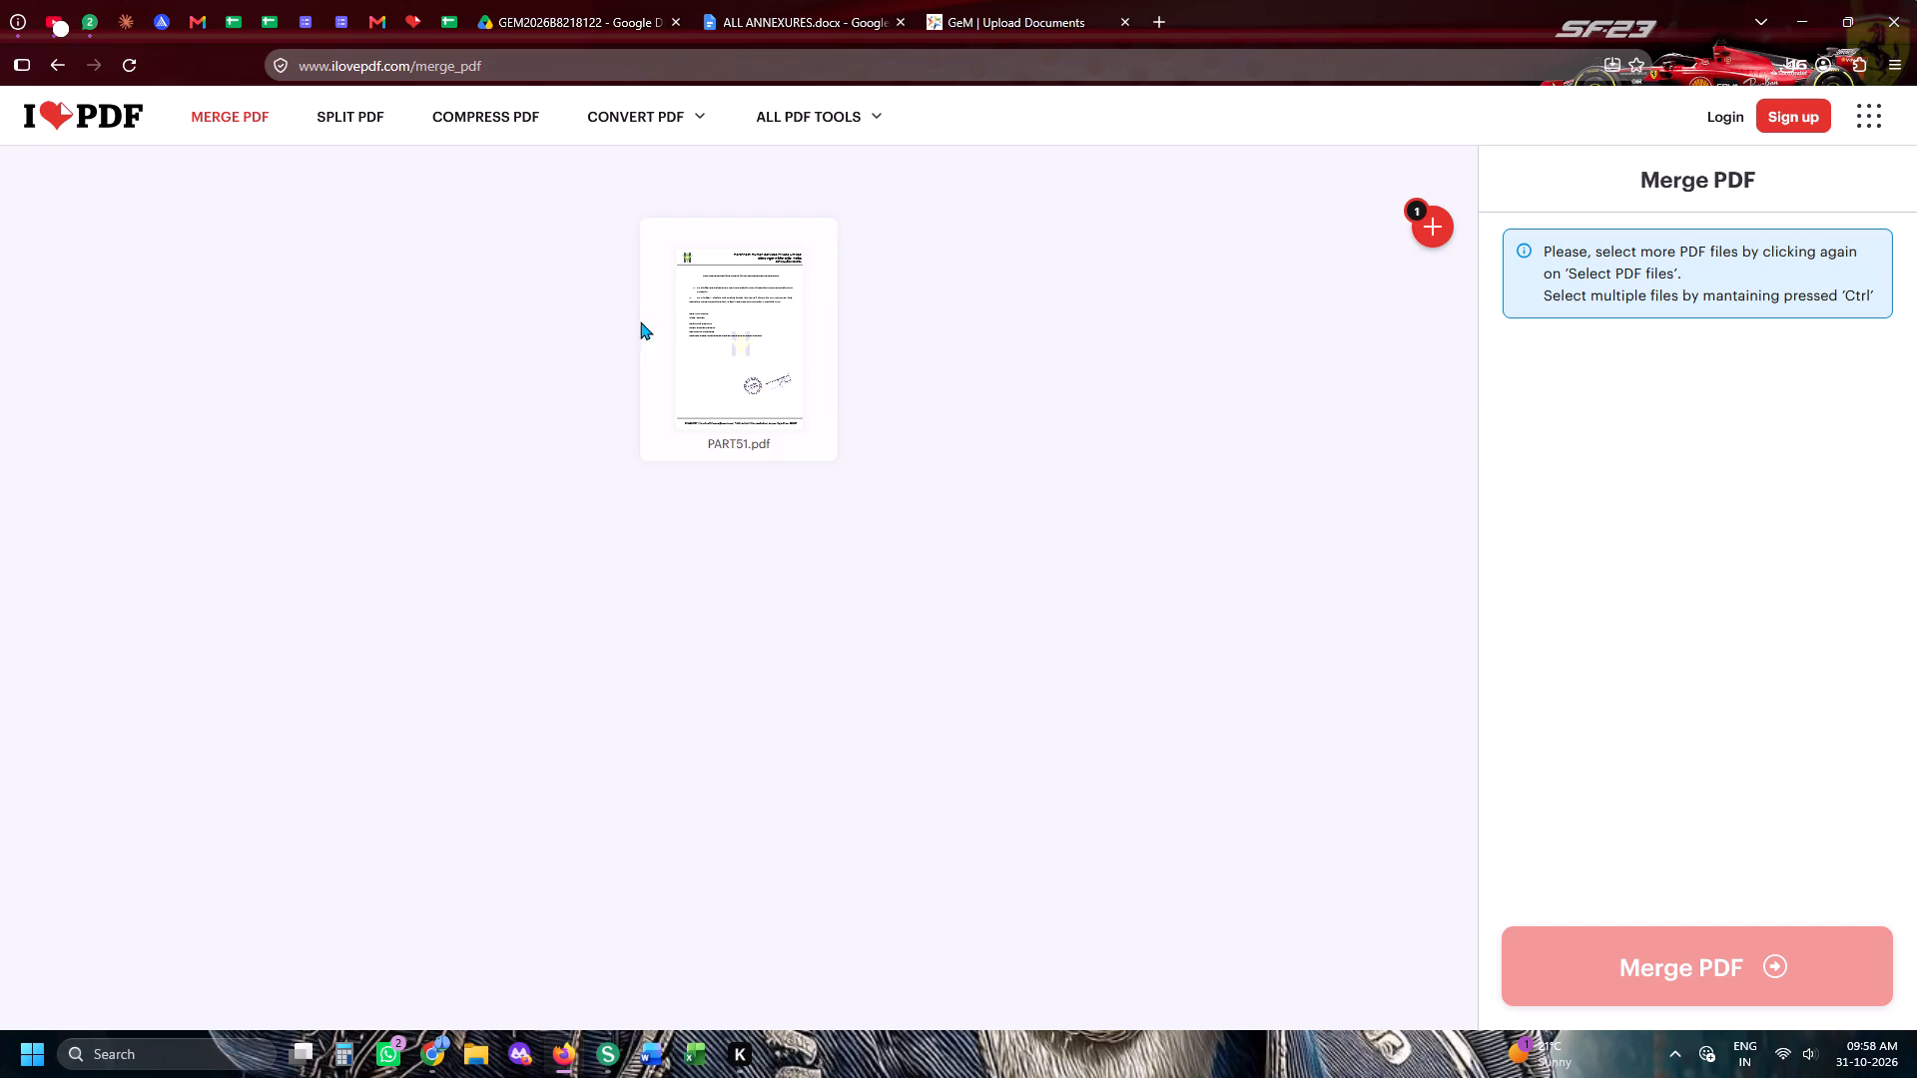
left_click(569, 0)
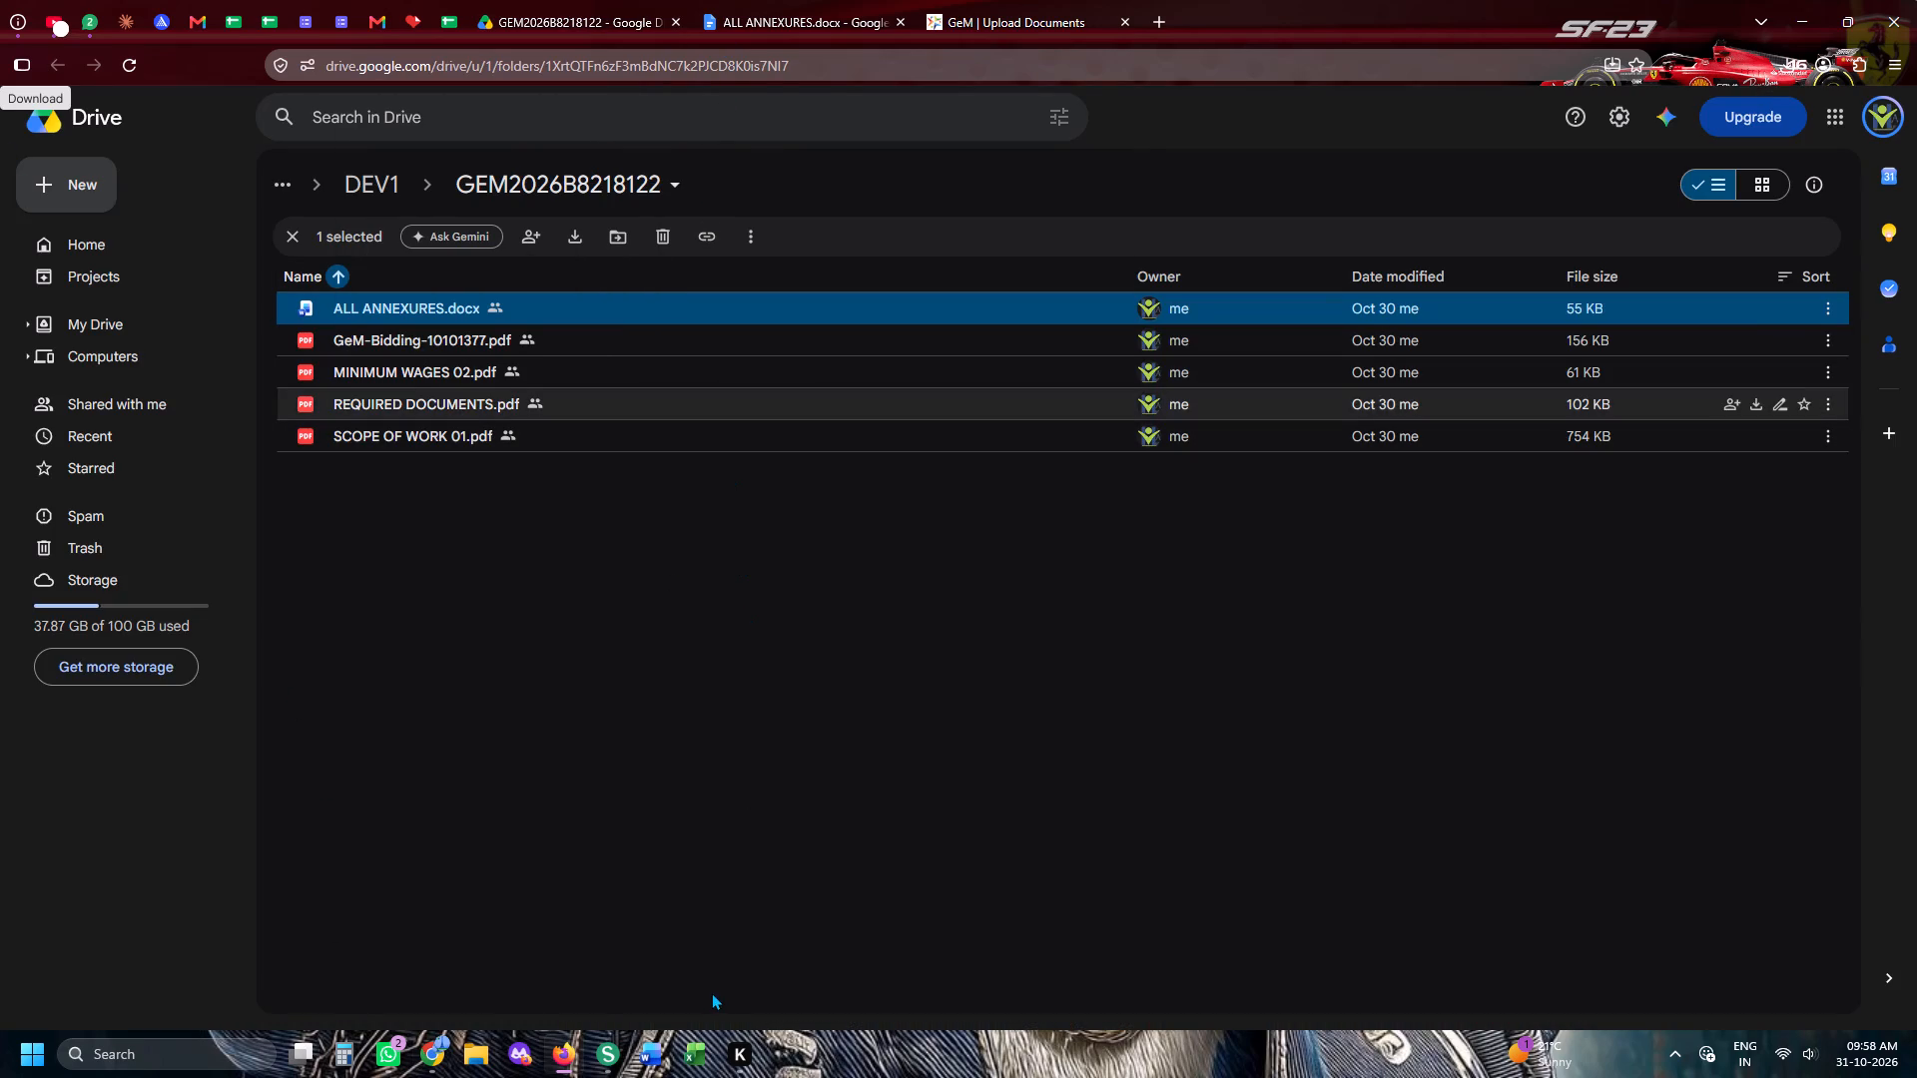
Switch to the letterhead-hhspl document in Word and delete the text between "tolerate action" and "it to the Chief Vigilance Officer" in the Monitor clauses.
left_click(653, 1076)
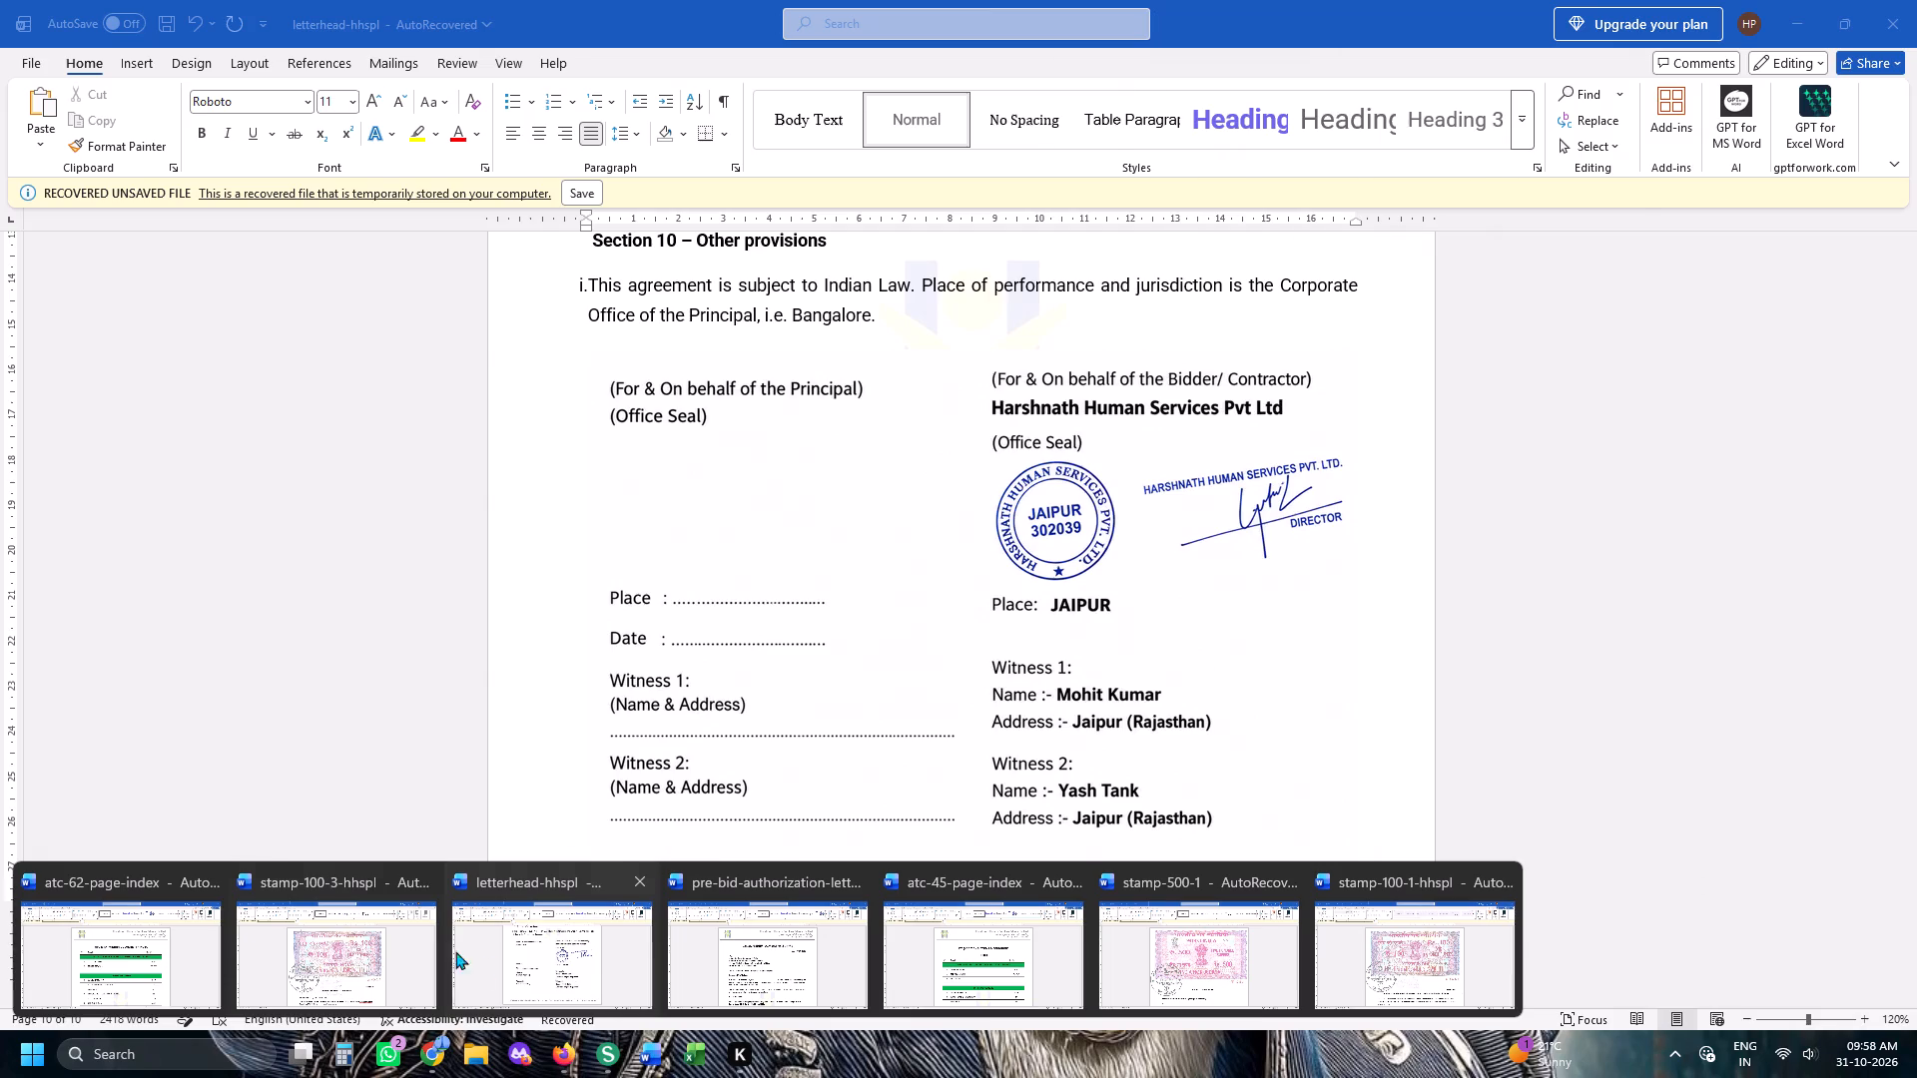
left_click(818, 960)
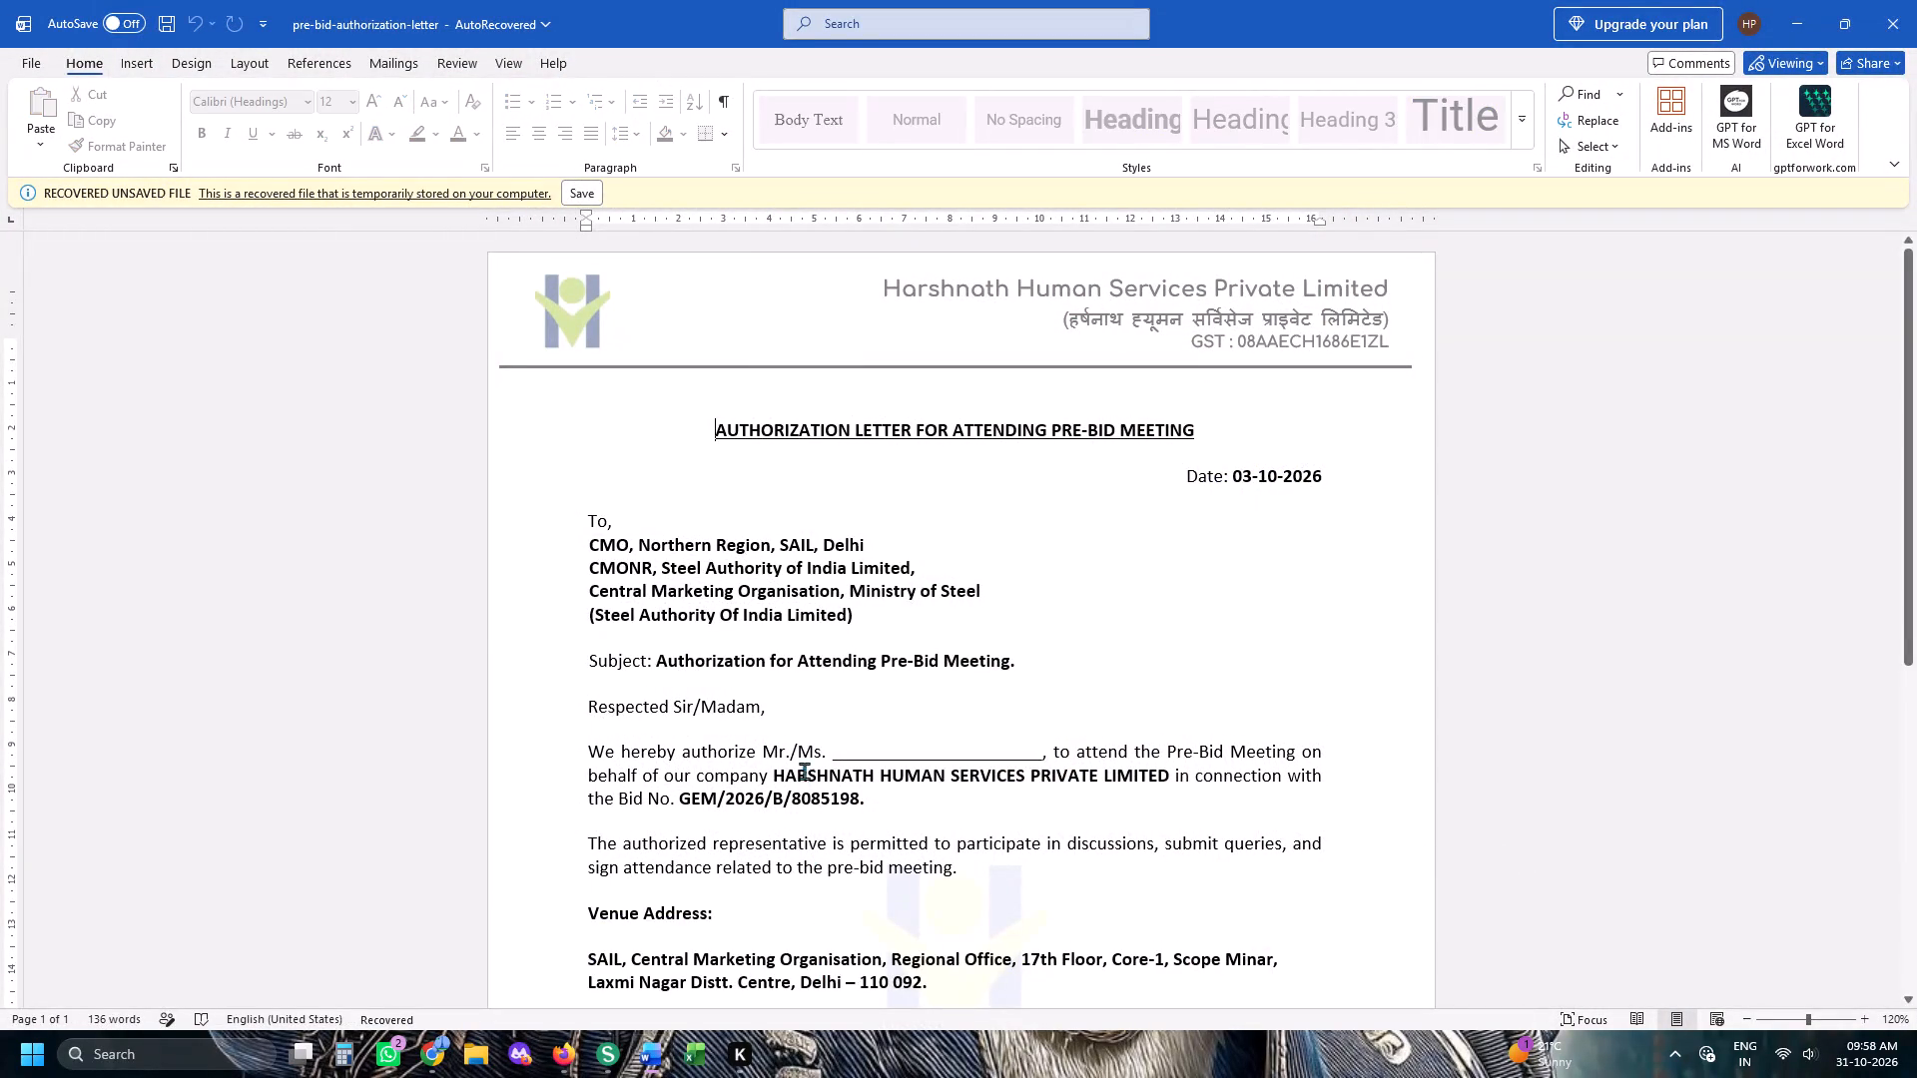
left_click(609, 1077)
left_click(633, 1050)
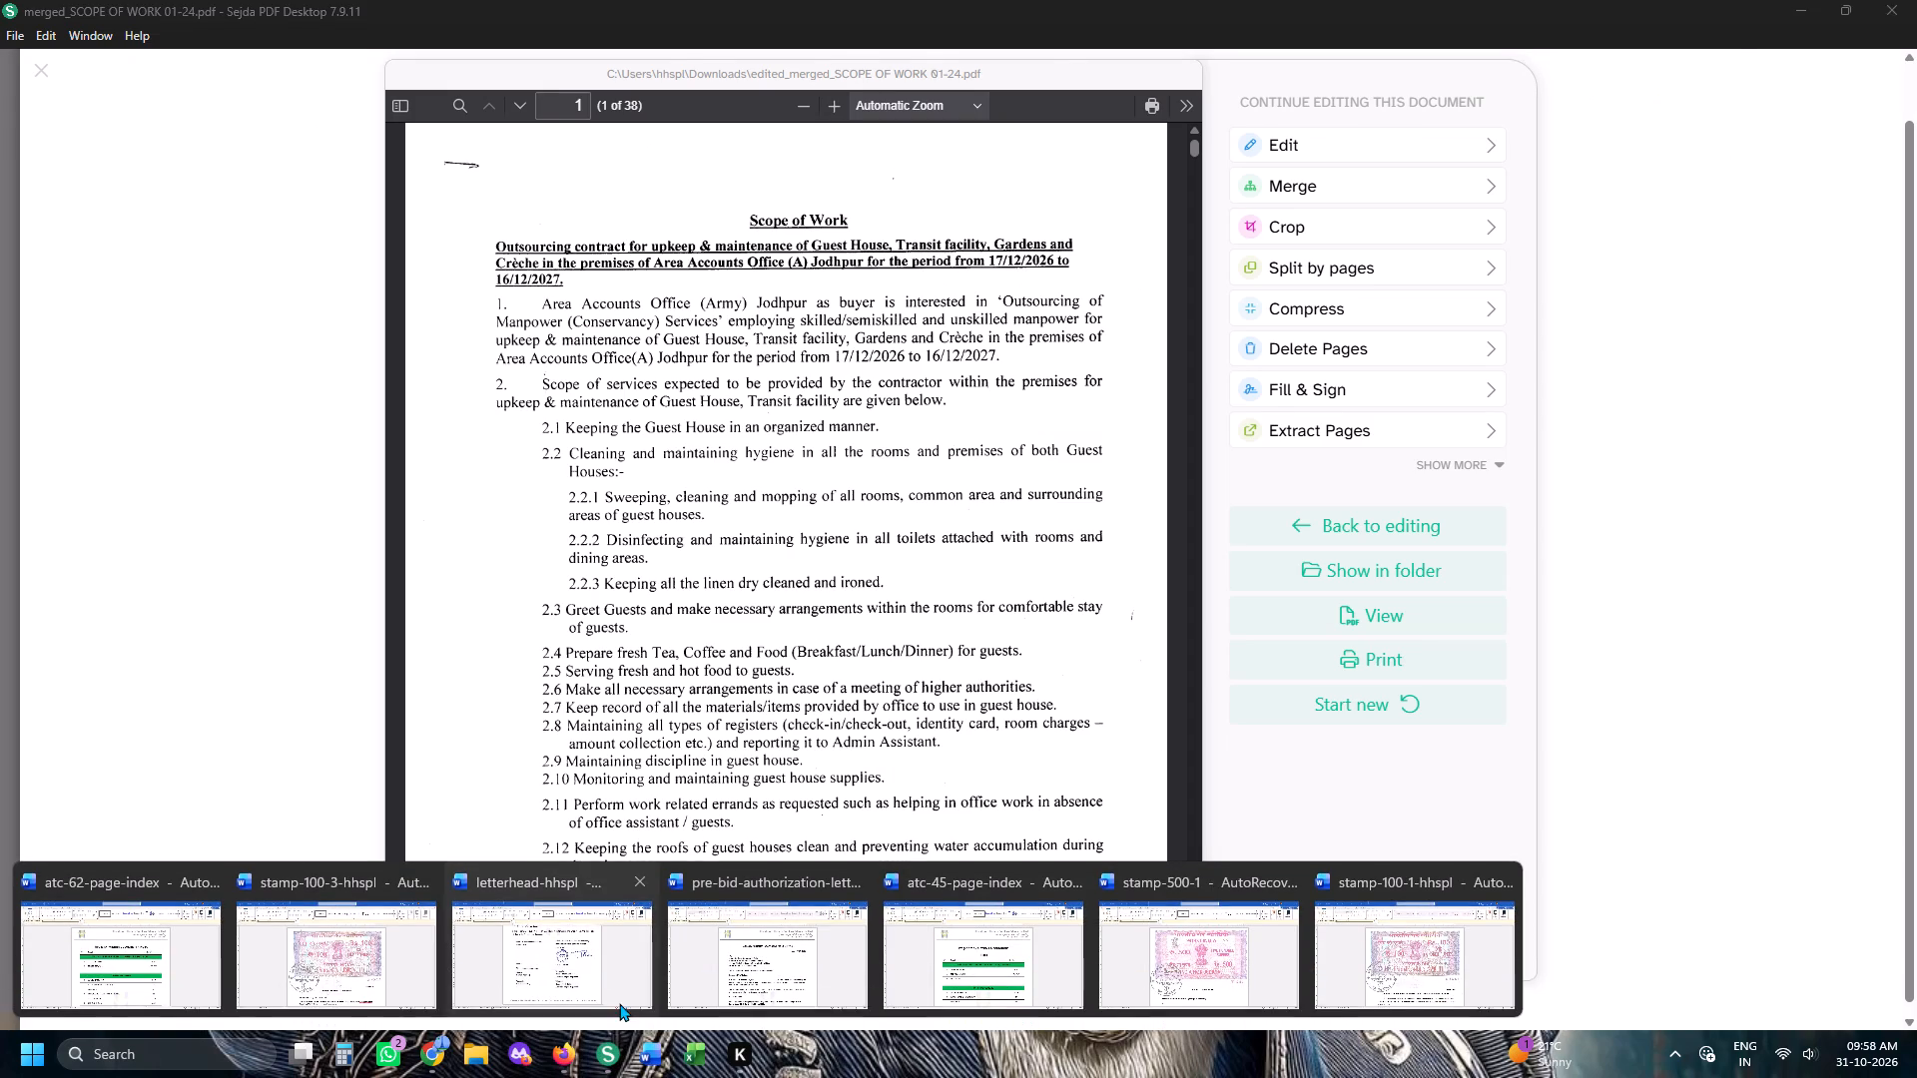
left_click(556, 951)
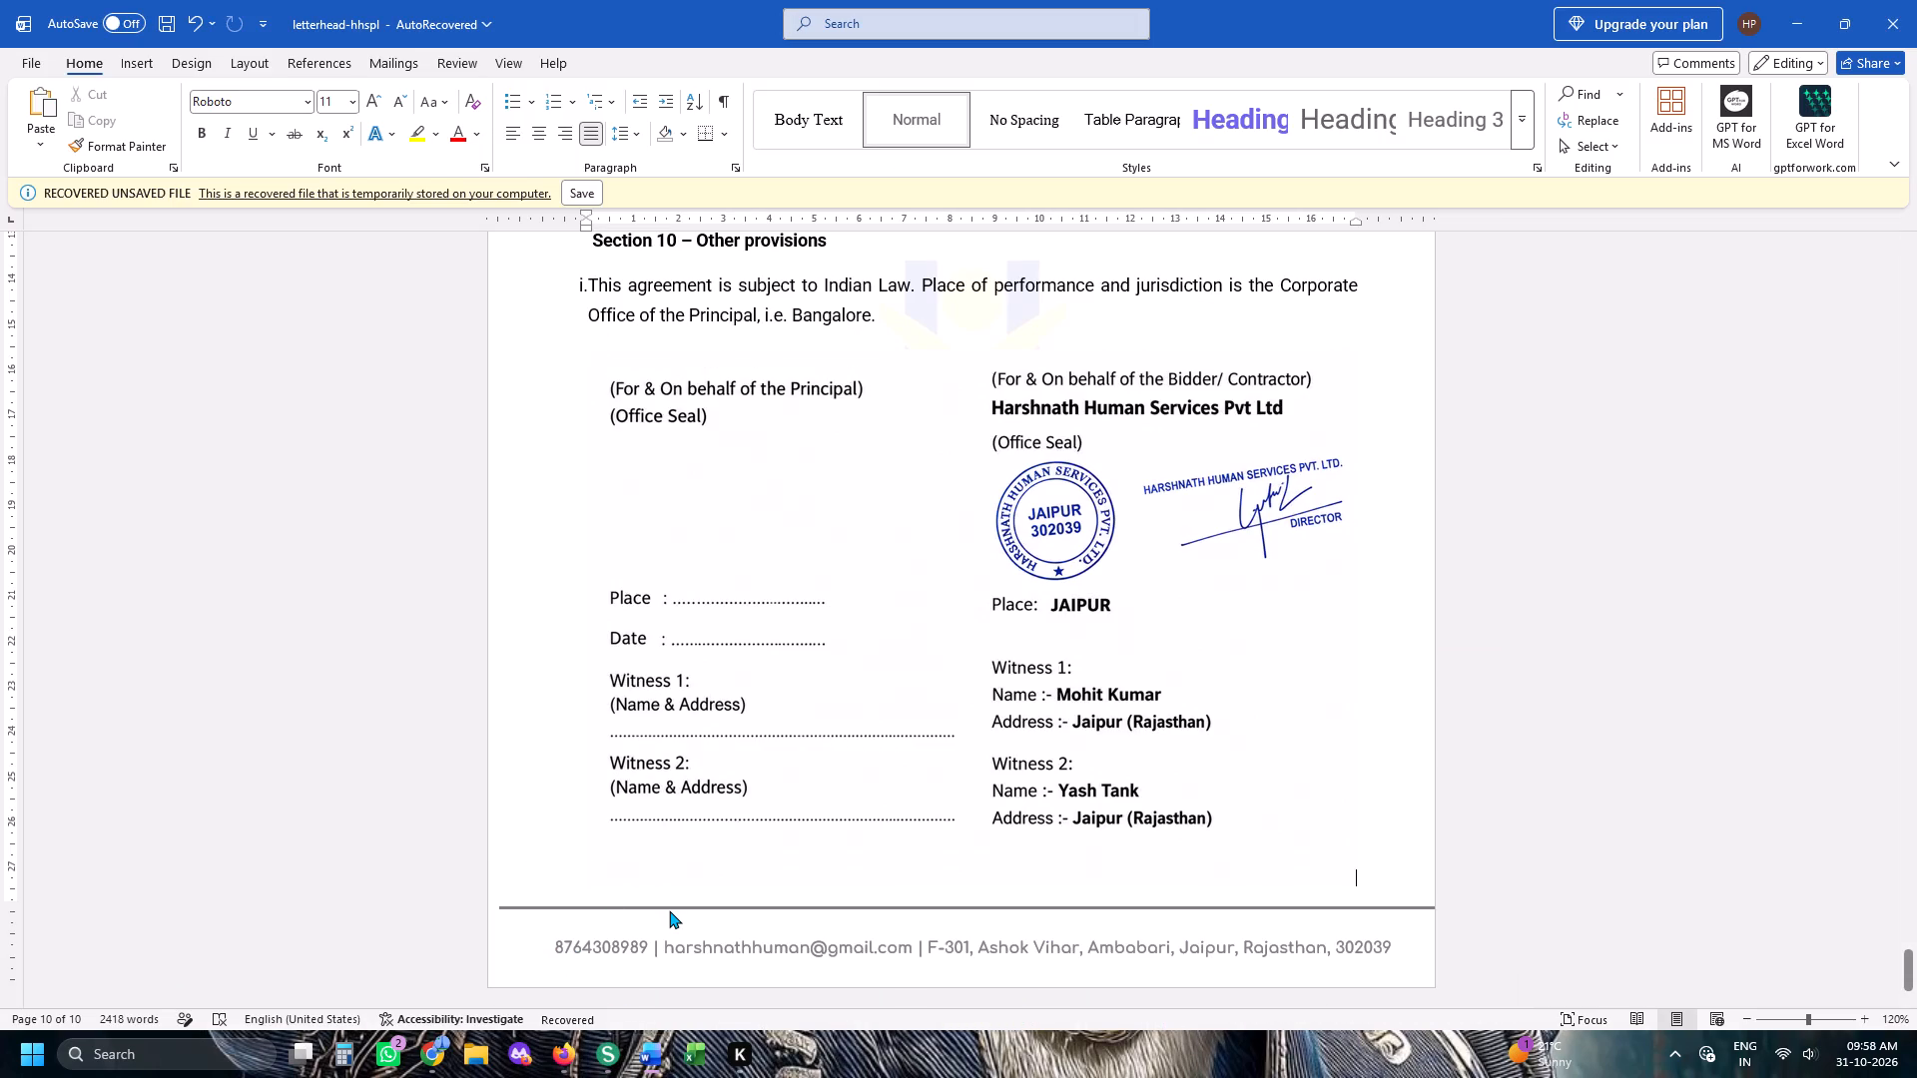
scroll(872, 510, "up", 10)
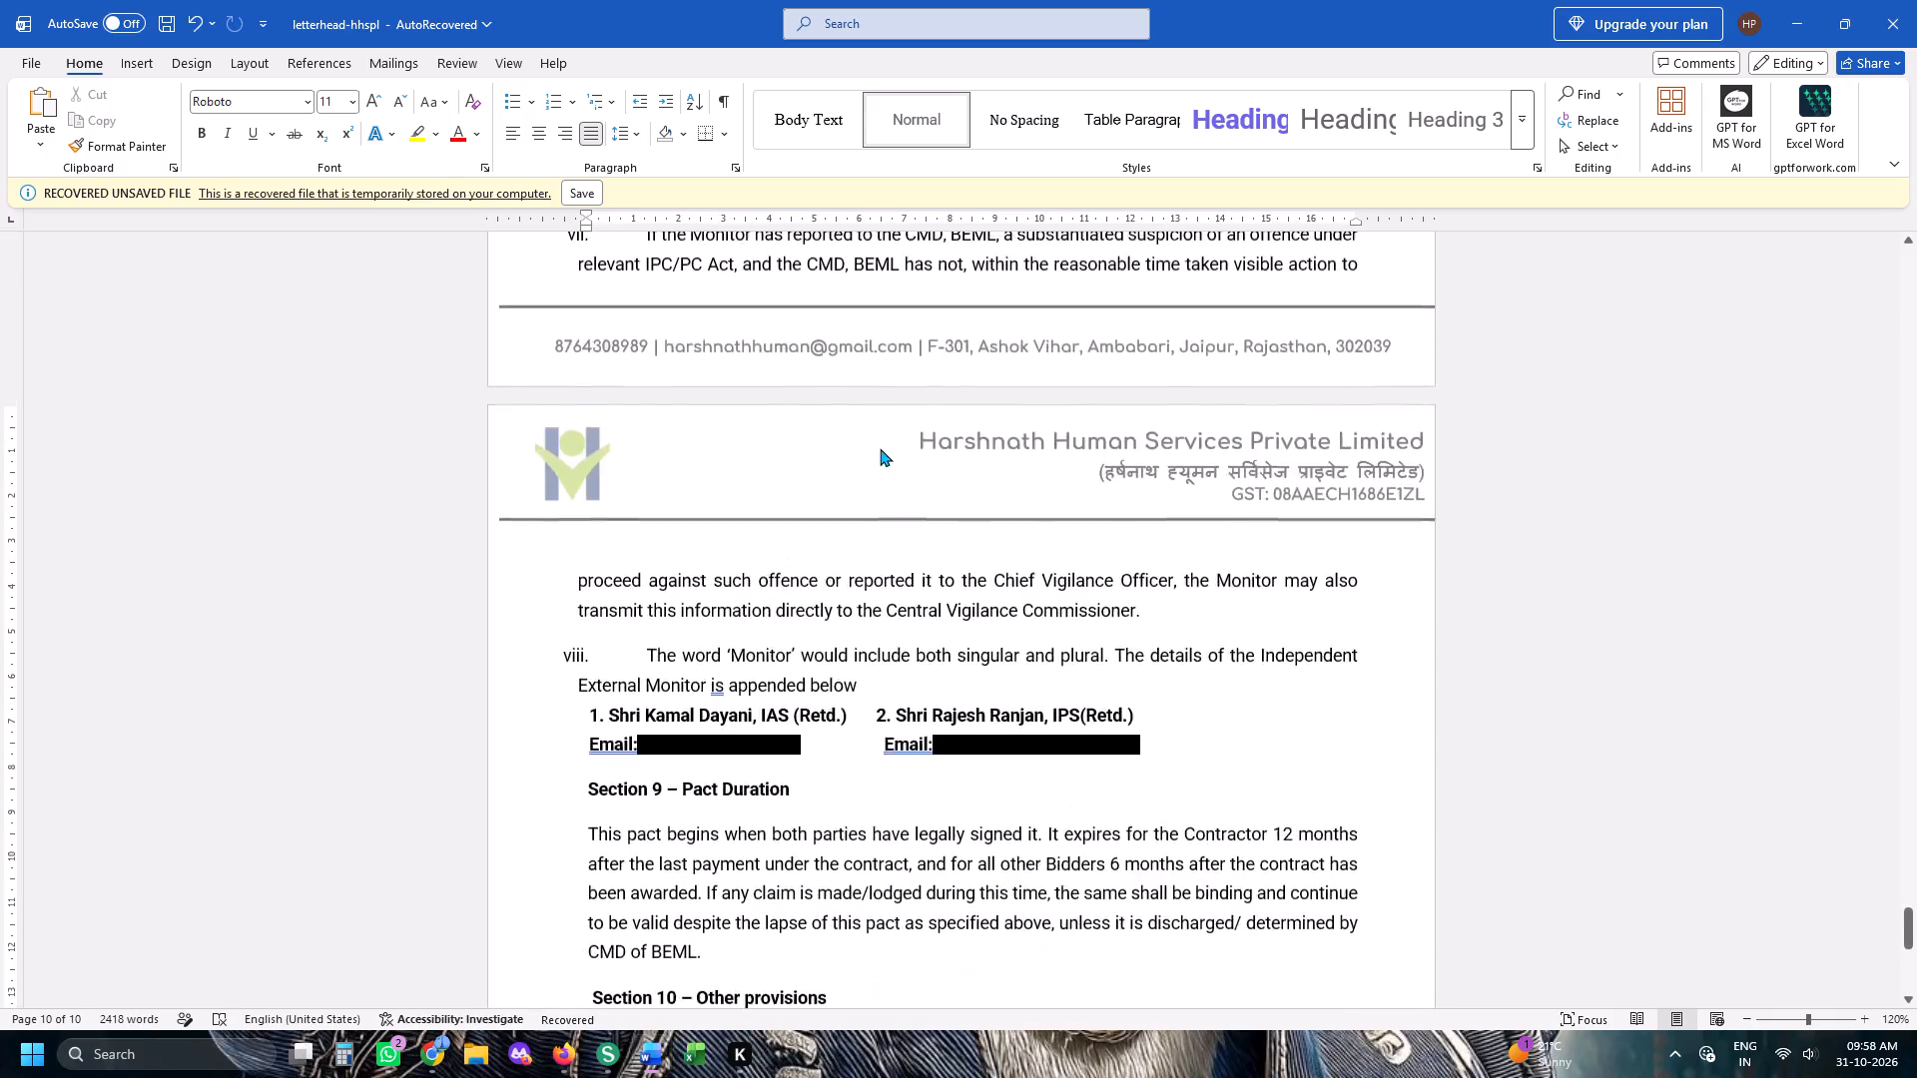
scroll(880, 448, "up", 3)
left_click_drag(693, 320, 877, 797)
key("Delete")
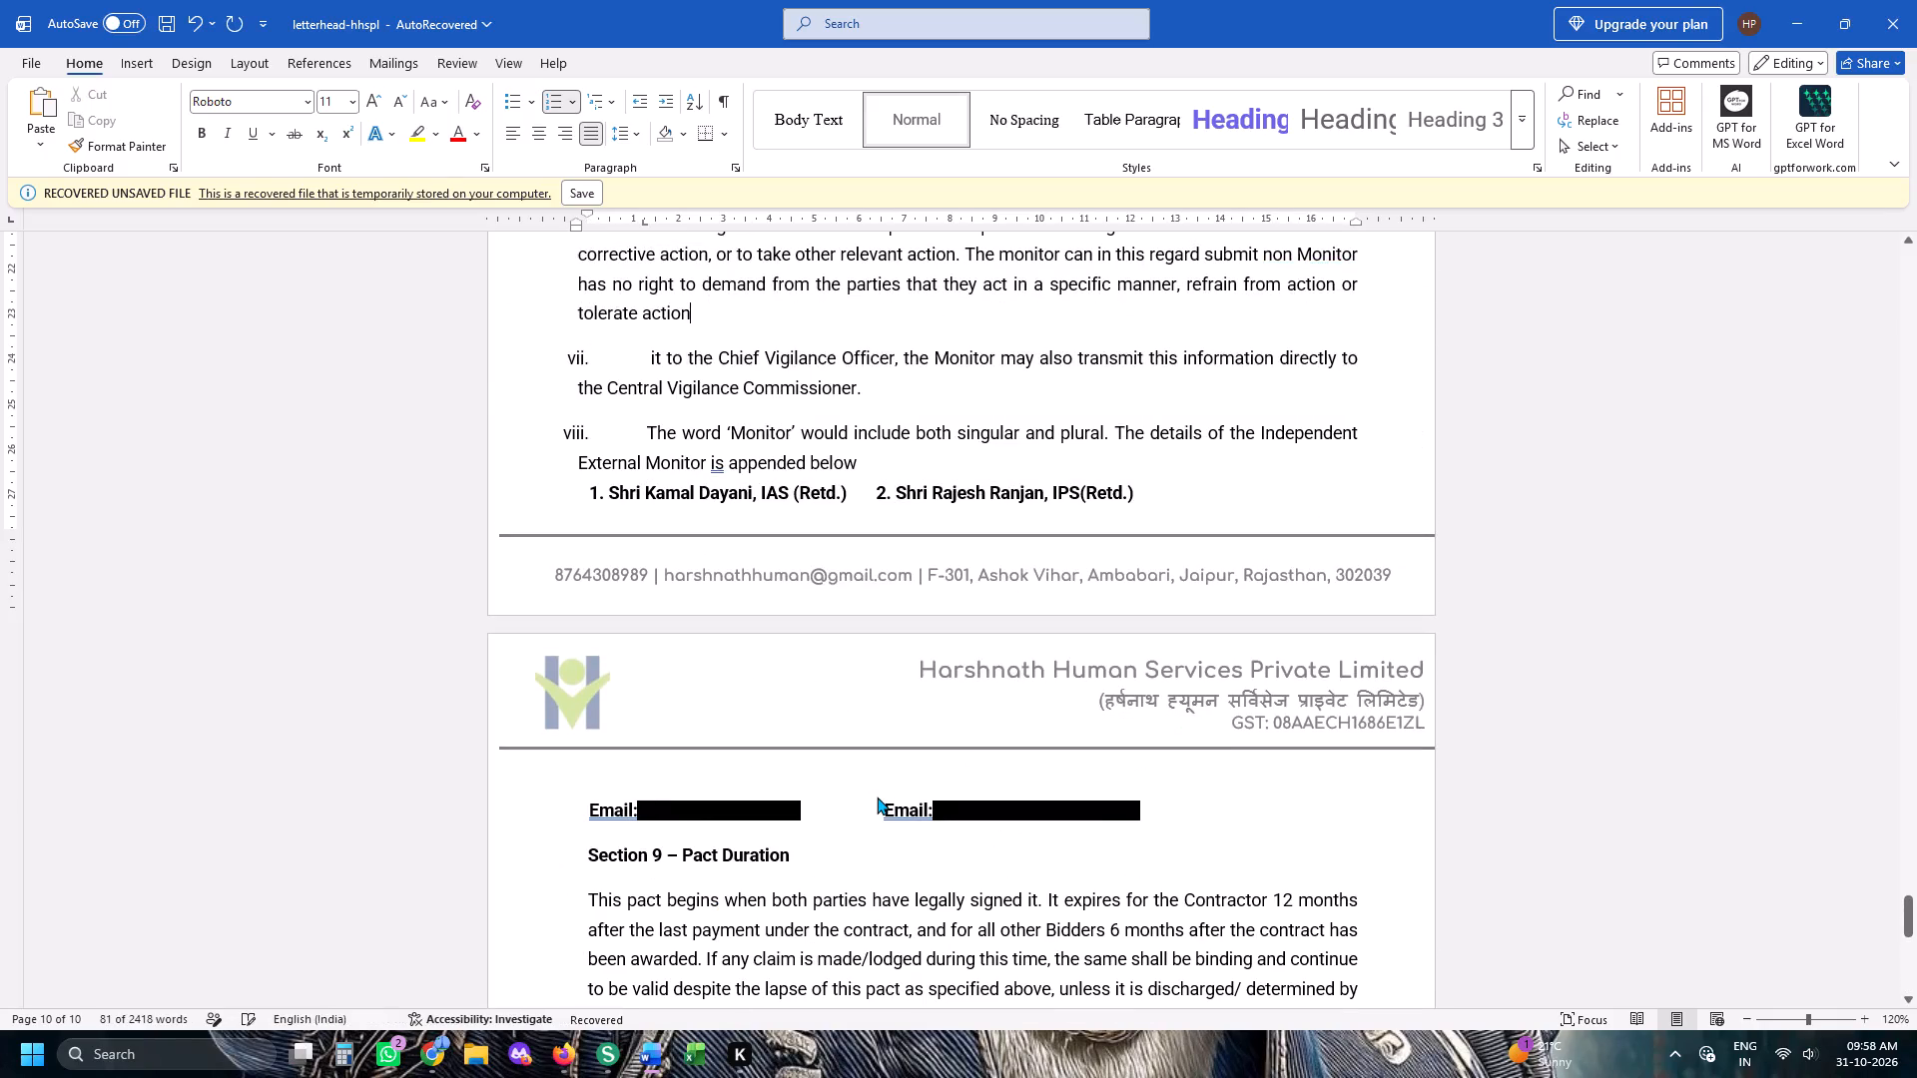
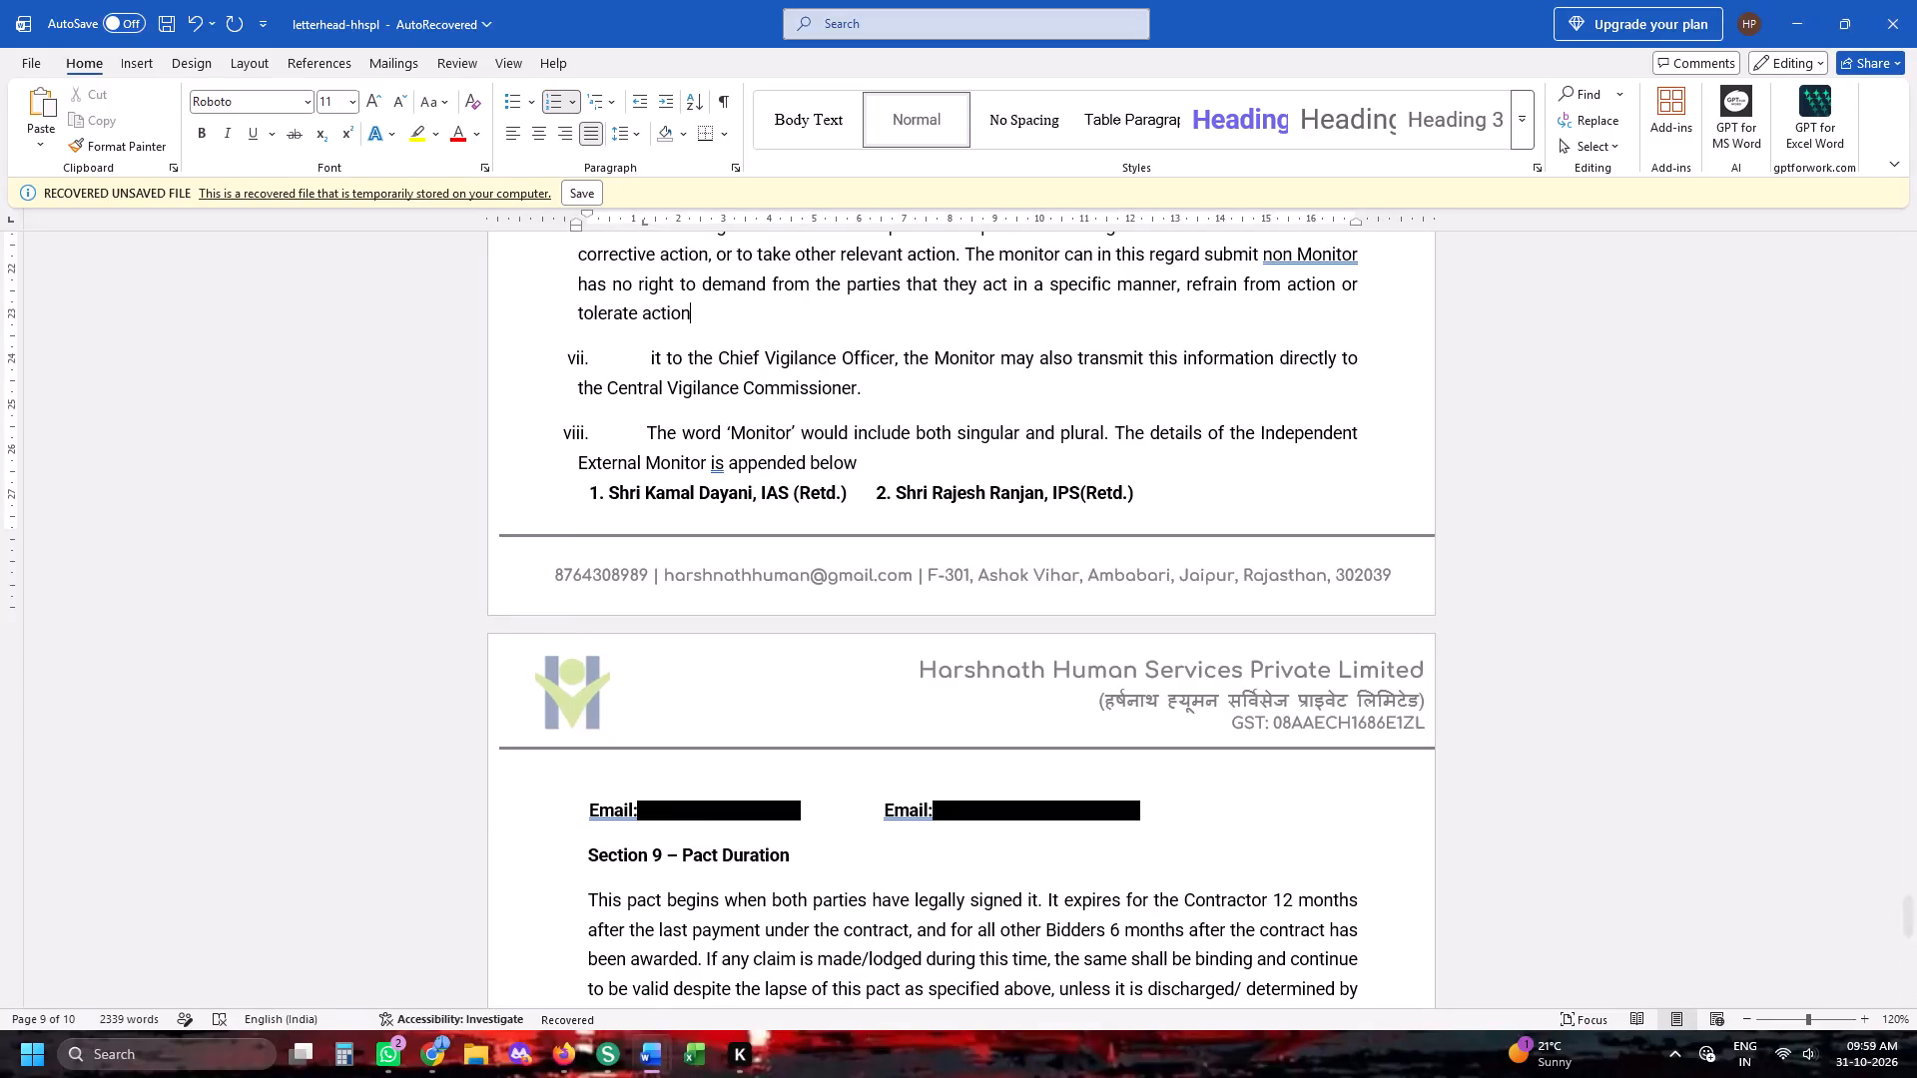
Switch to Firefox and download SCOPE OF WORK 01.pdf and MINIMUM WAGES 02.pdf from the GEM2026B8218122 Drive folder.
left_click(548, 1066)
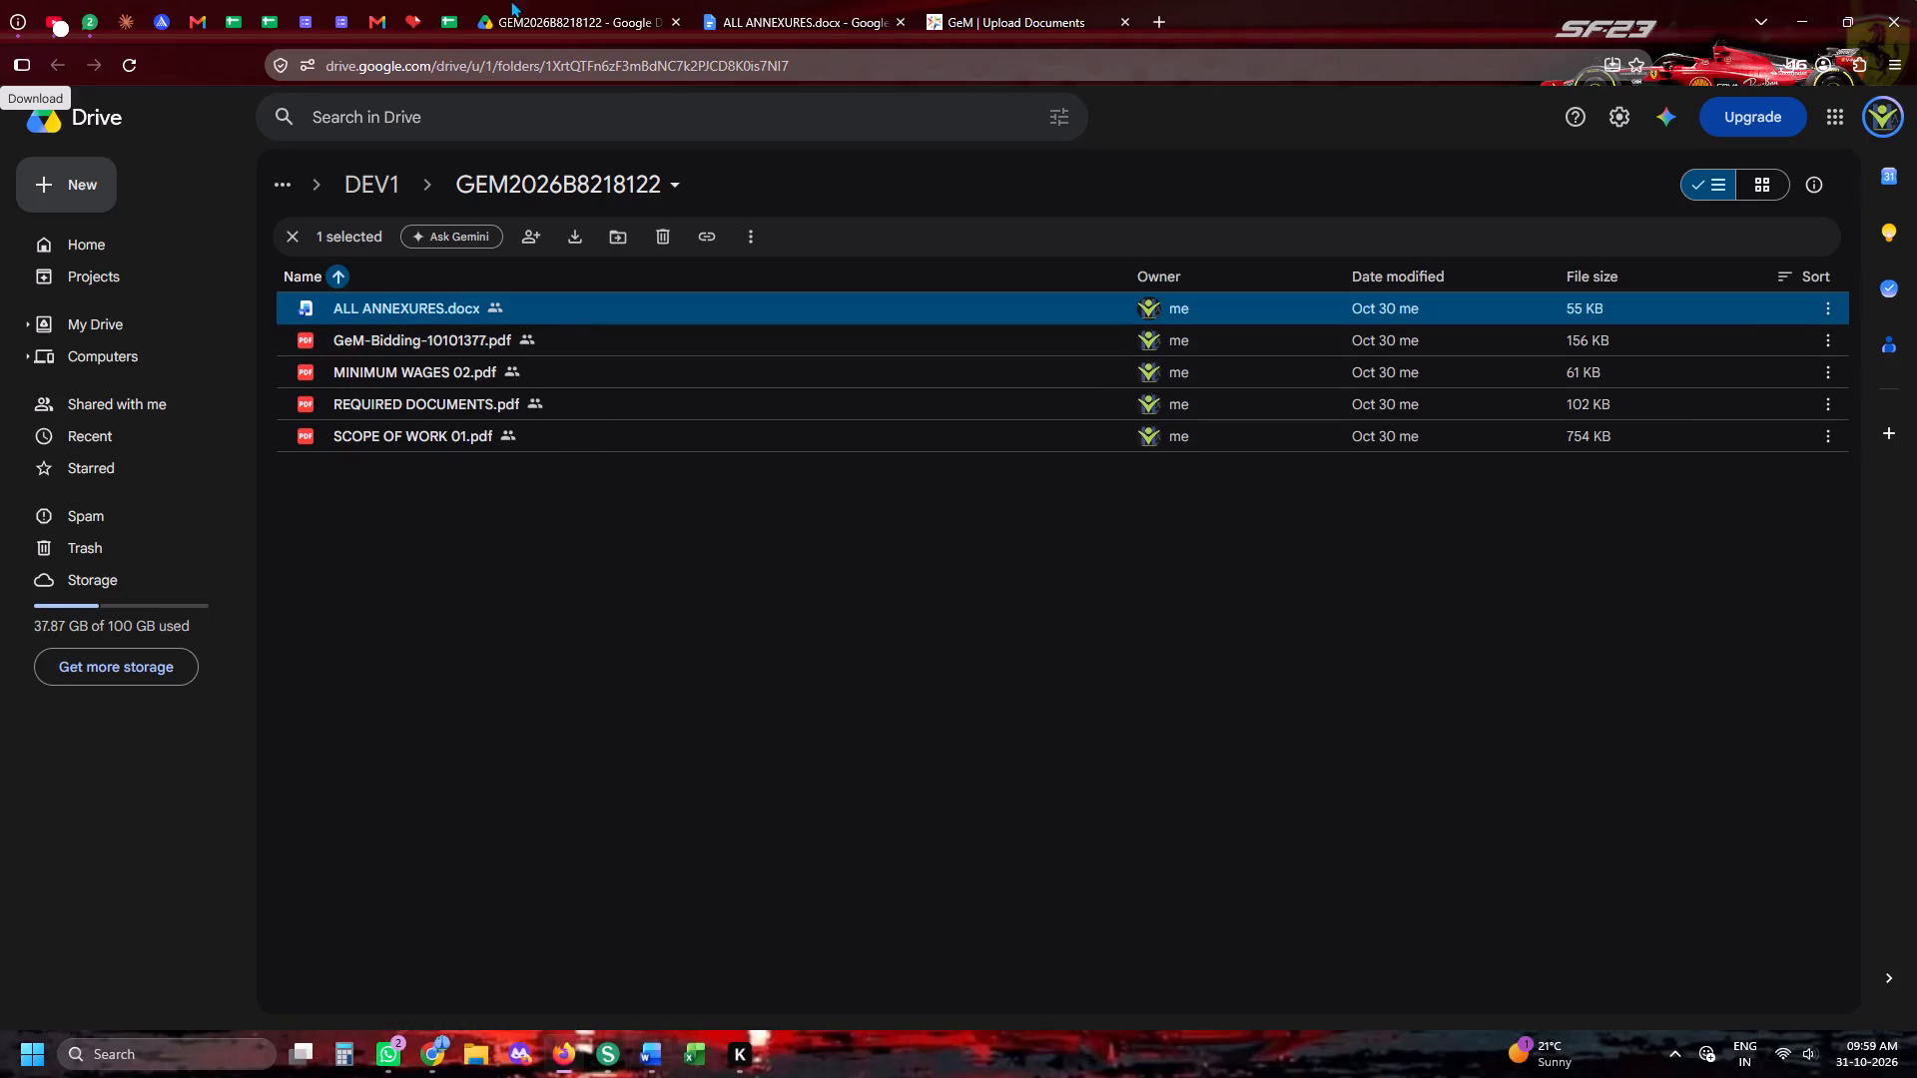
left_click(563, 0)
left_click(777, 4)
left_click(637, 0)
left_click(423, 12)
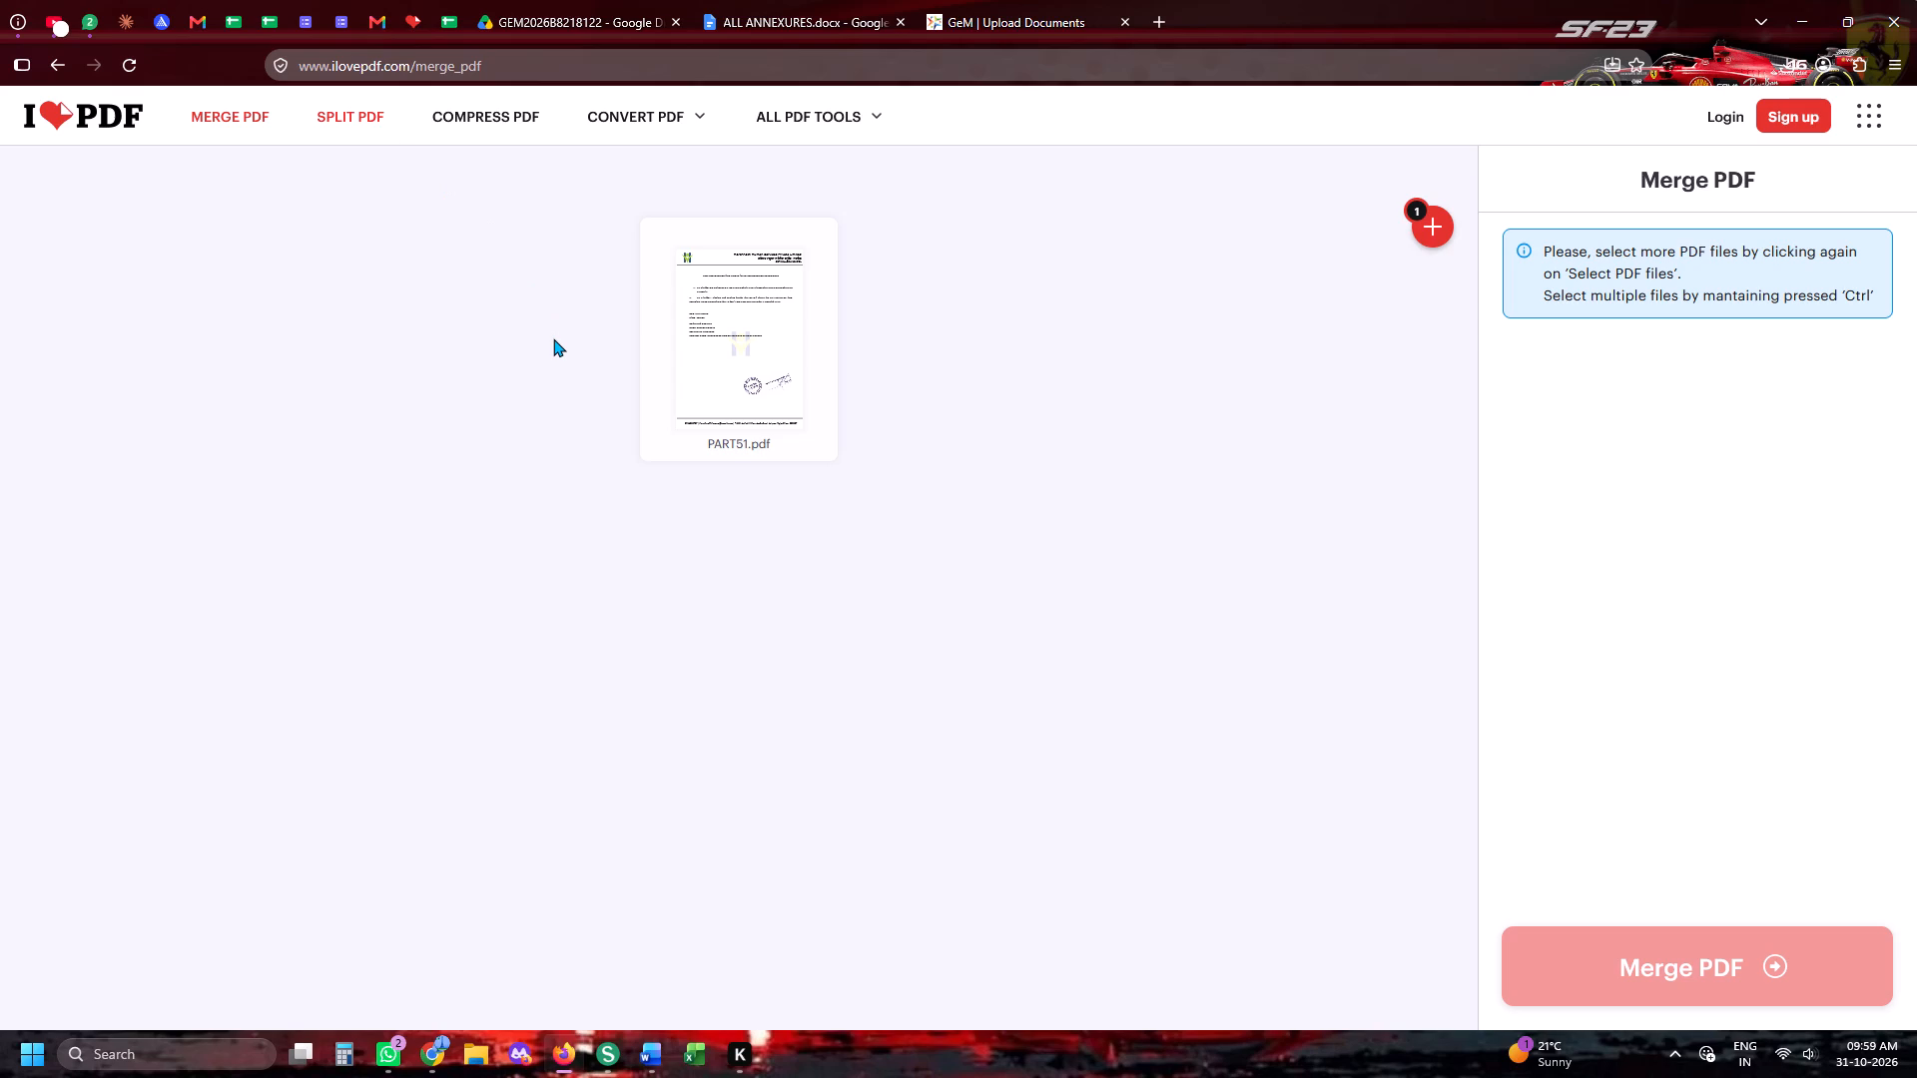
left_click(534, 0)
left_click(774, 0)
left_click(642, 0)
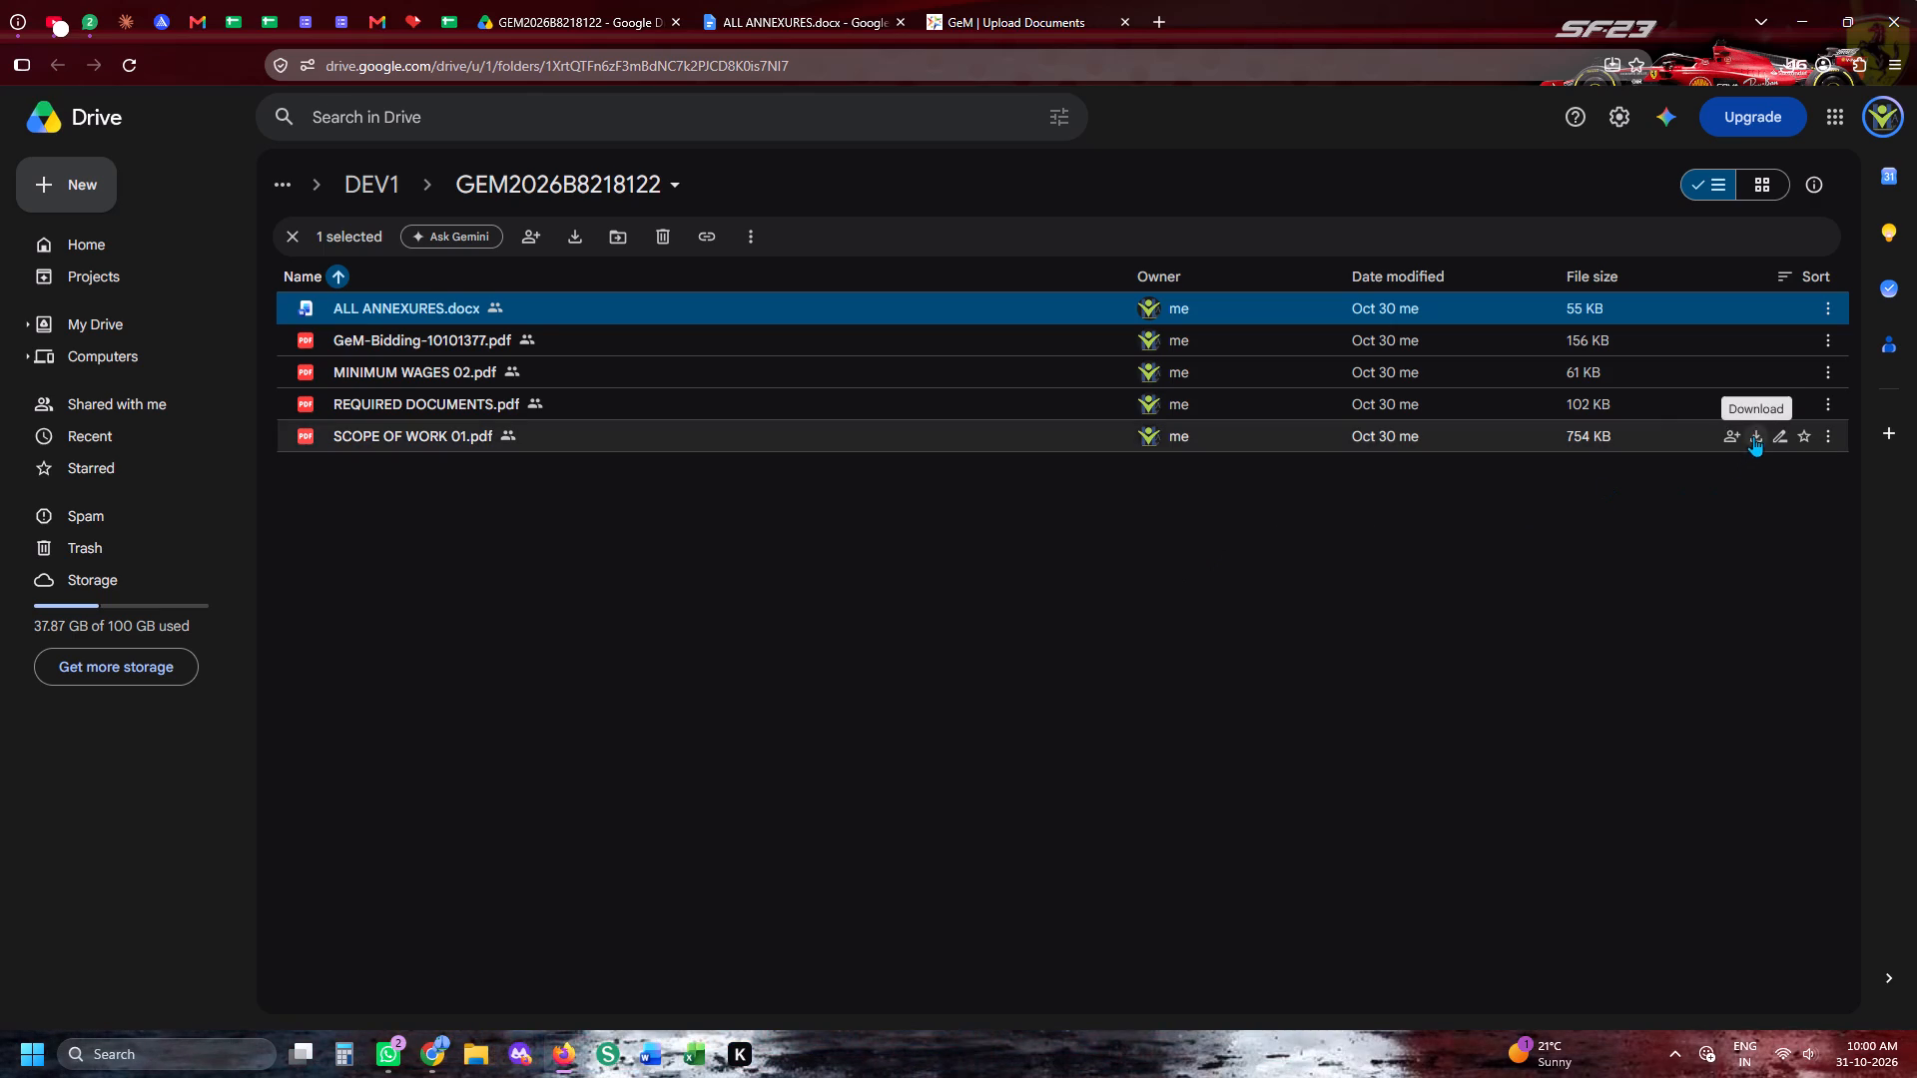
left_click(1758, 433)
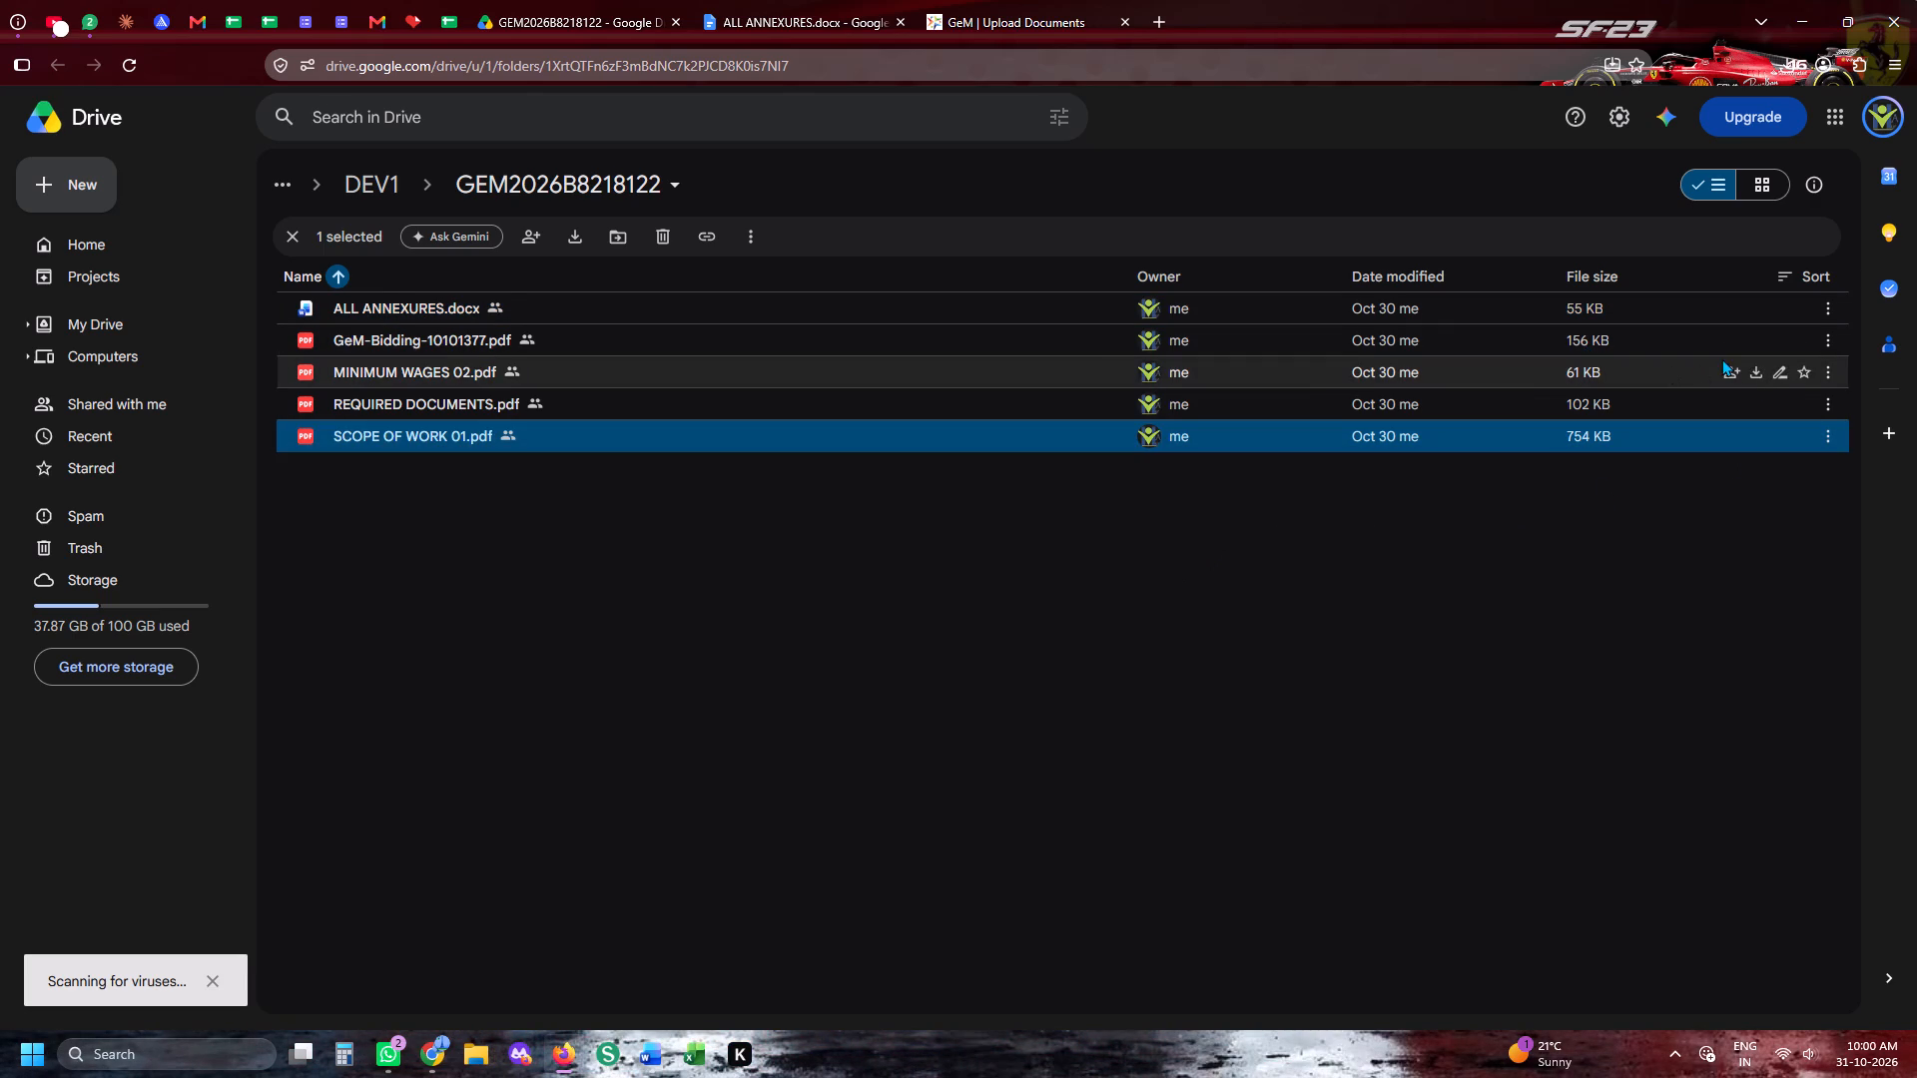
left_click(1766, 374)
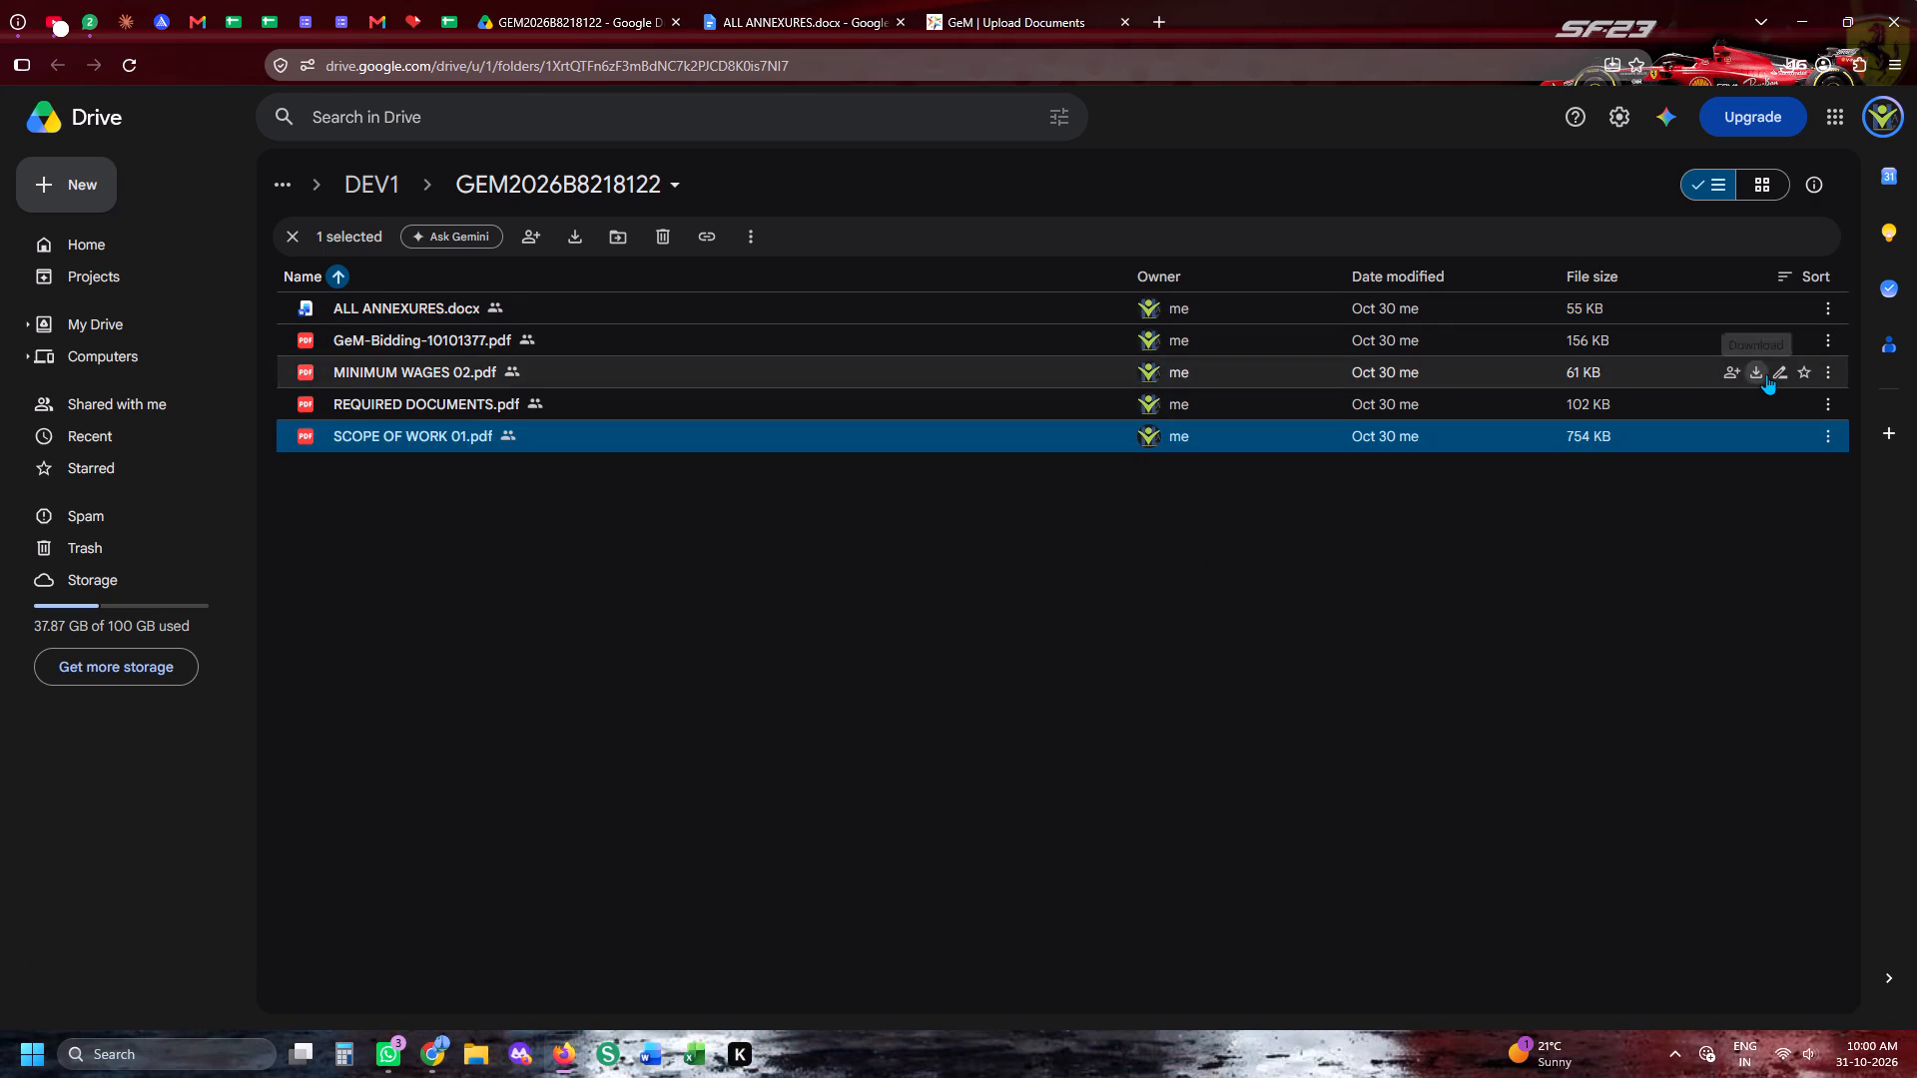
Switch to Sejda PDF Desktop and merge SCOPE OF WORK 01-25 followed by MINIMUM WAGES 02-12, saving the output in Downloads.
left_click(617, 1032)
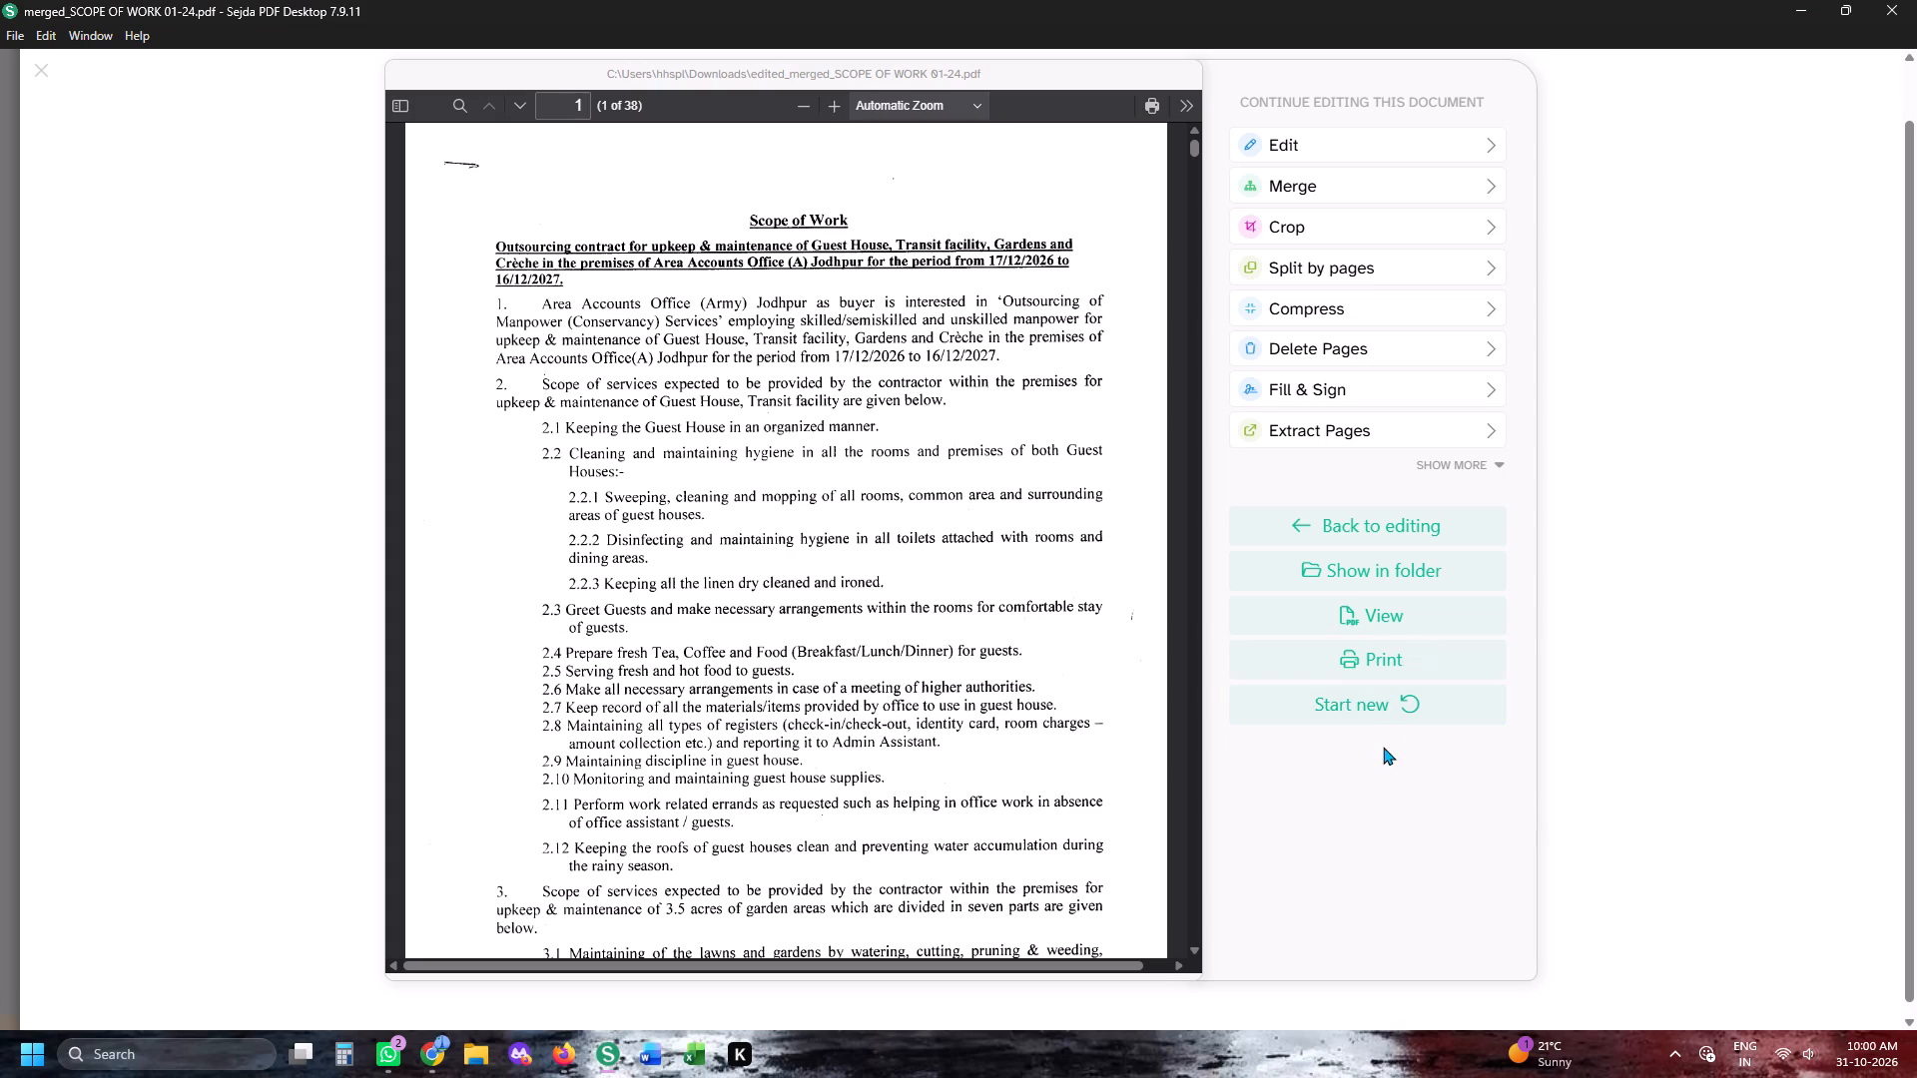
left_click(1381, 698)
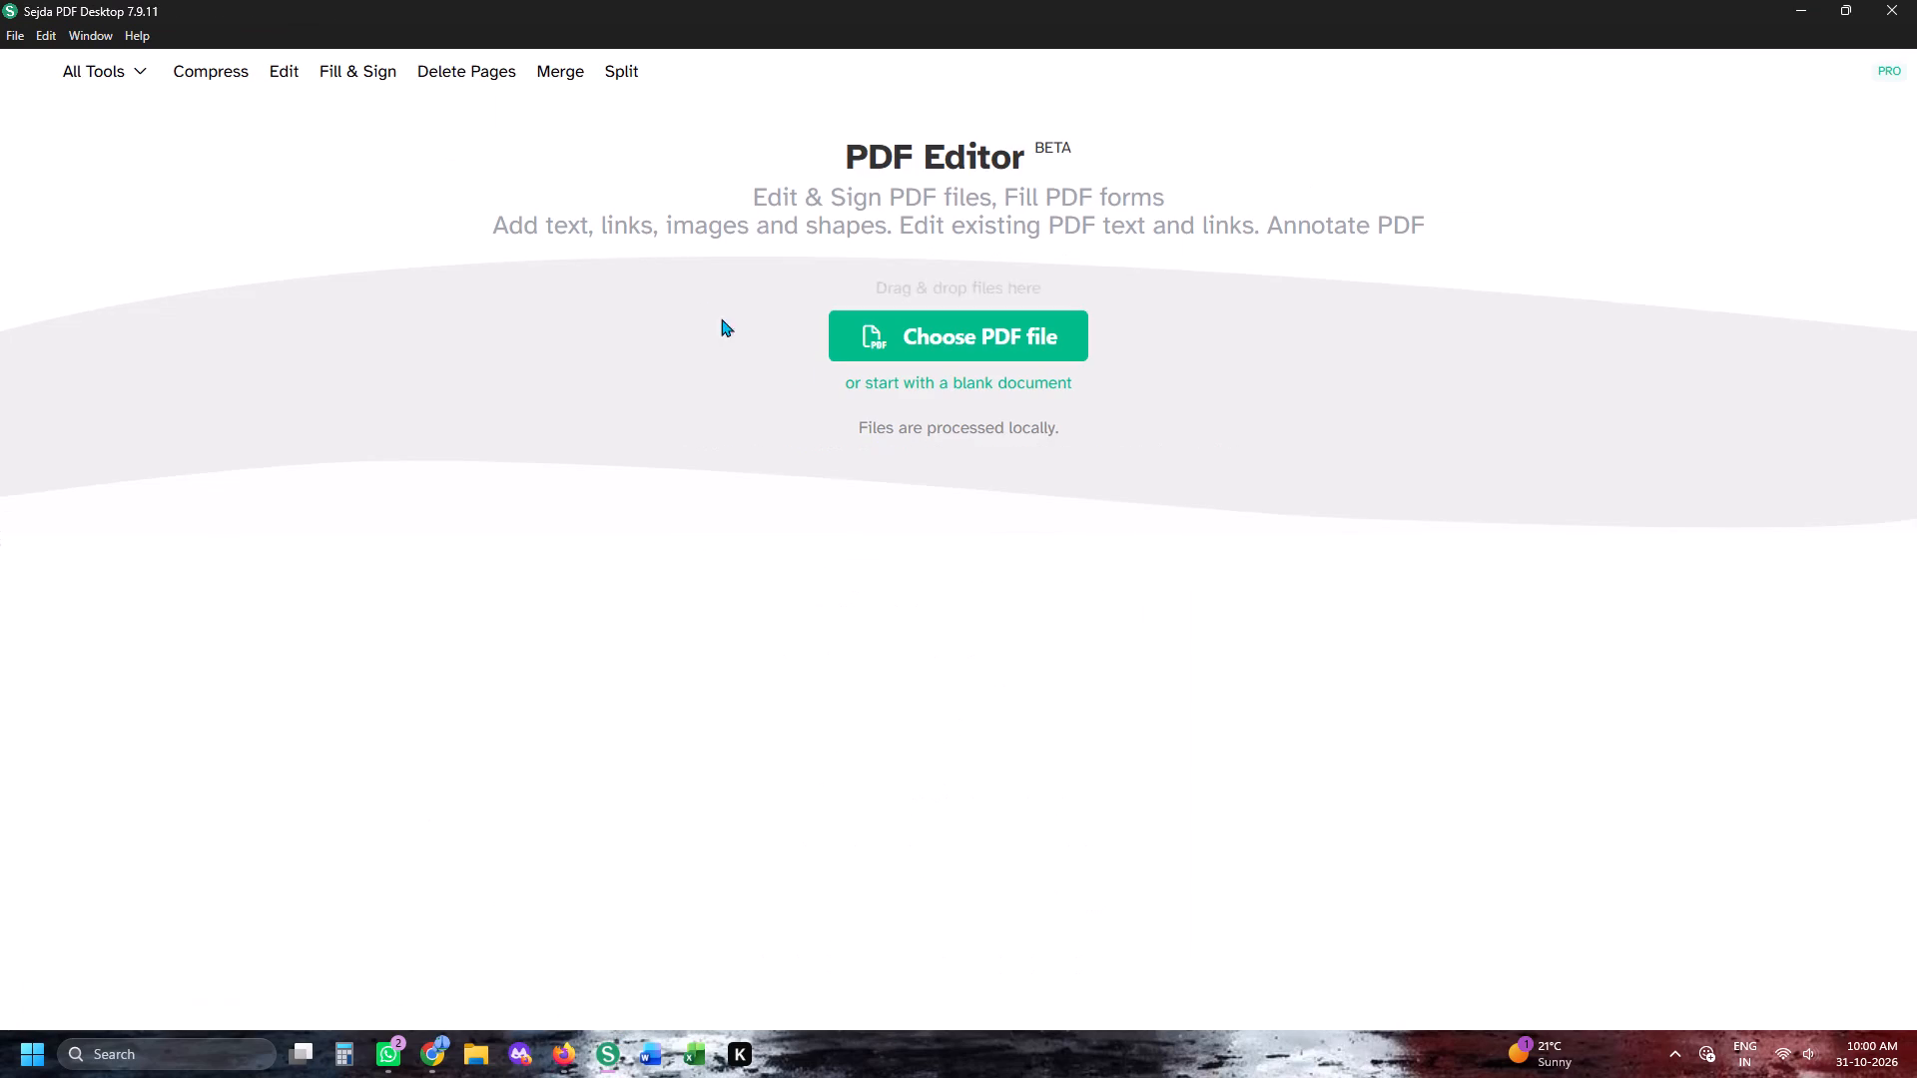
left_click(566, 66)
left_click(837, 294)
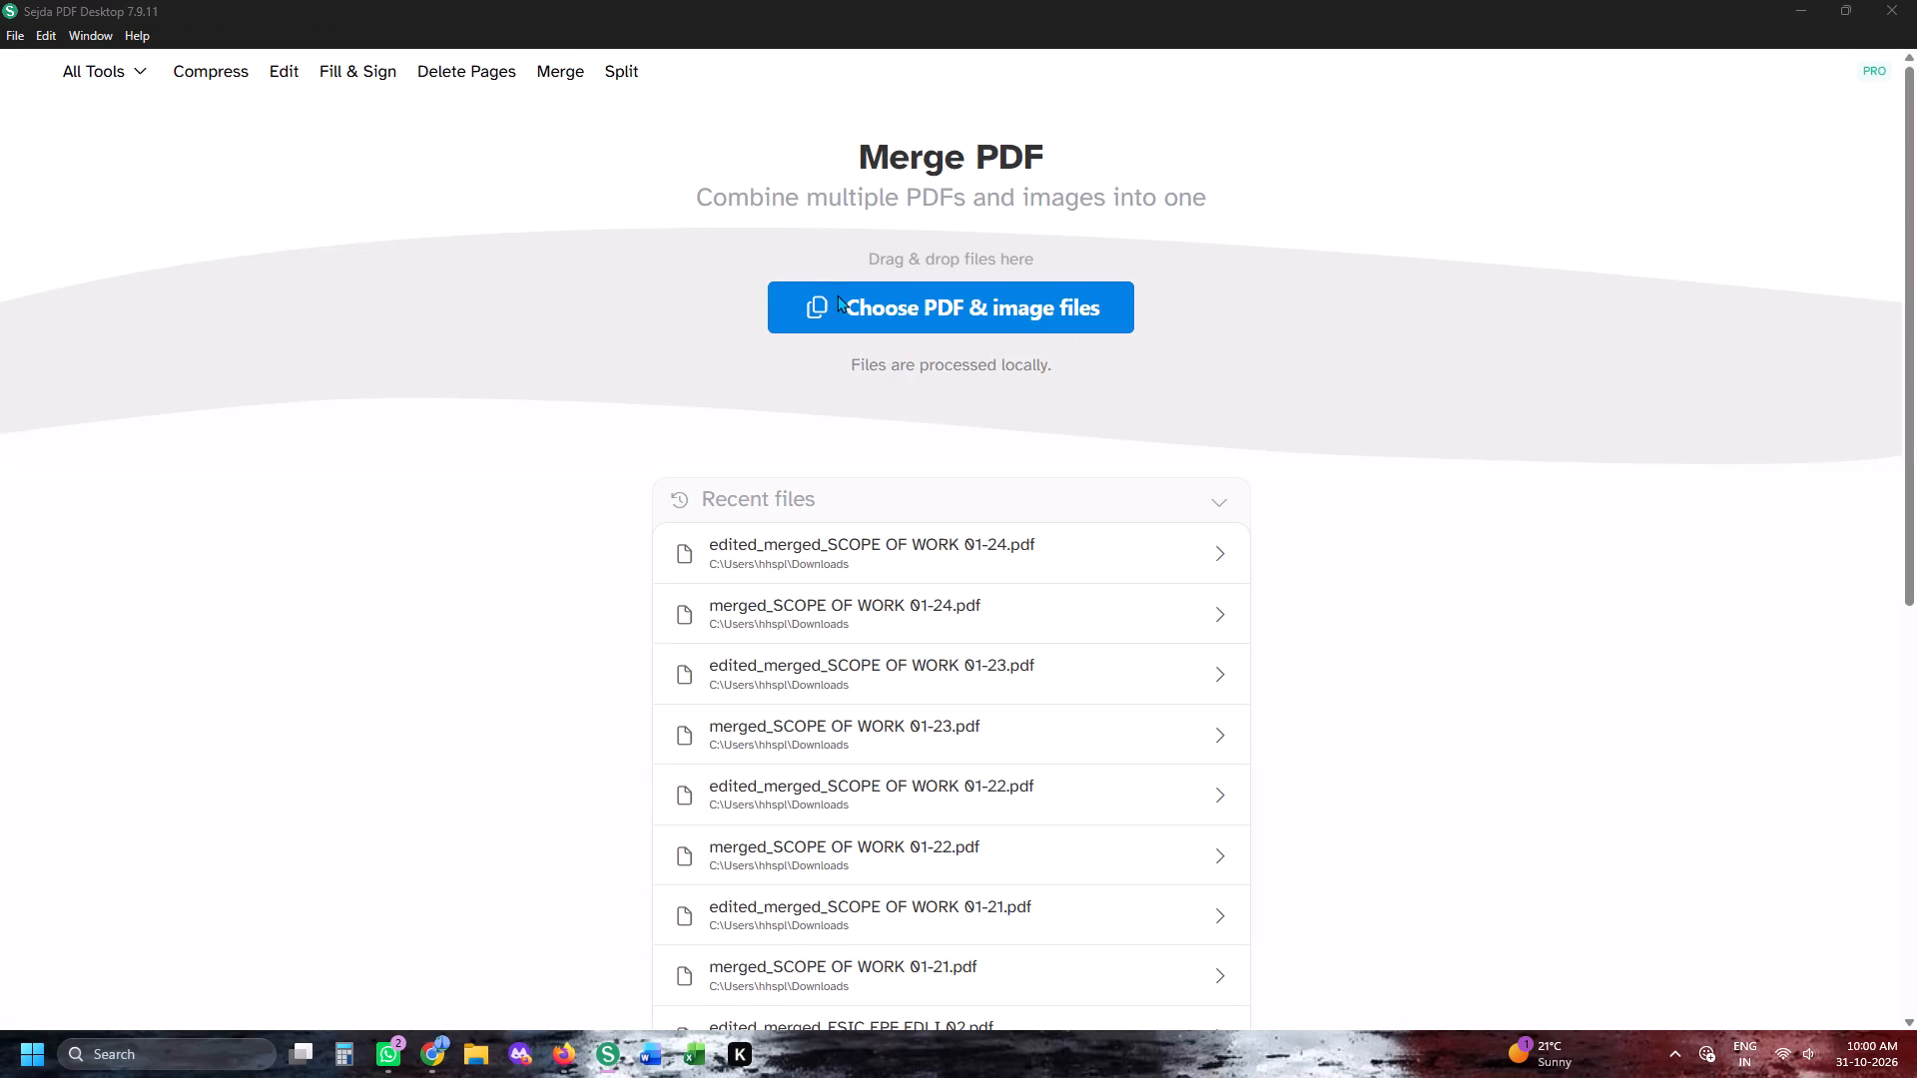
left_click_drag(348, 209, 366, 223)
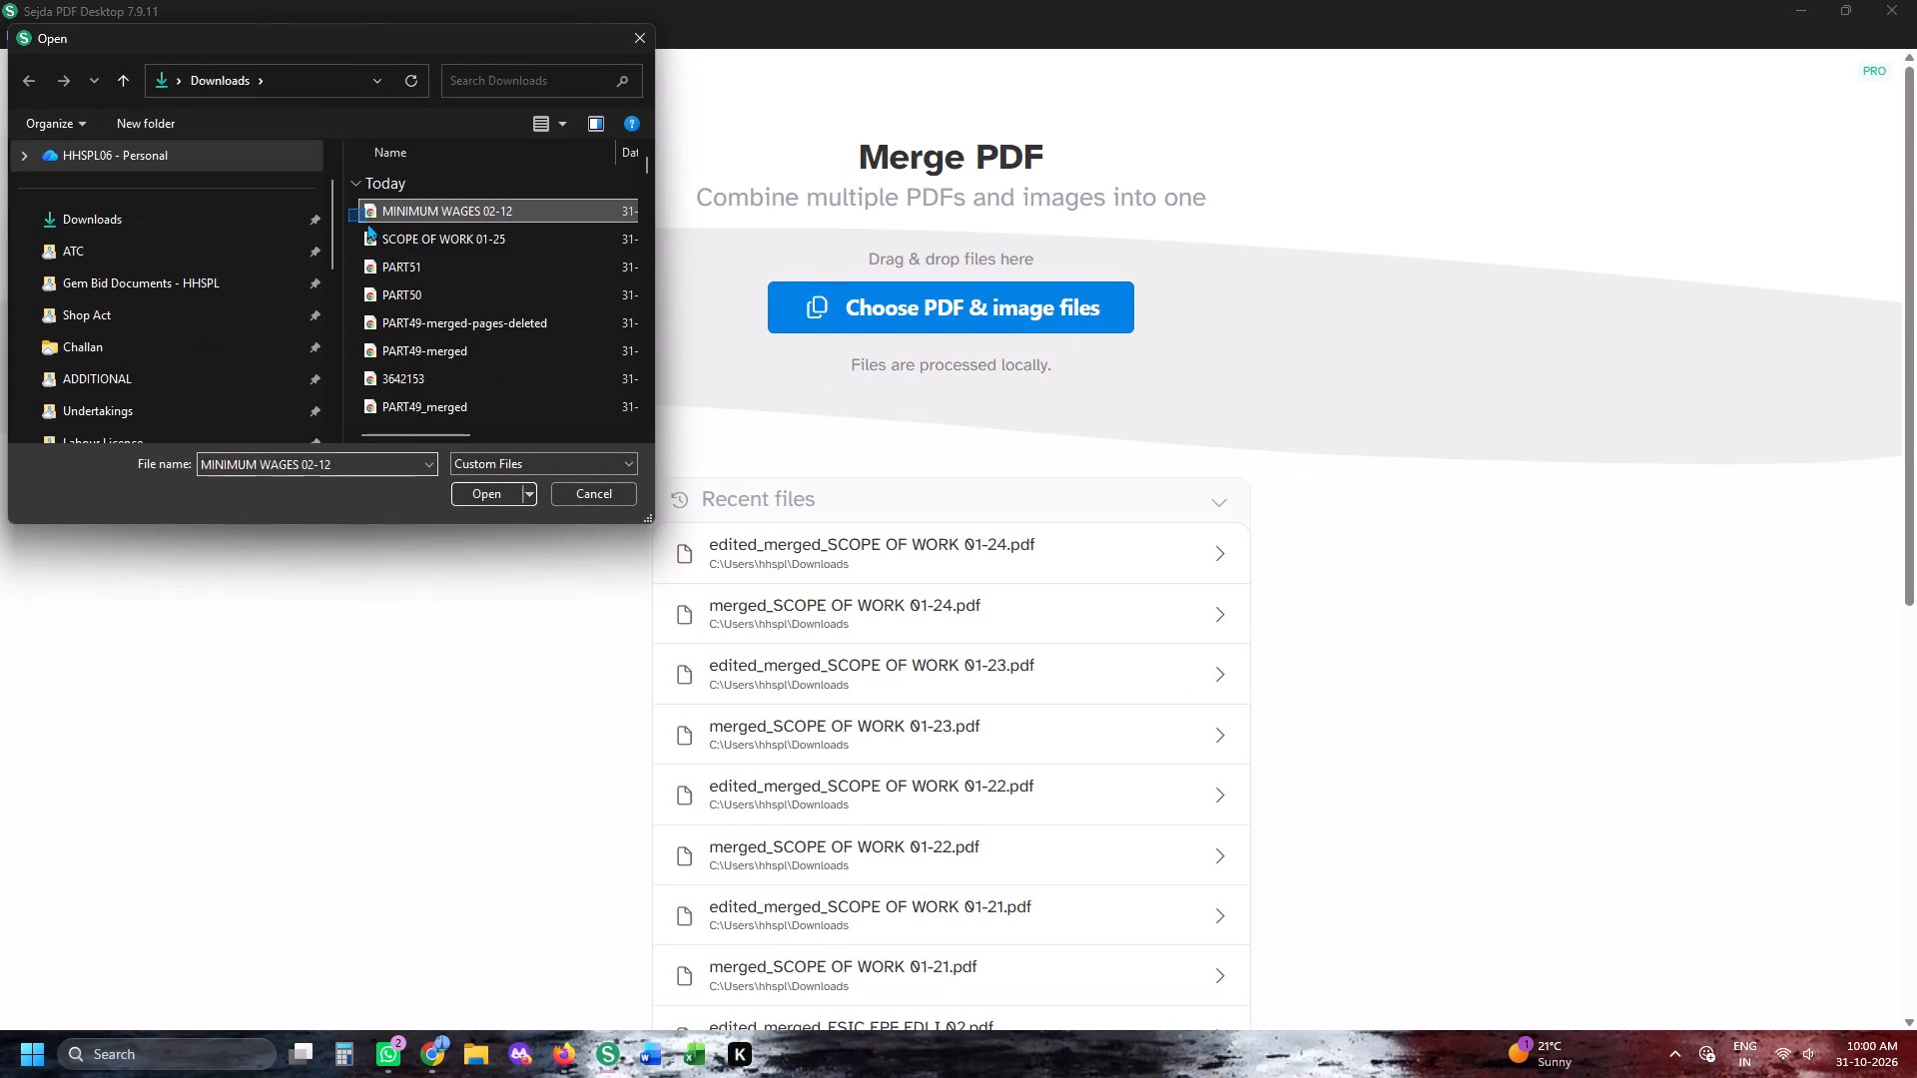
left_click_drag(366, 223, 382, 247)
left_click(512, 497)
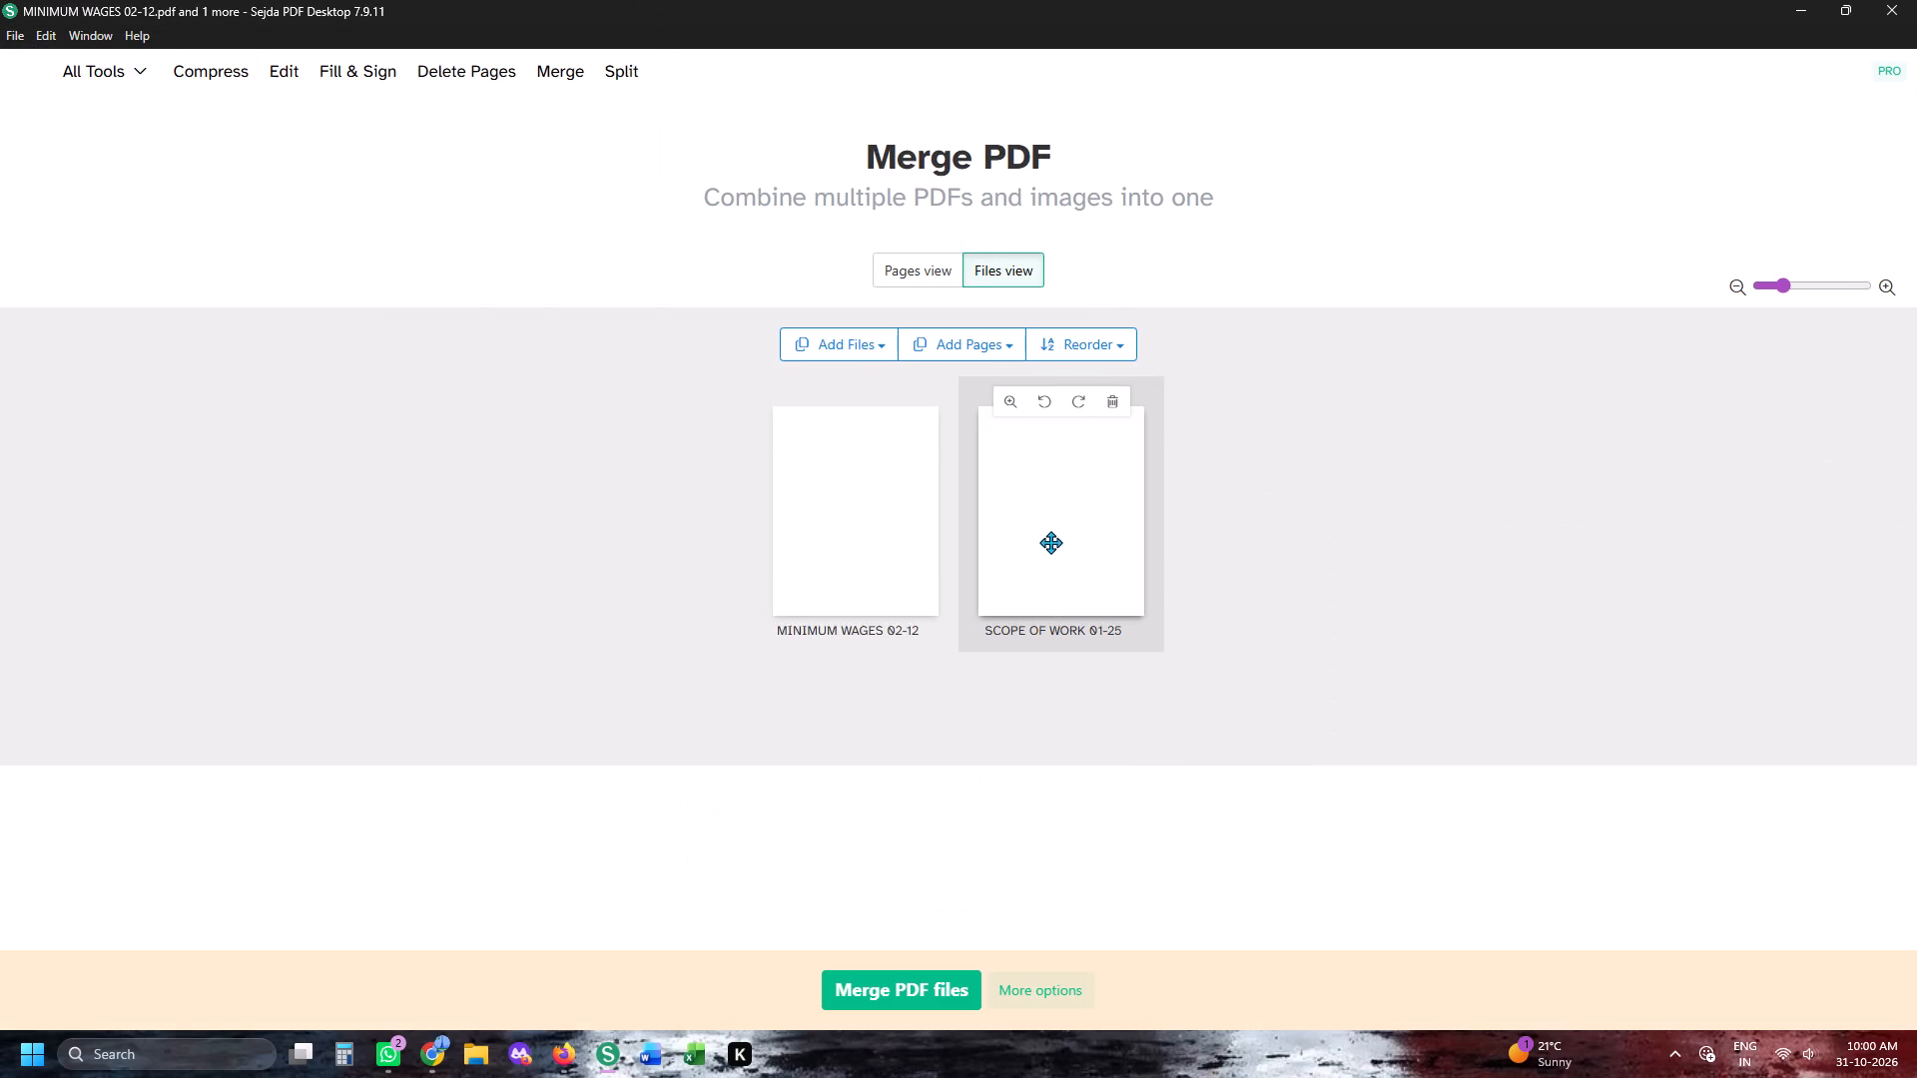
left_click_drag(1049, 541, 736, 532)
left_click(879, 998)
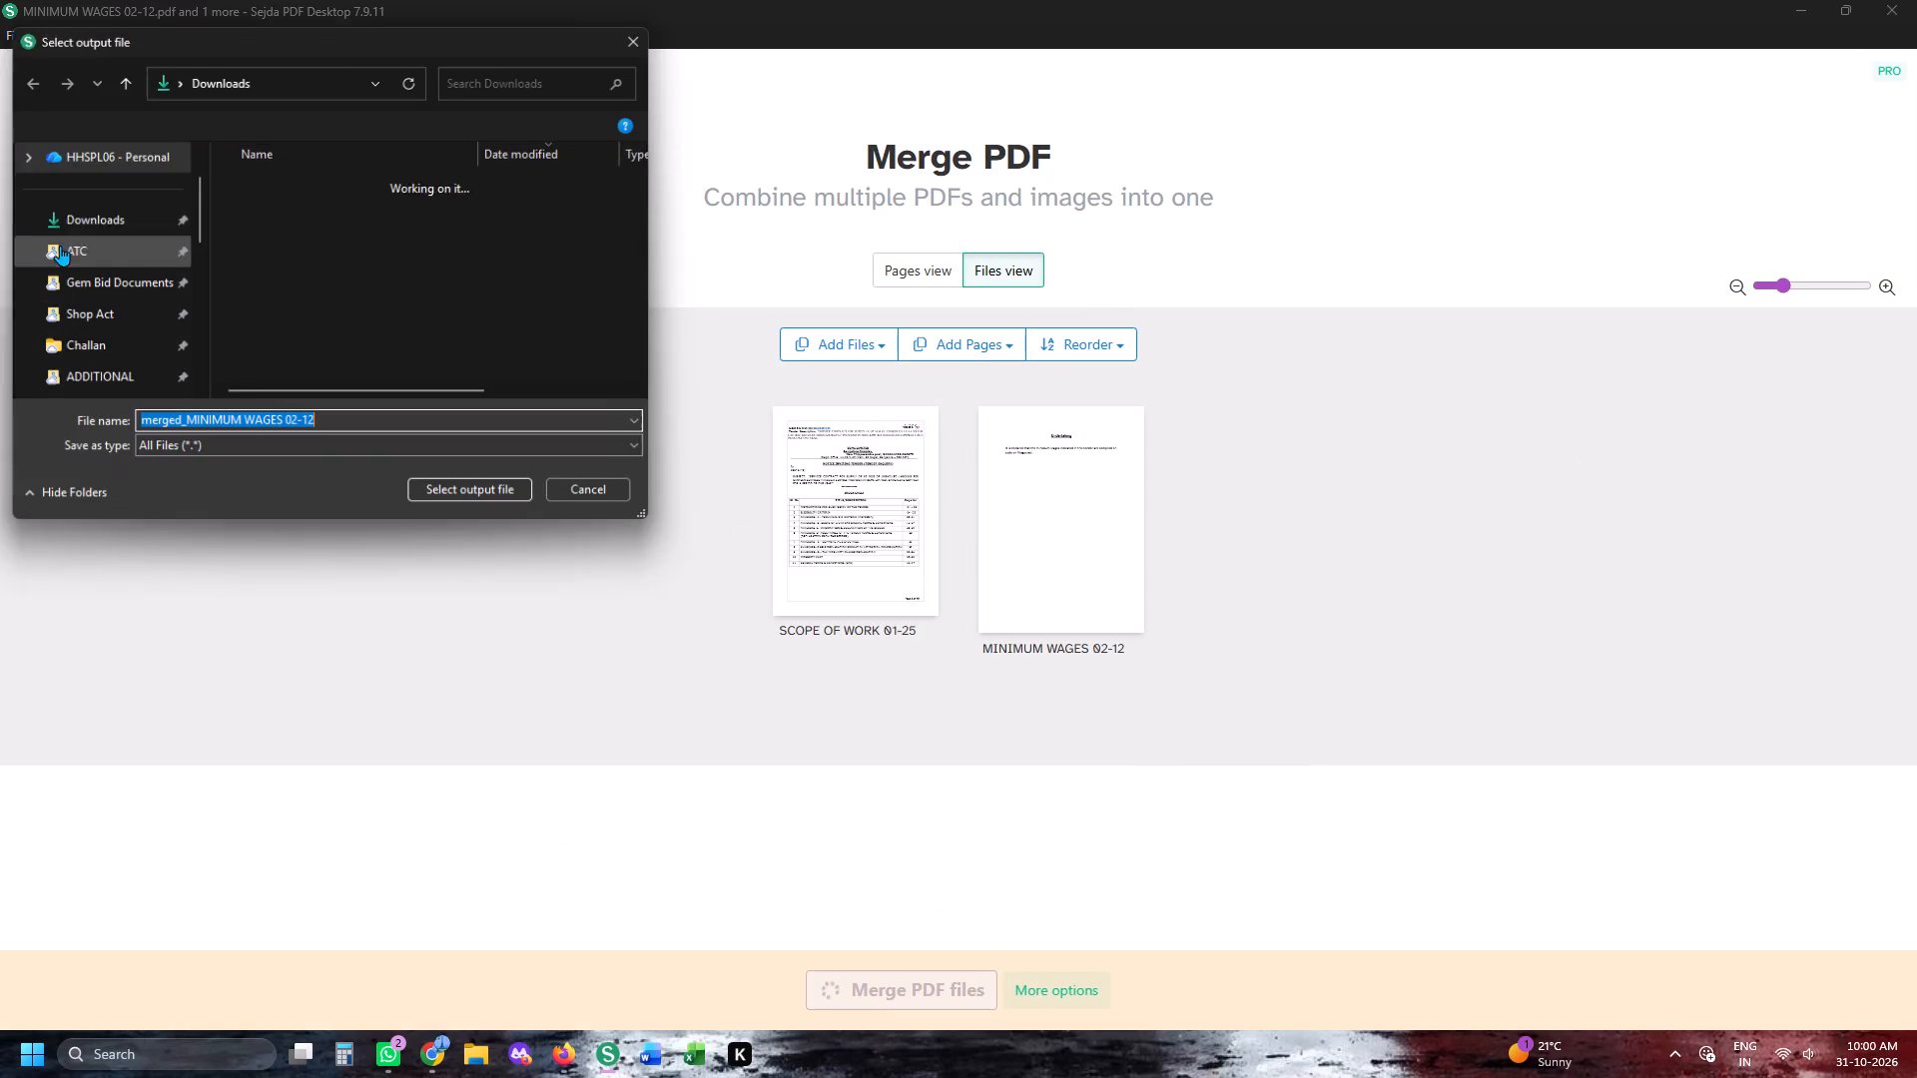
left_click(85, 214)
left_click(511, 487)
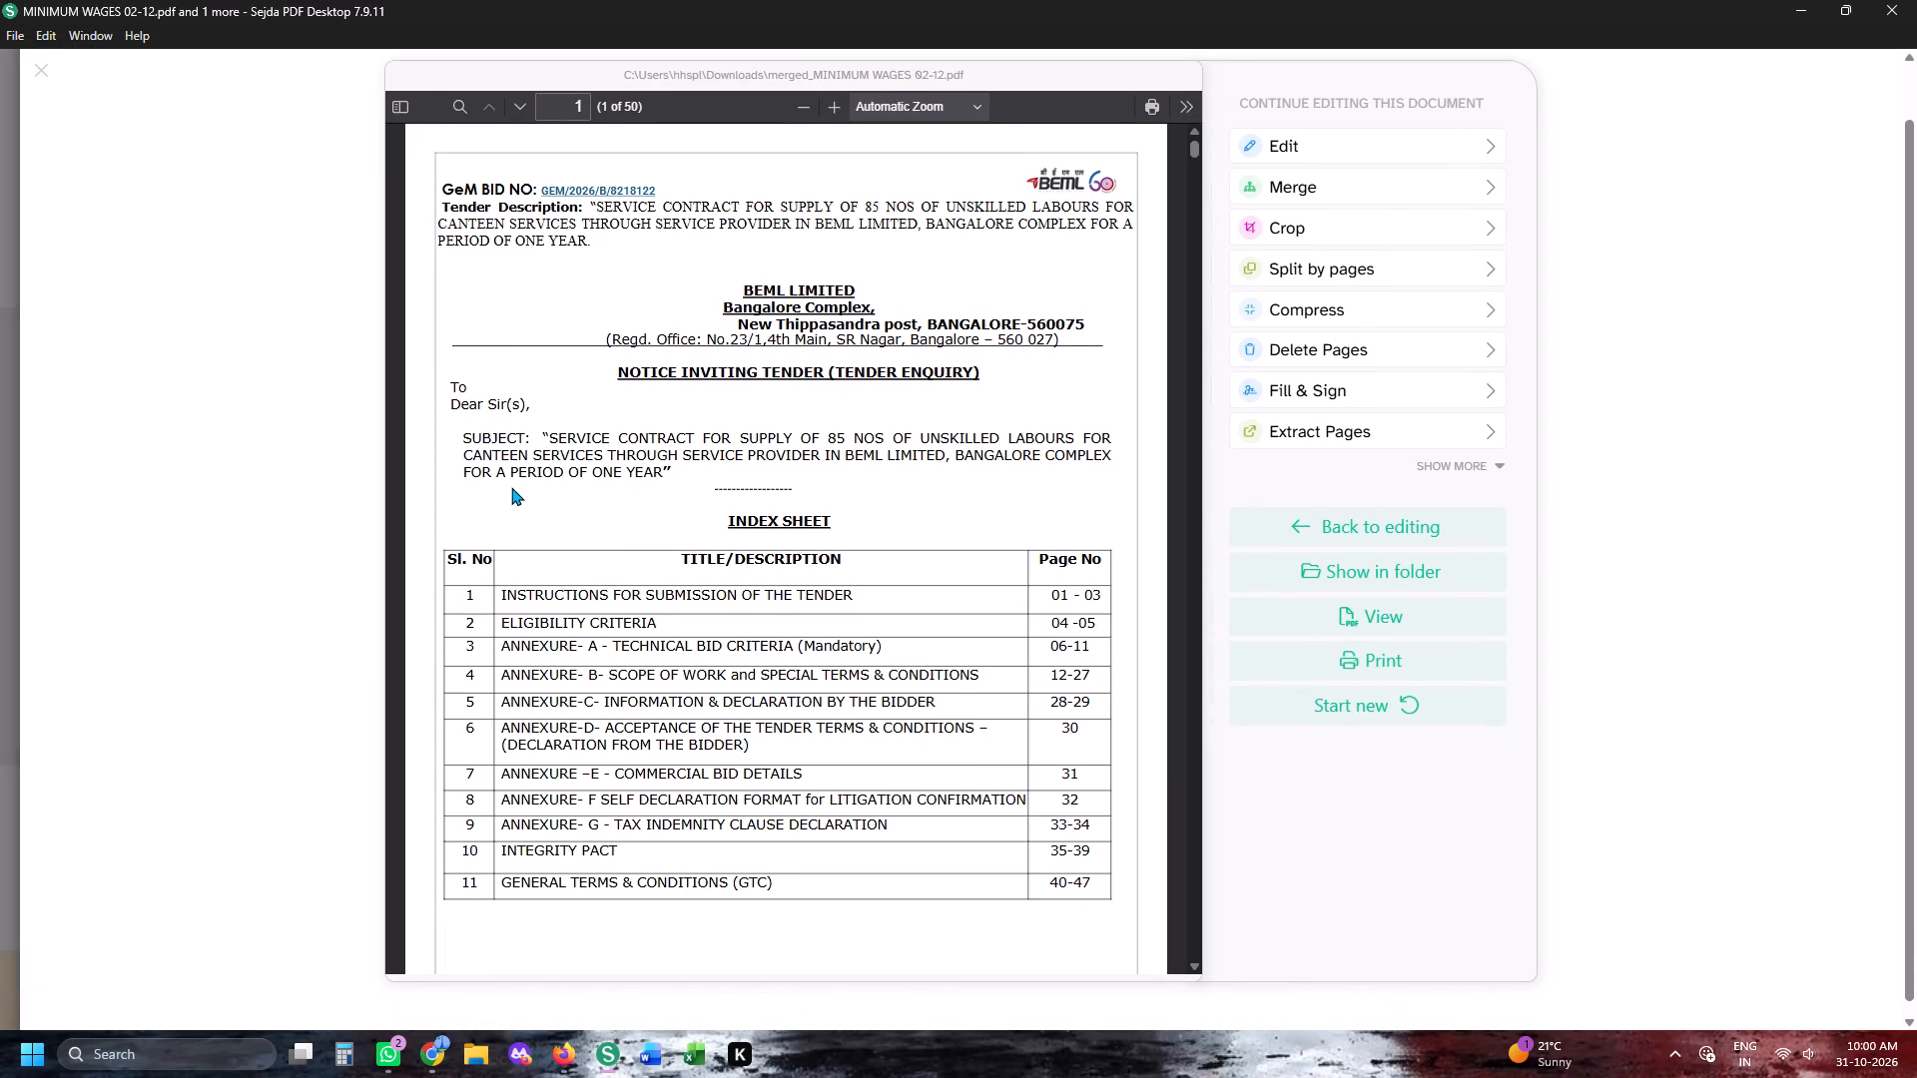
Open the merged scope of work and minimum wages PDF for editing.
scroll(871, 382, "up", 2)
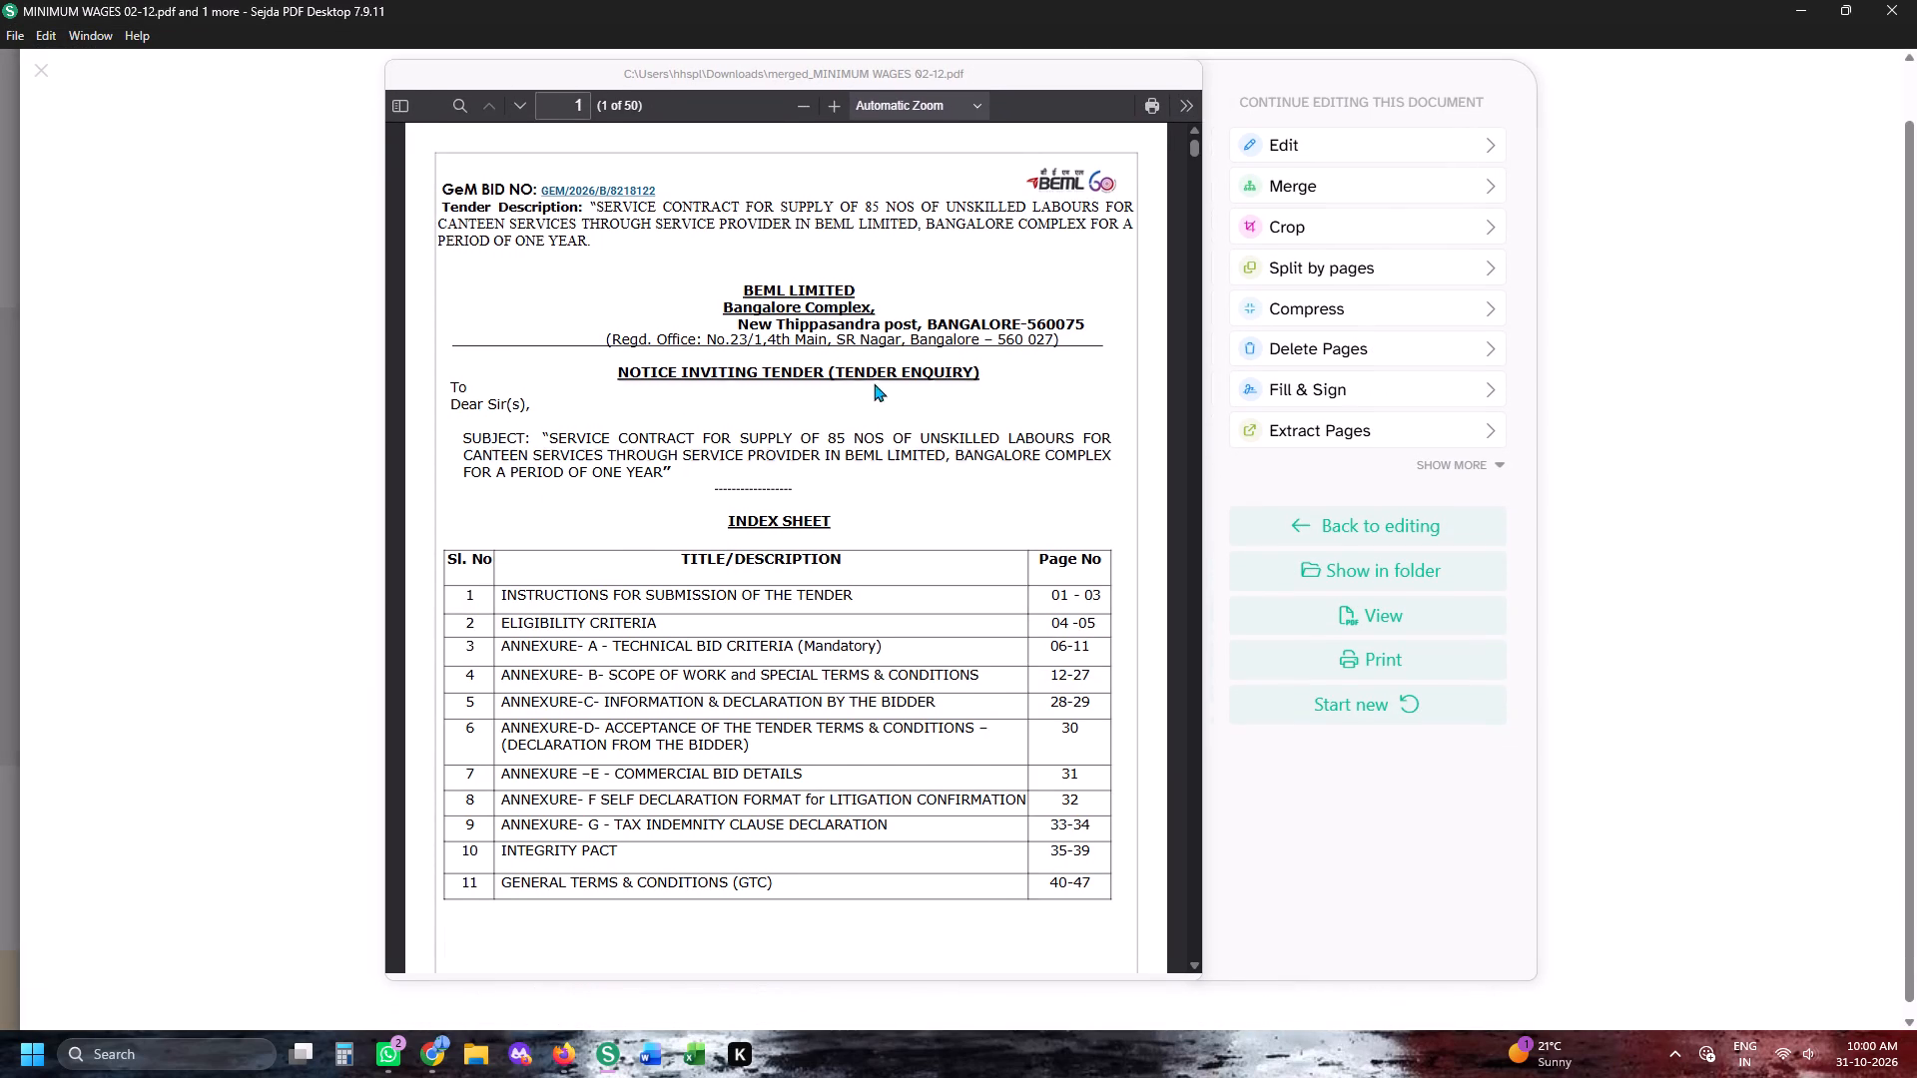
left_click(1249, 148)
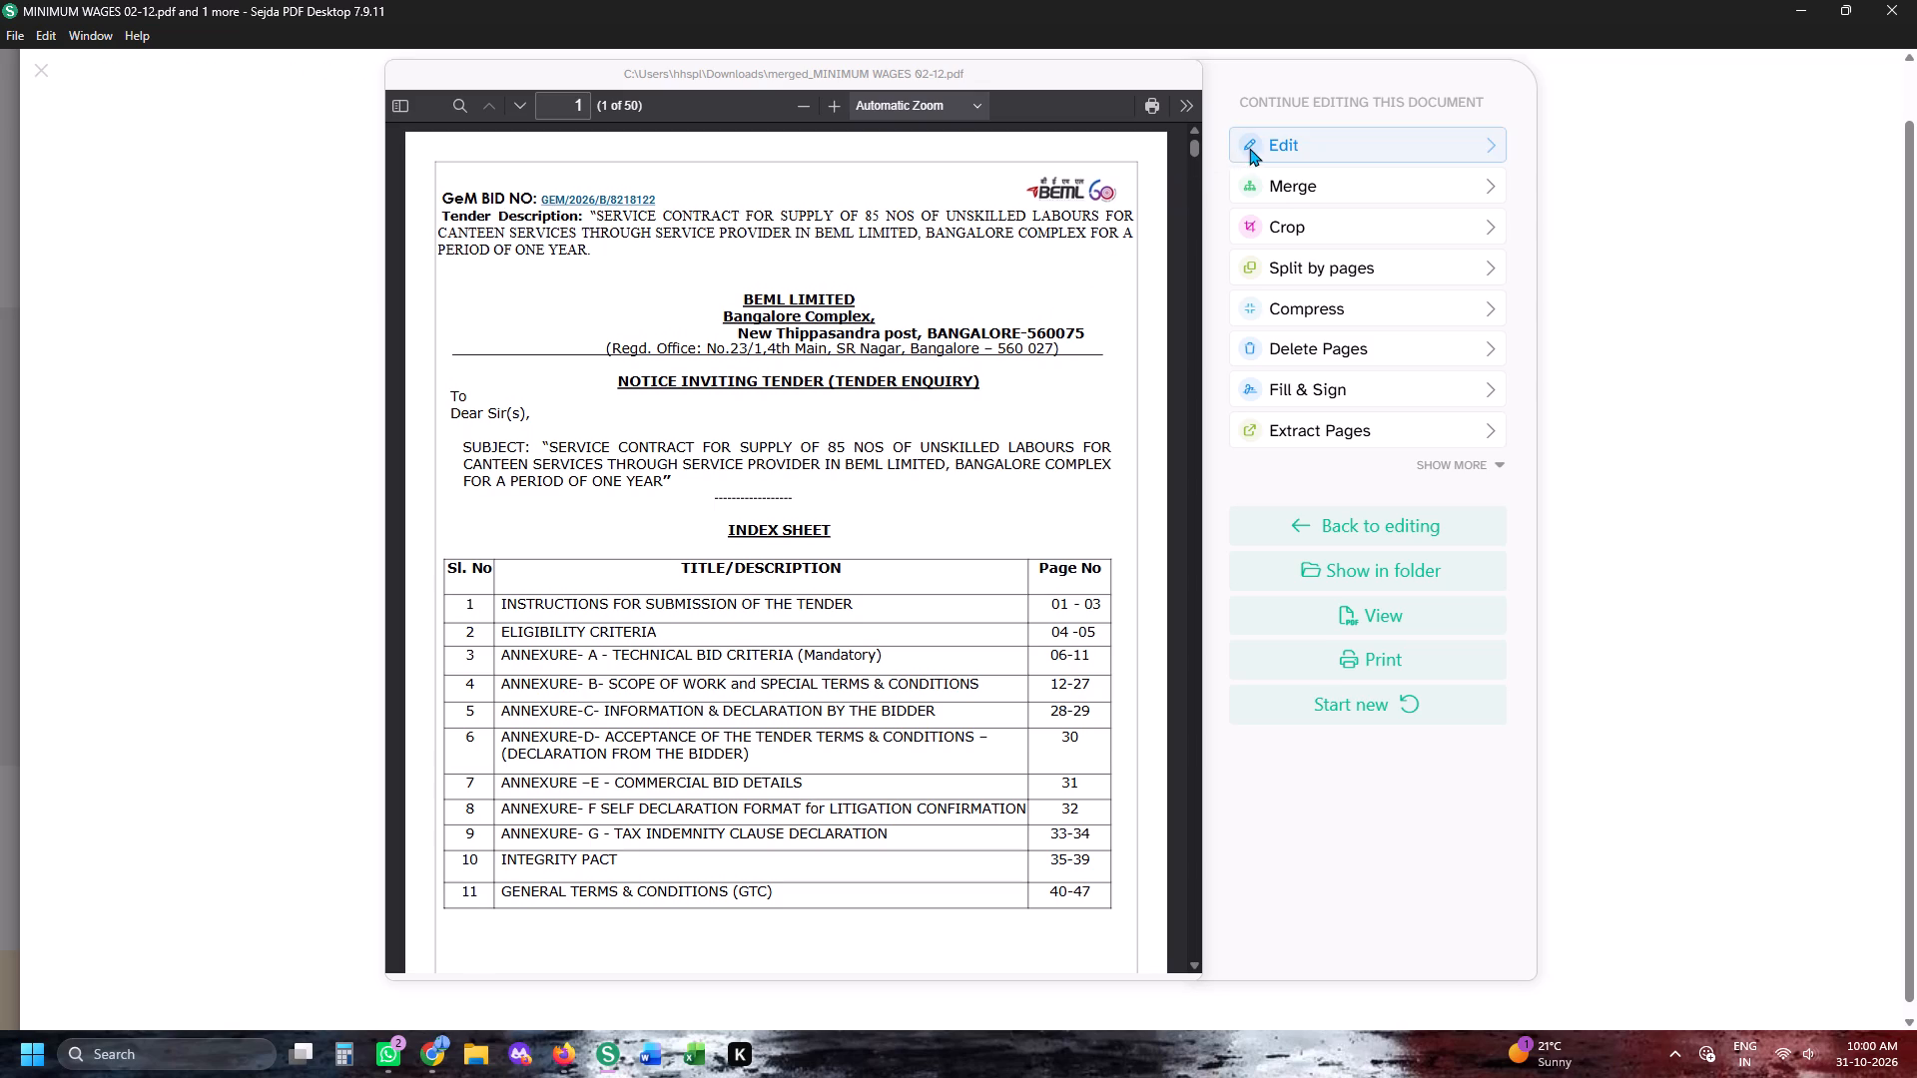
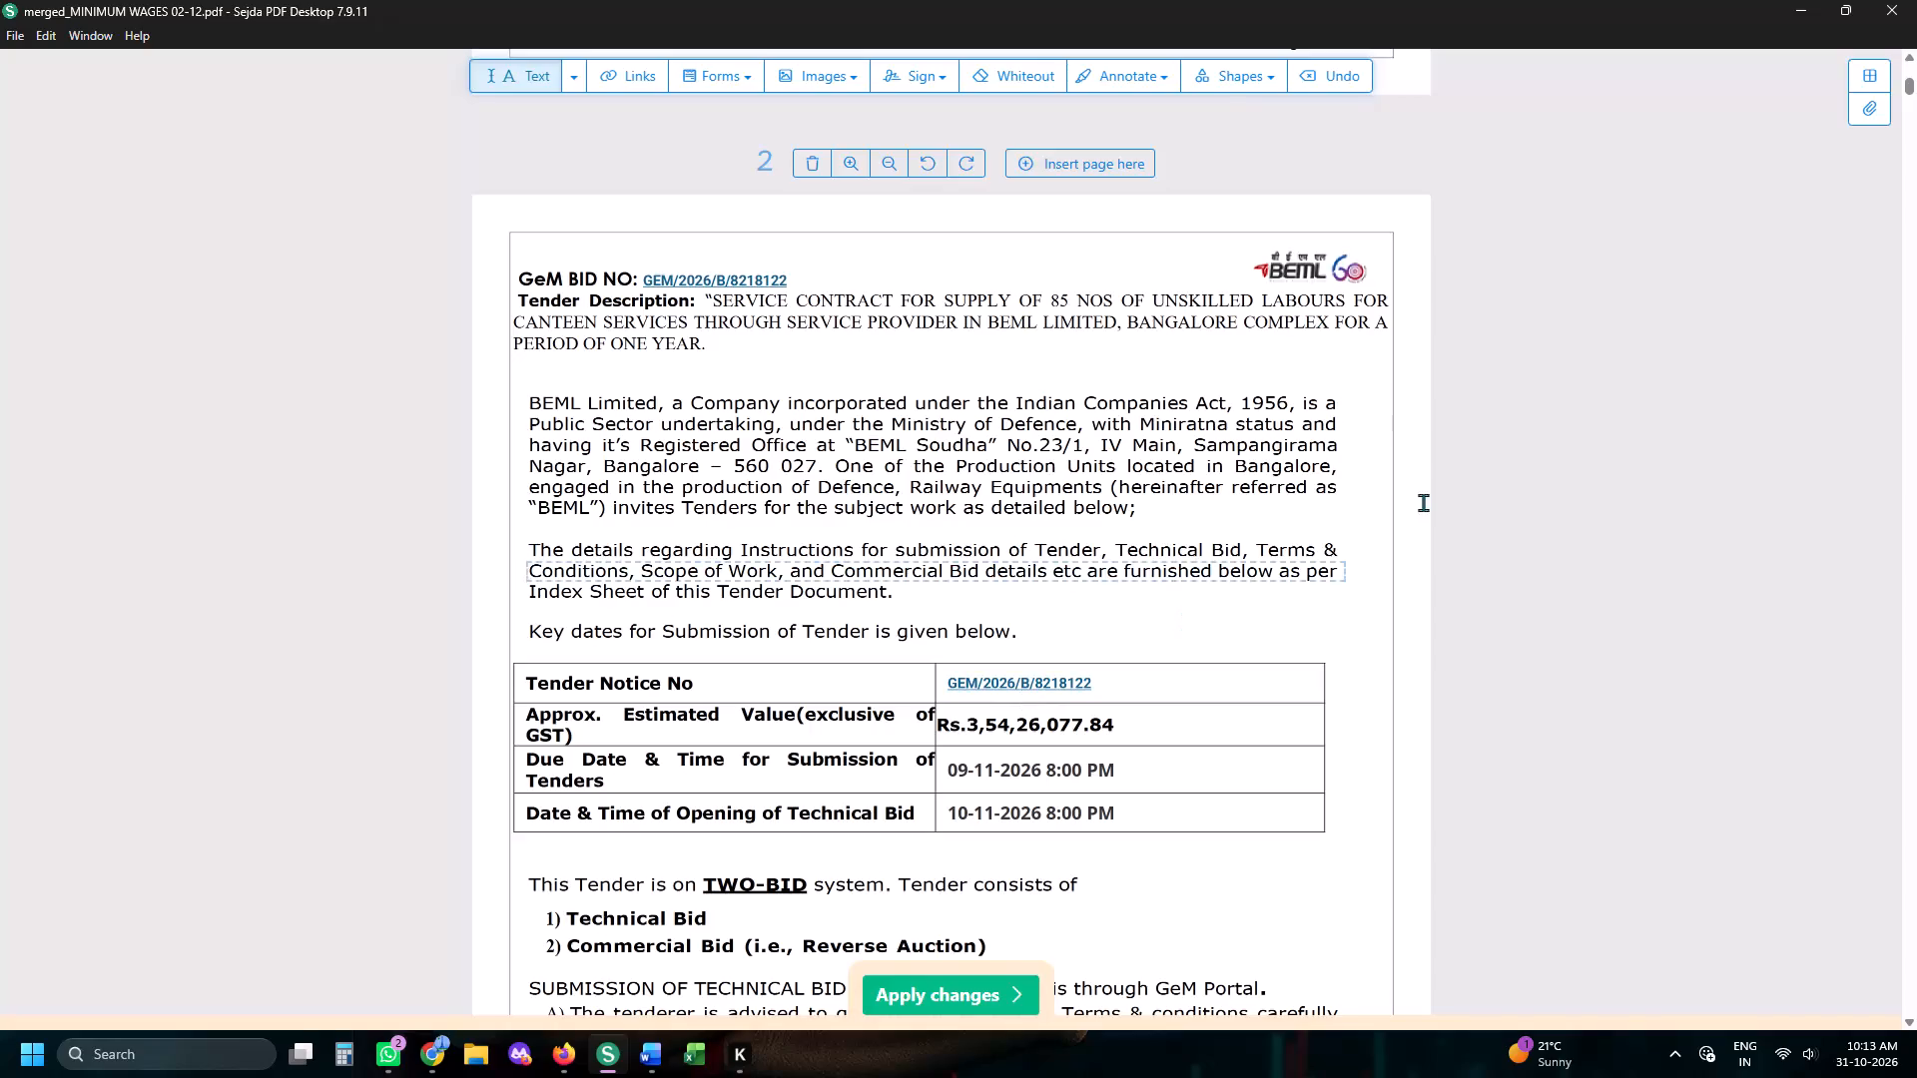
Place the saved Harshnath Human Services director's signature and stamp just above the page 1 number, and repeat it on all pages.
scroll(1463, 399, "up", 15)
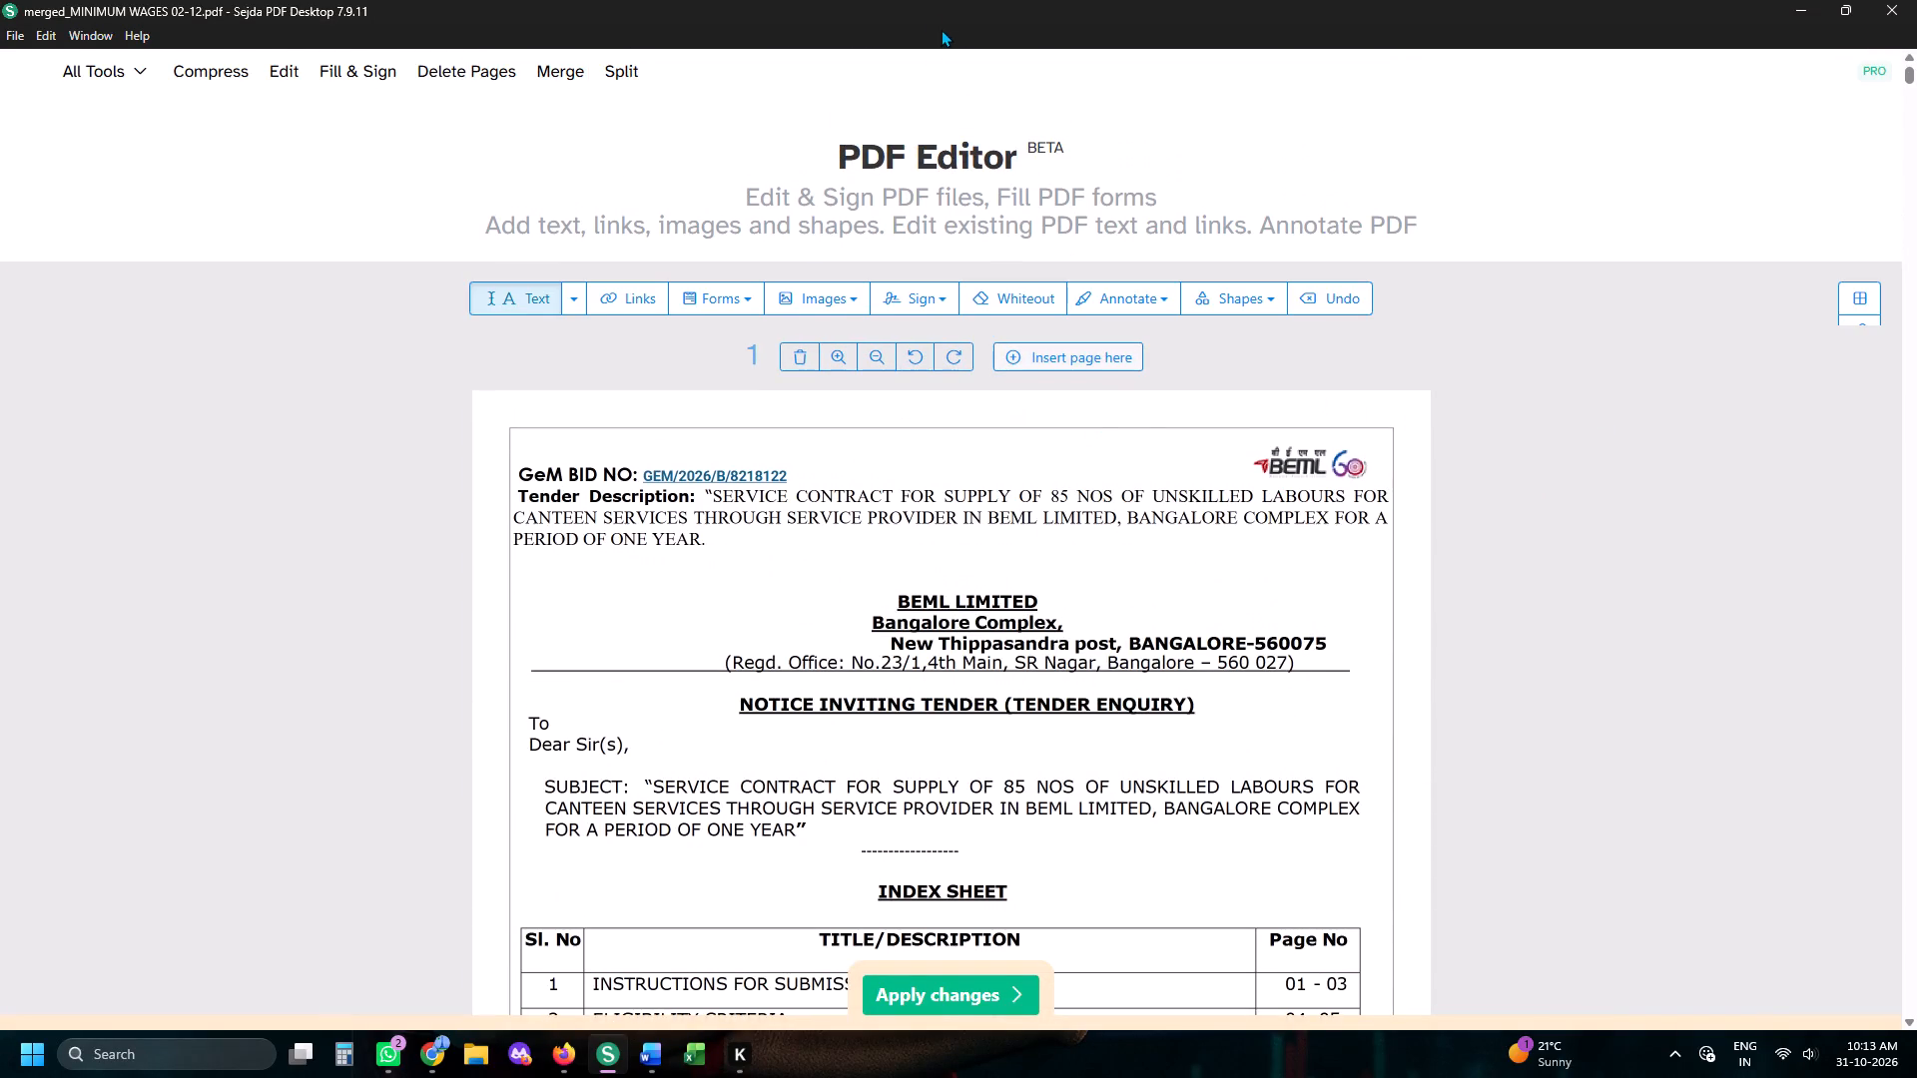
scroll(953, 127, "down", 3)
scroll(948, 197, "up", 1)
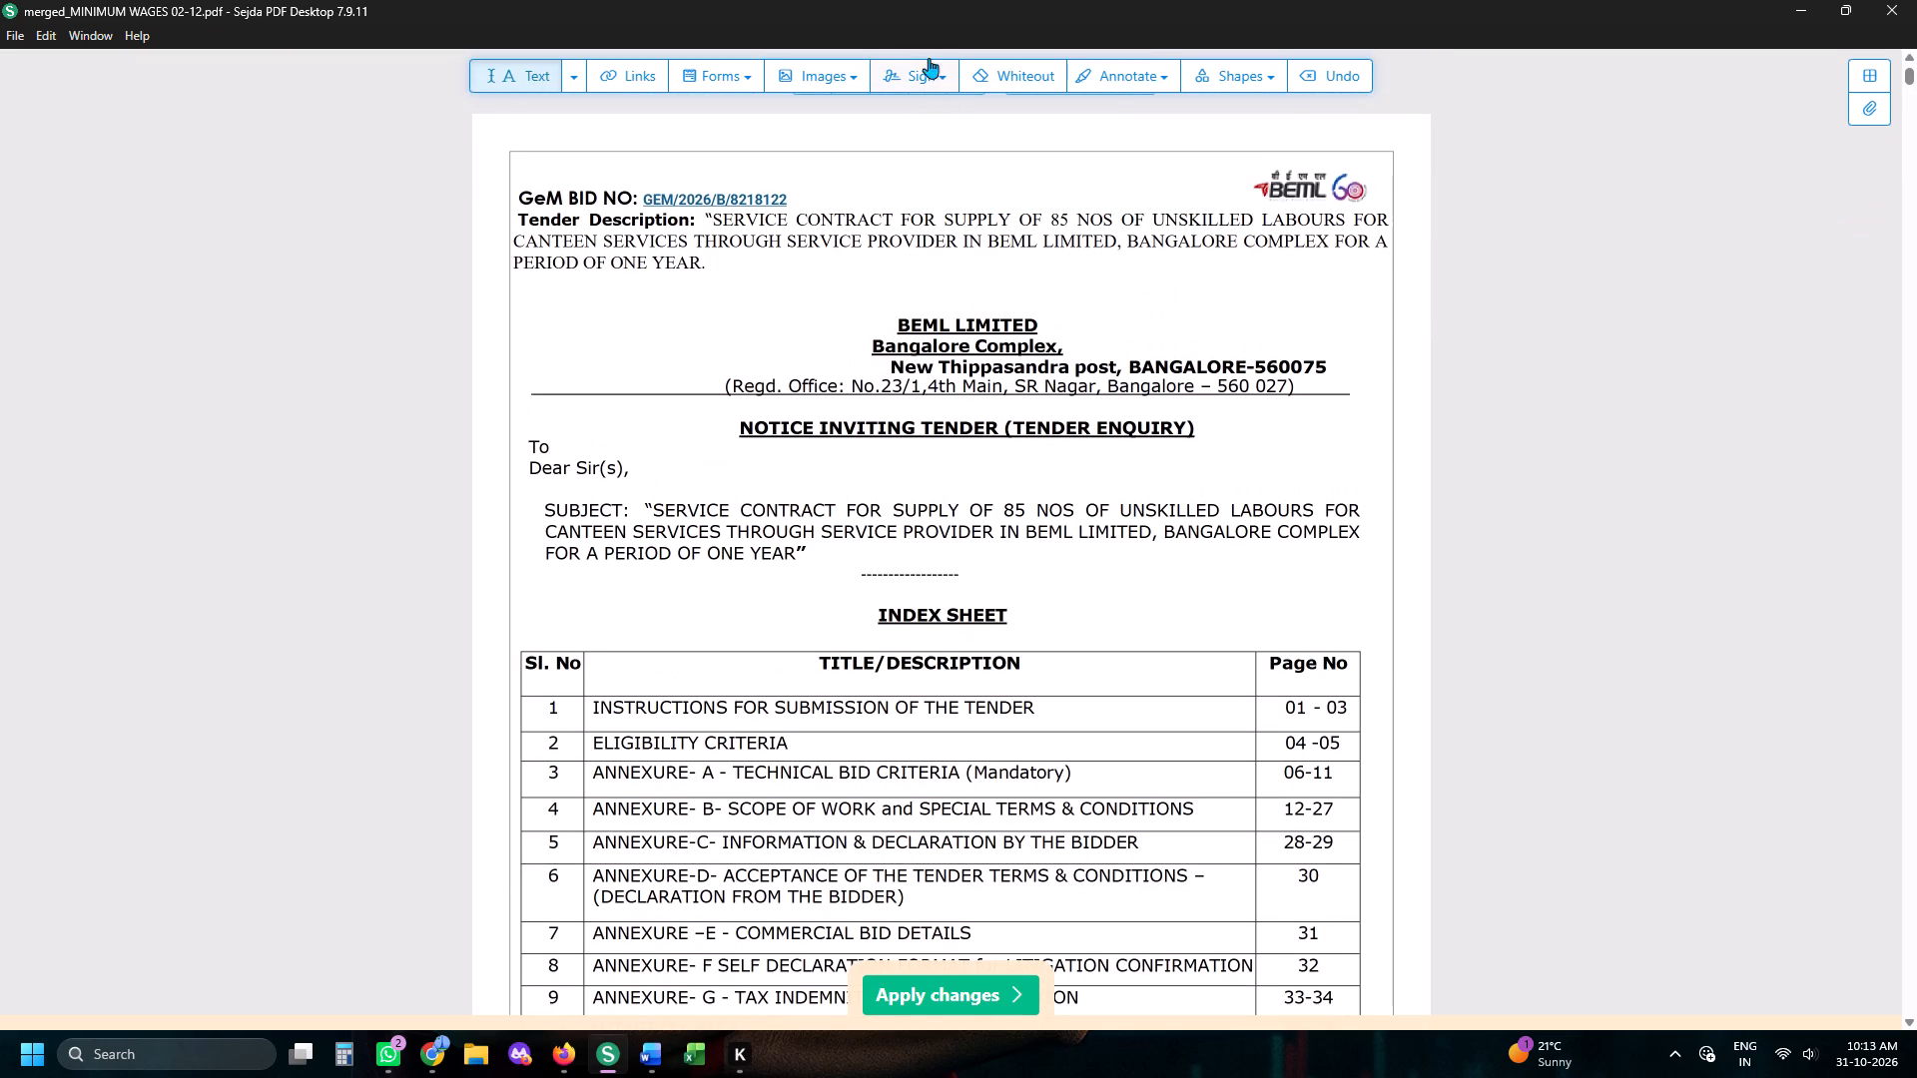
left_click(930, 53)
left_click(927, 73)
left_click(964, 207)
scroll(1300, 493, "down", 4)
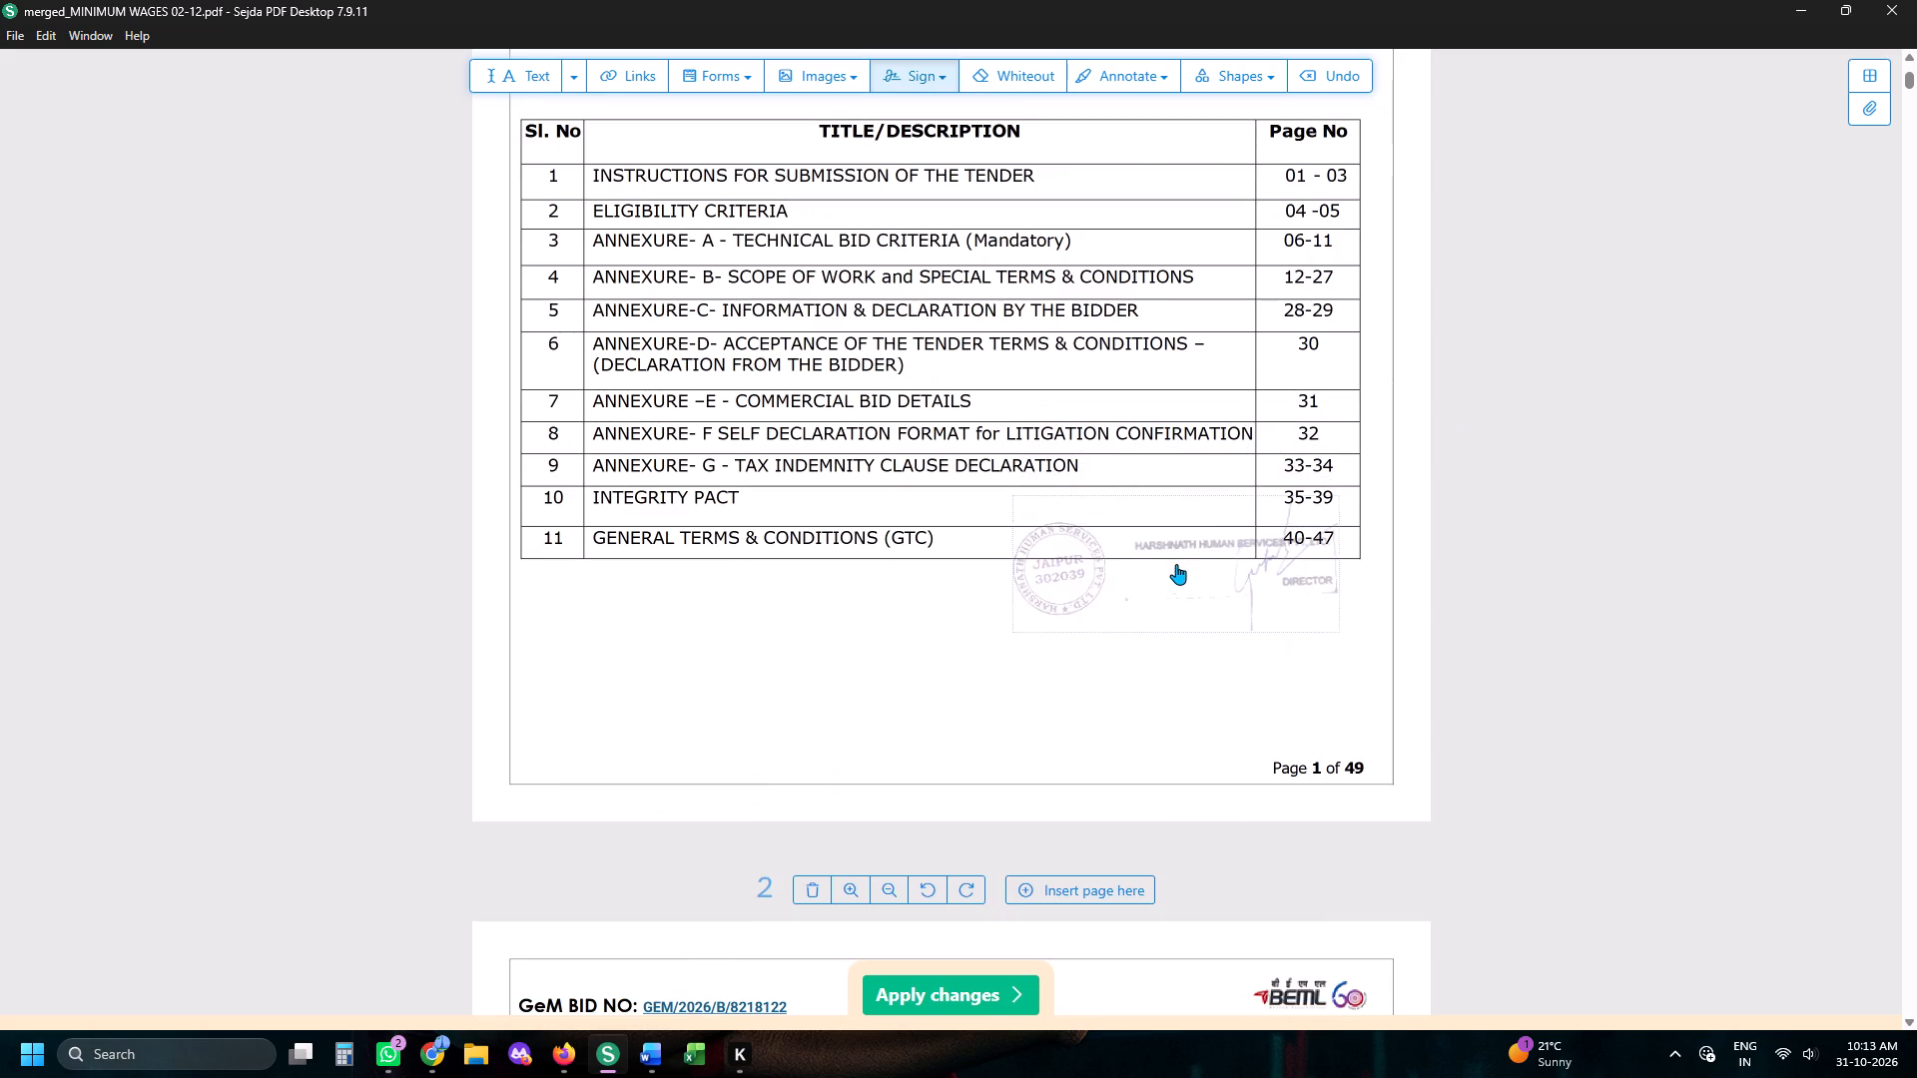
left_click(1202, 680)
left_click(1115, 591)
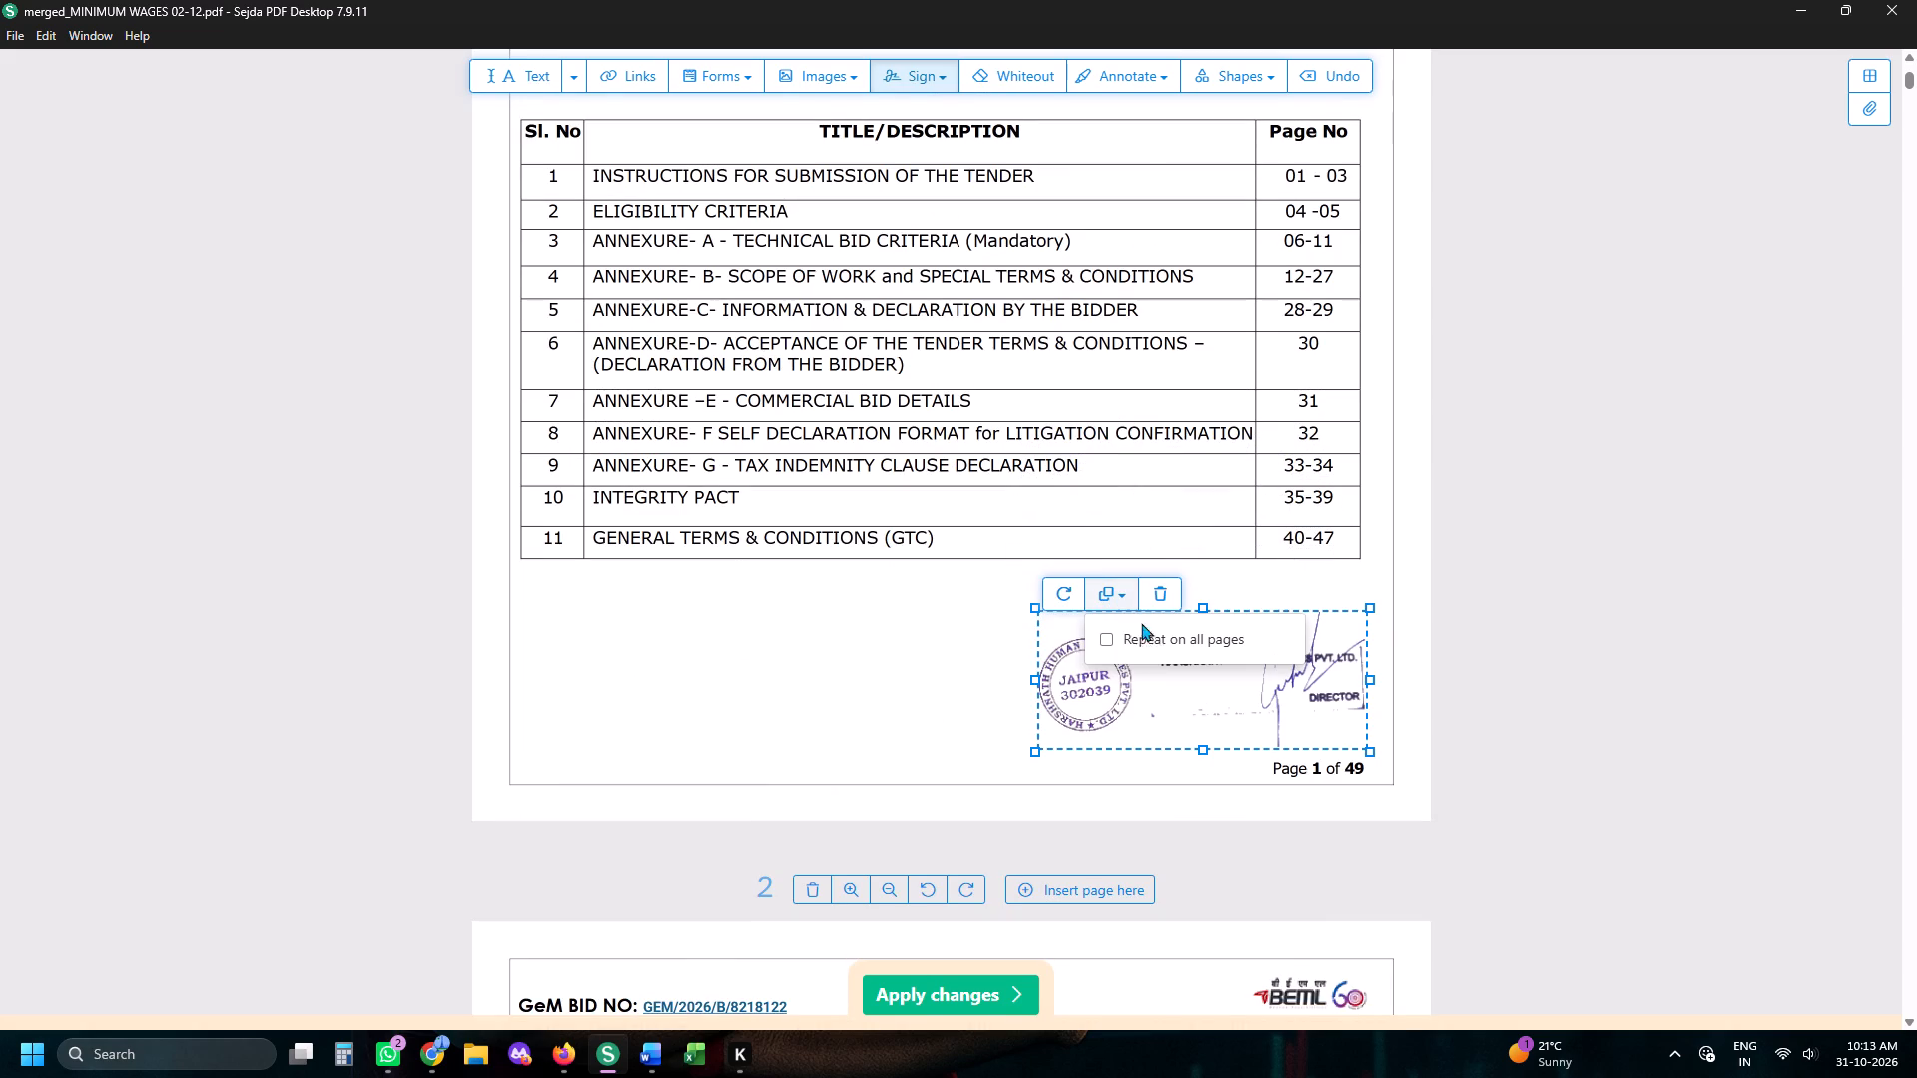
left_click(1142, 638)
scroll(1142, 638, "down", 13)
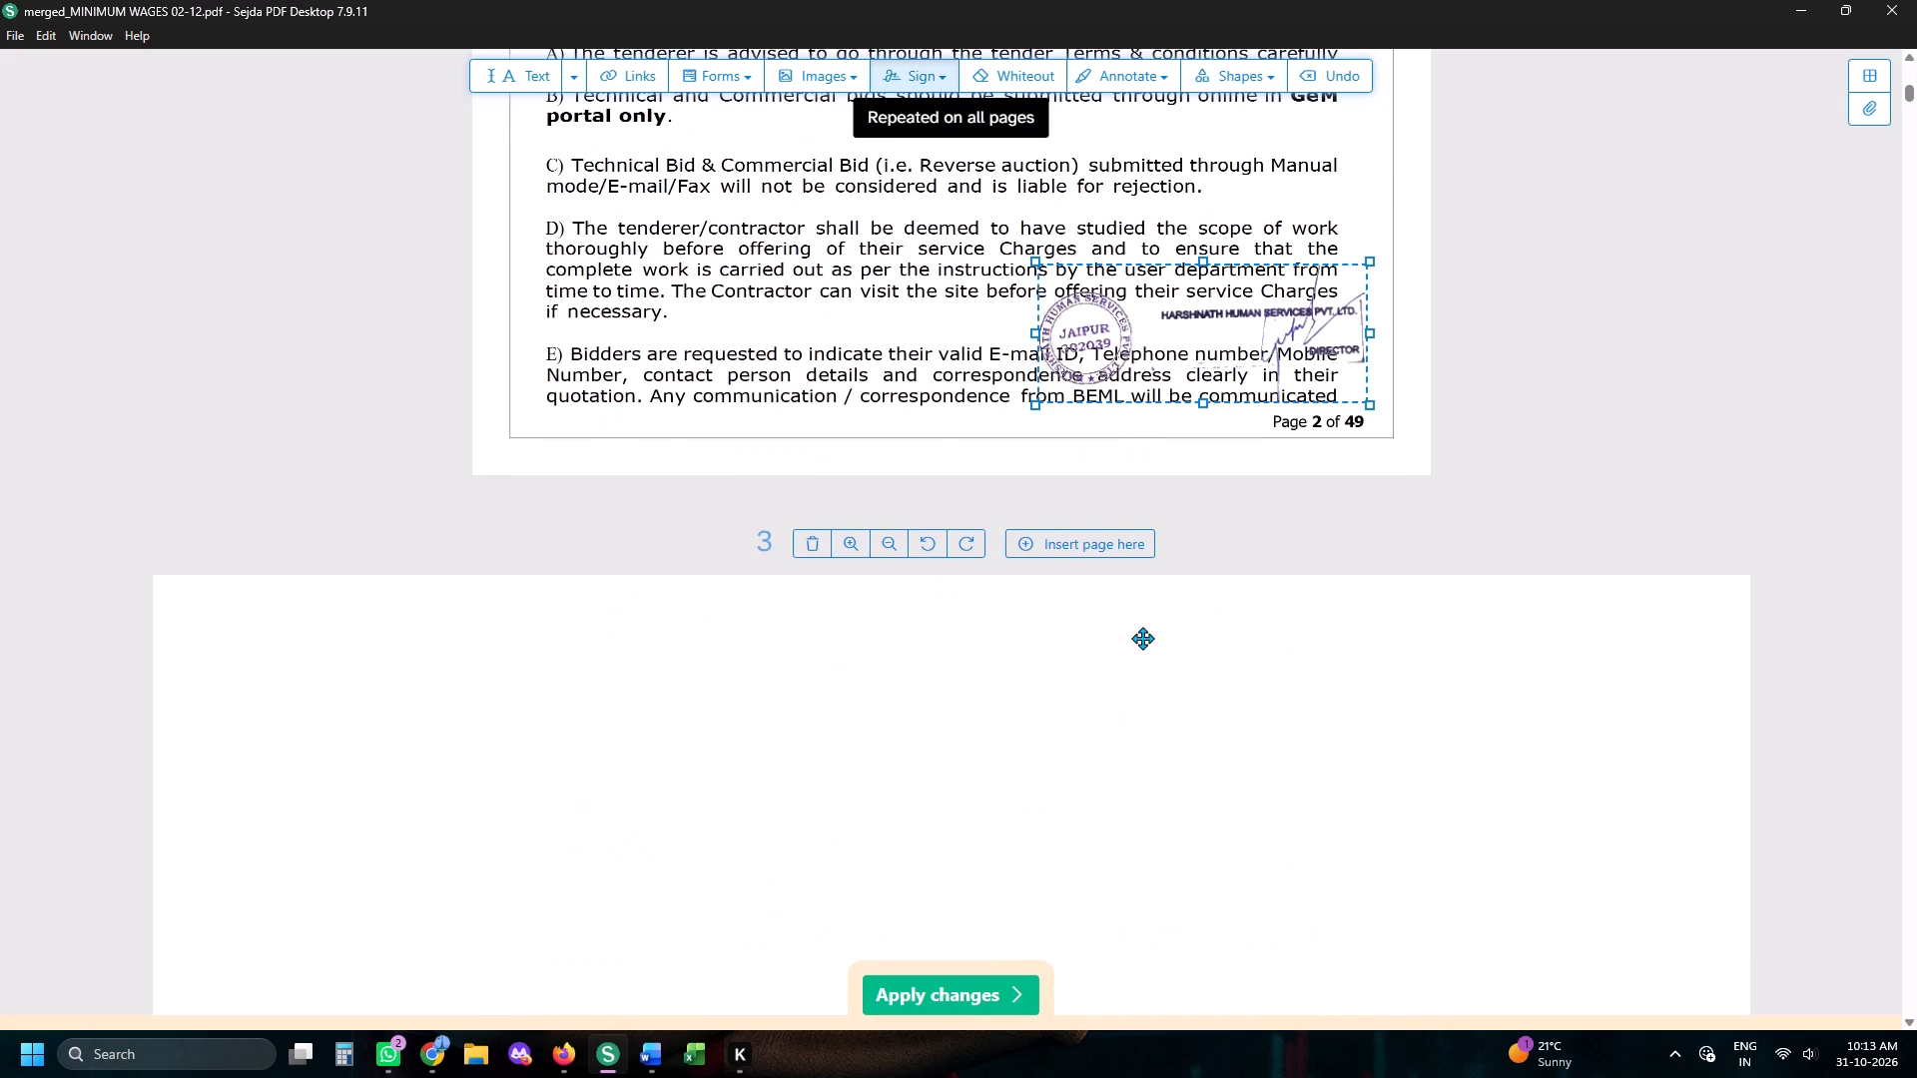
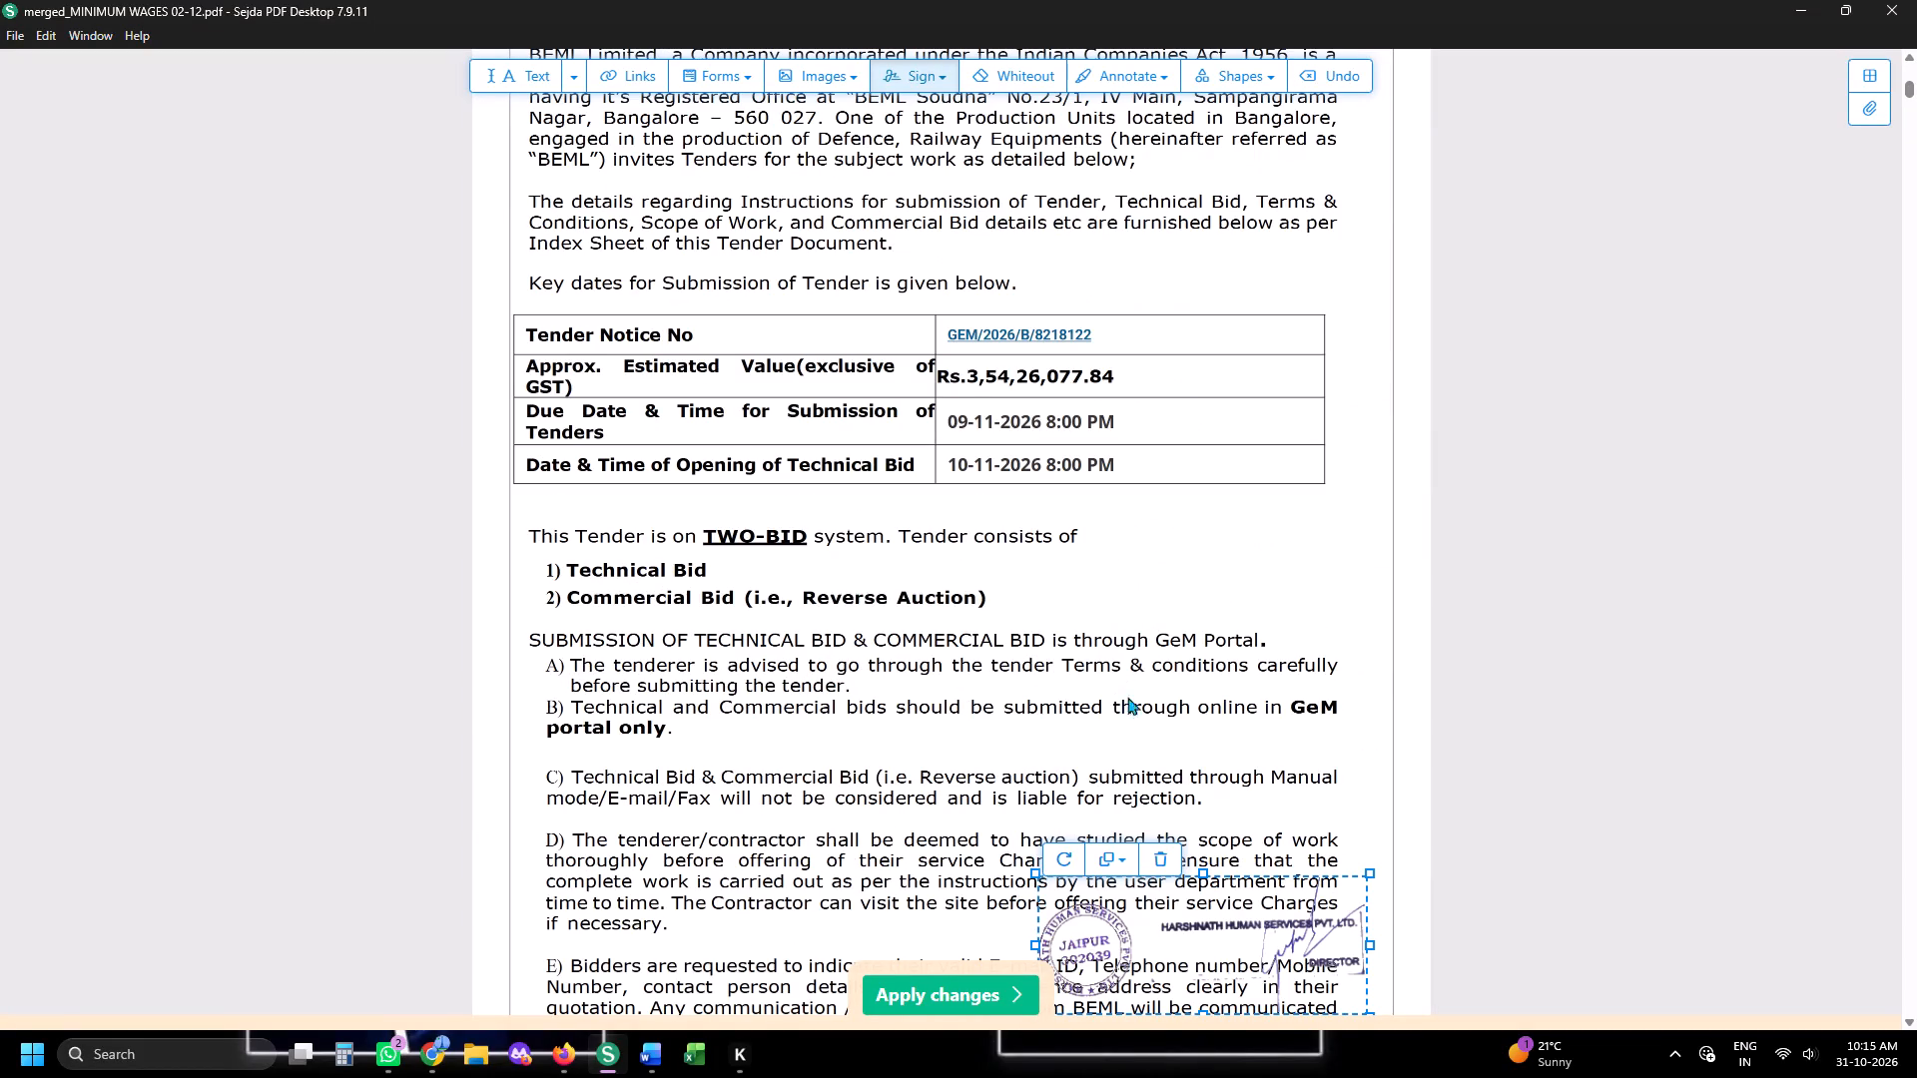
Look through the merged tender document from page 2 to page 19, checking the repeated director's signature and stamp on each page.
scroll(1108, 726, "up", 12)
scroll(1198, 751, "down", 16)
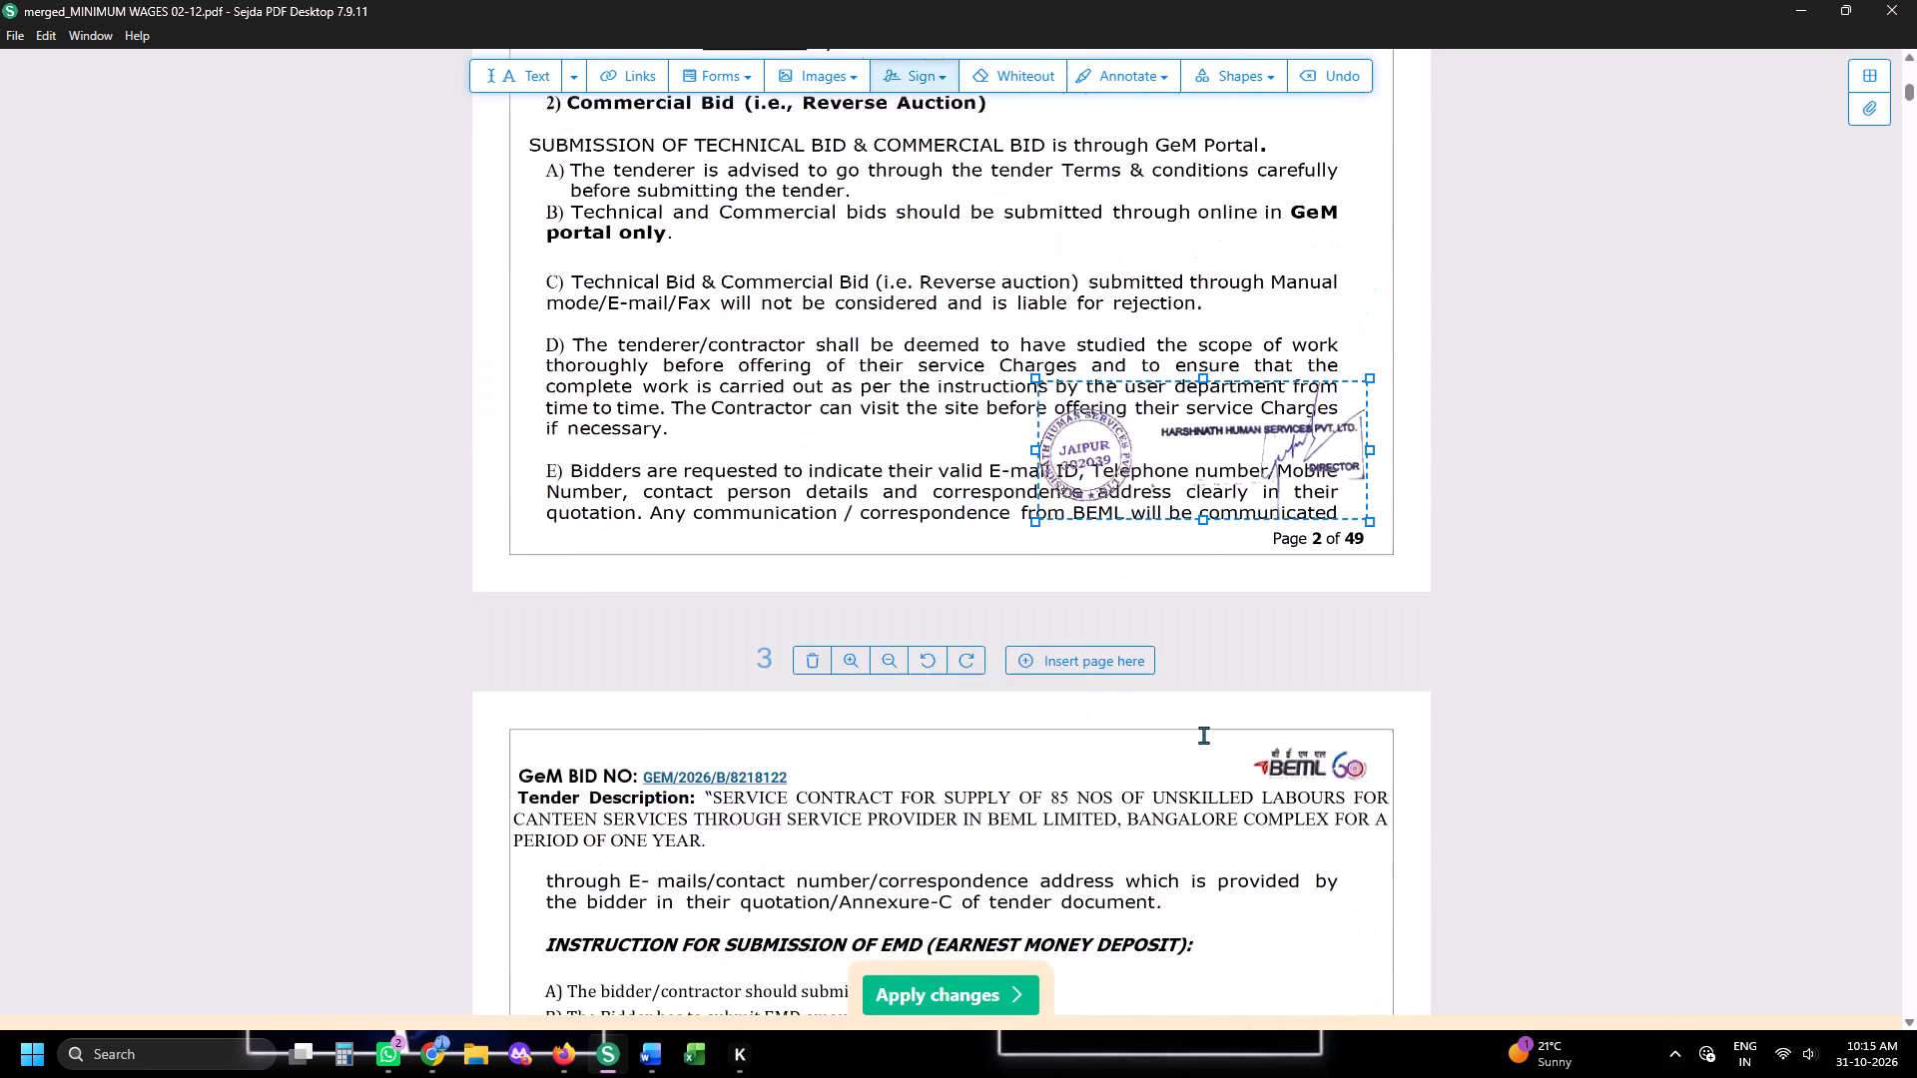
scroll(1203, 735, "down", 17)
scroll(1107, 608, "down", 6)
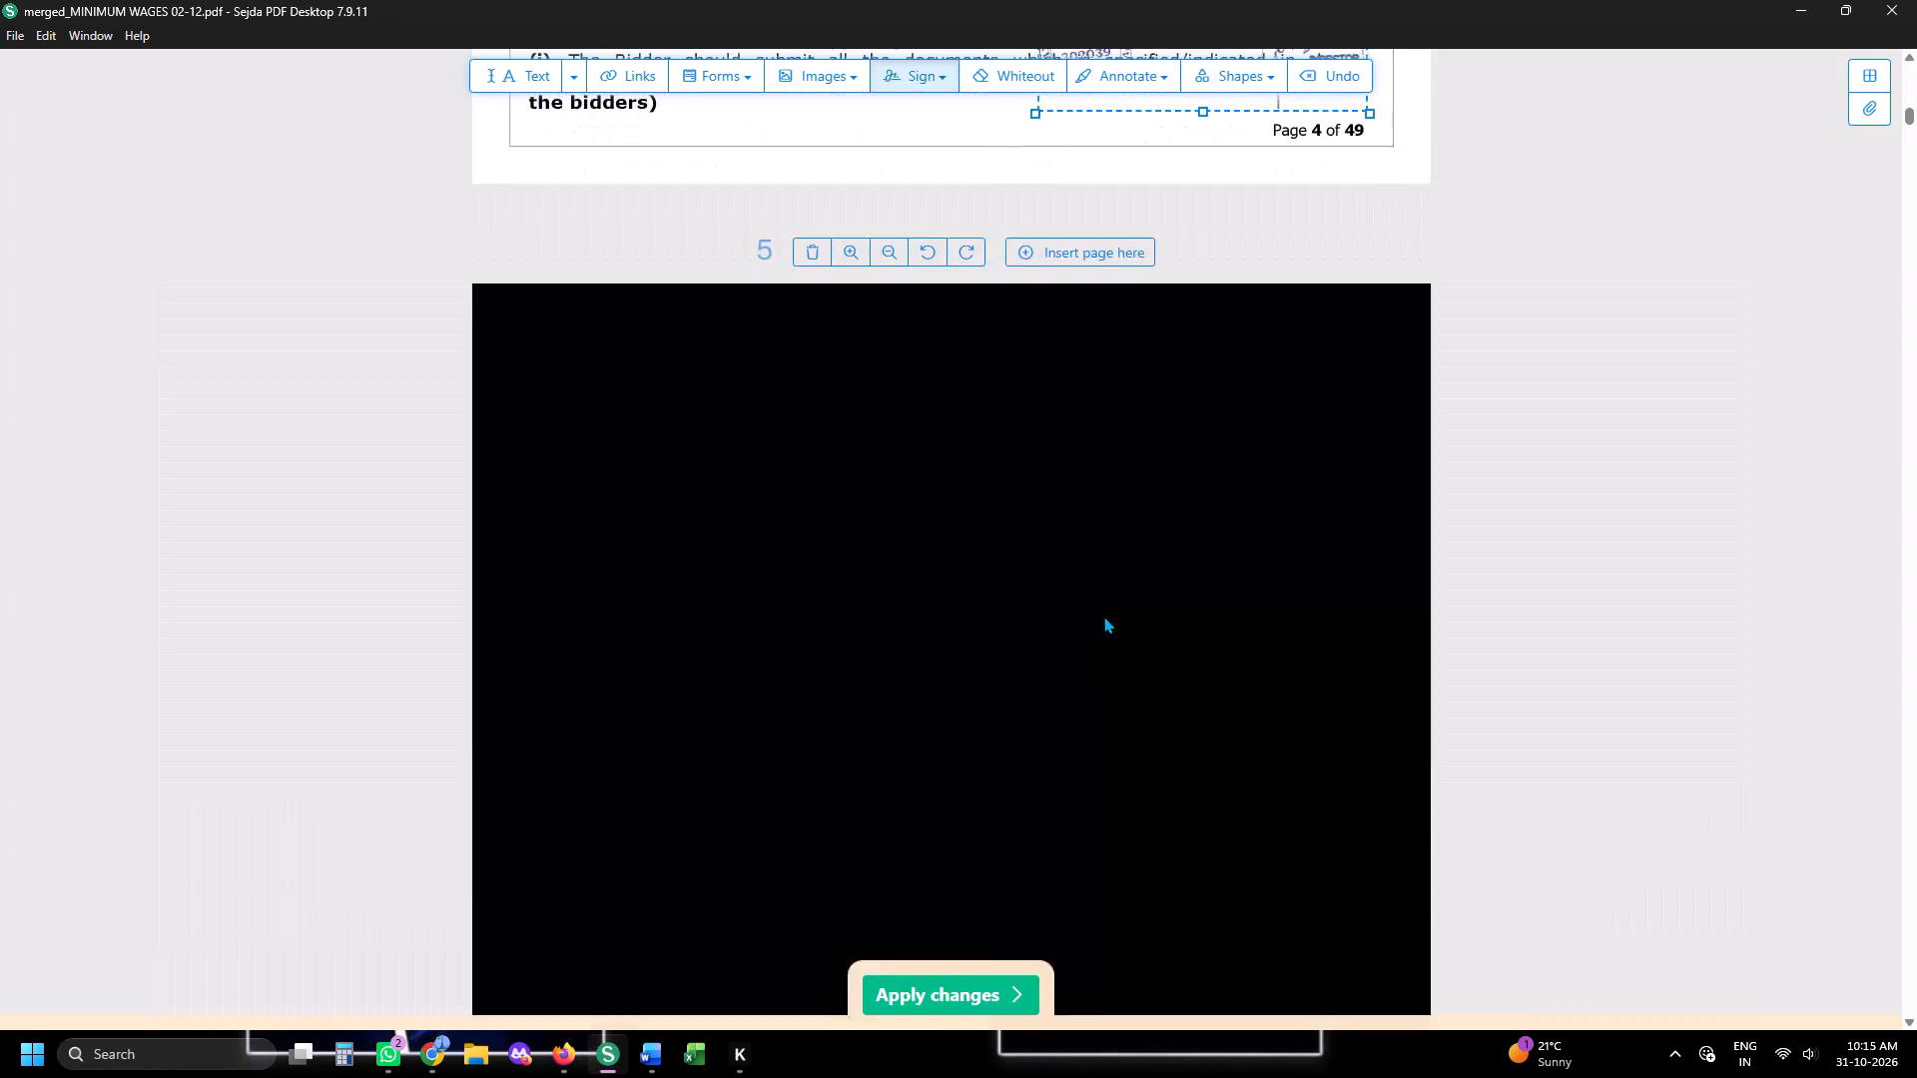
scroll(1103, 616, "down", 6)
scroll(1070, 721, "down", 18)
scroll(1070, 704, "down", 3)
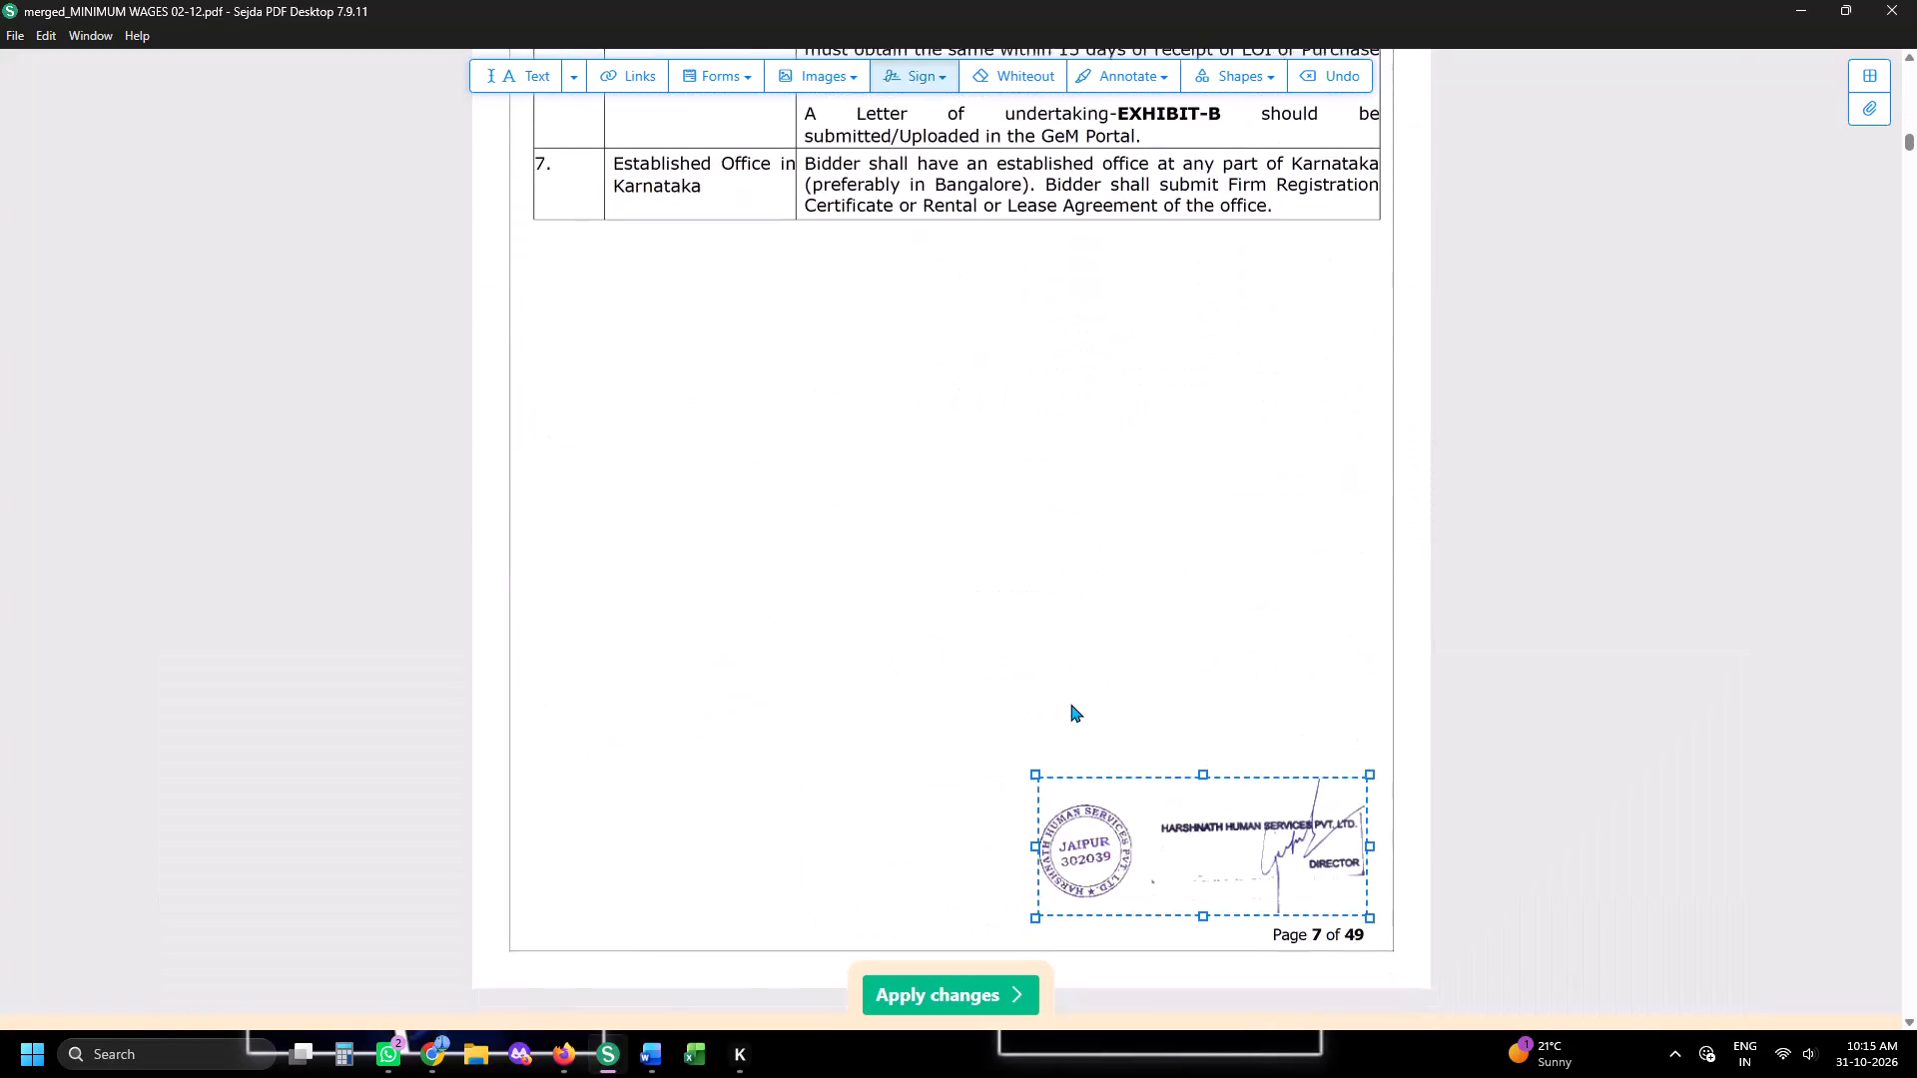
scroll(1070, 704, "down", 15)
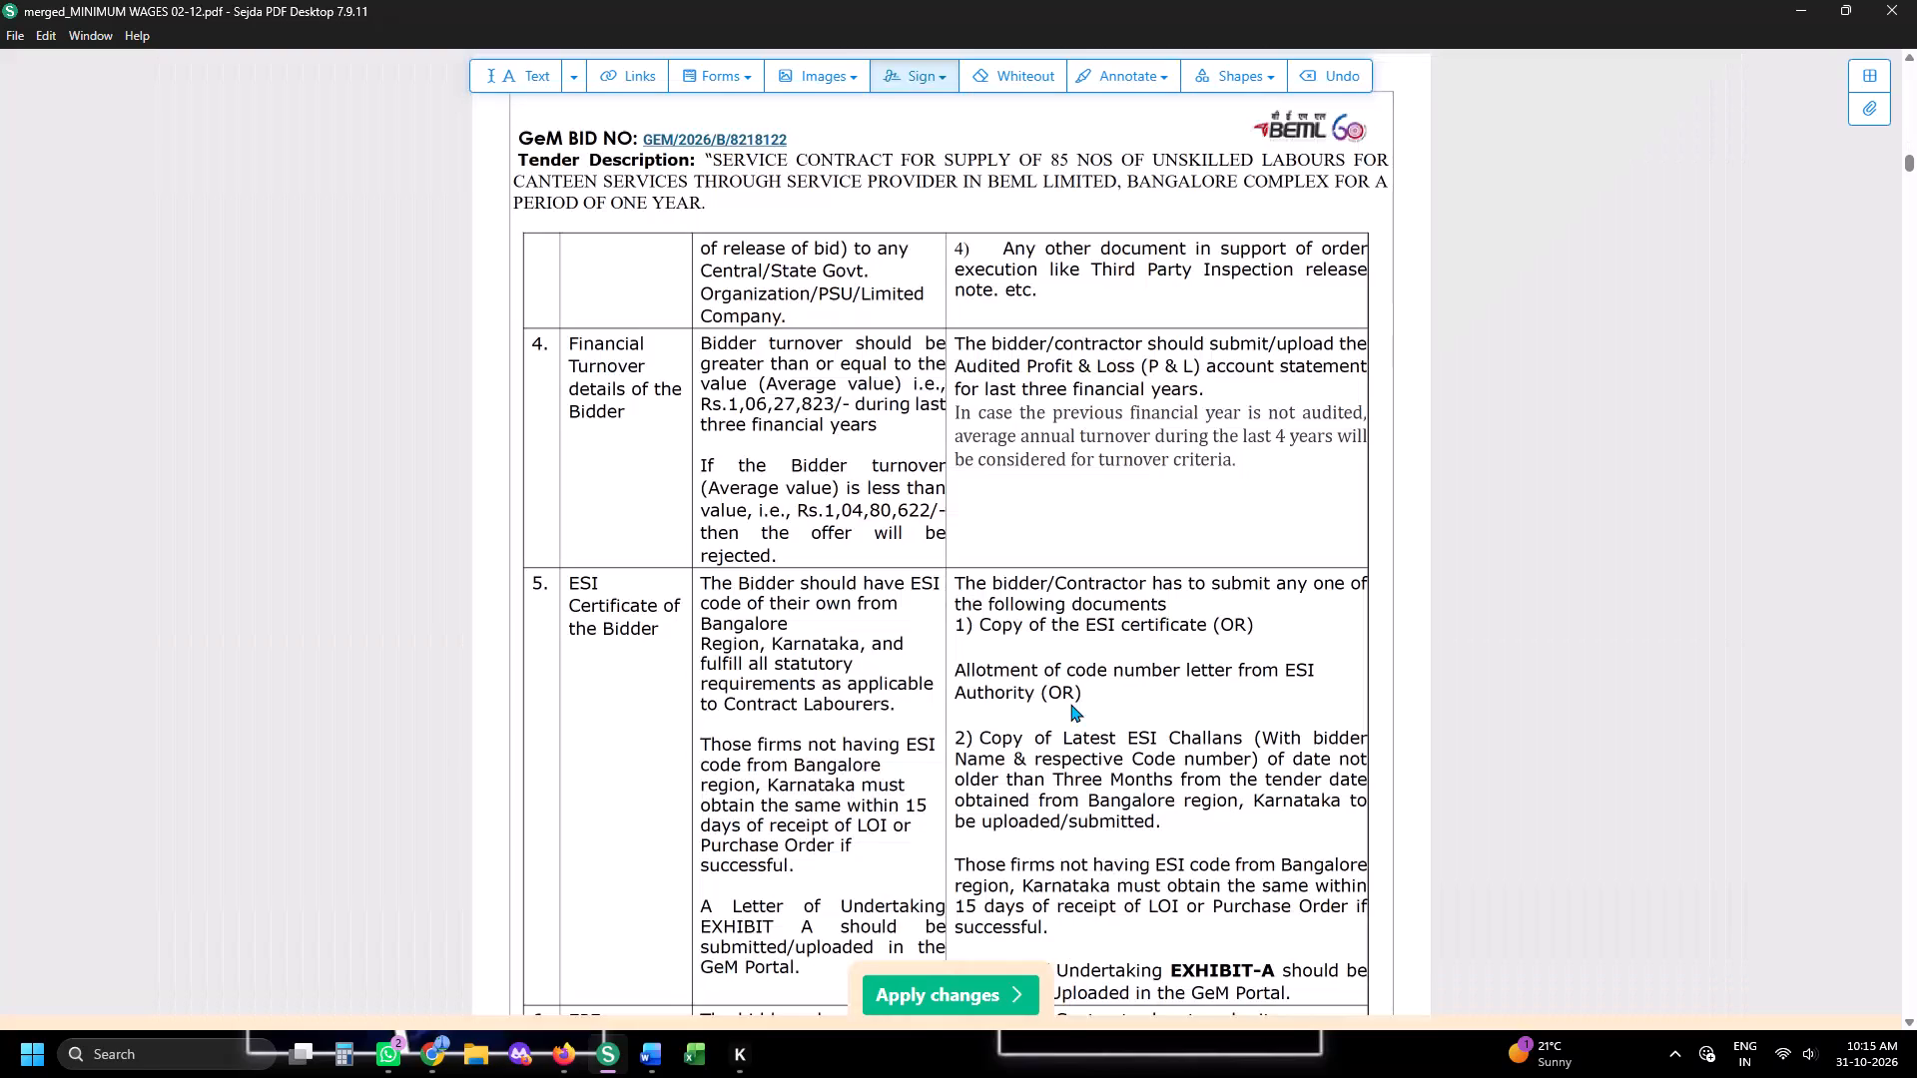
scroll(1072, 587, "down", 5)
scroll(1052, 679, "down", 7)
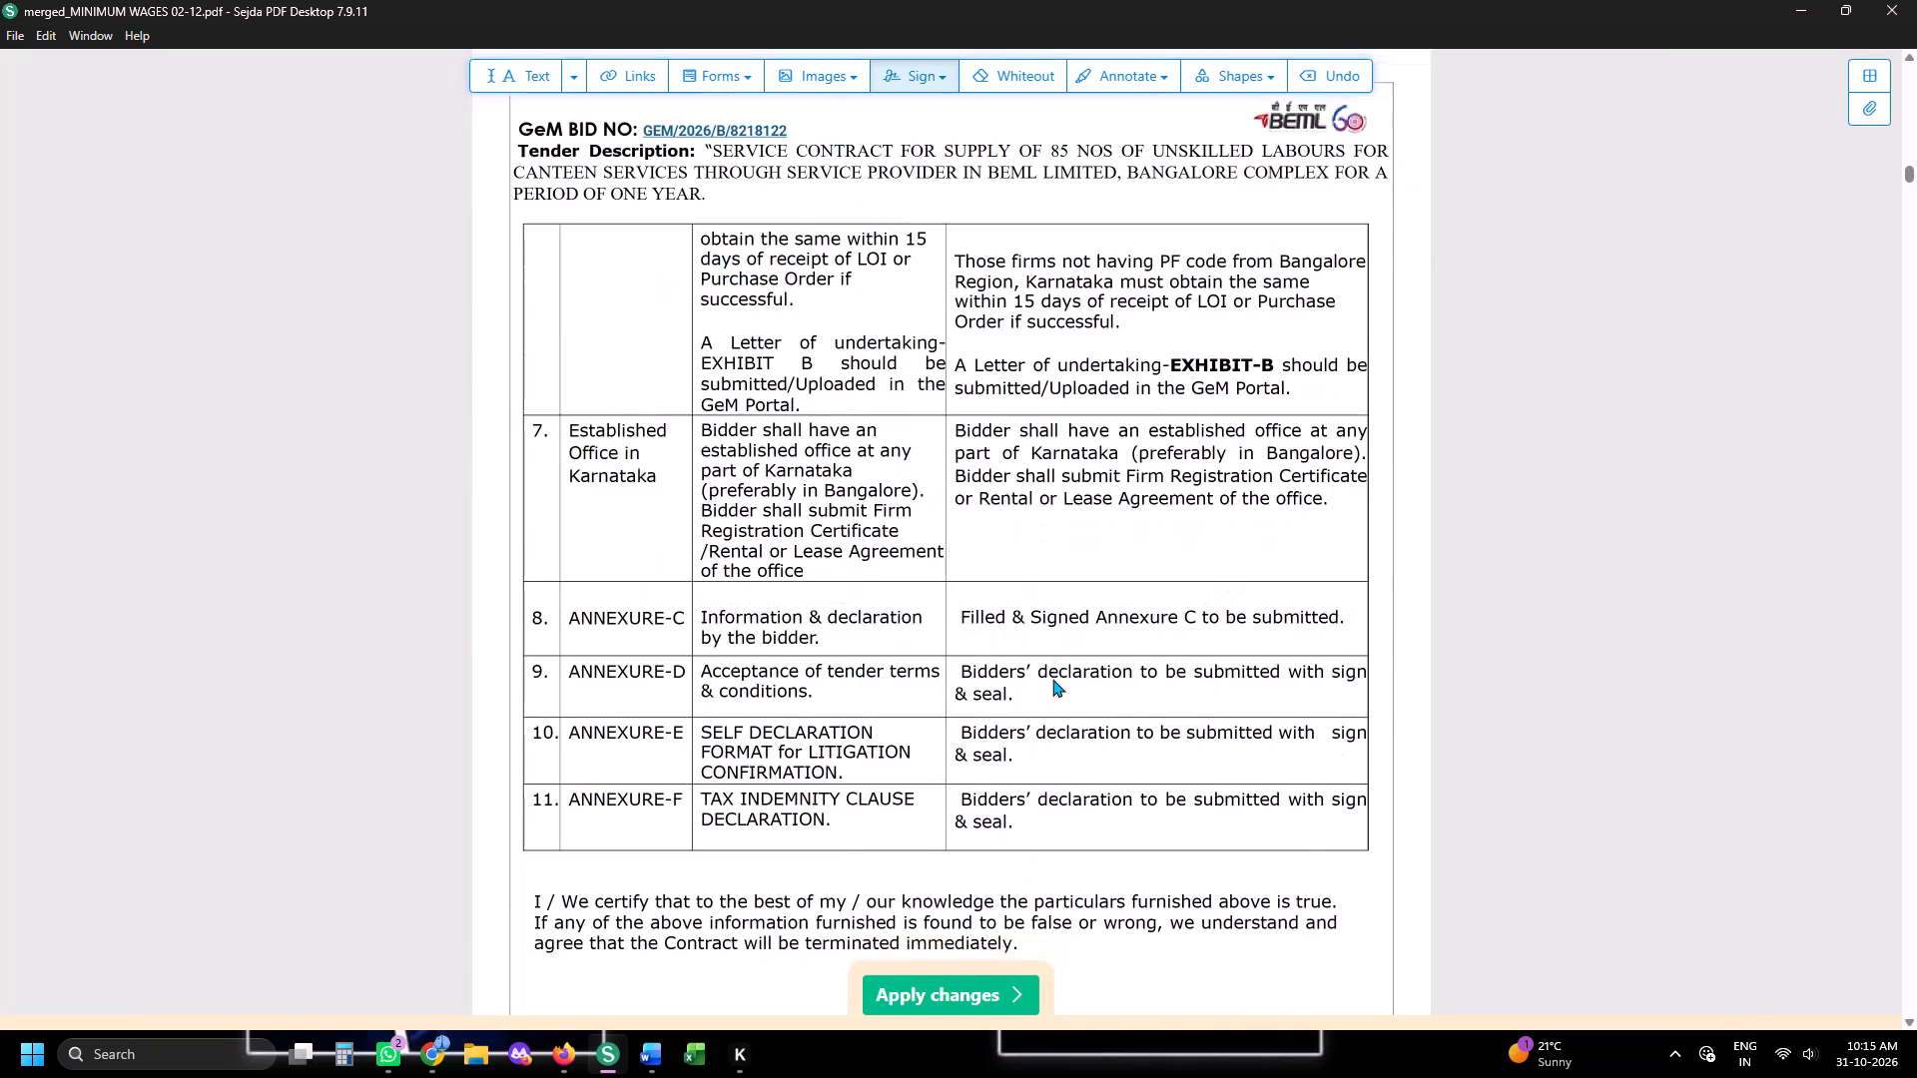
scroll(1052, 679, "down", 5)
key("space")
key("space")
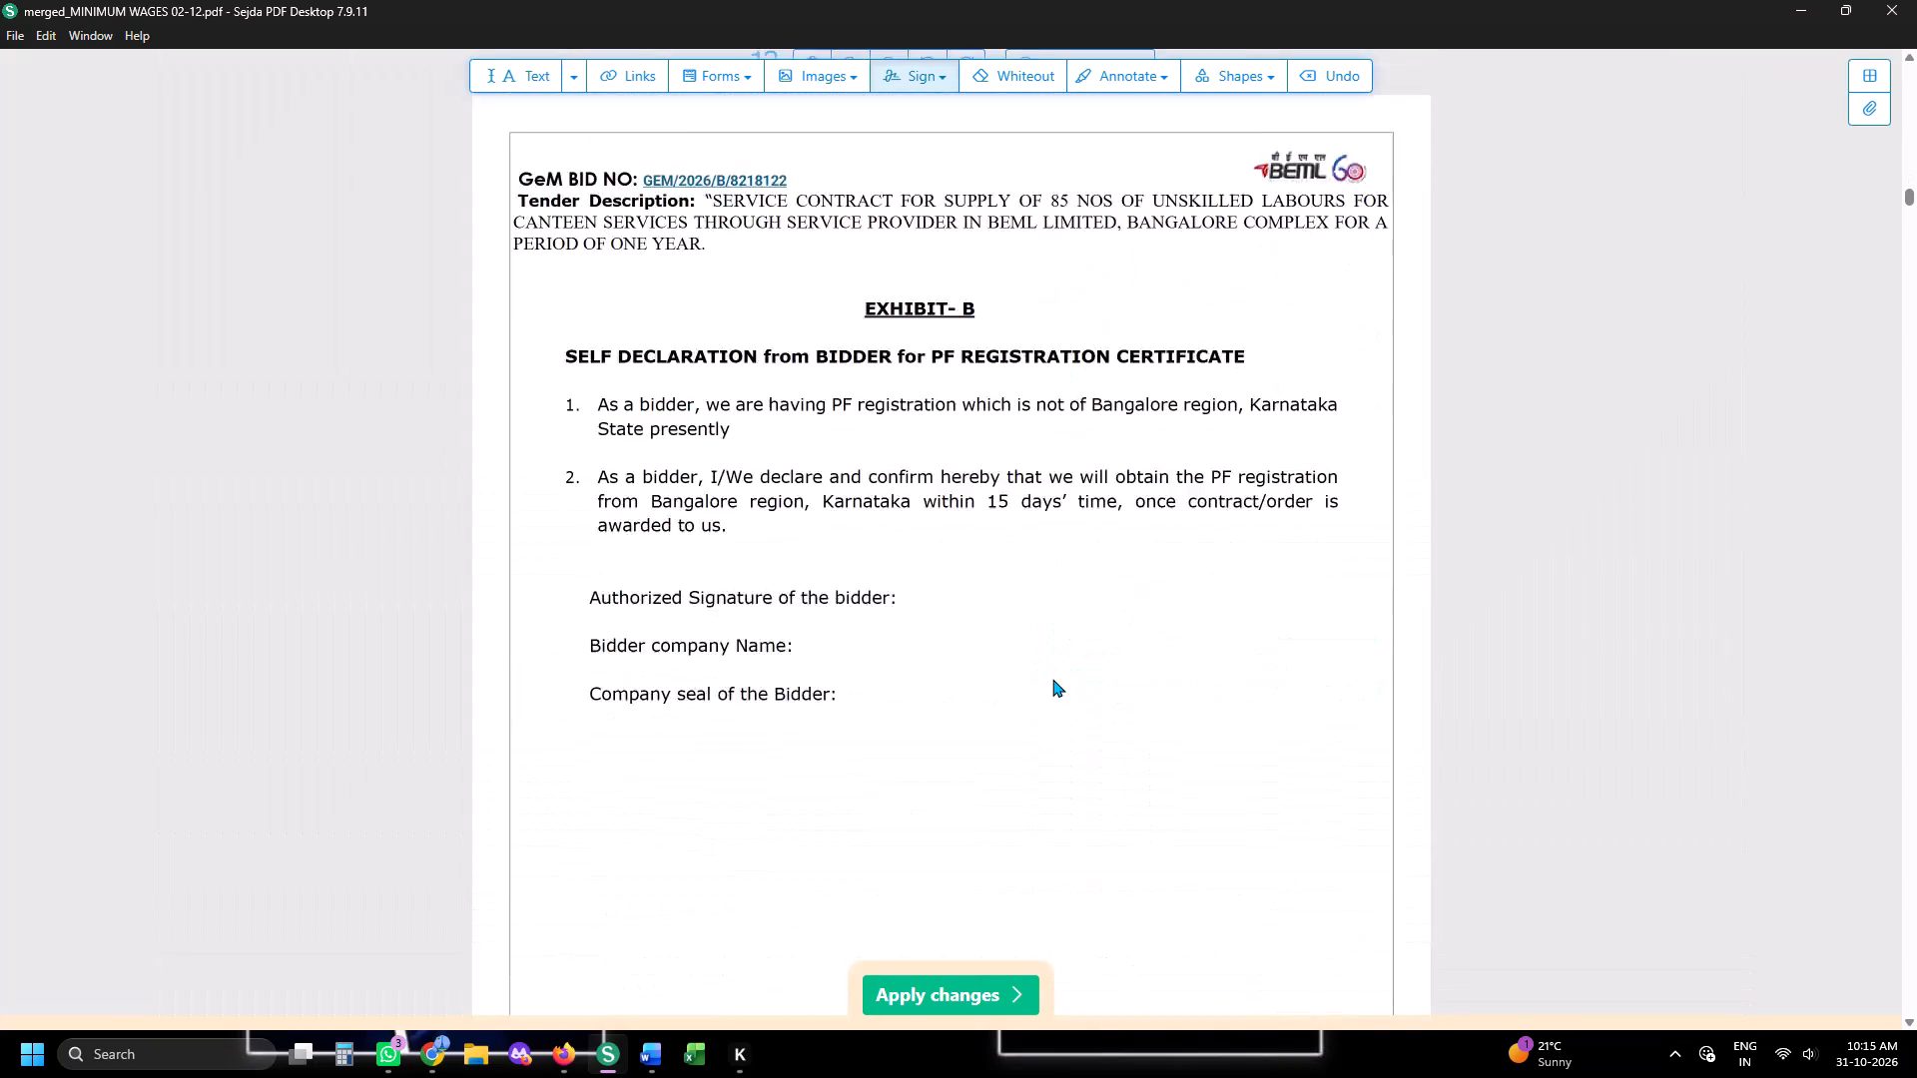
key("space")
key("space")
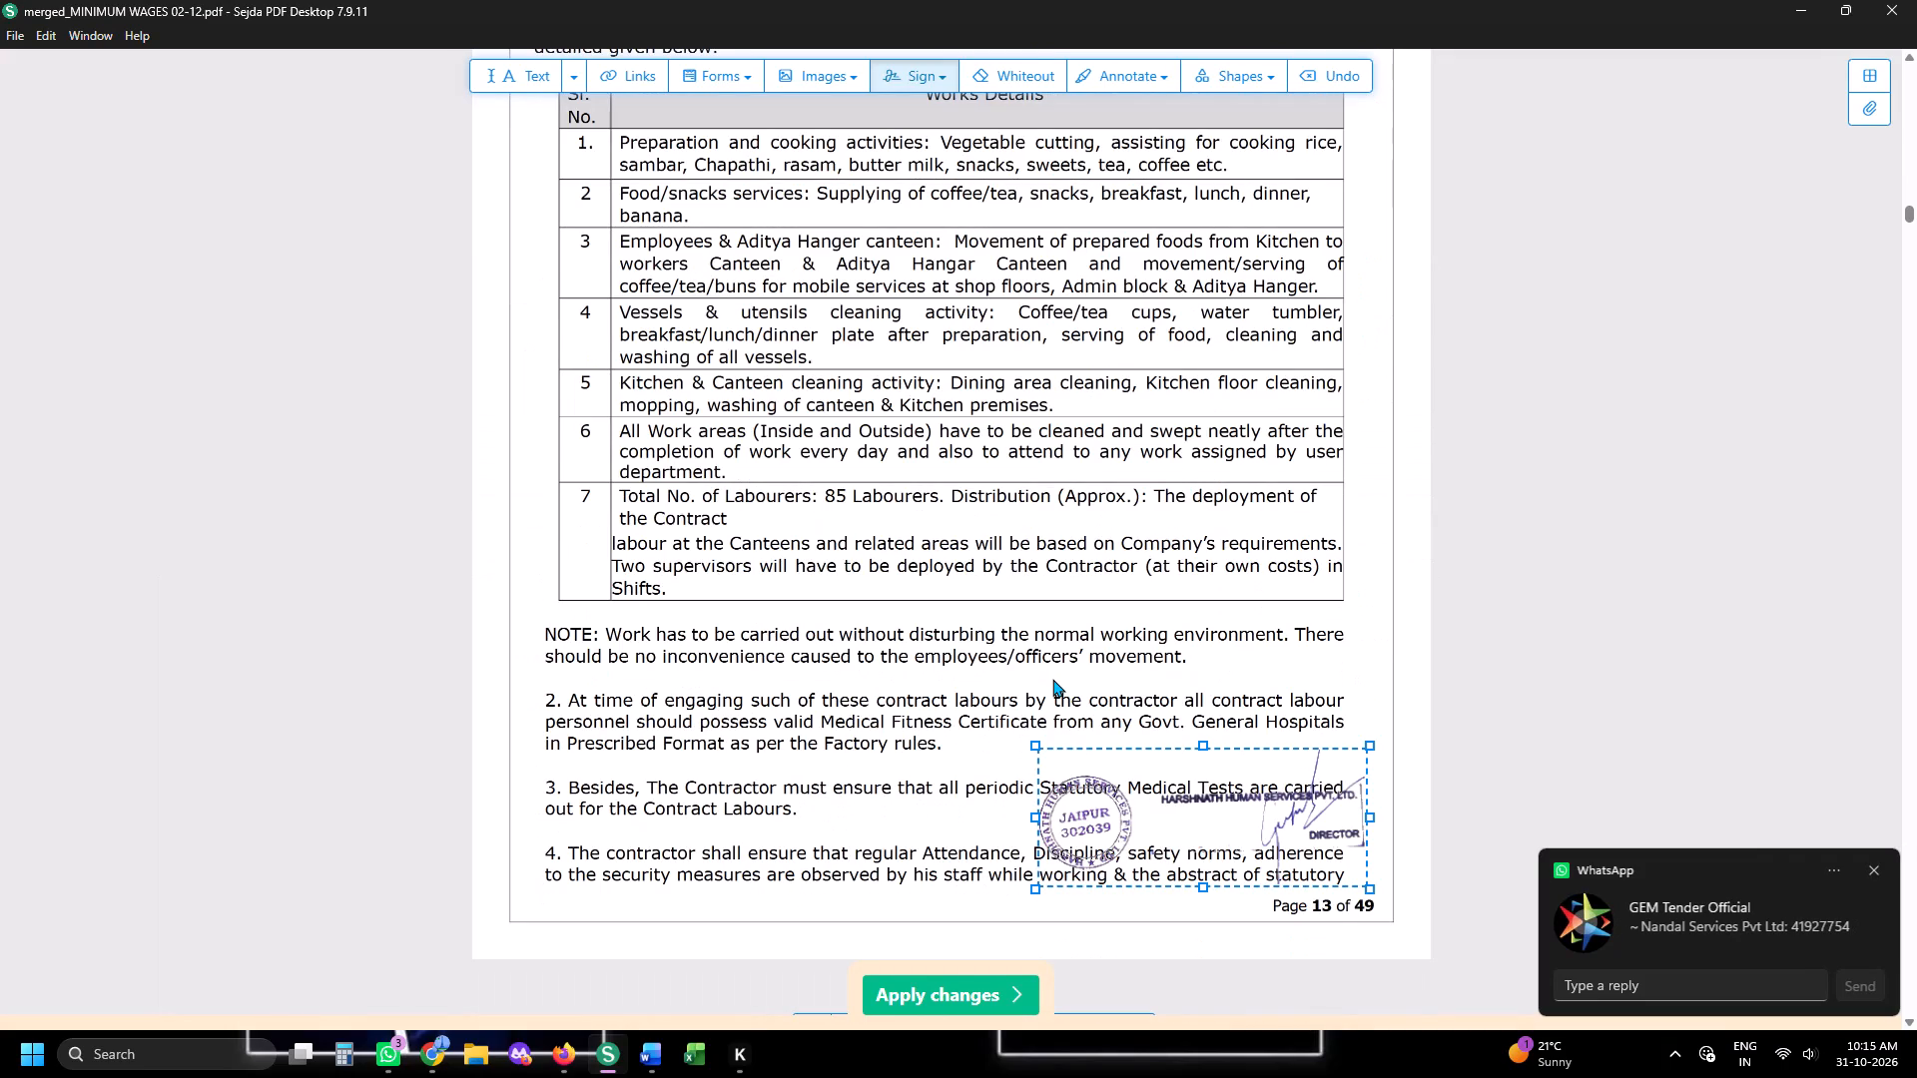
scroll(988, 710, "down", 19)
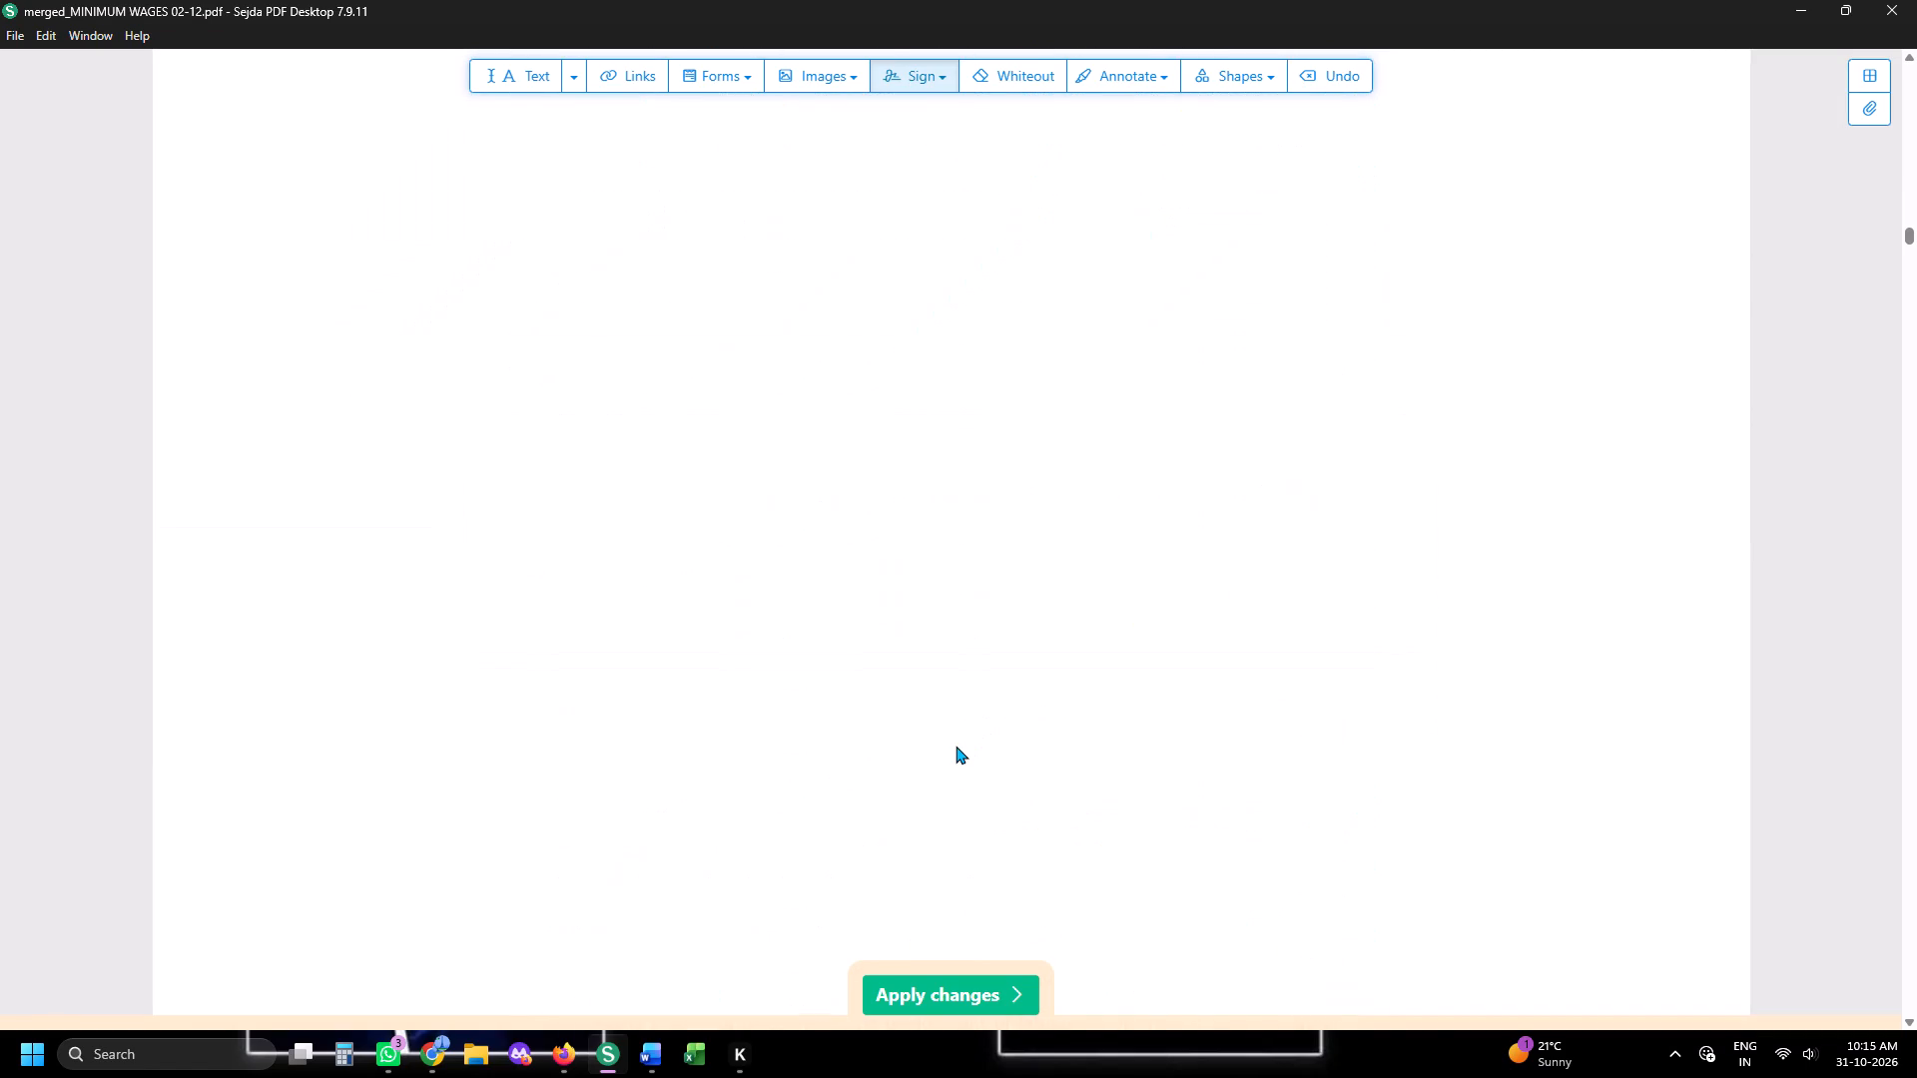
scroll(958, 661, "down", 13)
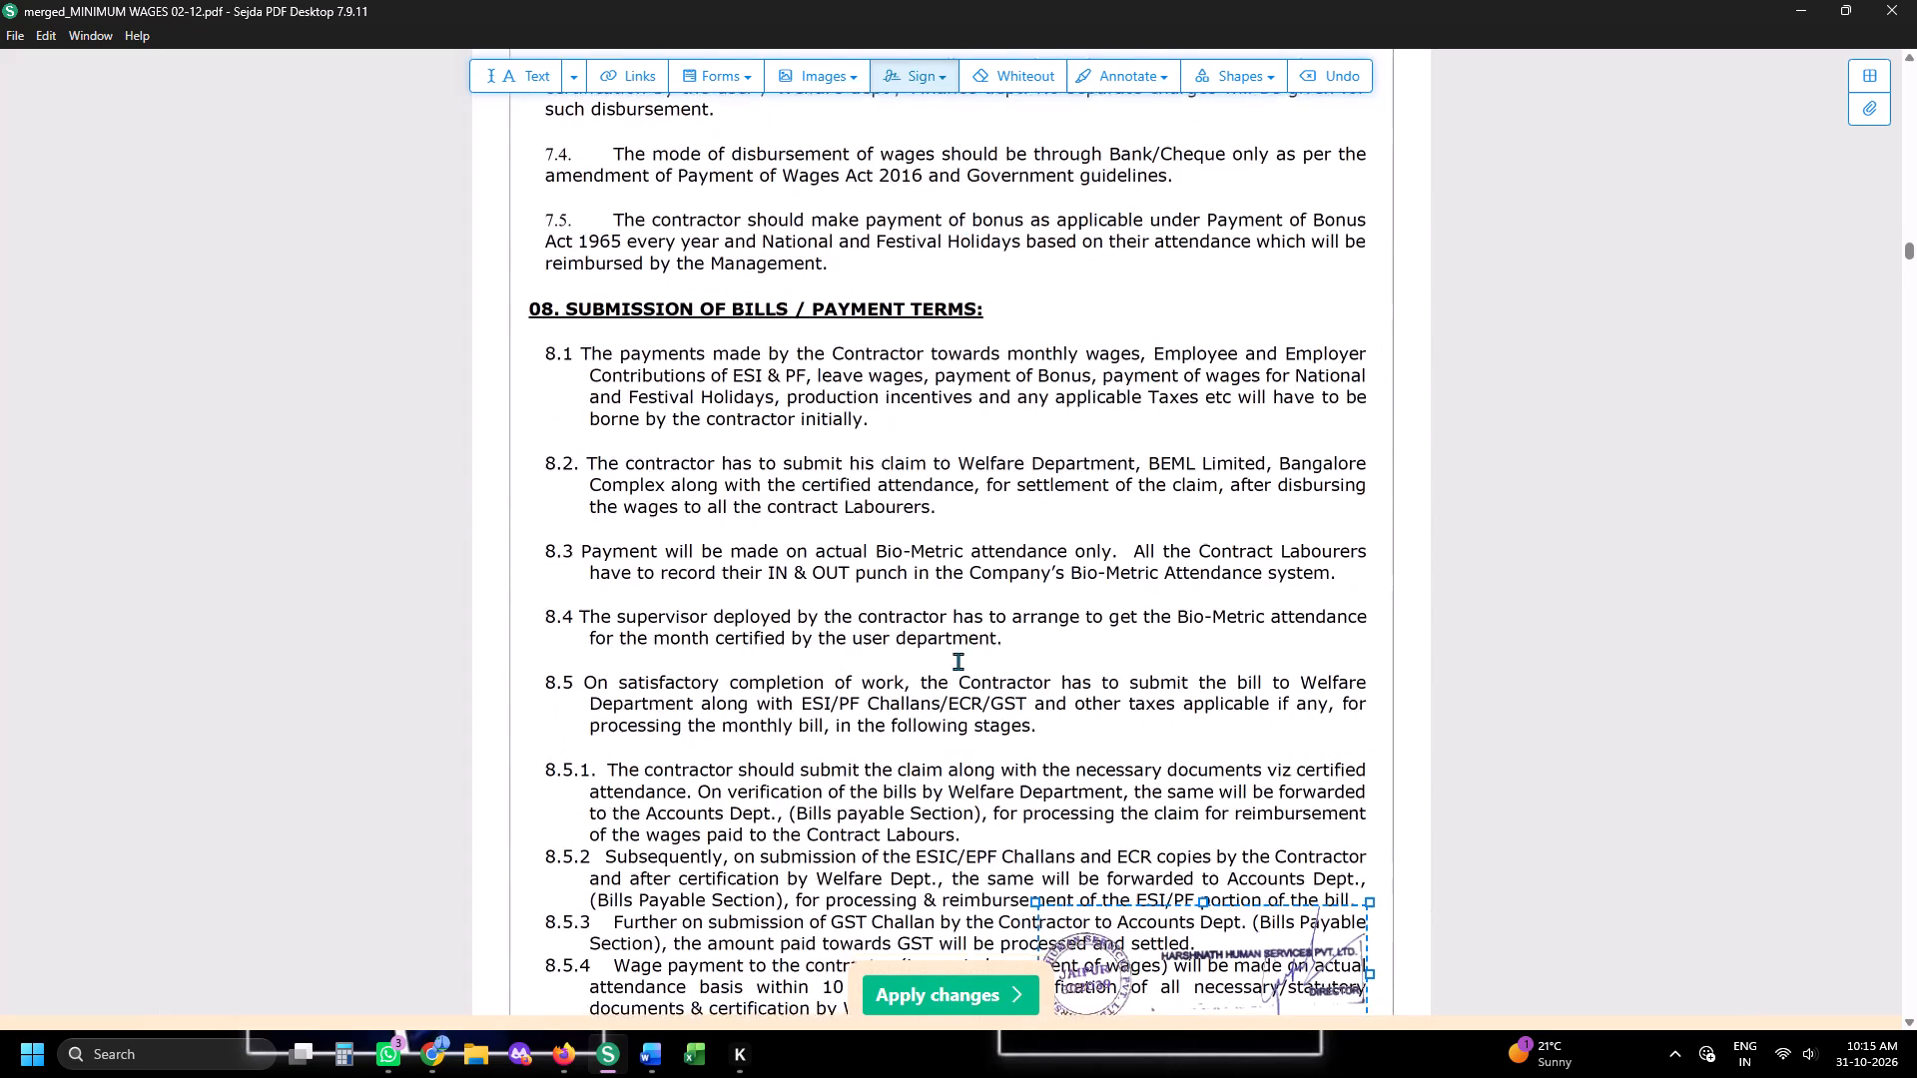
scroll(958, 661, "down", 12)
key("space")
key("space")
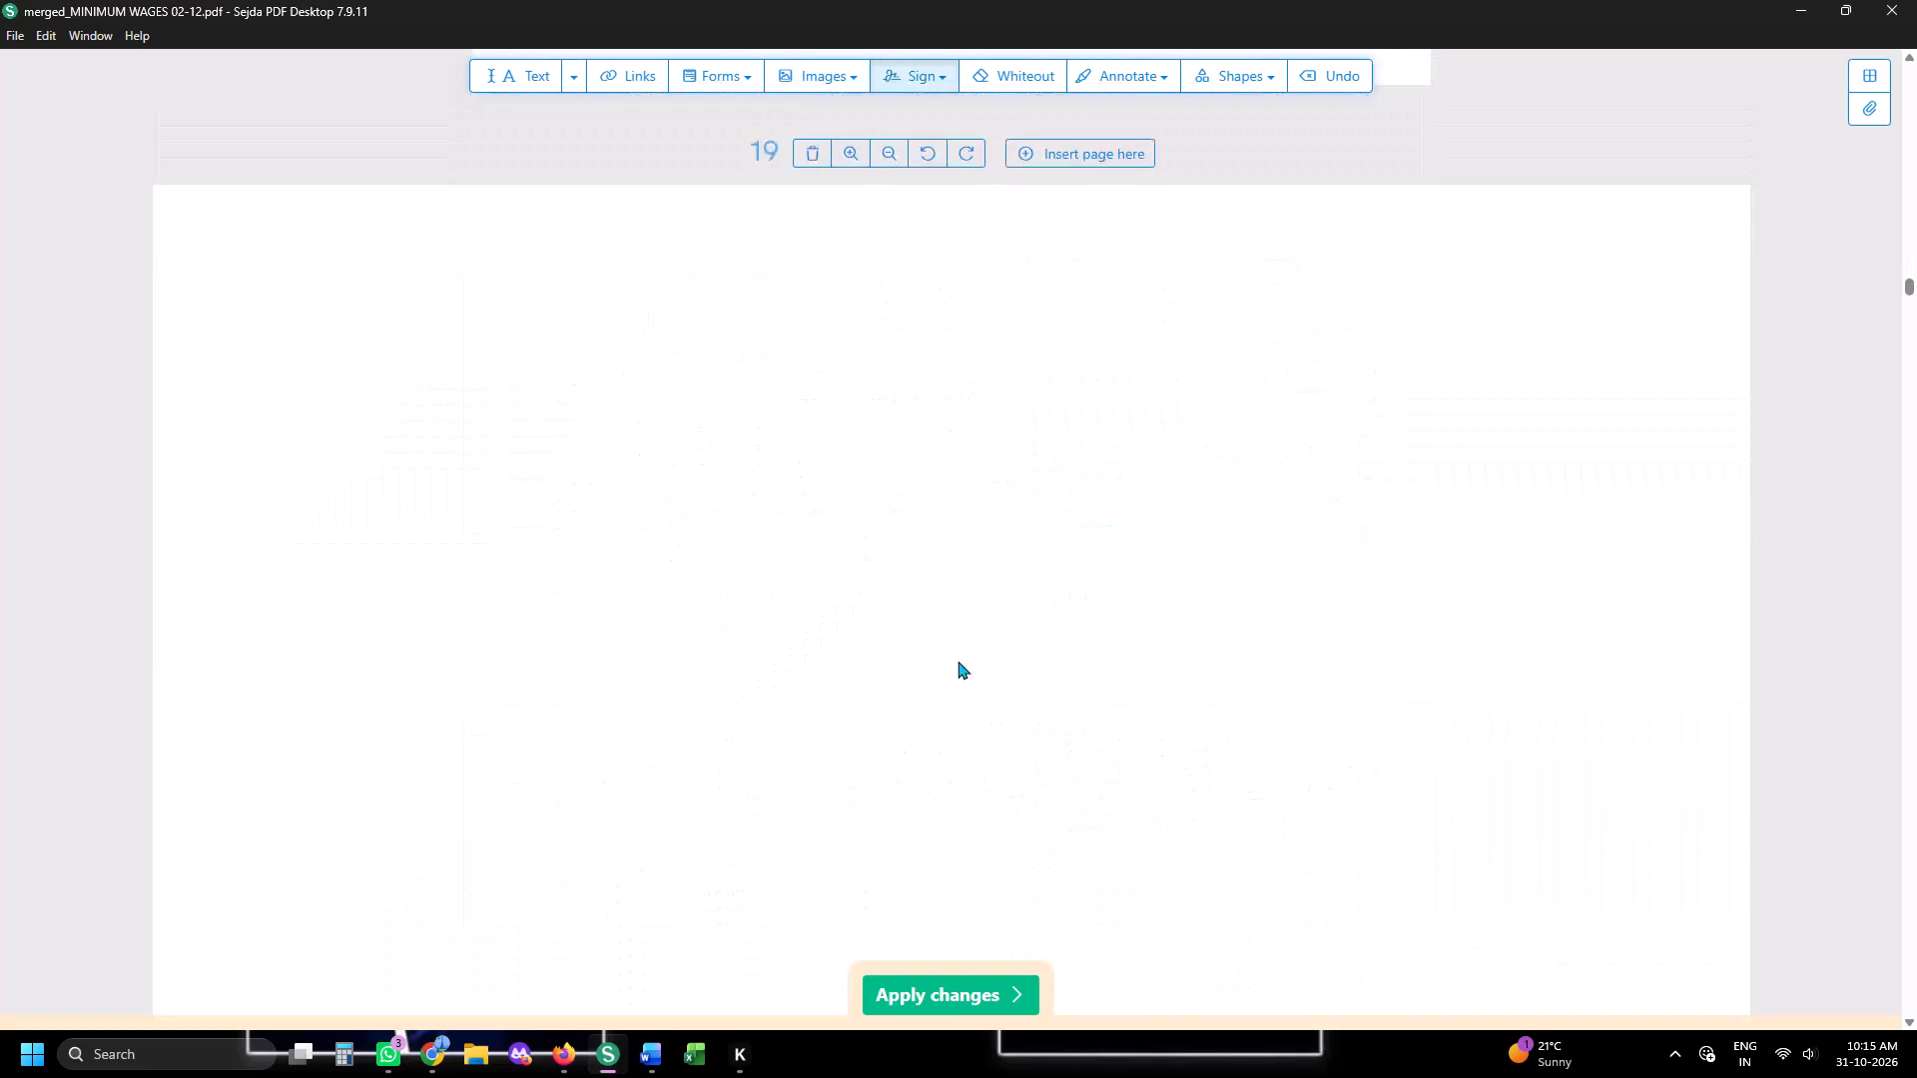
Review pages 19 to 29 of the tender document, checking the stamp placement and looking for sections the bidder must fill in.
key("space")
key("space")
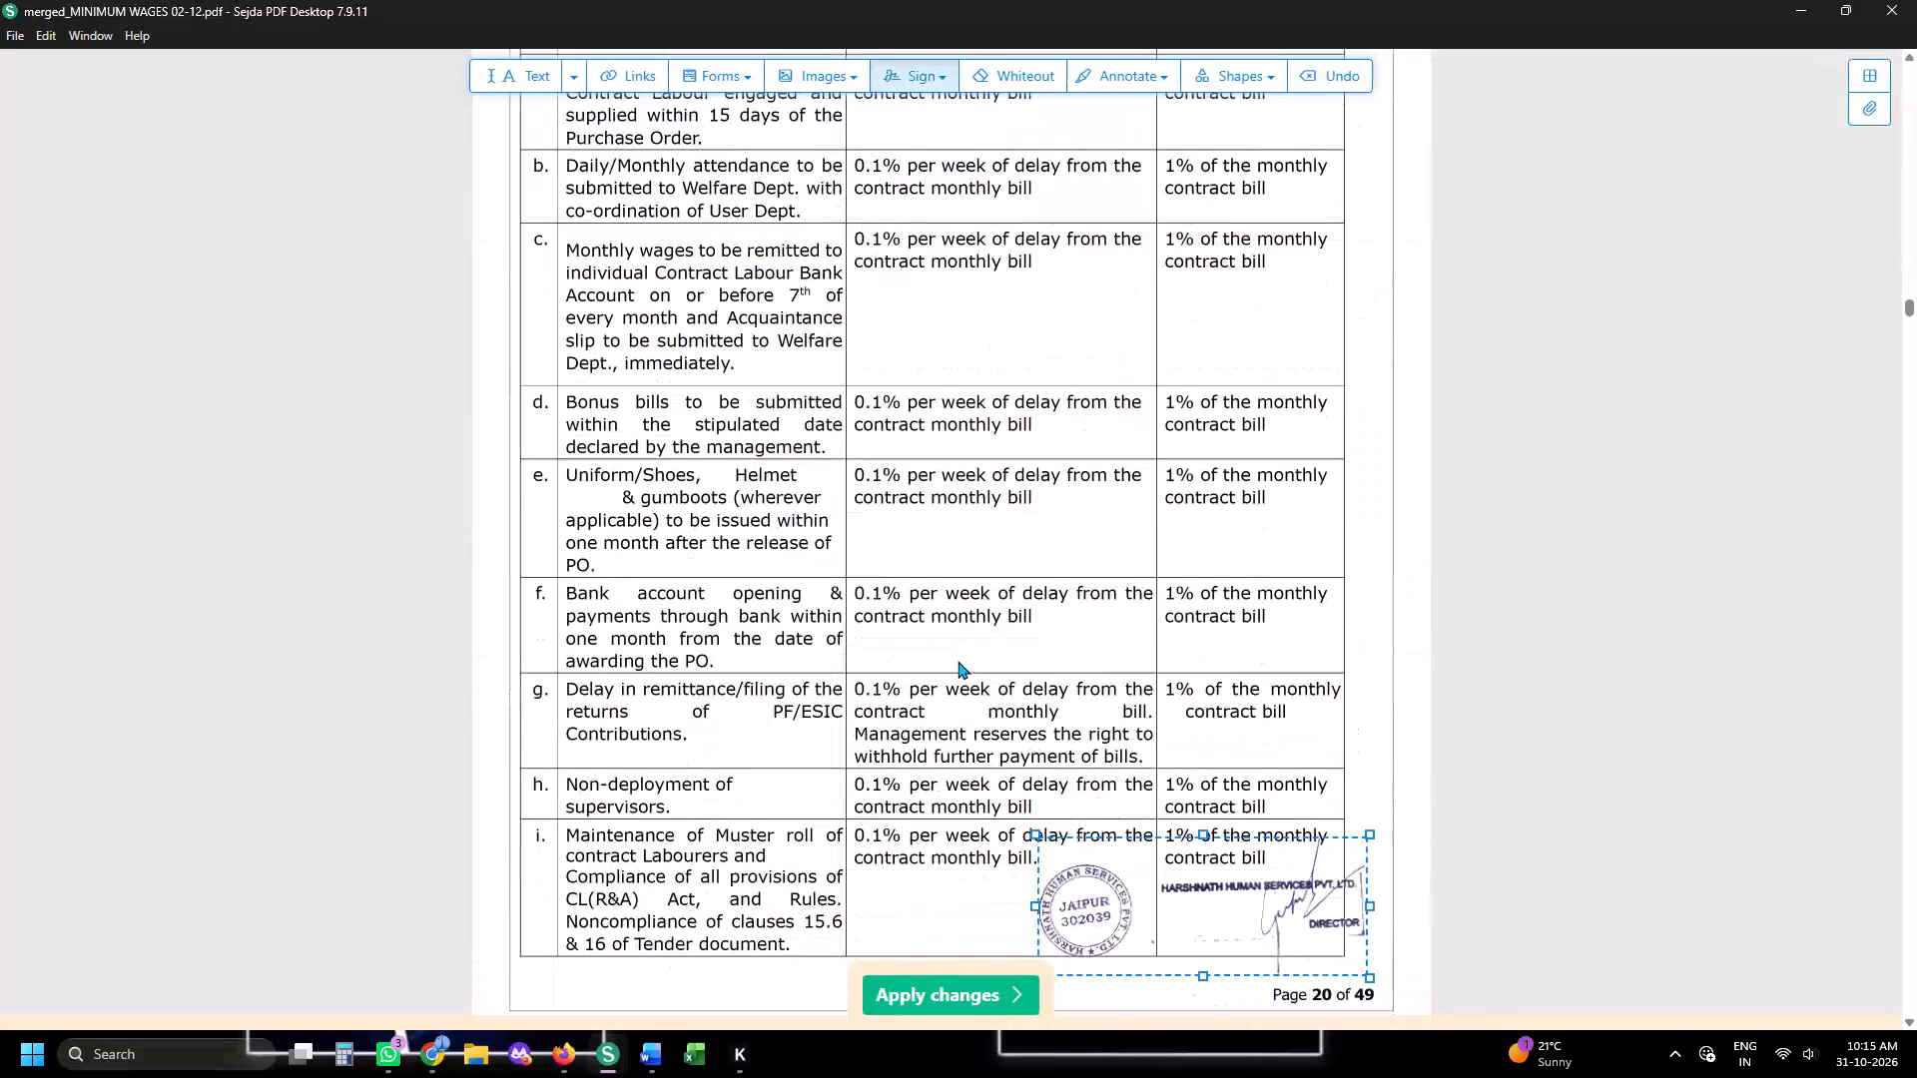
key("space")
scroll(958, 661, "up", 2)
scroll(958, 661, "down", 4)
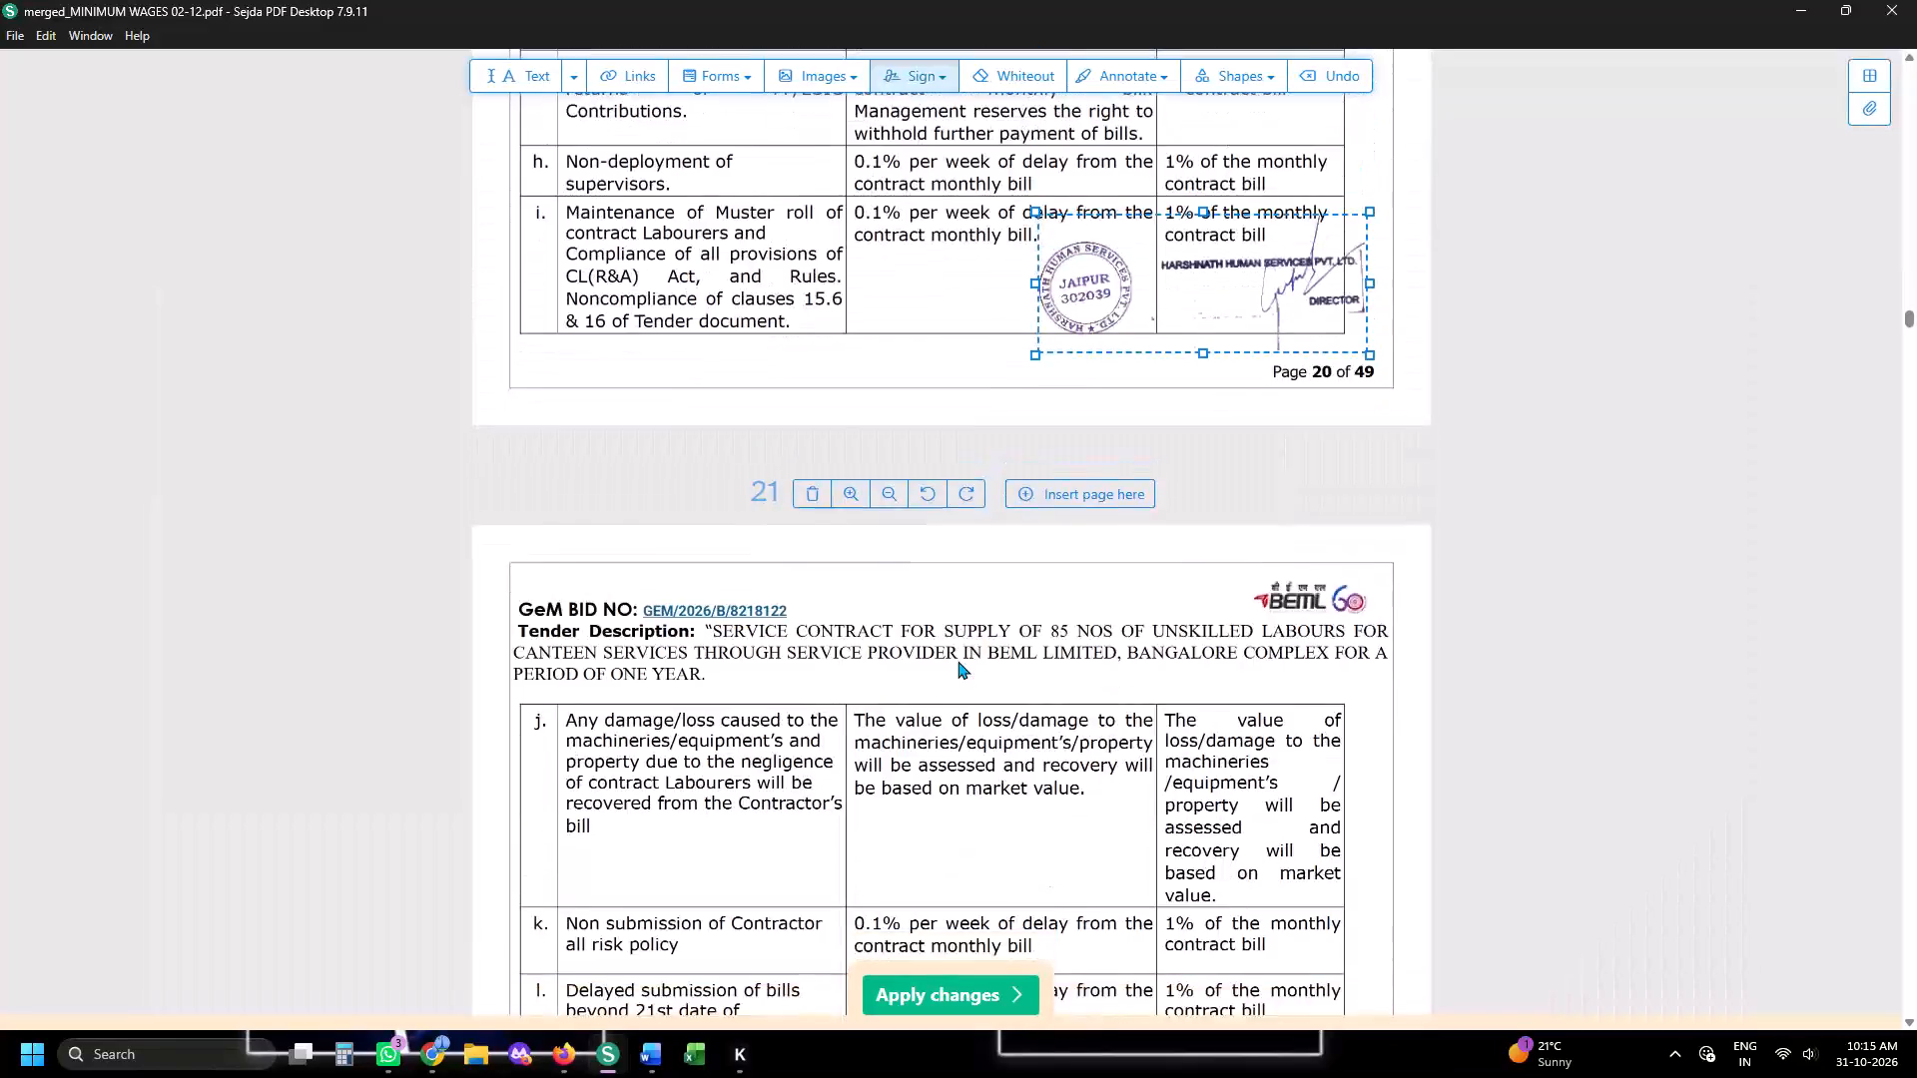
scroll(958, 661, "down", 8)
key("space")
key("space")
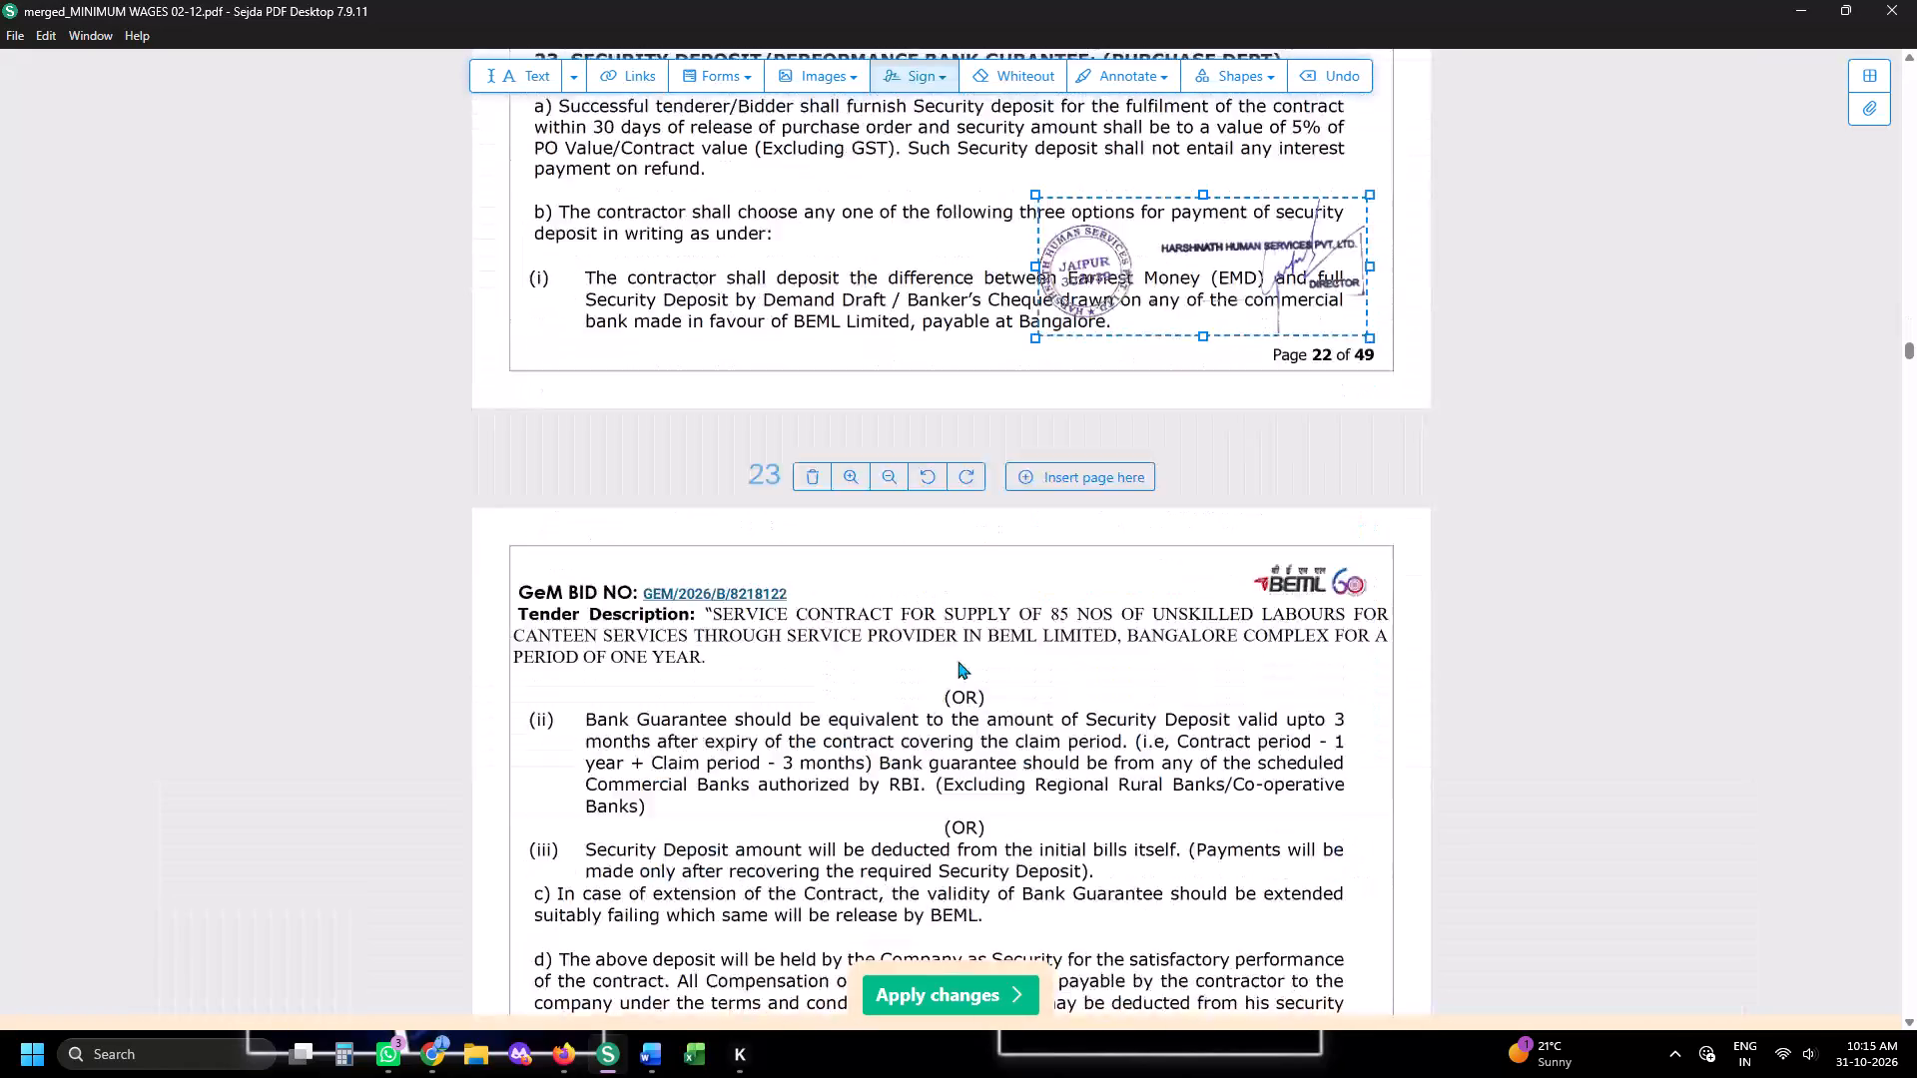
key("space")
key("space")
key("space")
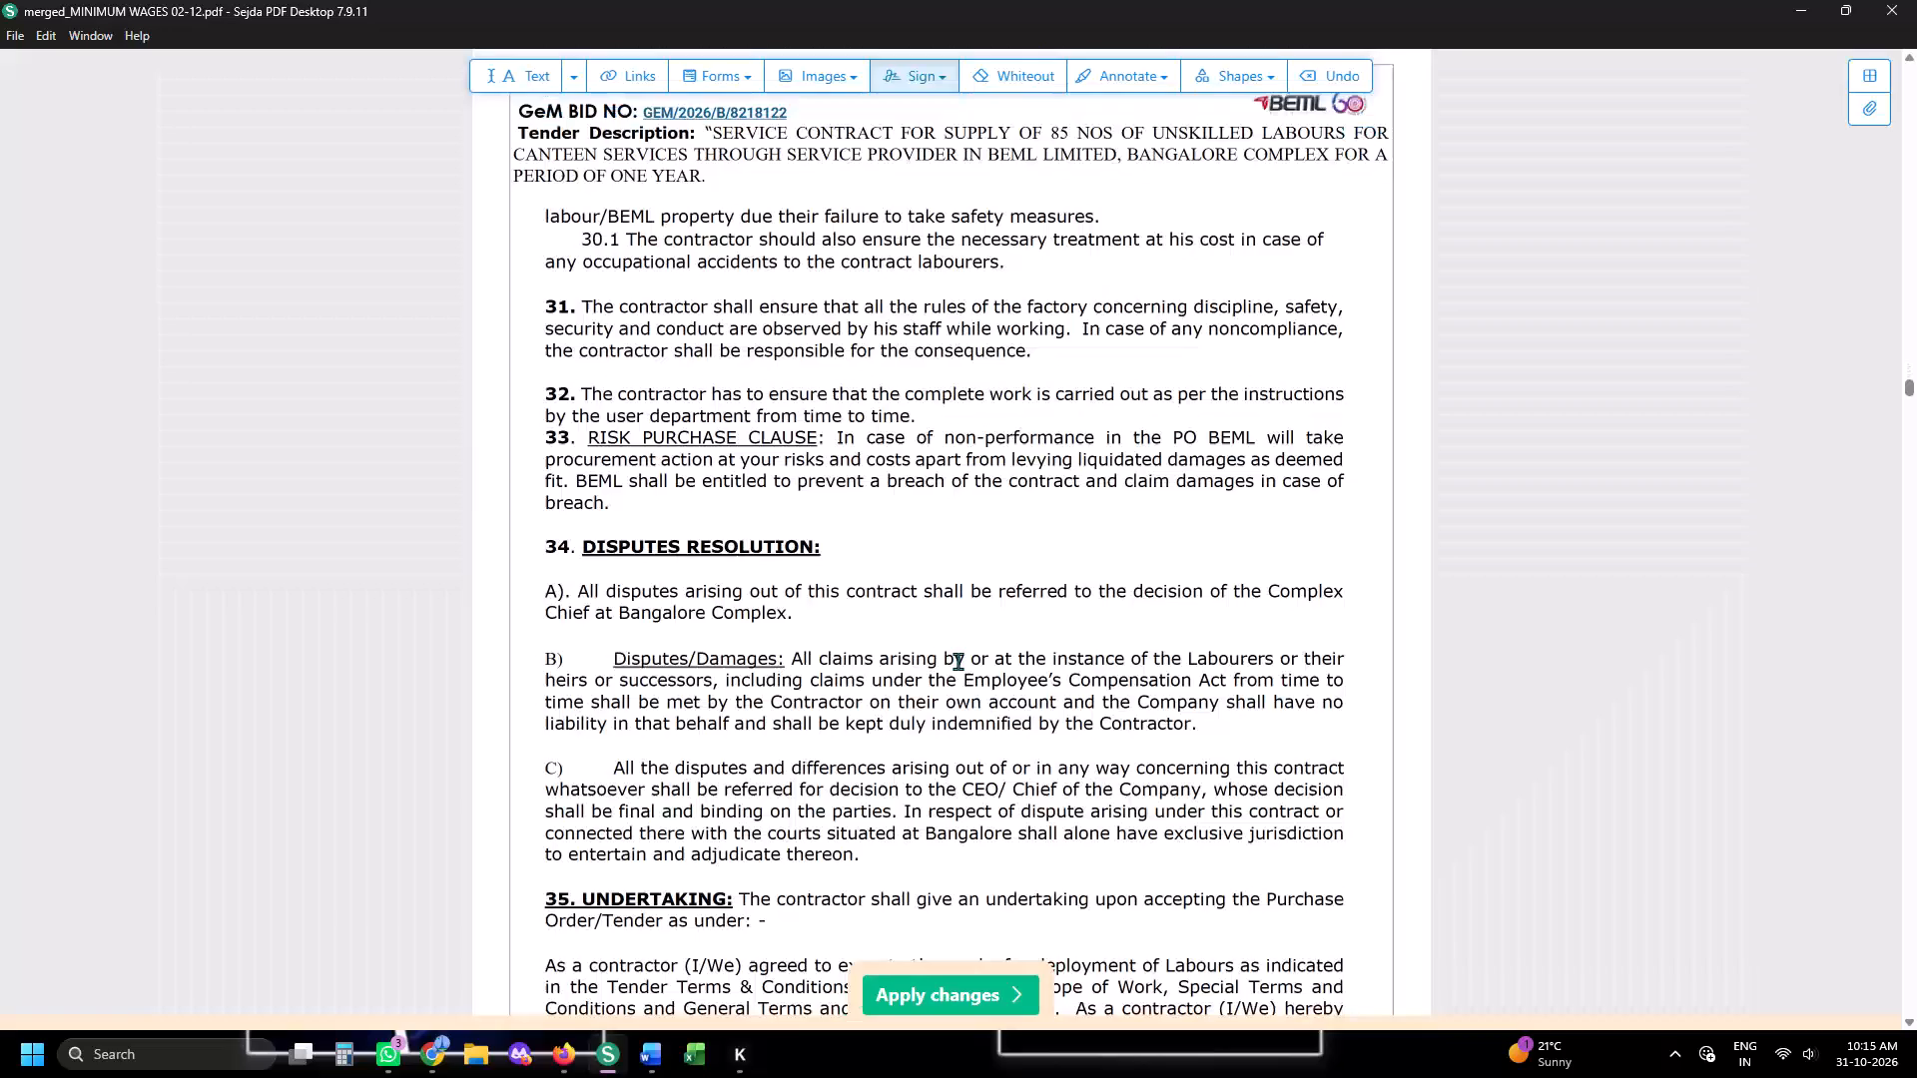
key("space")
key("space")
key("space")
key("space")
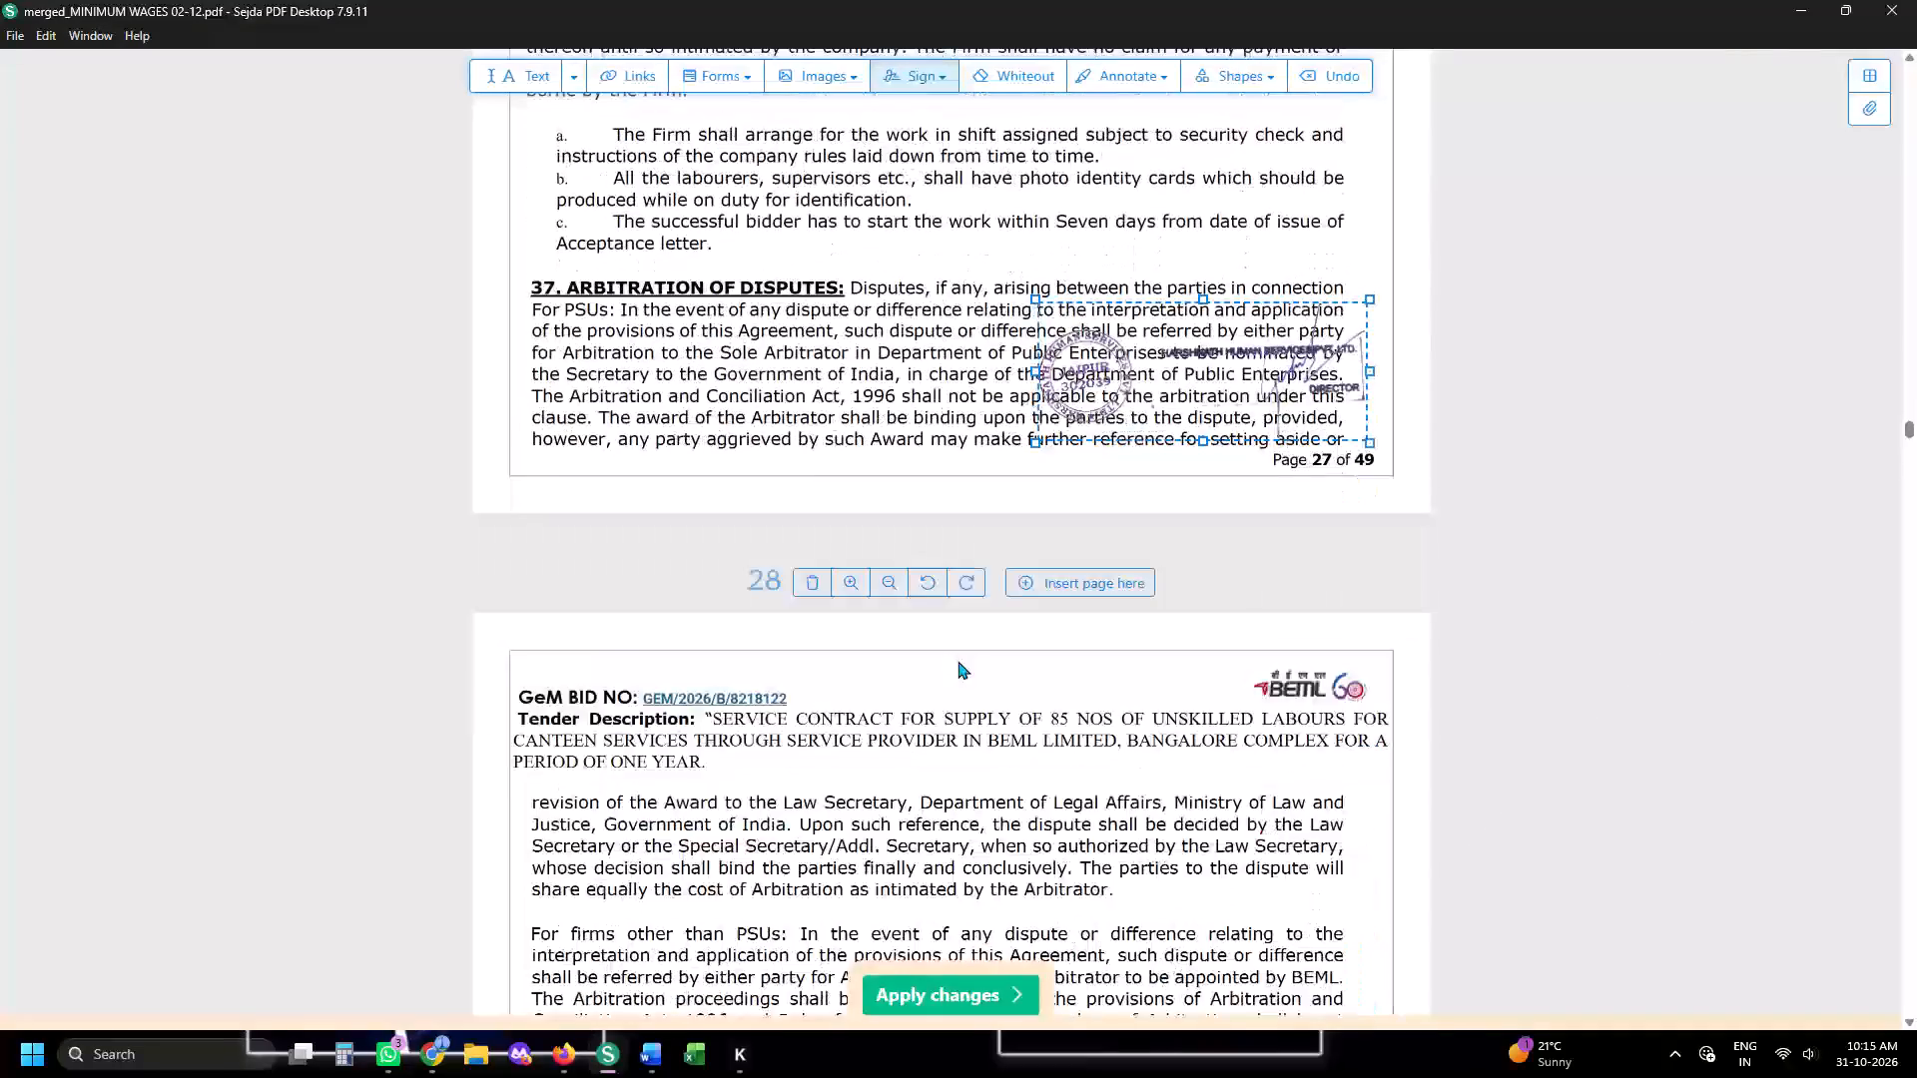
key("space")
key("space")
key("space")
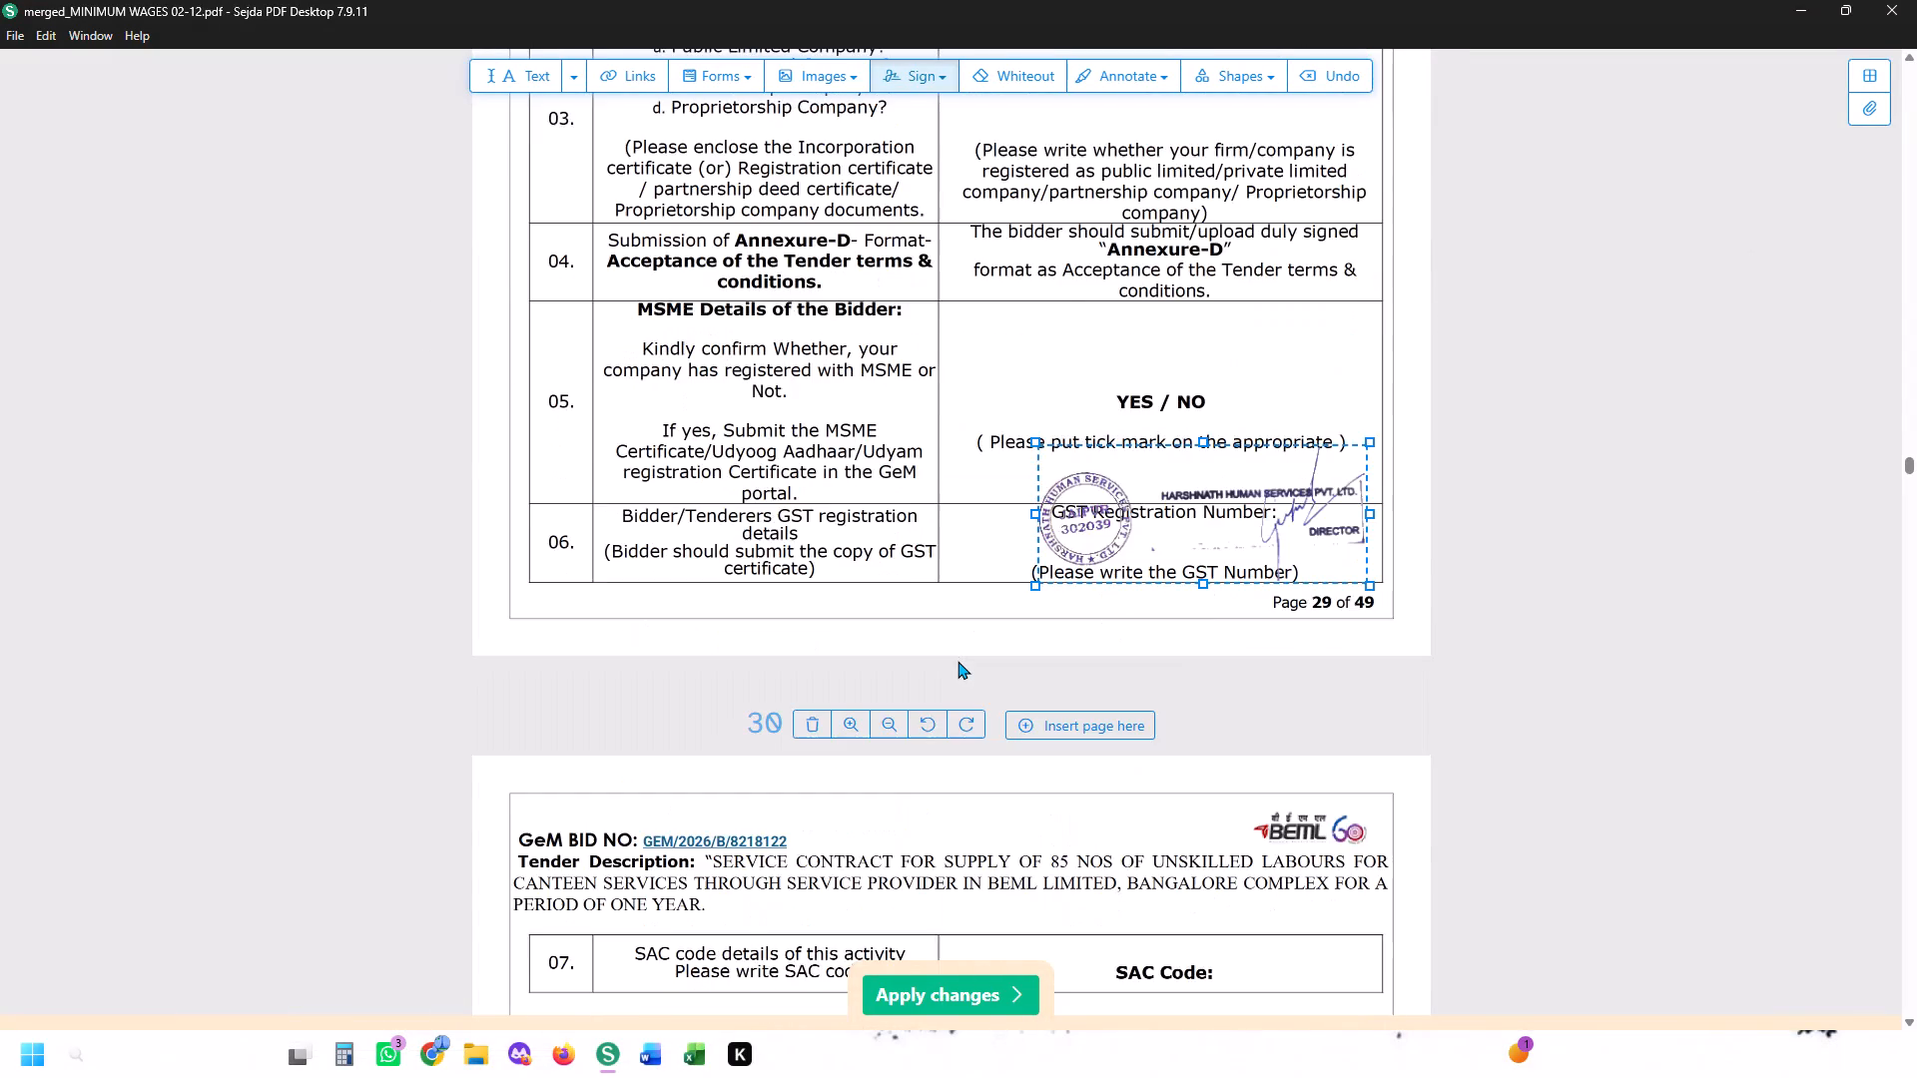
Add the company name "Harshnath Human Services Pvt Ltd" as text in the details cell of row 01 in Annexure-C, page 29.
scroll(958, 661, "up", 6)
left_click(506, 72)
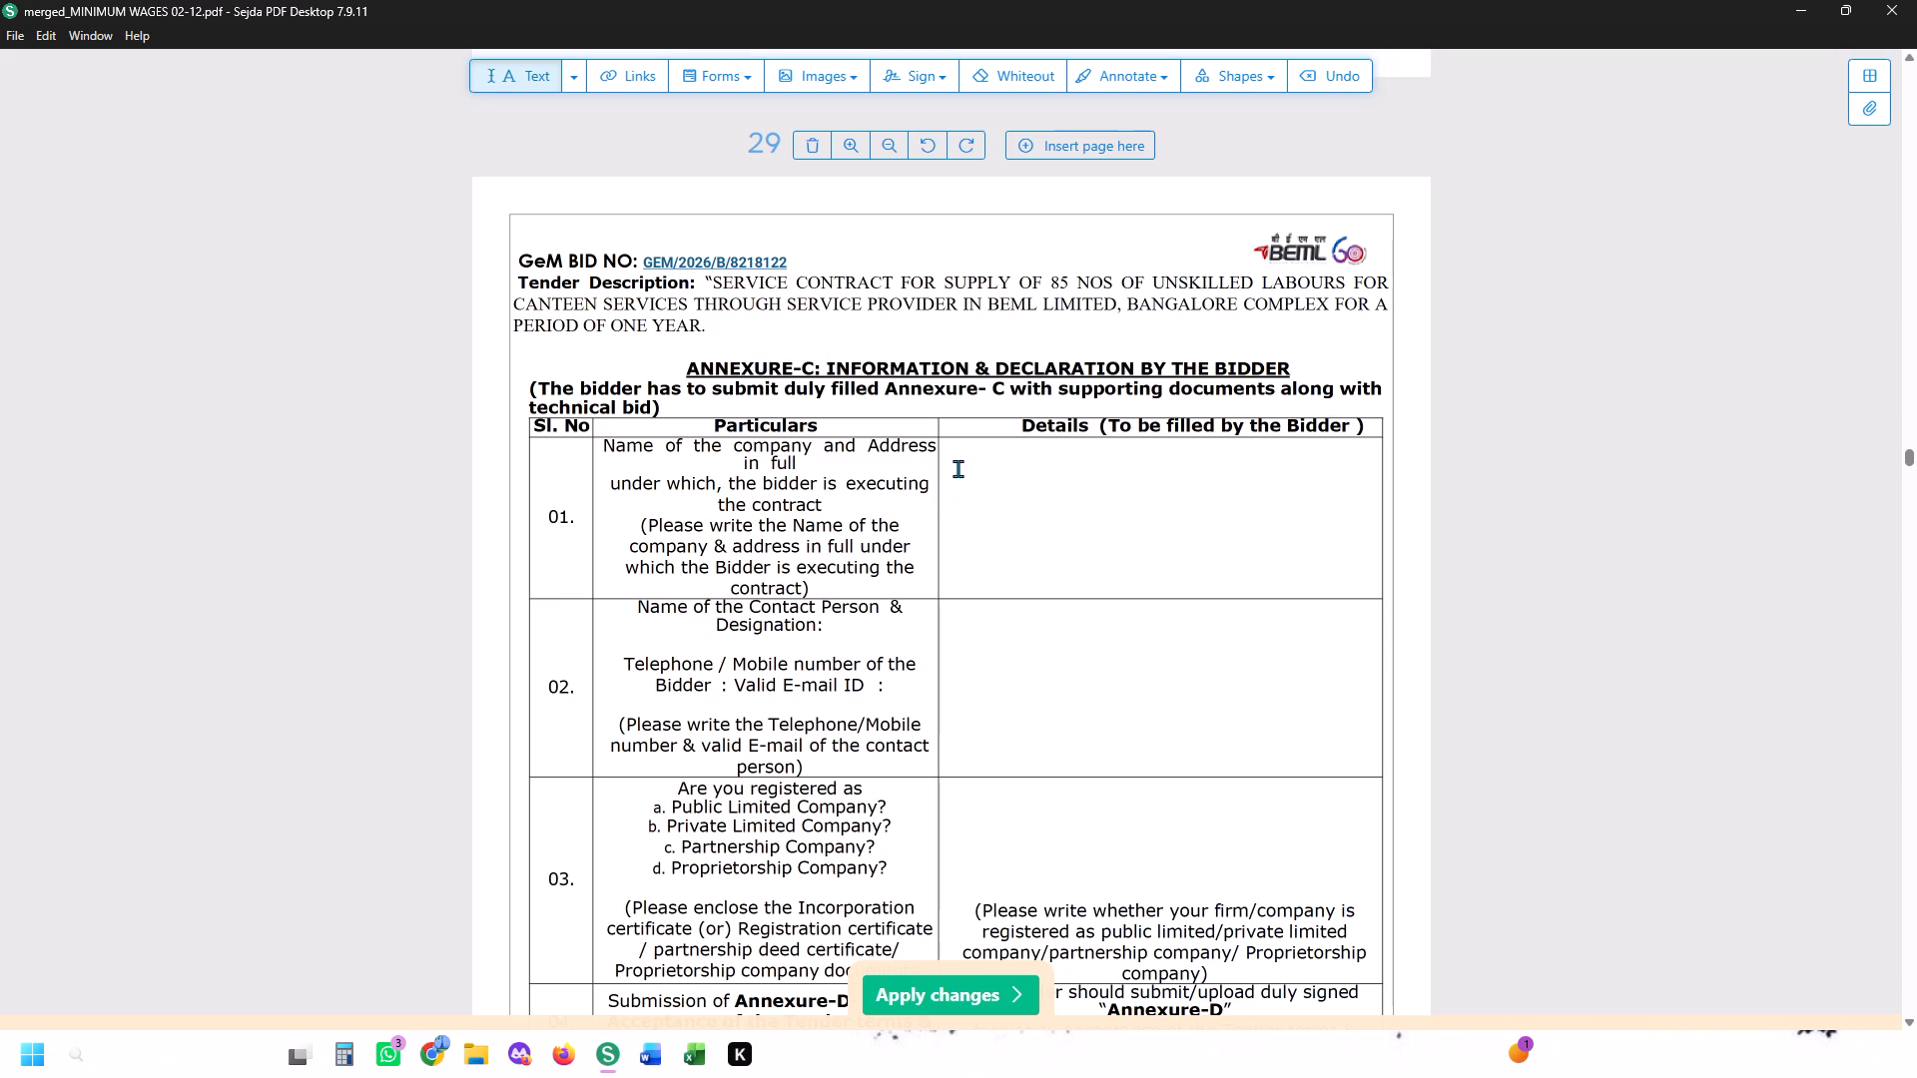
left_click(958, 468)
key("super+v")
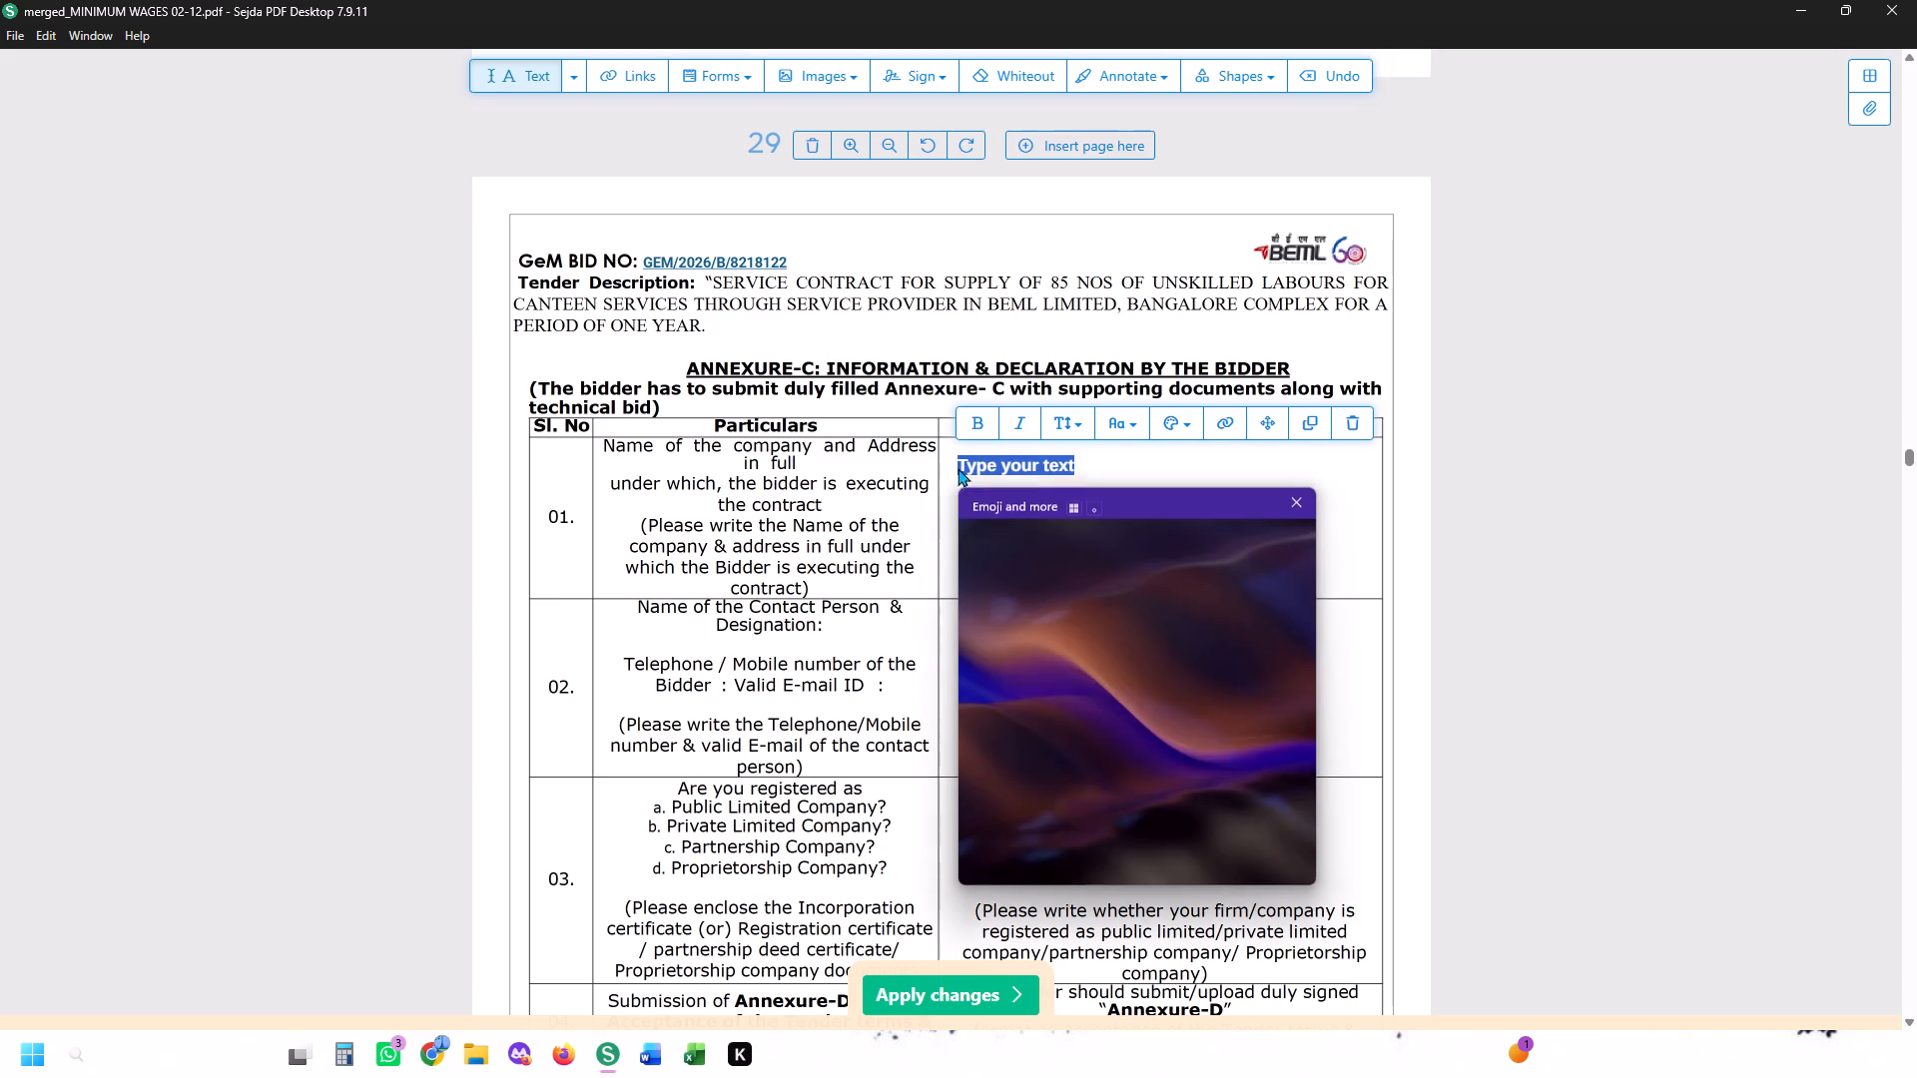
key("End")
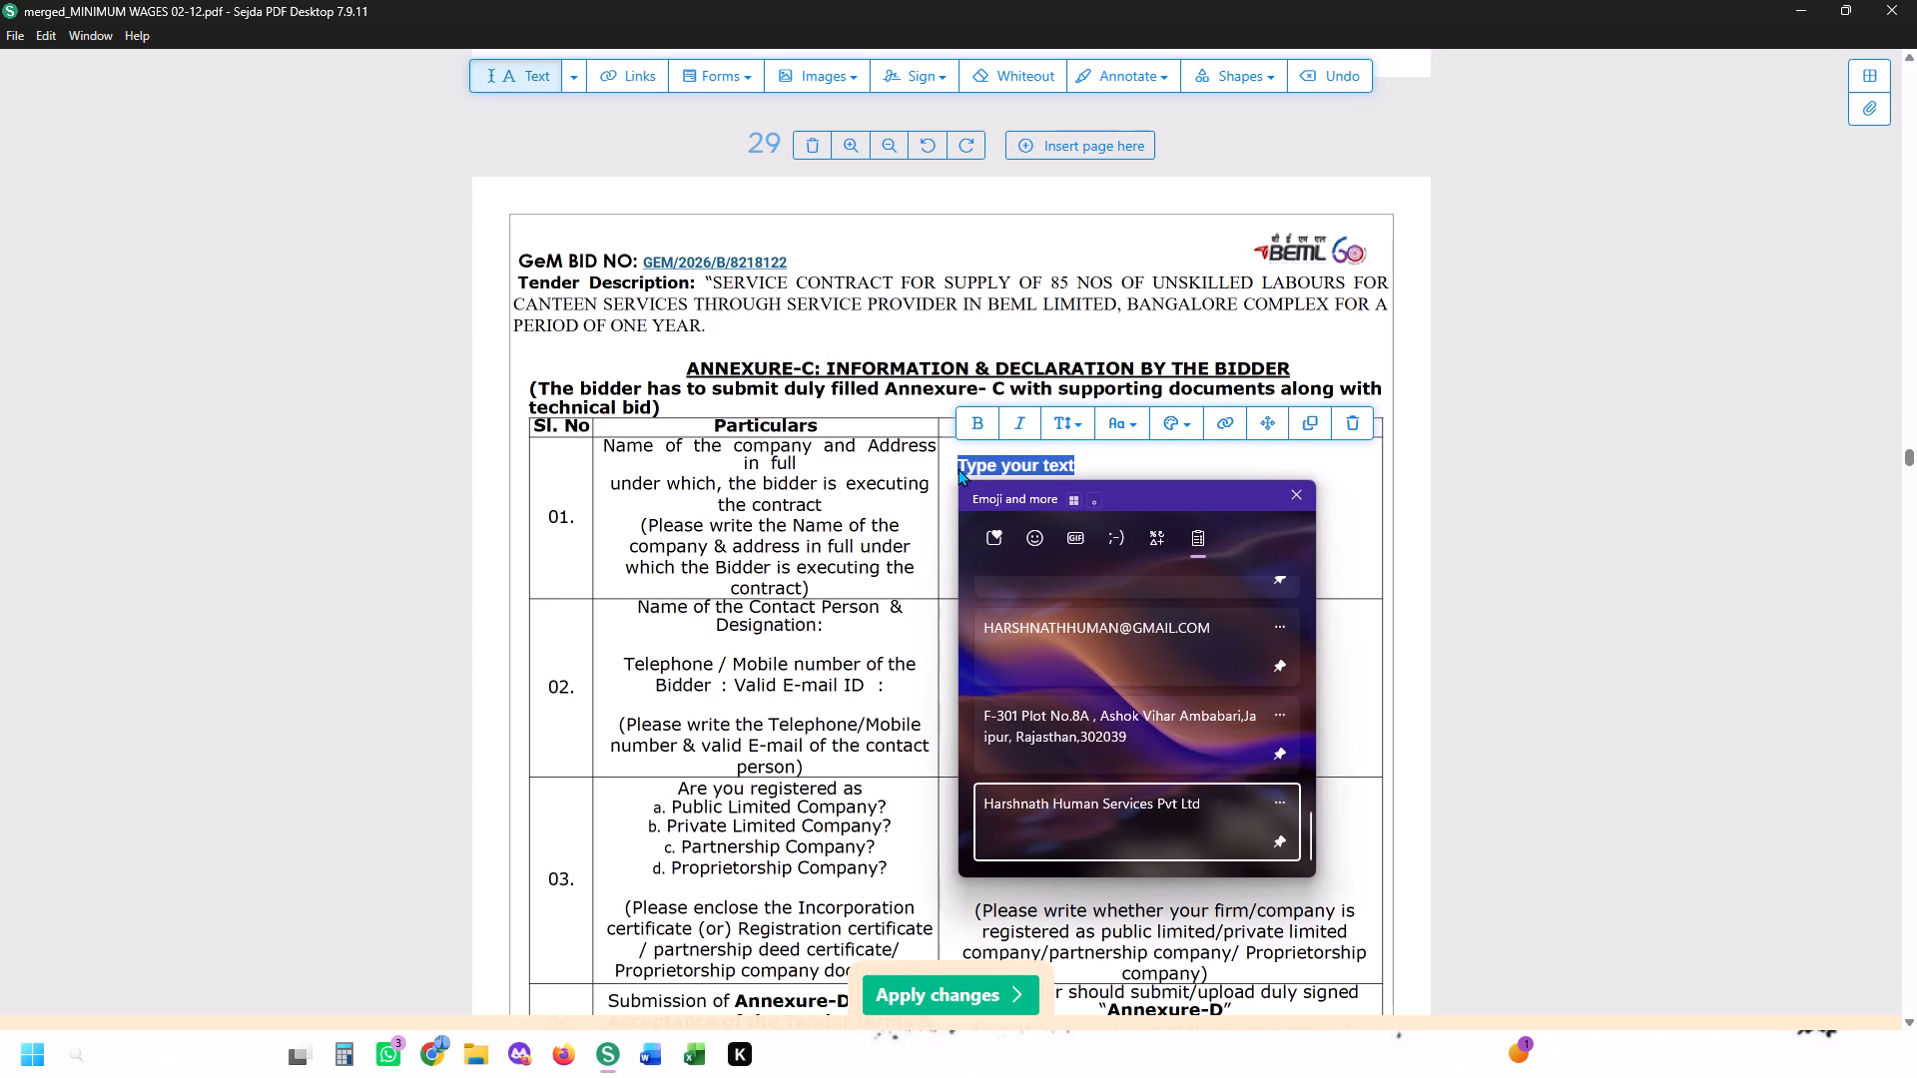
key("Return")
key("ctrl+v")
key("Return")
key("Return")
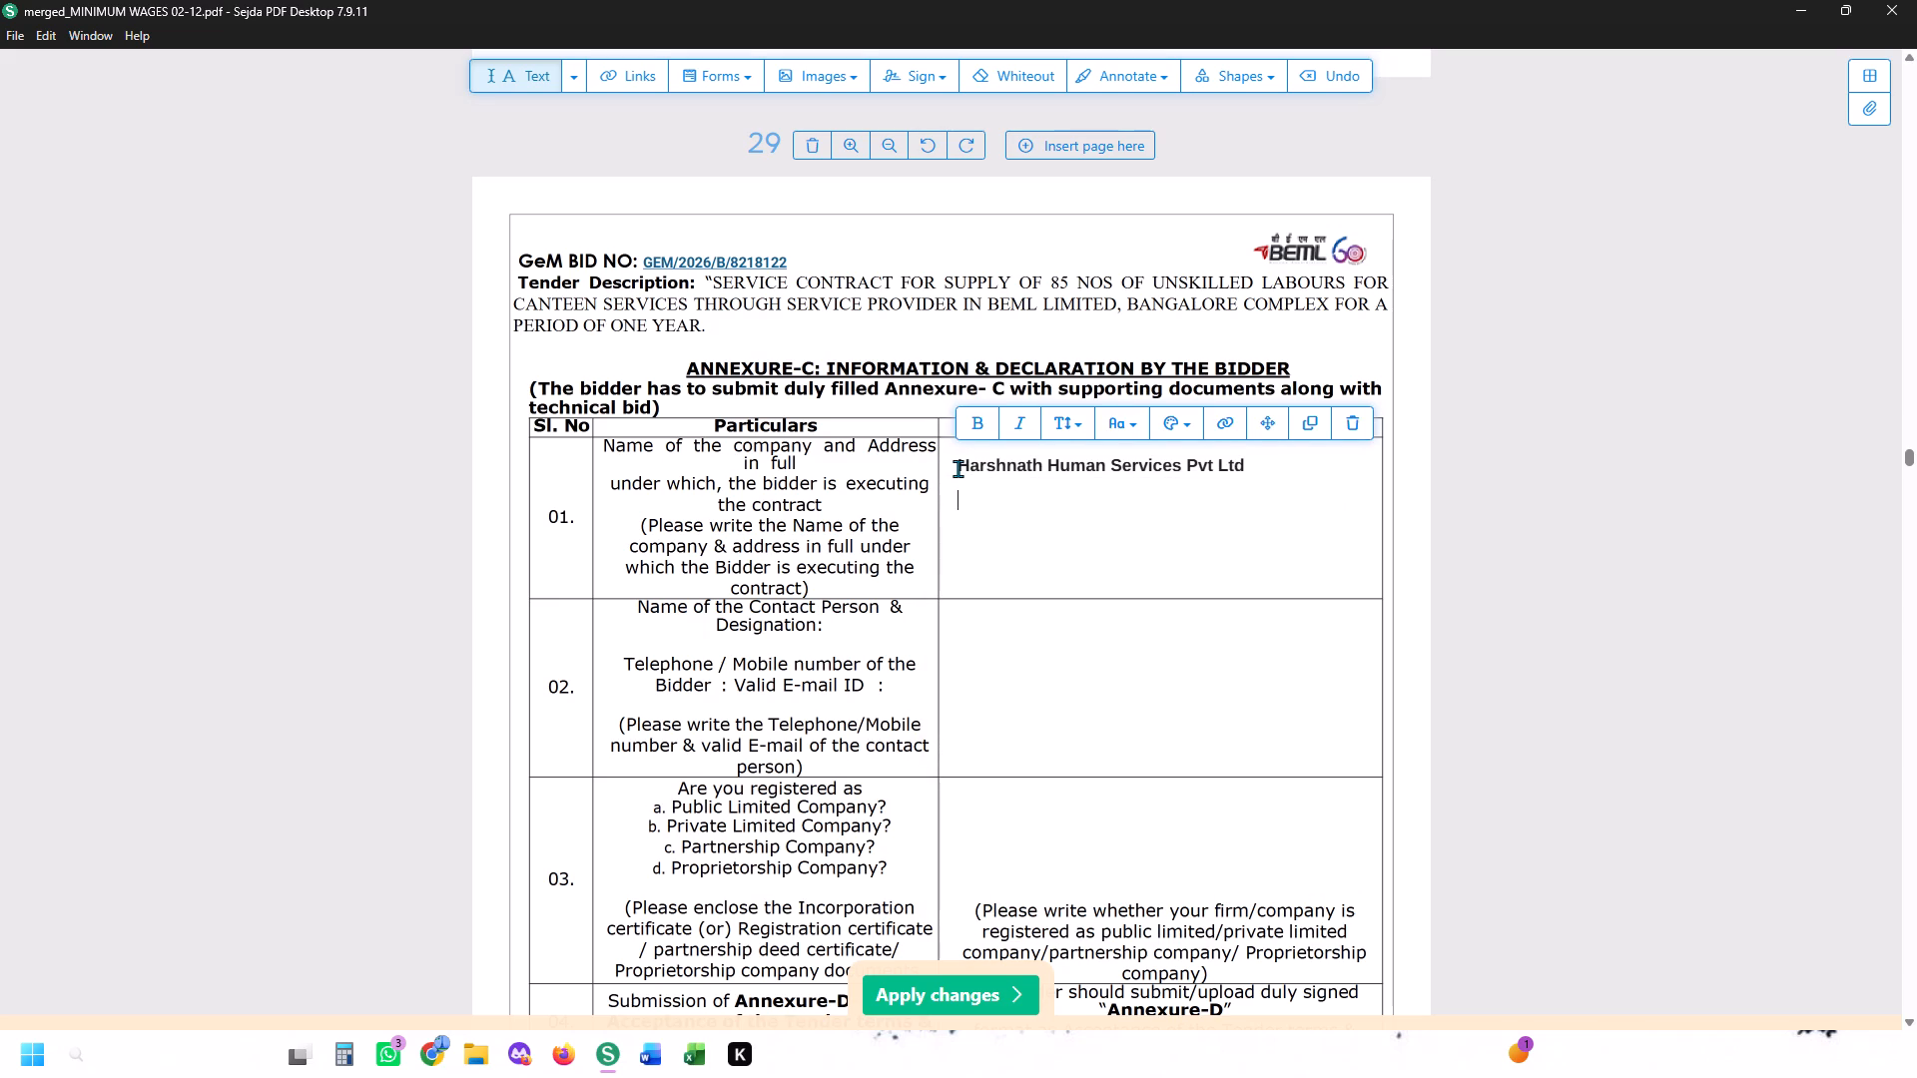
Add the company's saved postal address below its name in Annexure-C row 01, breaking it before "Jaipur" to fit the cell.
key("super+v")
key("End")
key("Up")
key("Return")
key("ctrl+v")
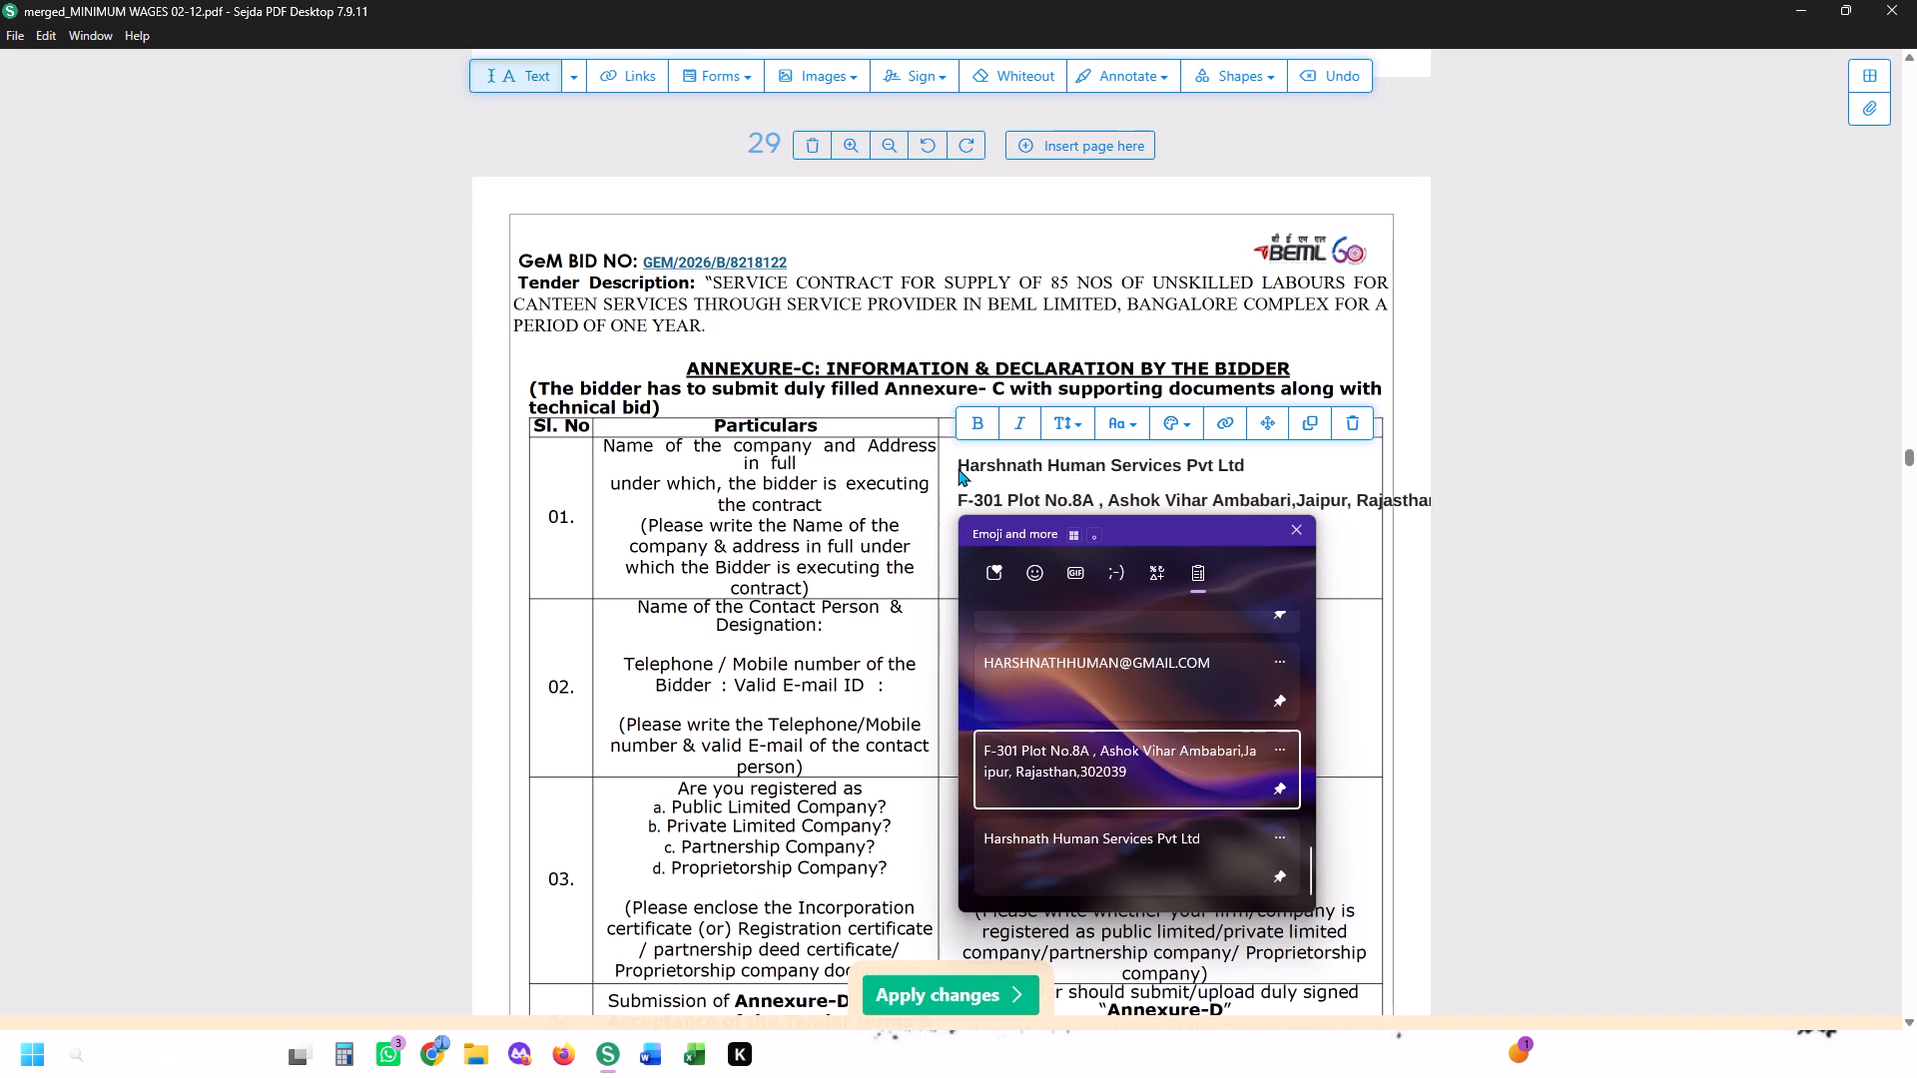
left_click(1300, 506)
key("Return")
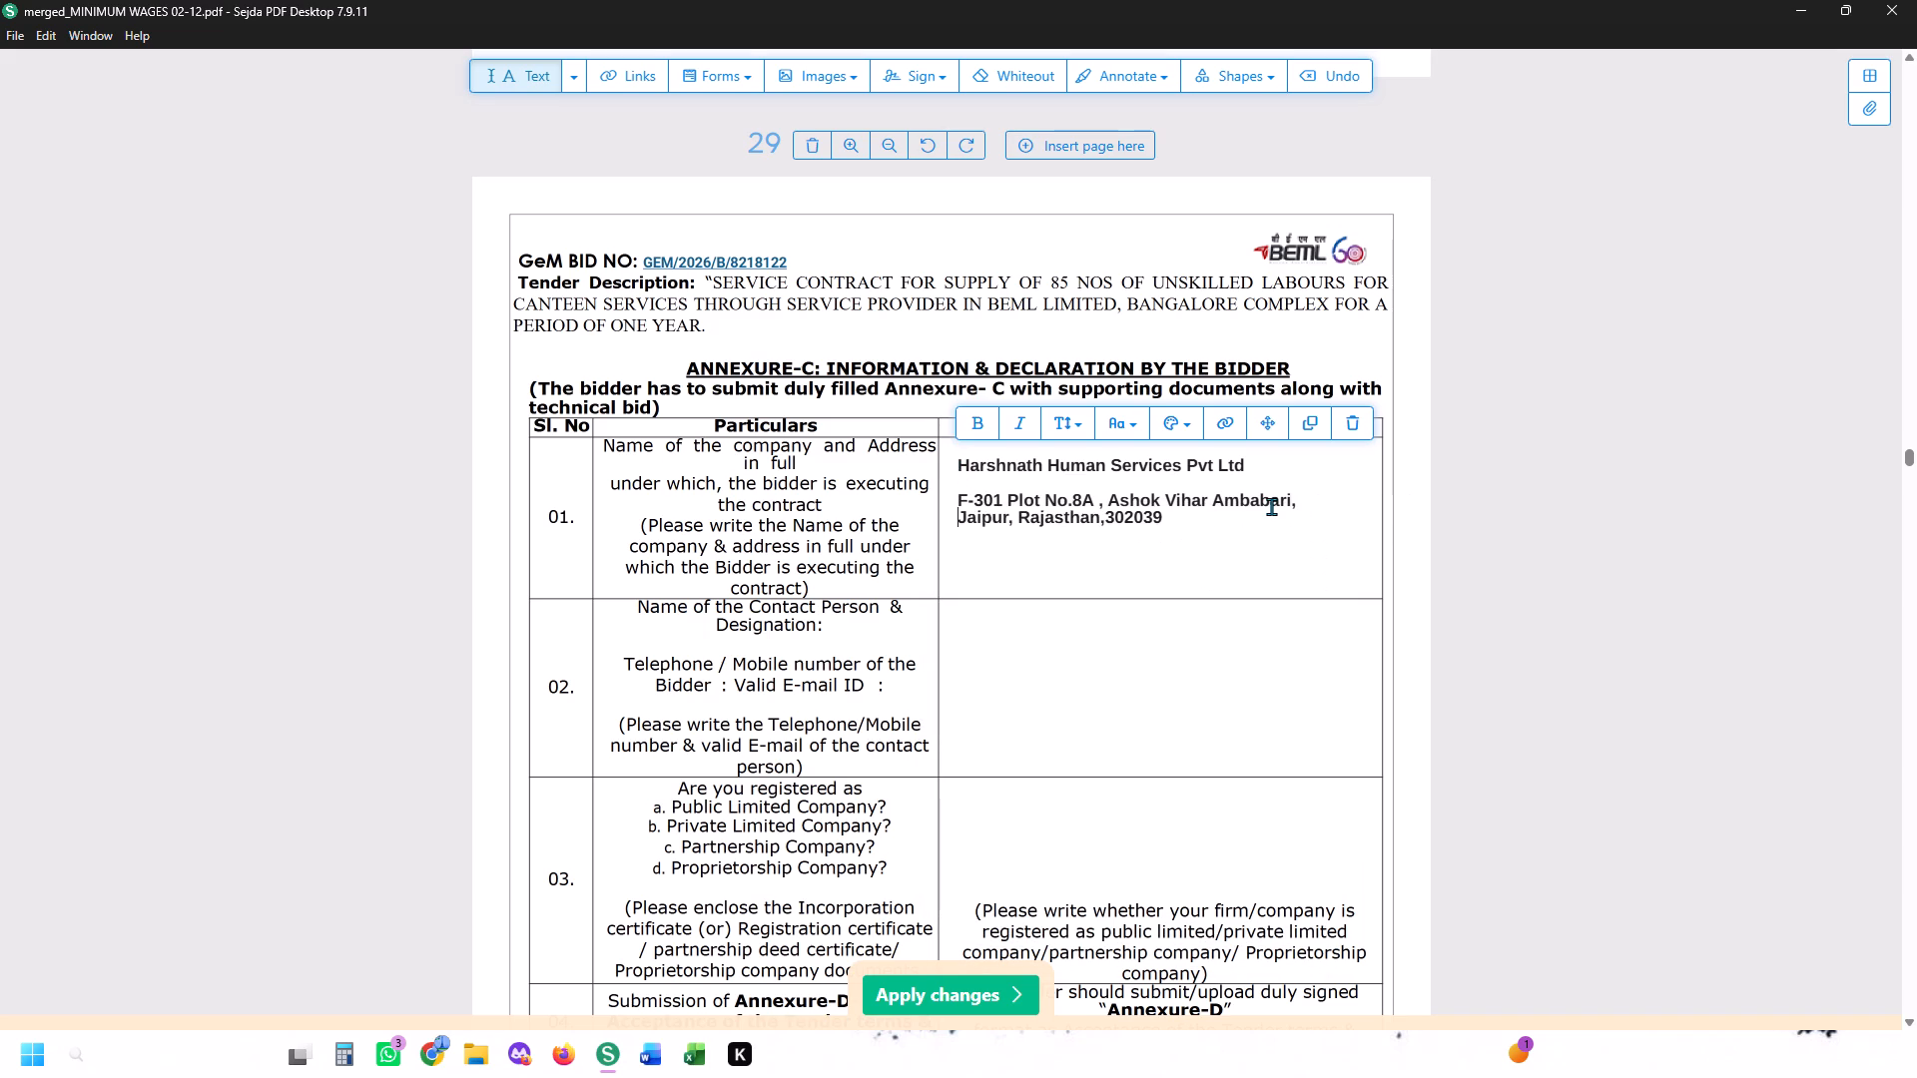
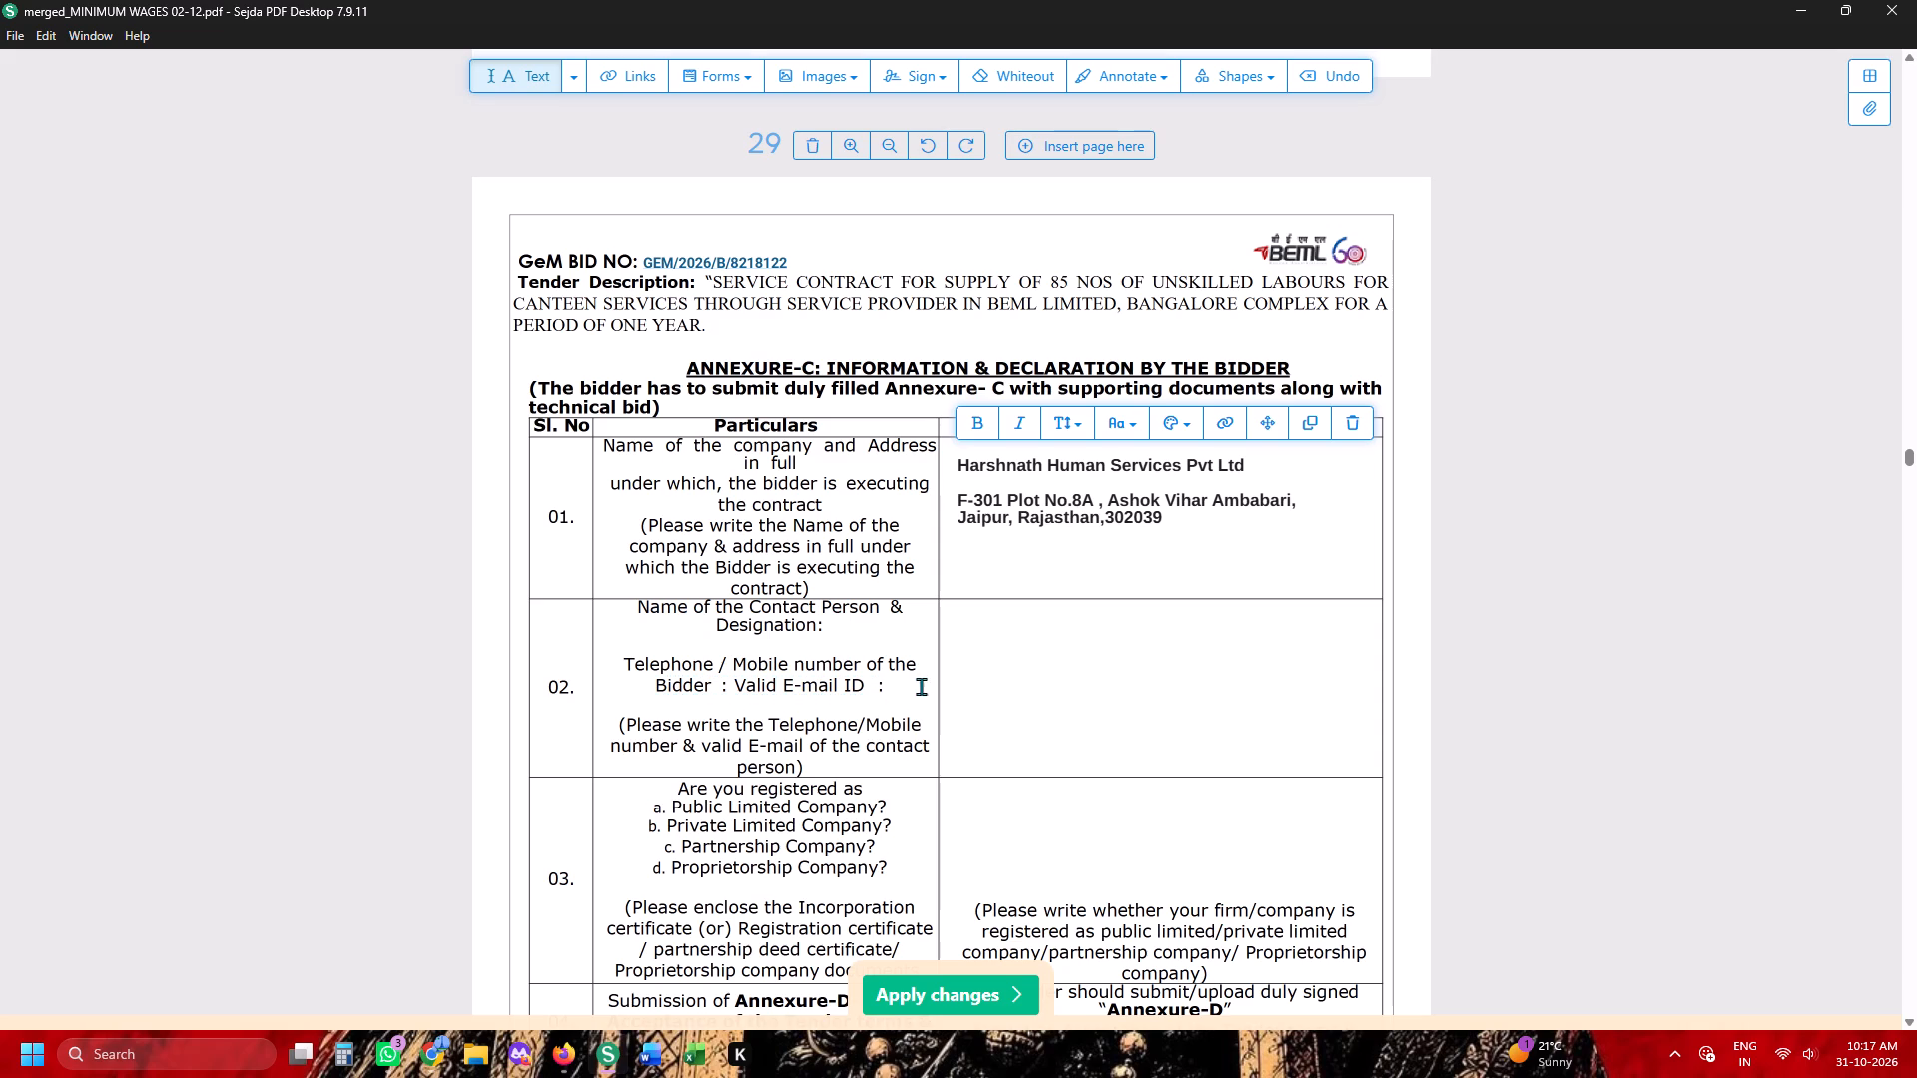
Add the contact person's name in capitals as text in the details cell of Annexure-C row 02.
left_click(964, 622)
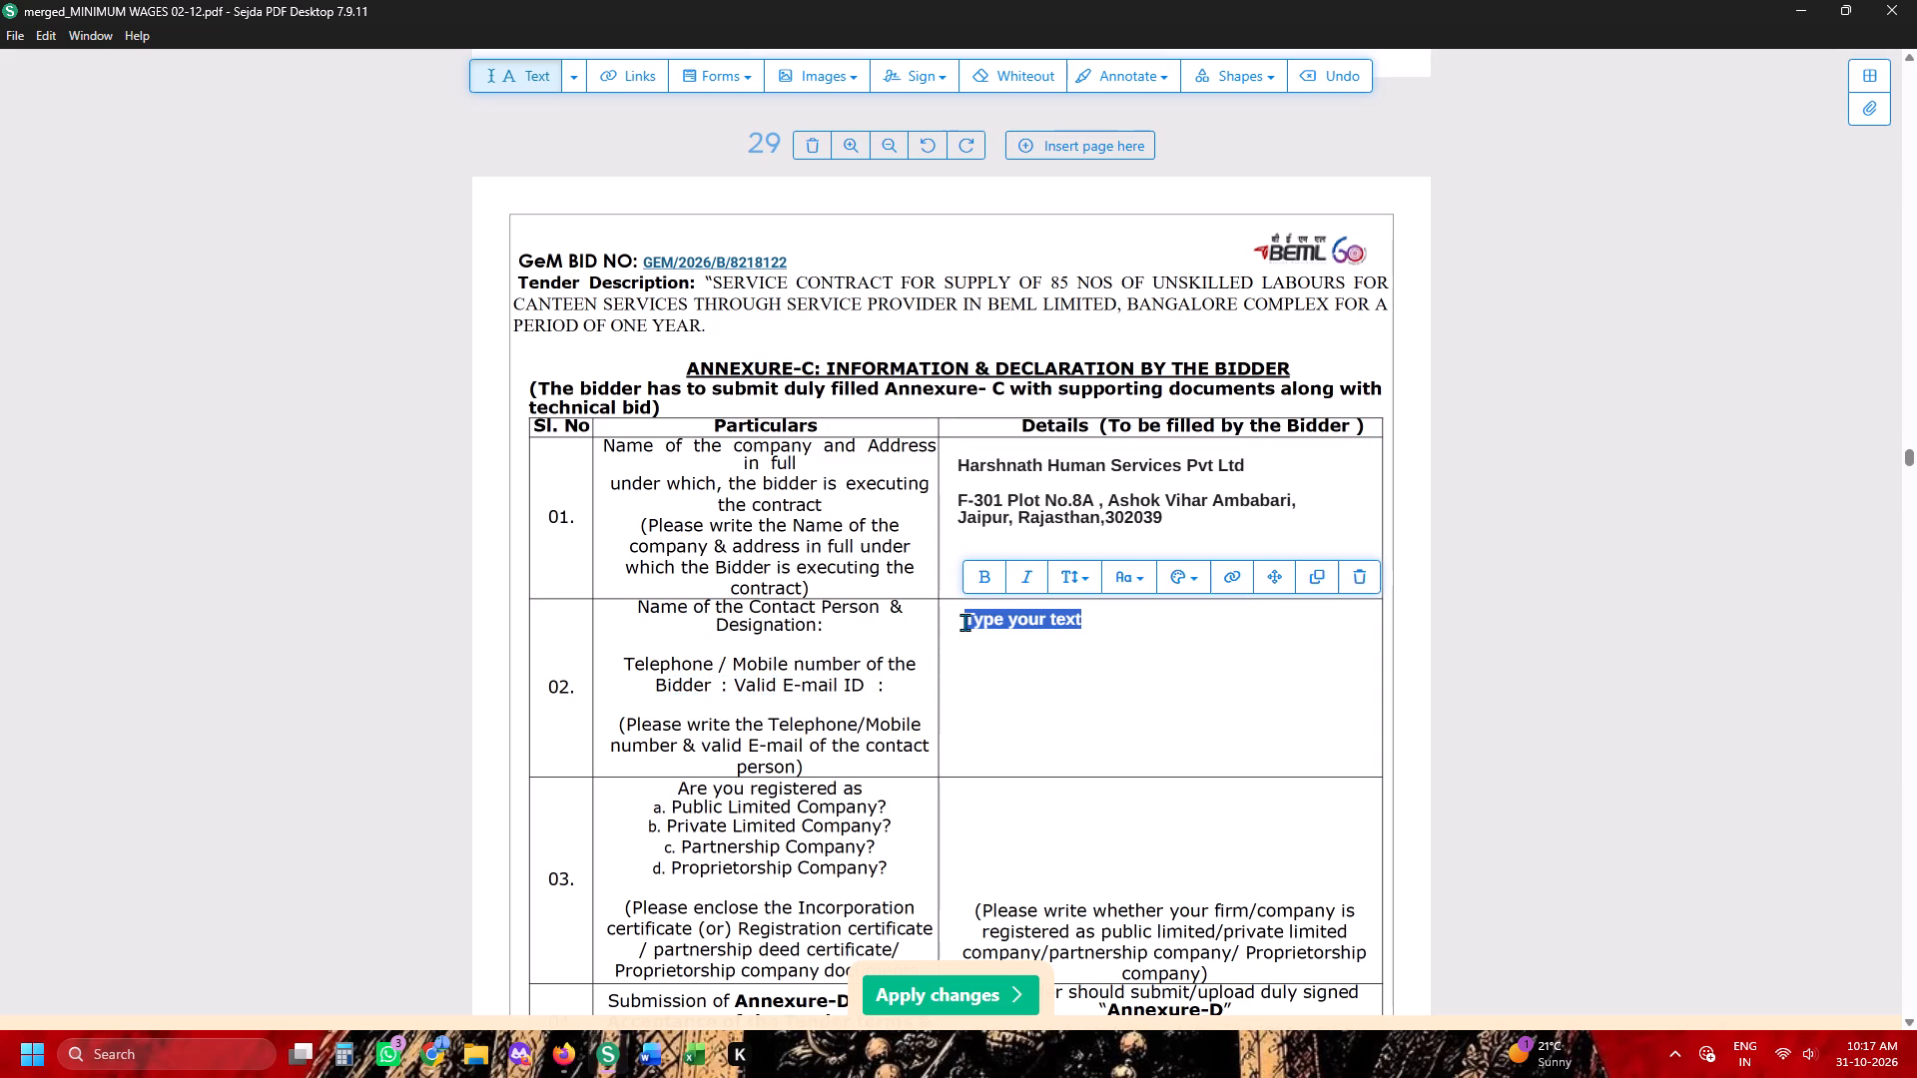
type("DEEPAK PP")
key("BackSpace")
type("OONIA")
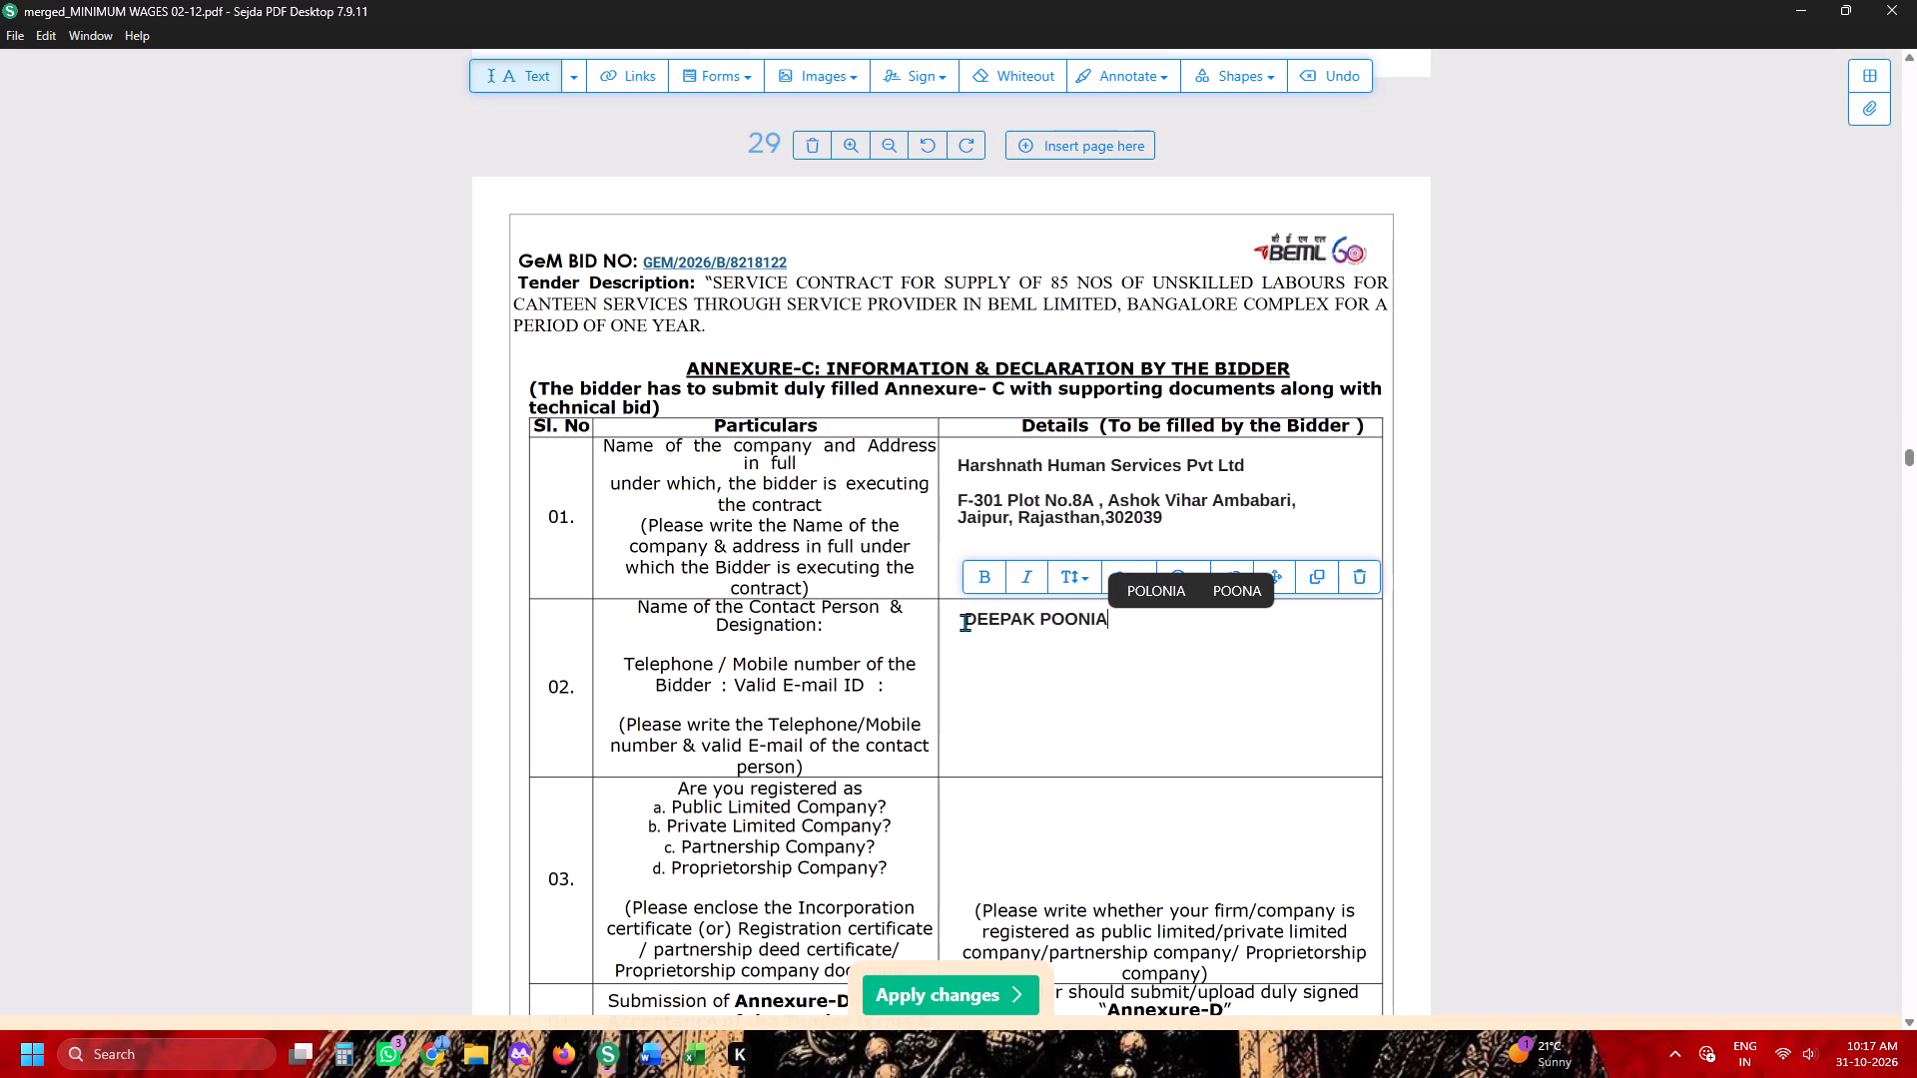
Add the company's saved postal address below the contact name in row 02, breaking it before "Jaipur" to fit the cell.
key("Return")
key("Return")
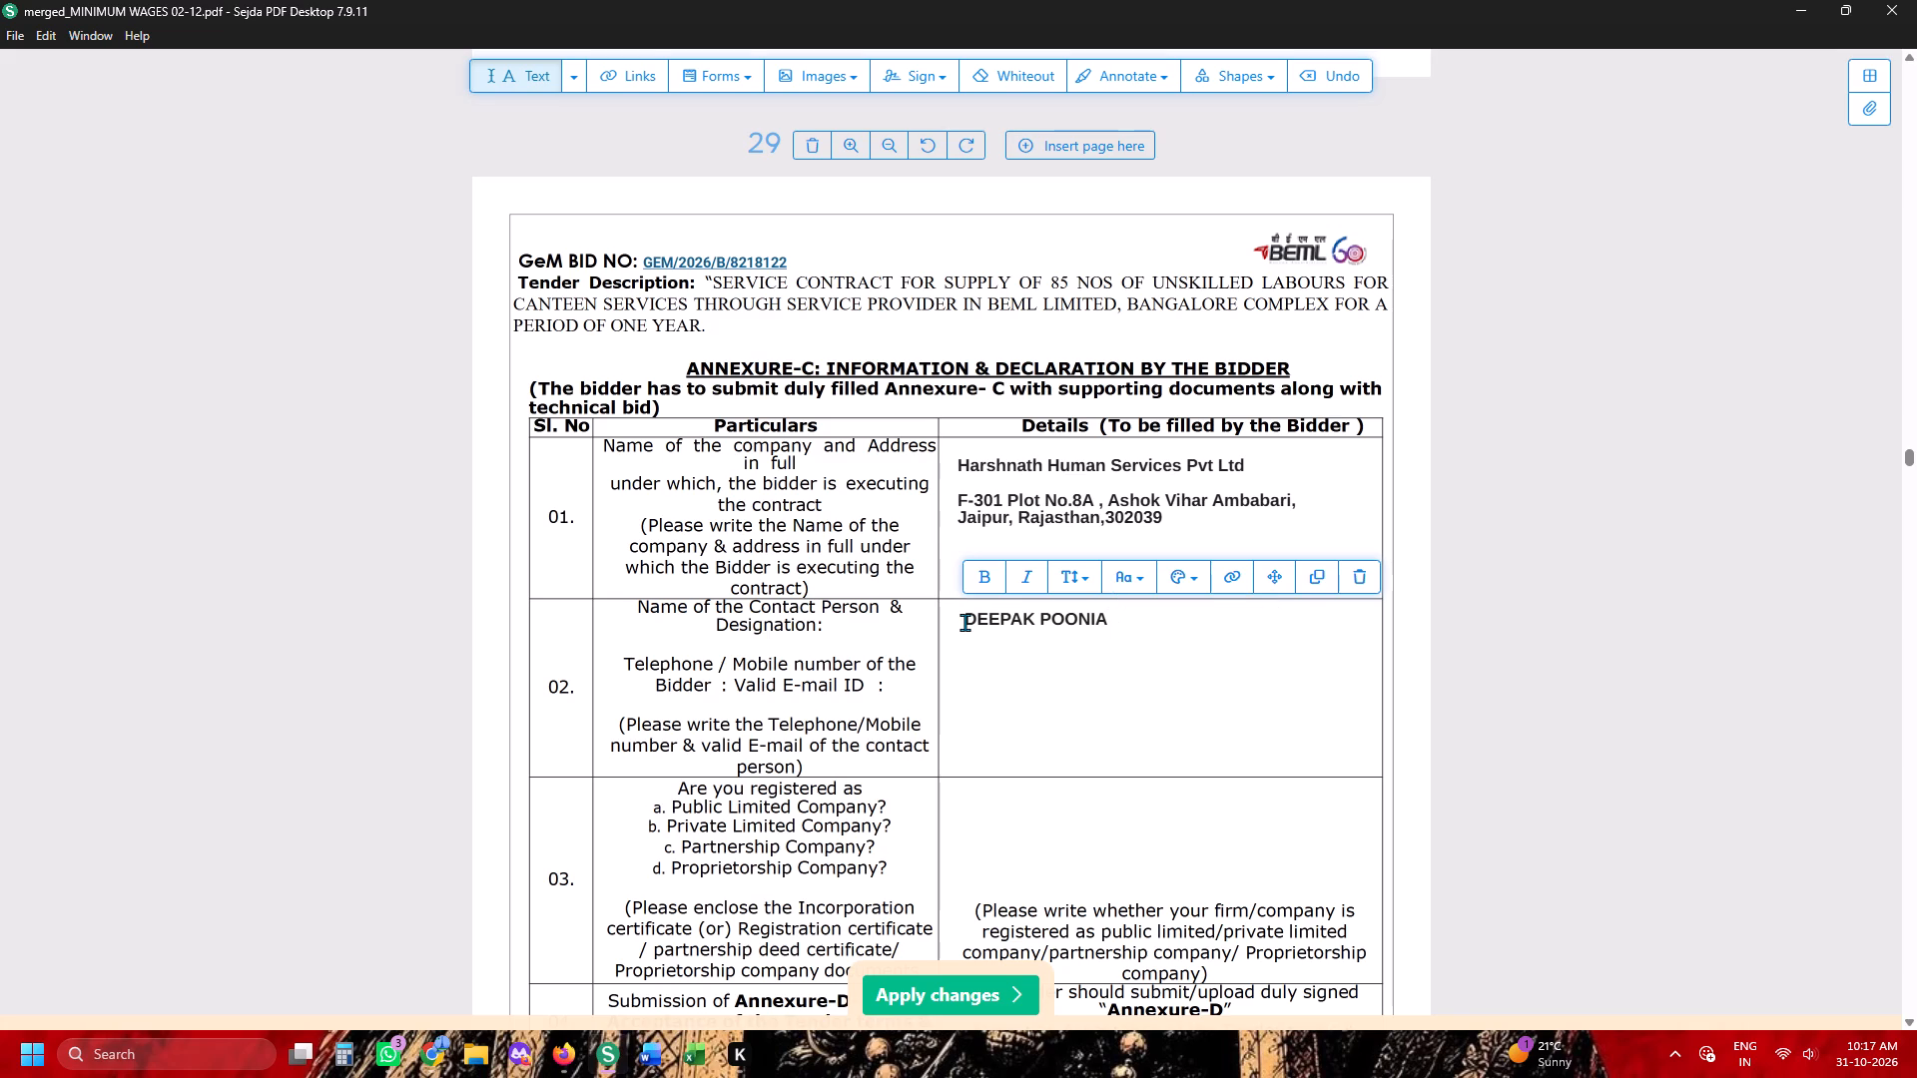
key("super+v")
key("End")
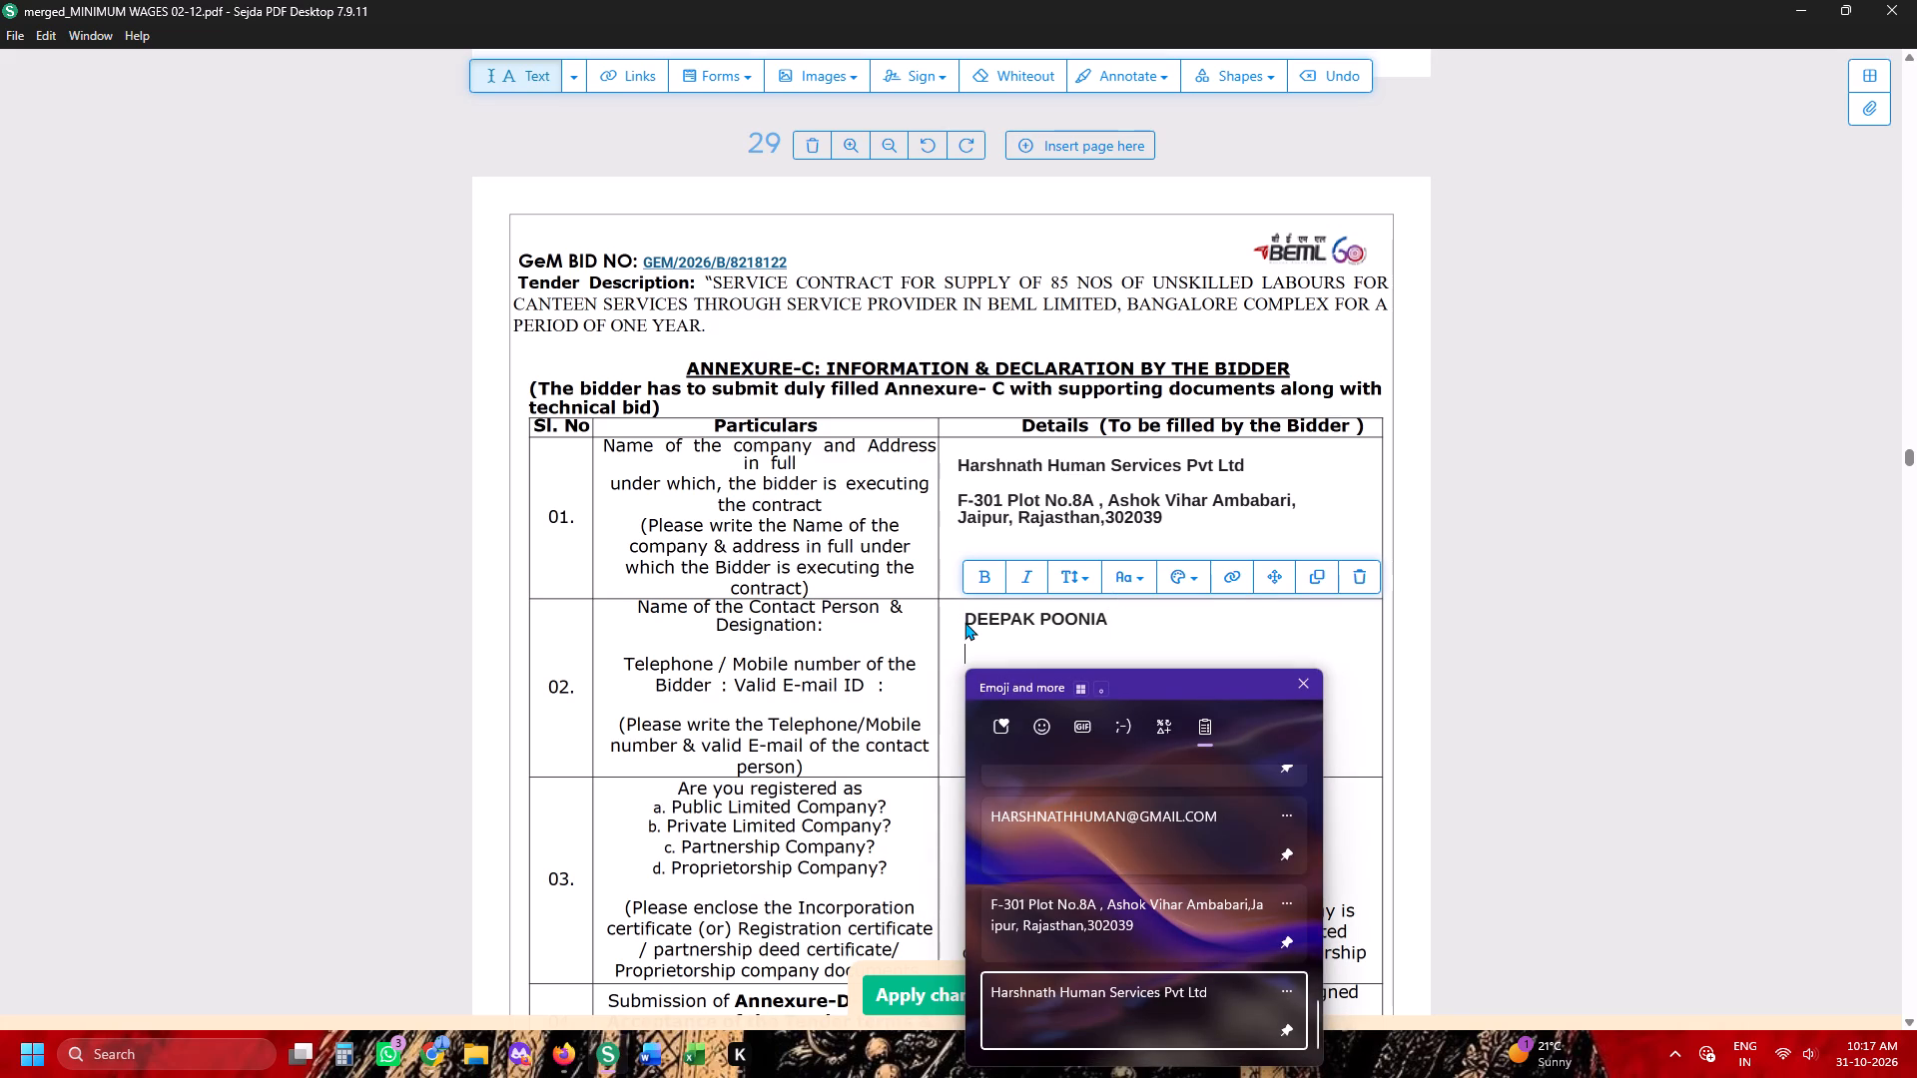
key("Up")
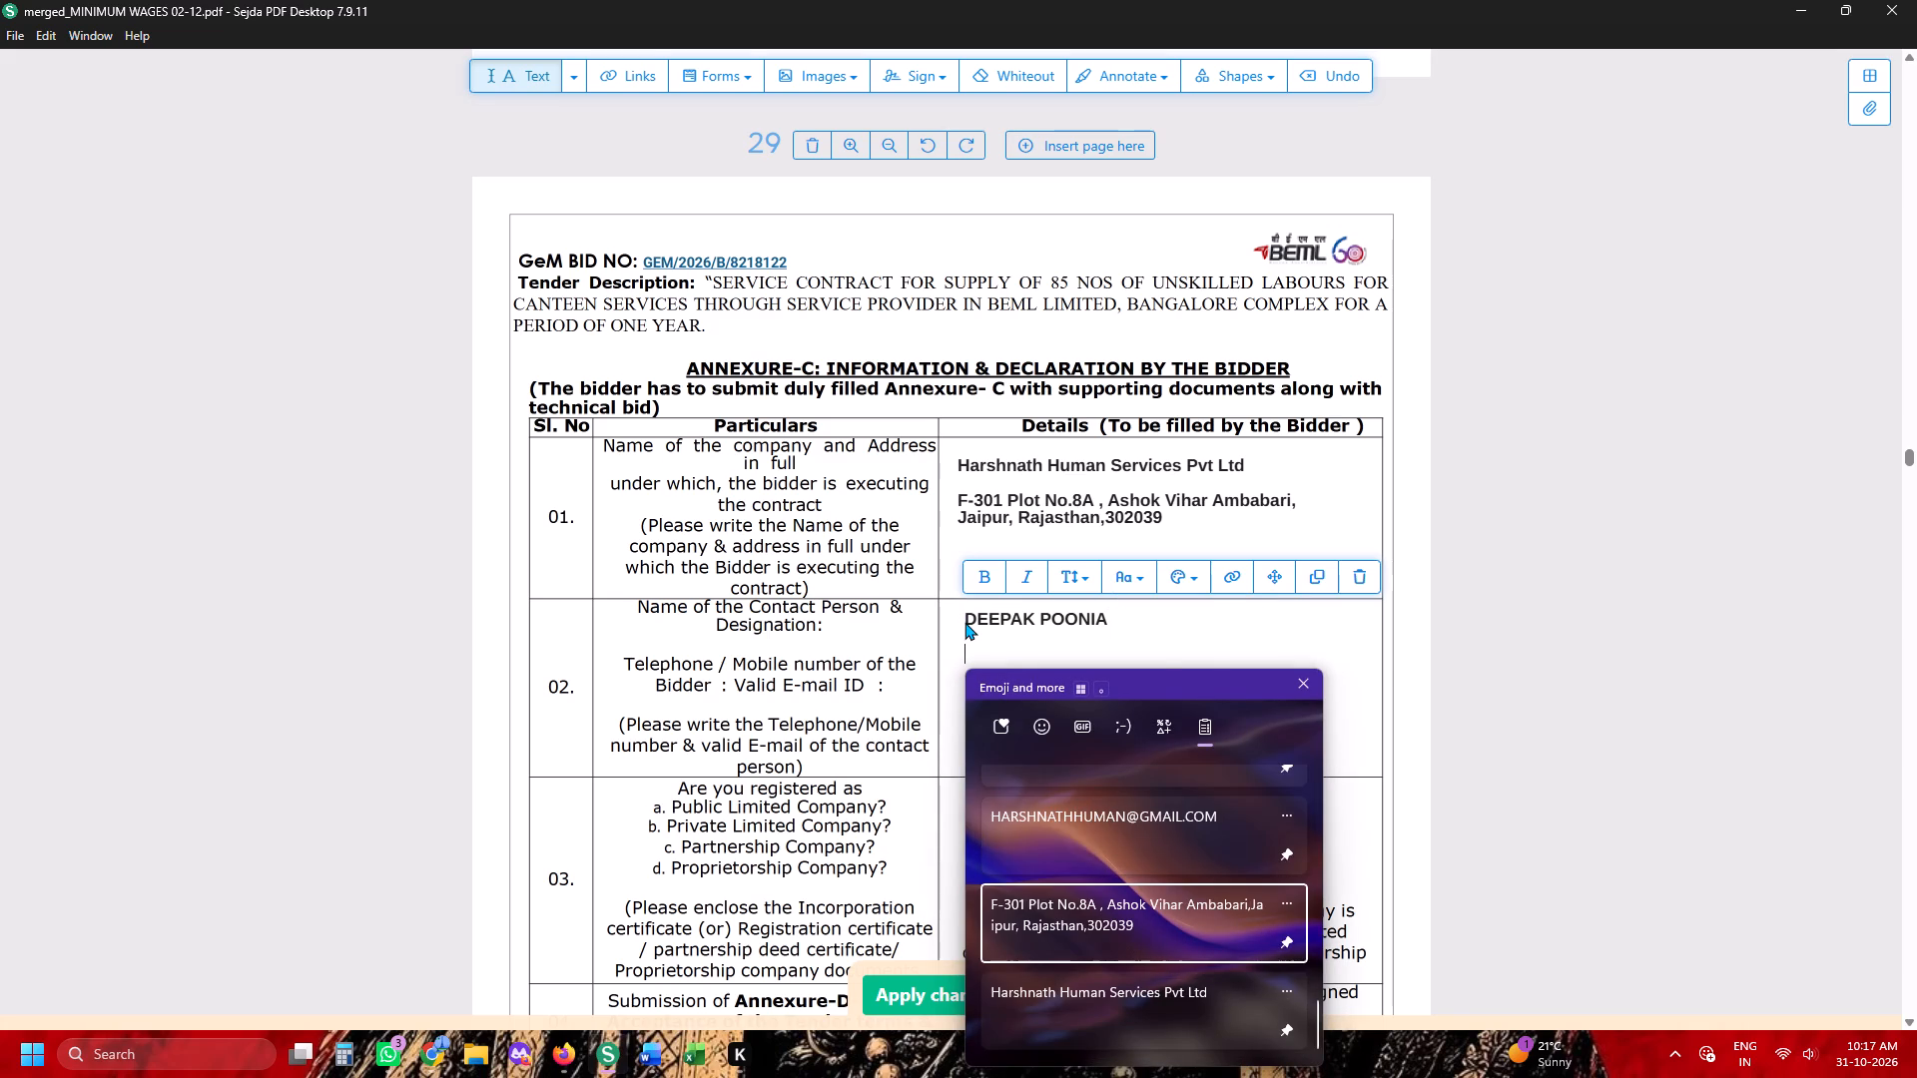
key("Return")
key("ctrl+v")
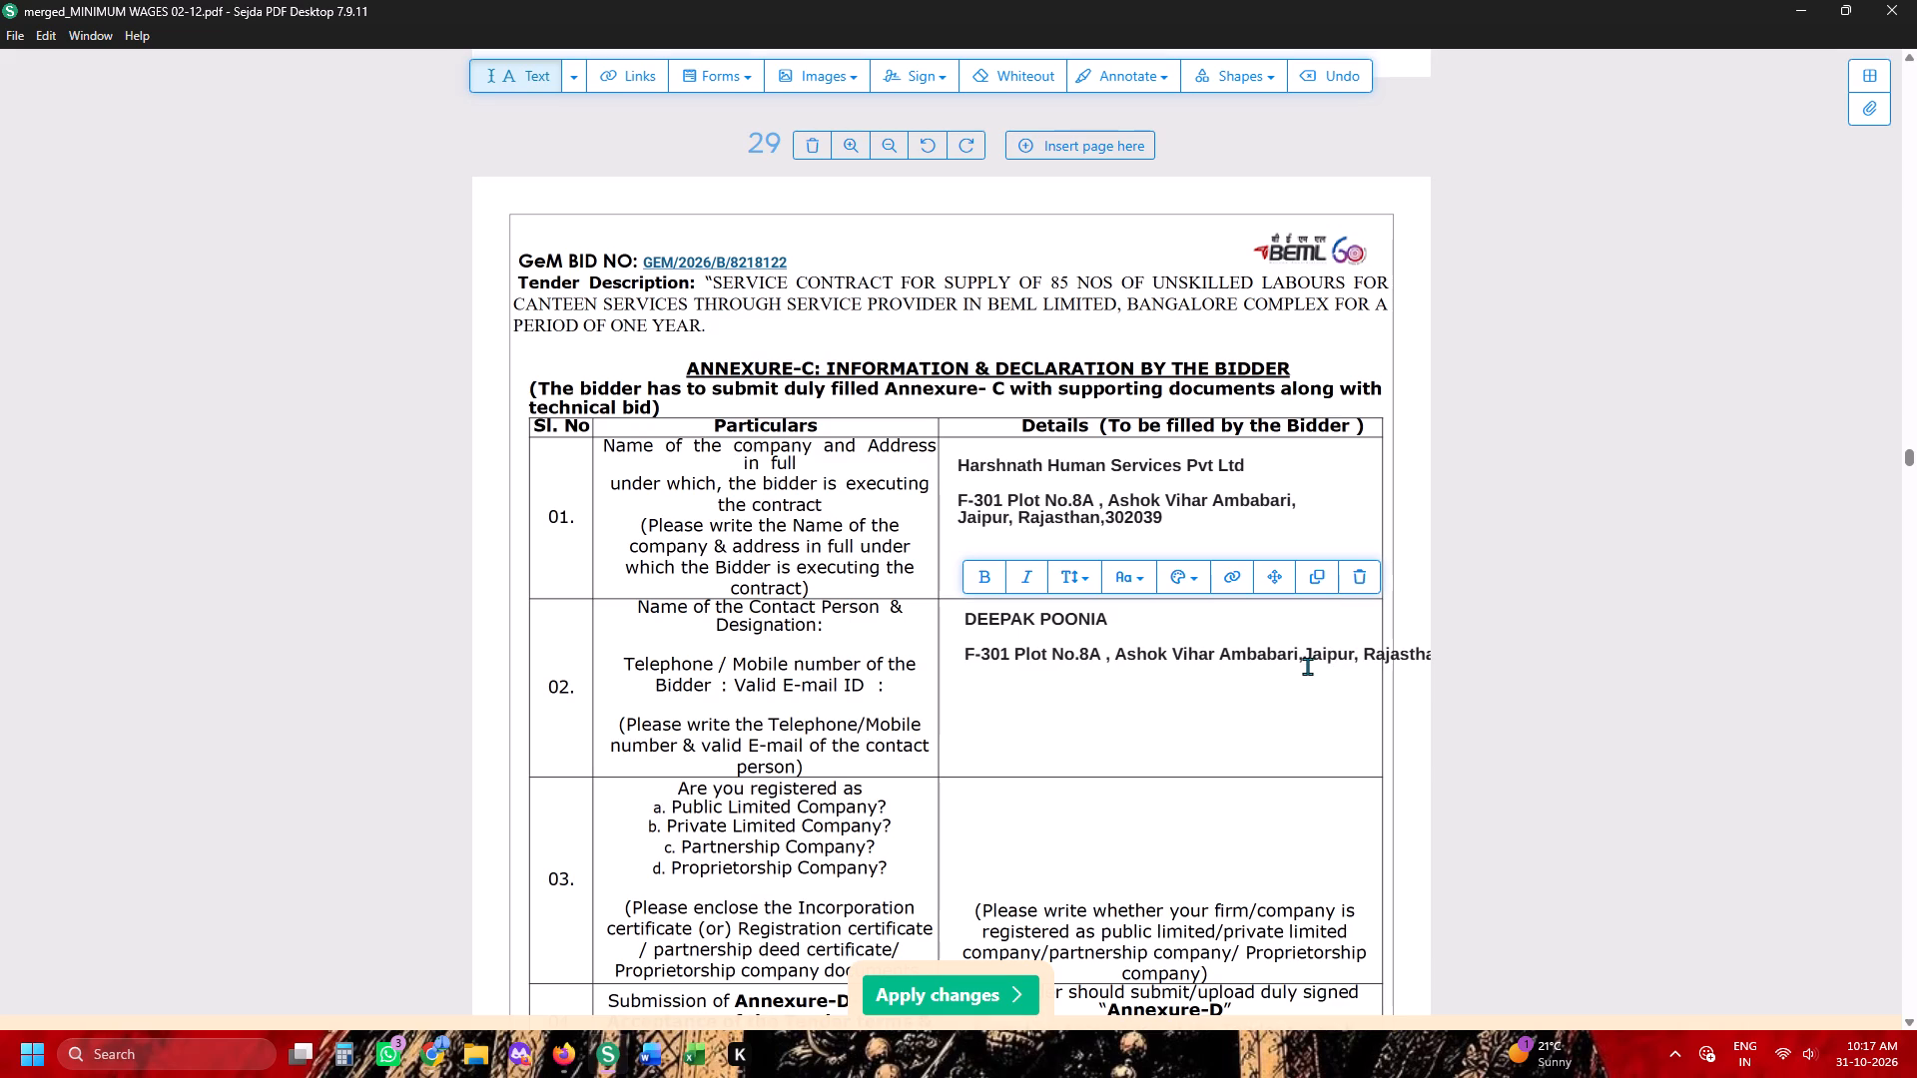
left_click(1307, 666)
left_click(1711, 626)
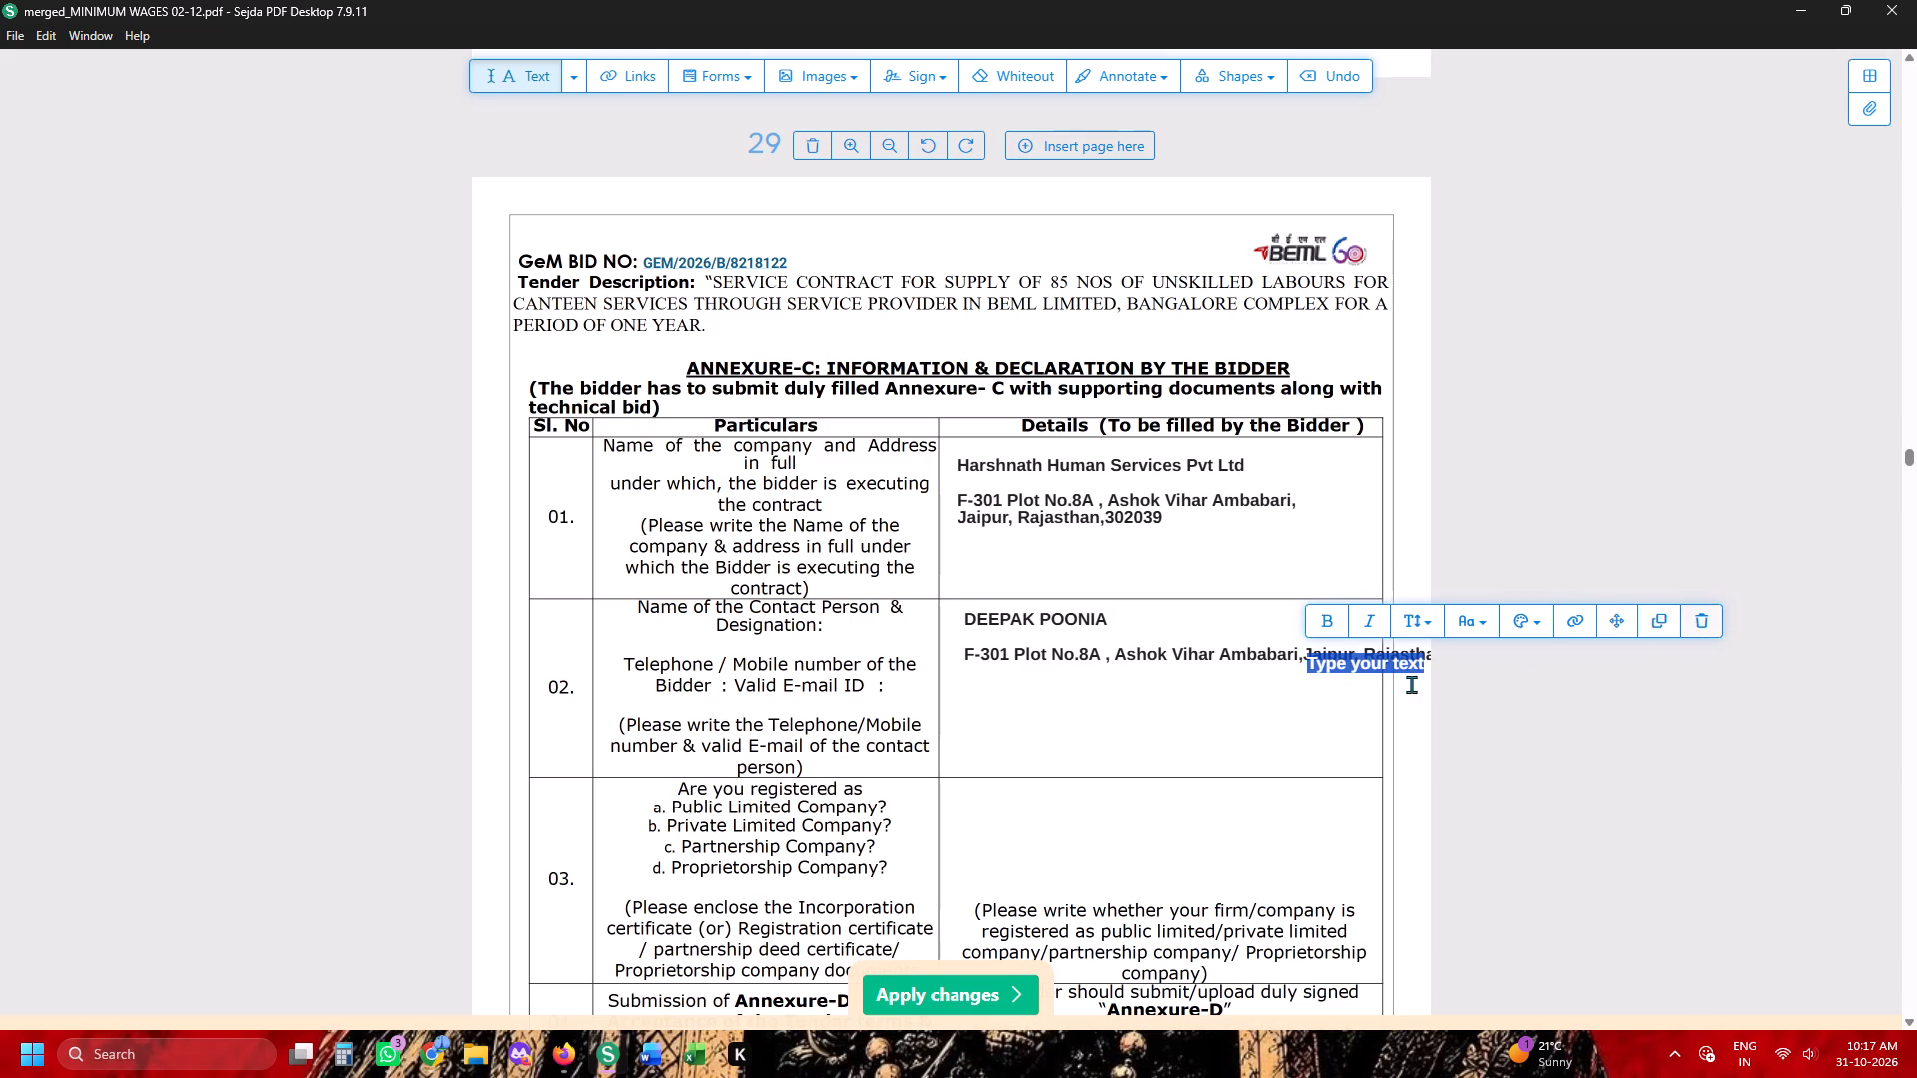
double_click(1306, 657)
left_click(1306, 657)
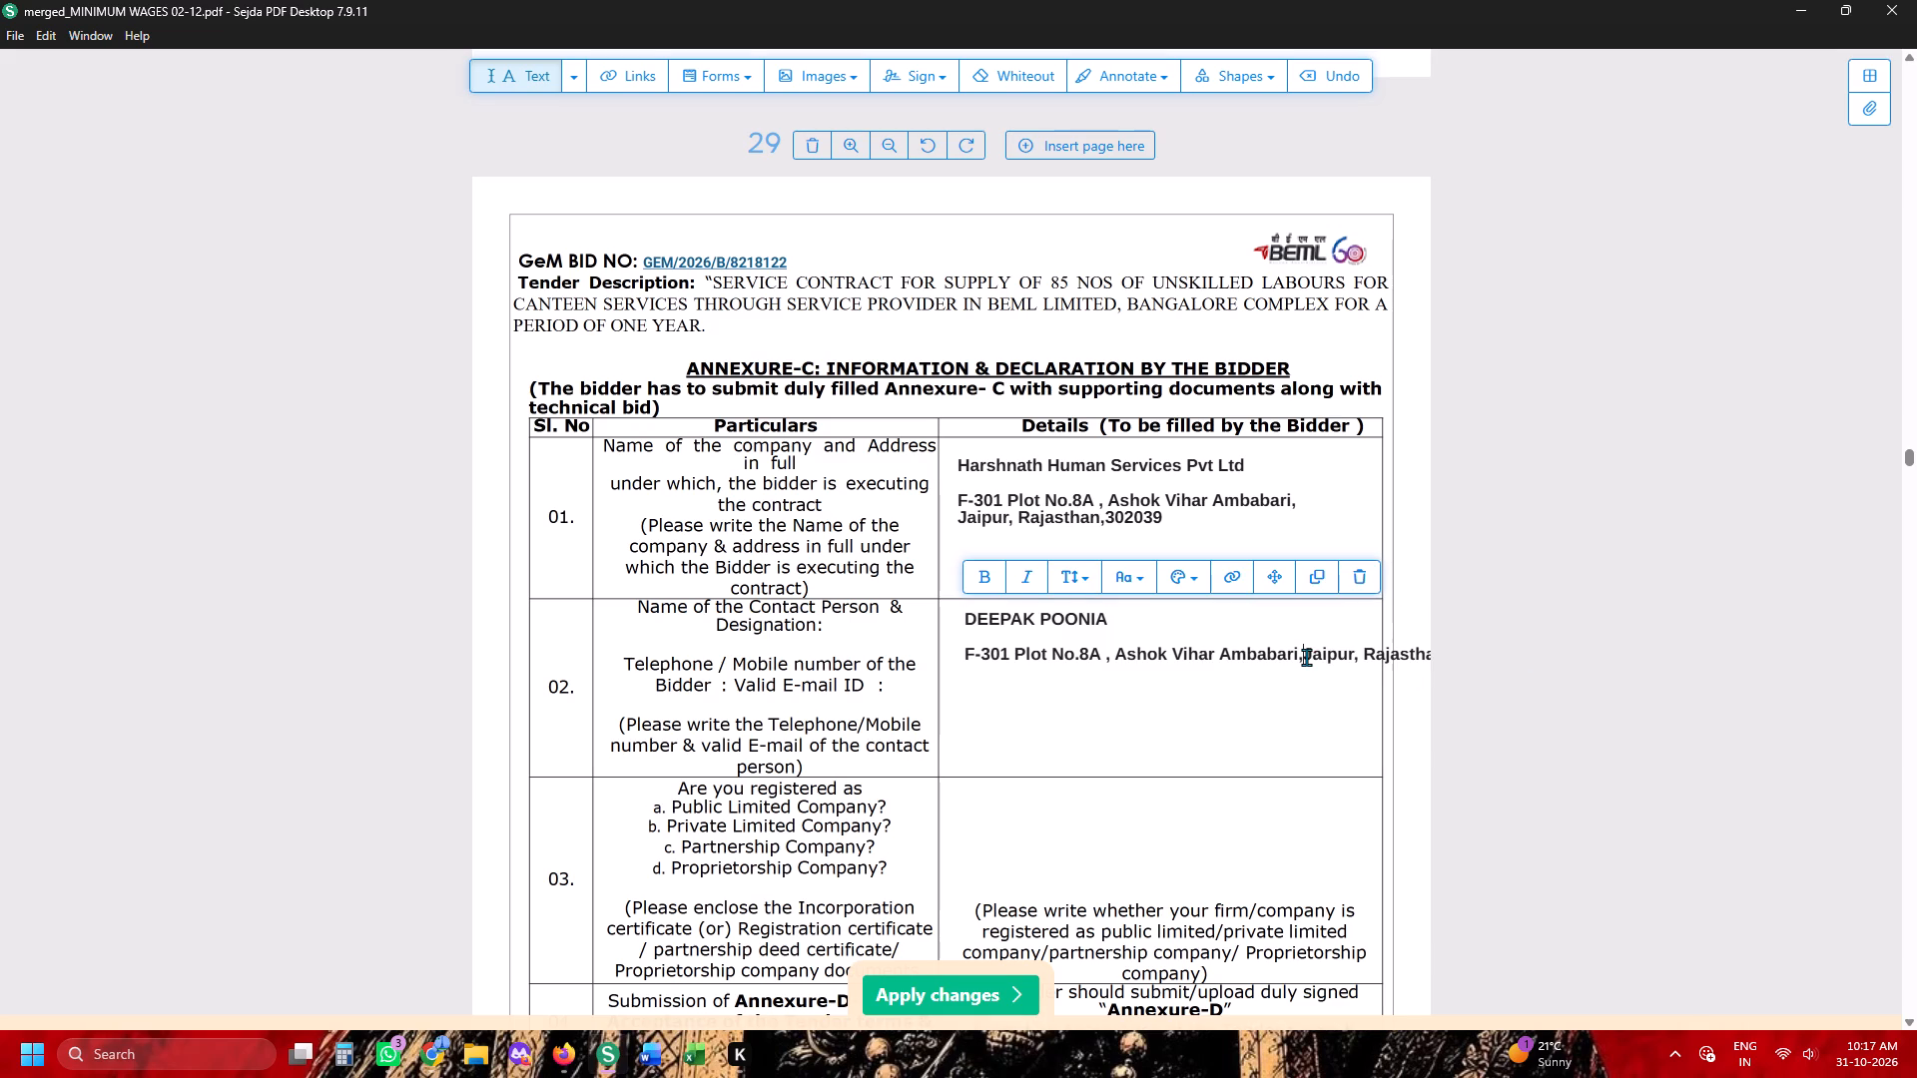
key("Return")
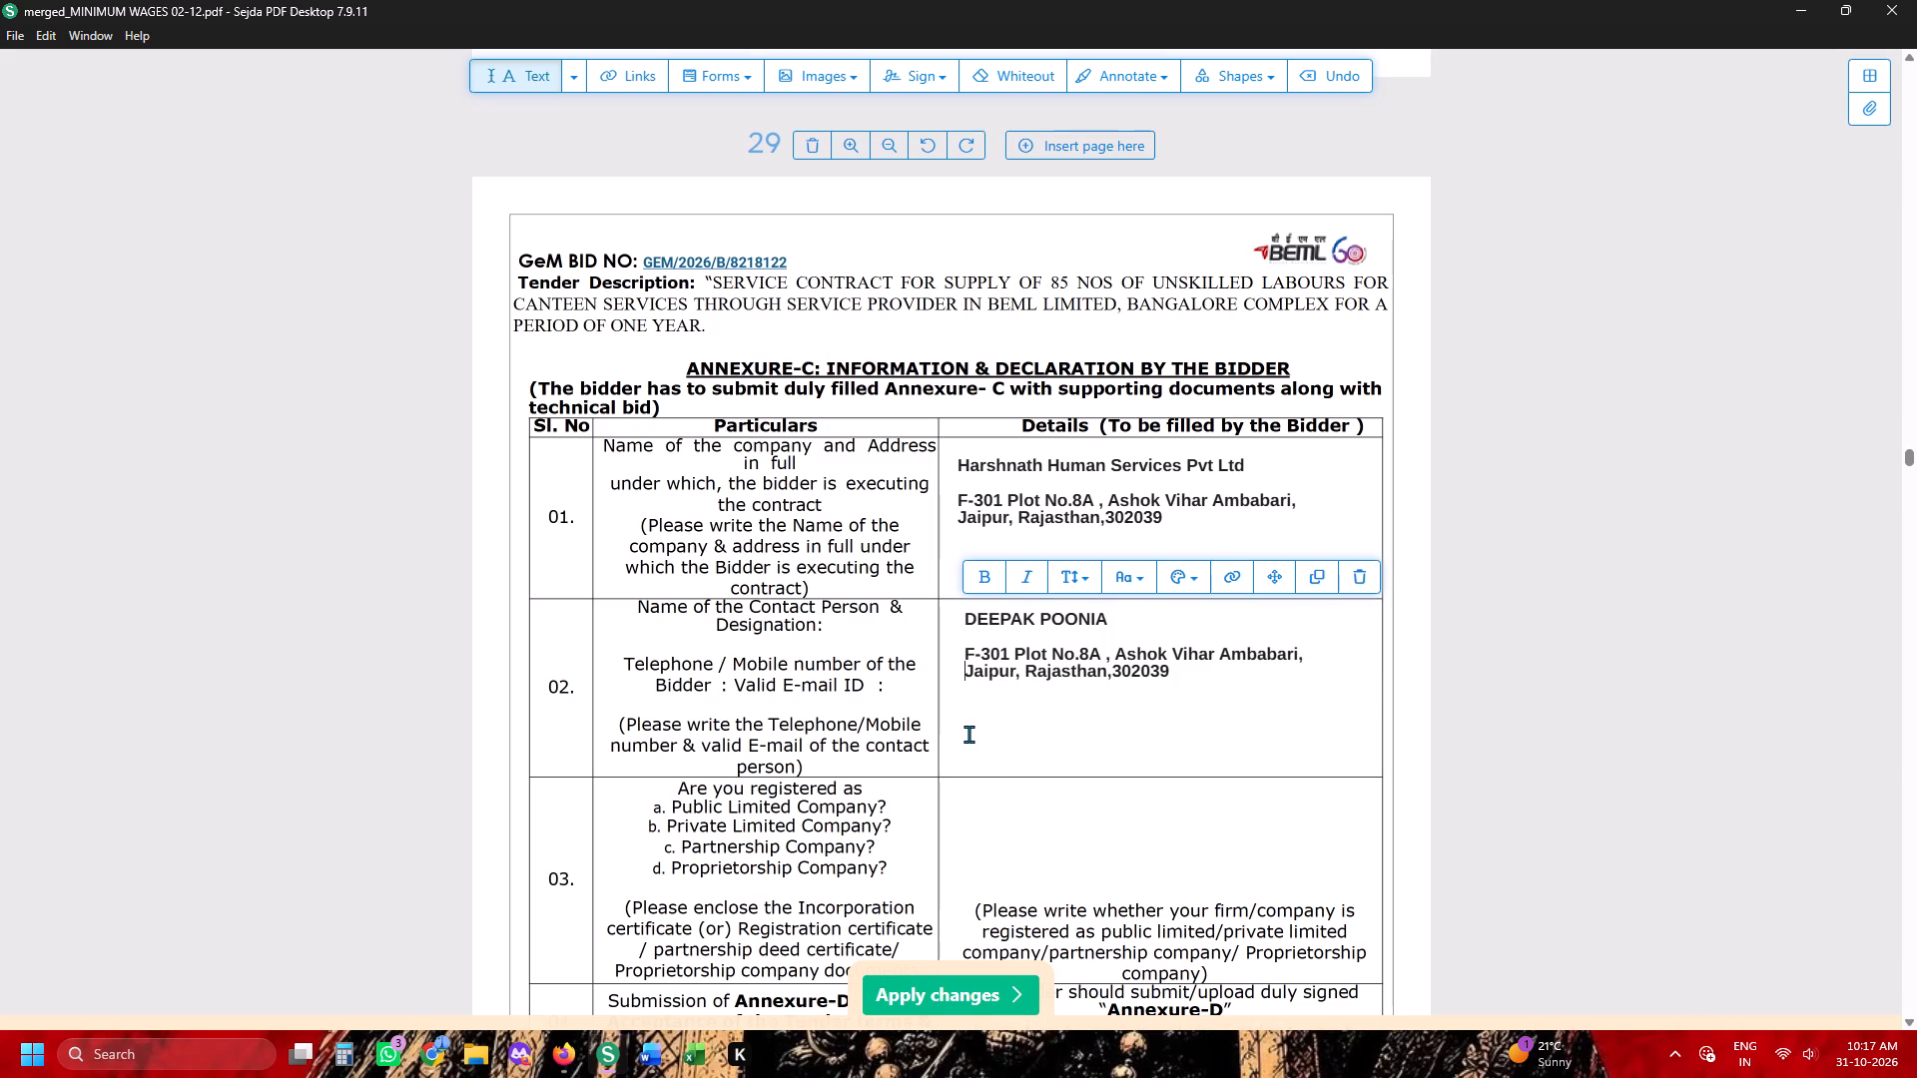
Insert an extra blank line between the contact person's name and the address in row 02.
left_click(960, 734)
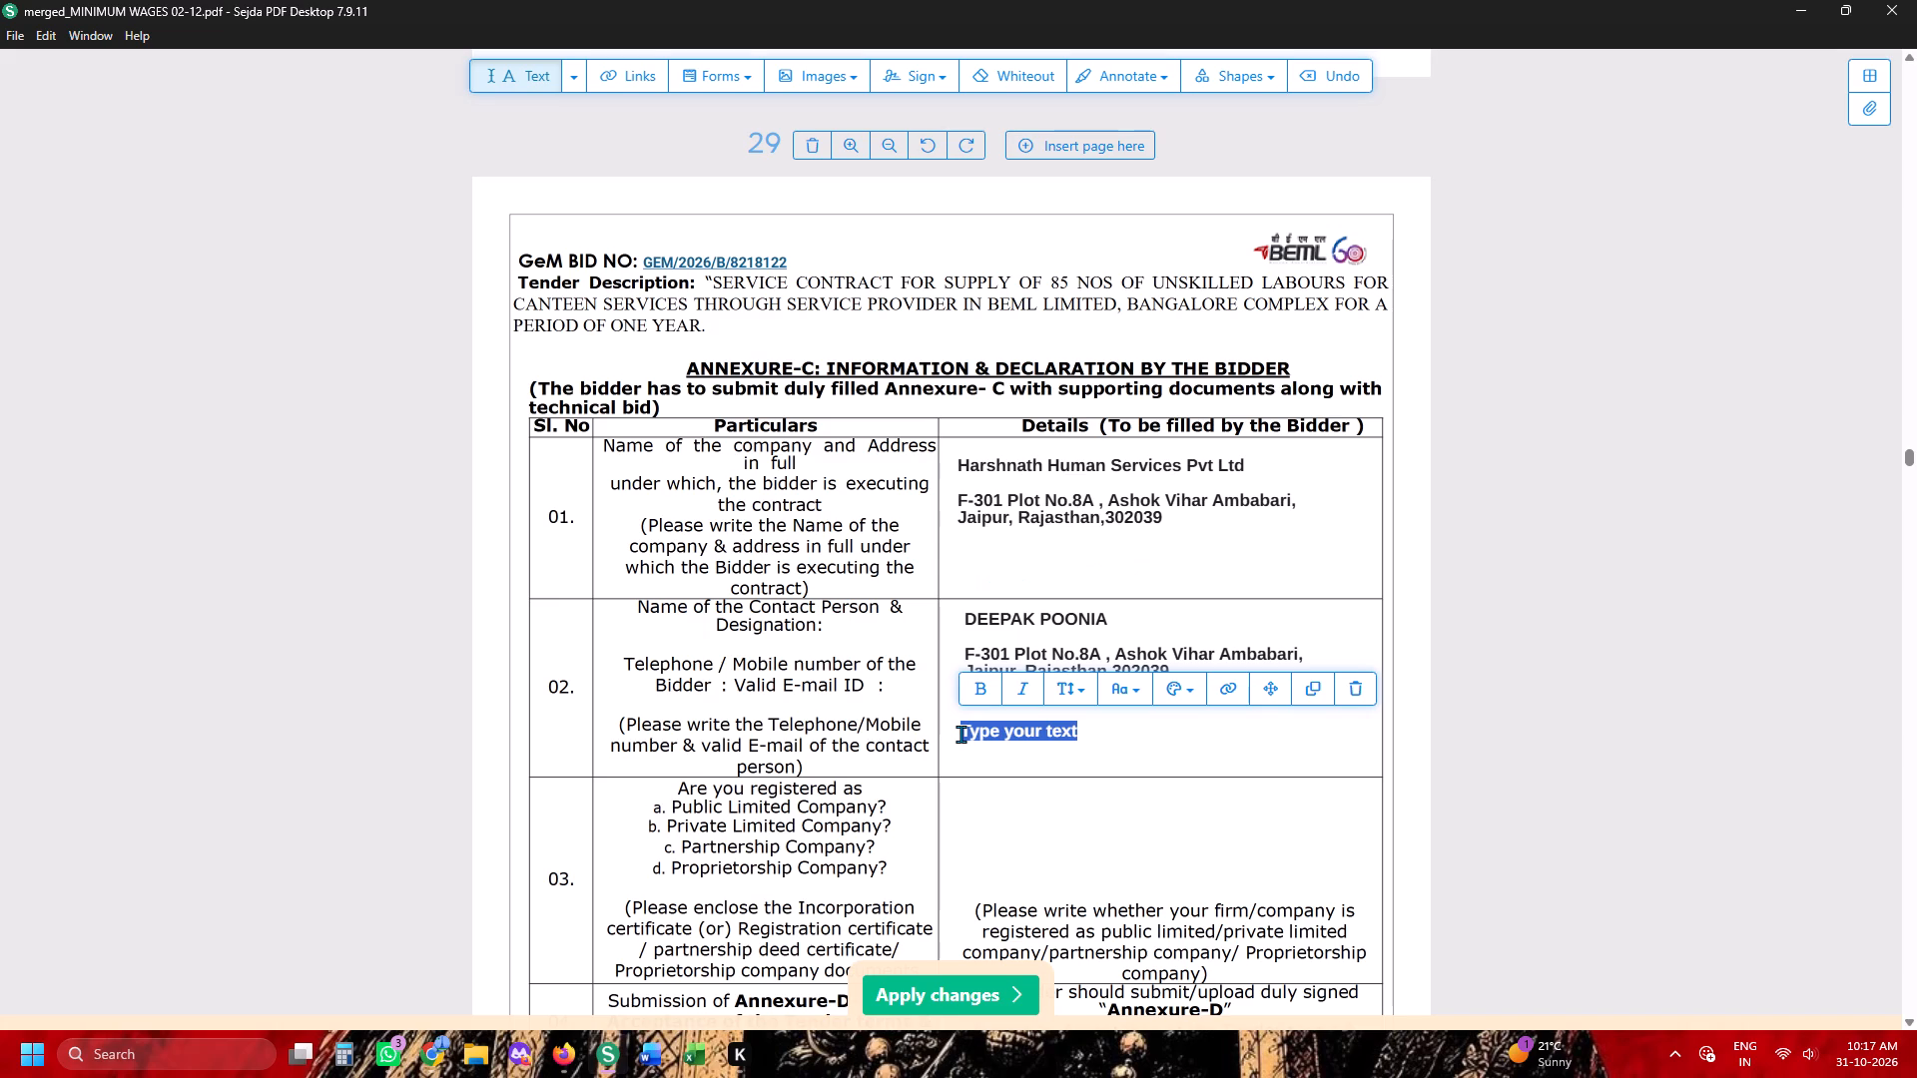
left_click(1355, 699)
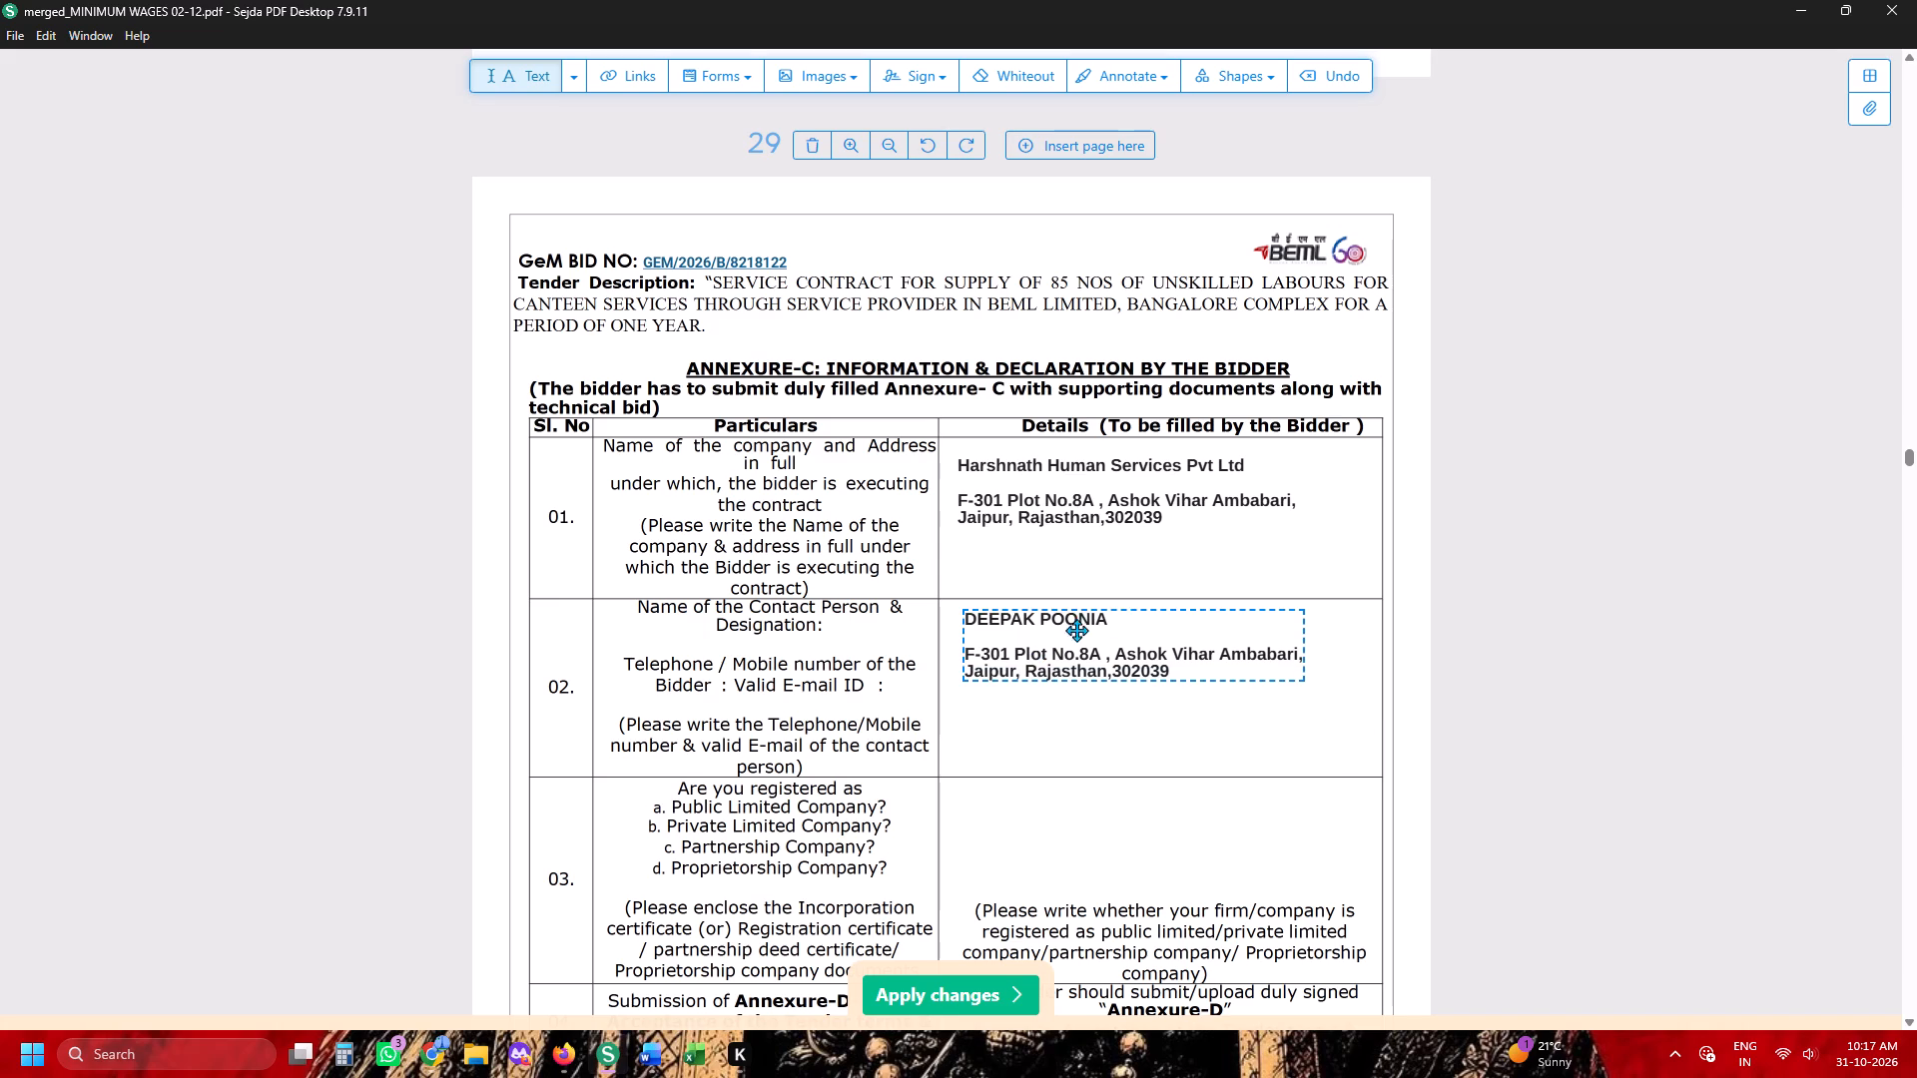
left_click(1119, 618)
left_click(1114, 618)
key("Return")
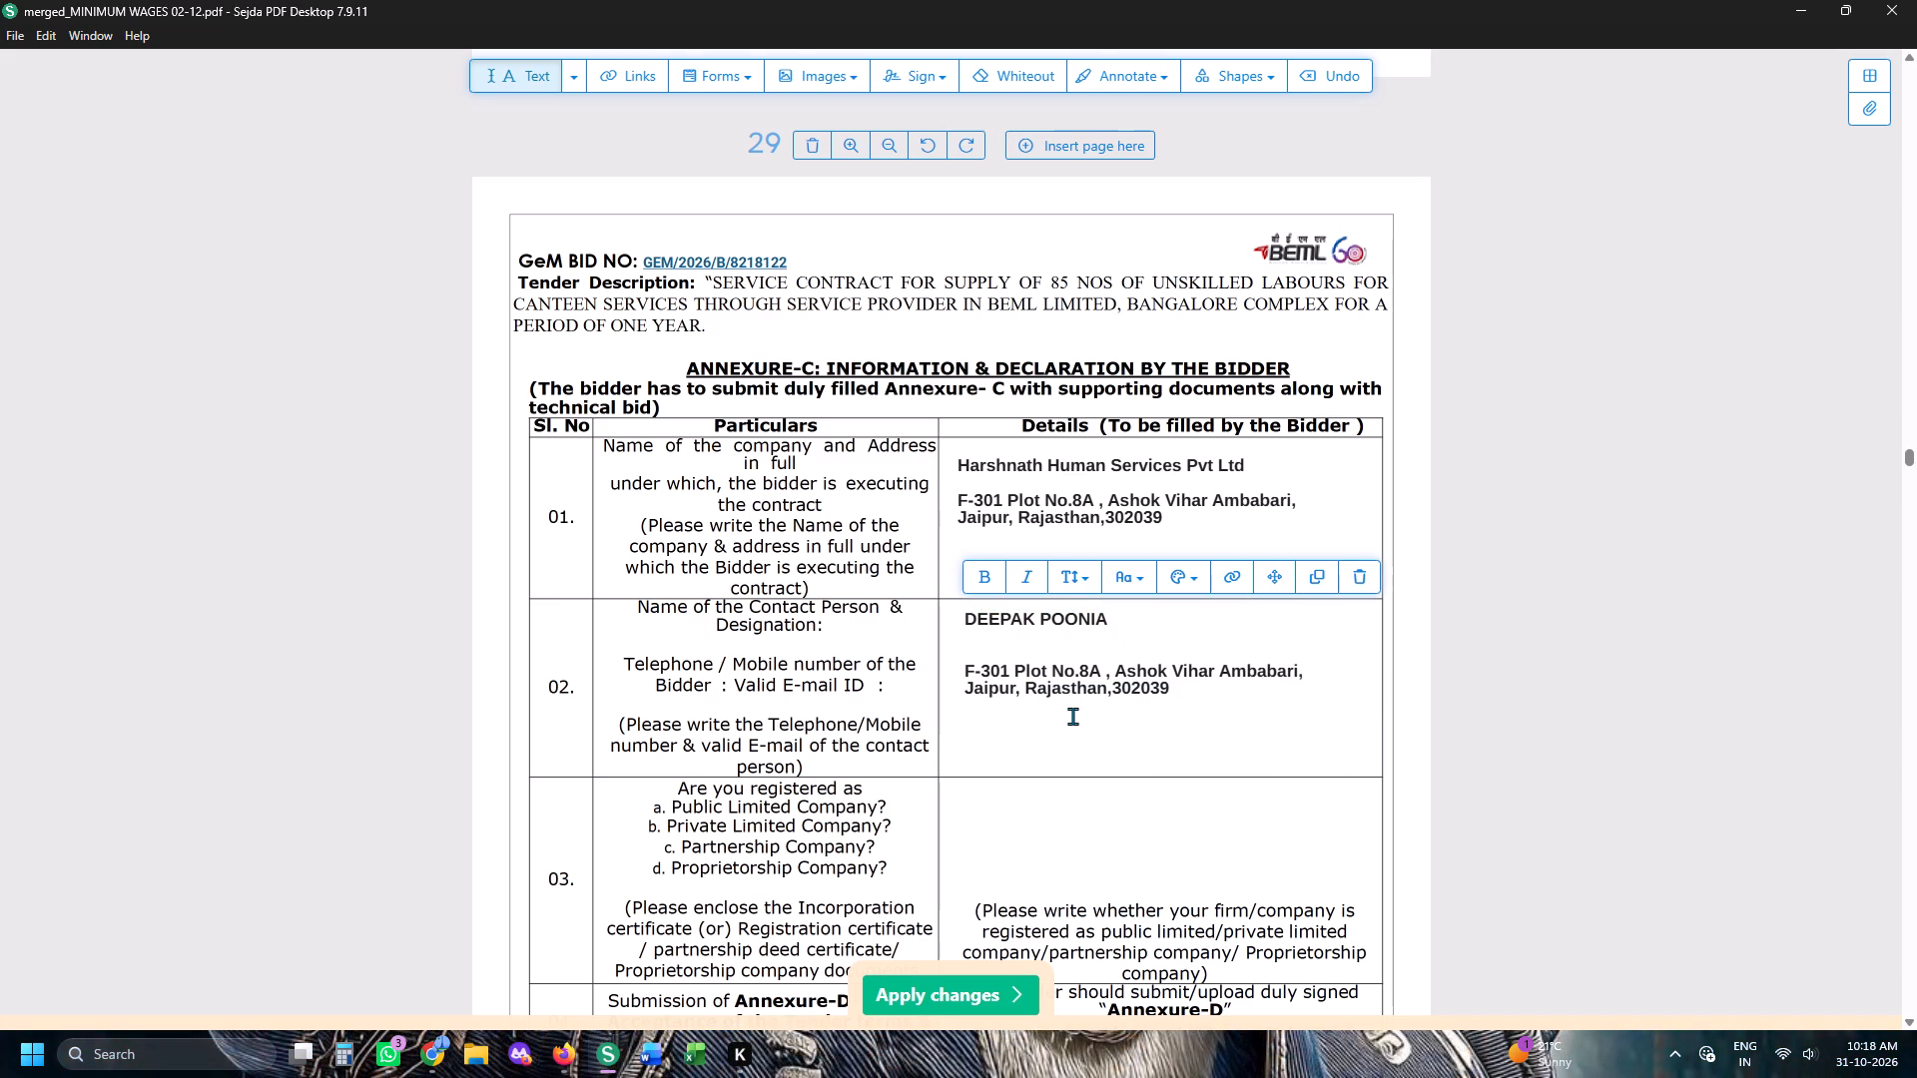
Add "Private Limited" as text in the details cell of Annexure-C row 03, the company registration type.
scroll(1056, 742, "down", 3)
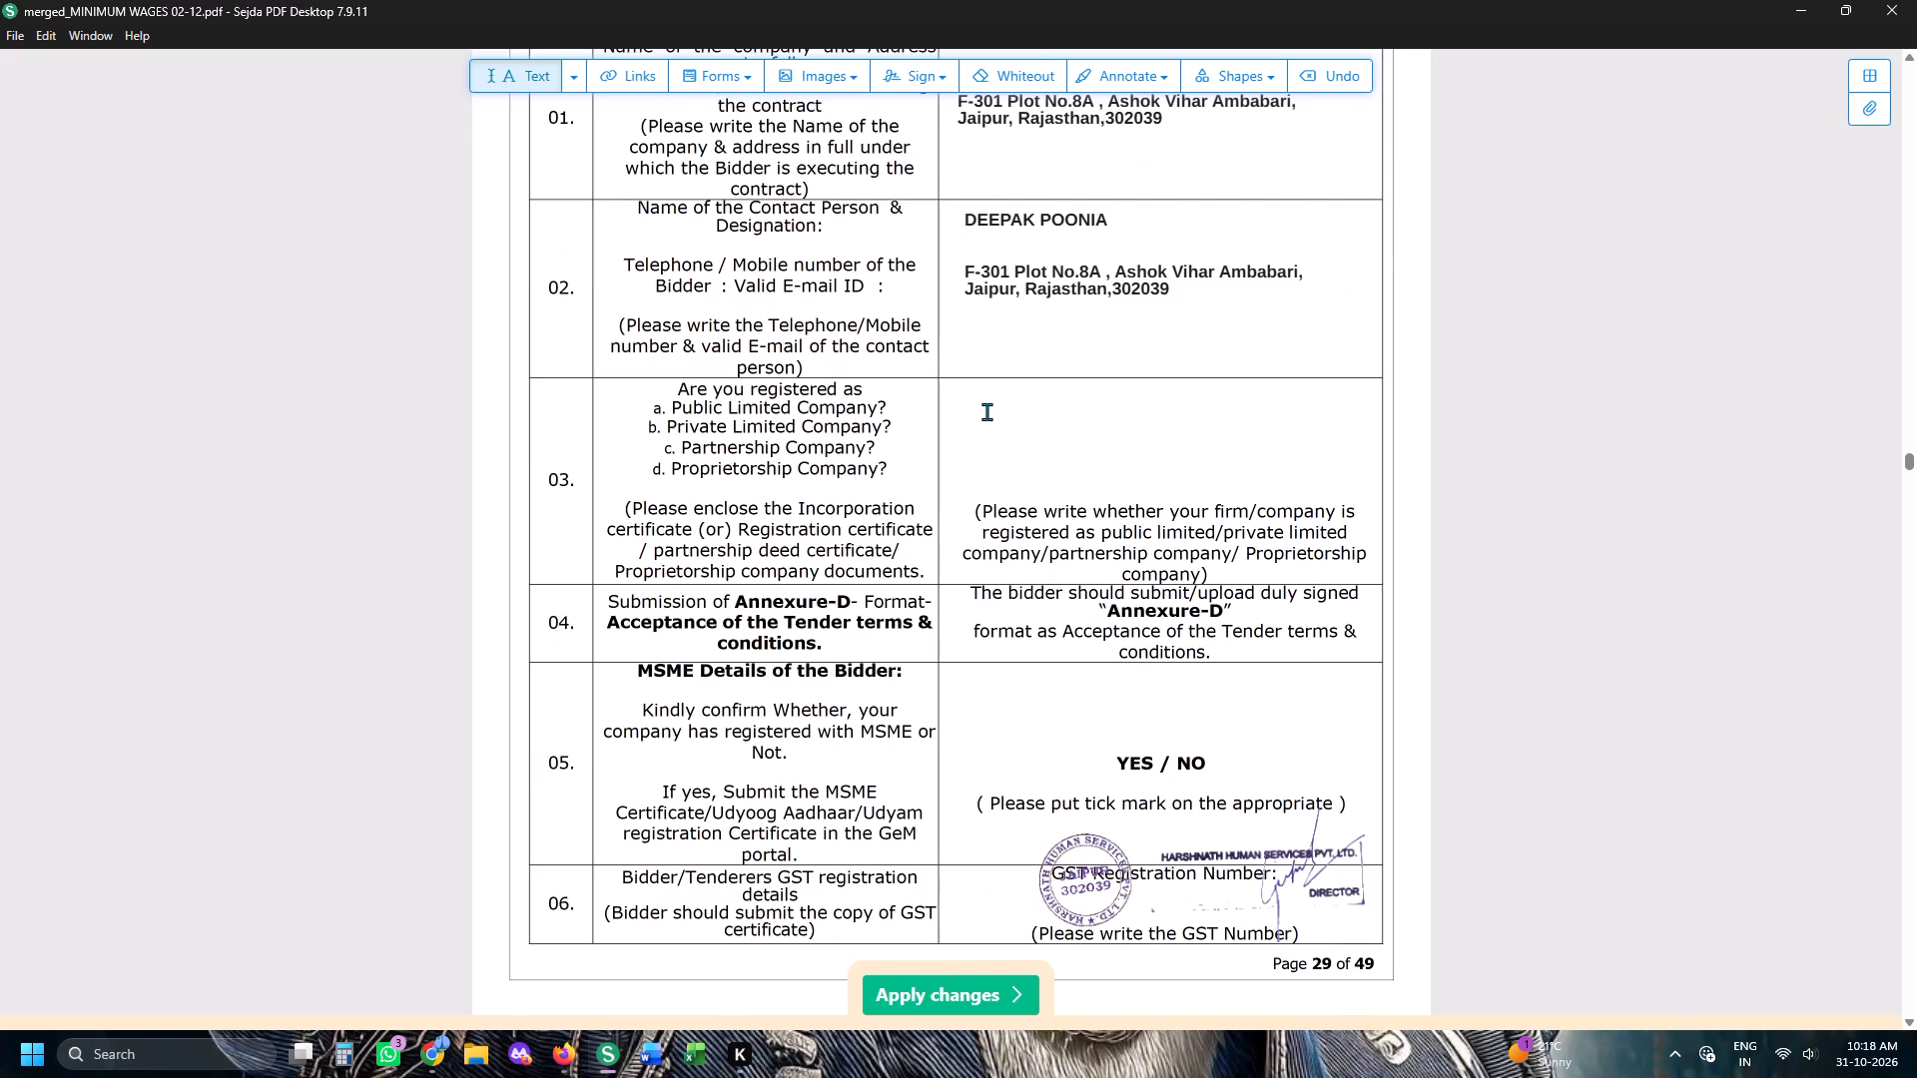
left_click(986, 439)
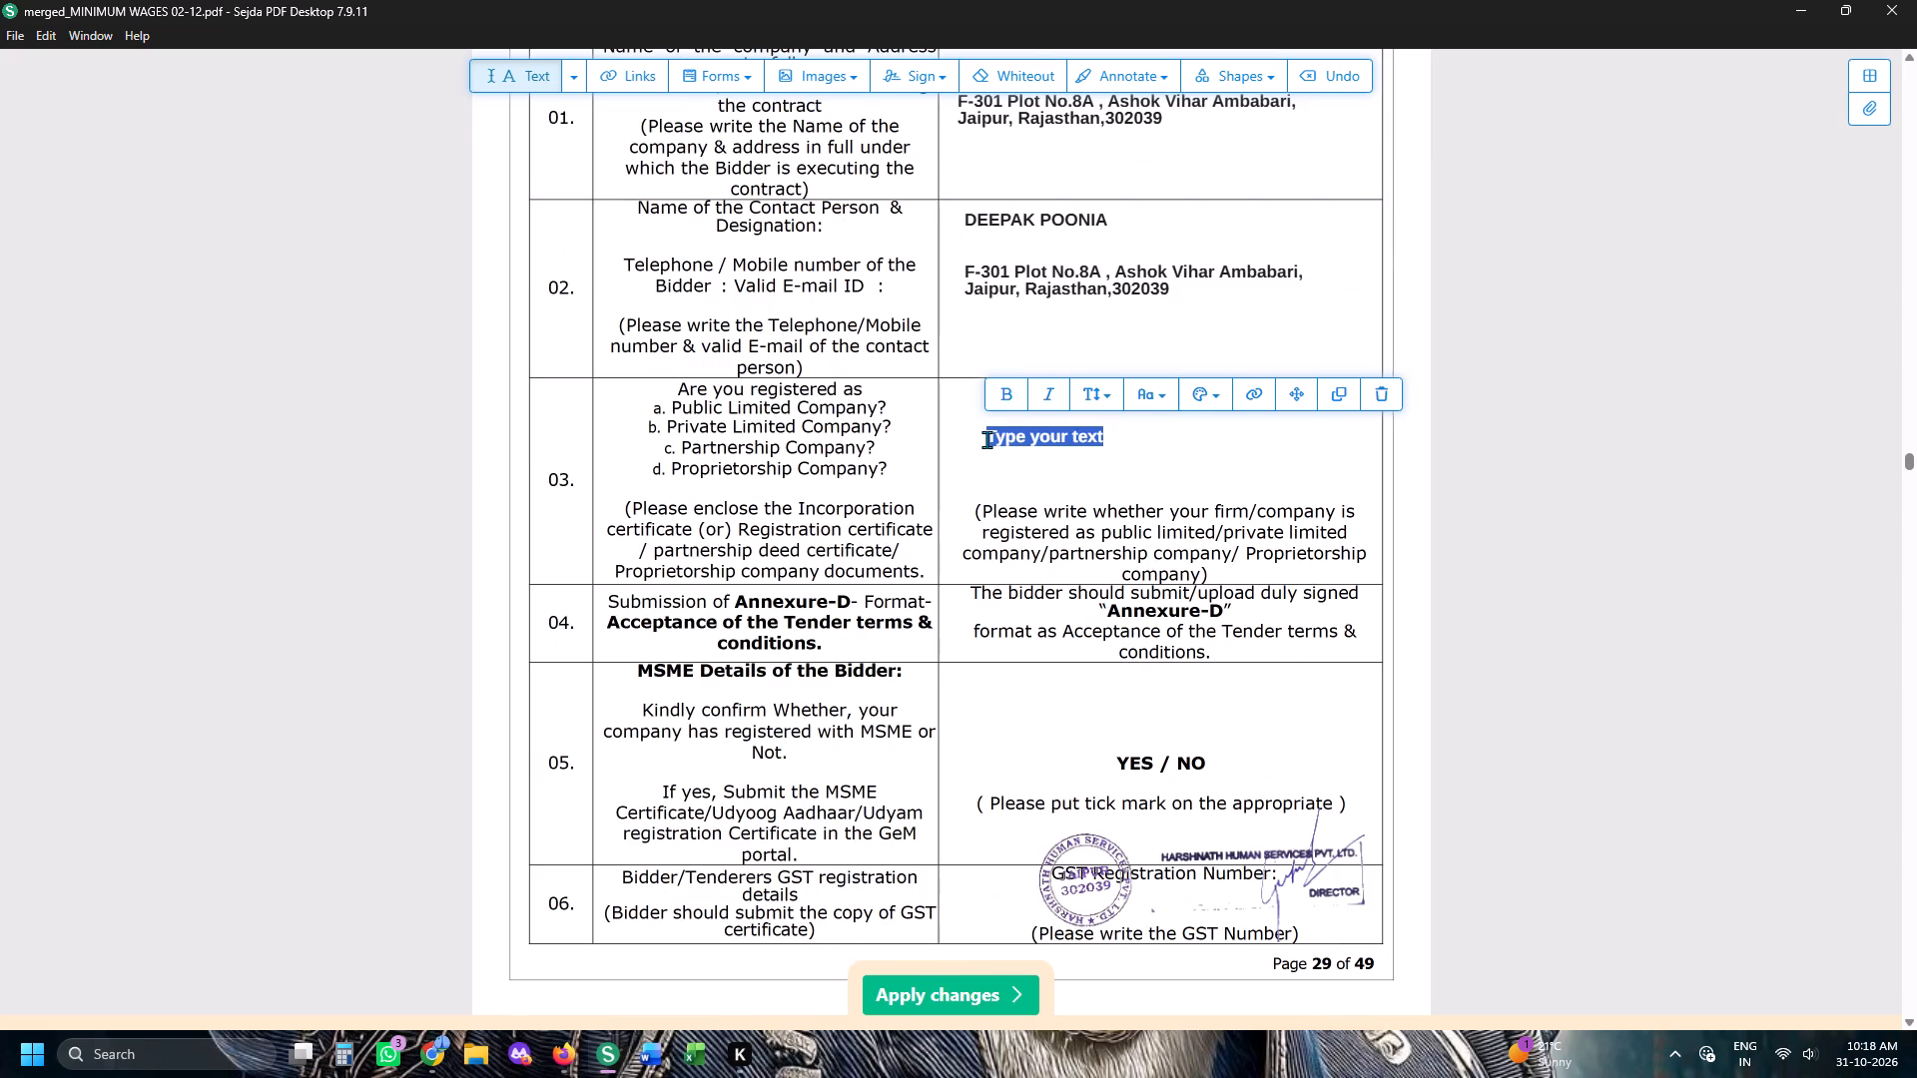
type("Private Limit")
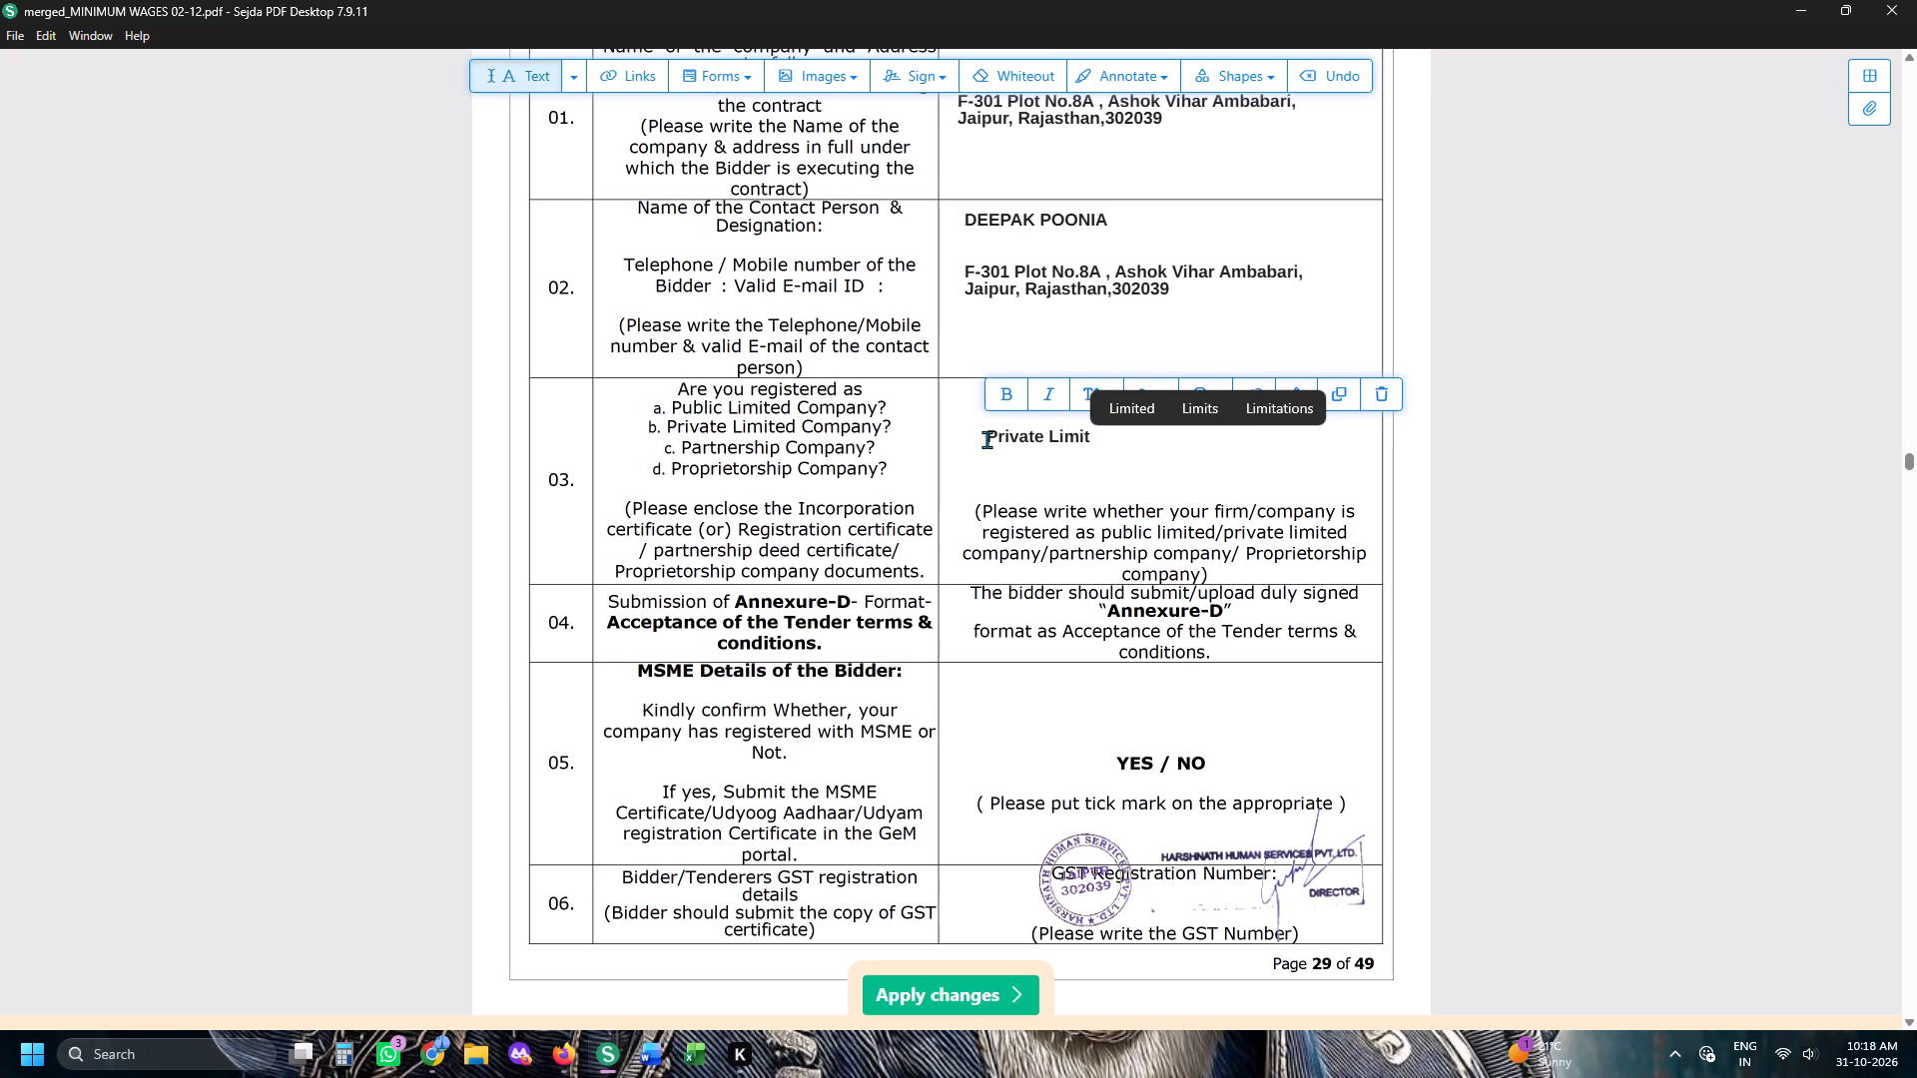
left_click(1138, 401)
Remove "/ NO" from the MSME registration answer in Annexure-C row 05, leaving only "YES".
scroll(1055, 428, "down", 2)
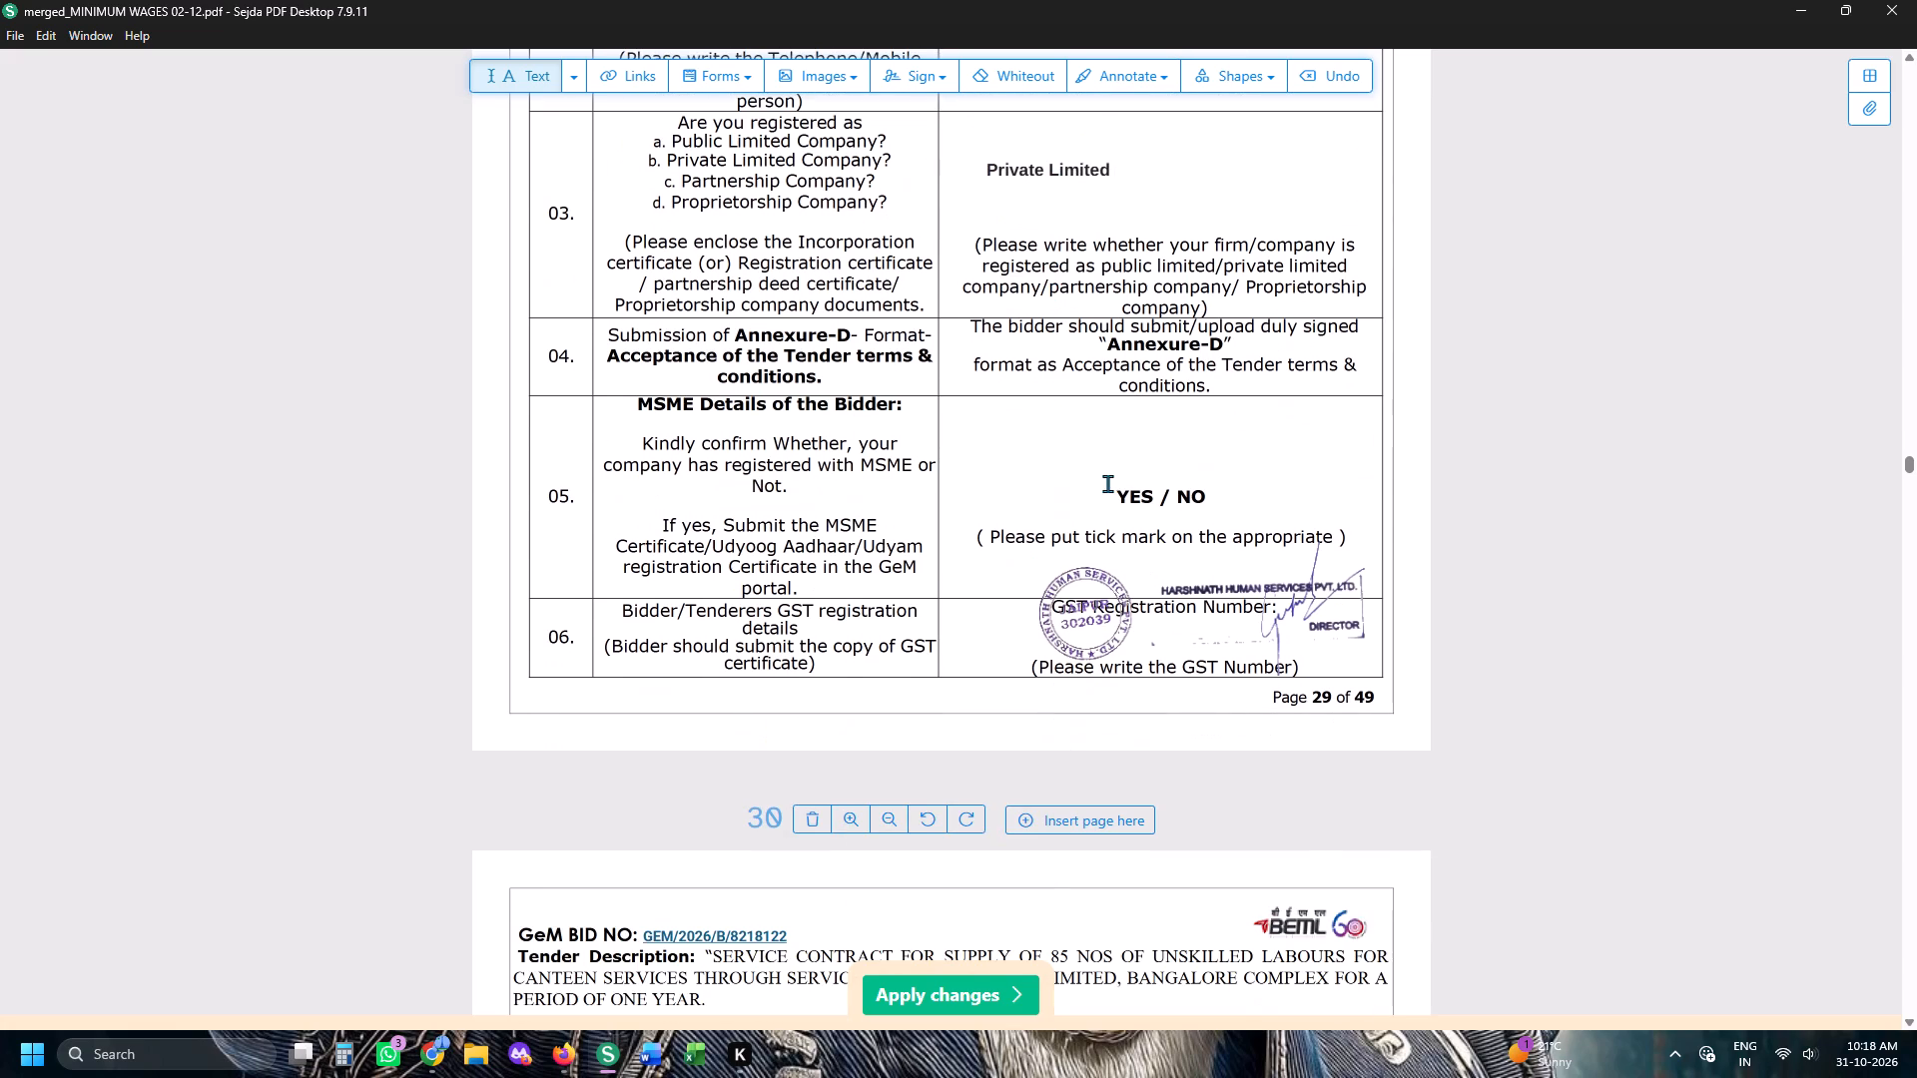
left_click(1133, 491)
key("End")
key("BackSpace")
key("BackSpace")
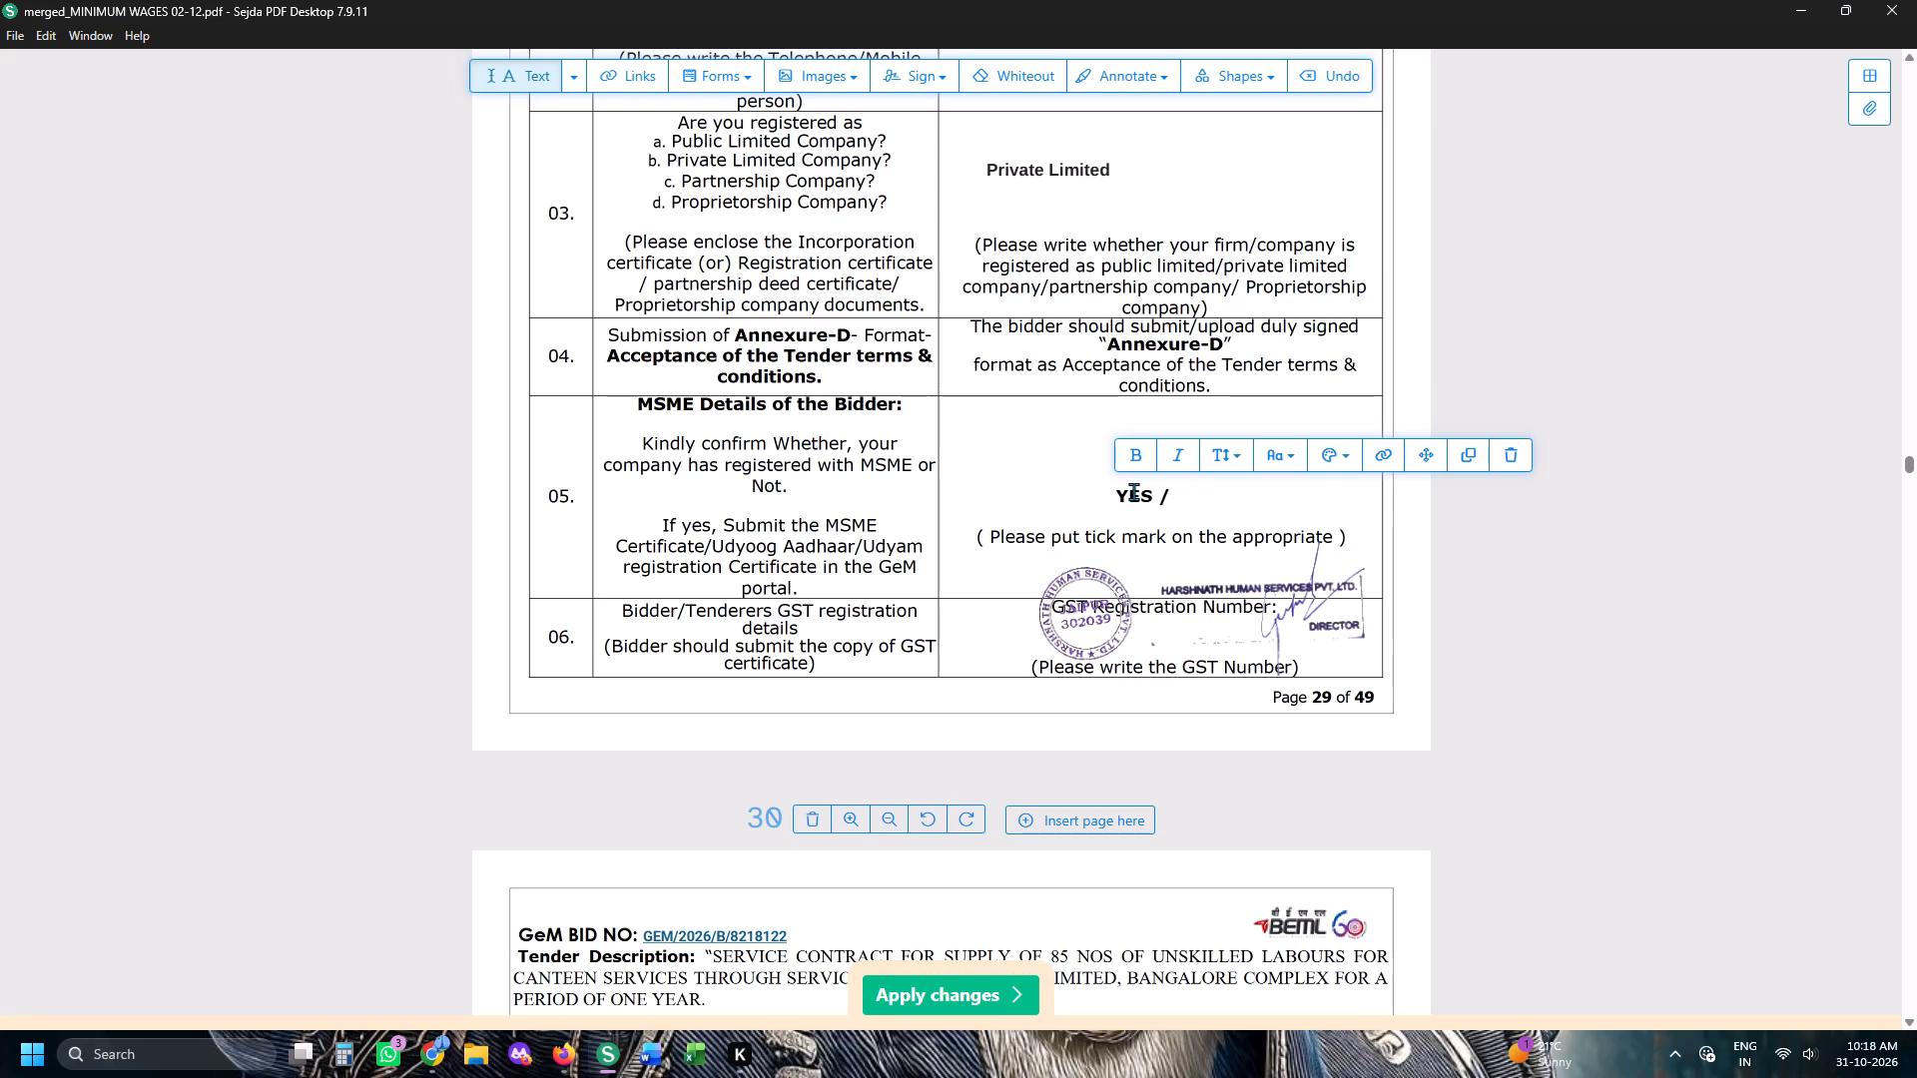
key("BackSpace")
key("BackSpace")
Delete page 33 with Annexure-F, the self-declaration format for litigation confirmation.
scroll(1145, 533, "down", 3)
scroll(1098, 415, "down", 2)
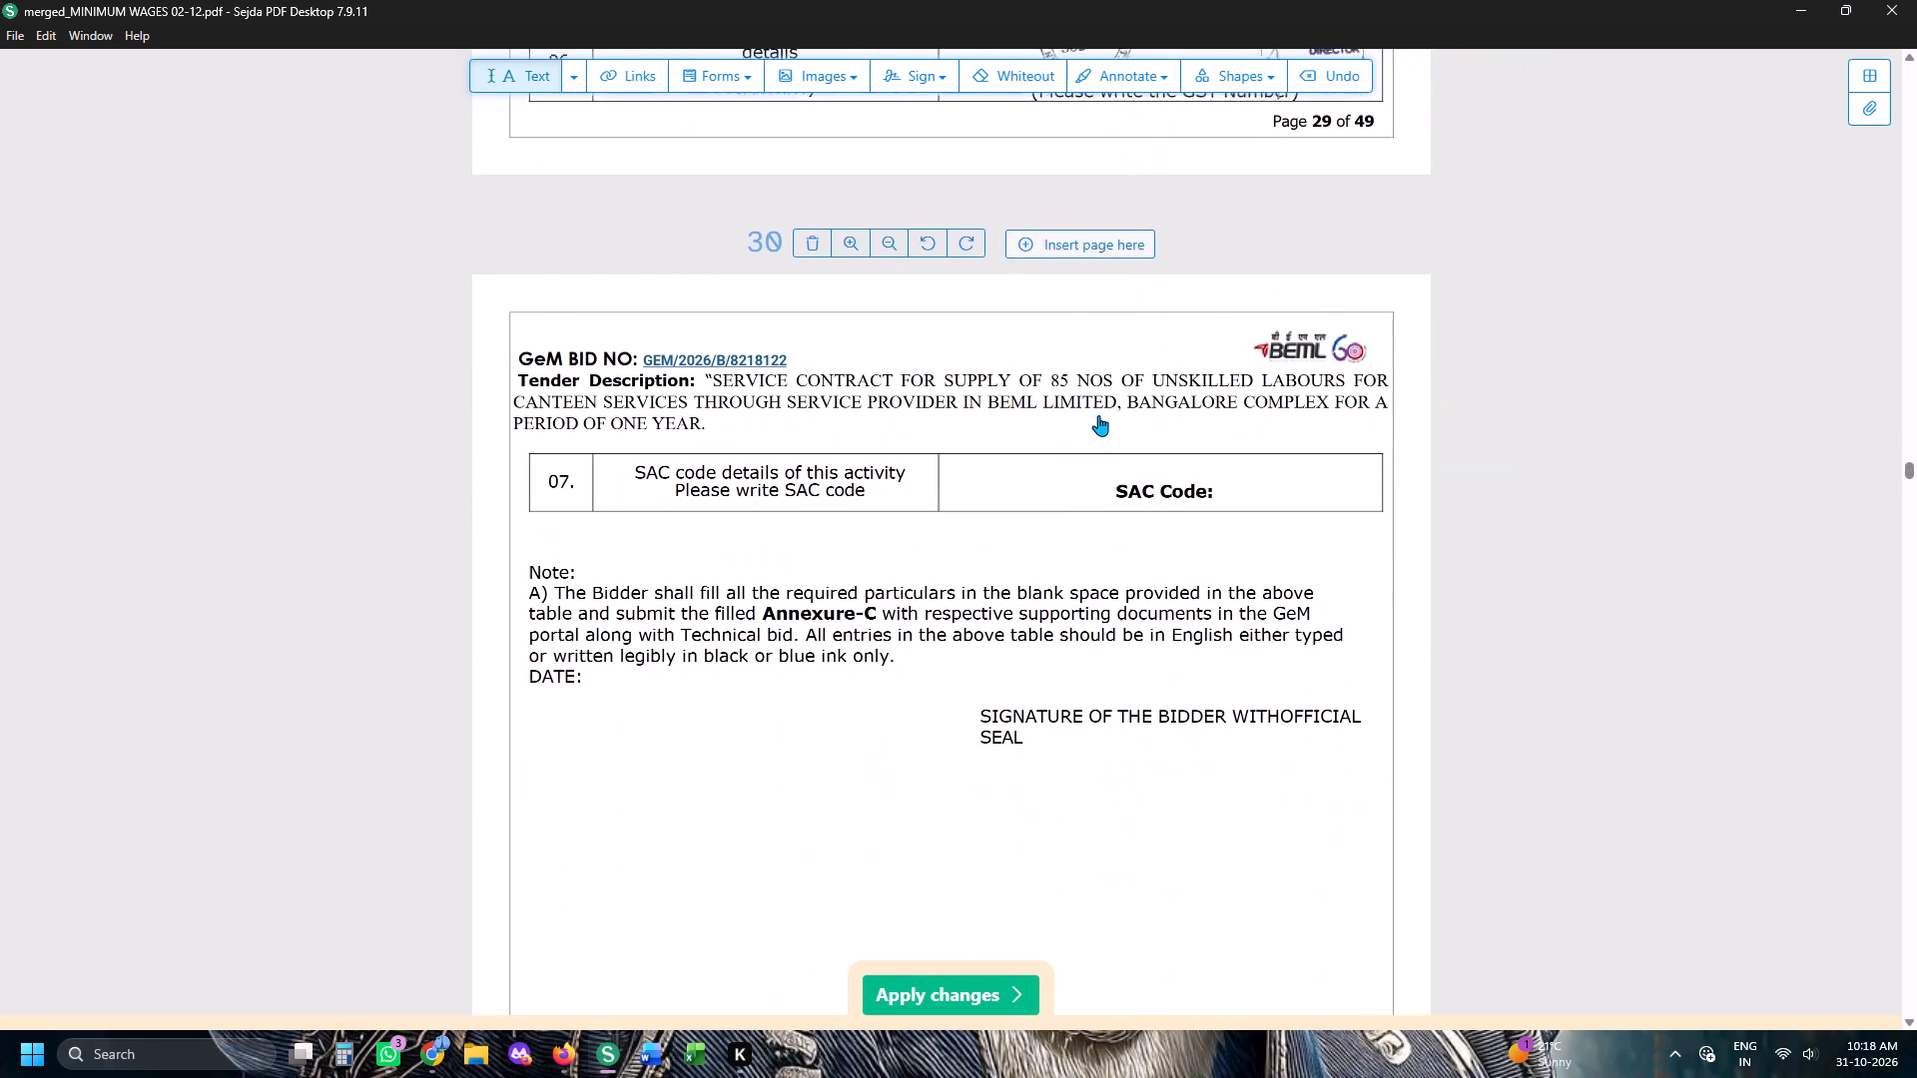
scroll(1241, 390, "down", 4)
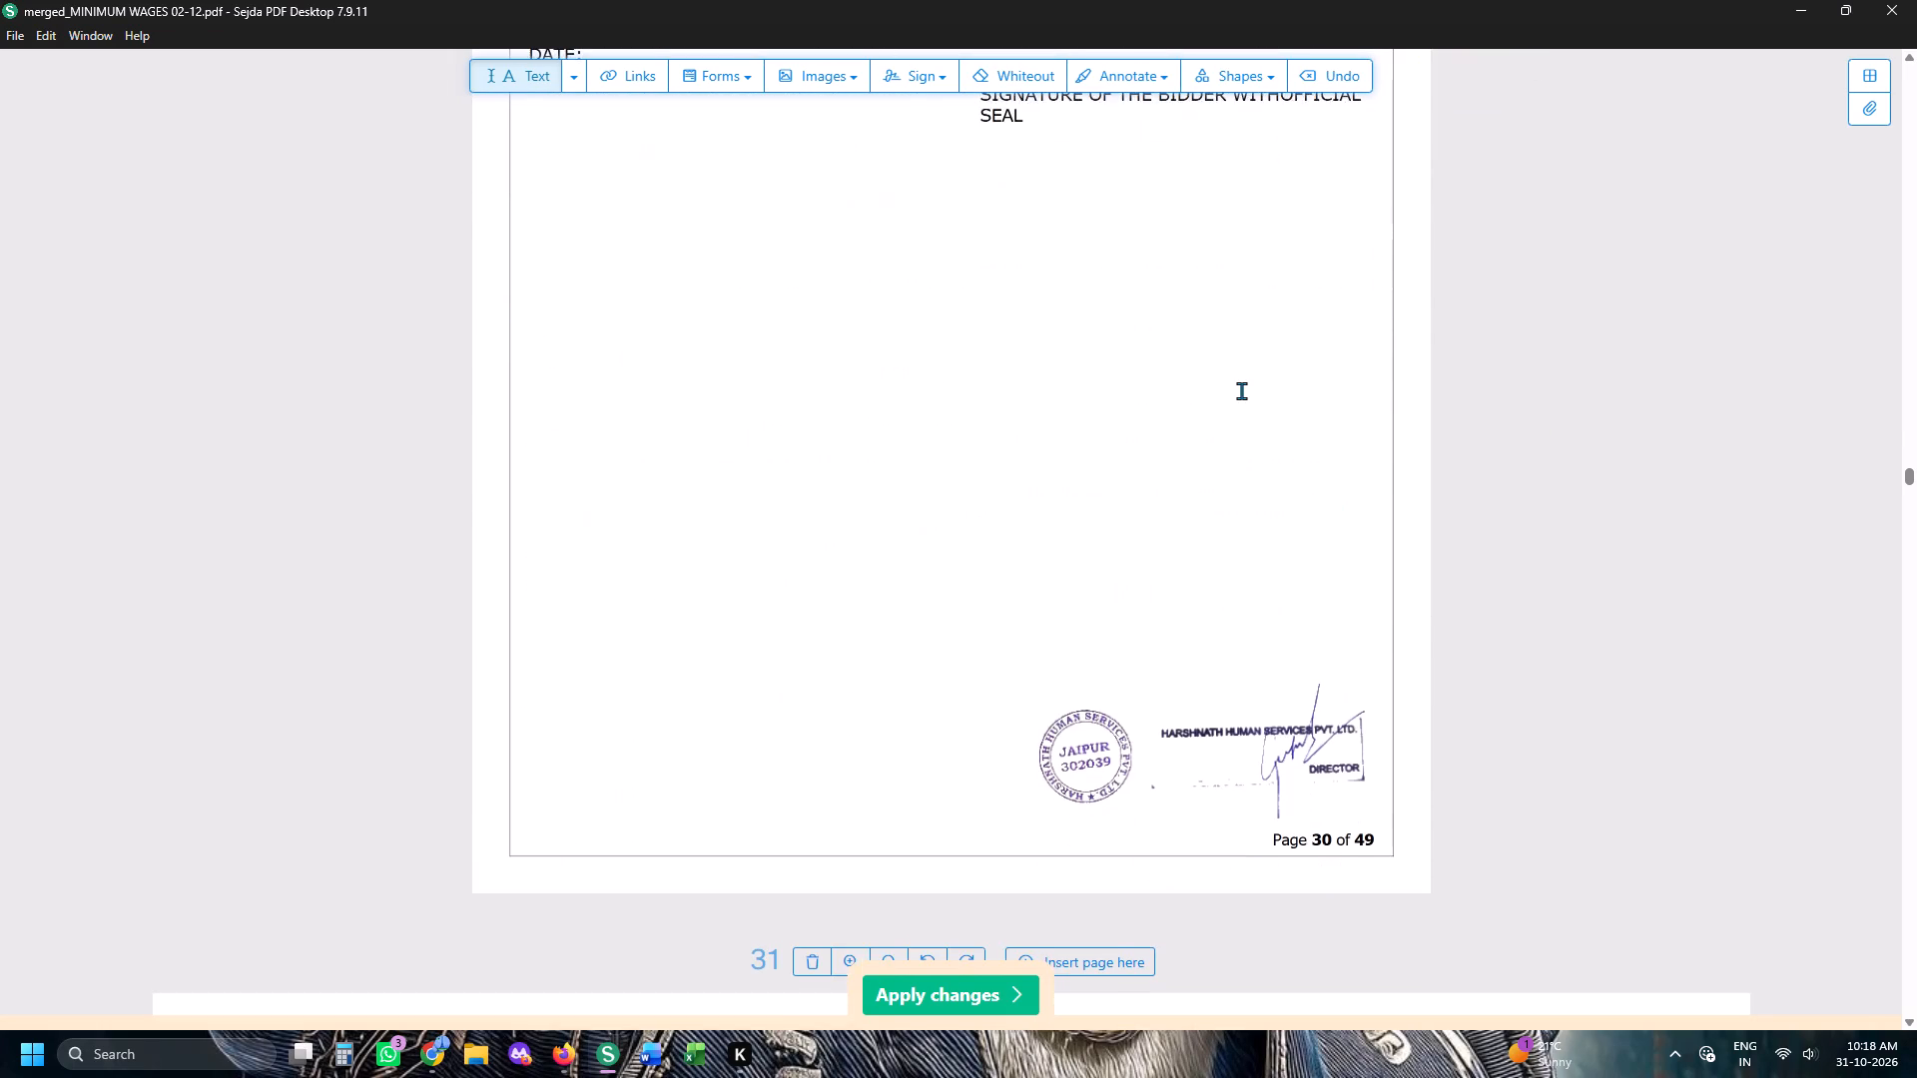
scroll(1241, 390, "down", 12)
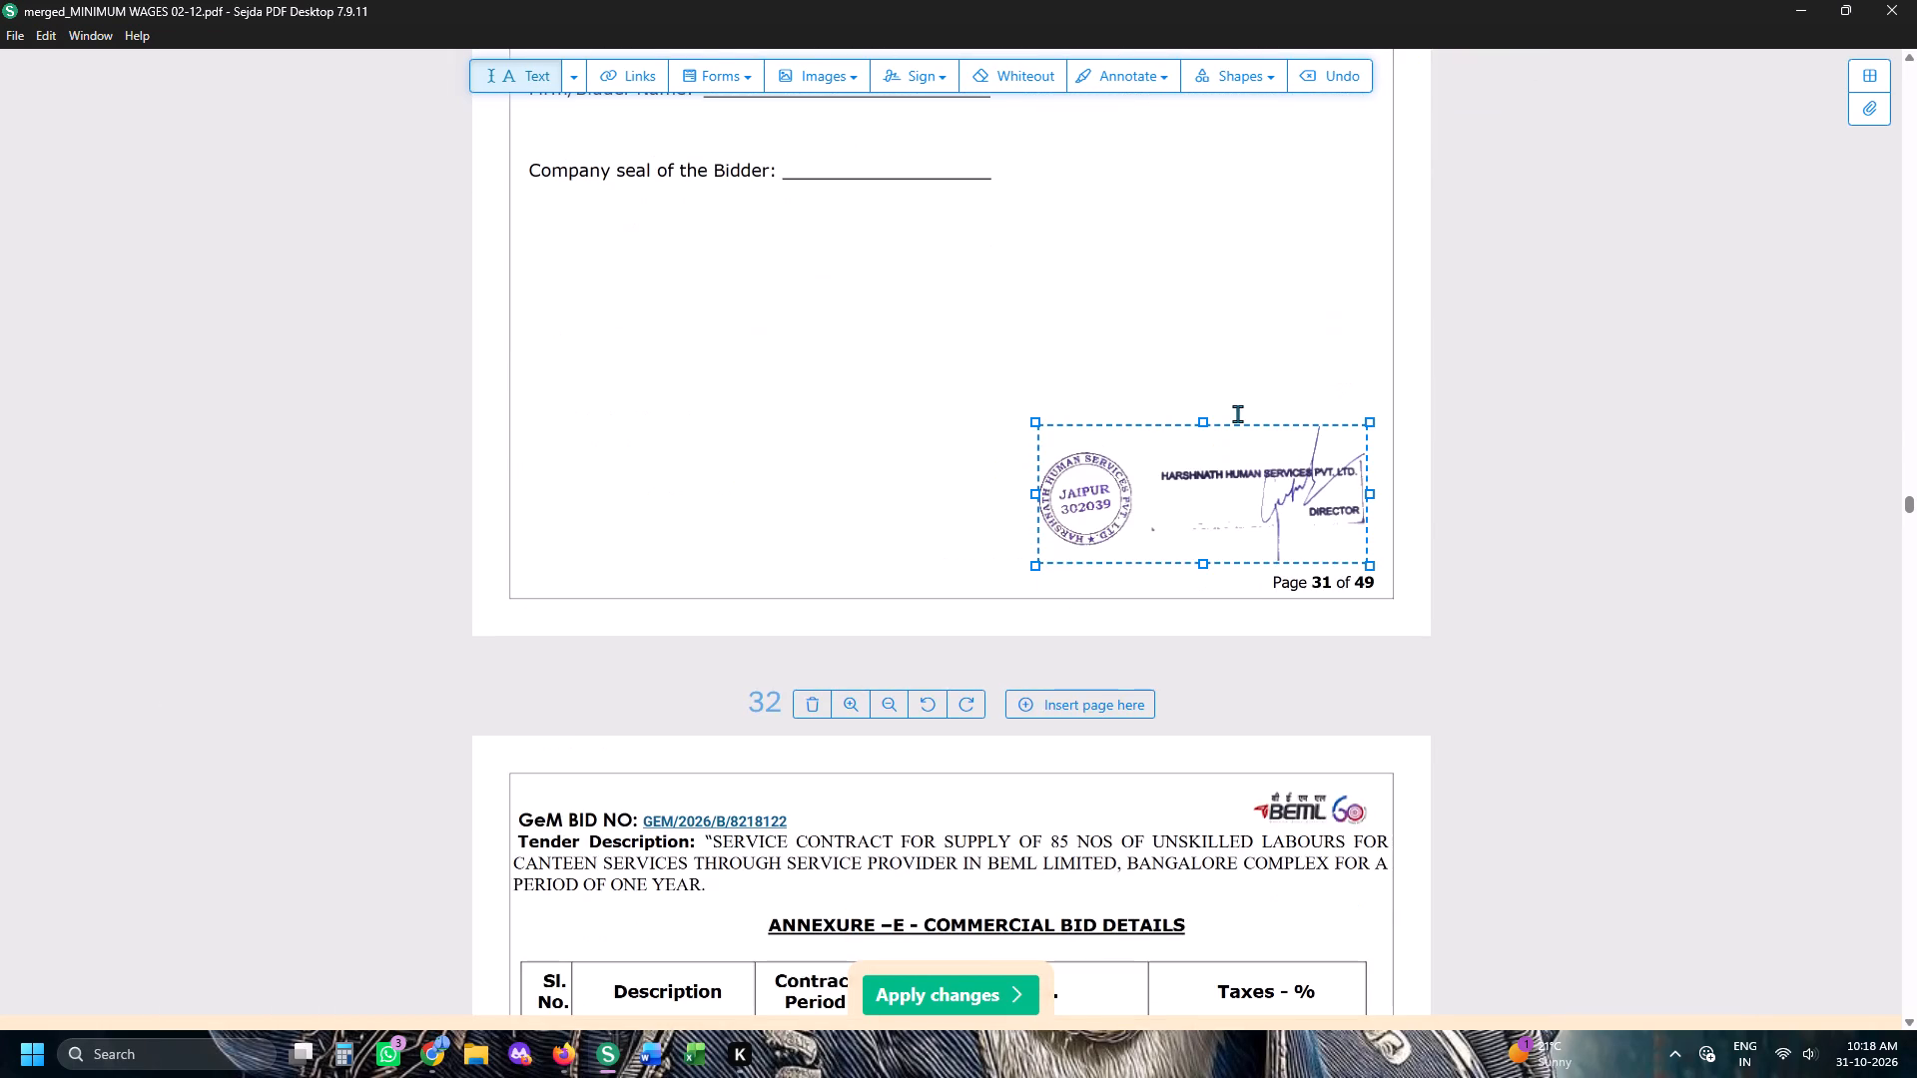
scroll(1237, 413, "down", 4)
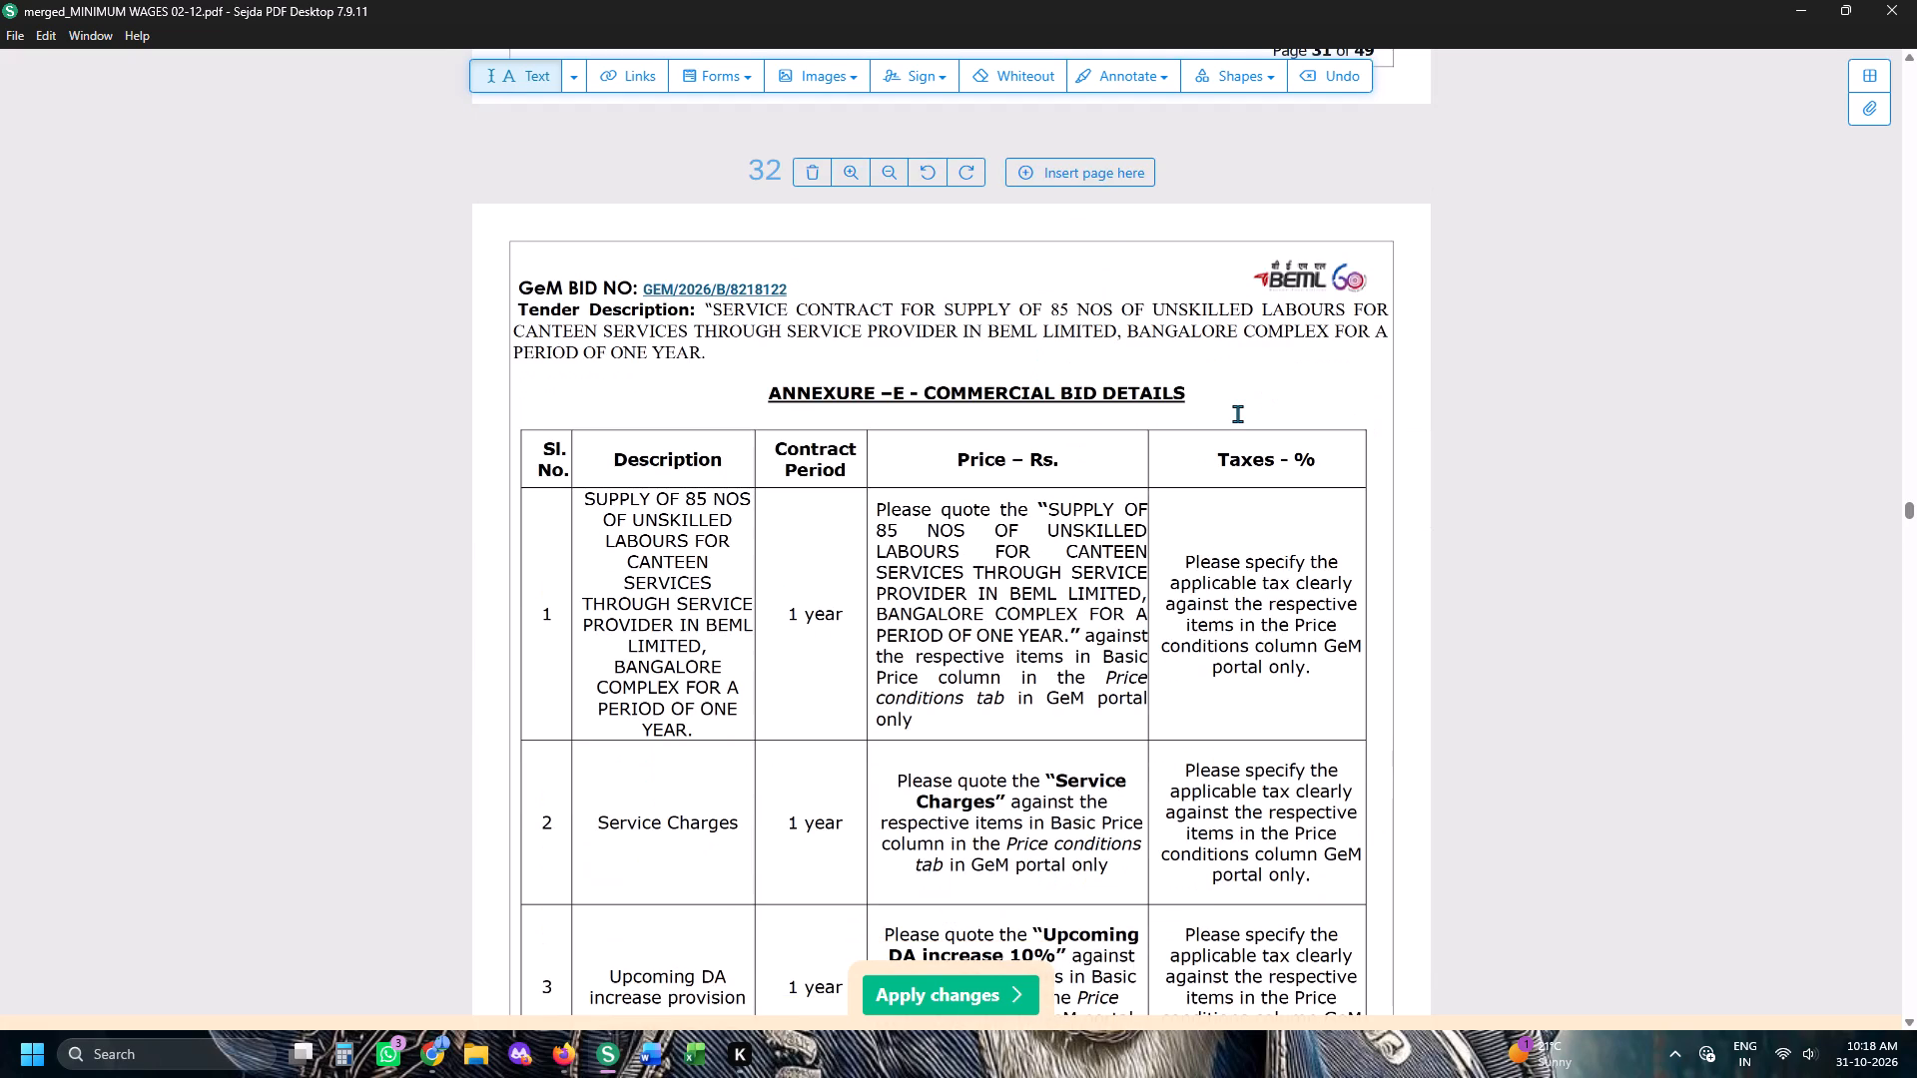
scroll(1233, 406, "down", 18)
scroll(1230, 413, "up", 5)
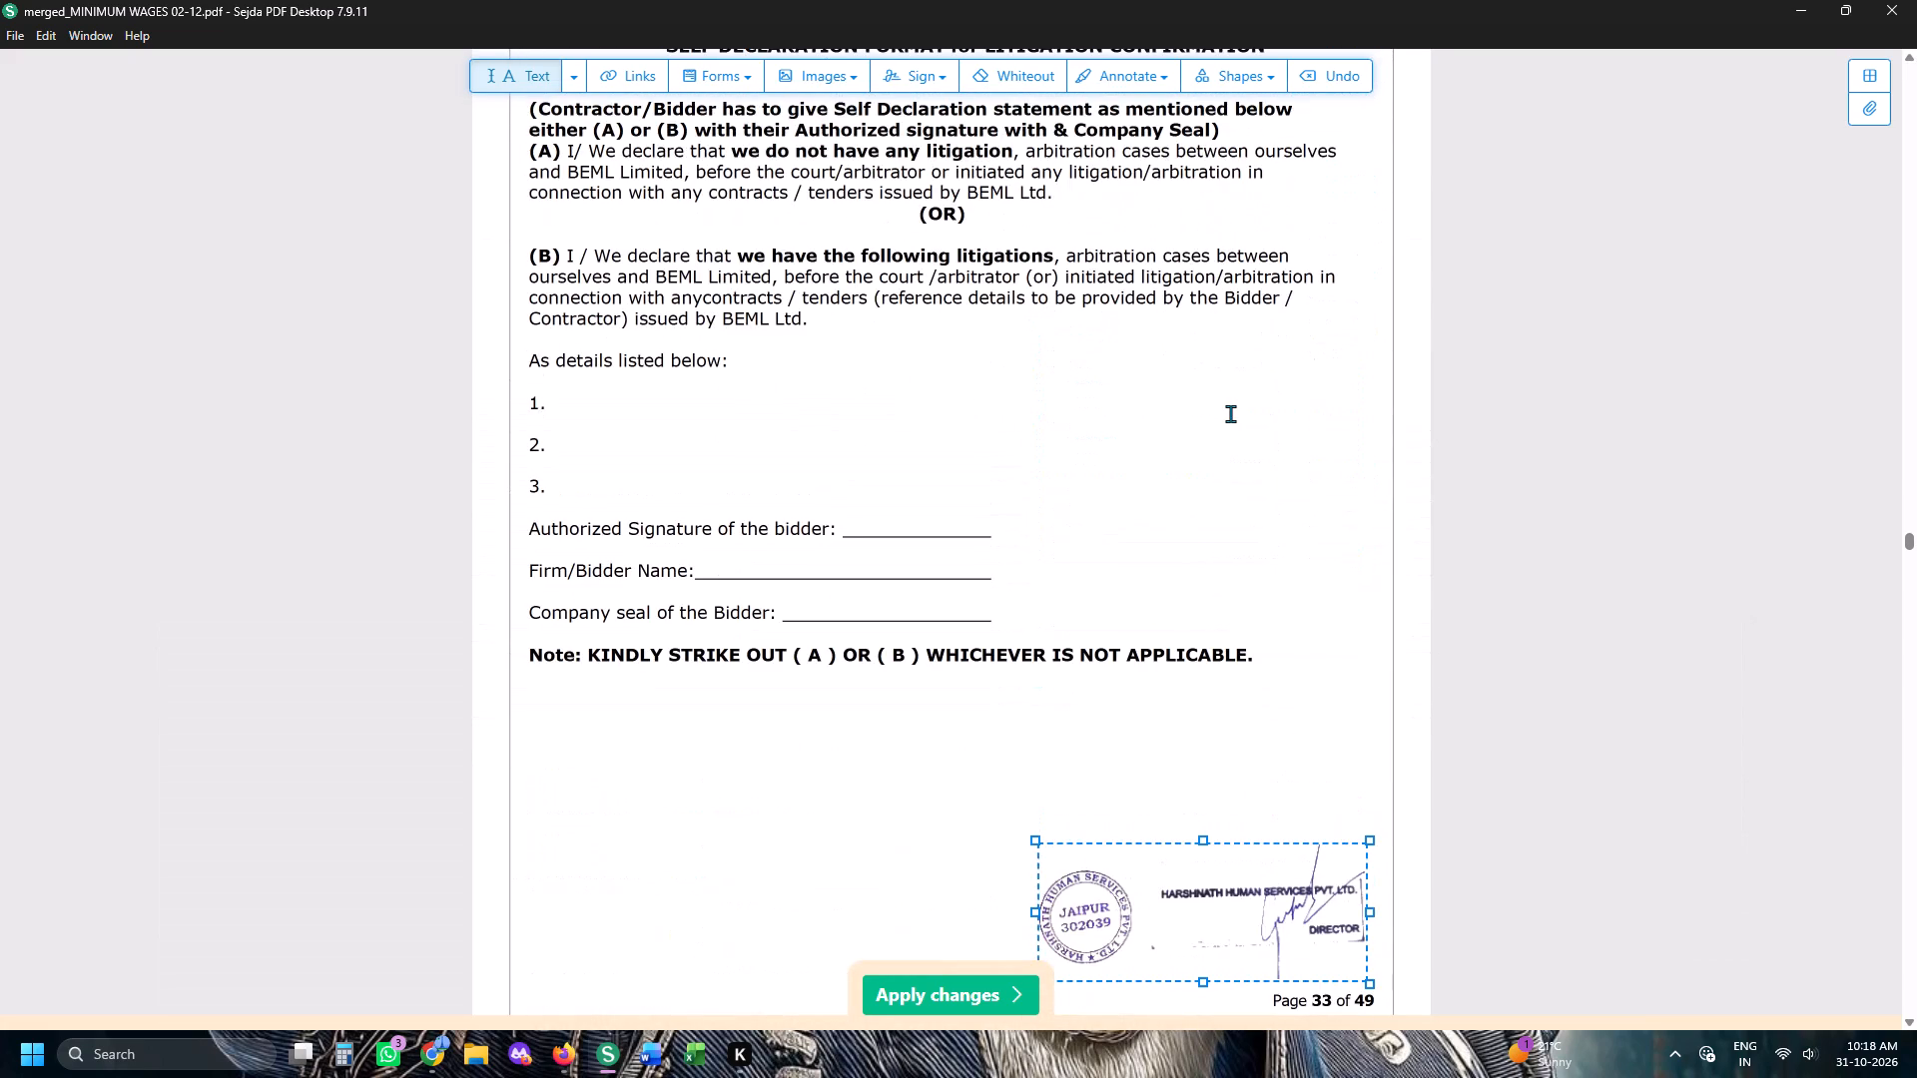
scroll(1230, 413, "up", 3)
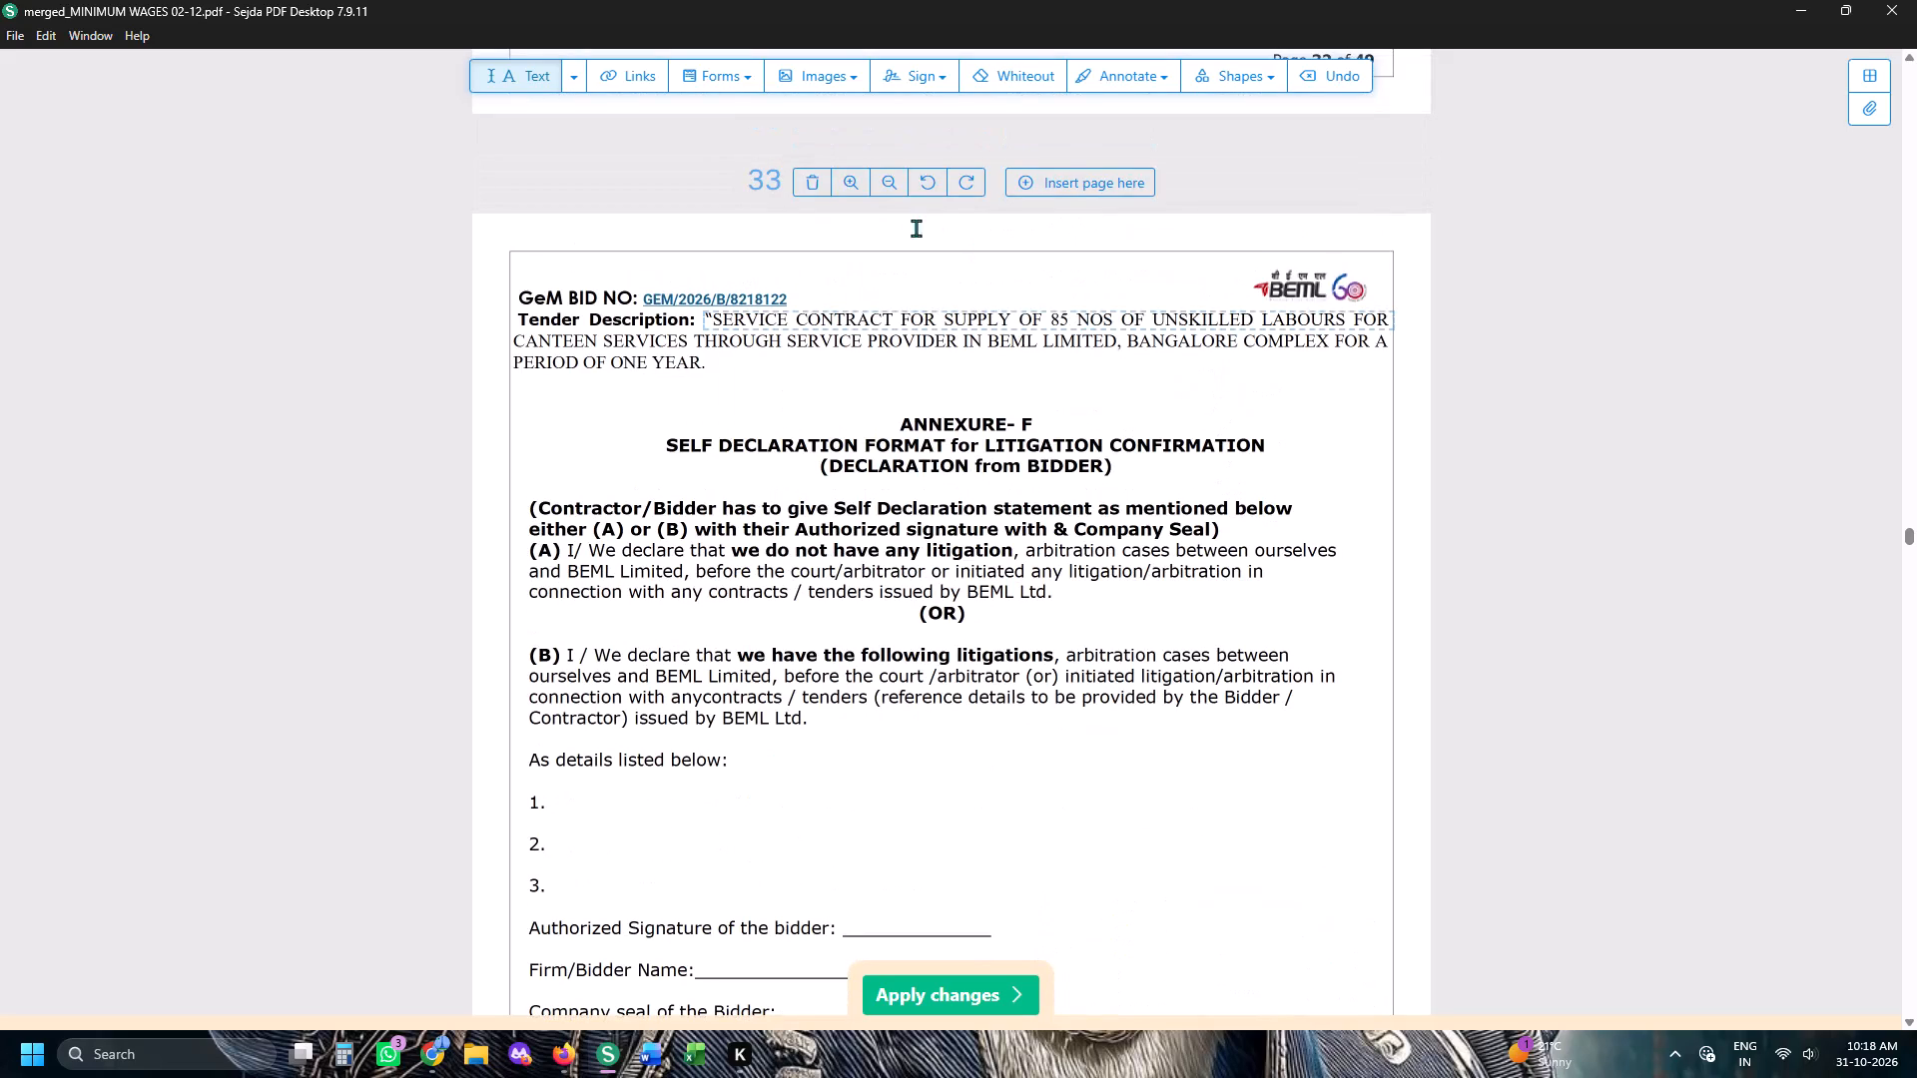
left_click(817, 186)
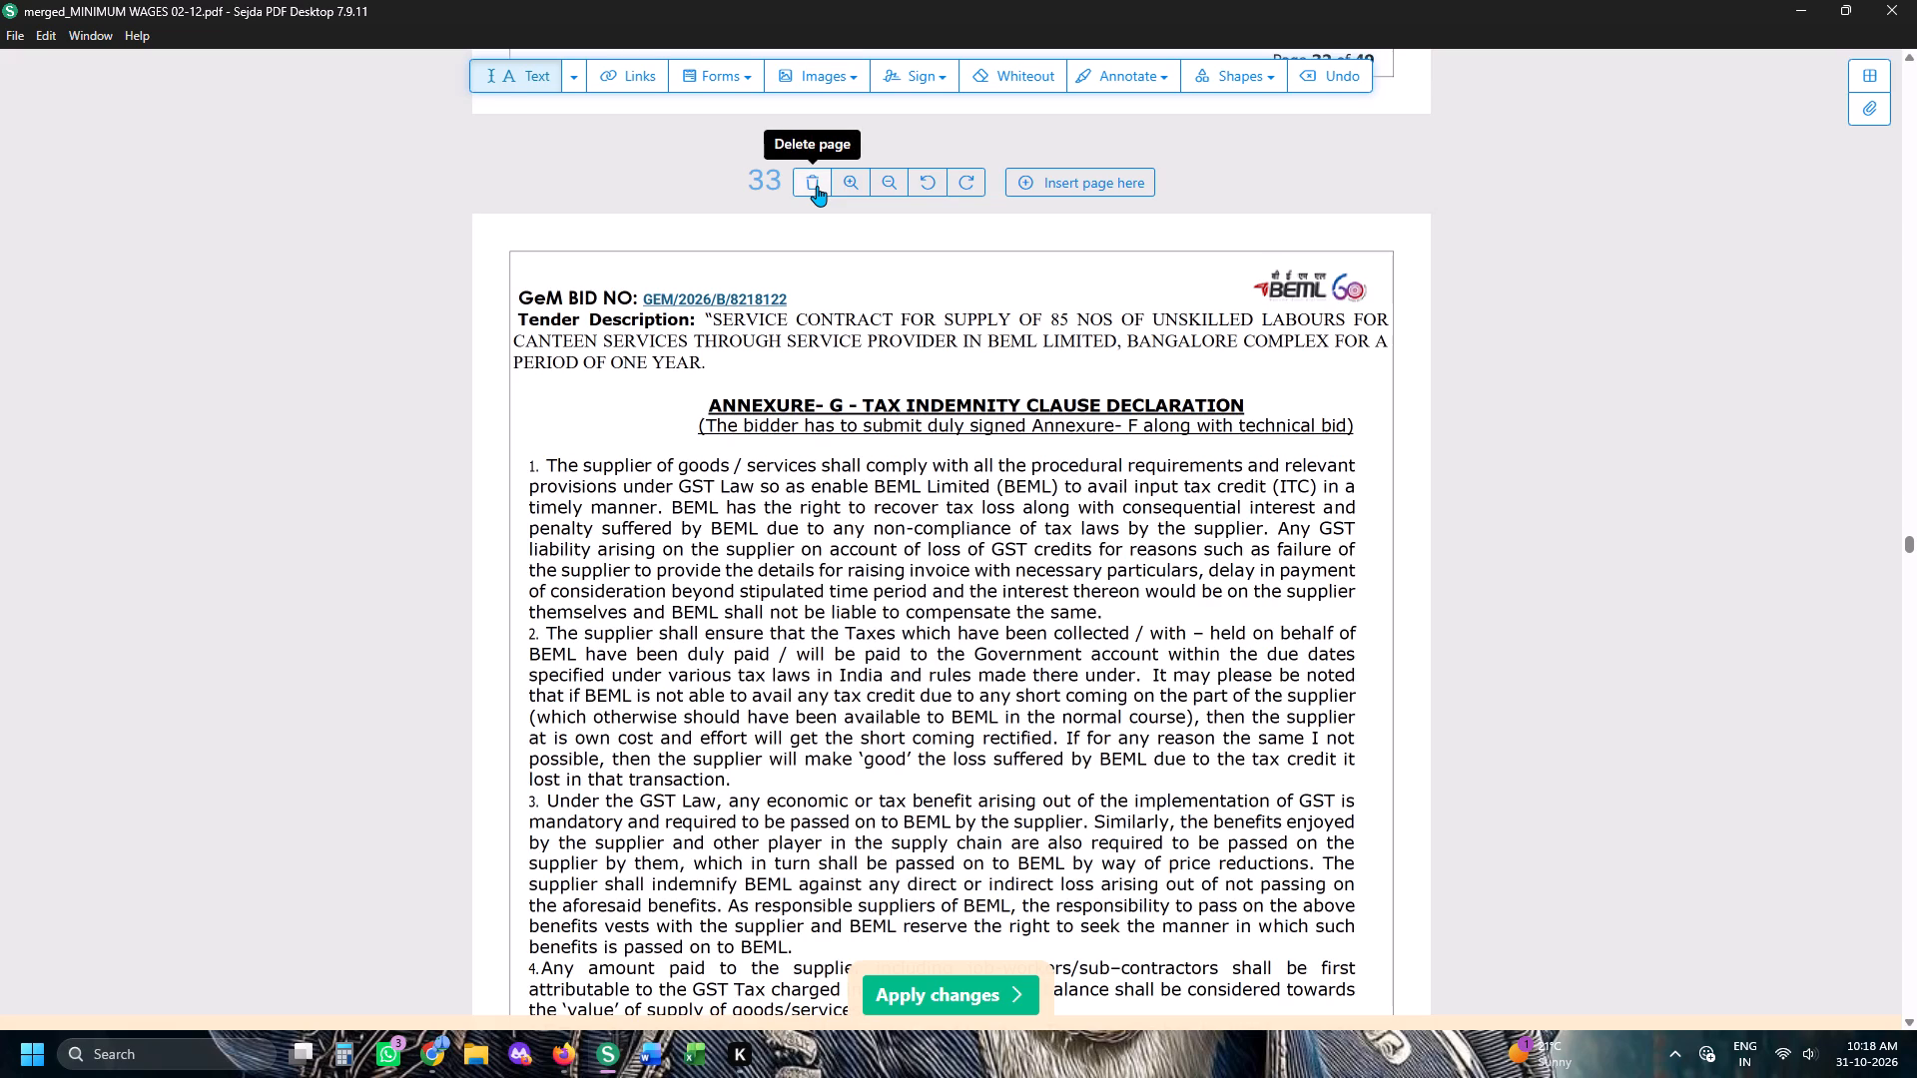
Delete the five Integrity Pact pages after Annexure-G, from the Format 1 page through the BEML and bidder signature page.
scroll(817, 186, "down", 10)
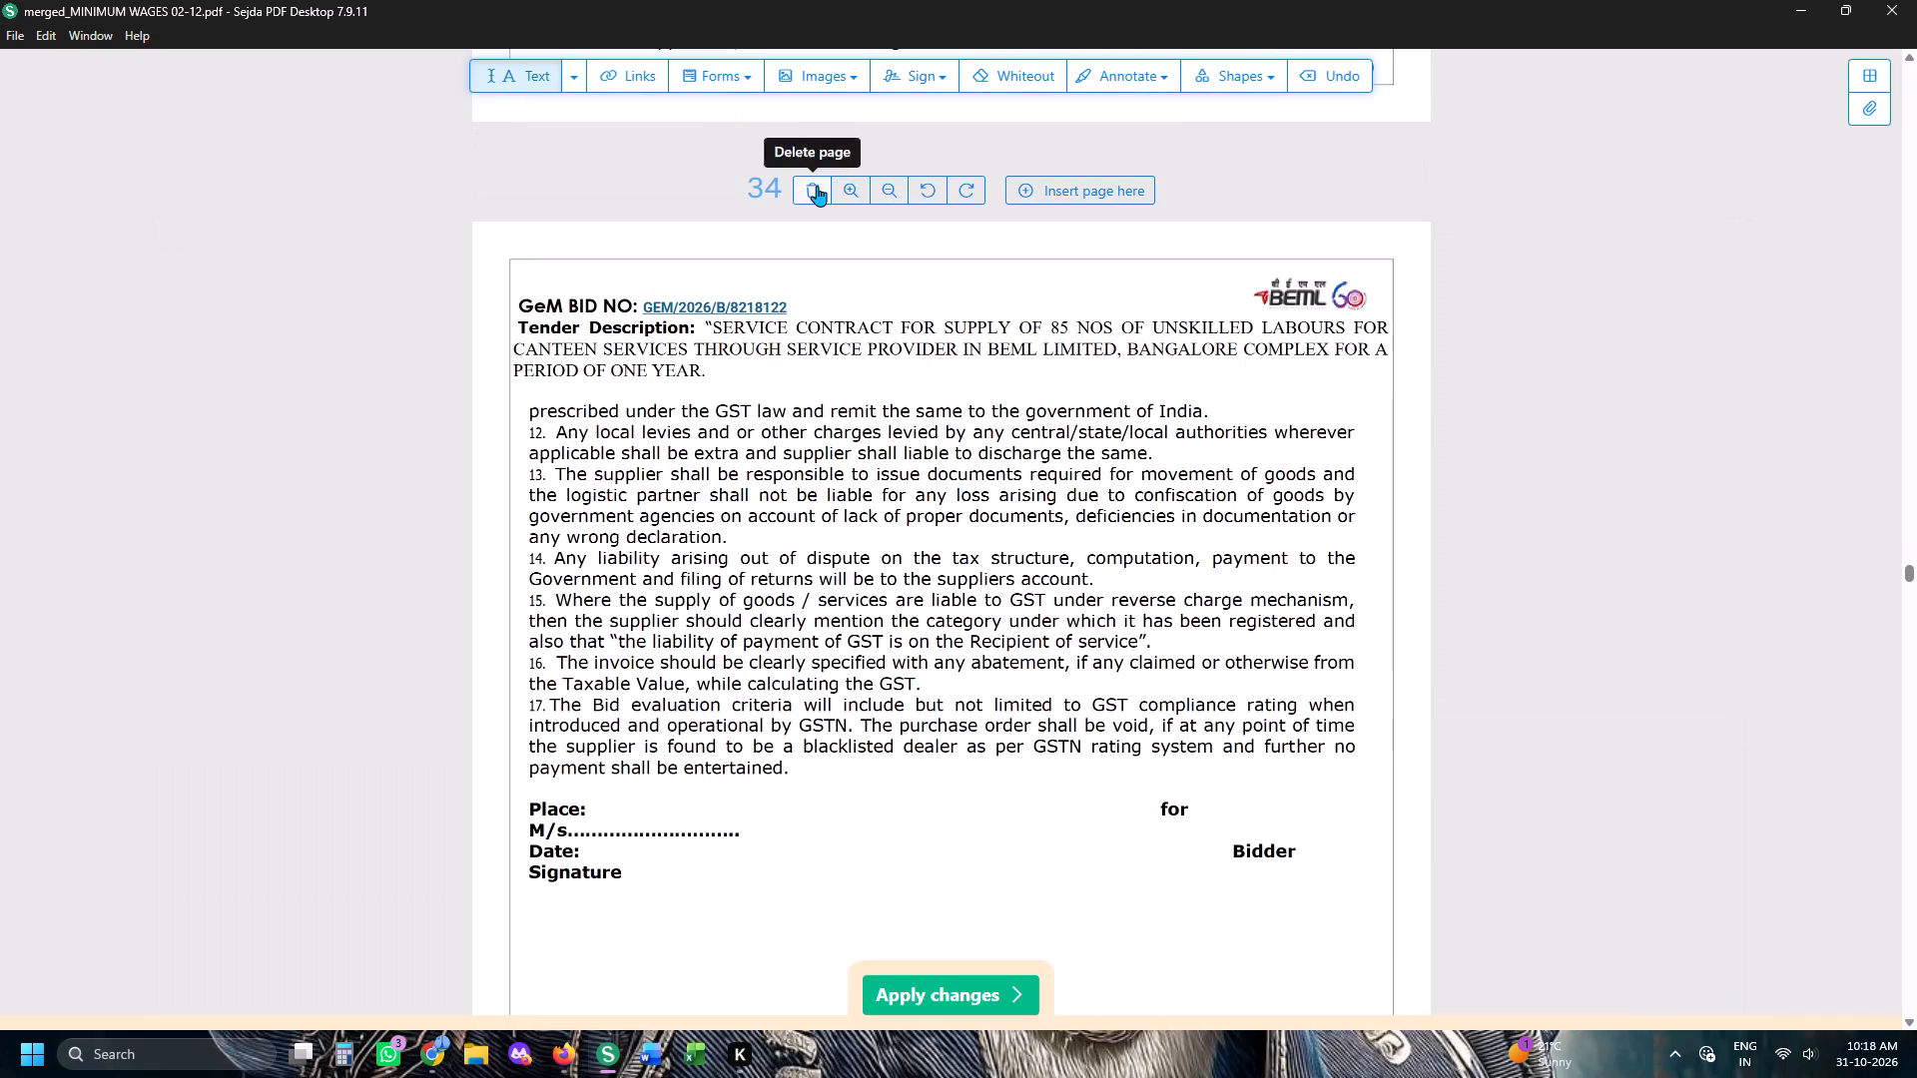
scroll(977, 481, "down", 10)
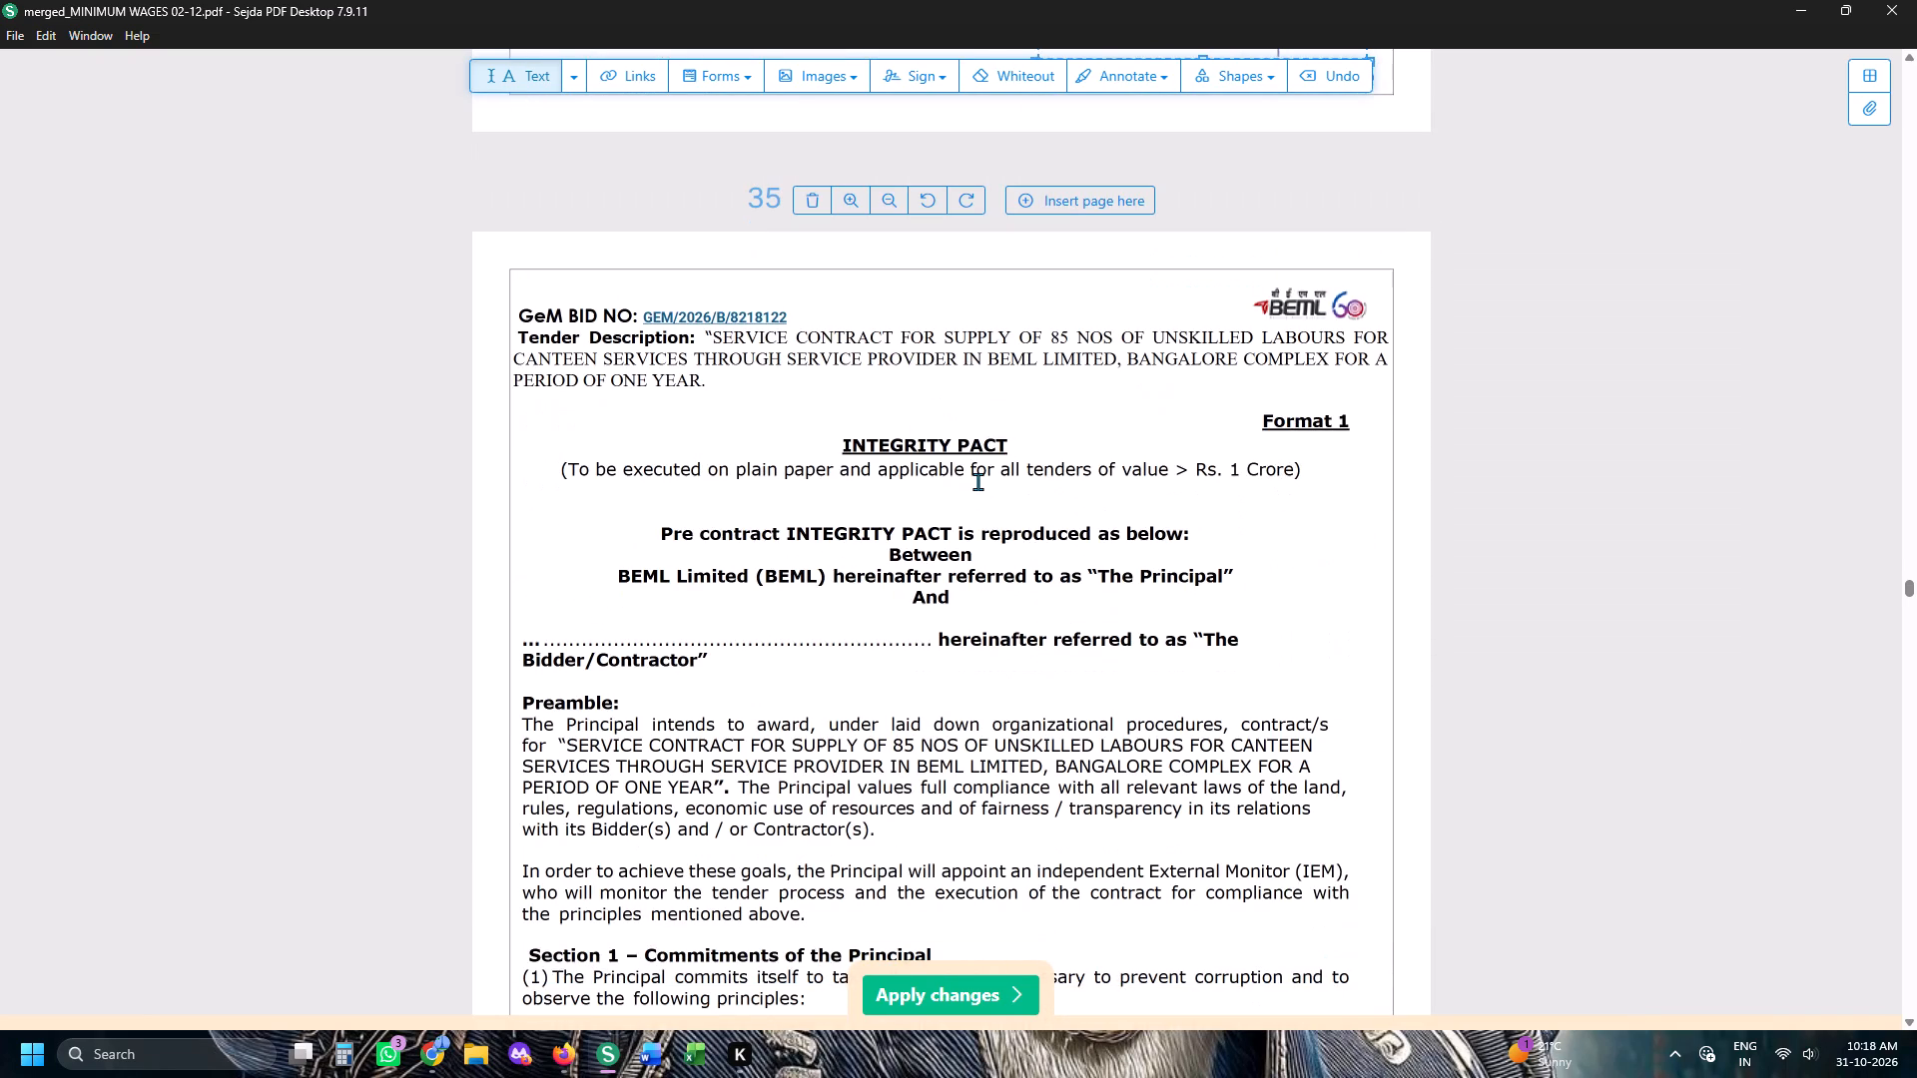
scroll(962, 490, "down", 3)
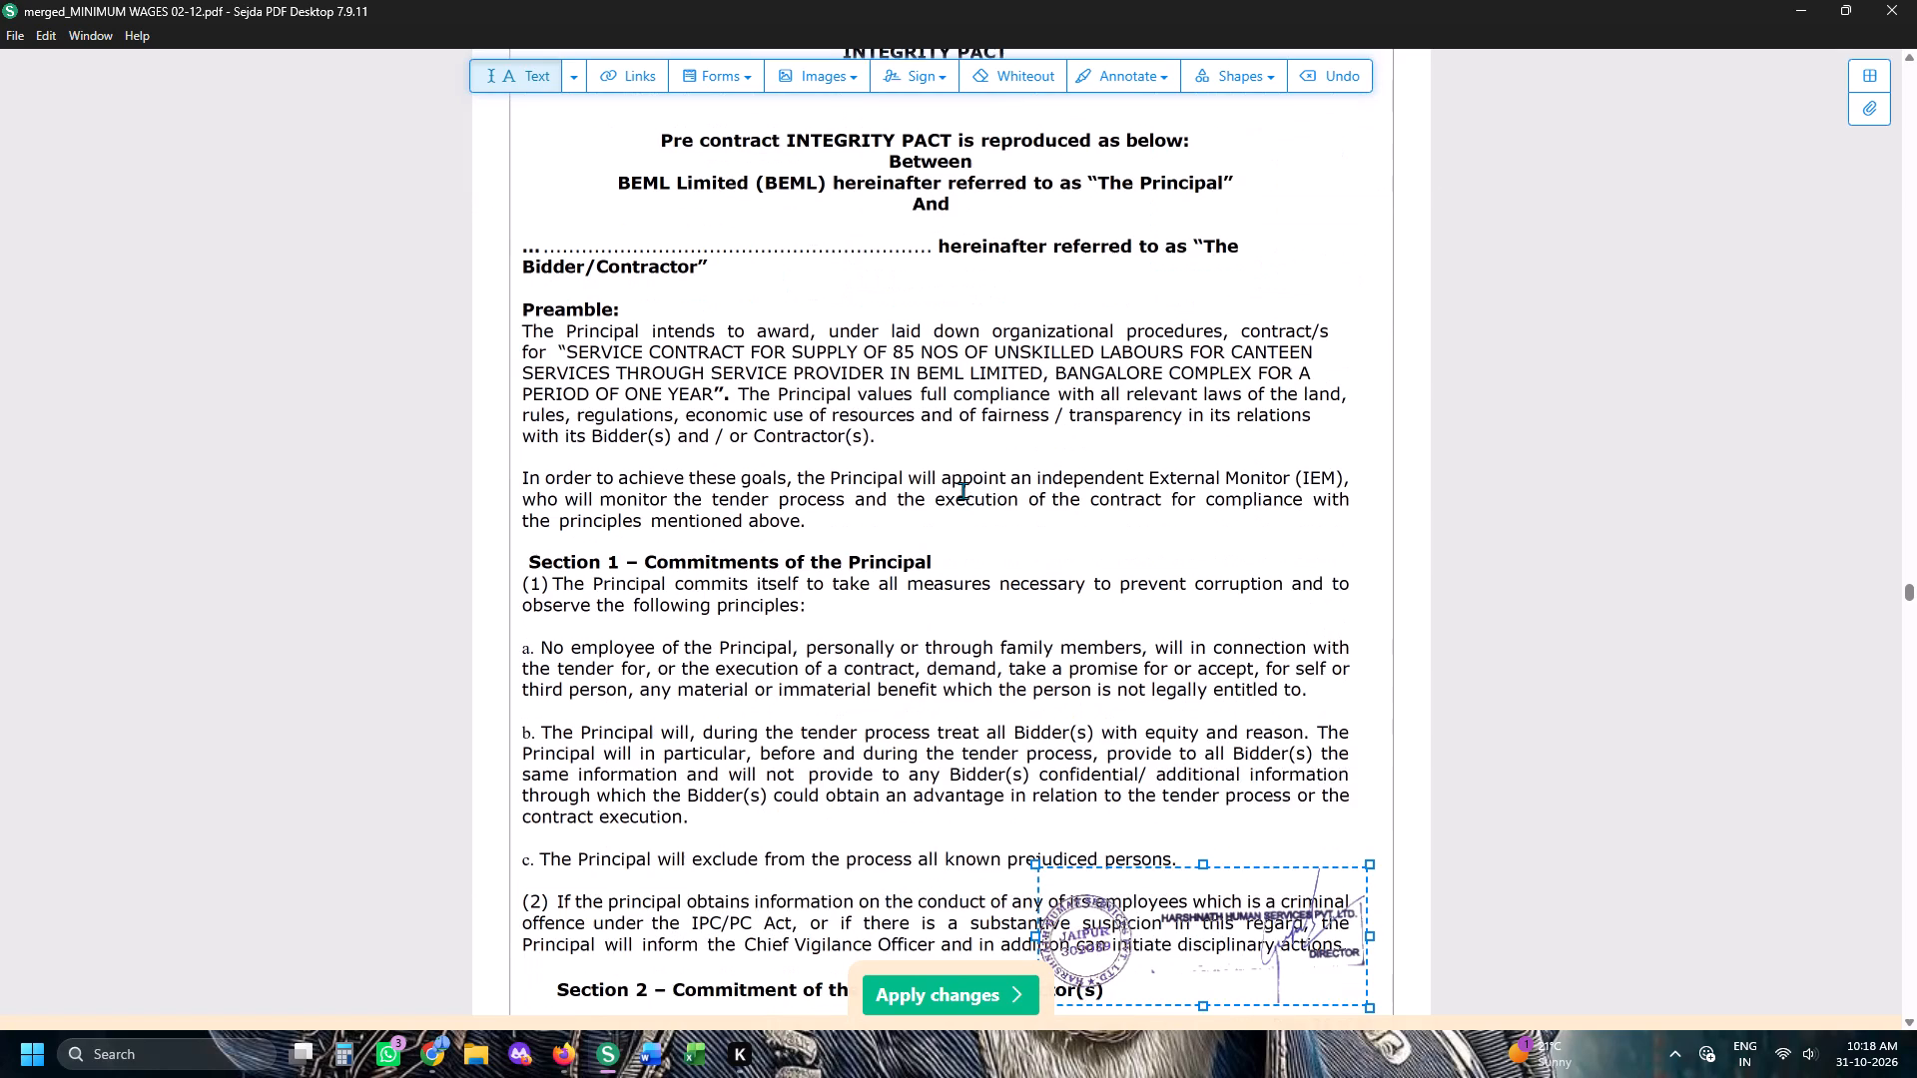
scroll(962, 490, "up", 2)
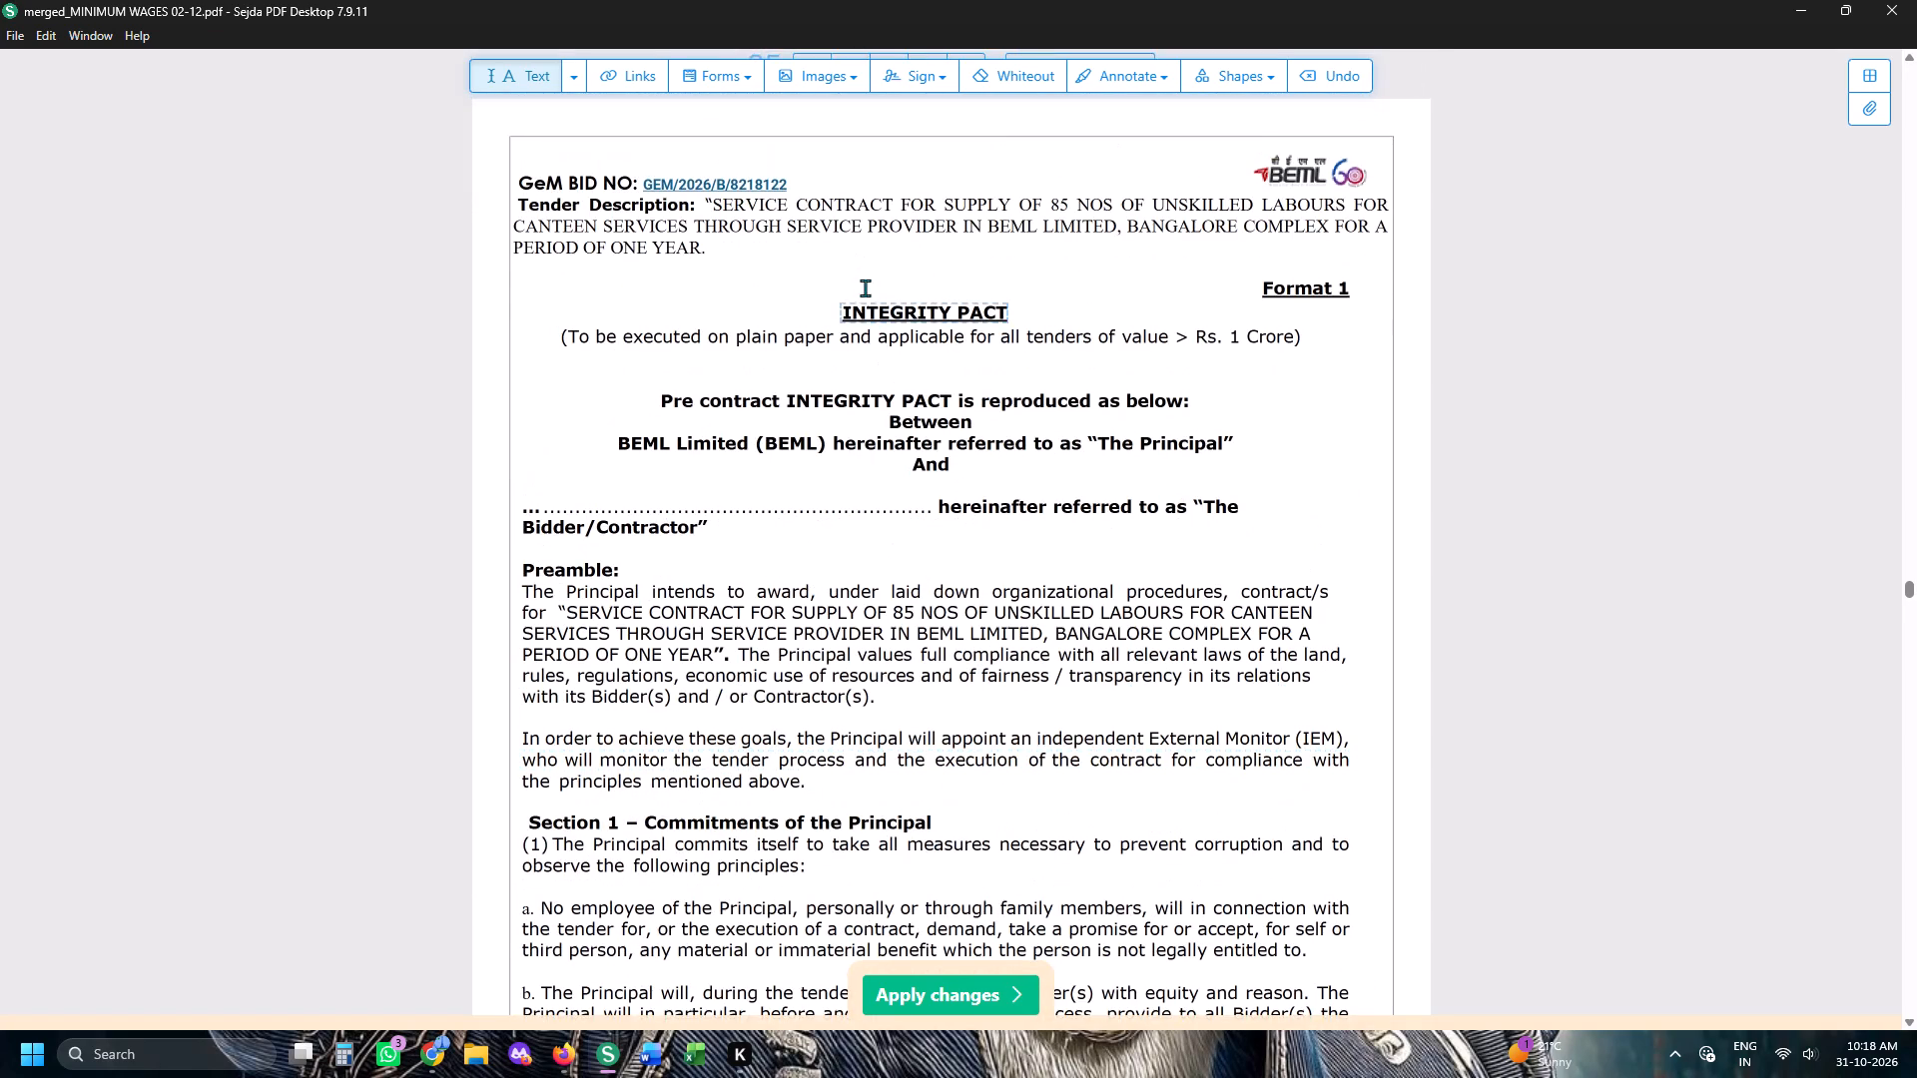
scroll(865, 298, "up", 1)
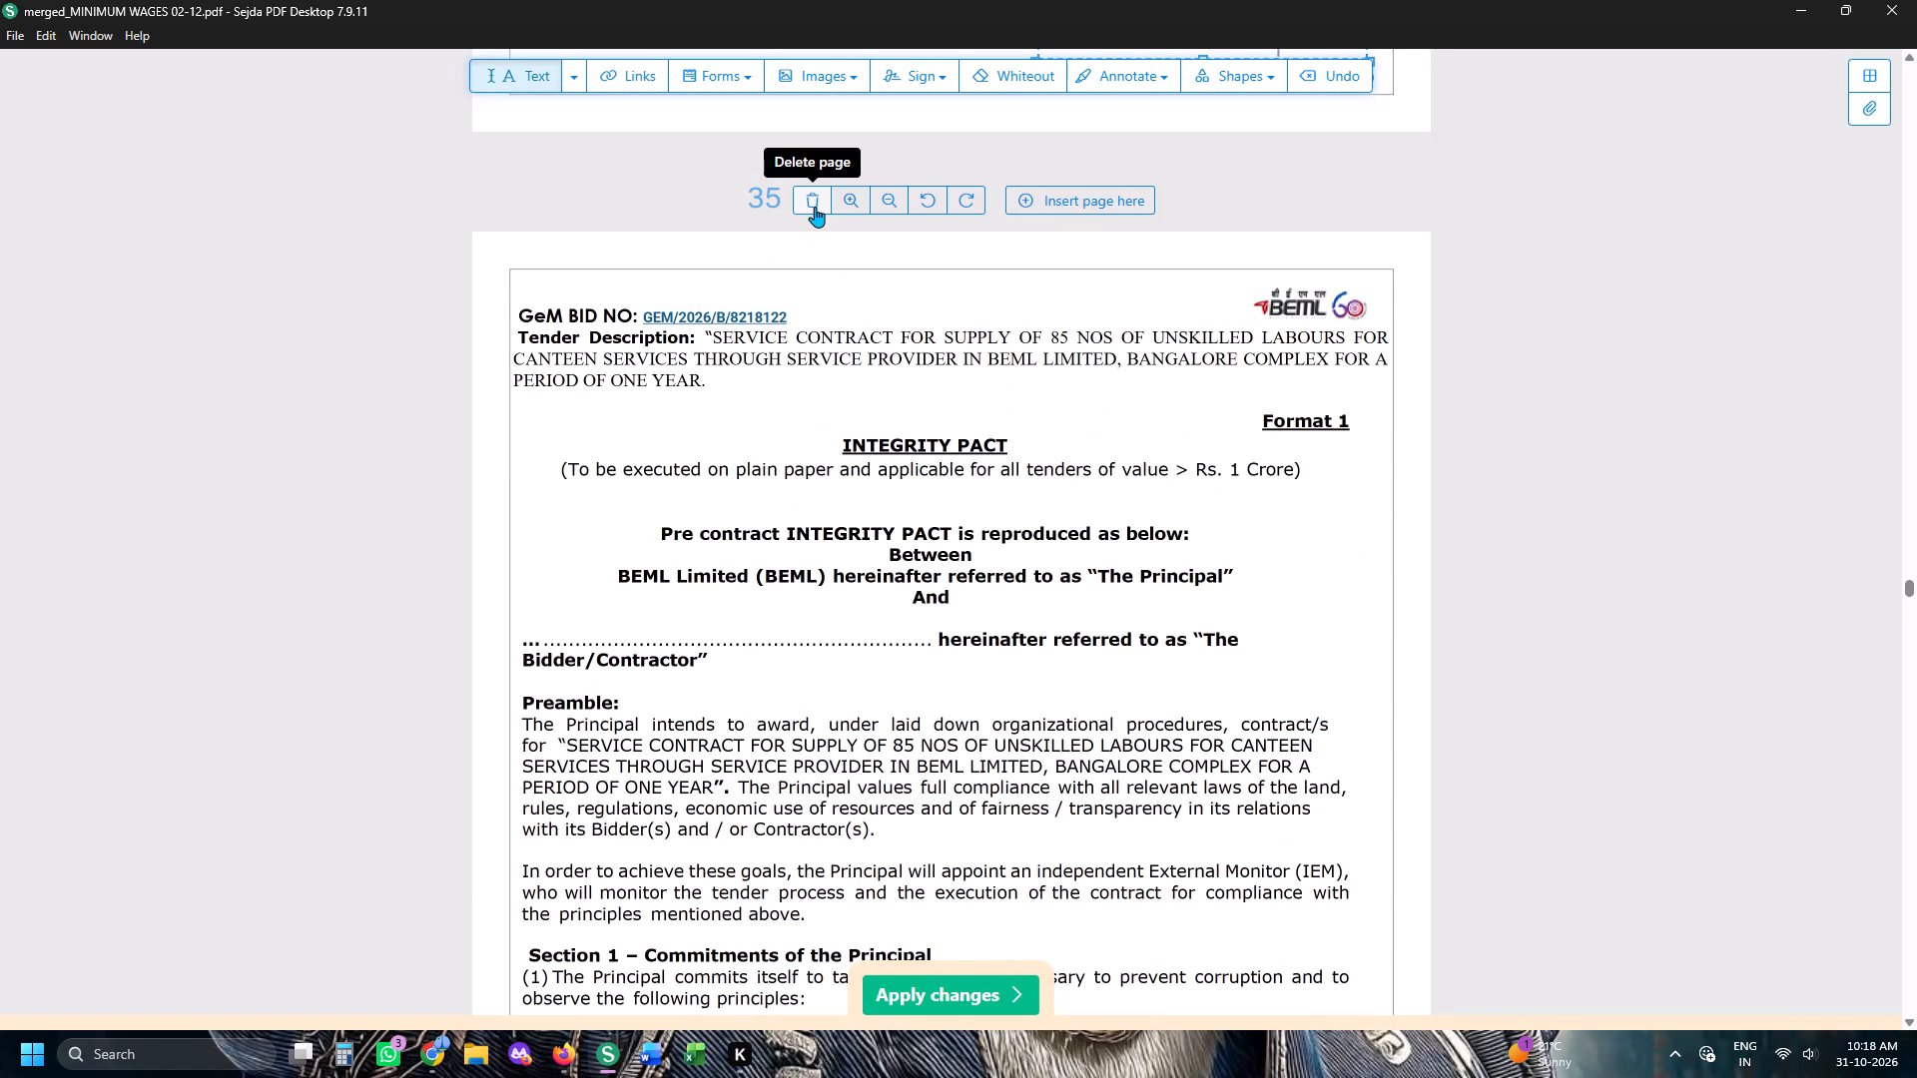
left_click(815, 207)
left_click(815, 207)
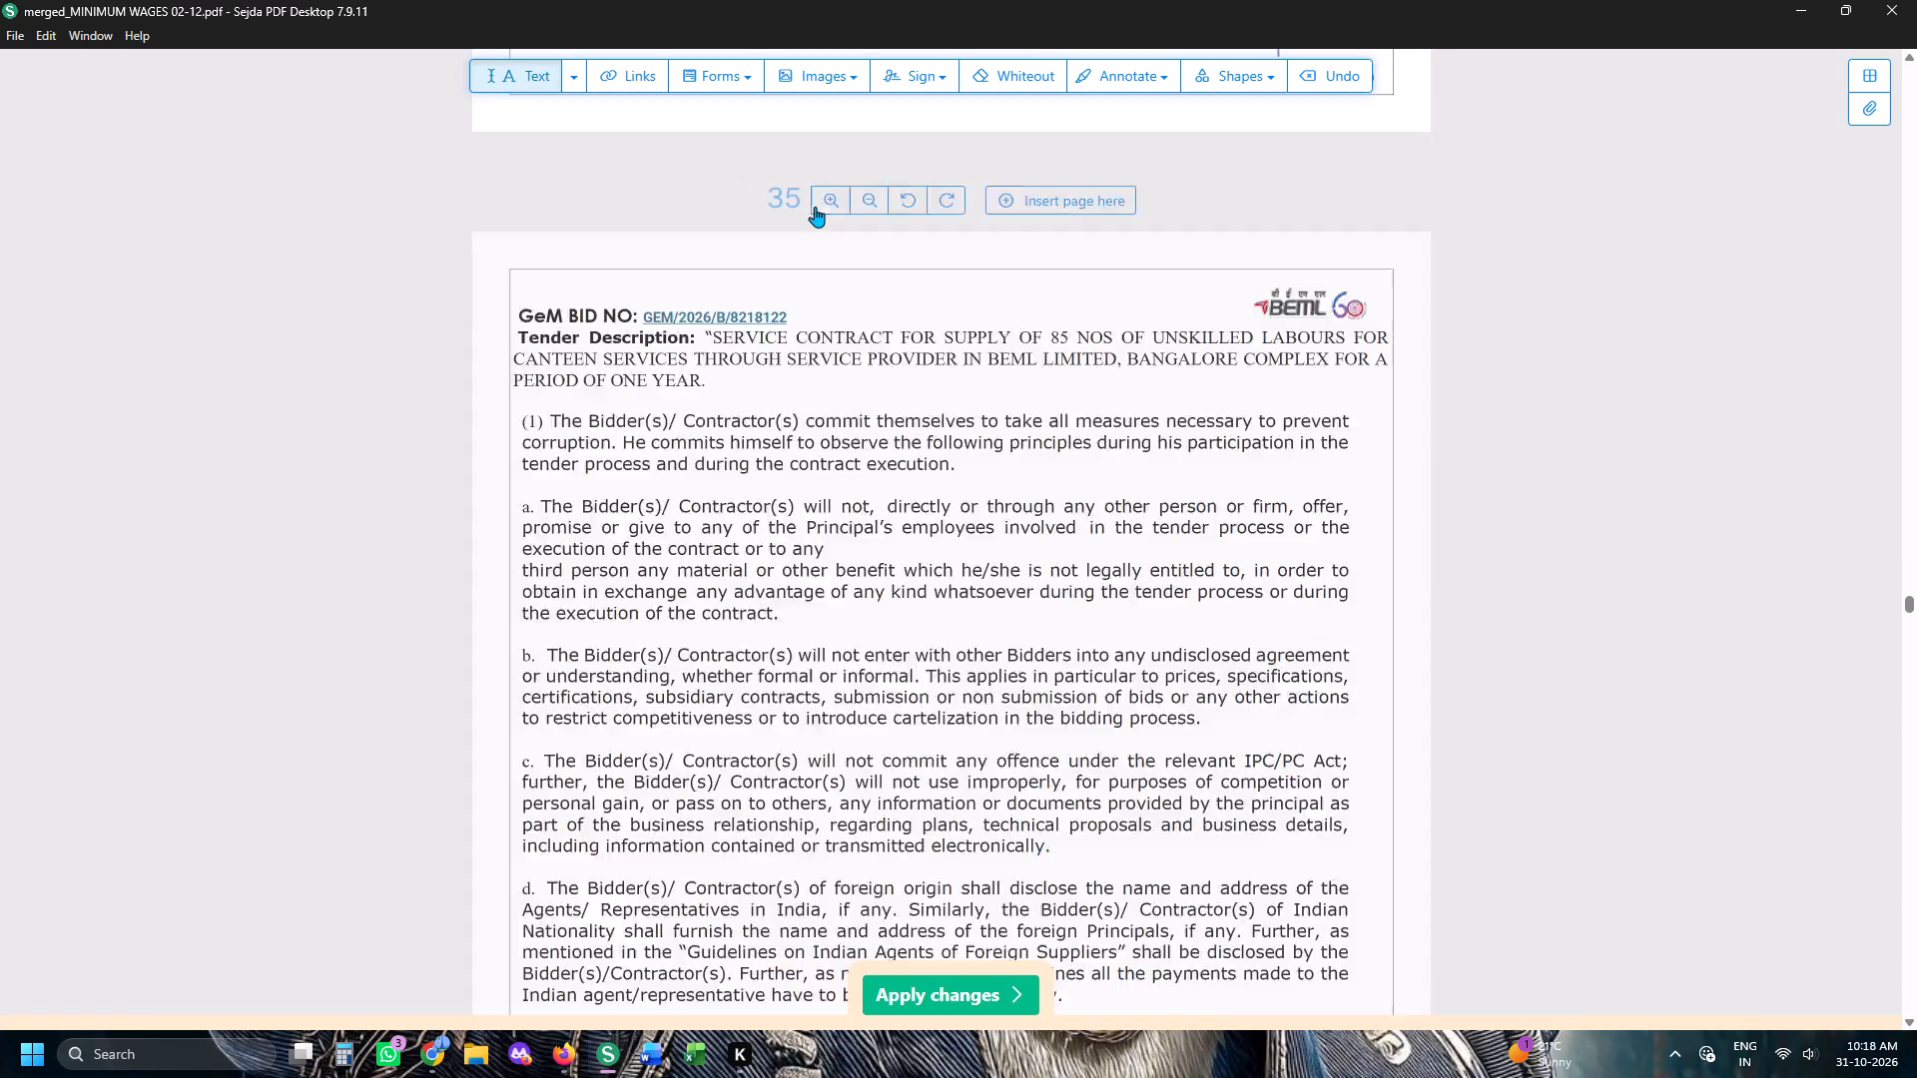
left_click(815, 207)
left_click(815, 207)
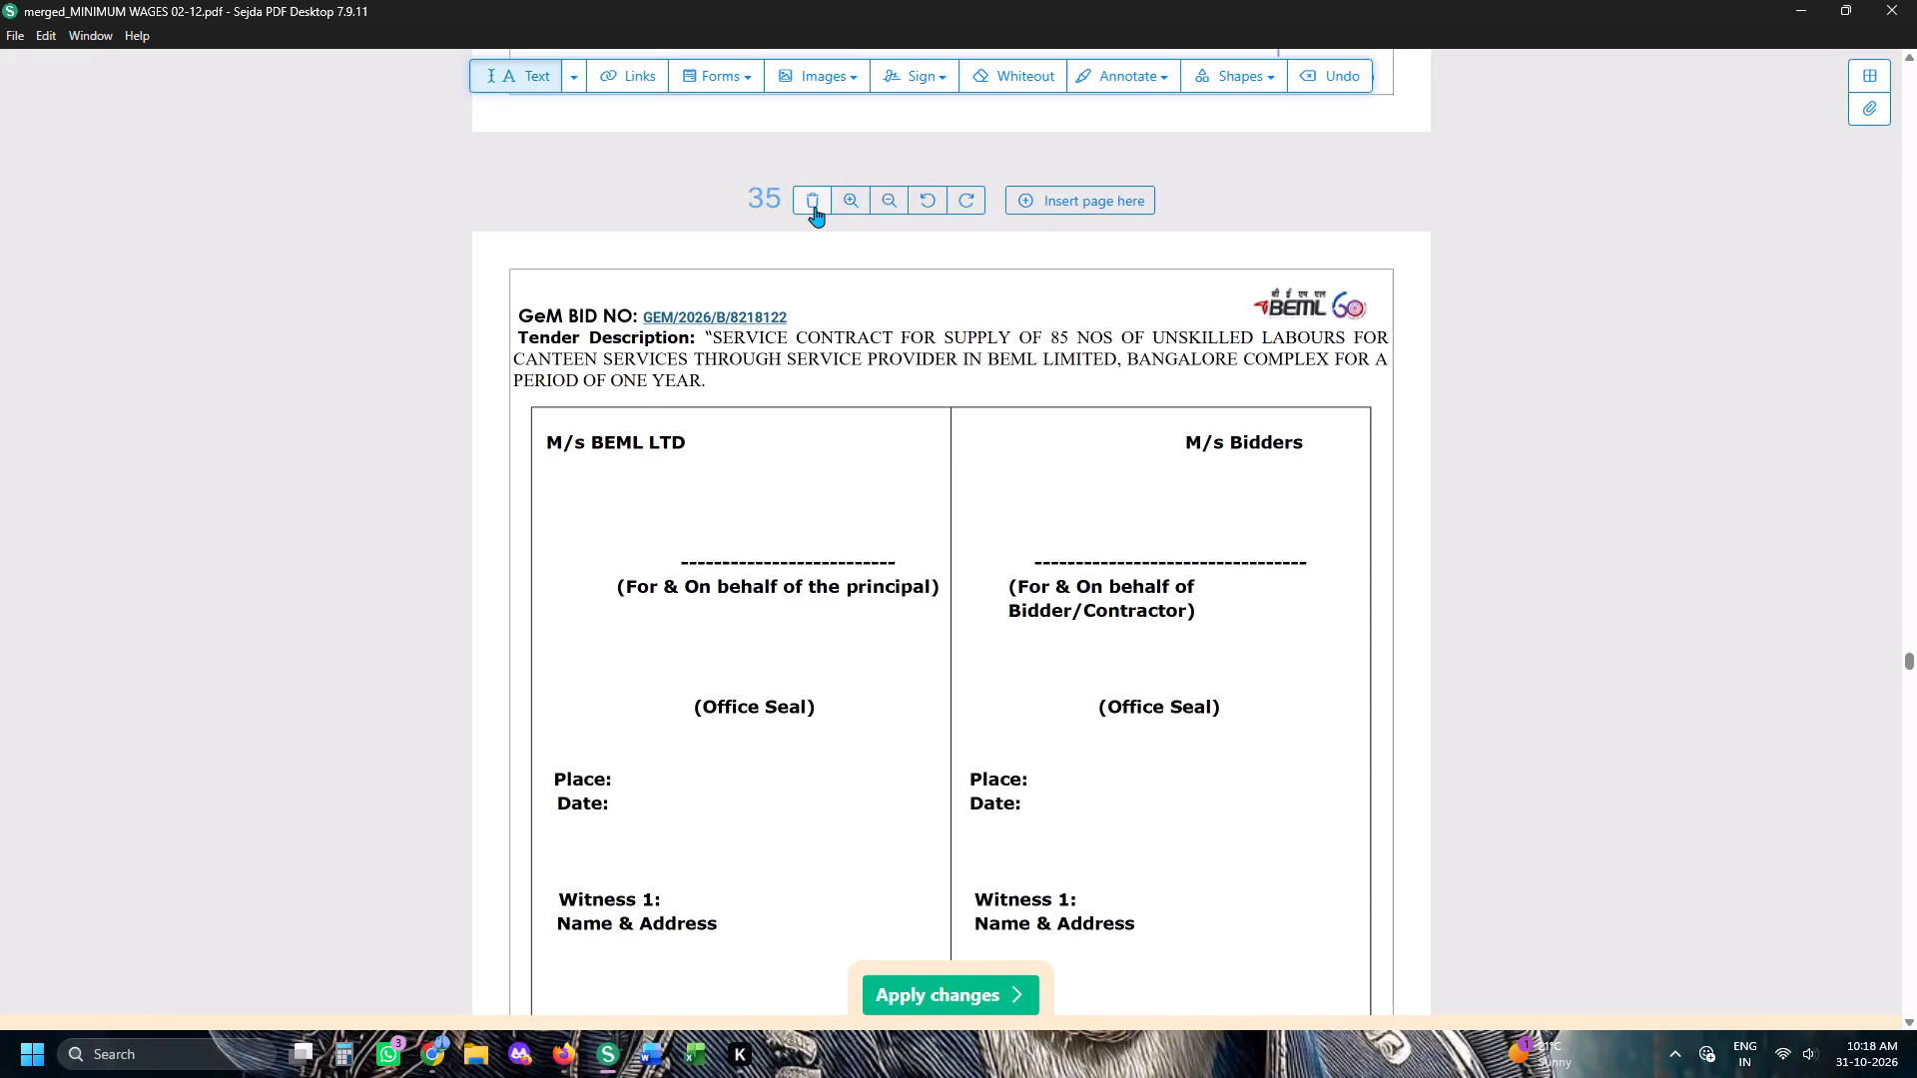
left_click(815, 207)
Review the remaining stamped pages of the merged PDF, from page 35 through the final minimum wages Undertaking.
scroll(850, 196, "down", 11)
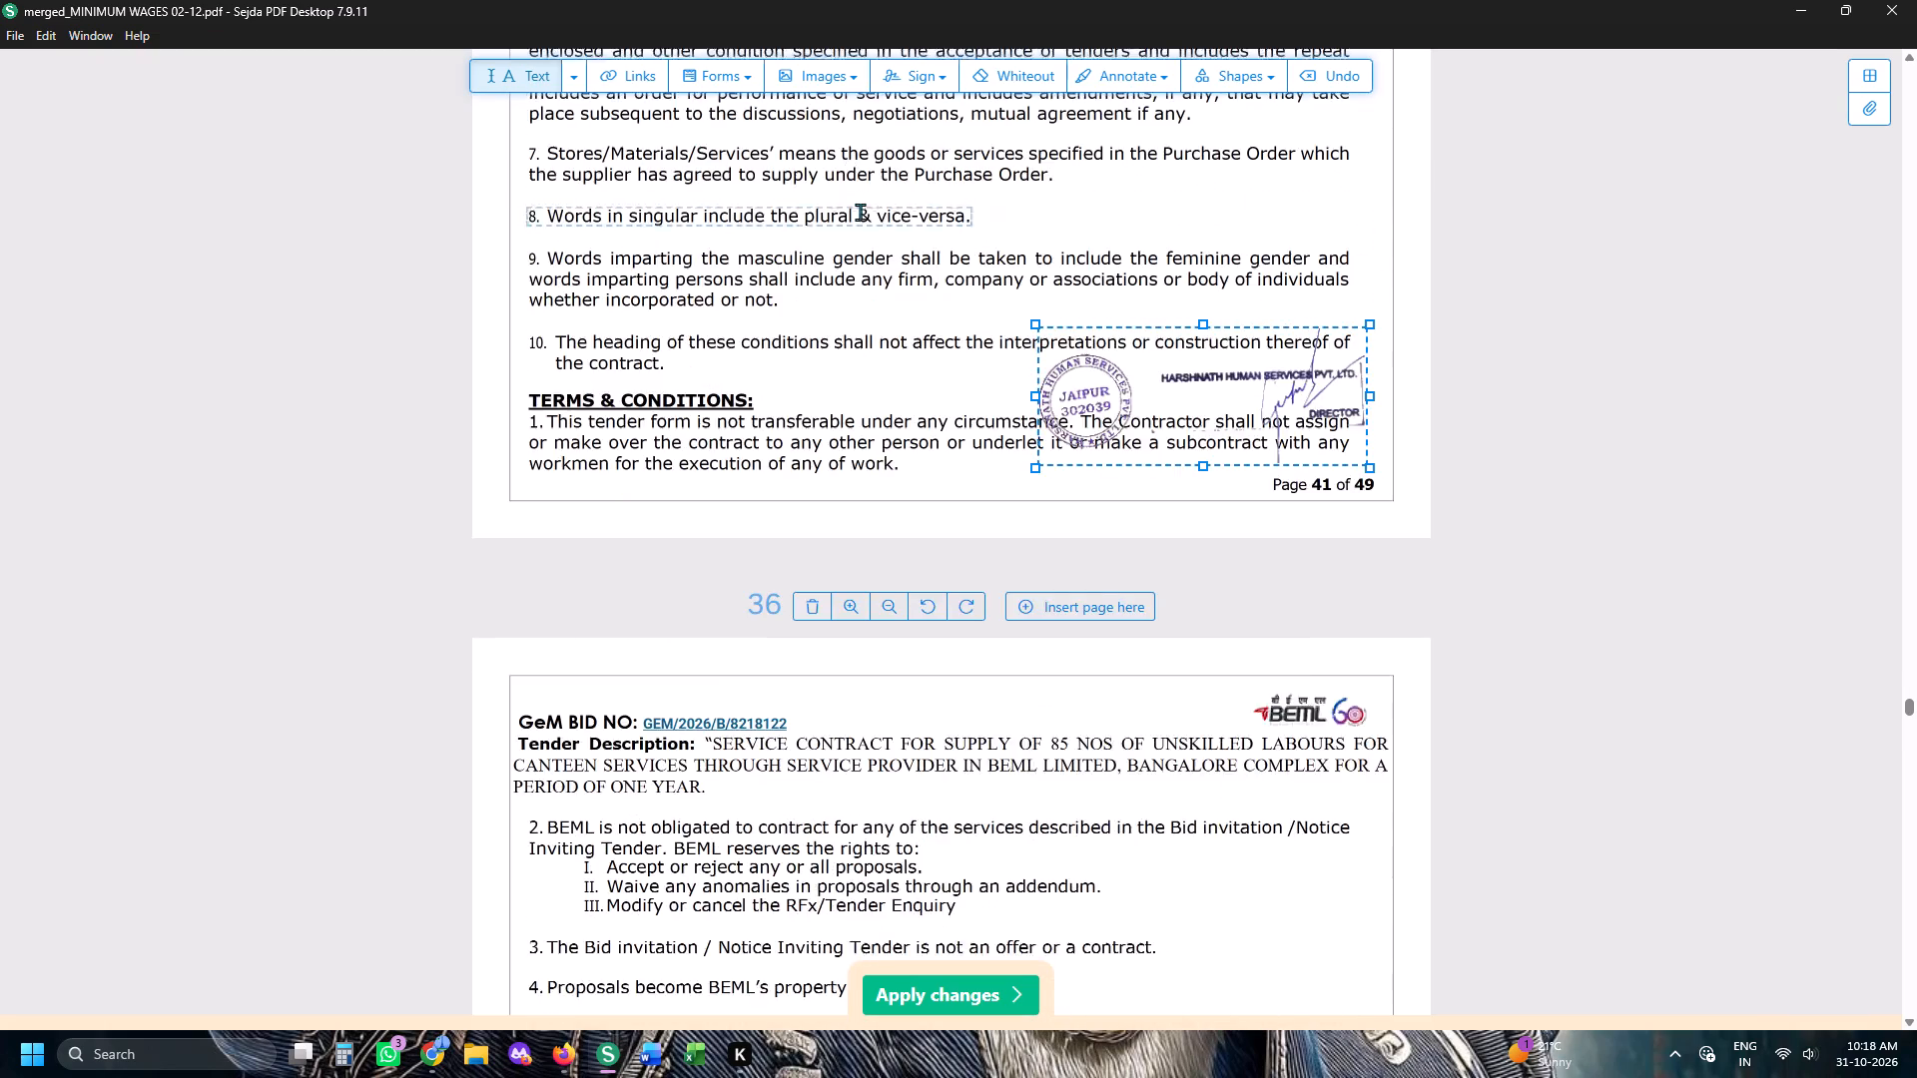
scroll(860, 212, "down", 10)
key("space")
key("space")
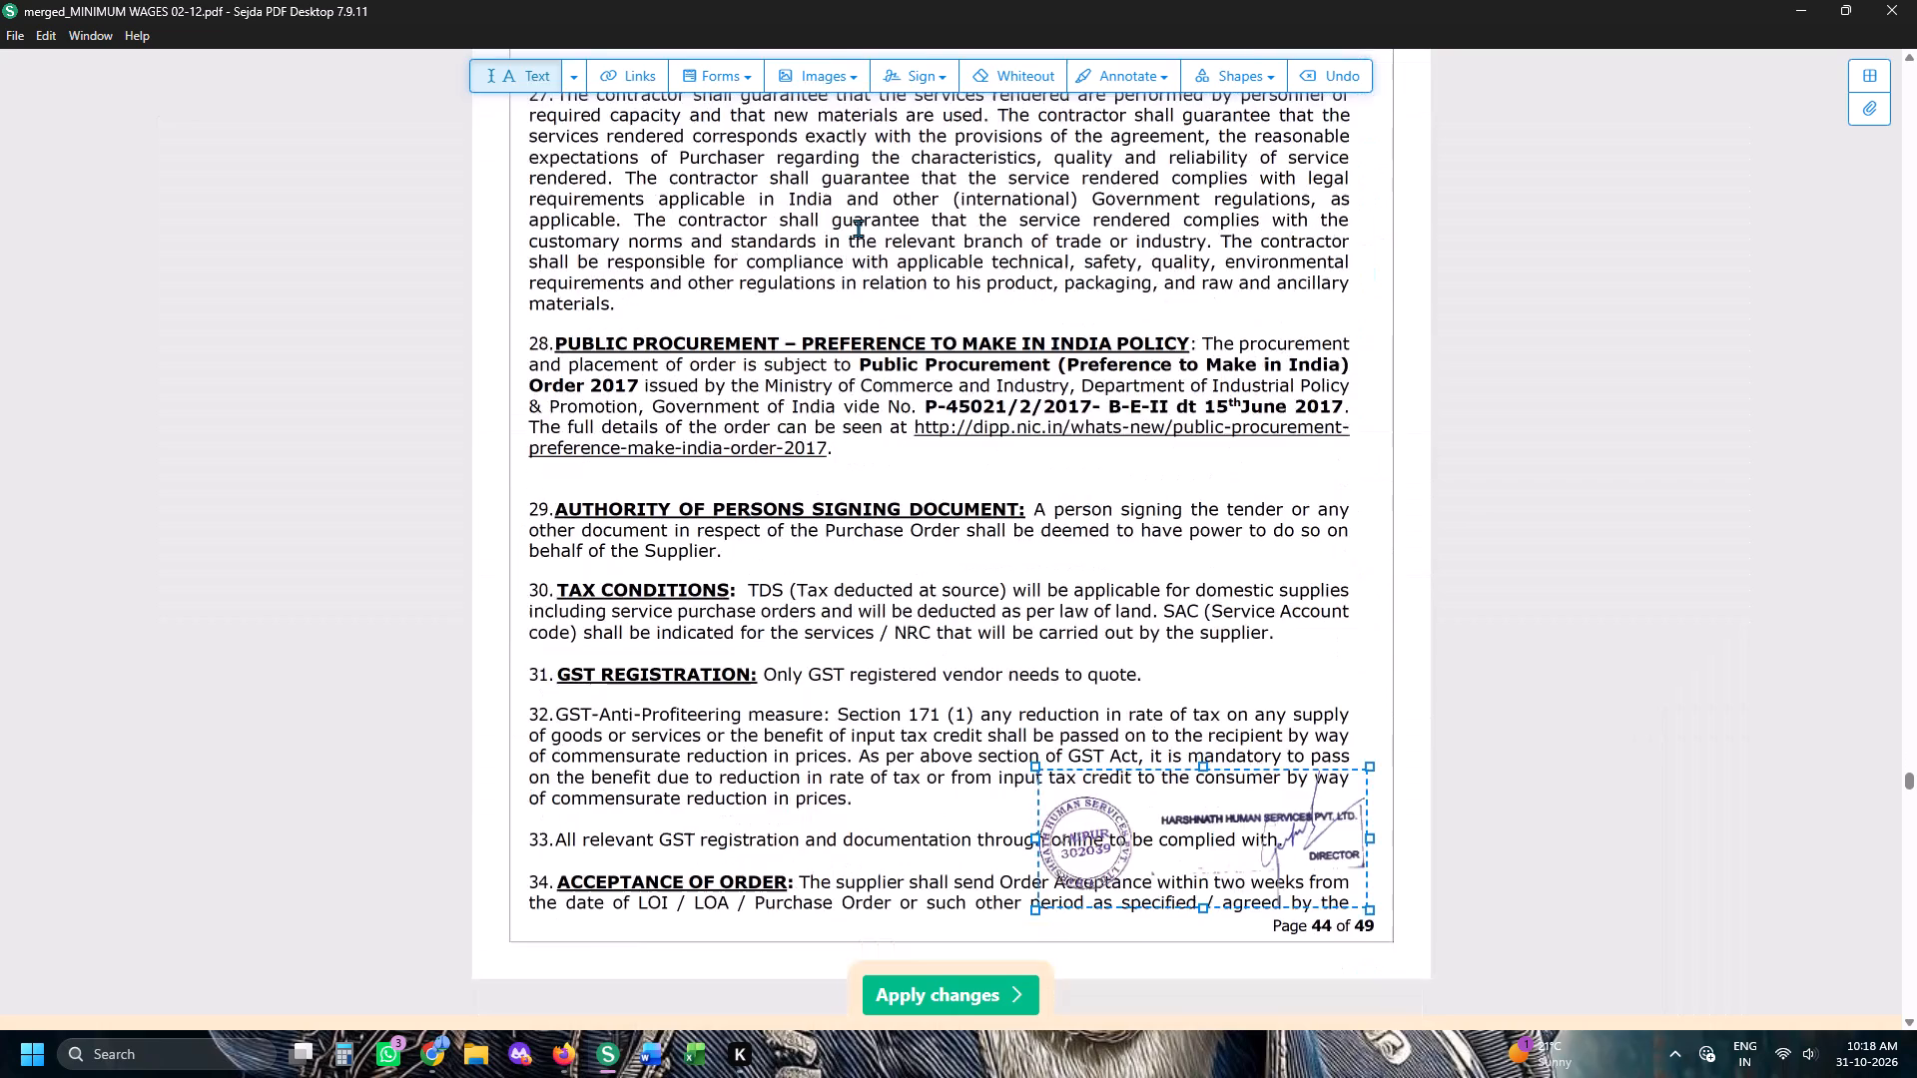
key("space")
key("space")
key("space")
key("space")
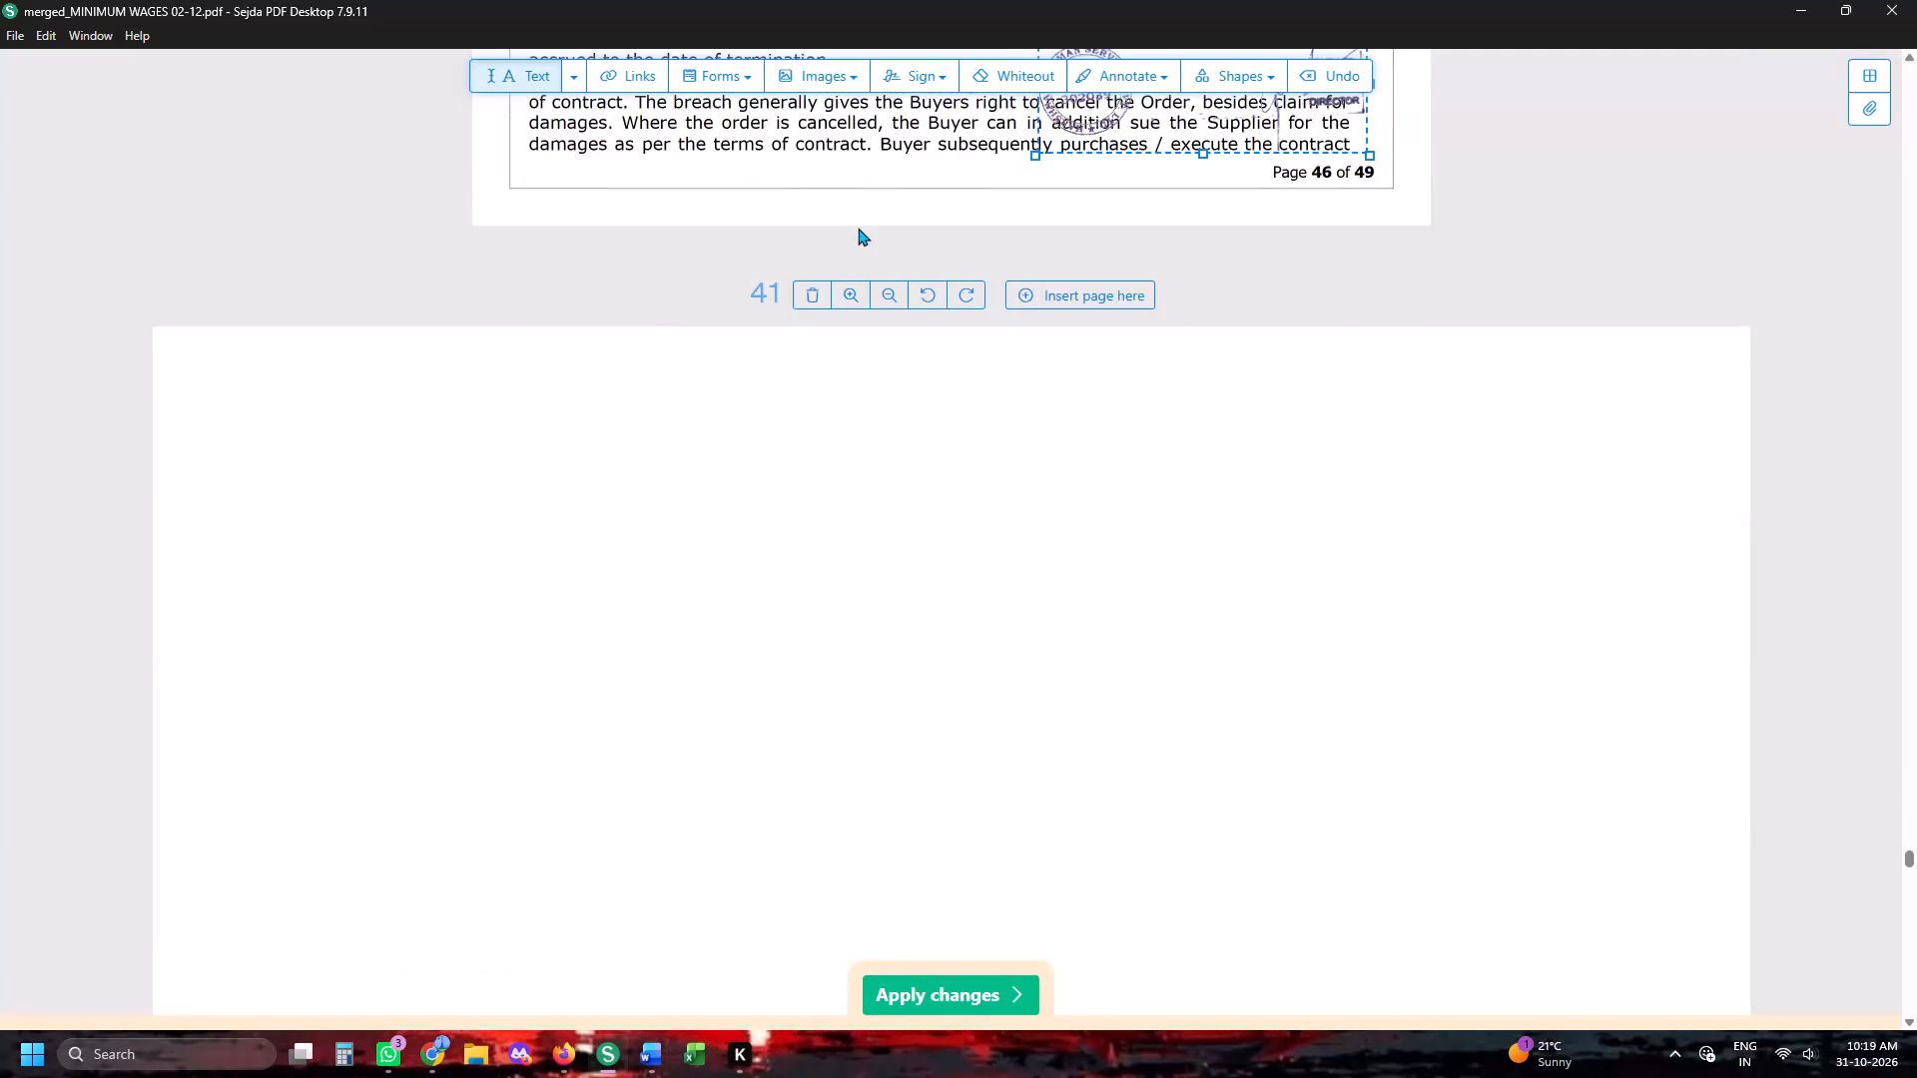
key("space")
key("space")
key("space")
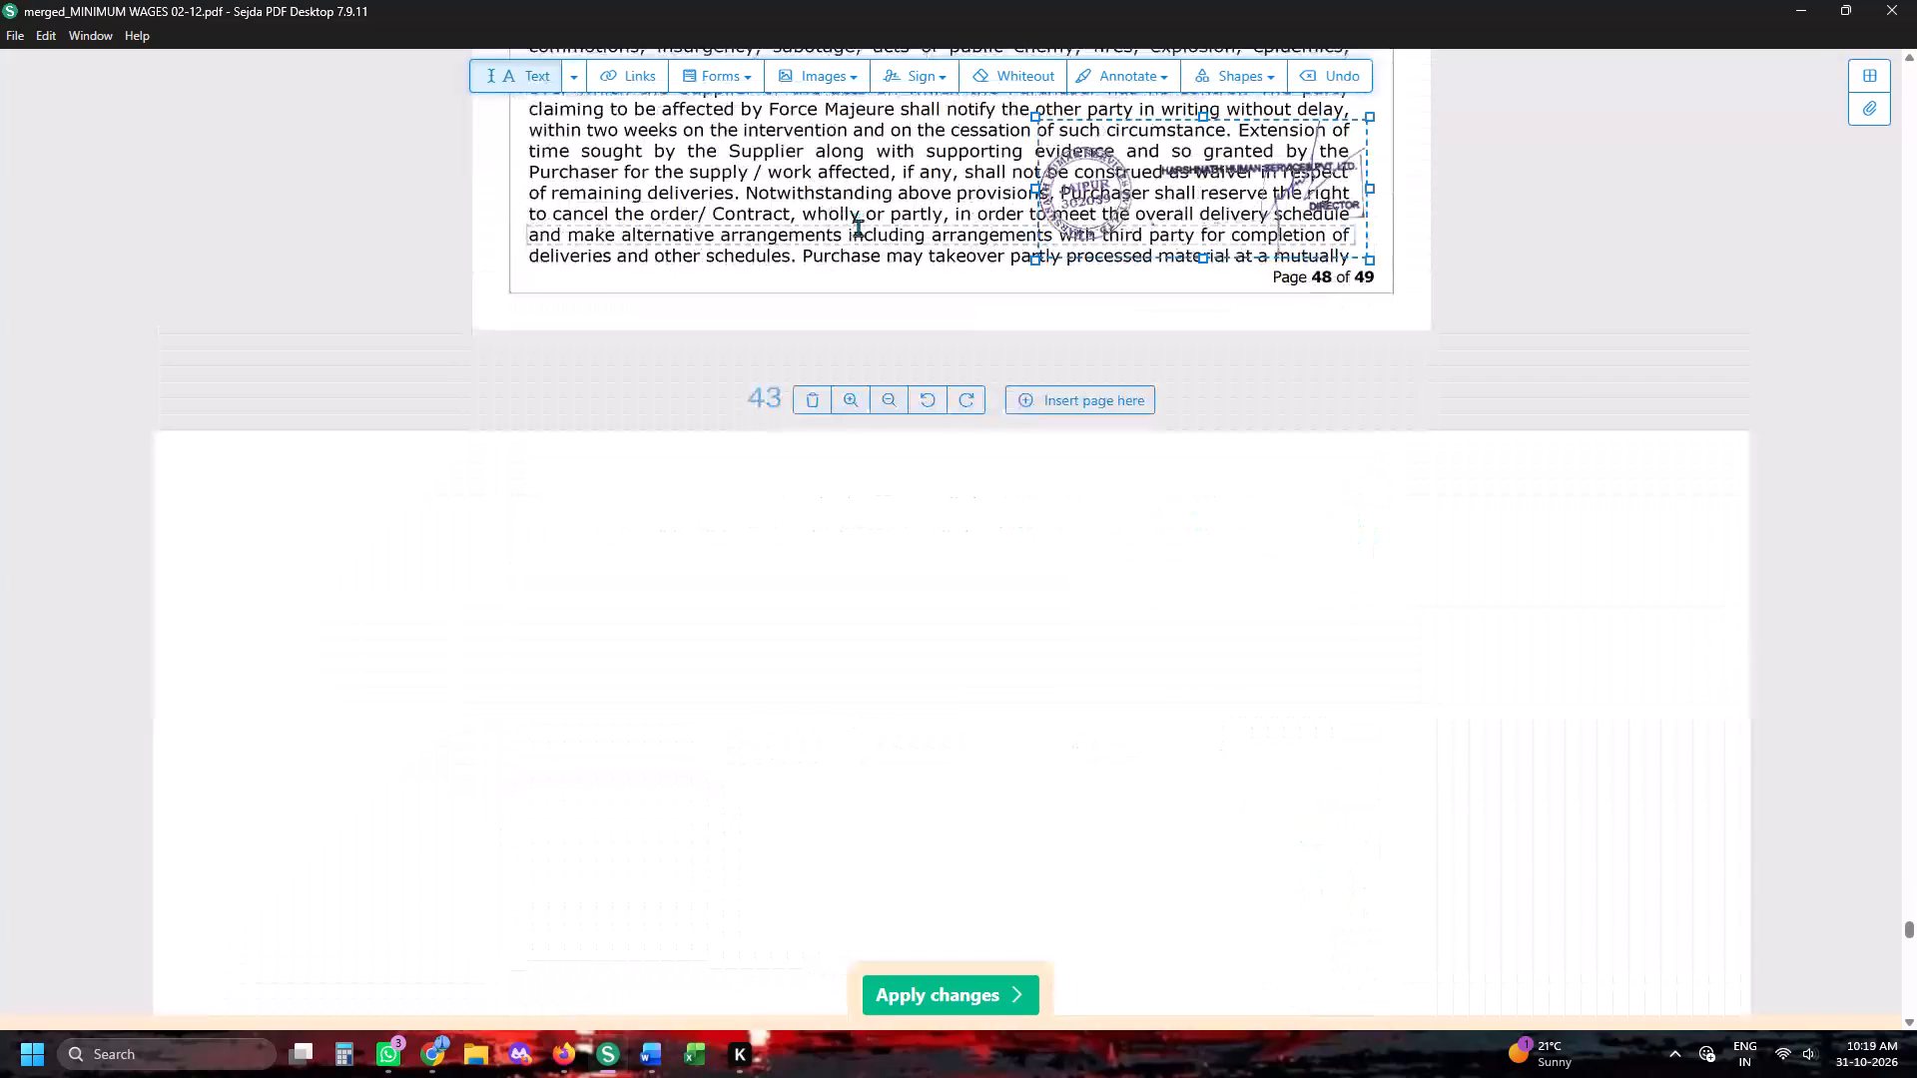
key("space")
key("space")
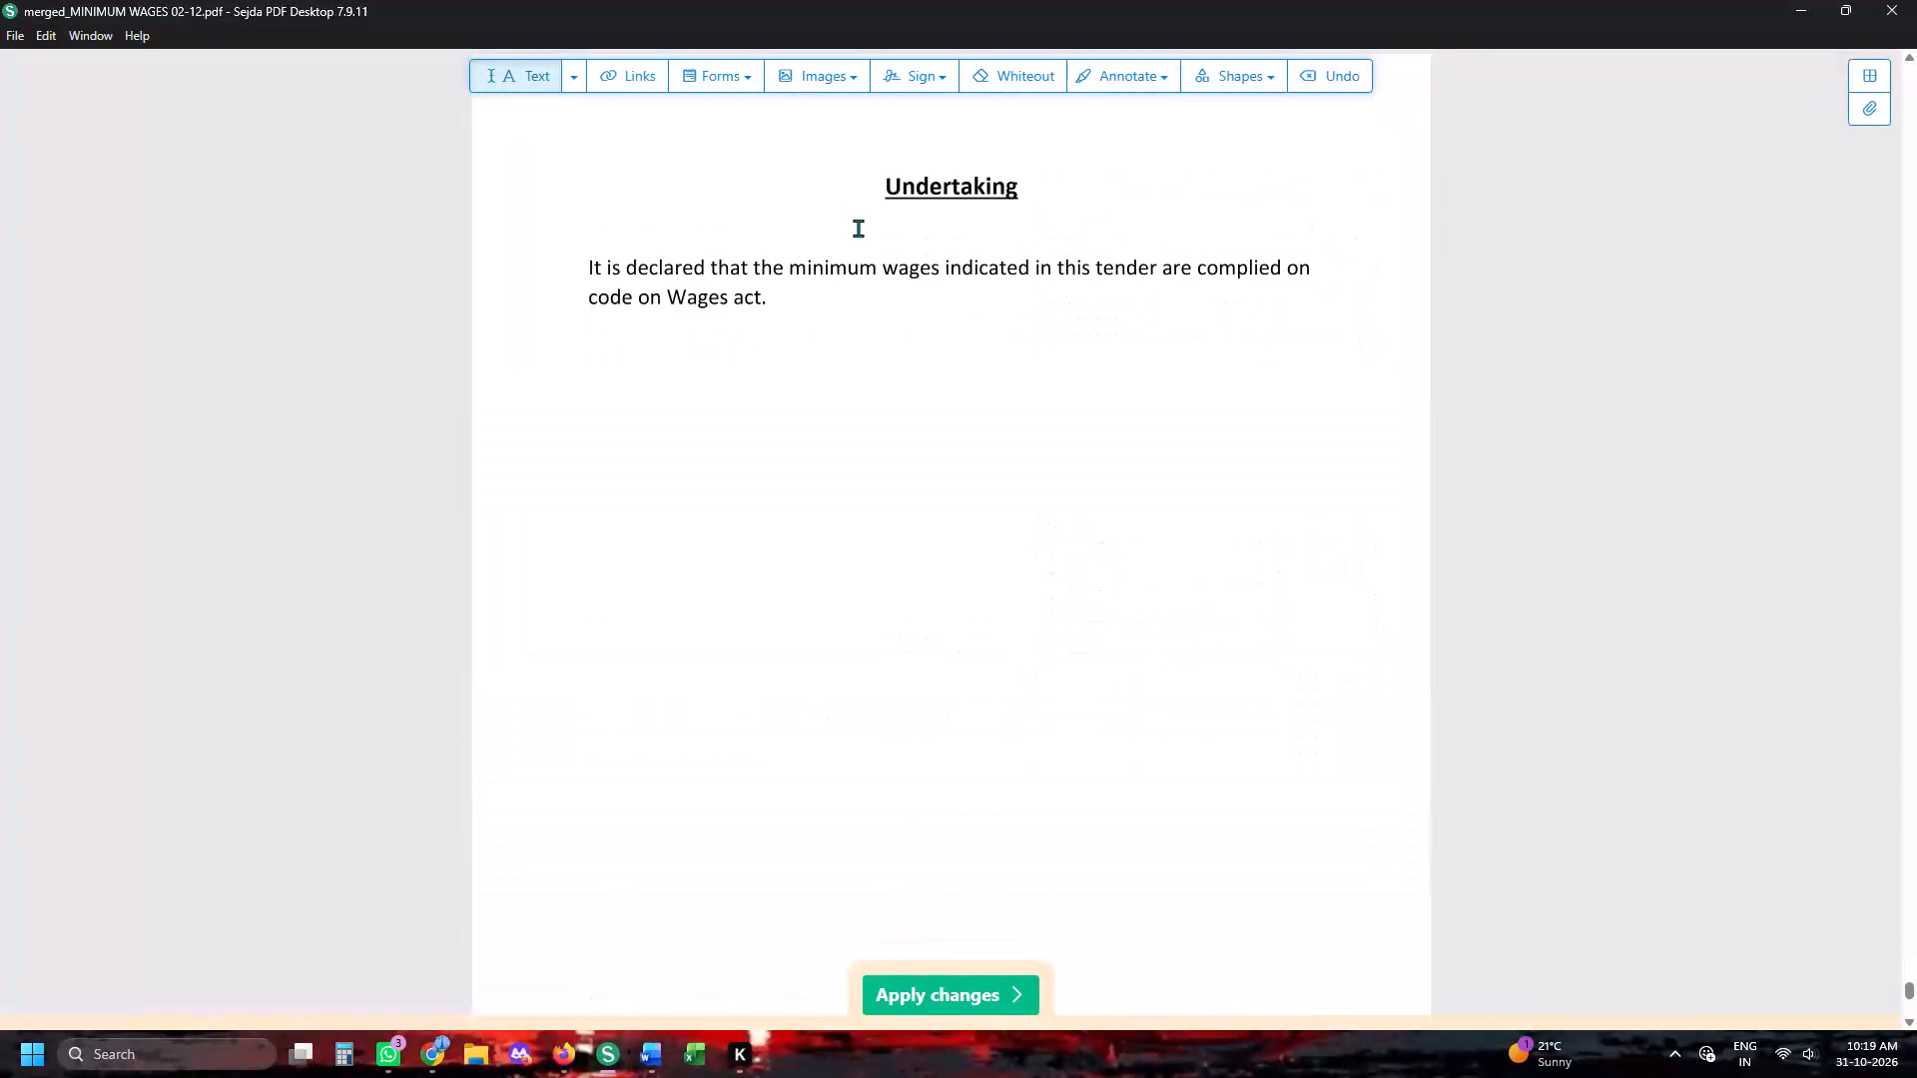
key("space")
Apply the PDF edits and save the output to Downloads as edited_merged_MINIMUM WAGES 02-12.
left_click(920, 1005)
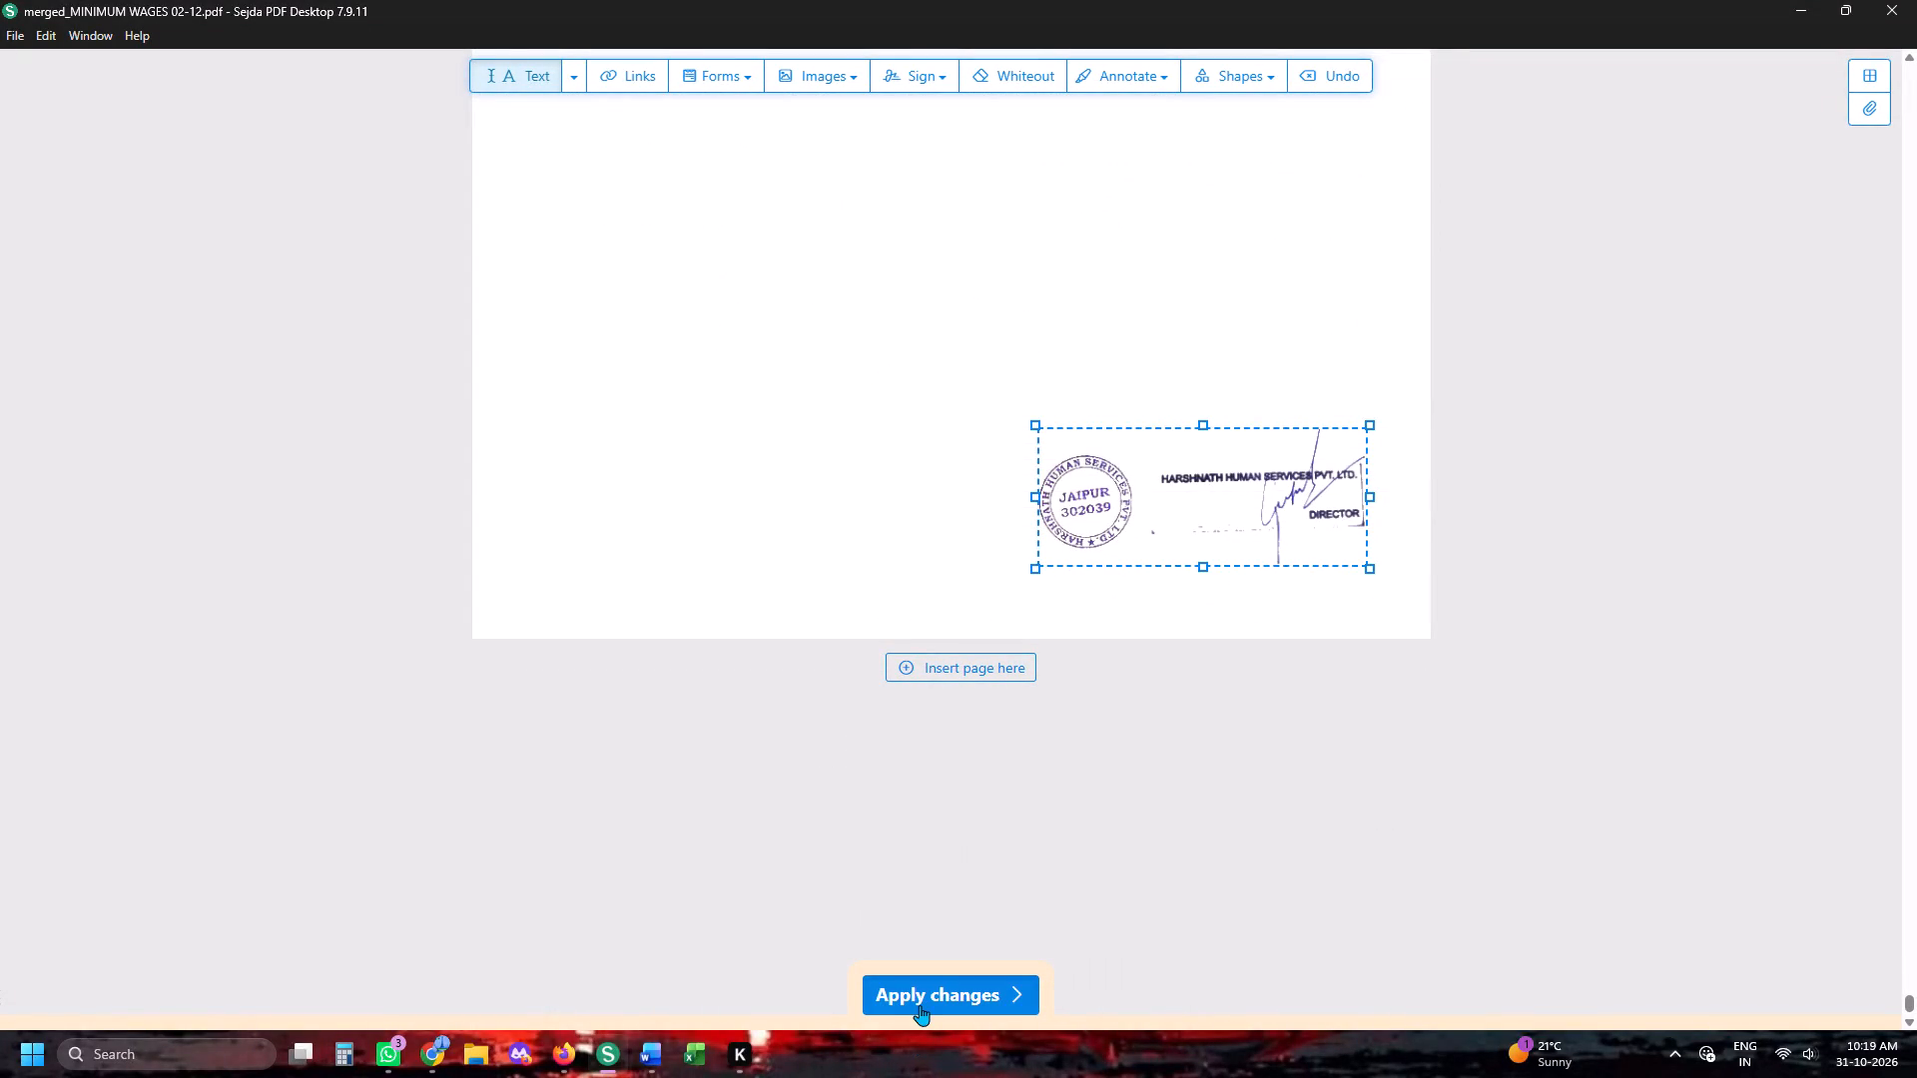
left_click(108, 221)
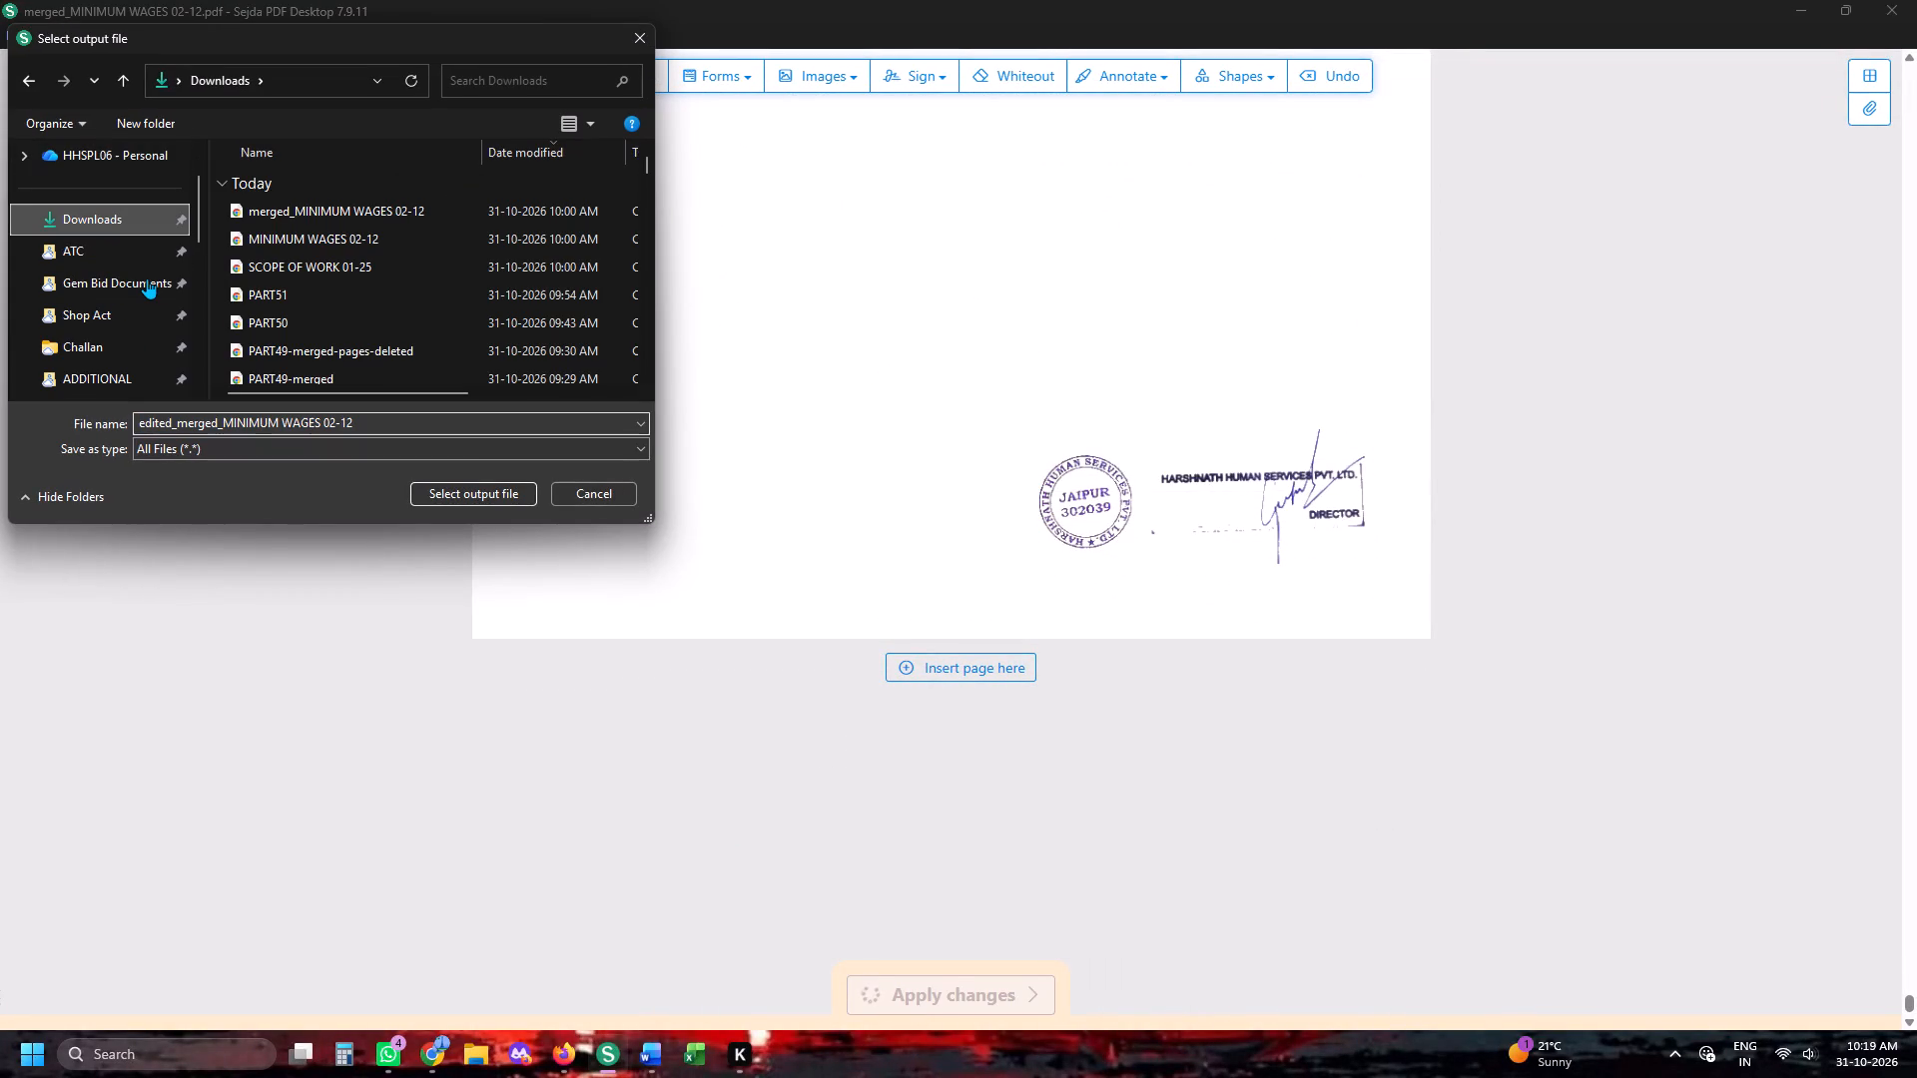
left_click(454, 485)
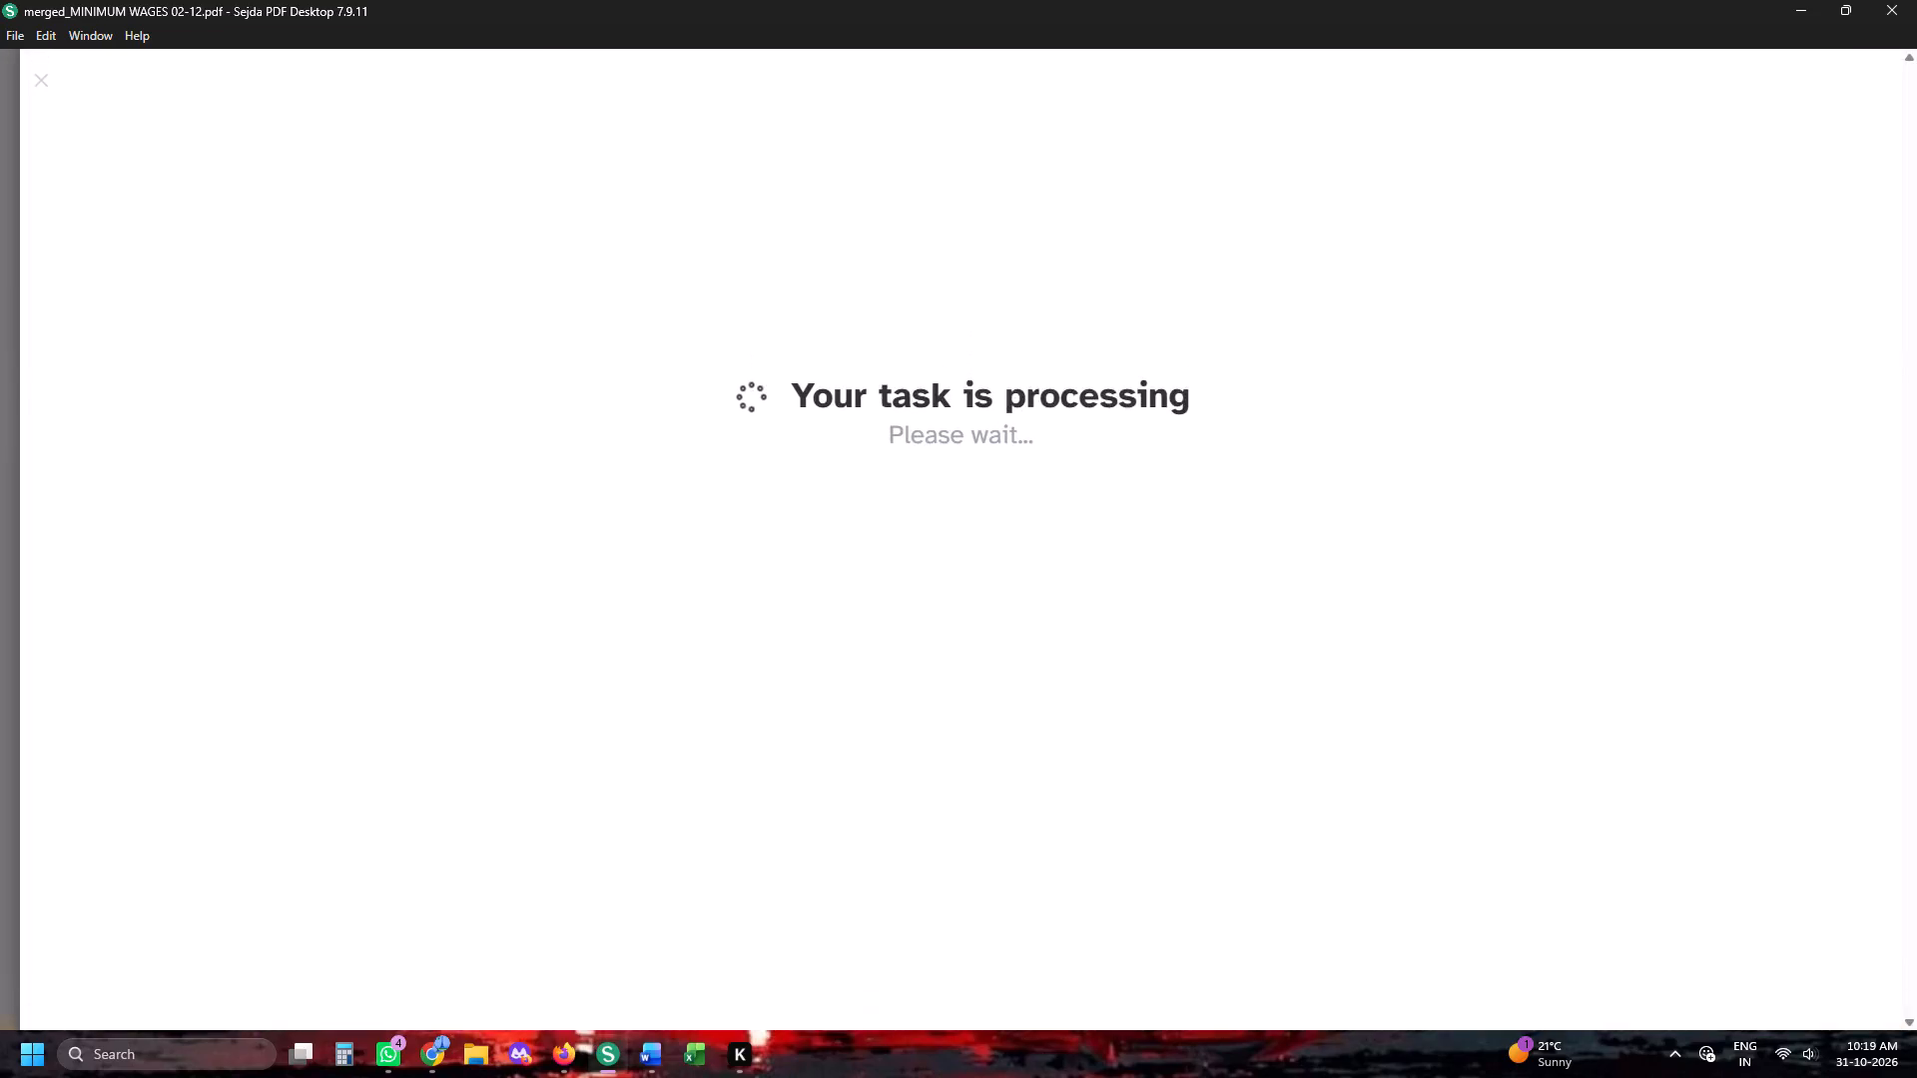
In Firefox's iLovePDF merge page, add edited_merged_MINIMUM WAGES 02-12 from Downloads and place it before PART51.pdf.
left_click(572, 1050)
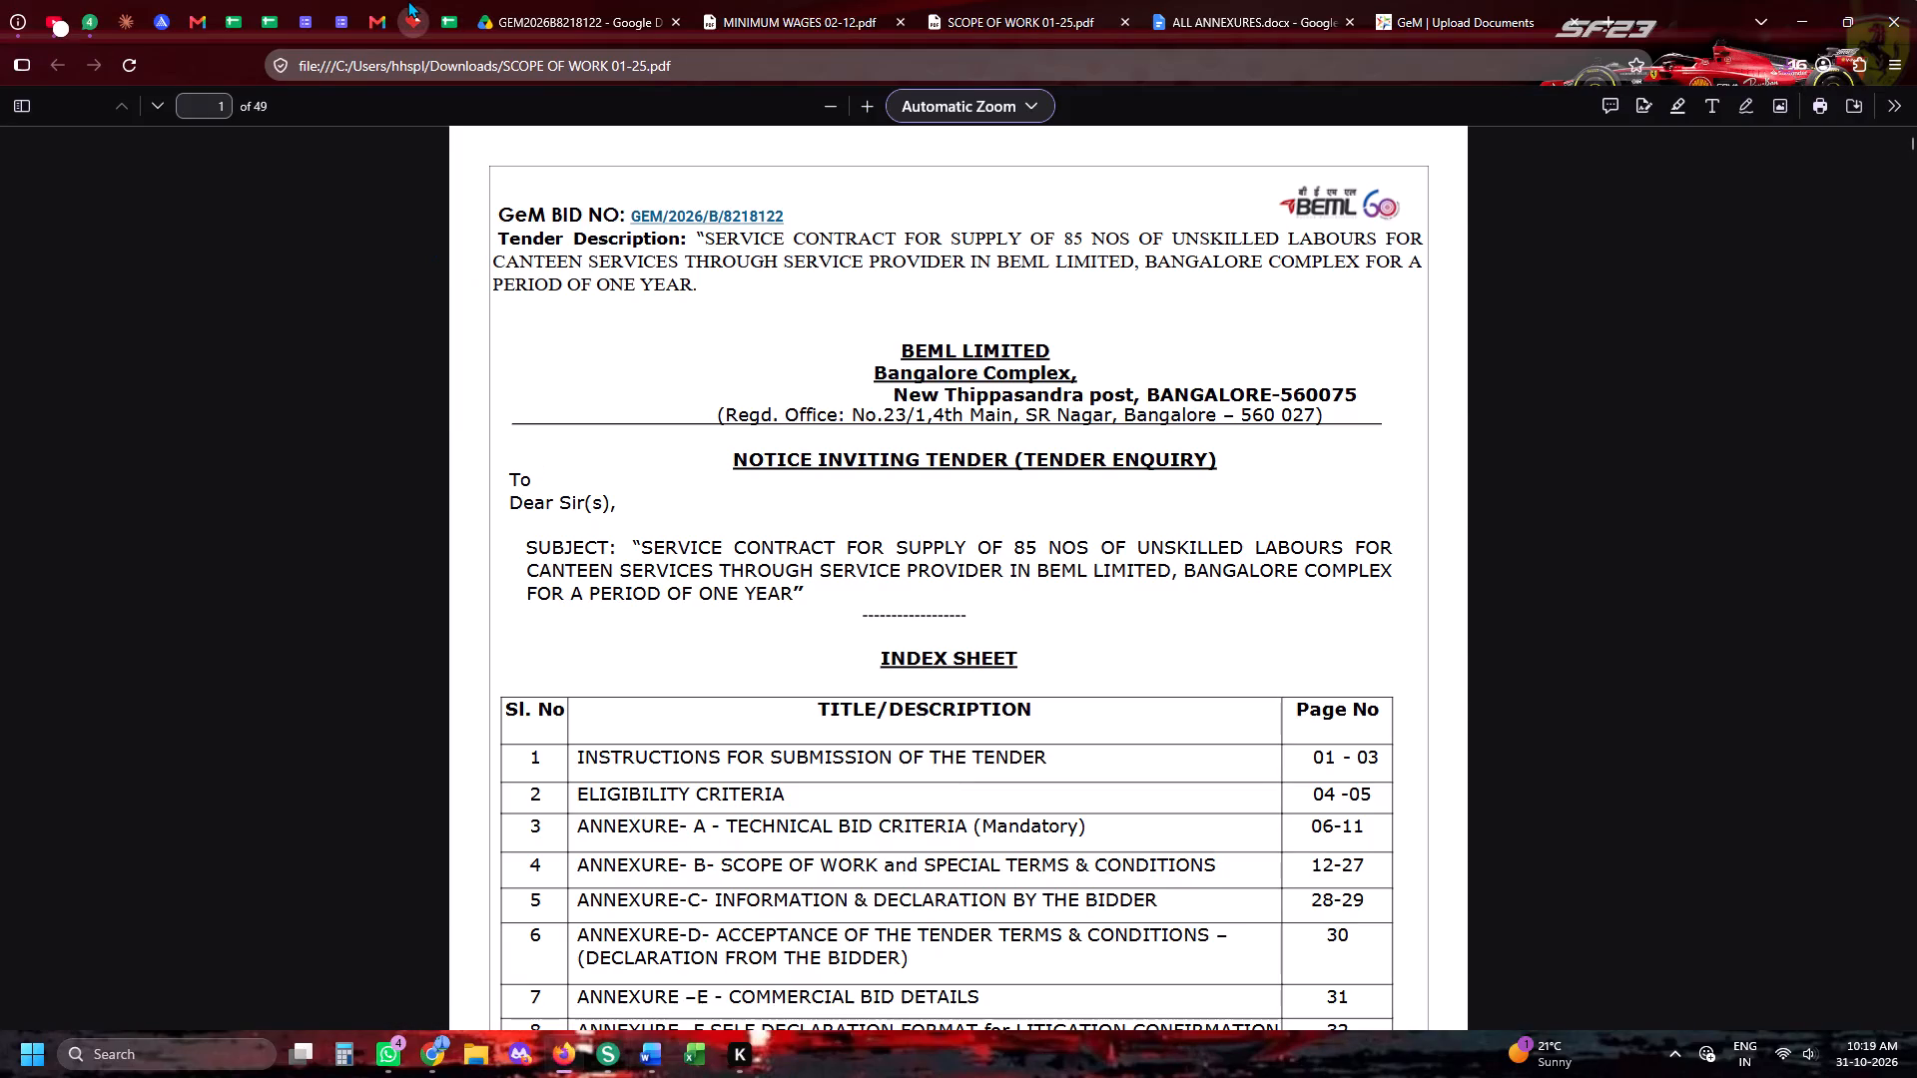
left_click(407, 0)
left_click(1423, 244)
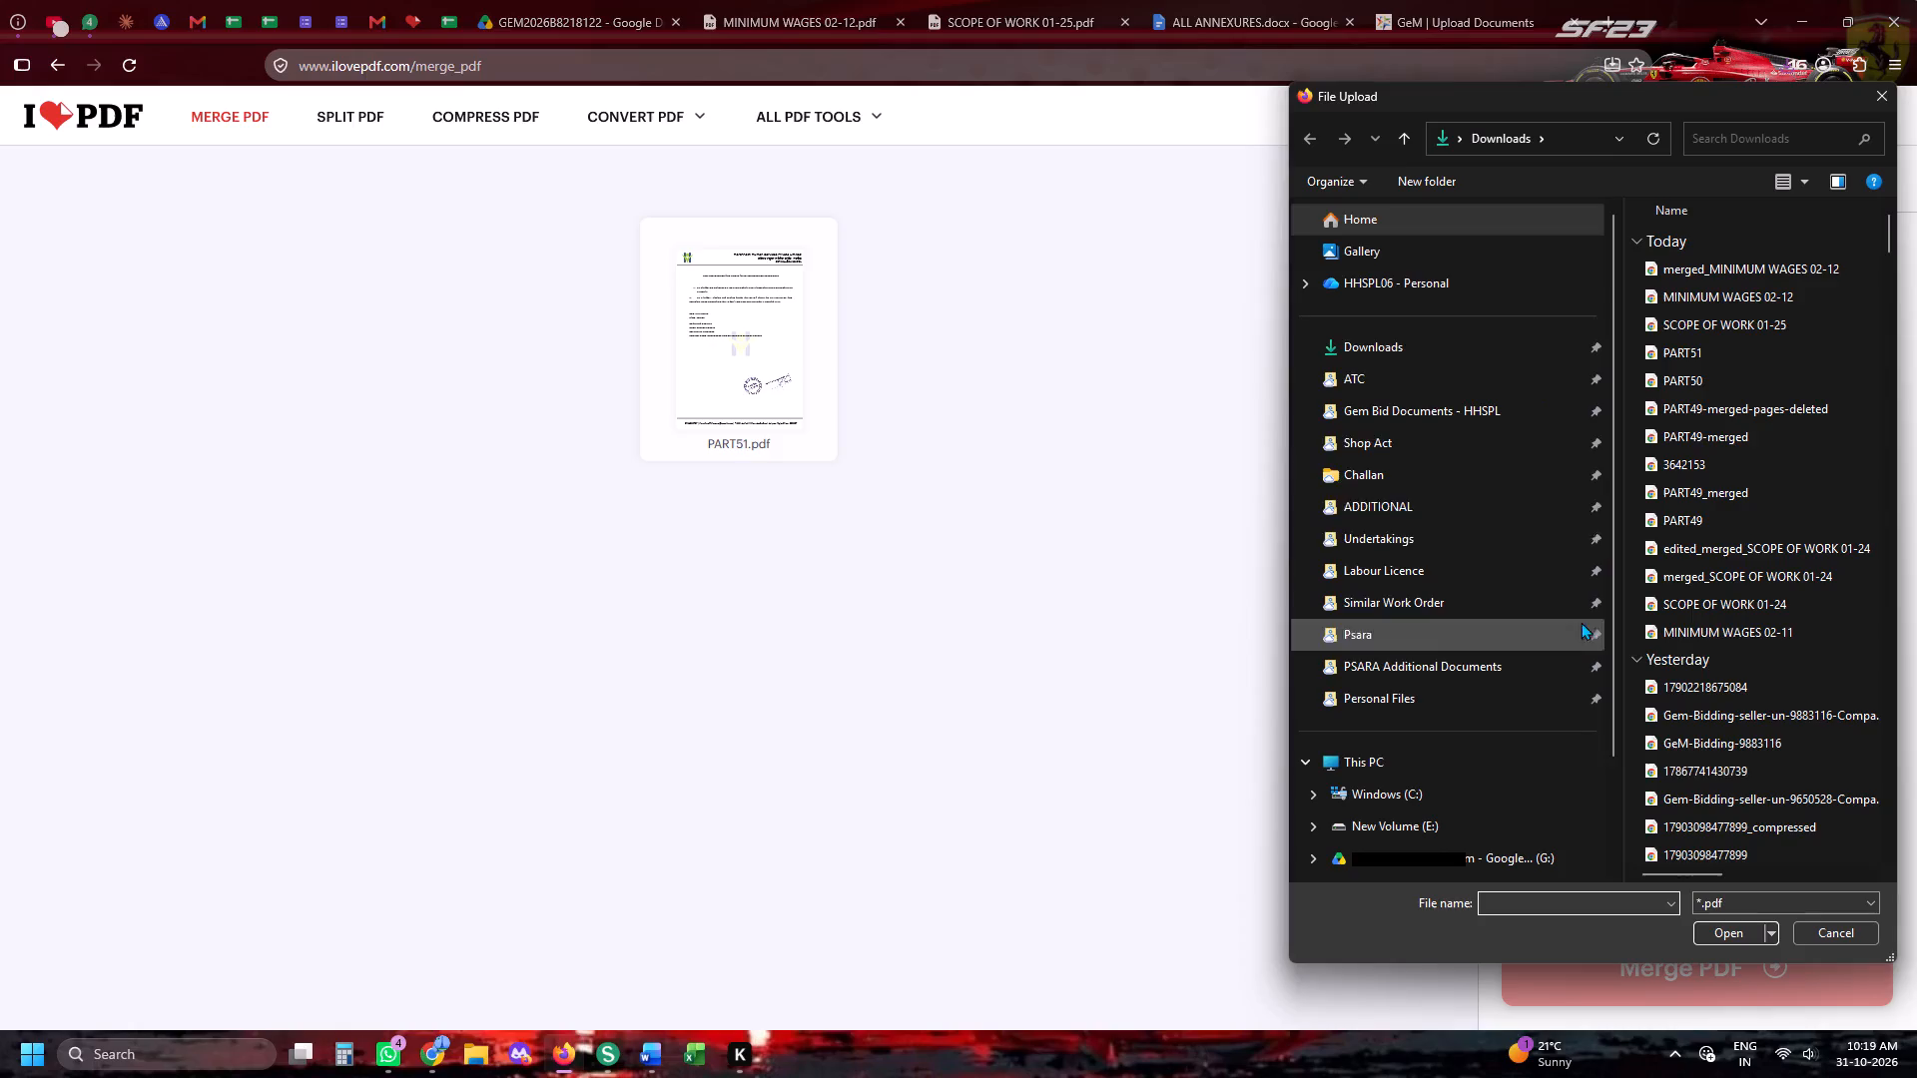
scroll(1546, 576, "up", 4)
left_click(1427, 333)
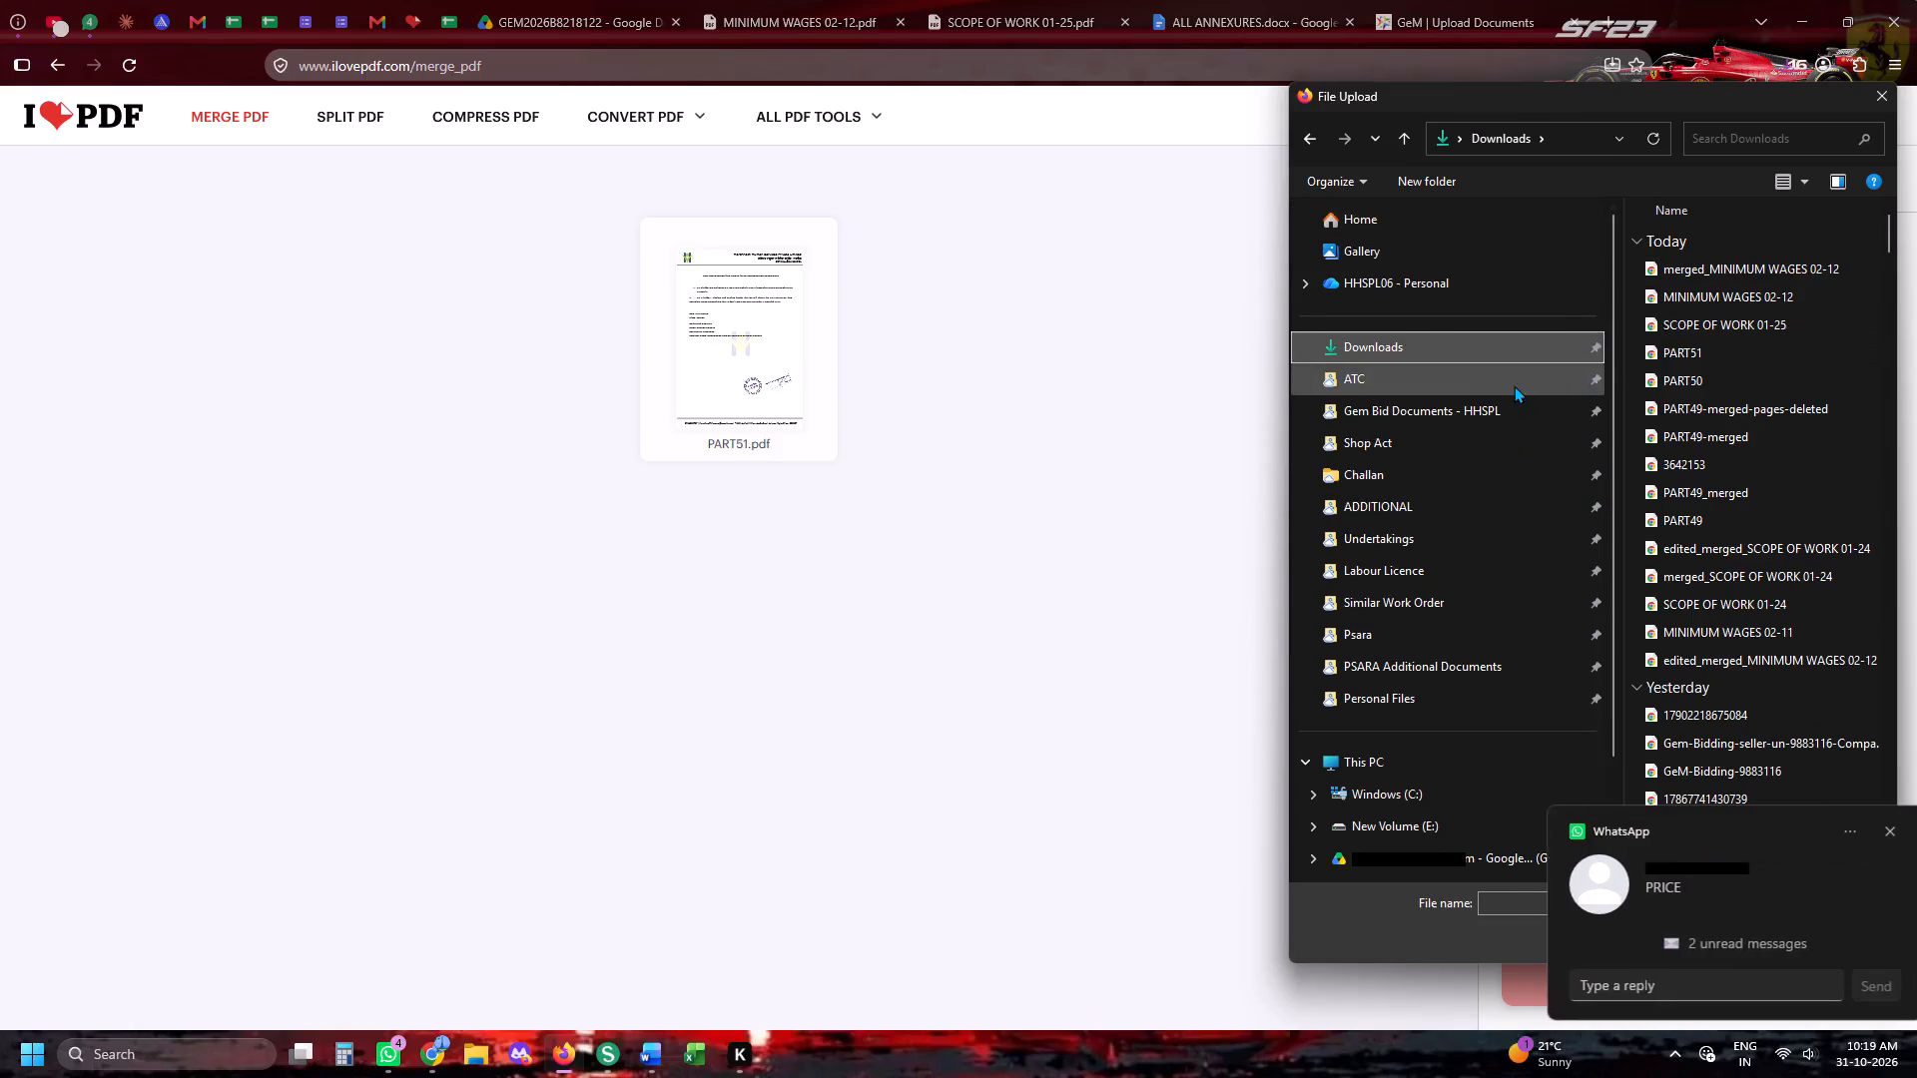
left_click(1491, 411)
left_click(1466, 353)
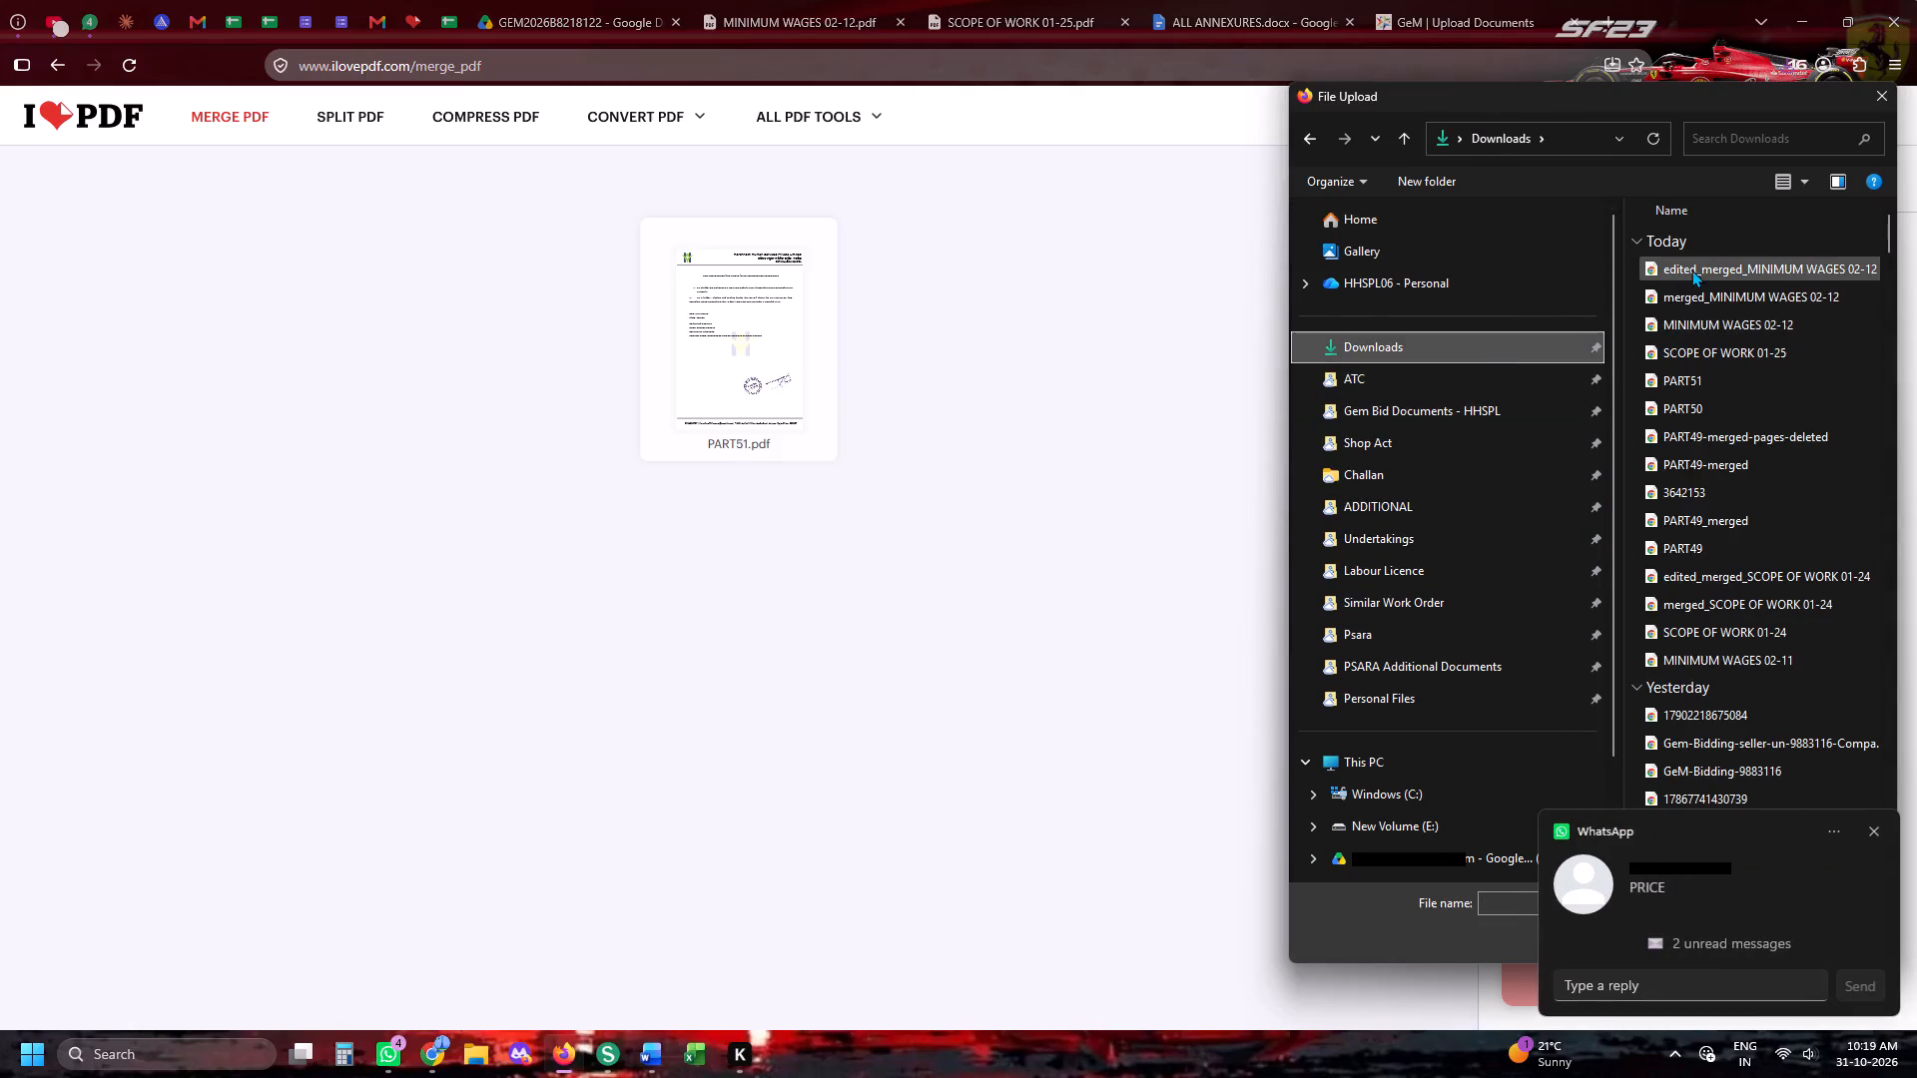
double_click(1691, 269)
left_click_drag(818, 344, 629, 339)
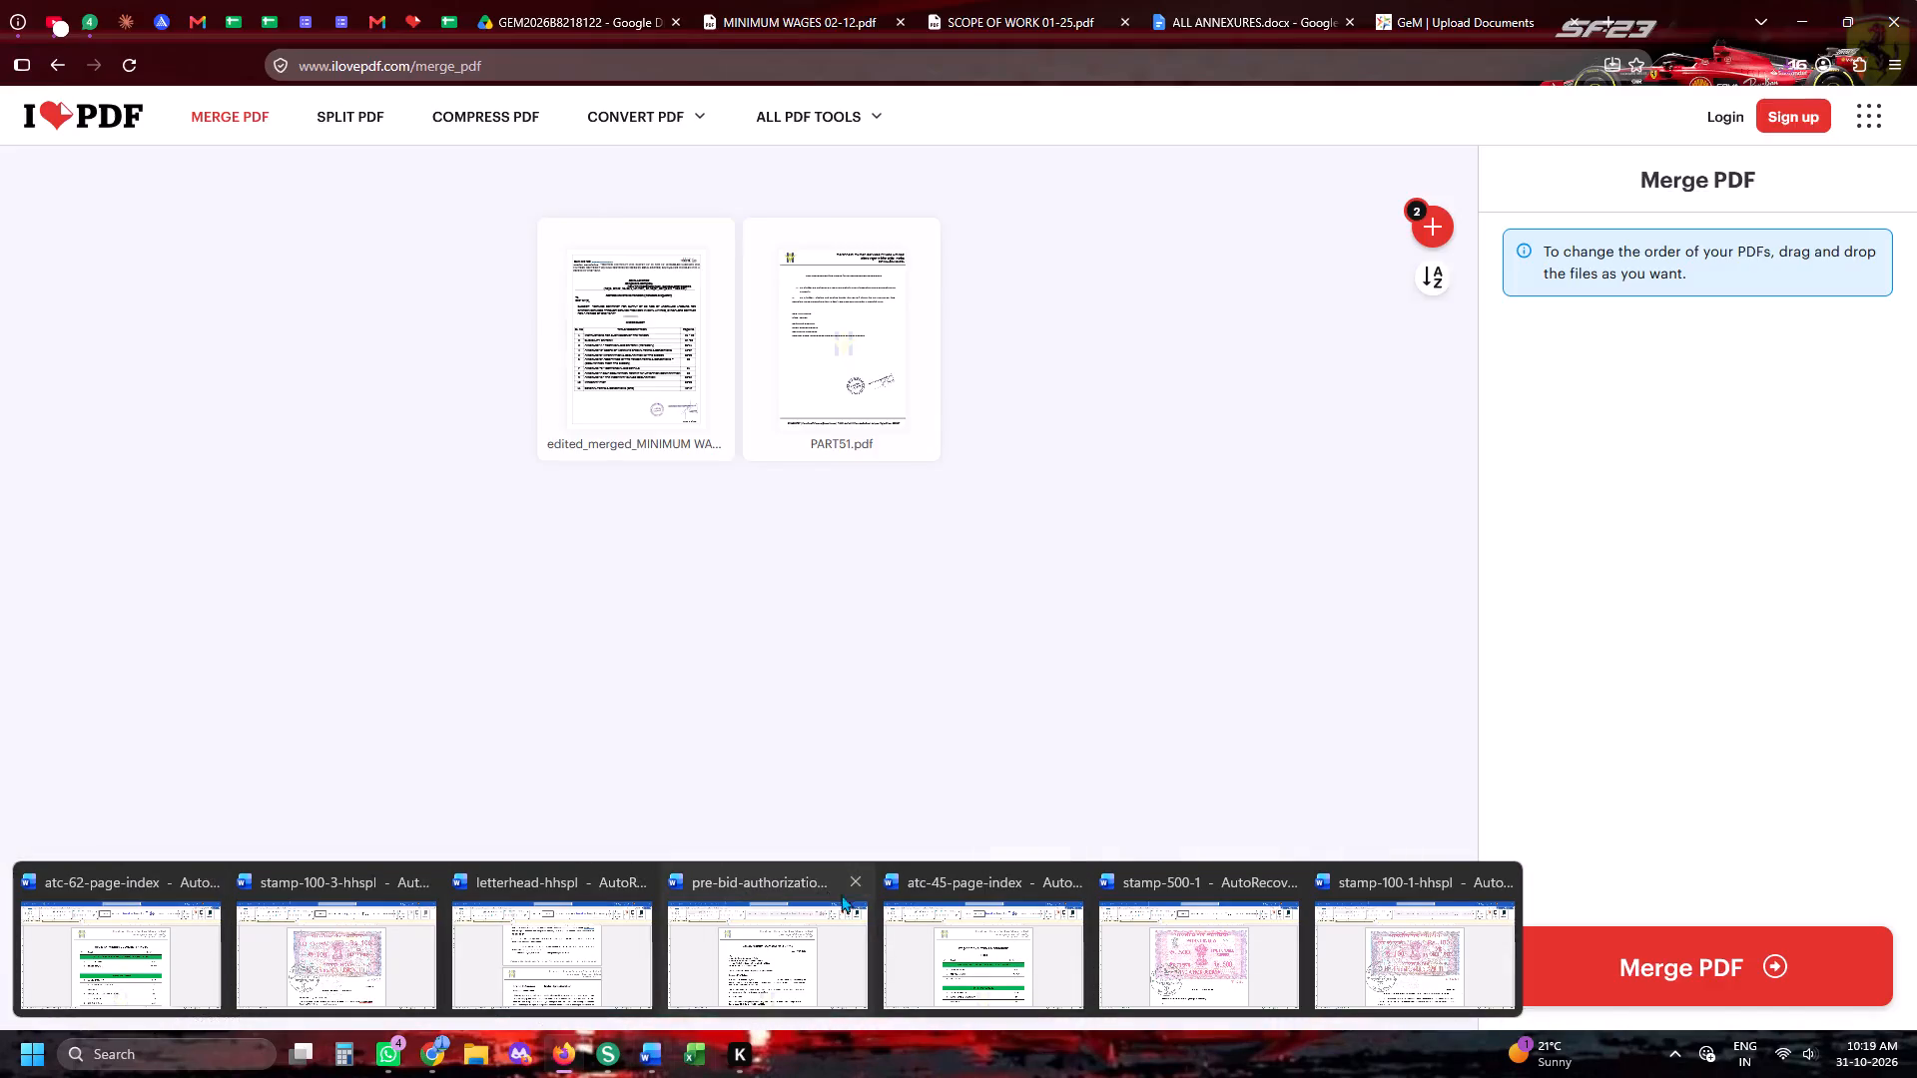
Check the ATC index in the Word document atc-45-page-index, and return to the PDF merge page in Firefox.
left_click(905, 931)
left_click(641, 1057)
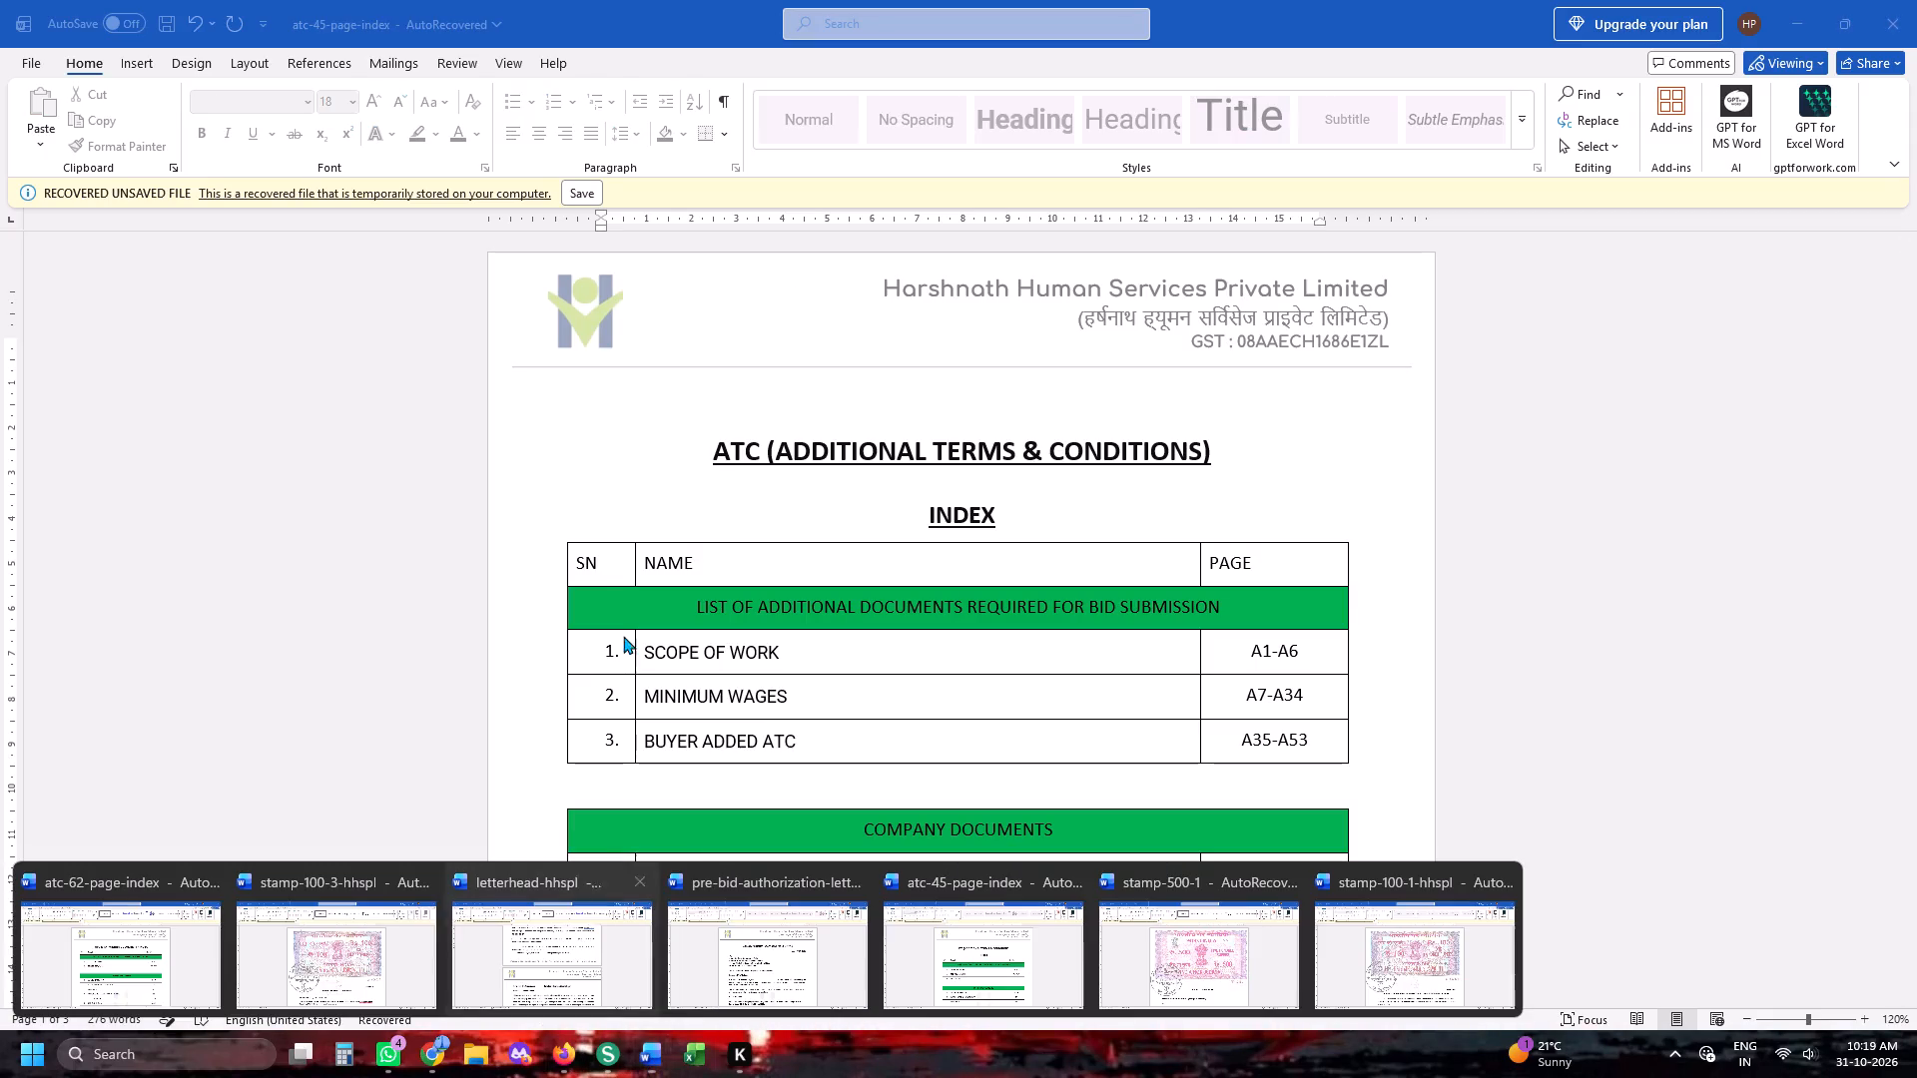
left_click(952, 950)
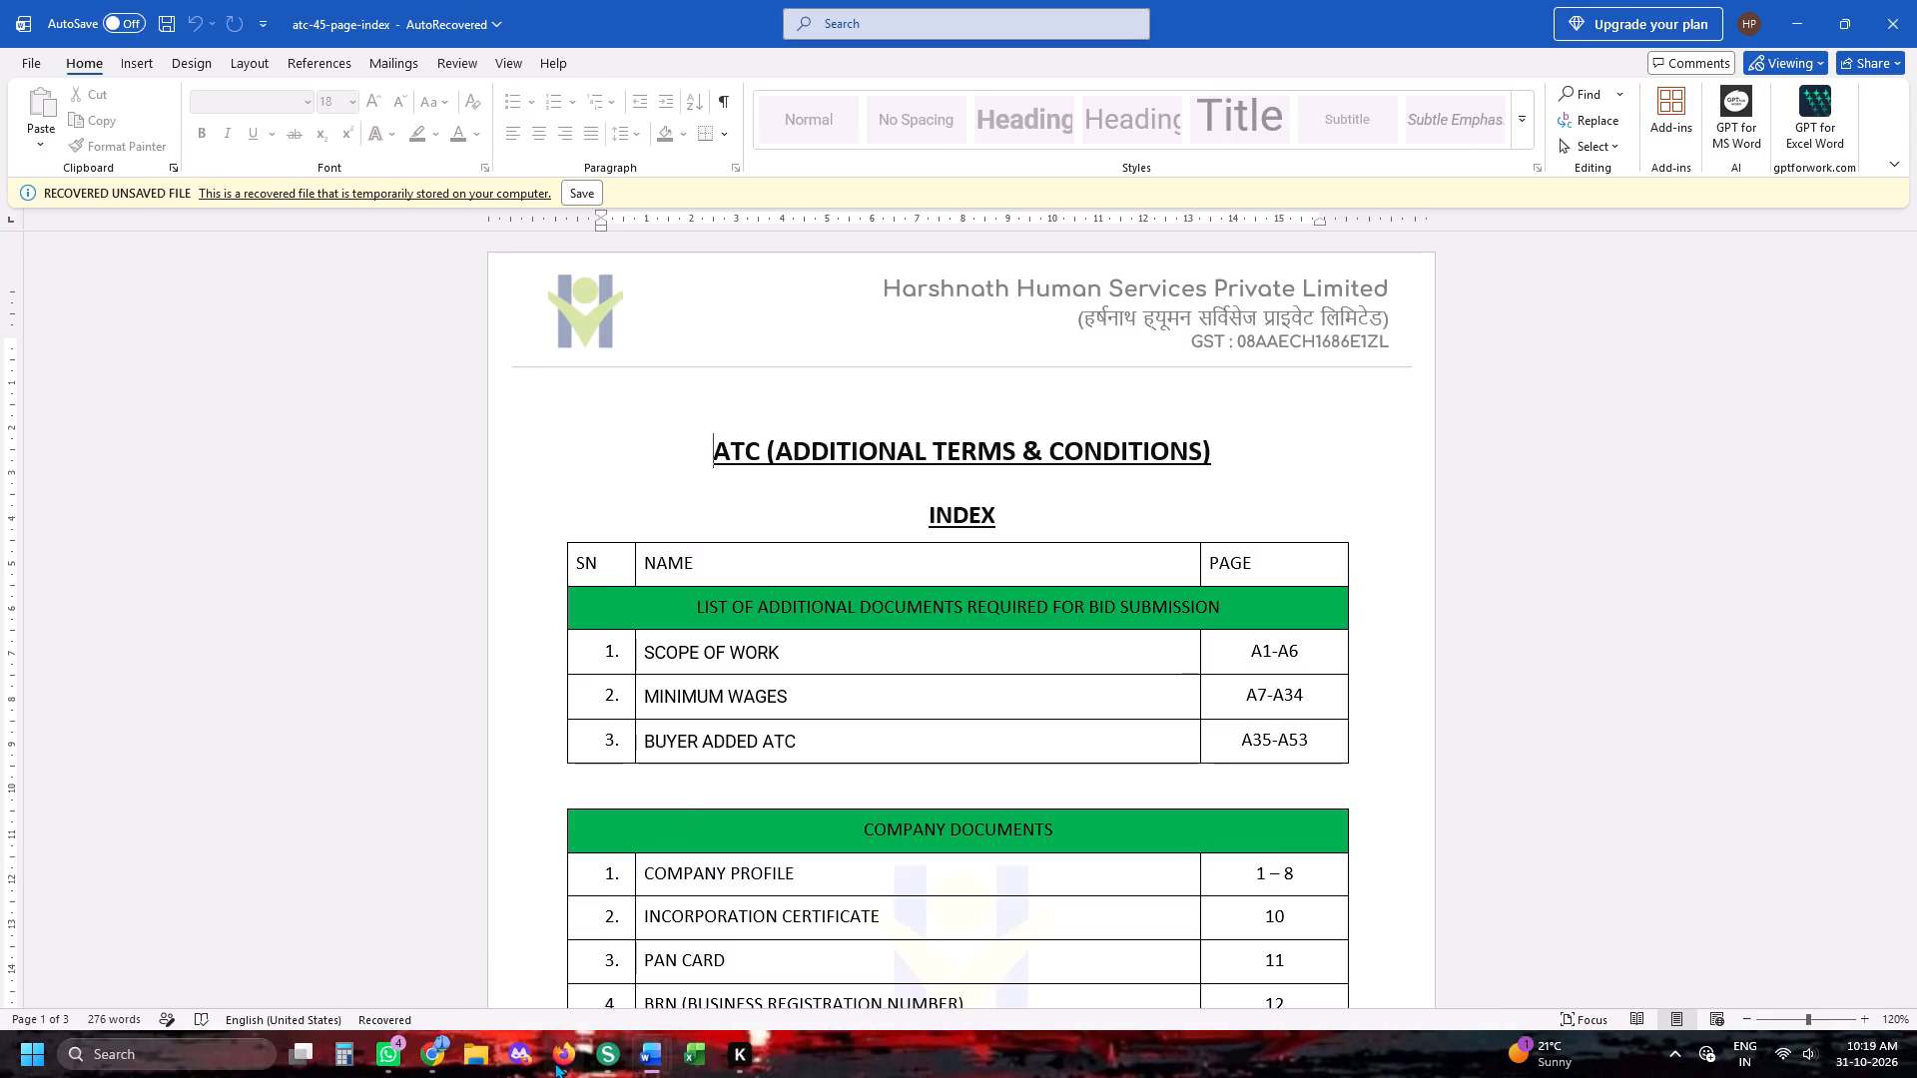
left_click(554, 1062)
Move the K app's taskbar icon ahead of the WhatsApp and calculator icons.
left_click_drag(730, 1053, 387, 1053)
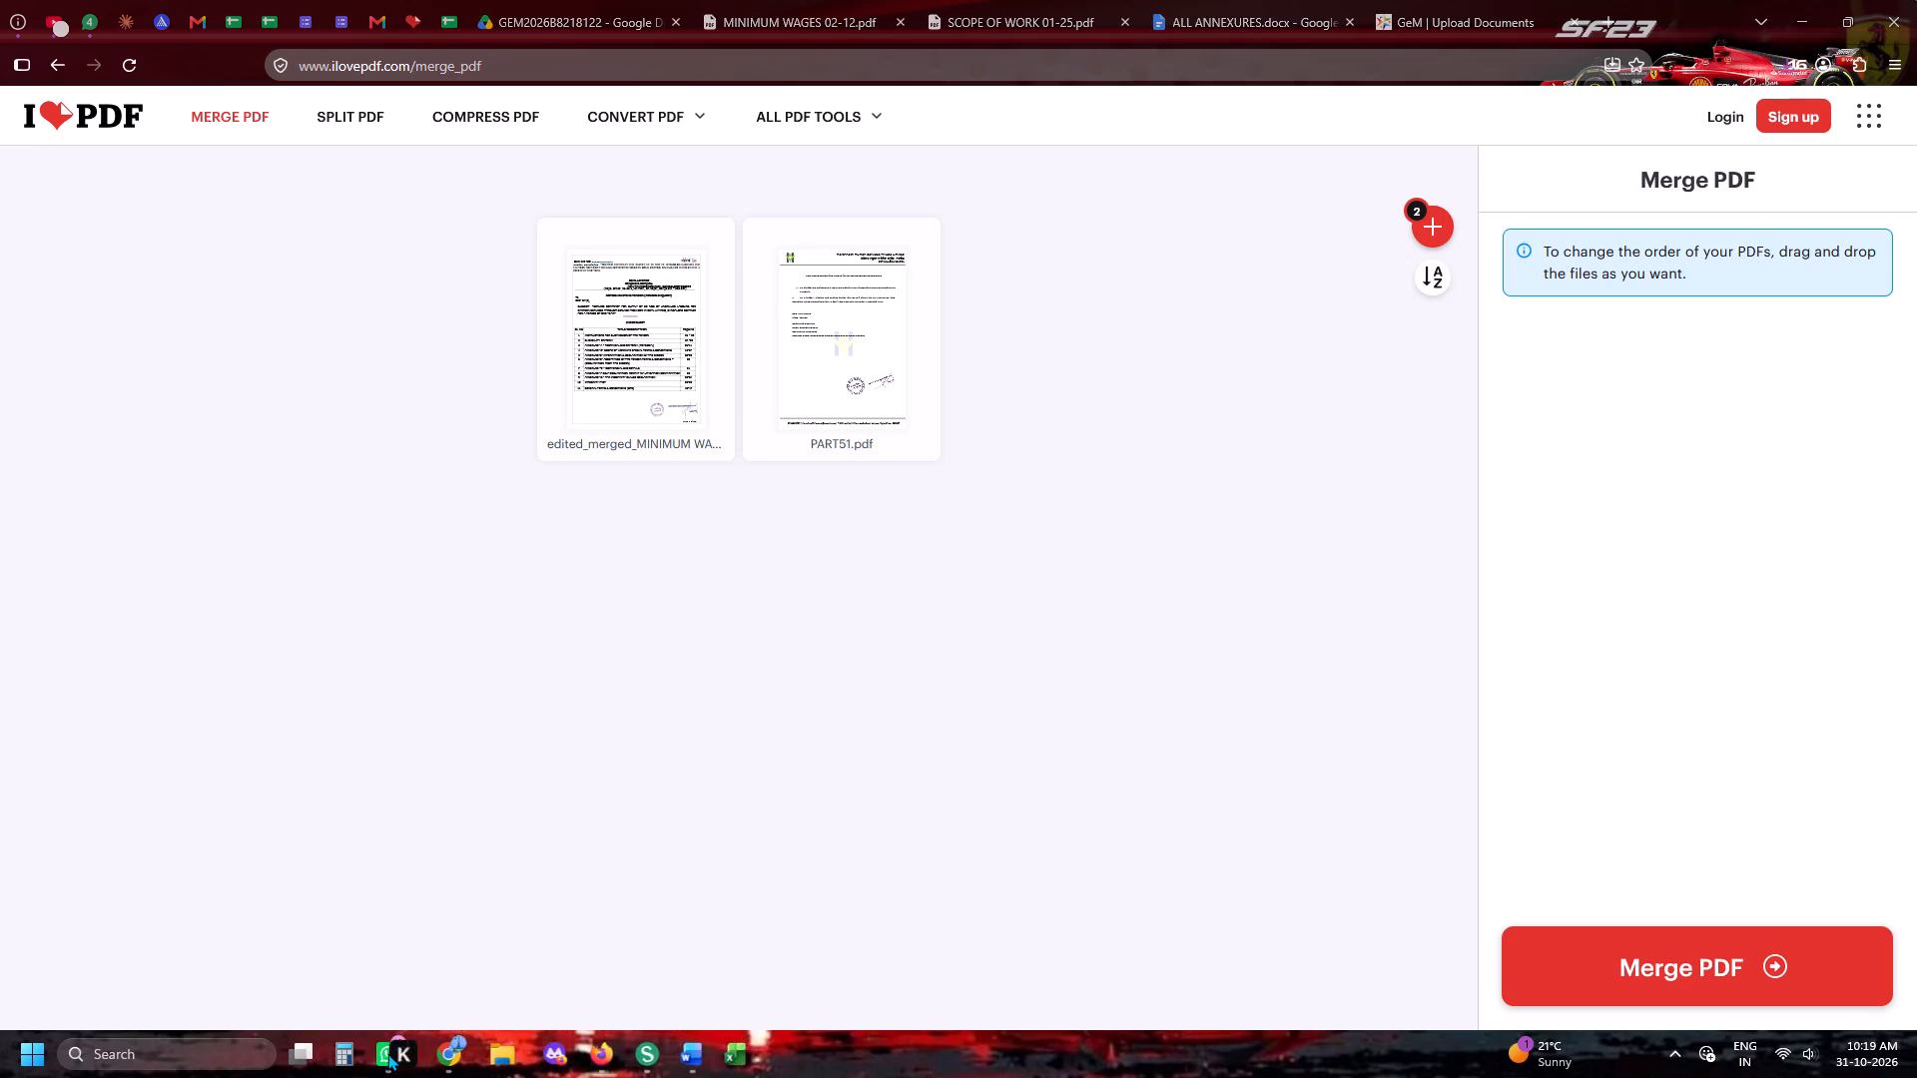
left_click_drag(387, 1053, 380, 1053)
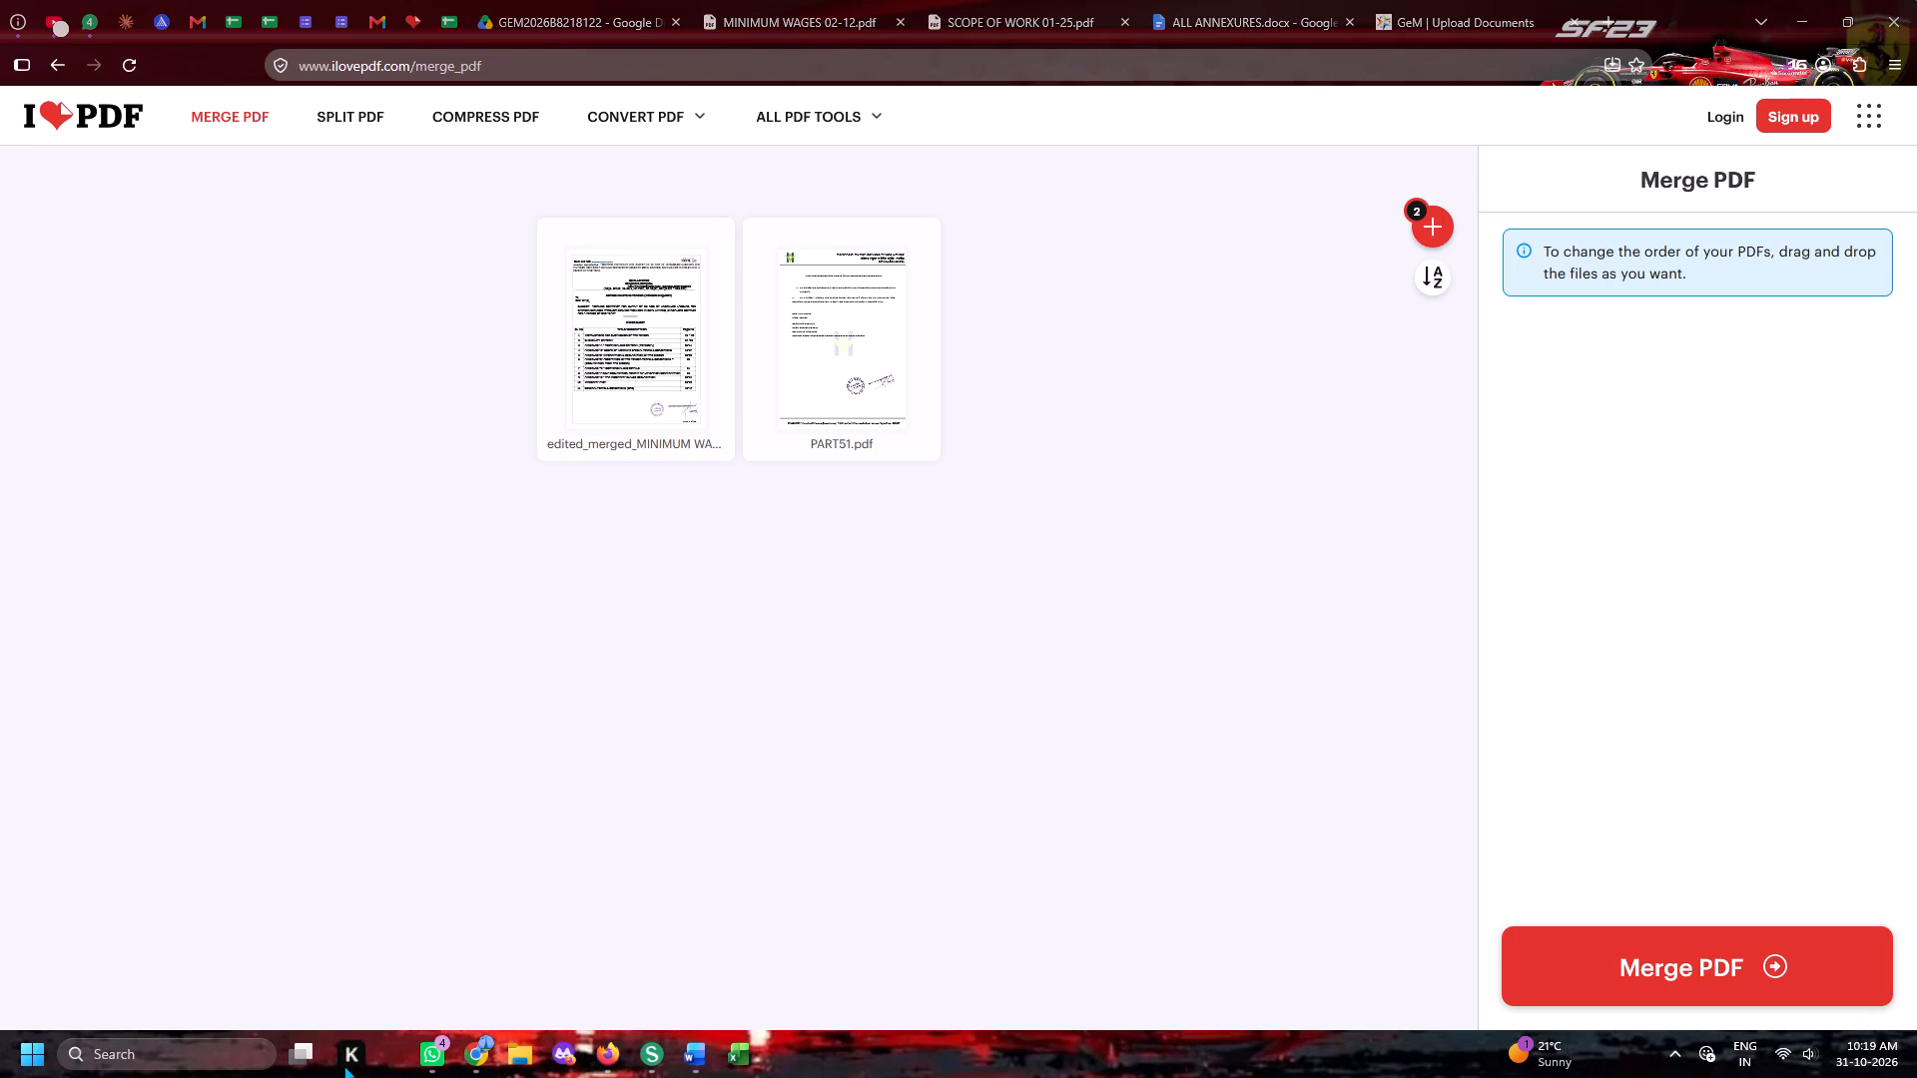
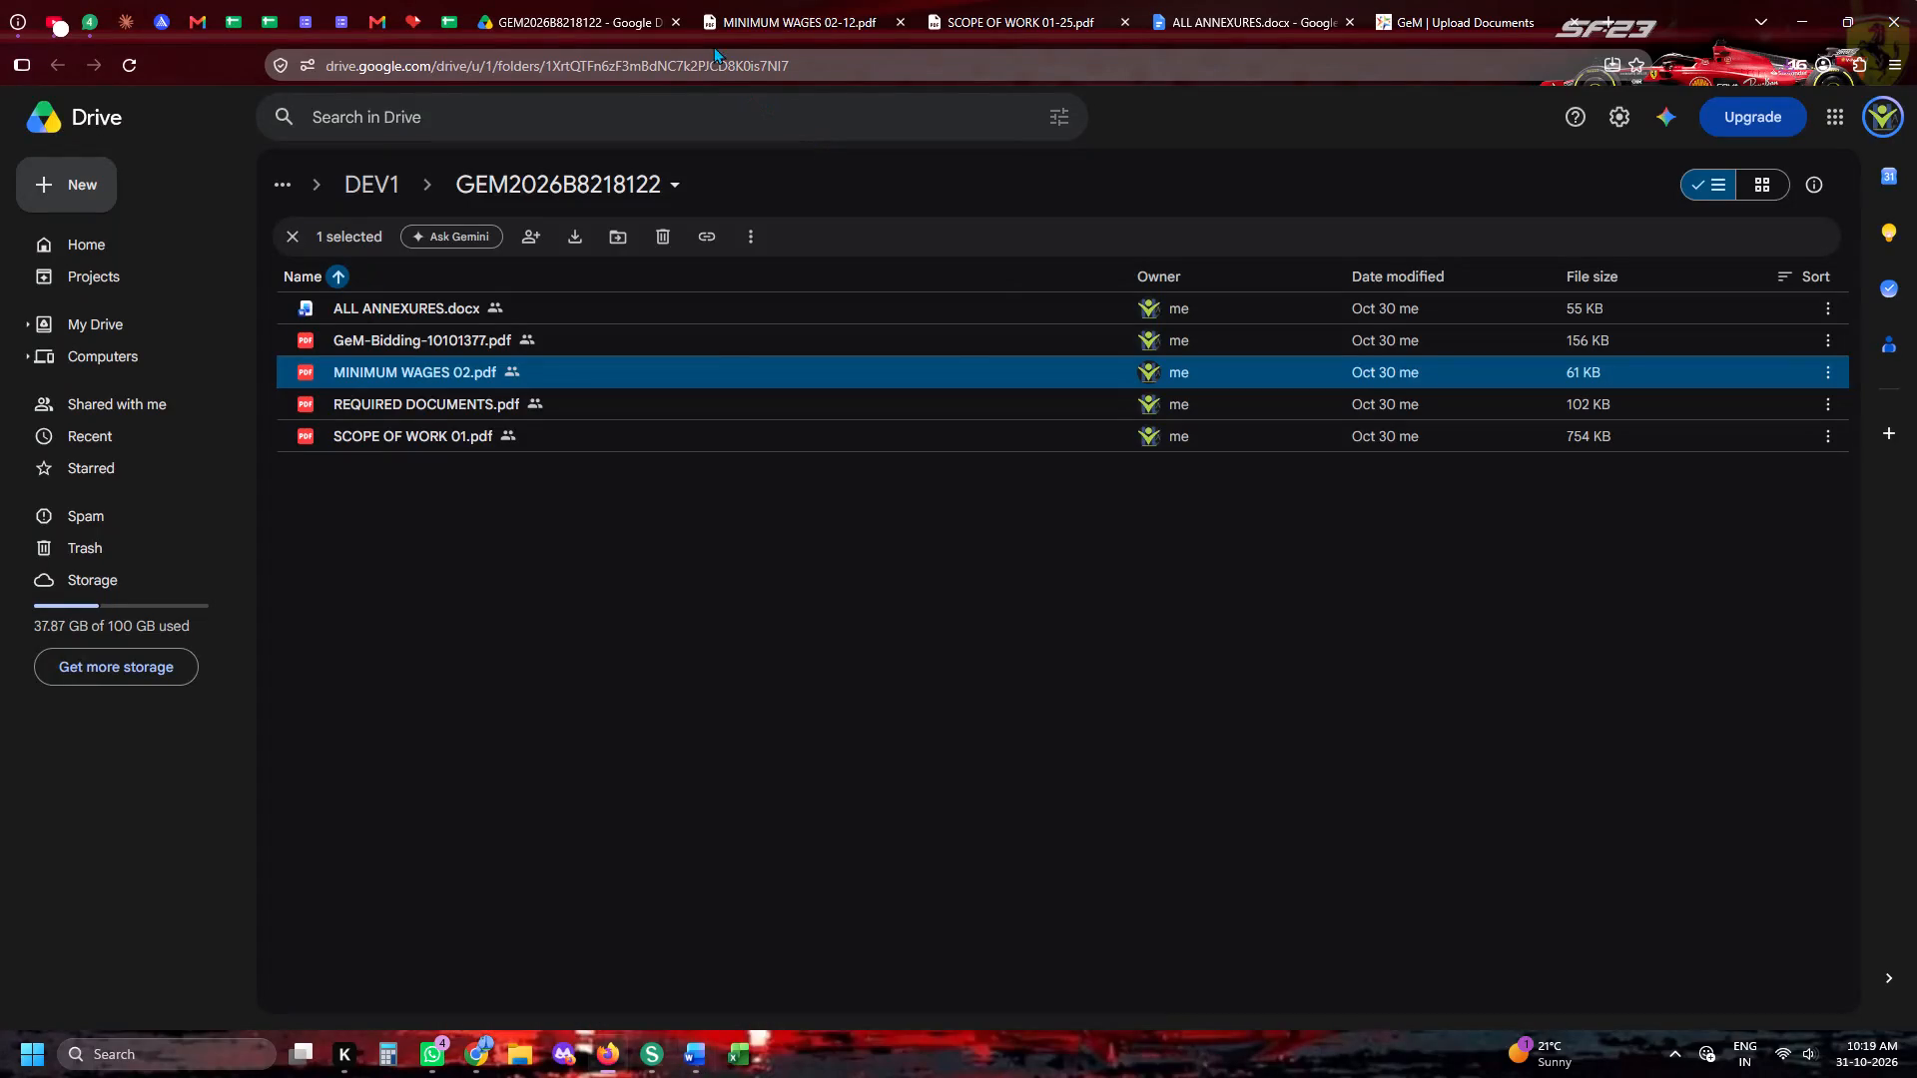
In the Word document atc-45-page-index, enable editing and set the Scope of Work page range to A1-A43.
left_click(767, 0)
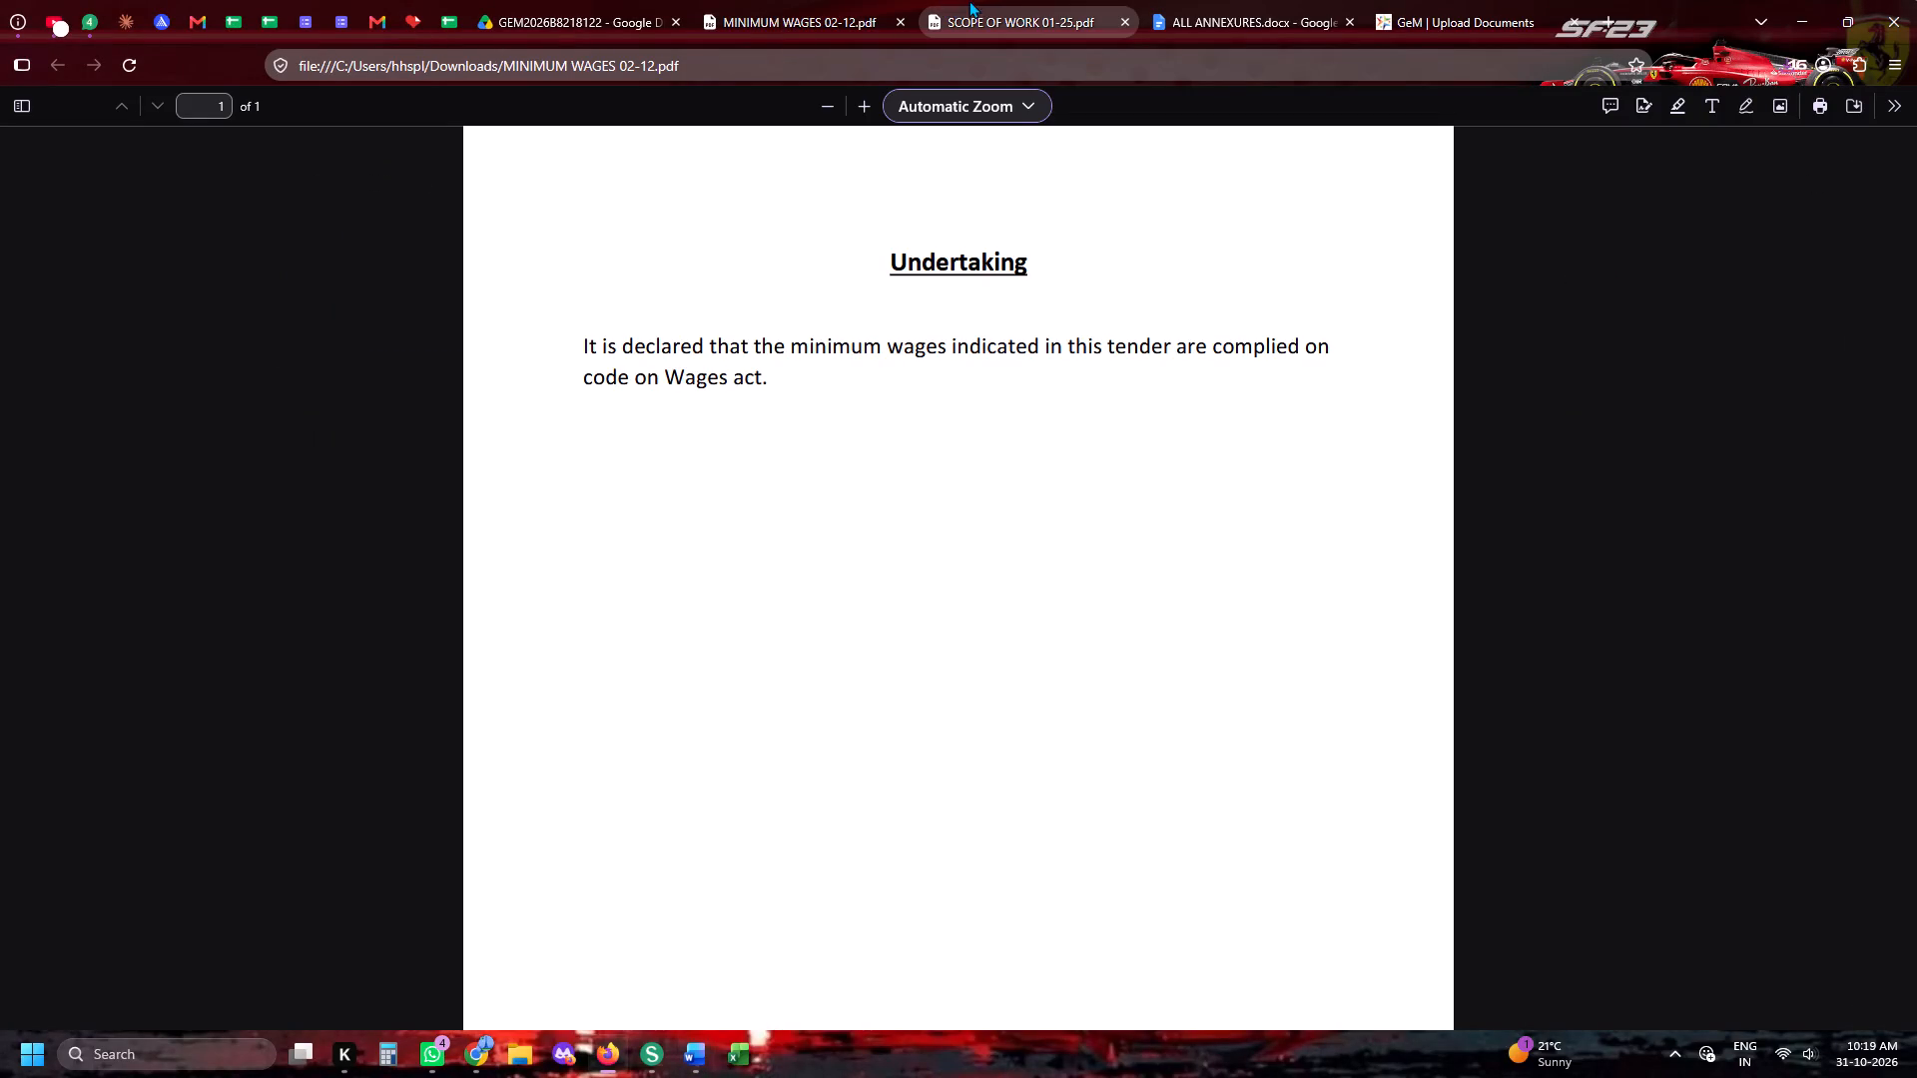
left_click(968, 0)
key("alt+Tab")
key("alt+Tab")
left_click(402, 0)
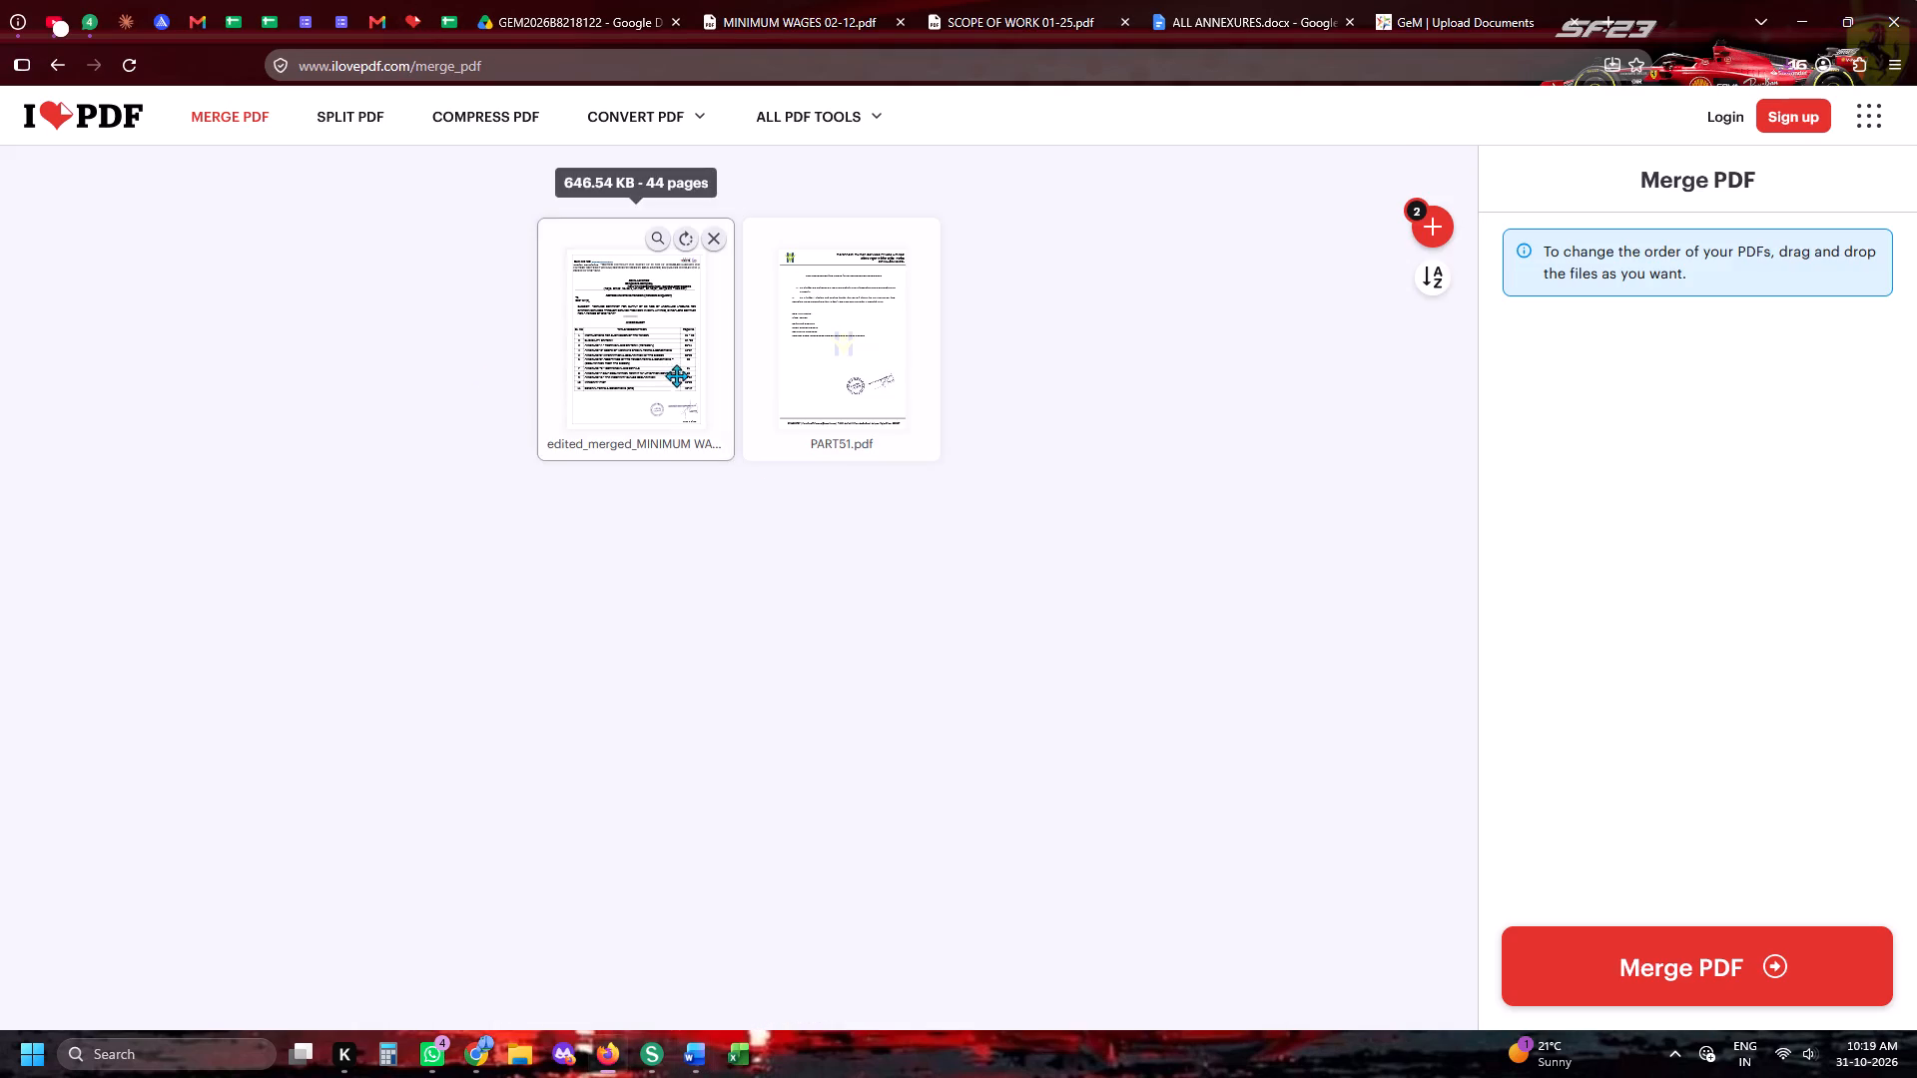
key("alt+Tab")
left_click(1317, 663)
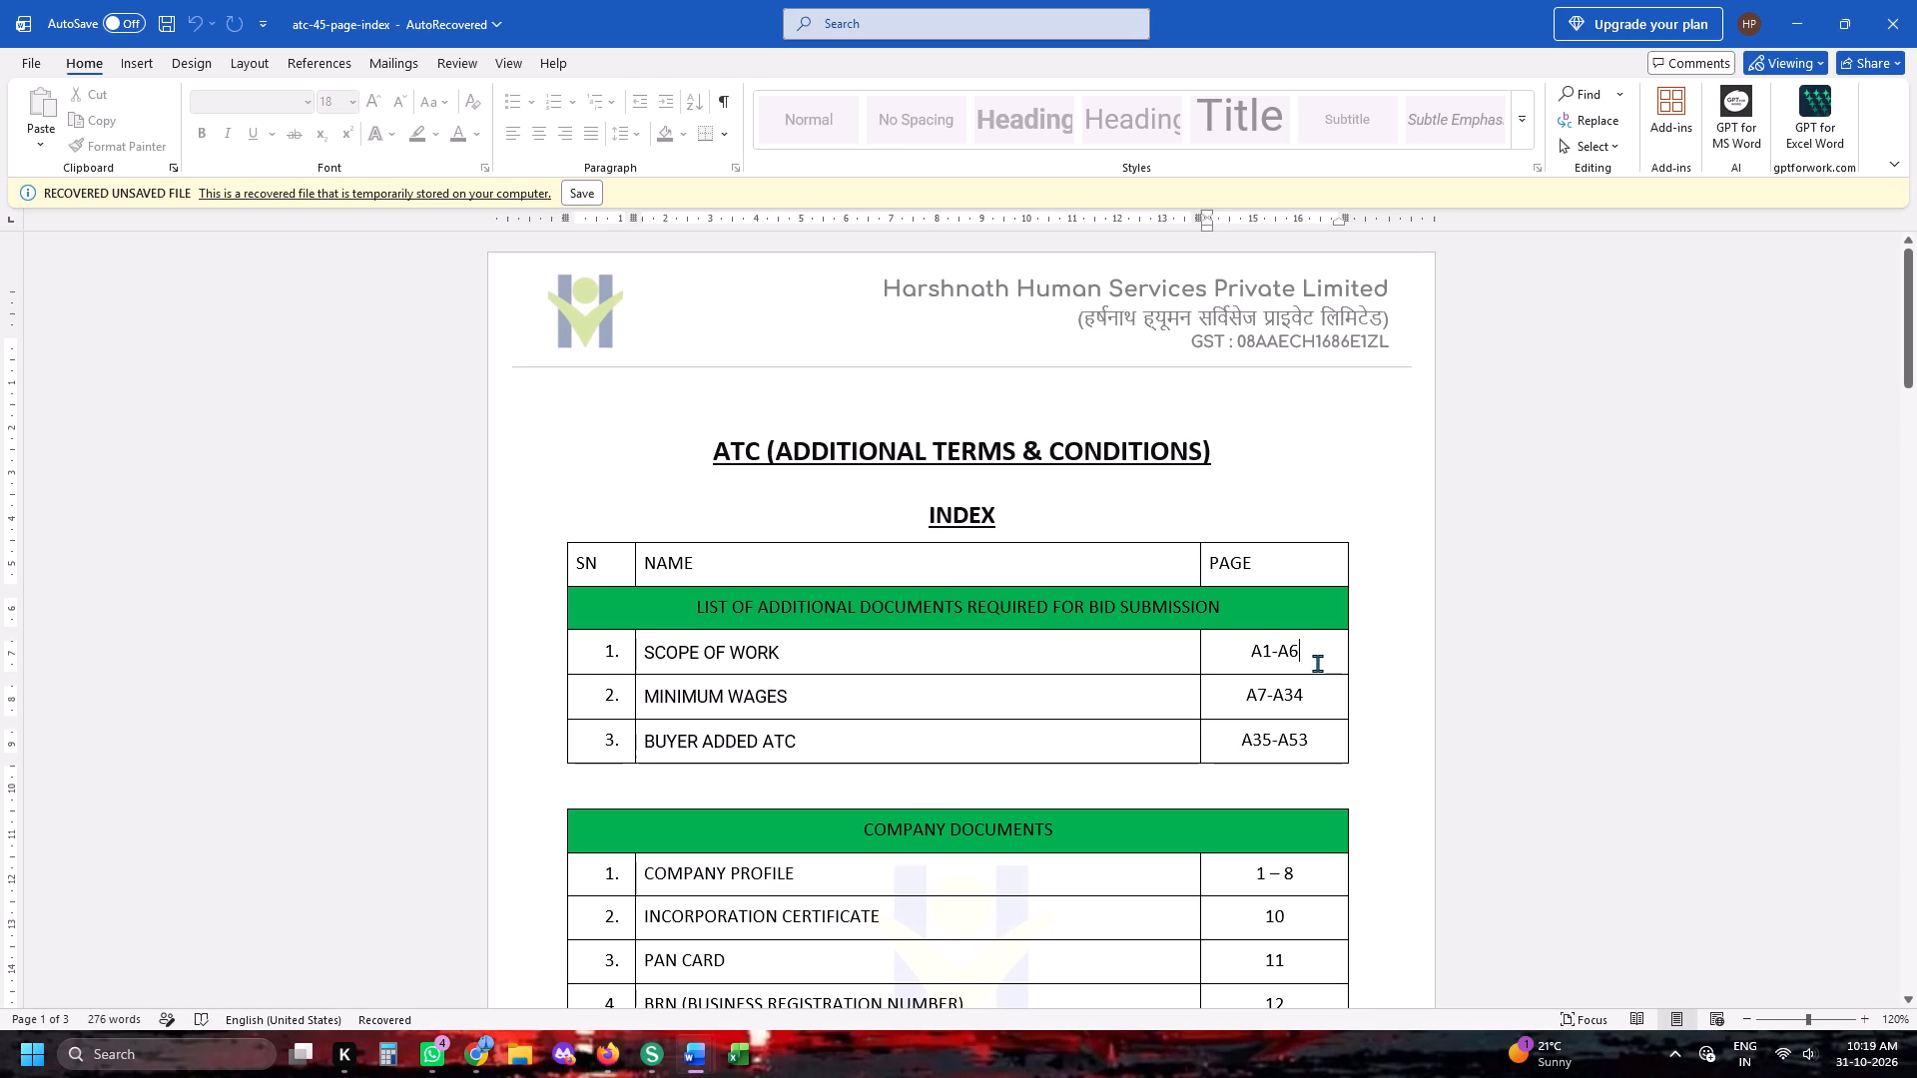
key("BackSpace")
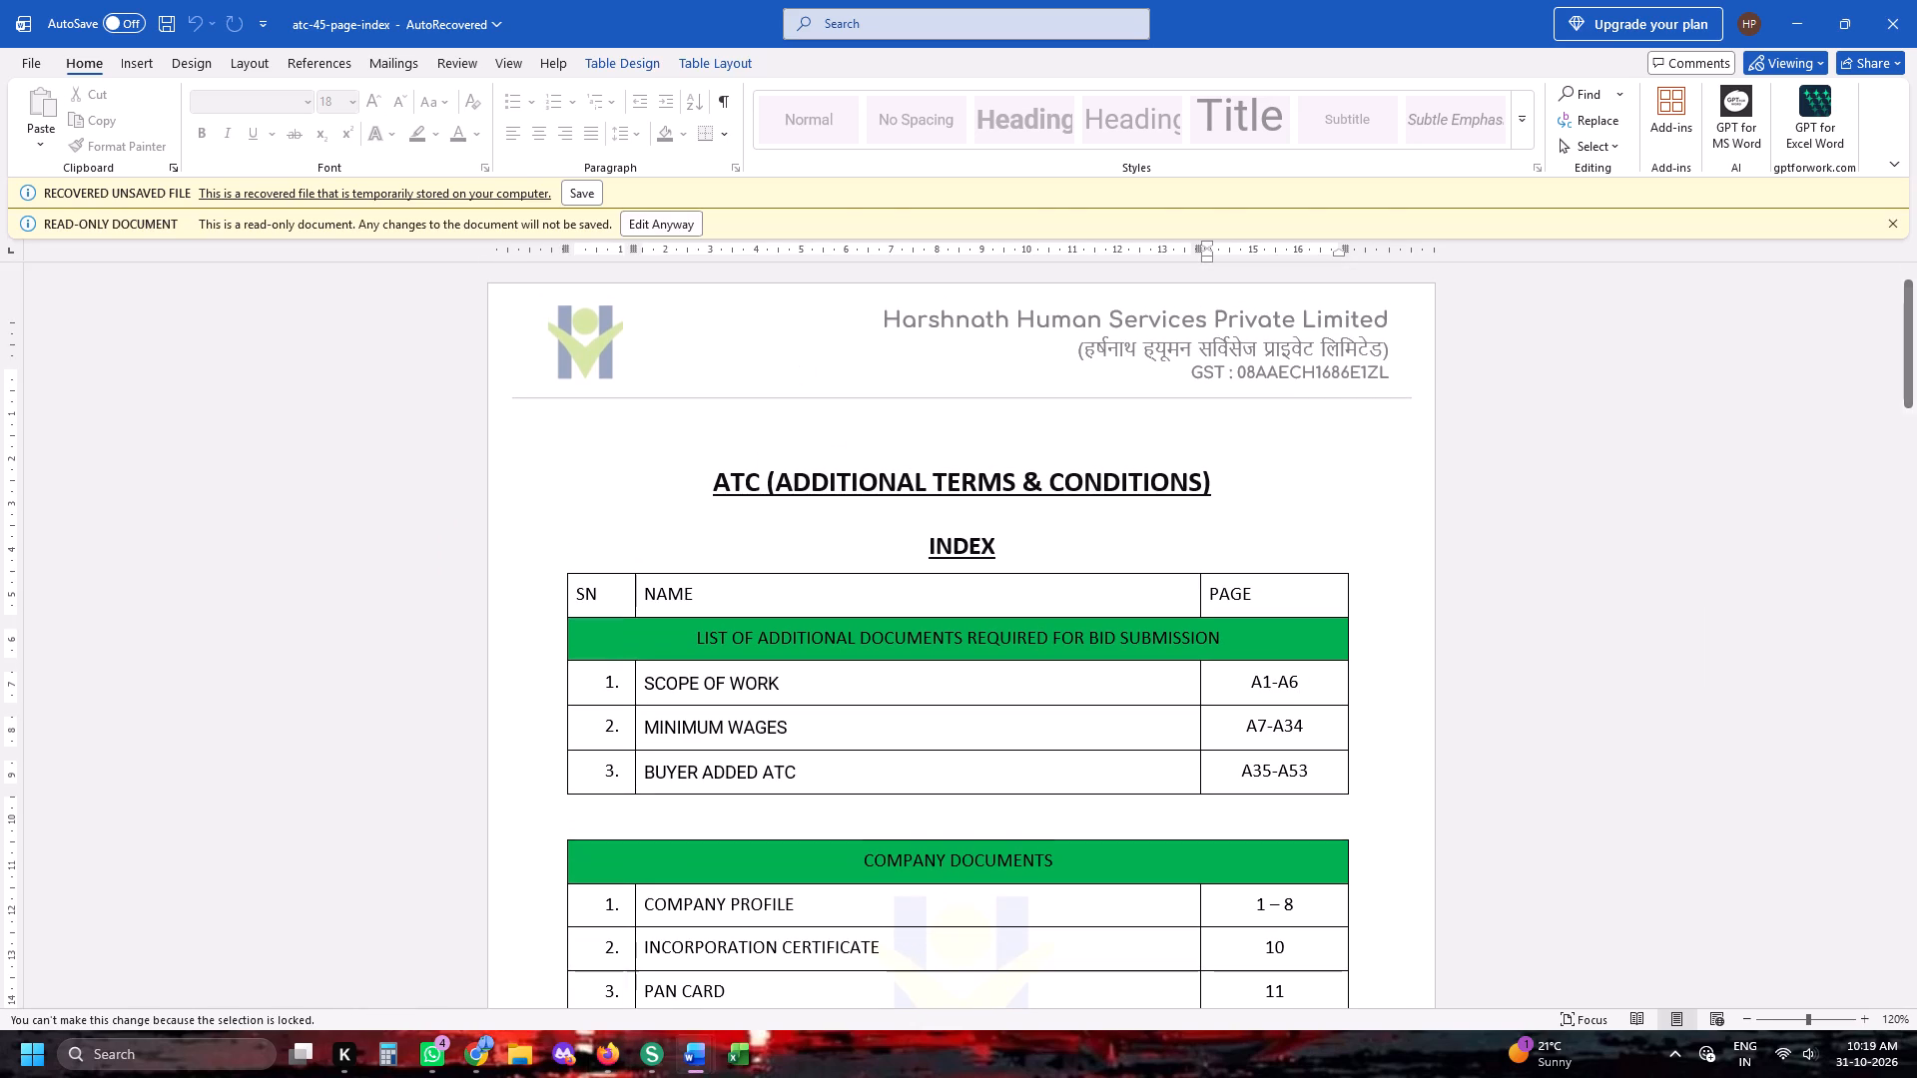
left_click(637, 229)
key("BackSpace")
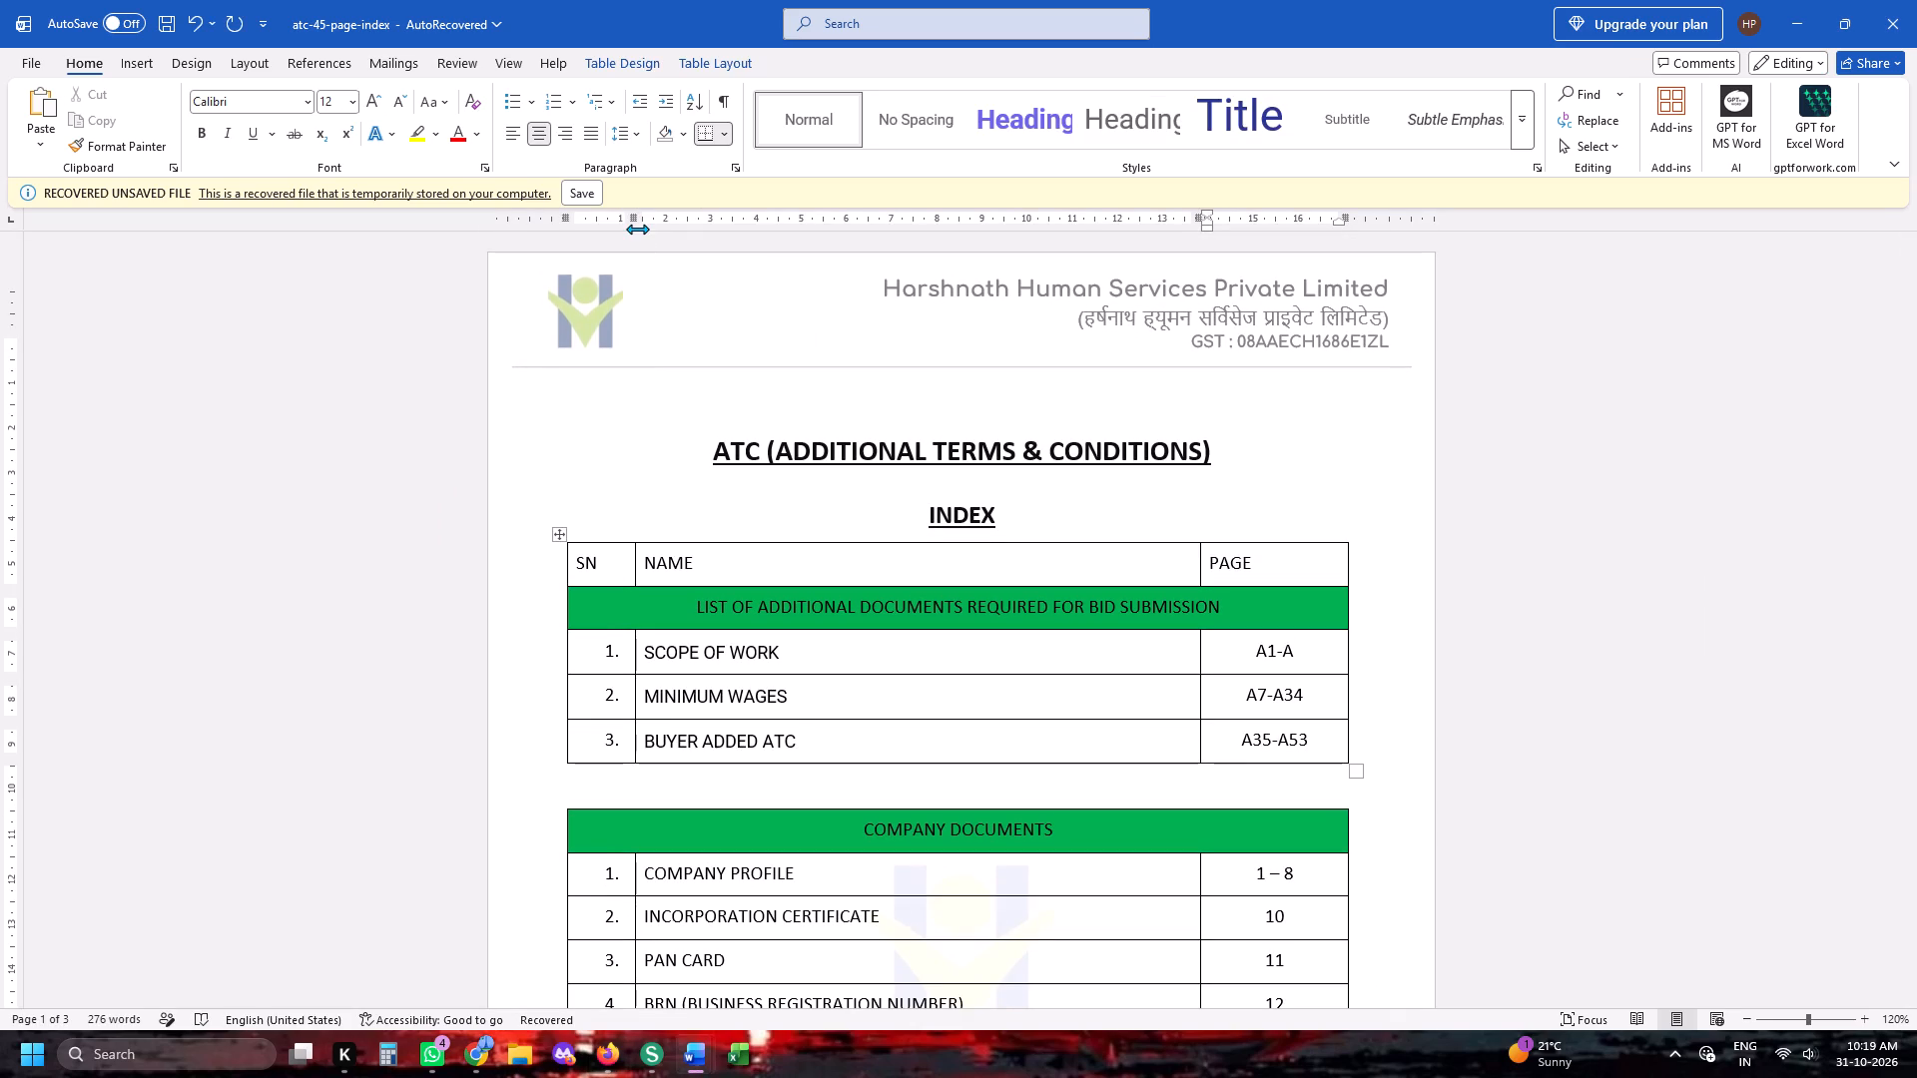
type("43")
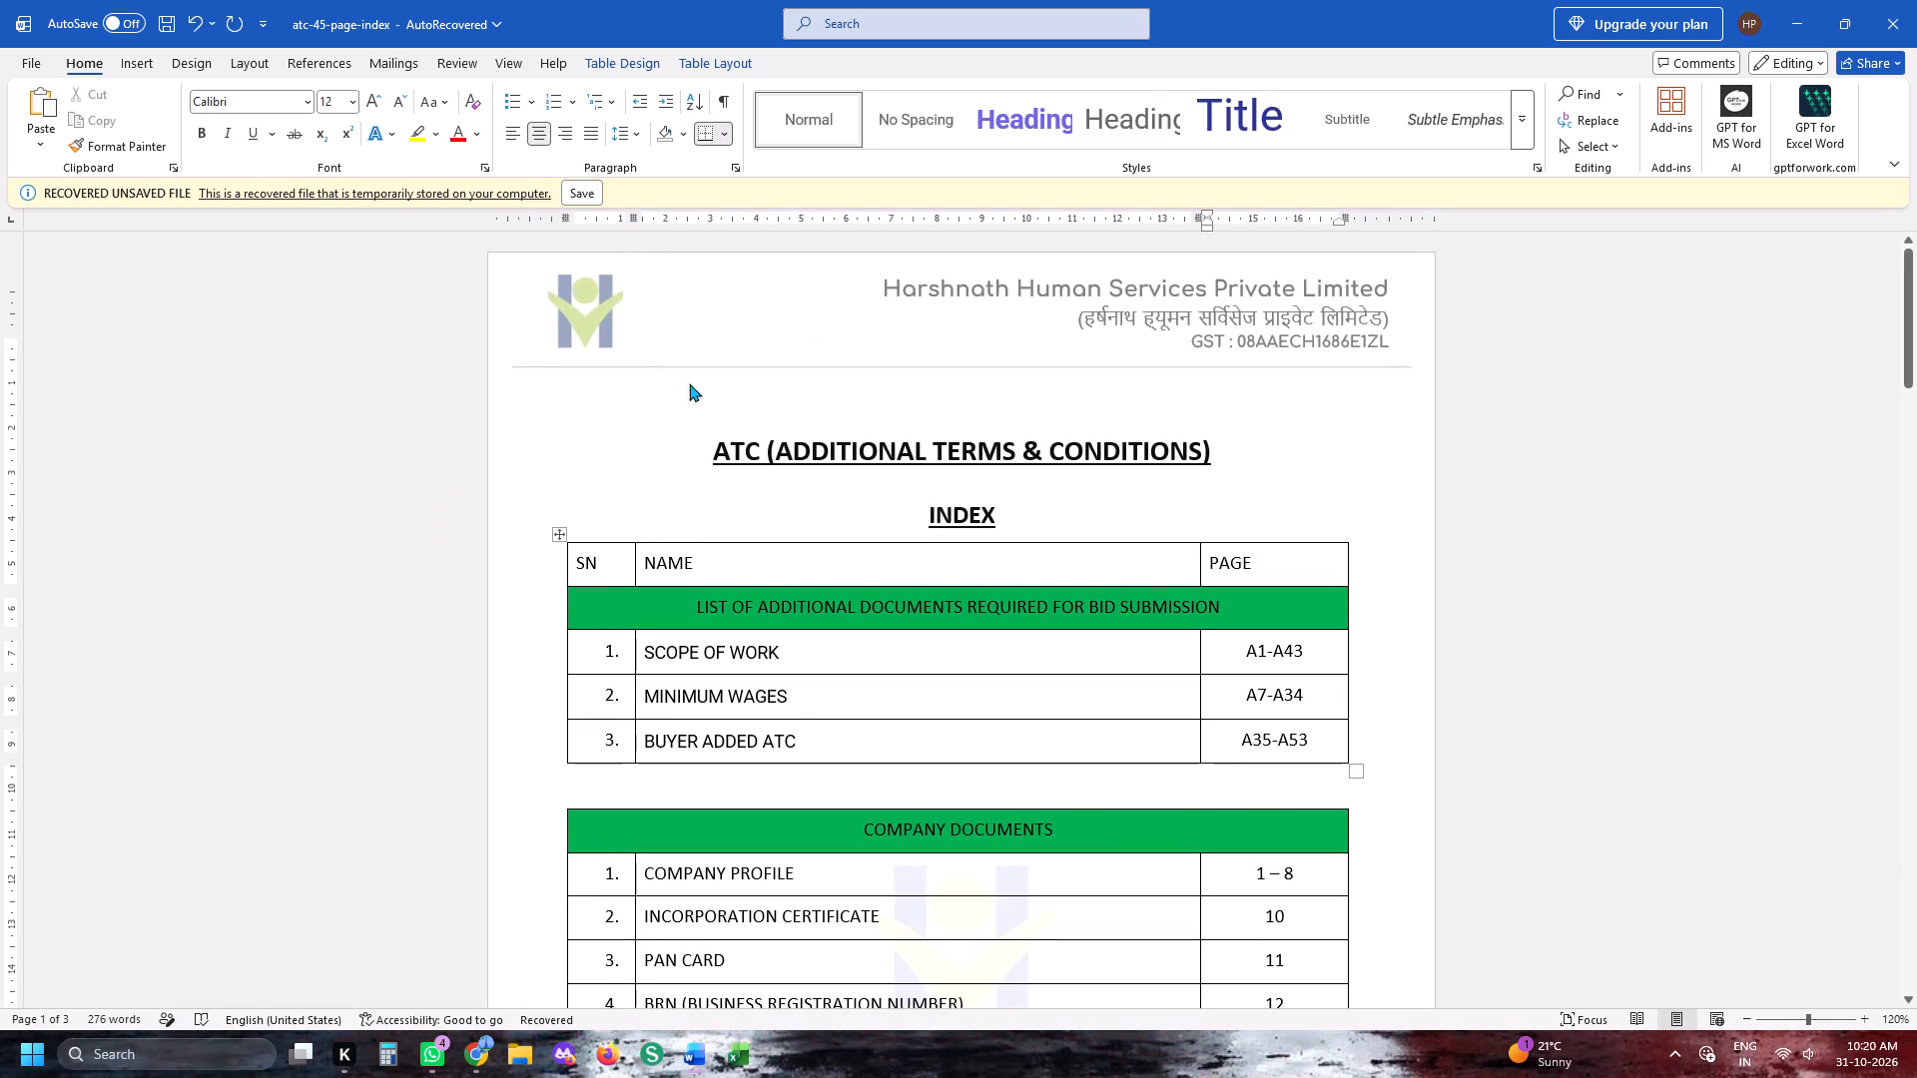
Cross-check the Word index against the iLovePDF merge files and the Minimum Wages and Scope of Work PDFs in Firefox.
key("alt+Tab")
key("alt+Tab")
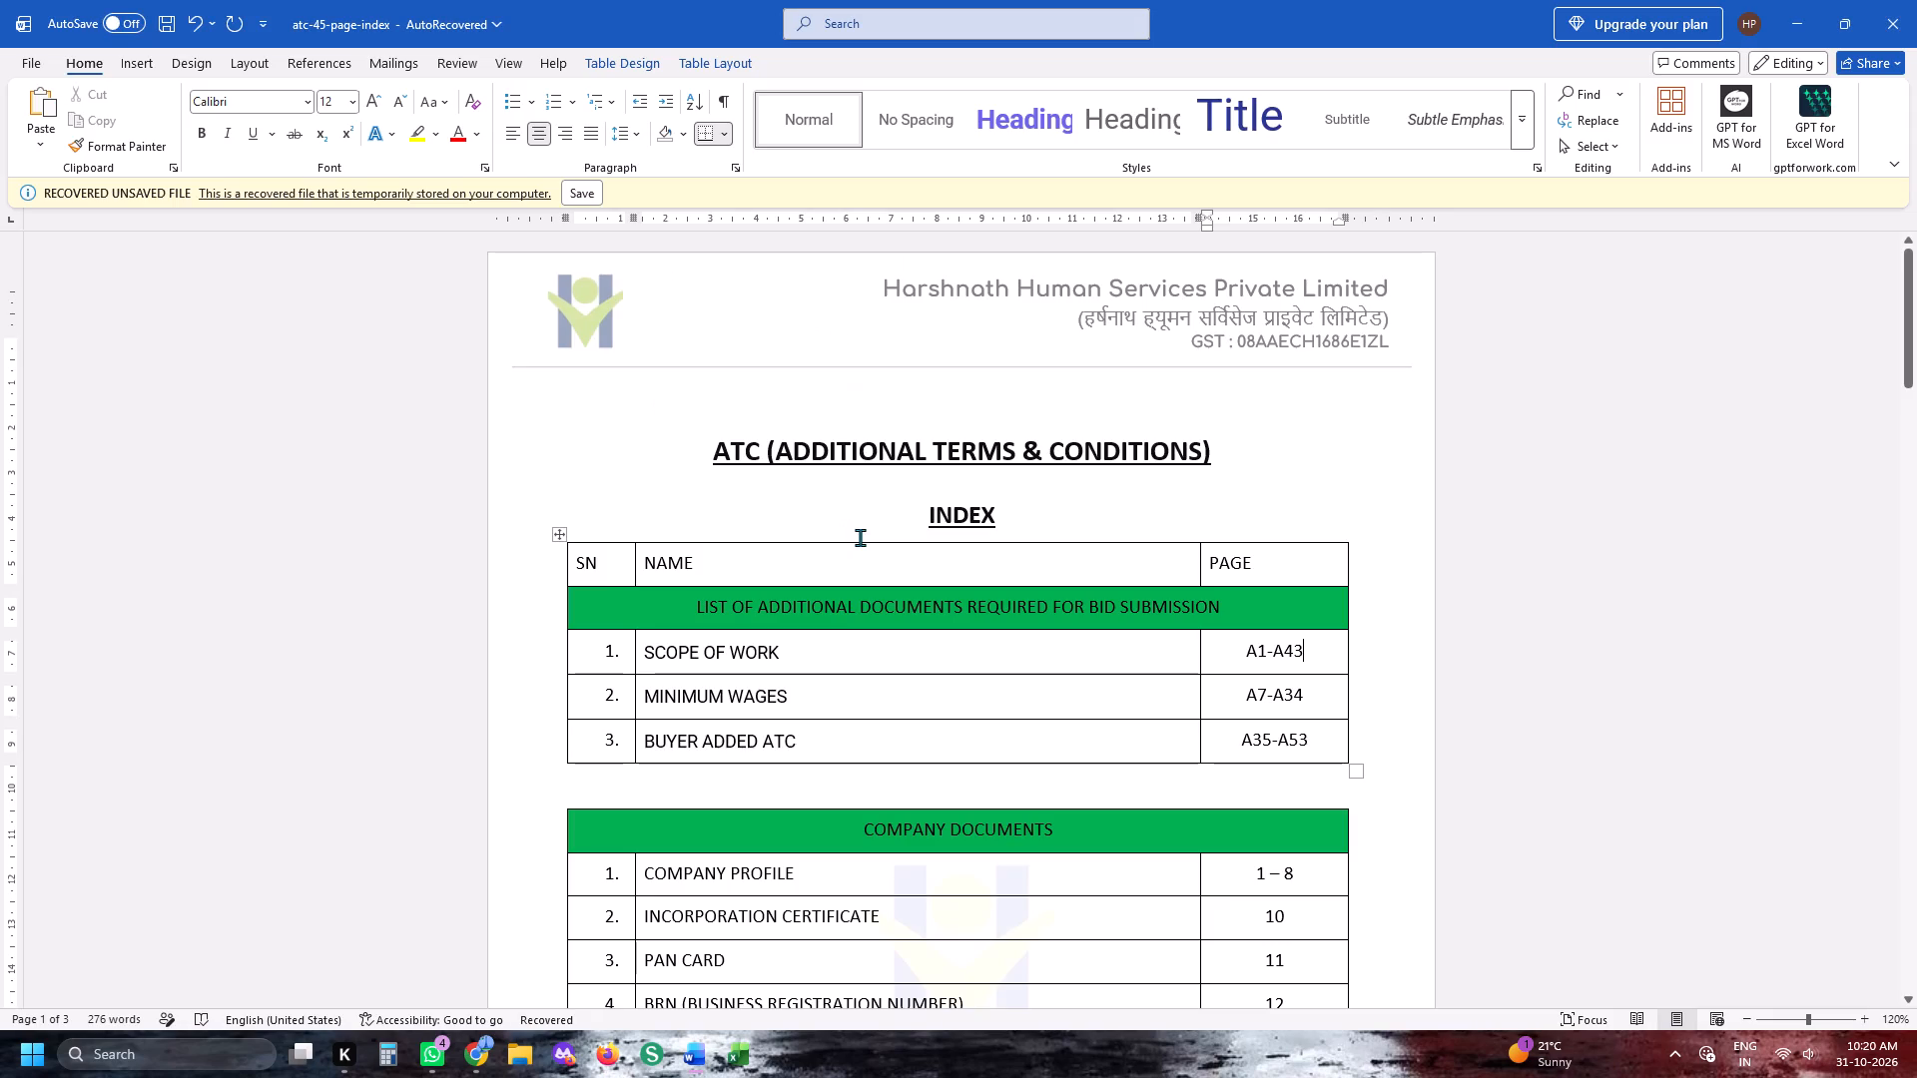
key("alt+Tab")
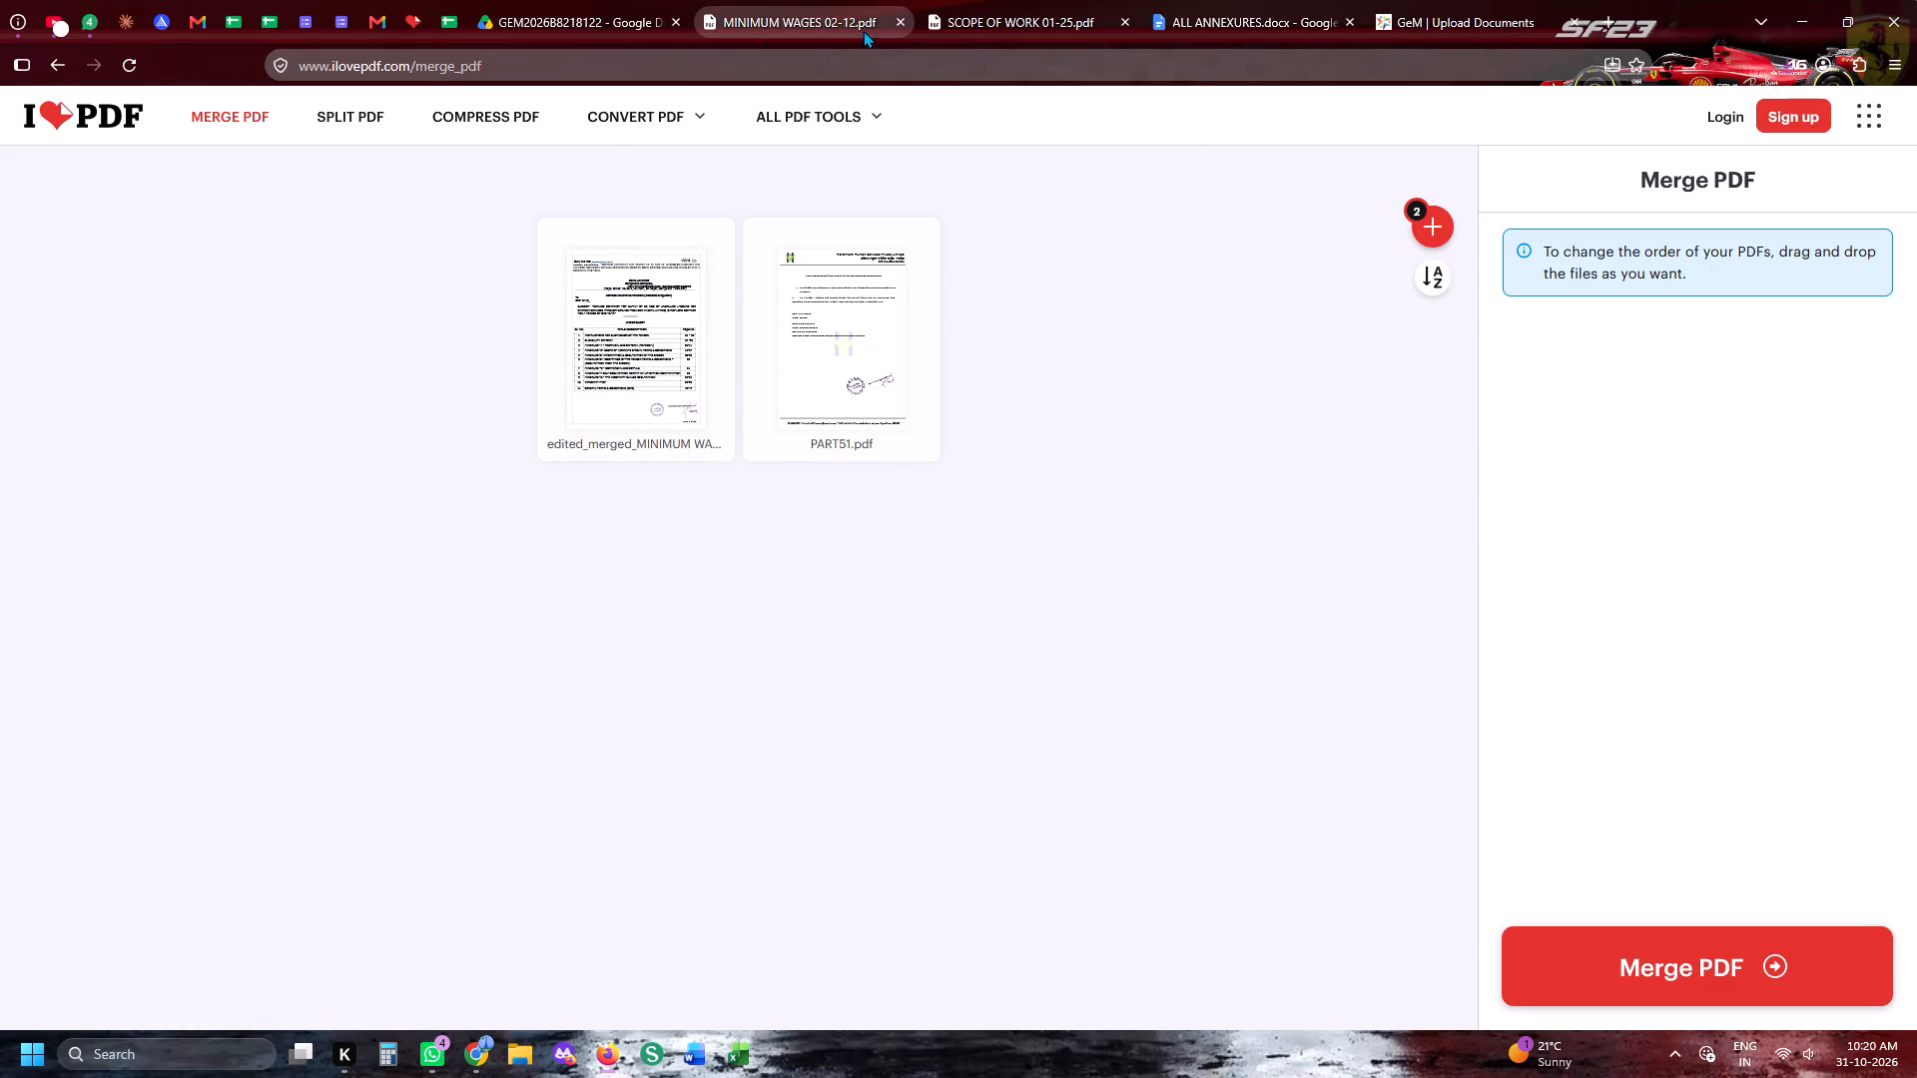
key("alt+Tab")
key("alt+Tab")
key("alt+Tab")
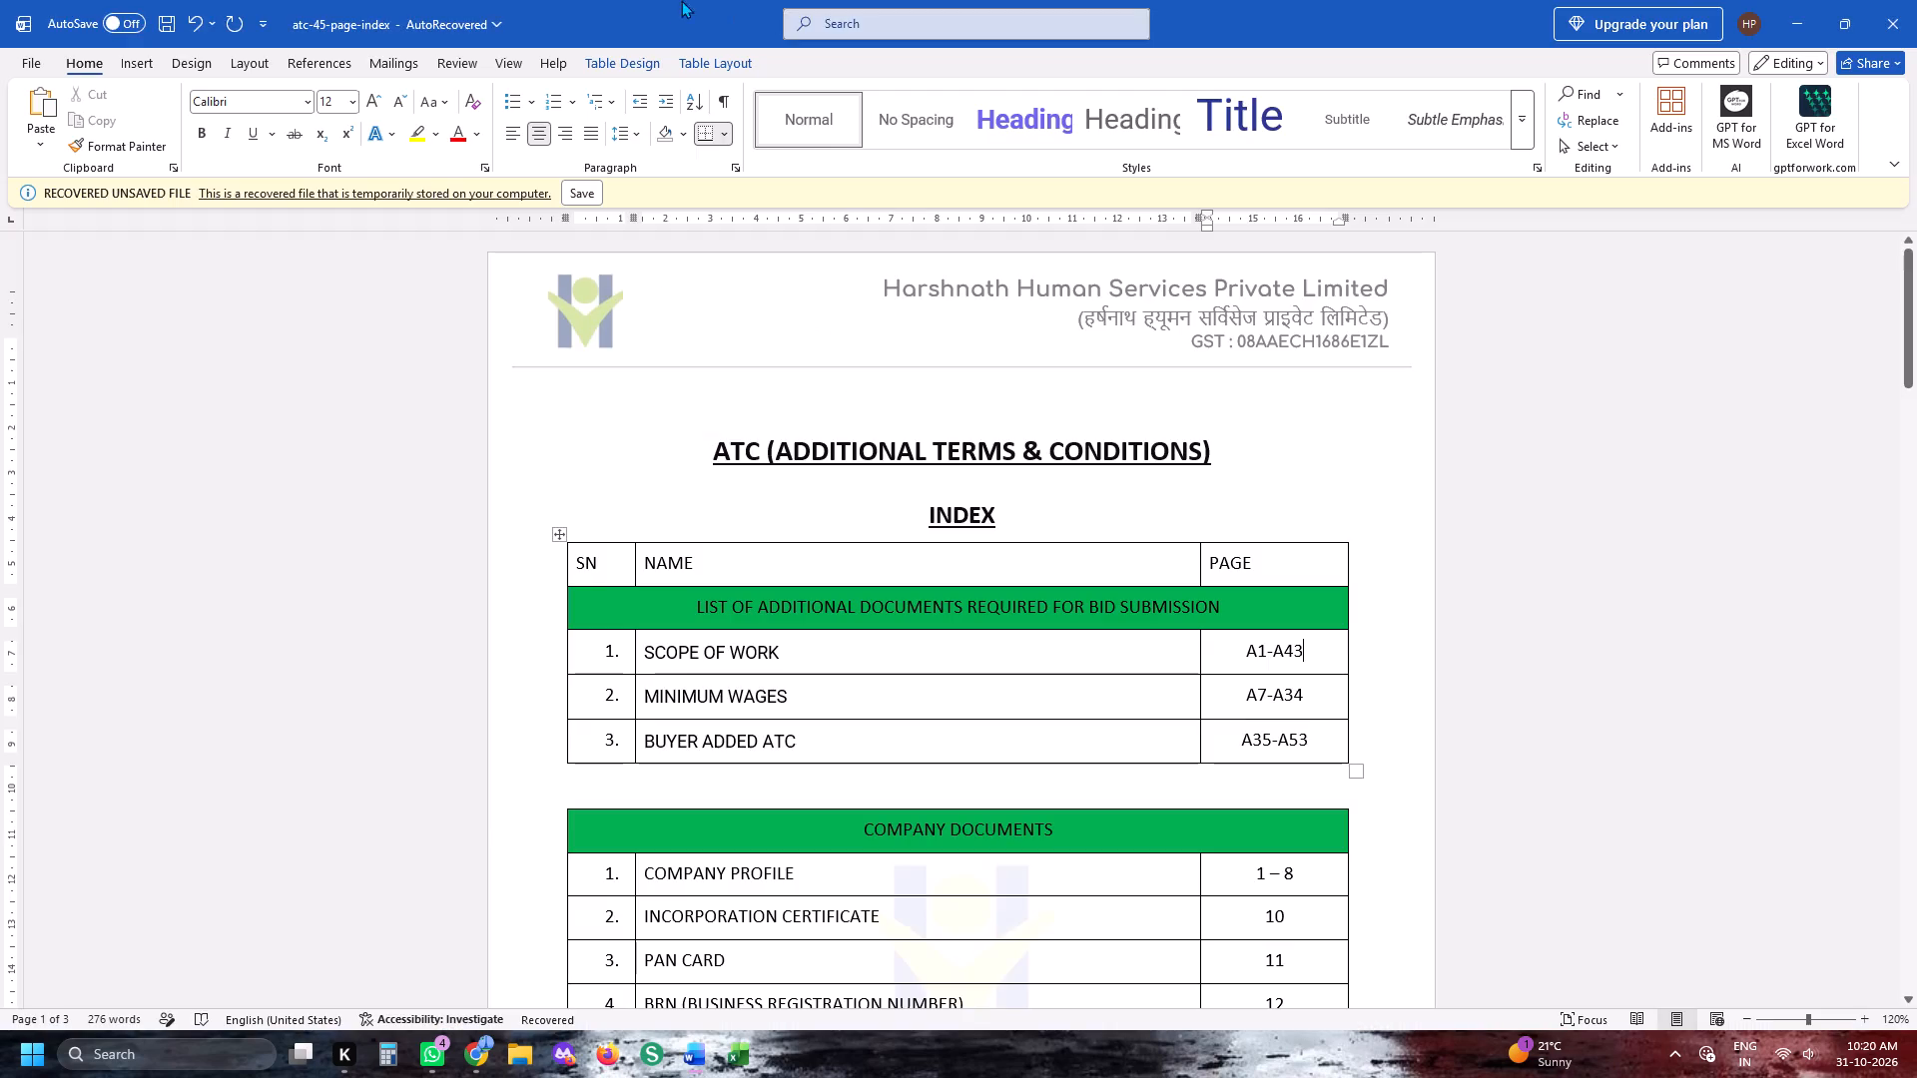
key("alt+Tab")
left_click(799, 13)
key("alt+Tab")
key("alt+Tab")
left_click(1057, 0)
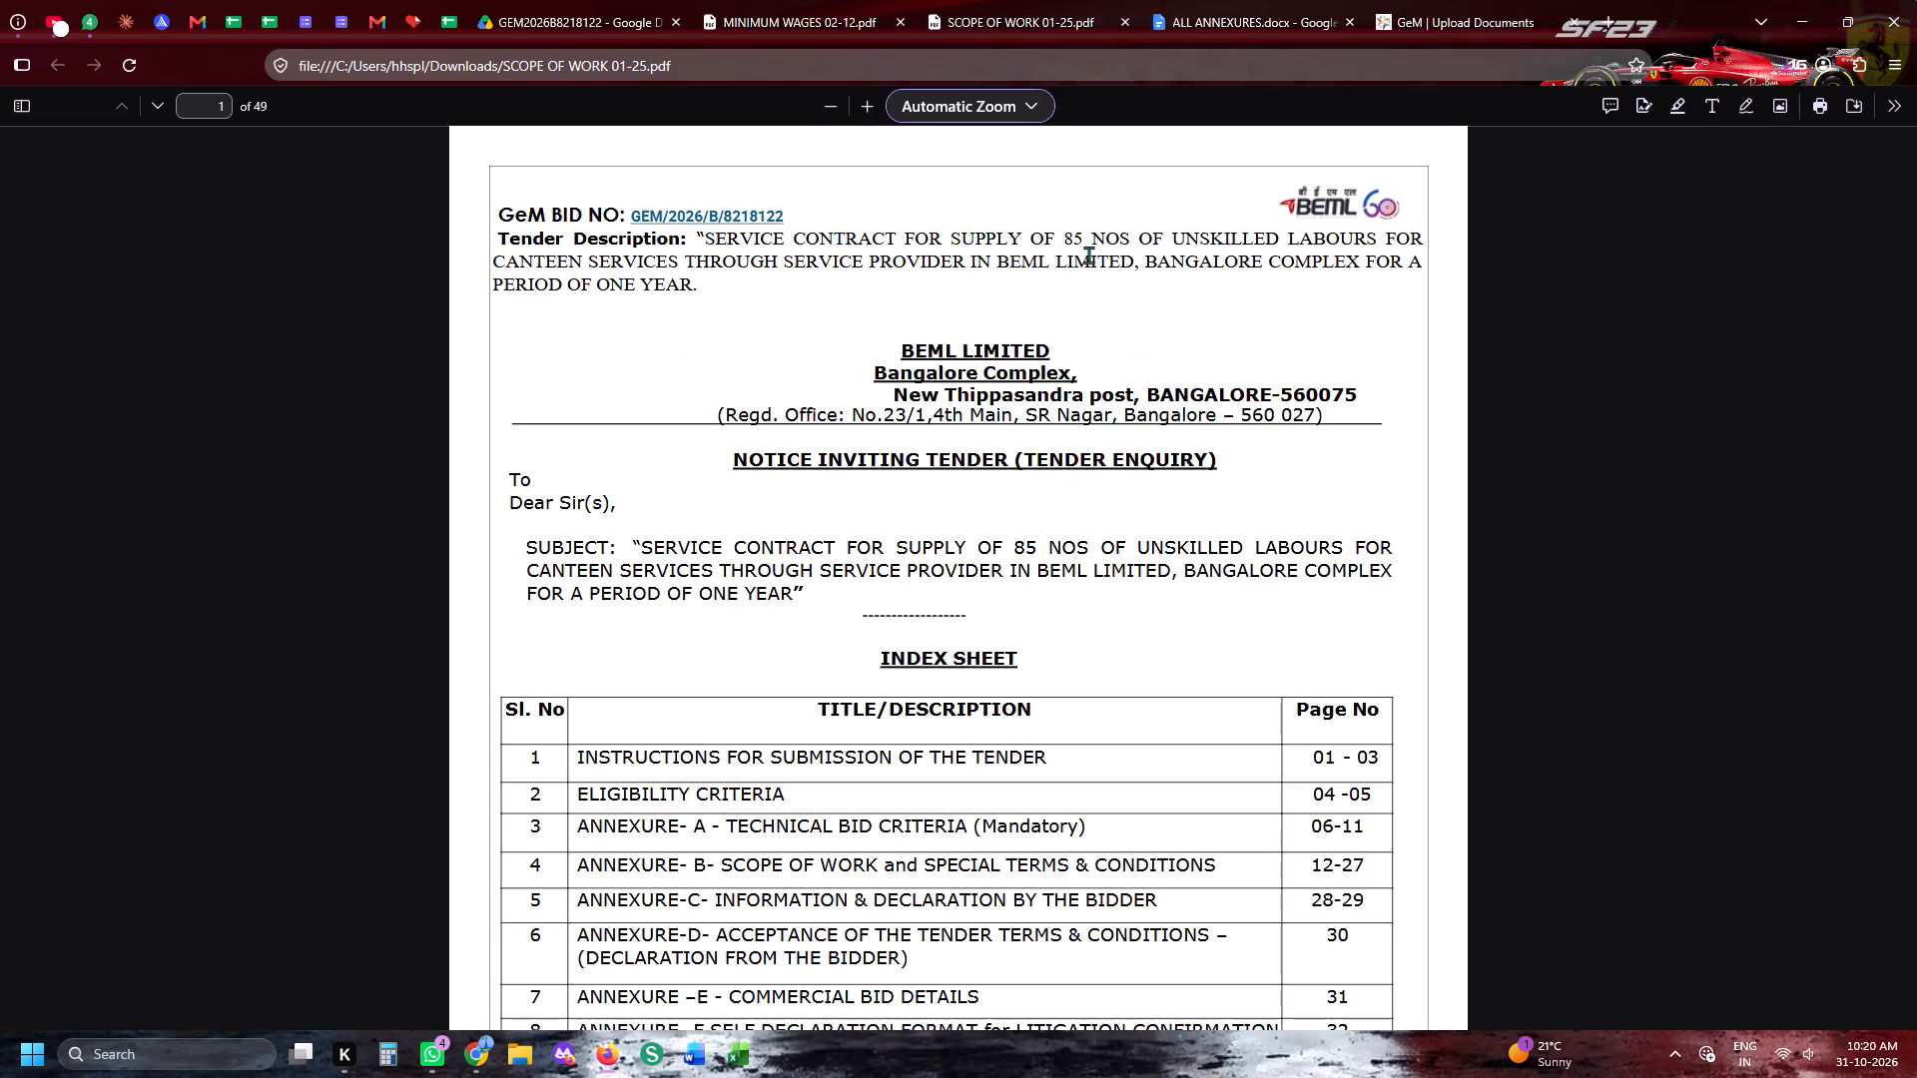
key("alt+Tab")
key("alt+Tab")
left_click(419, 0)
key("alt+Tab")
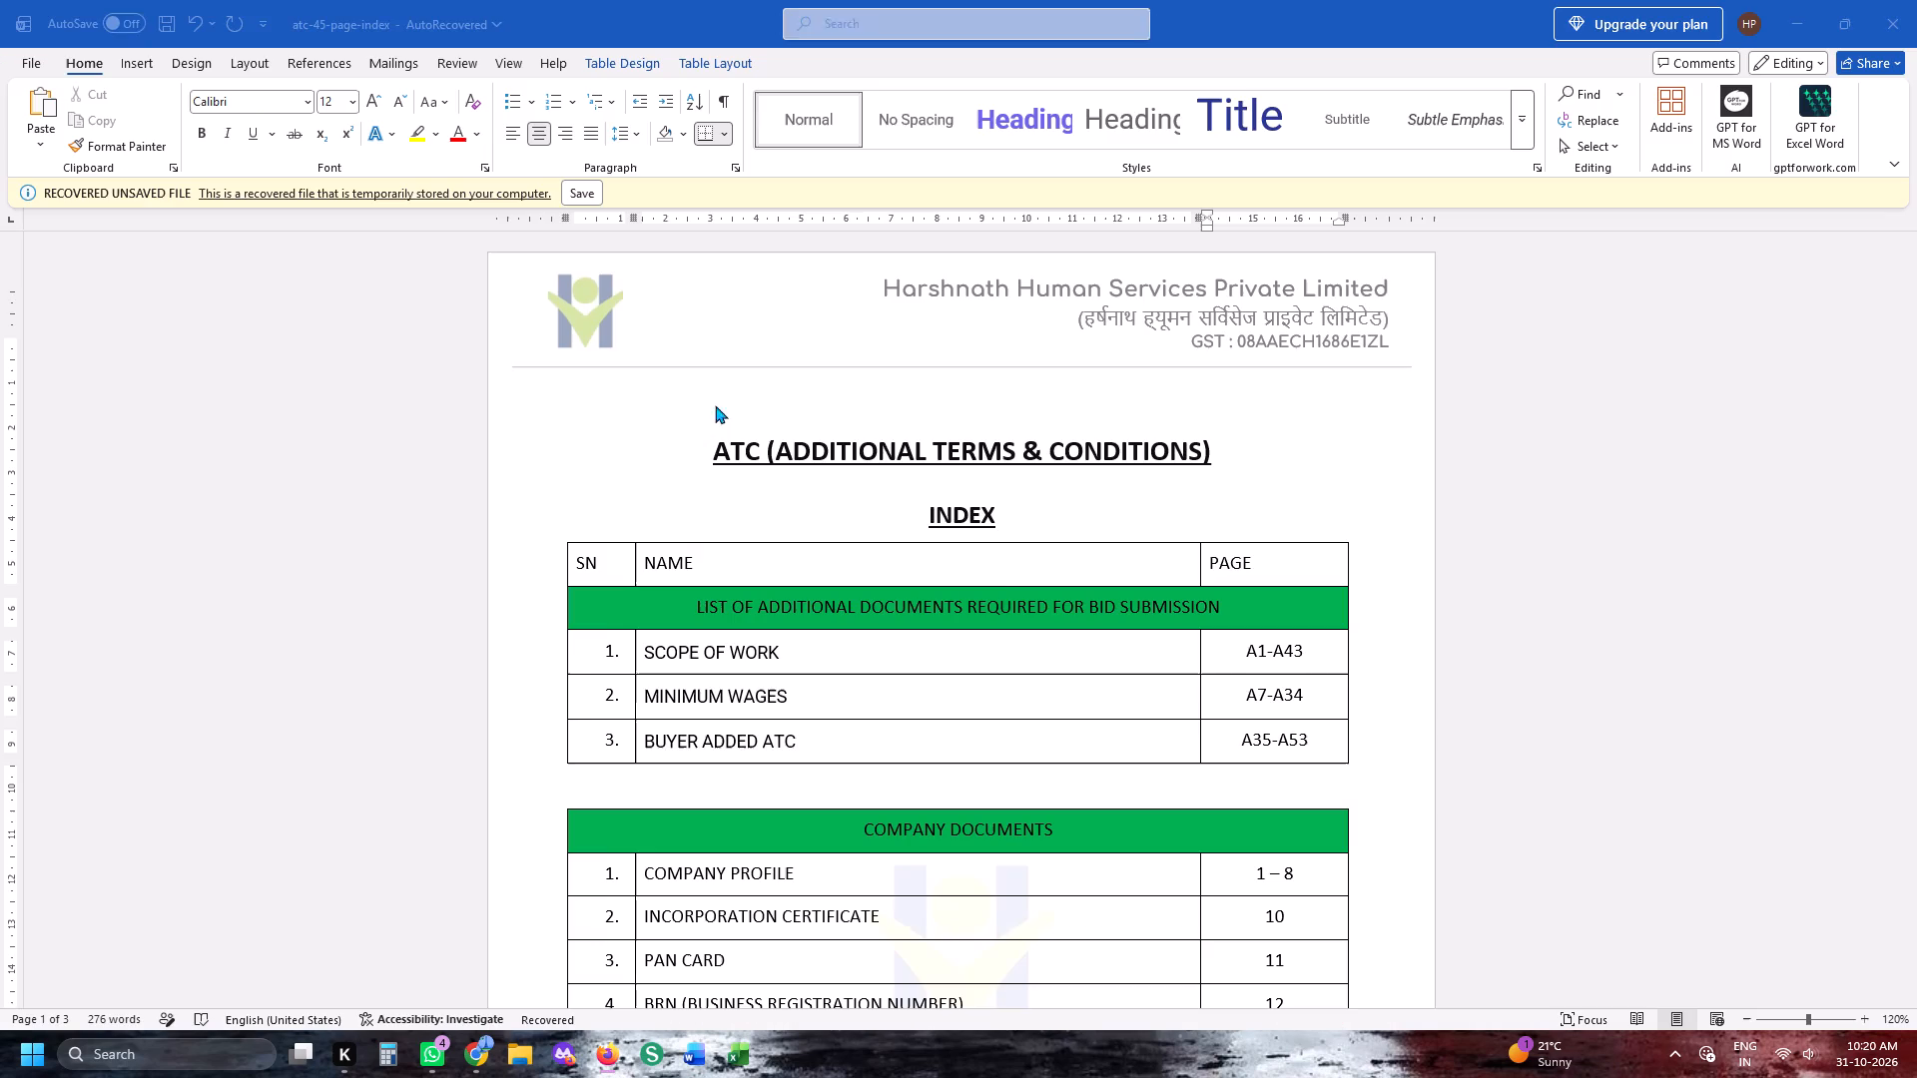
key("alt+Tab")
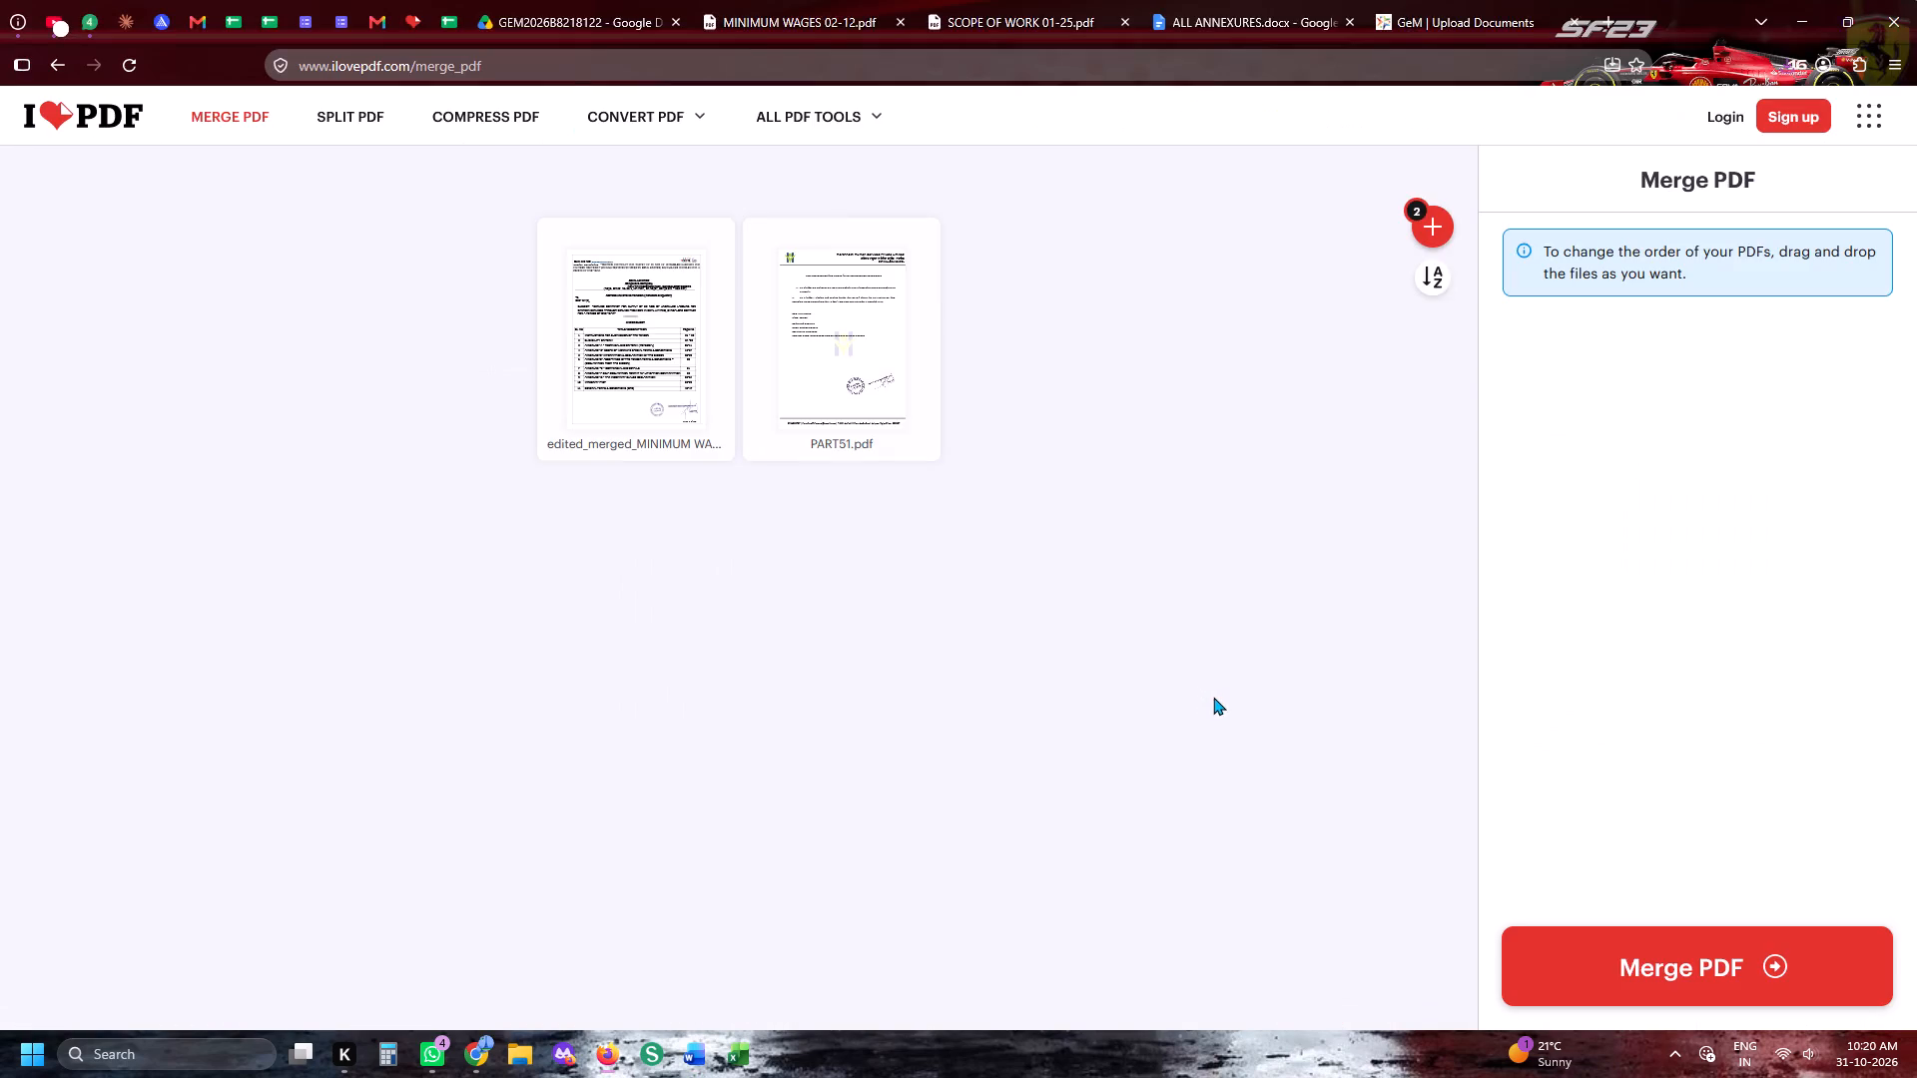
In the Word index, replace the Minimum Wages page range with A43.
key("alt+Tab")
left_click(1302, 689)
key("BackSpace")
key("BackSpace")
key("BackSpace")
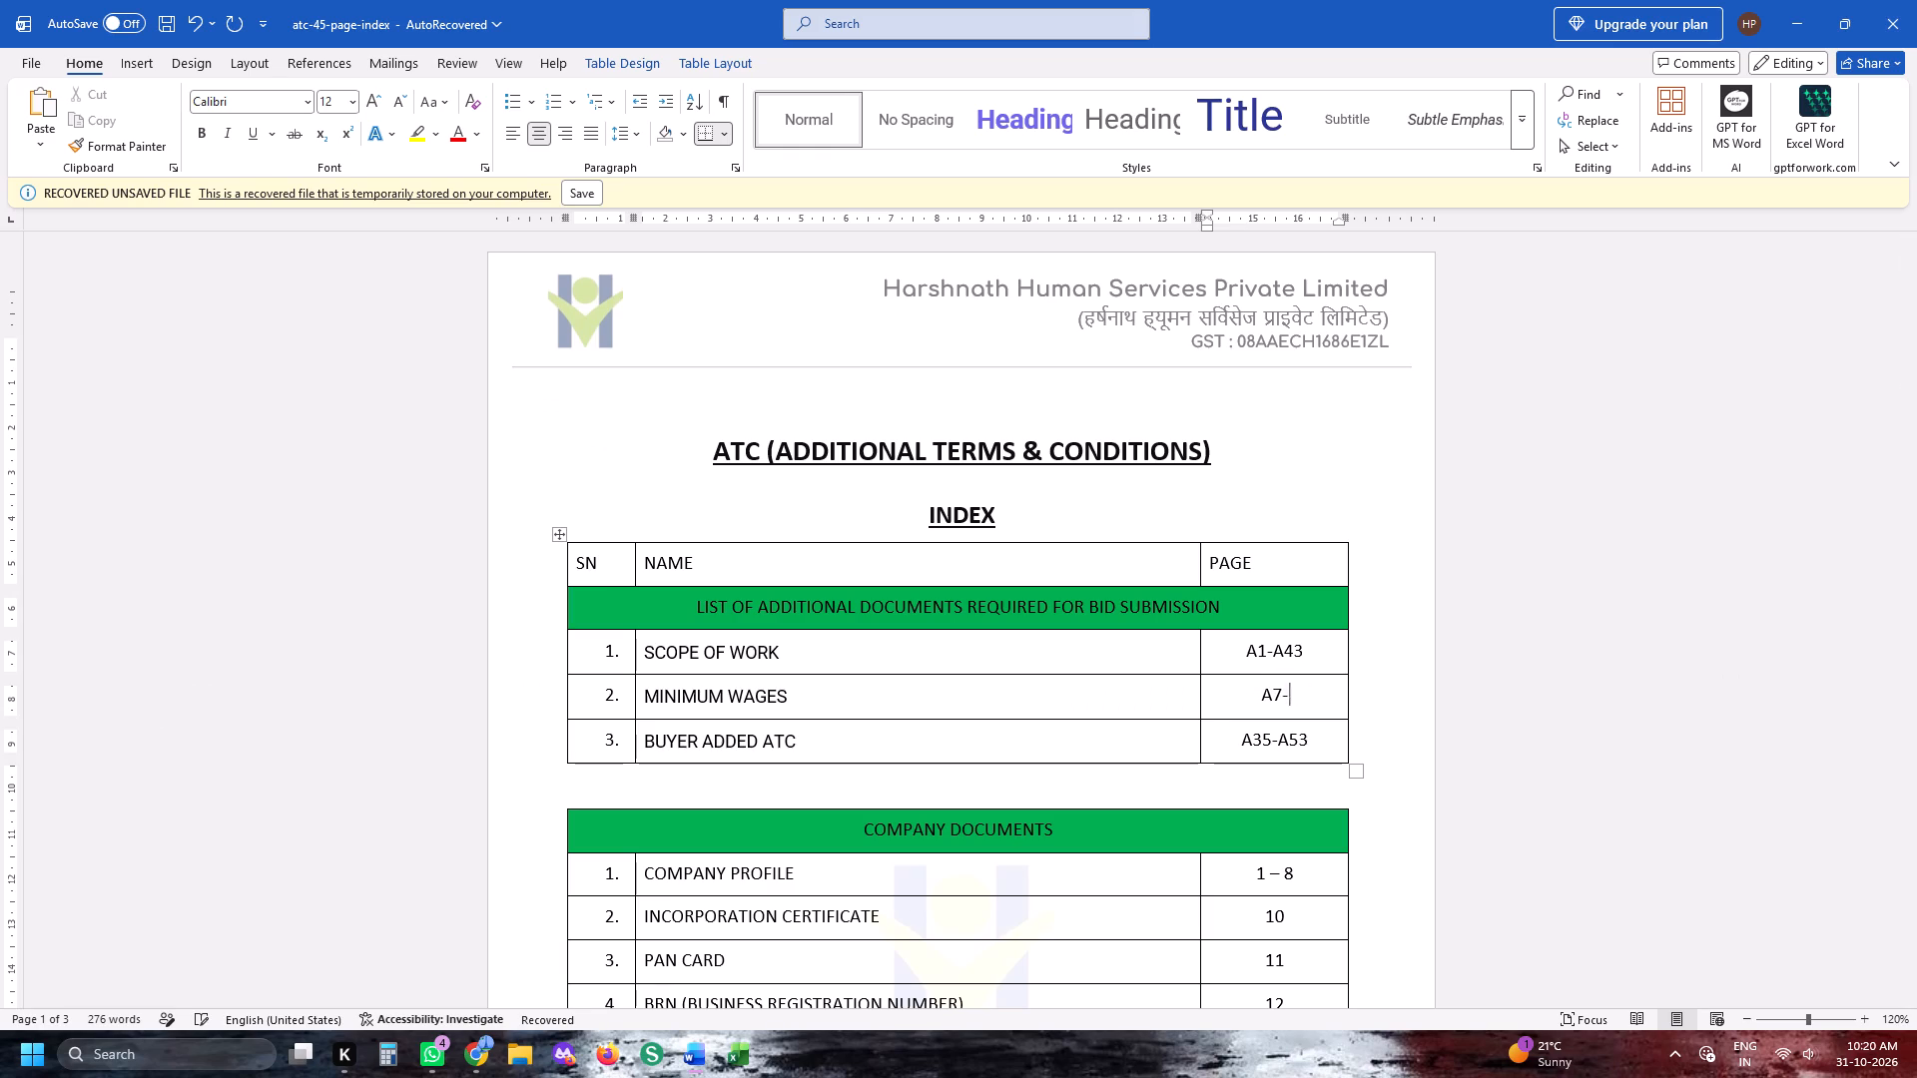
key("BackSpace")
key("BackSpace")
key("4")
key("3")
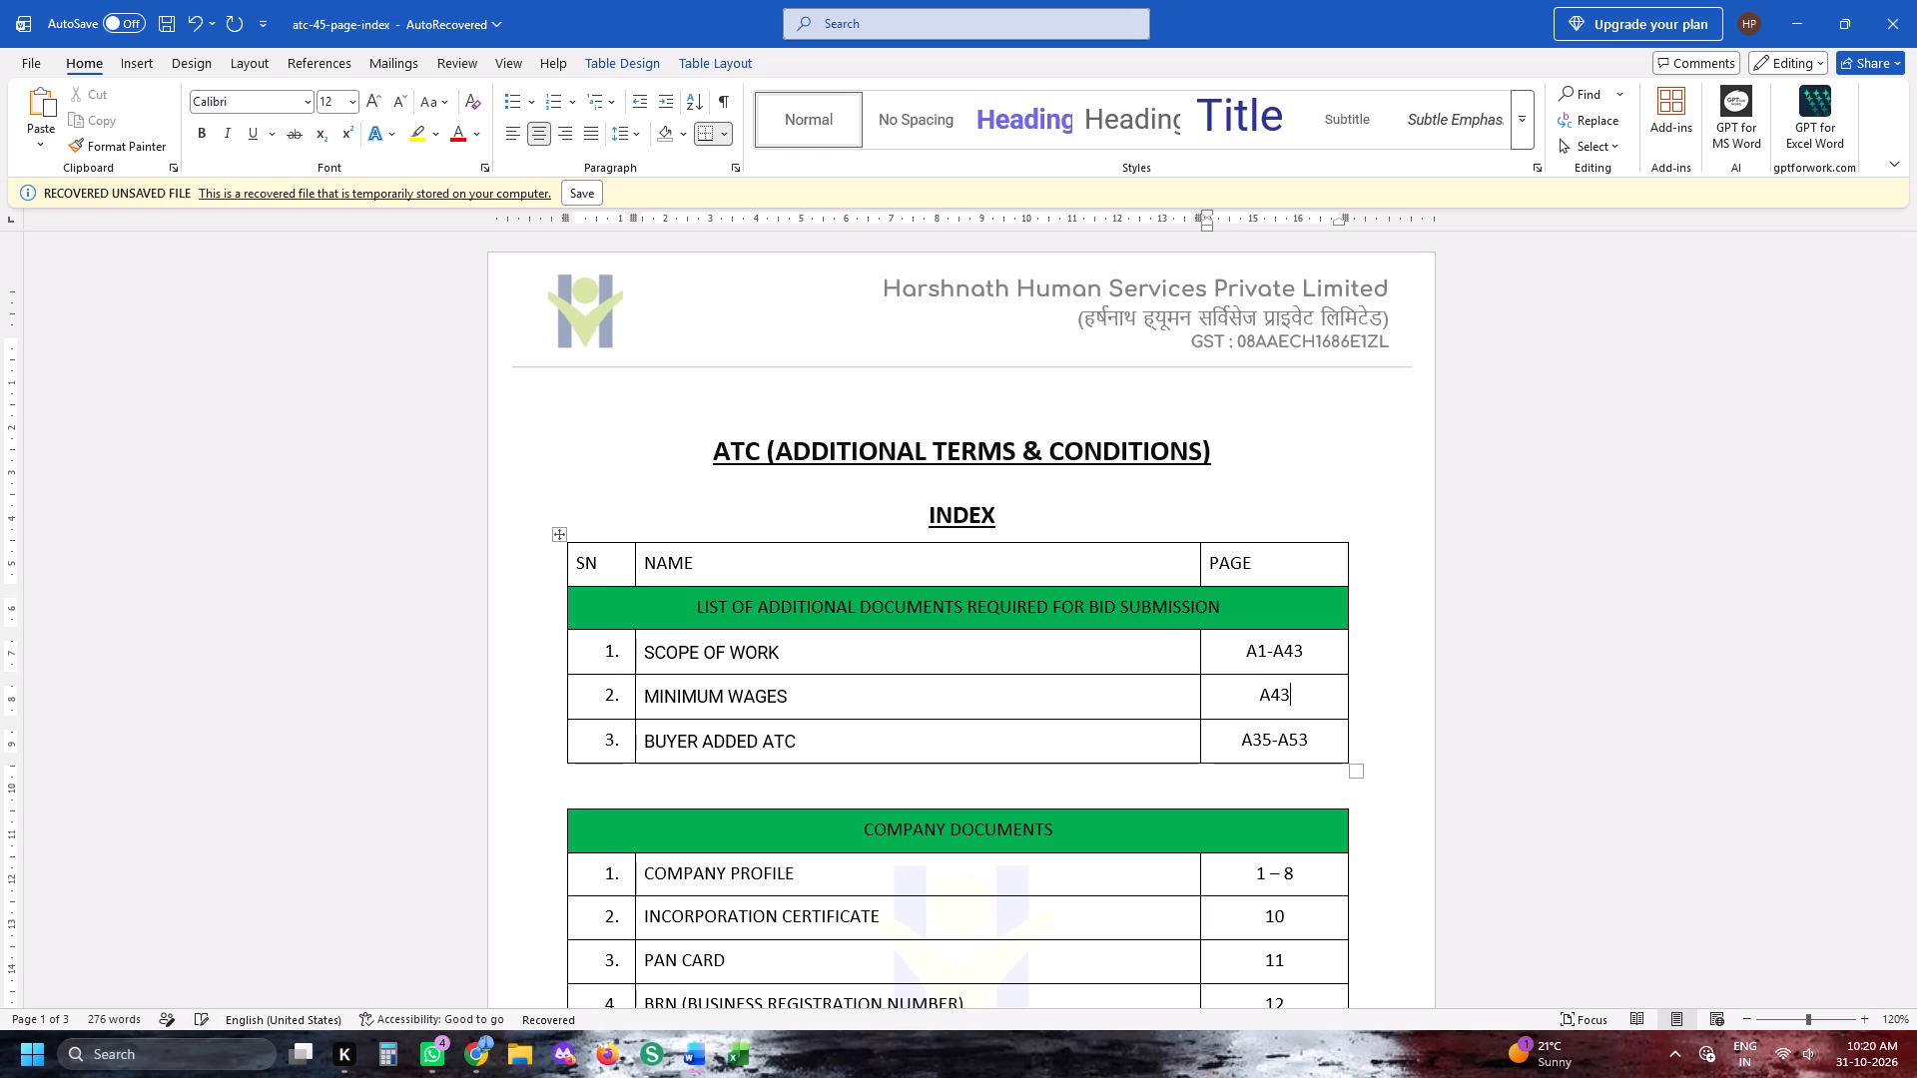
Check the merge files in Firefox, and delete the Buyer Added ATC row from the Word index table.
key("alt+Tab")
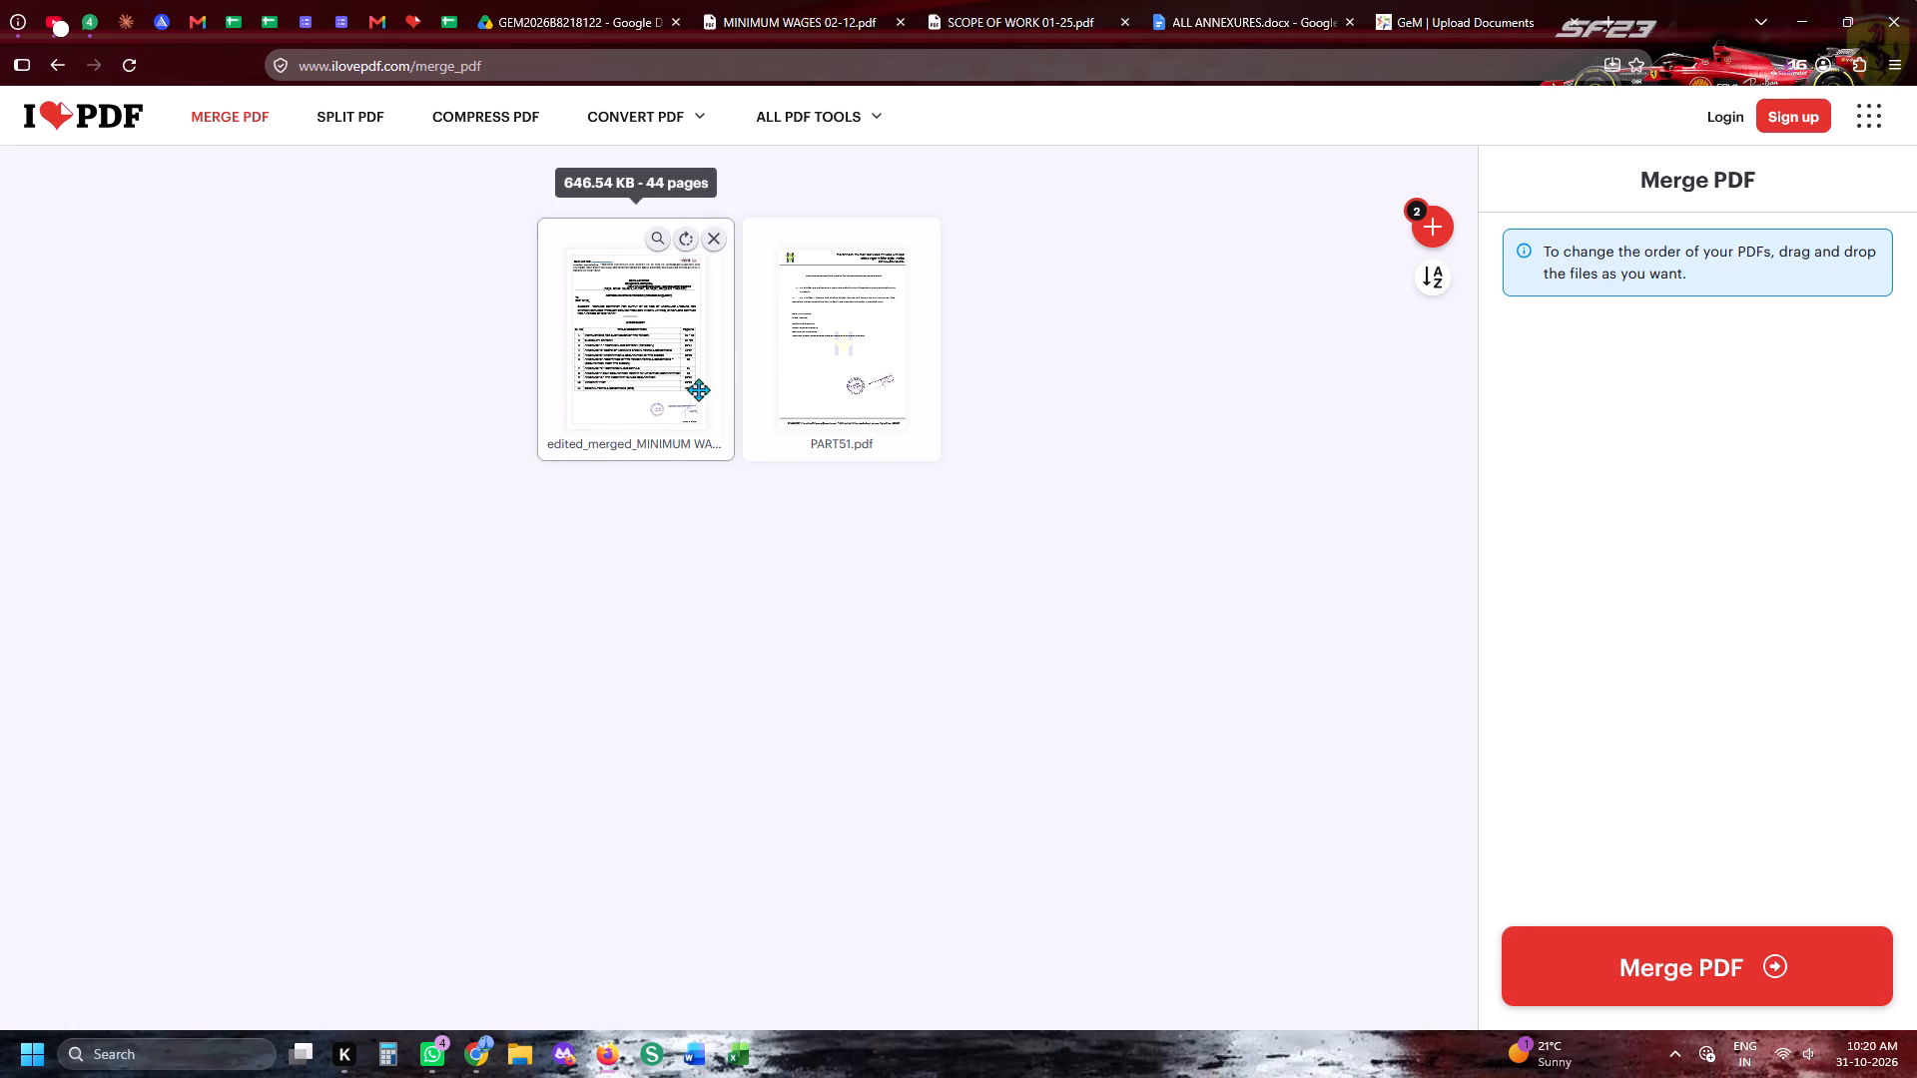
key("alt+Tab")
key("alt+Tab")
key("alt+Tab")
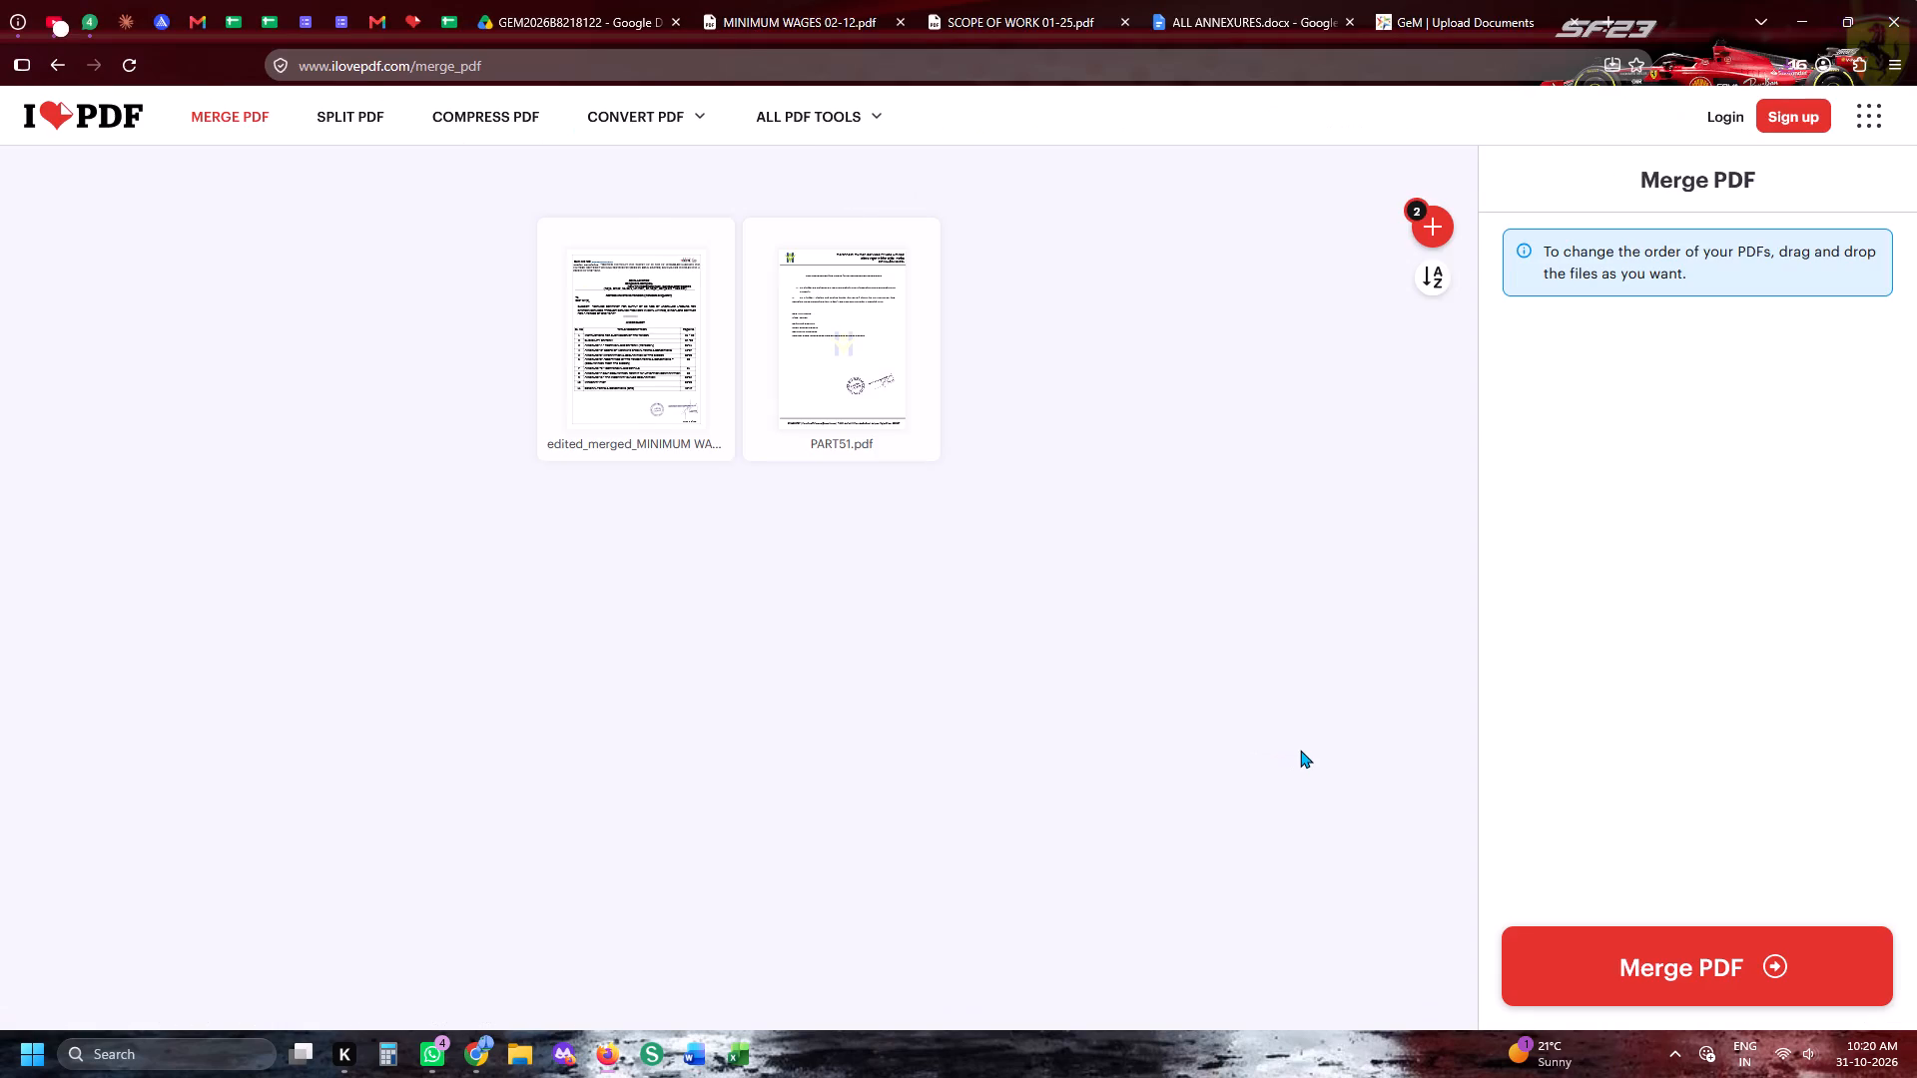
left_click_drag(1305, 736, 1264, 742)
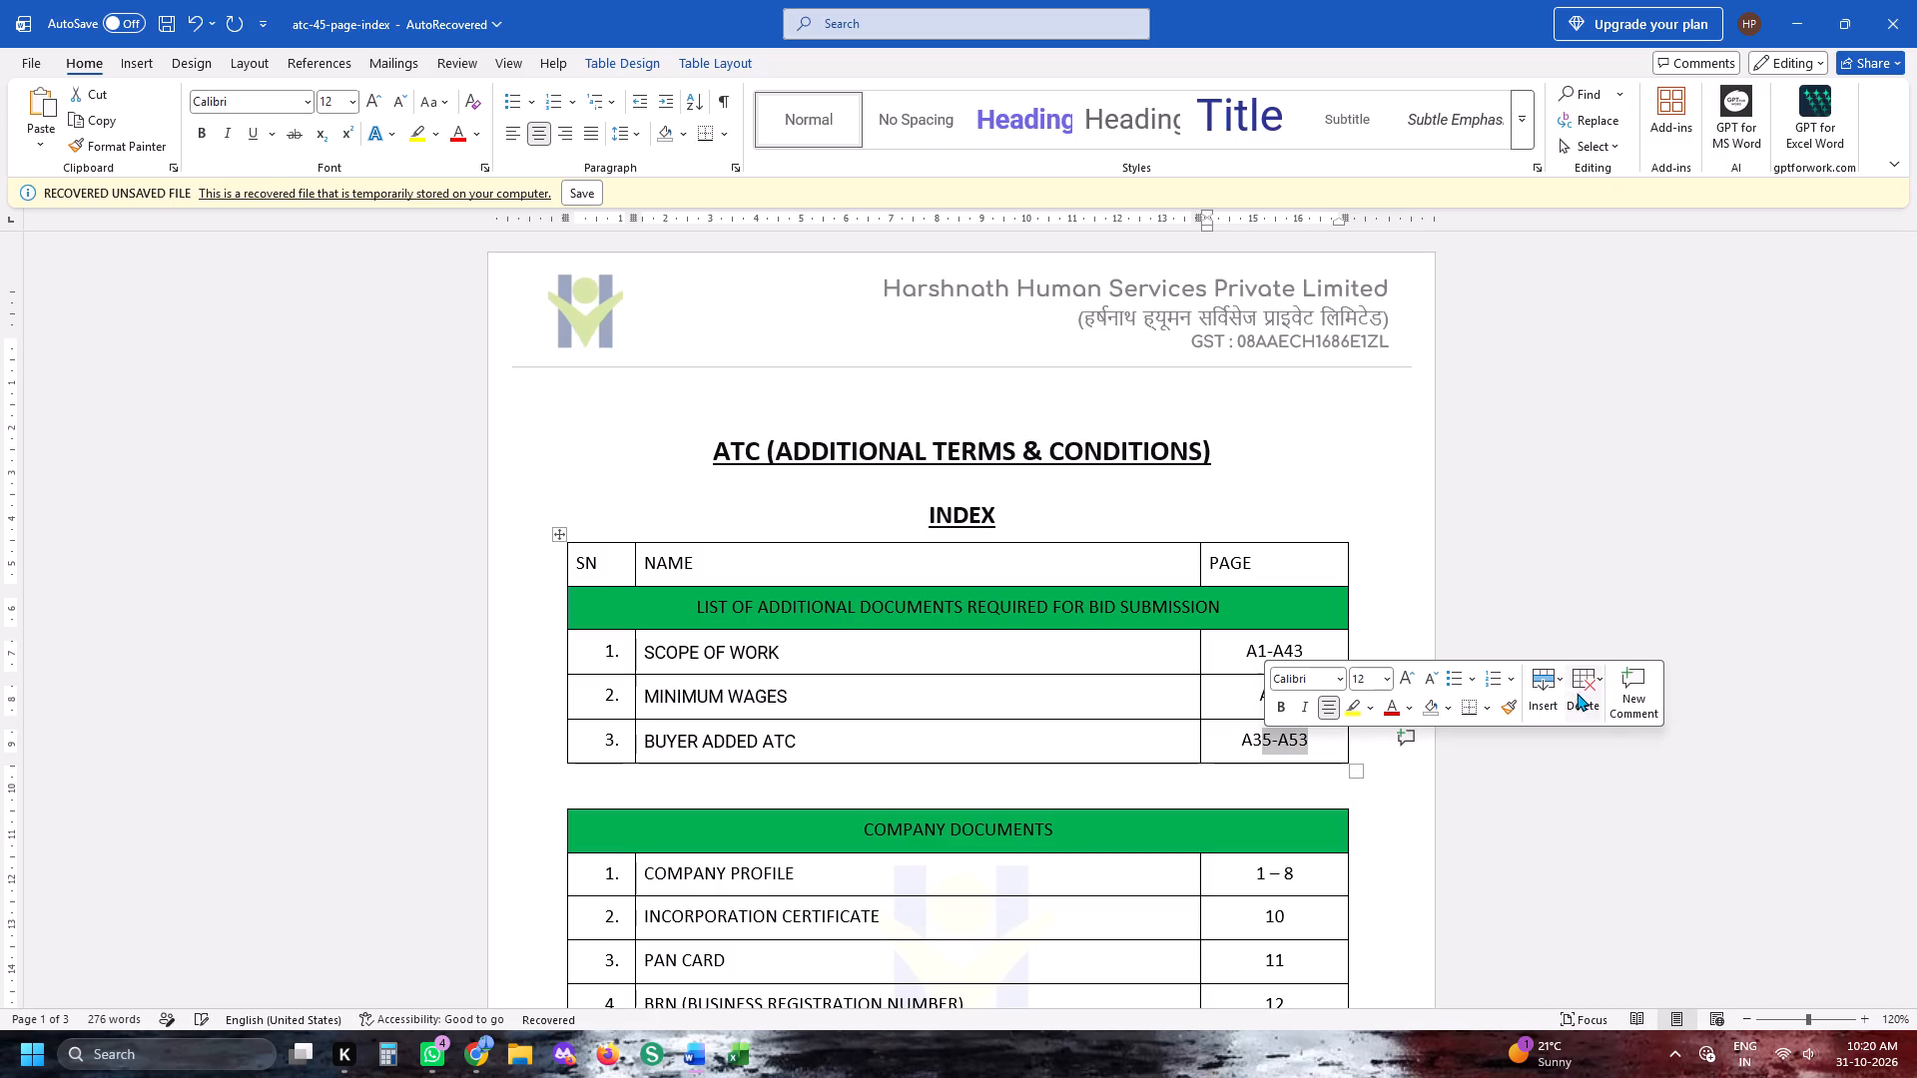
left_click(1591, 691)
left_click(1629, 801)
Export the Word index as a PDF named PART52 in Downloads, and get the opened Chrome preview out of the way.
key("alt+Tab")
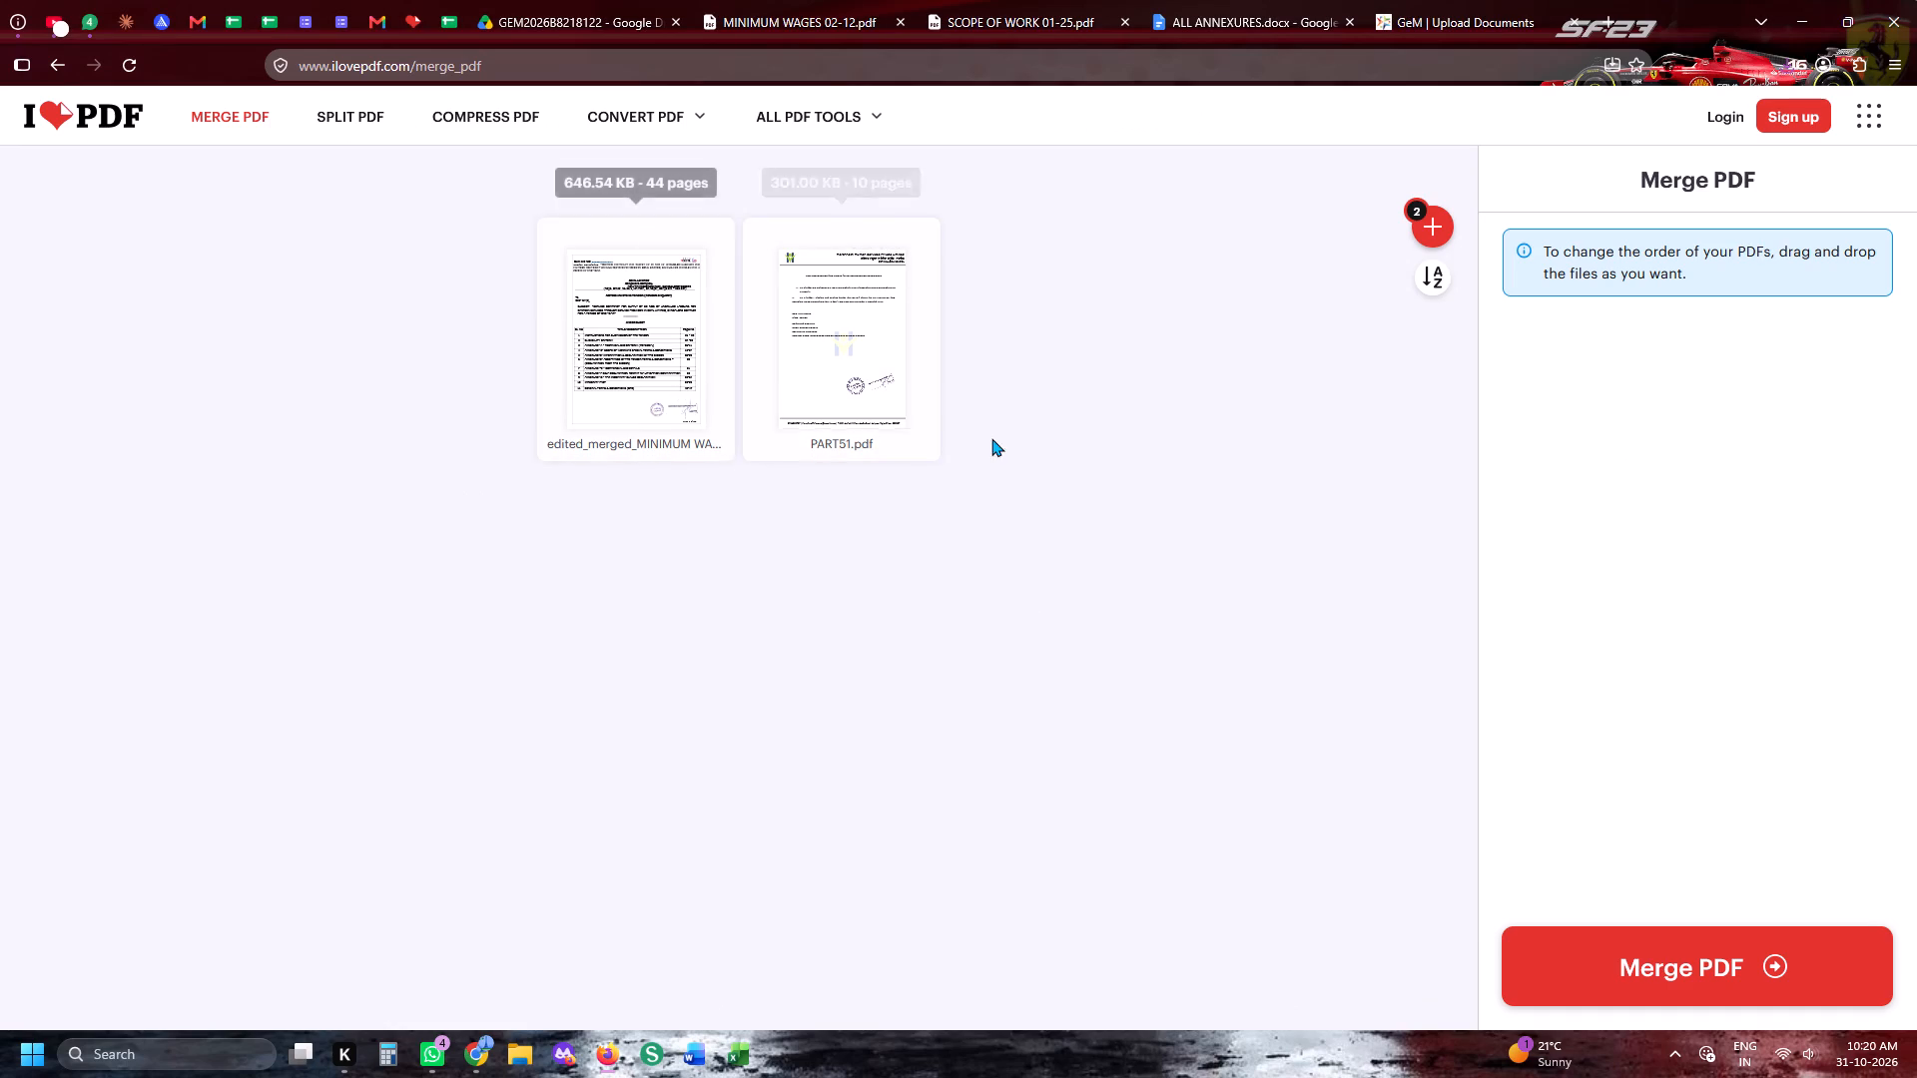
key("alt+Tab")
key("alt+f")
key("alt+e")
key("alt+a")
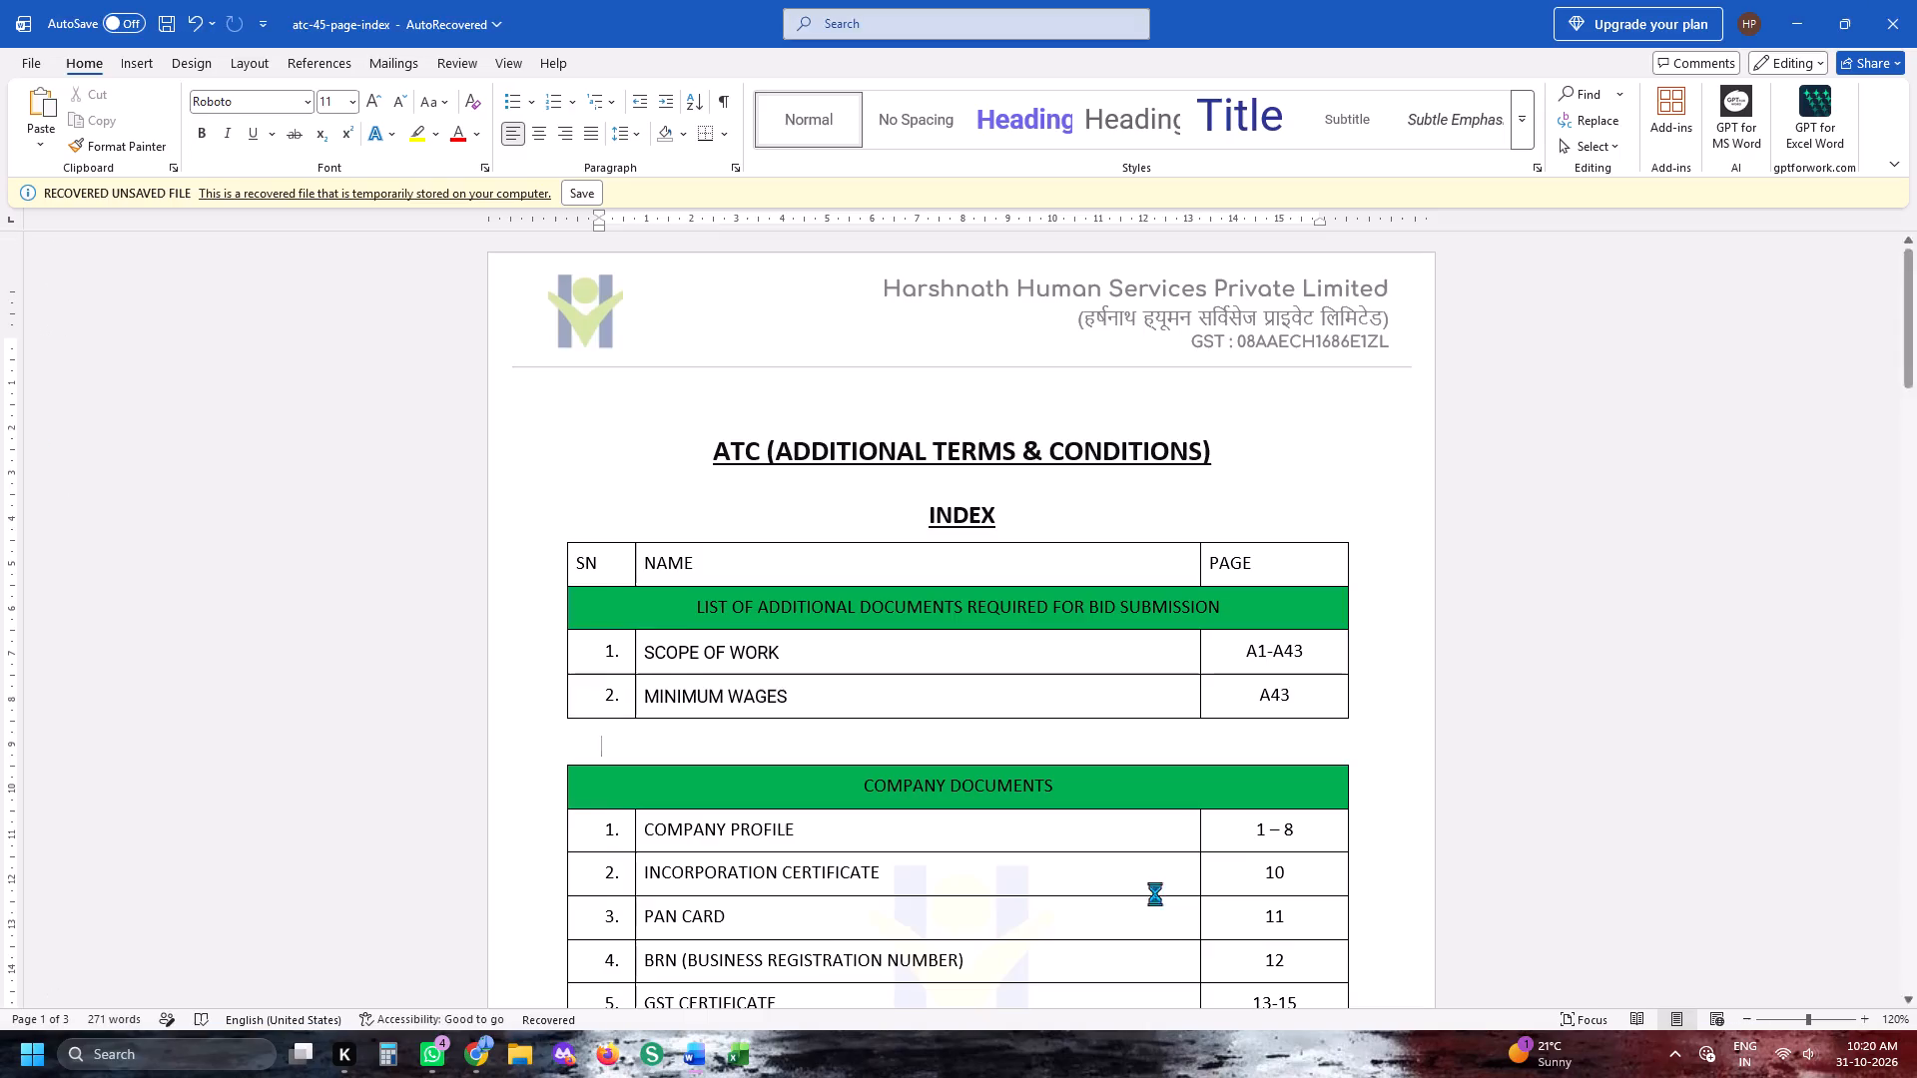
scroll(319, 568, "up", 12)
left_click(104, 589)
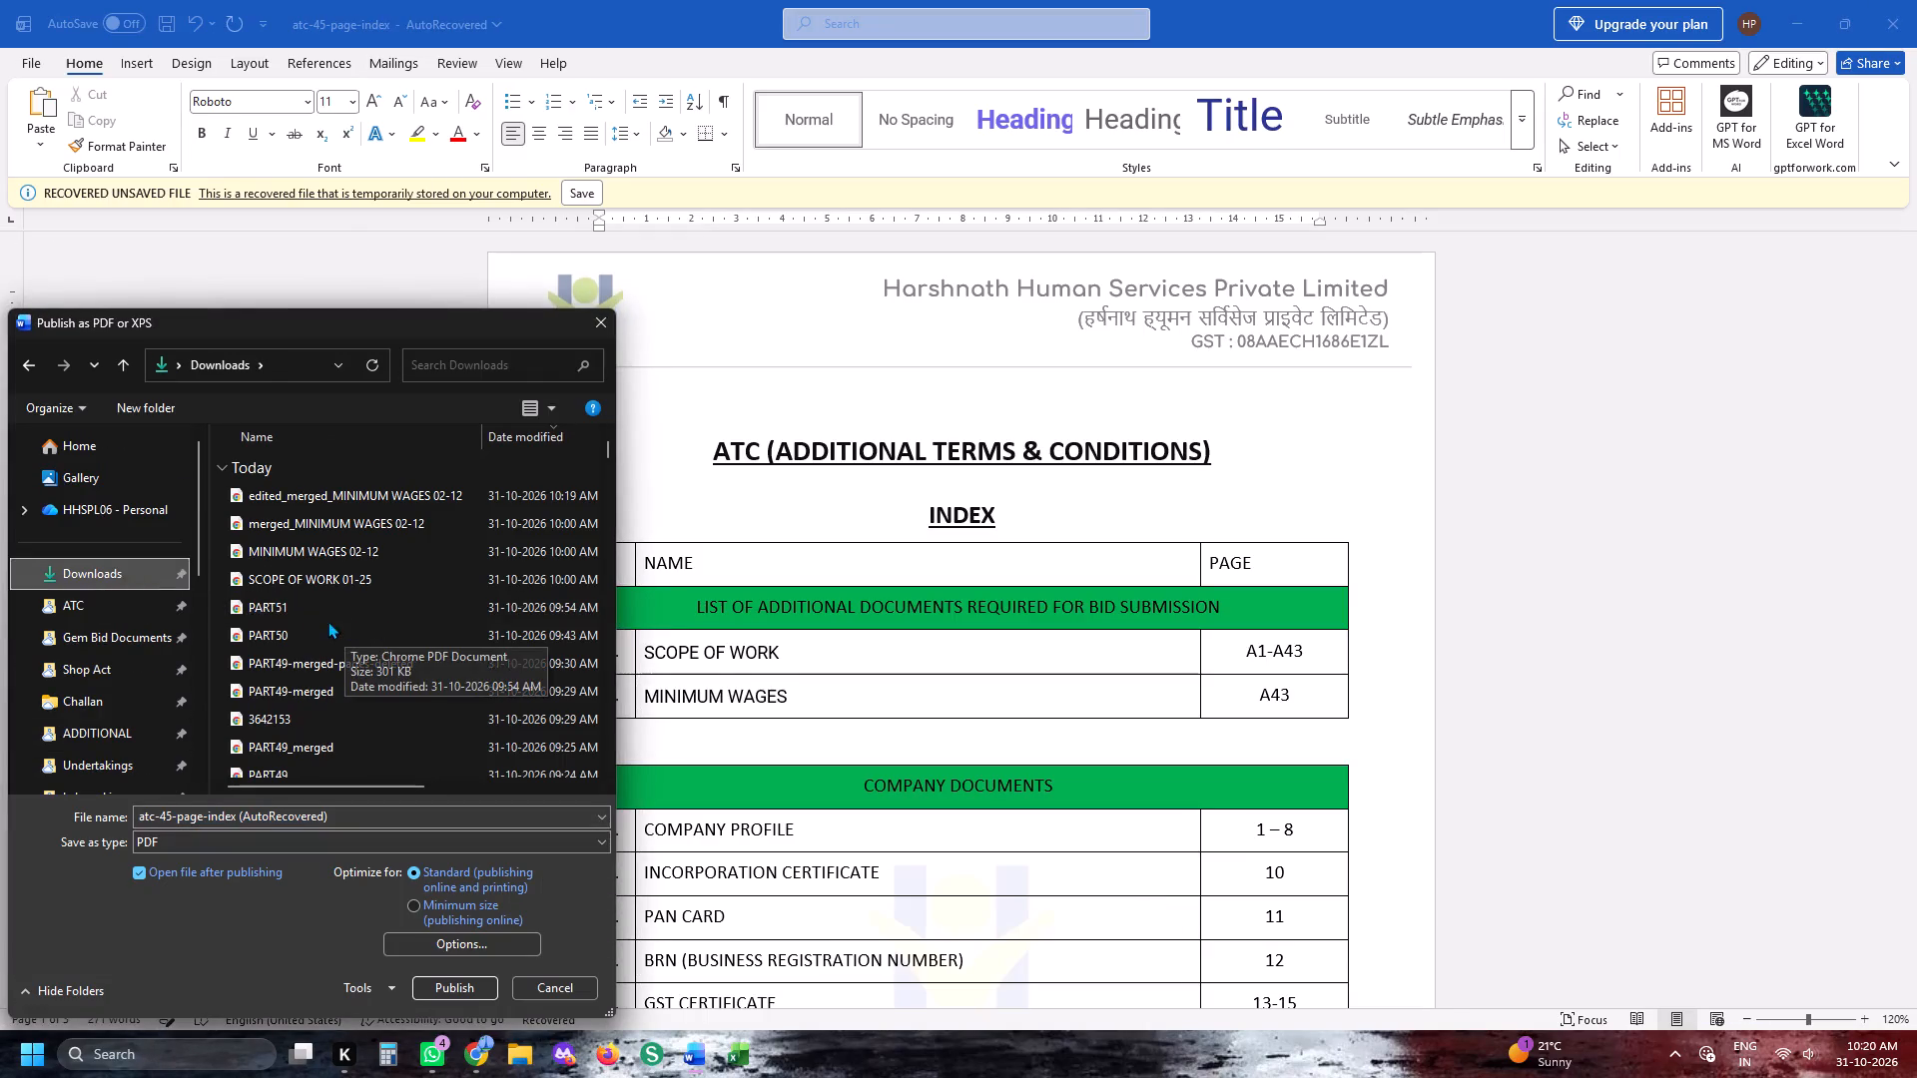
left_click(291, 611)
left_click(179, 824)
left_click(187, 818)
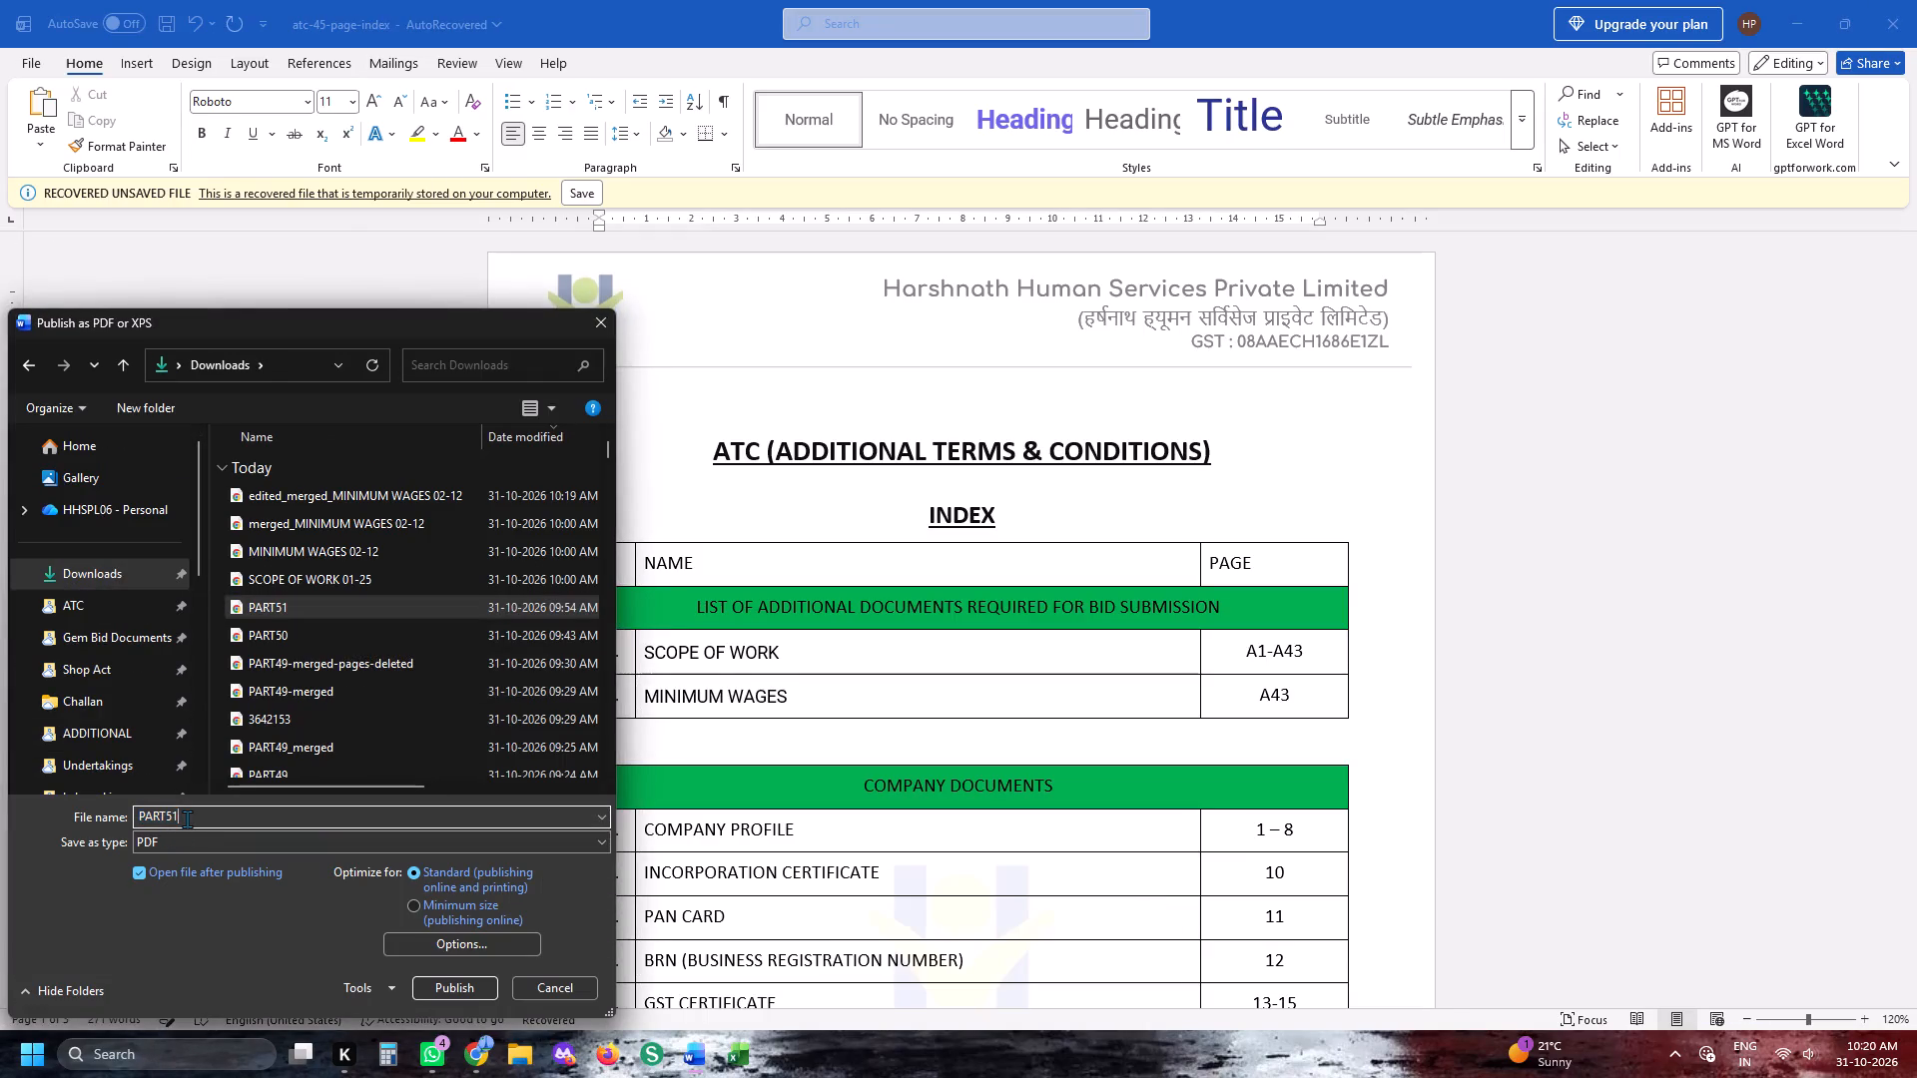
key("BackSpace")
key("2")
key("Return")
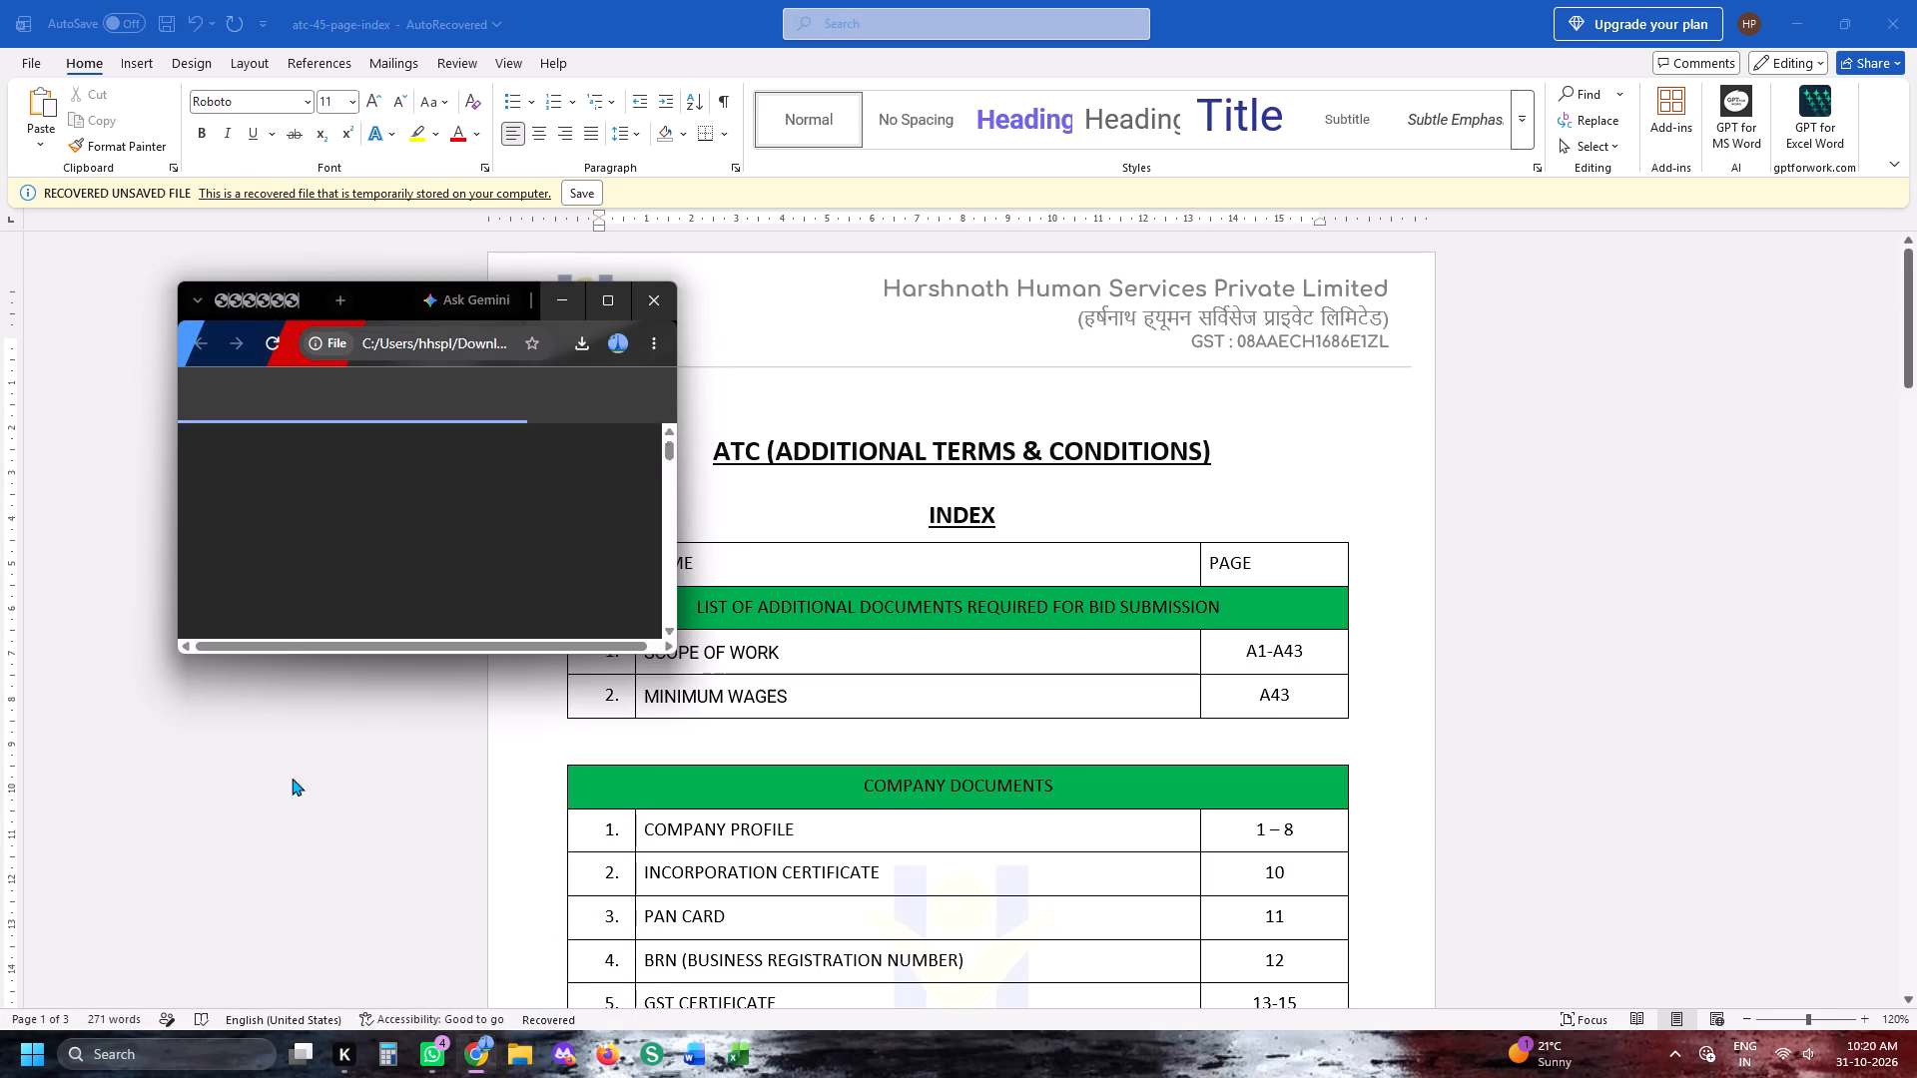
left_click(567, 312)
In Firefox's iLovePDF merge page, add PART52 from Downloads and place it first, before edited_merged_MINIMUM WAGES 02-12.
left_click(604, 1077)
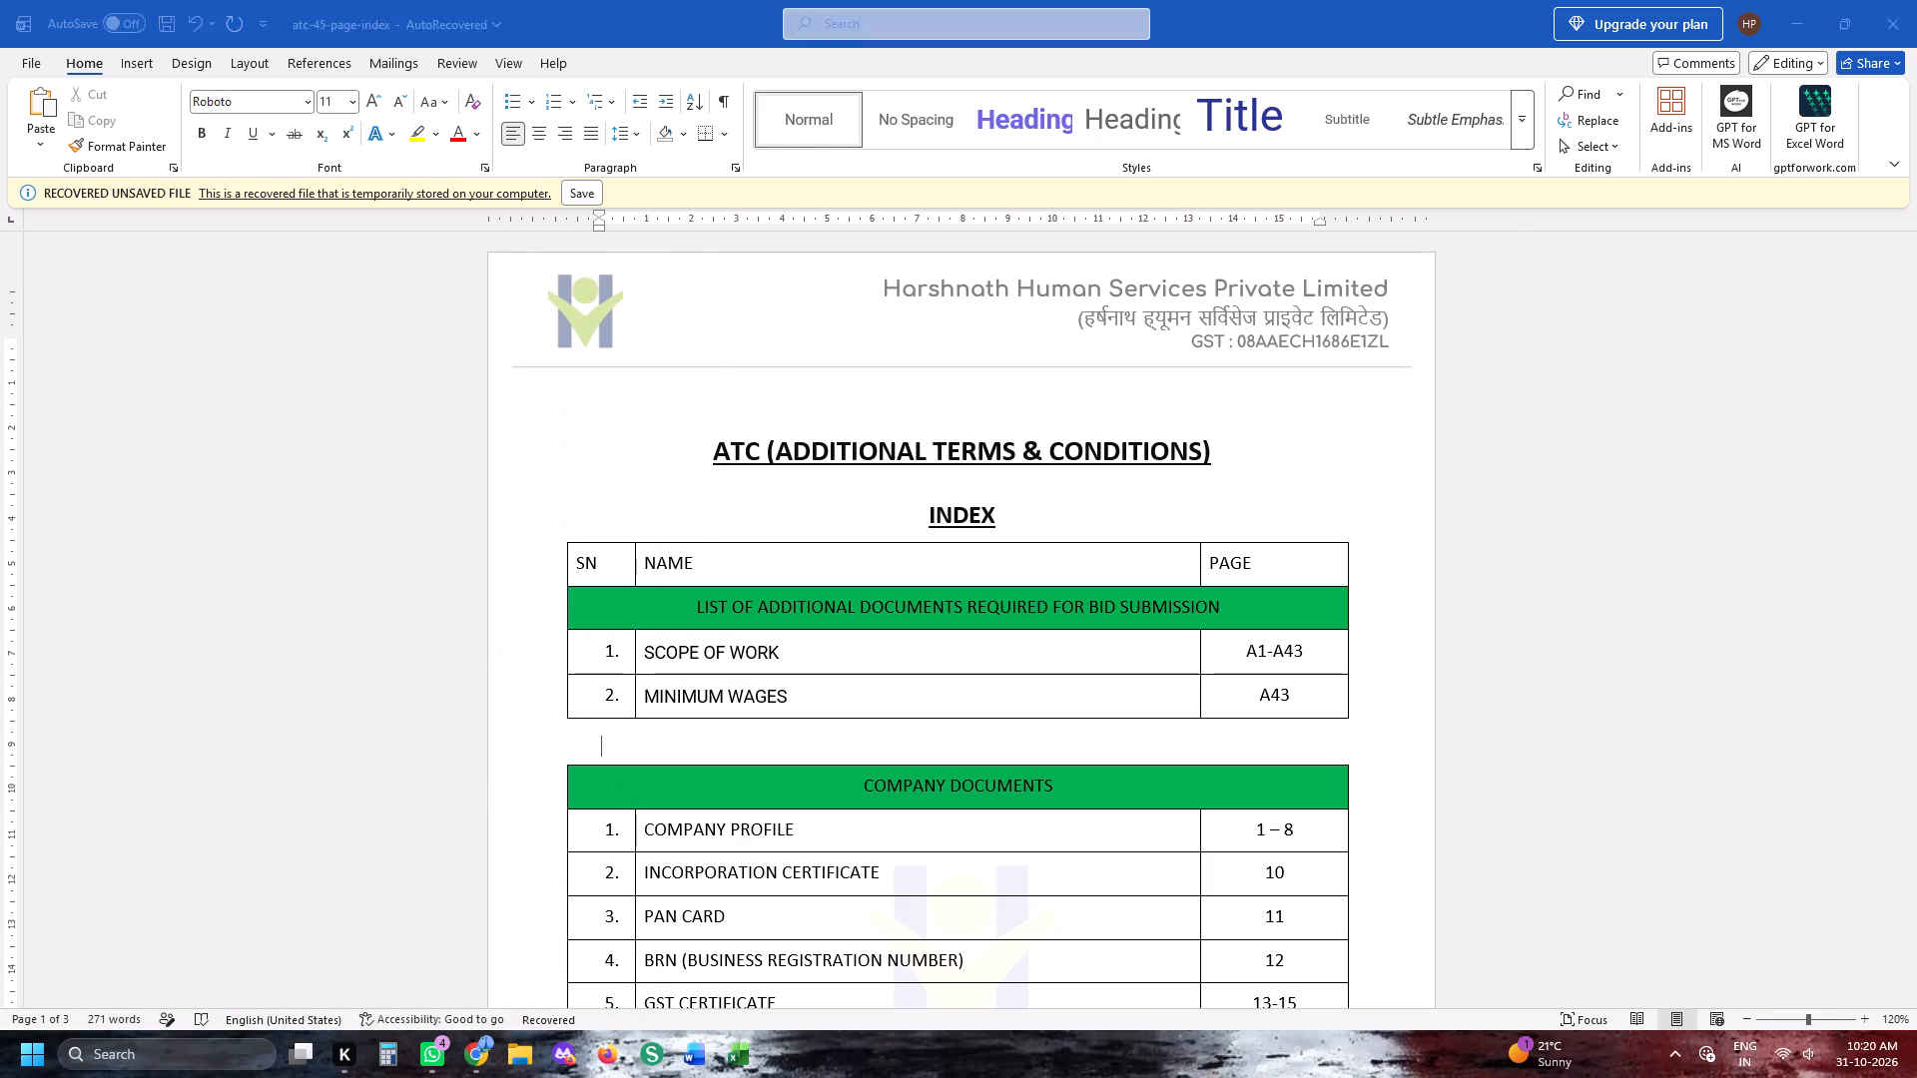
left_click(1426, 234)
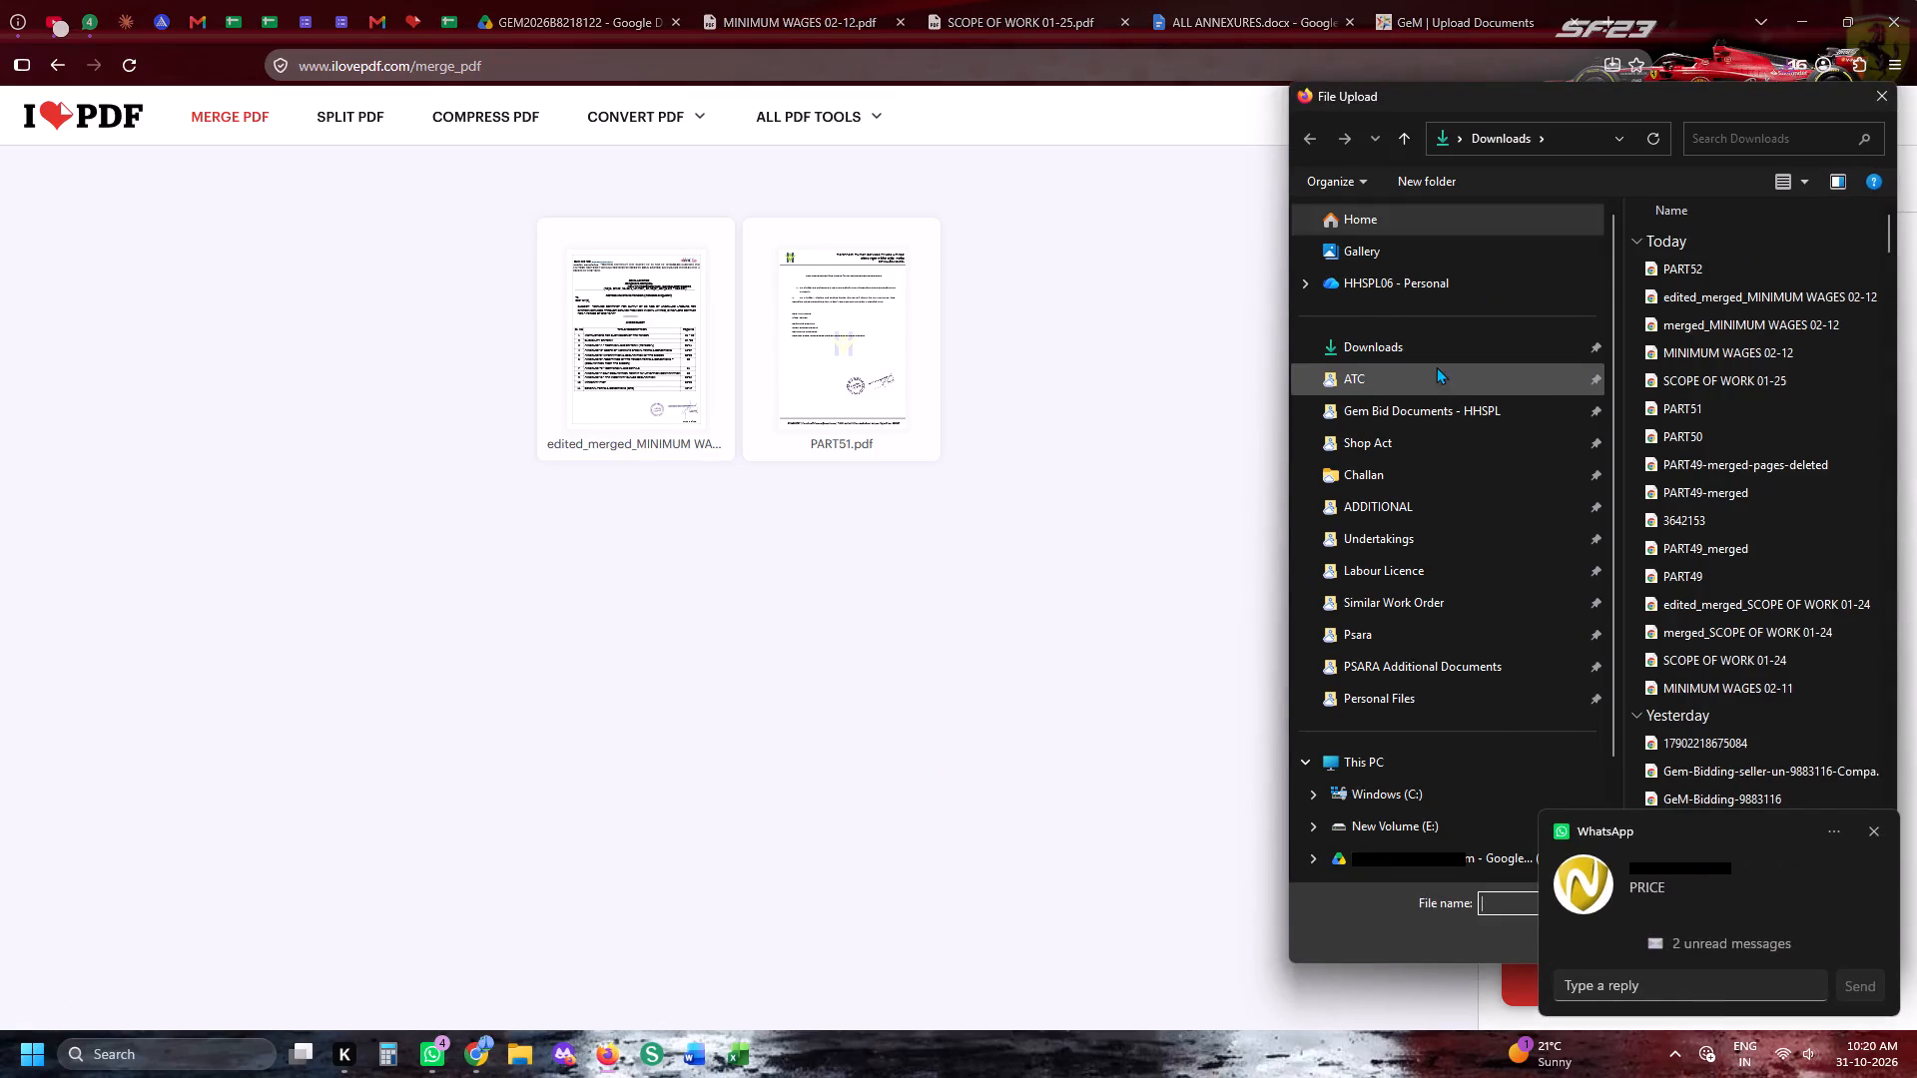
left_click(1429, 341)
double_click(1702, 279)
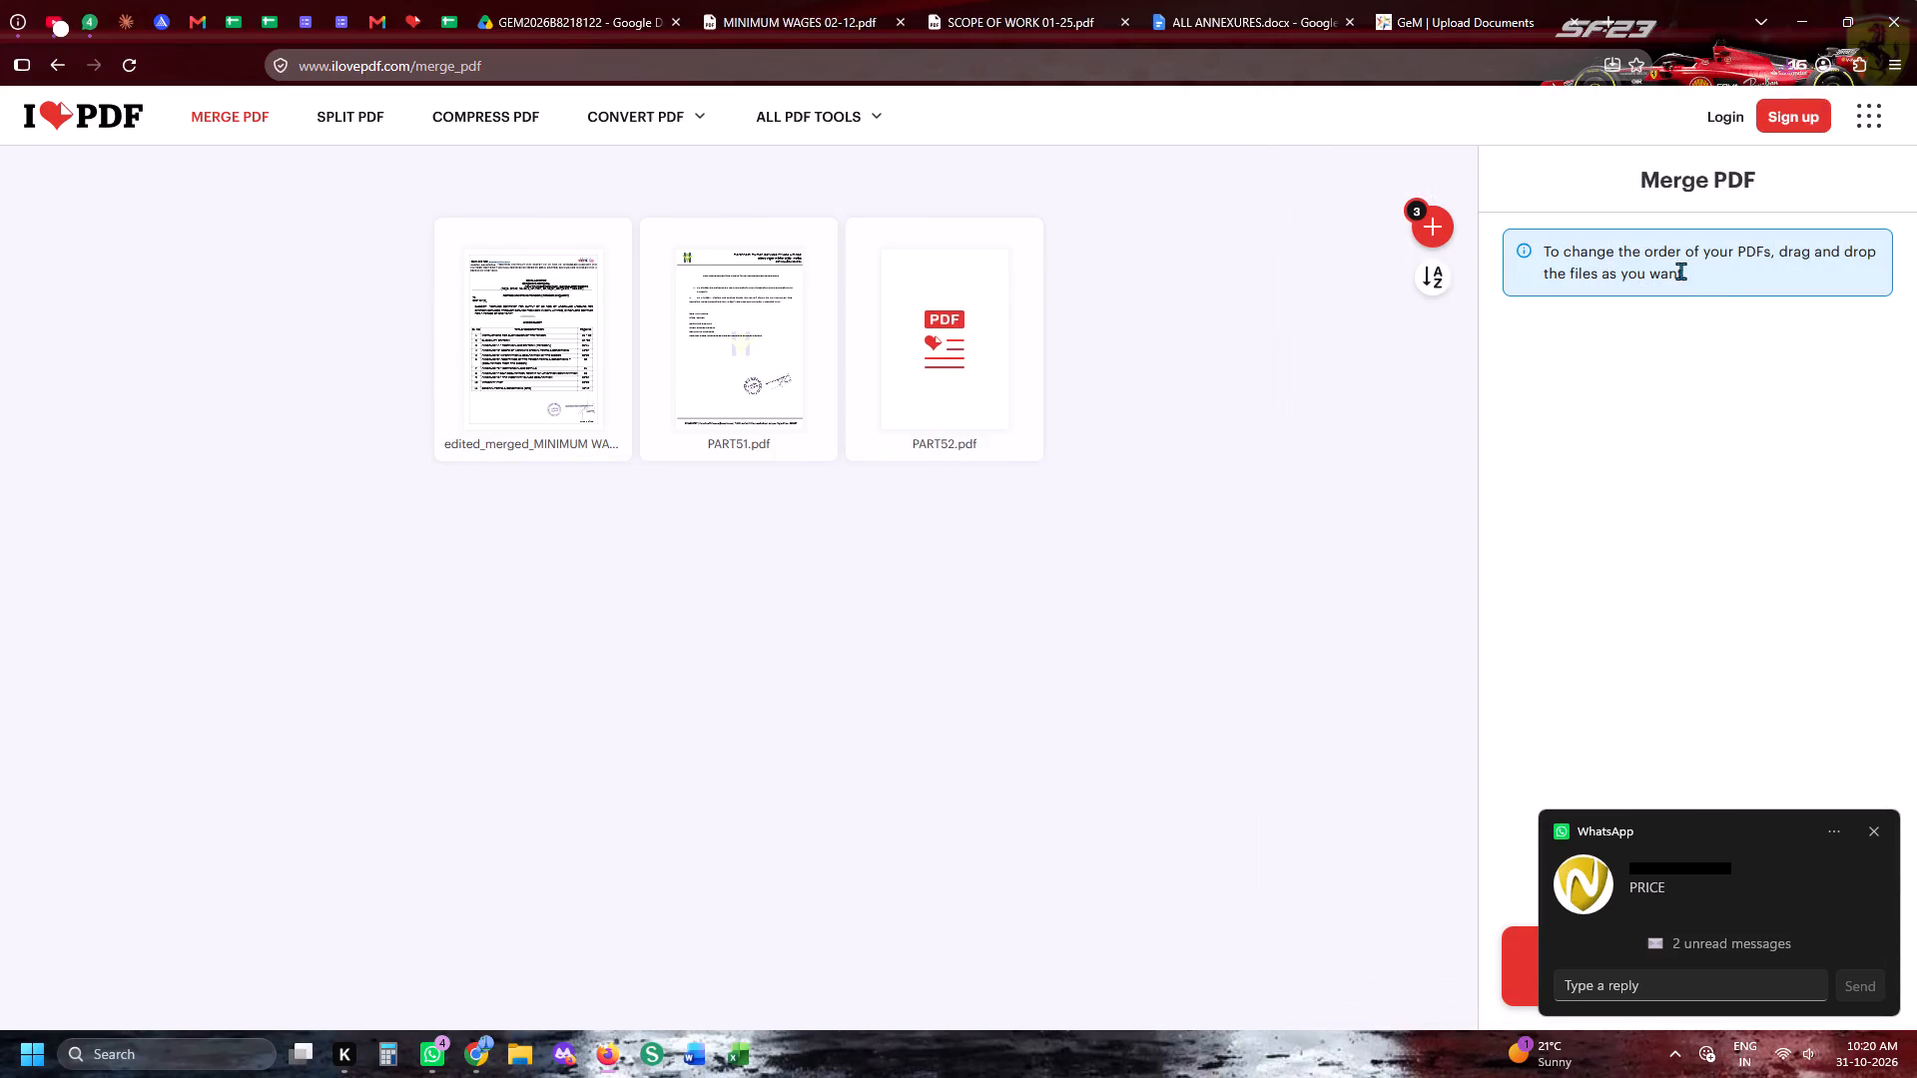
left_click_drag(967, 384, 498, 389)
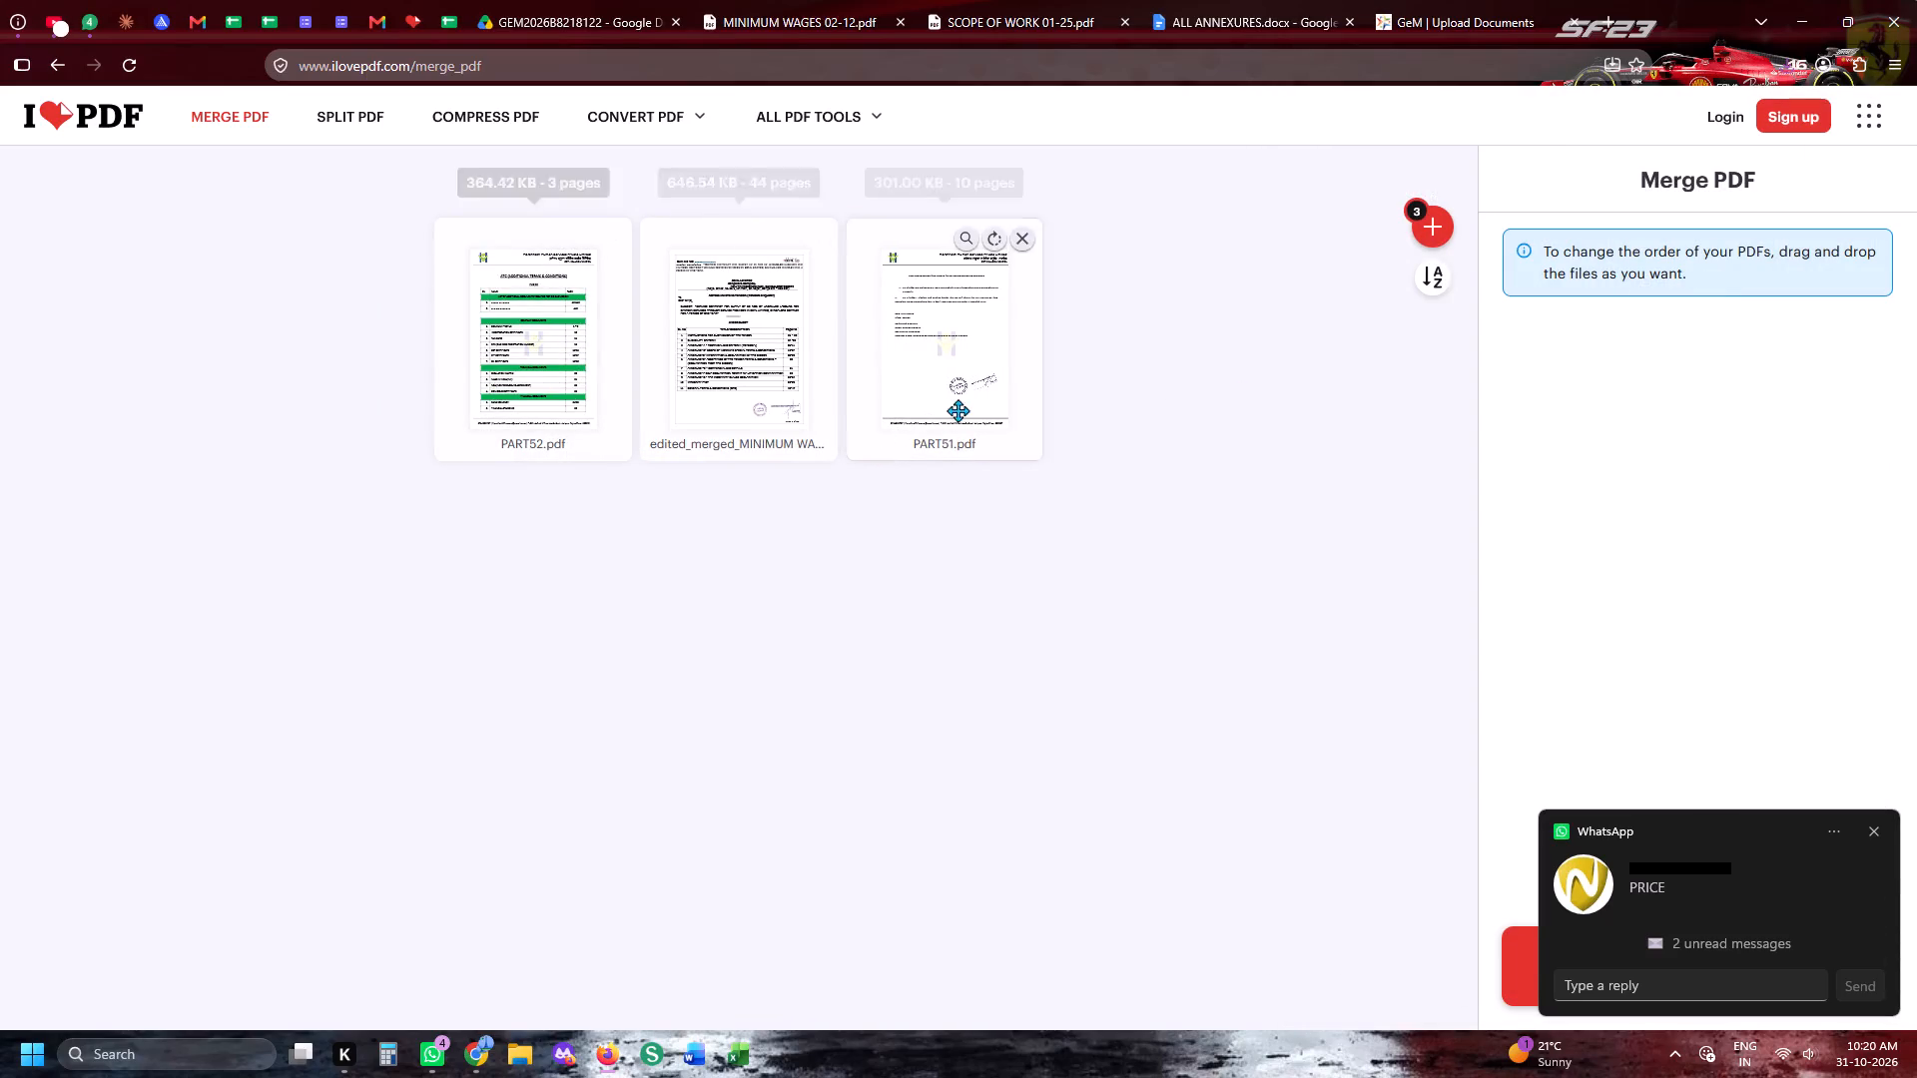
Add atc-62-hhspl from the ATC folder to the PDF merge list.
left_click(1433, 238)
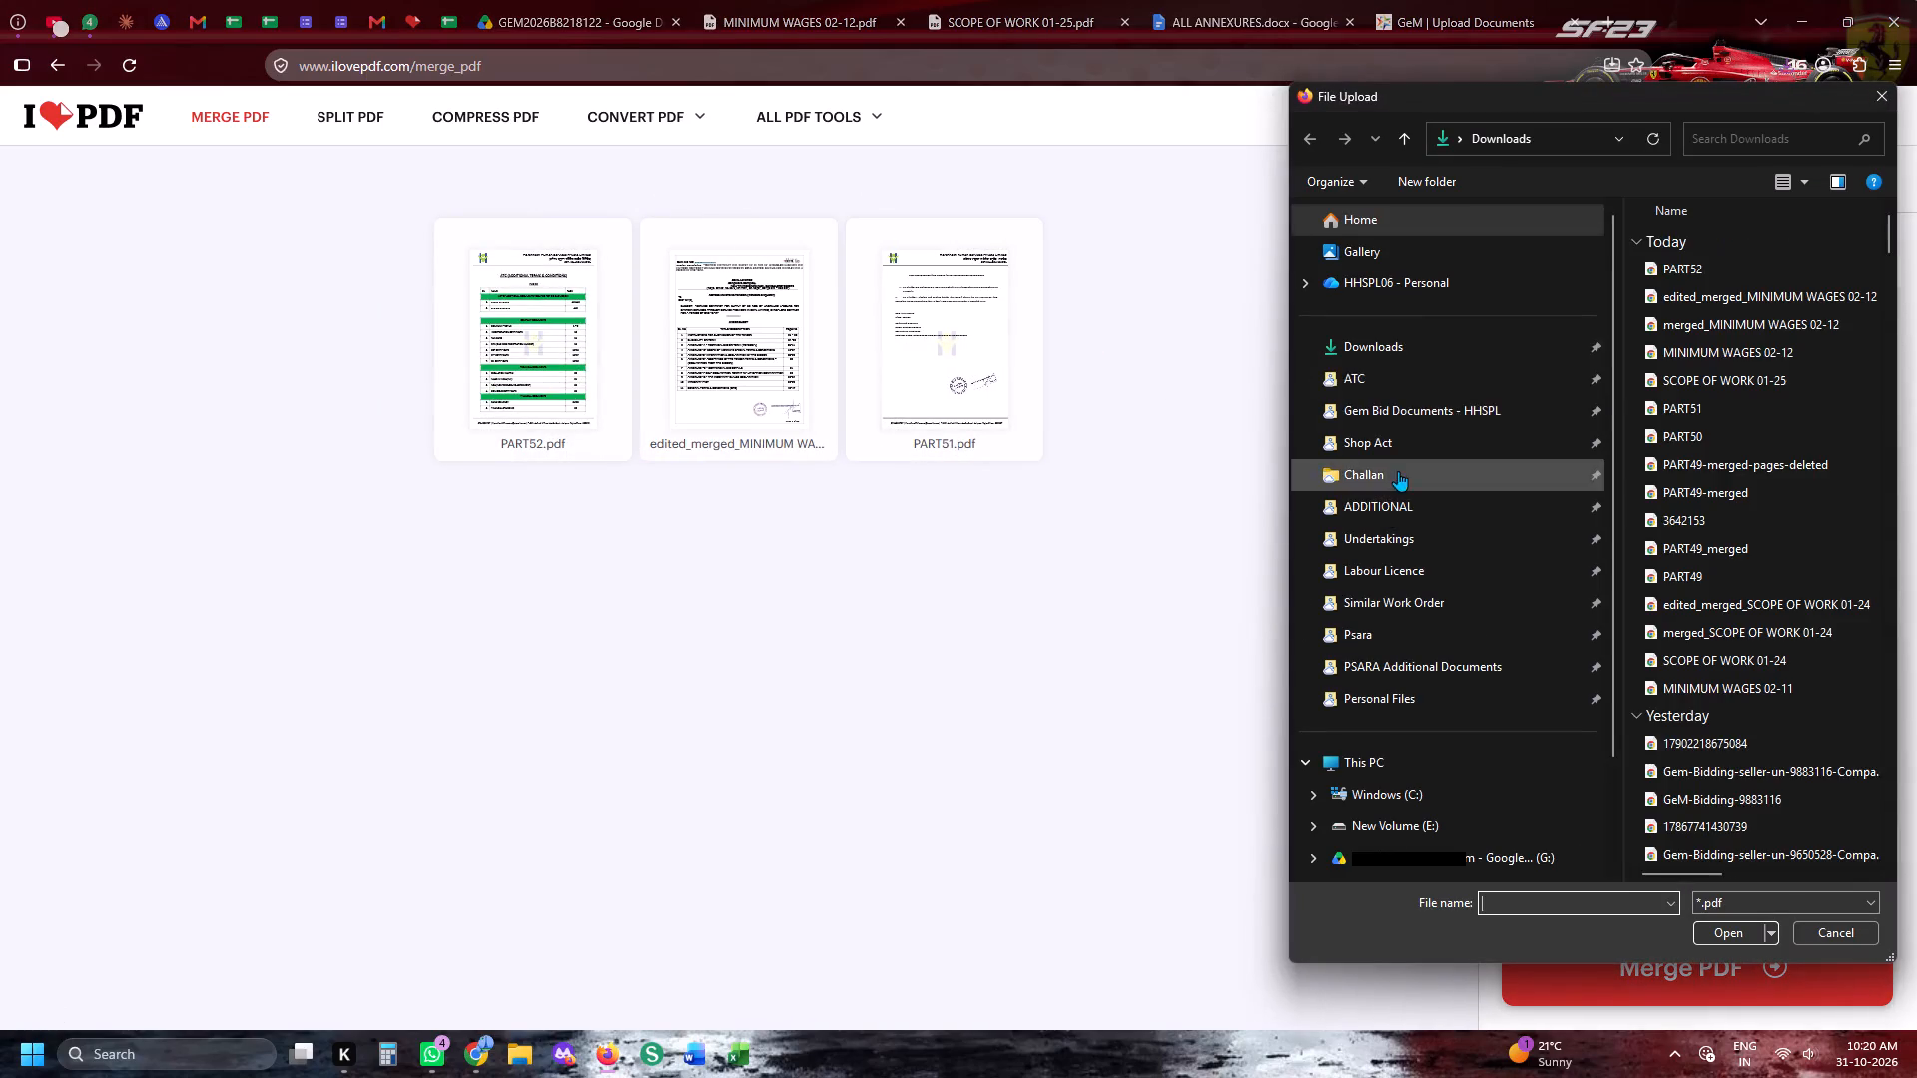
left_click(1369, 390)
left_click(1734, 291)
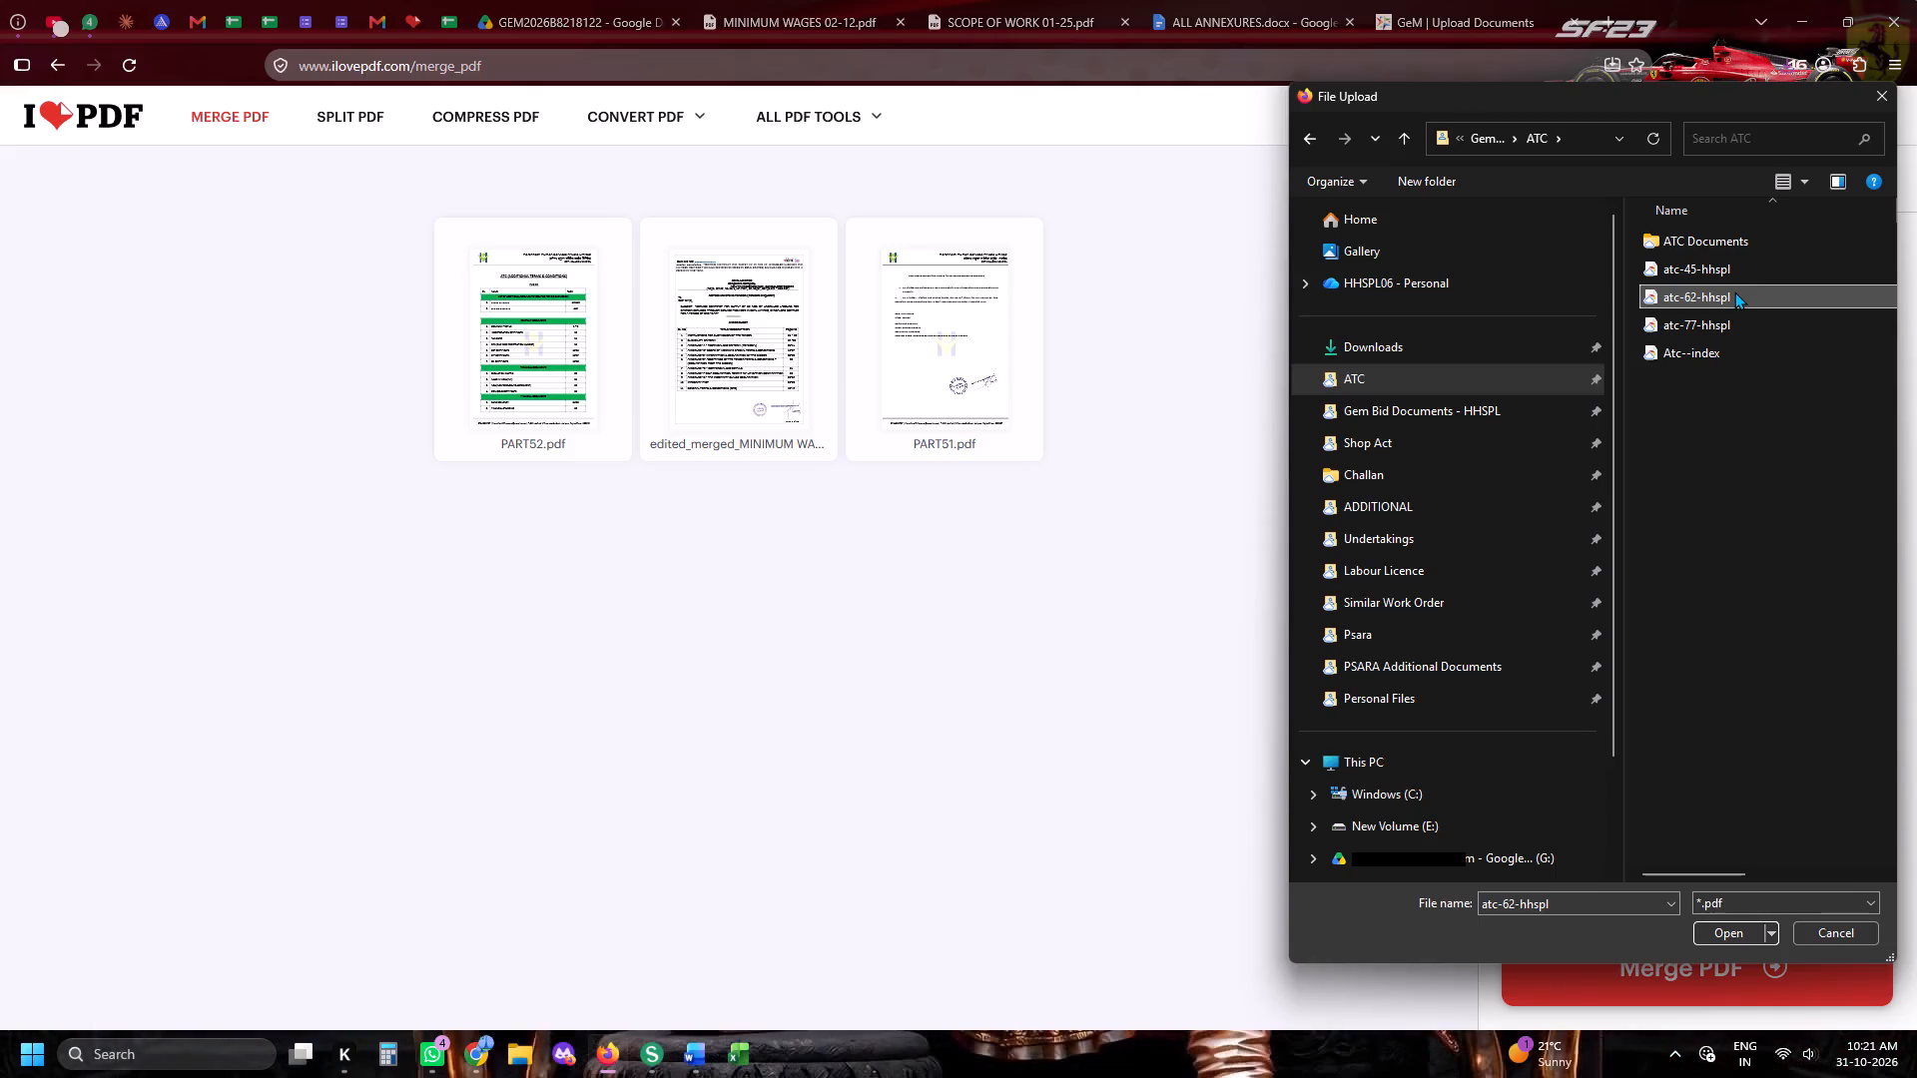
double_click(1734, 291)
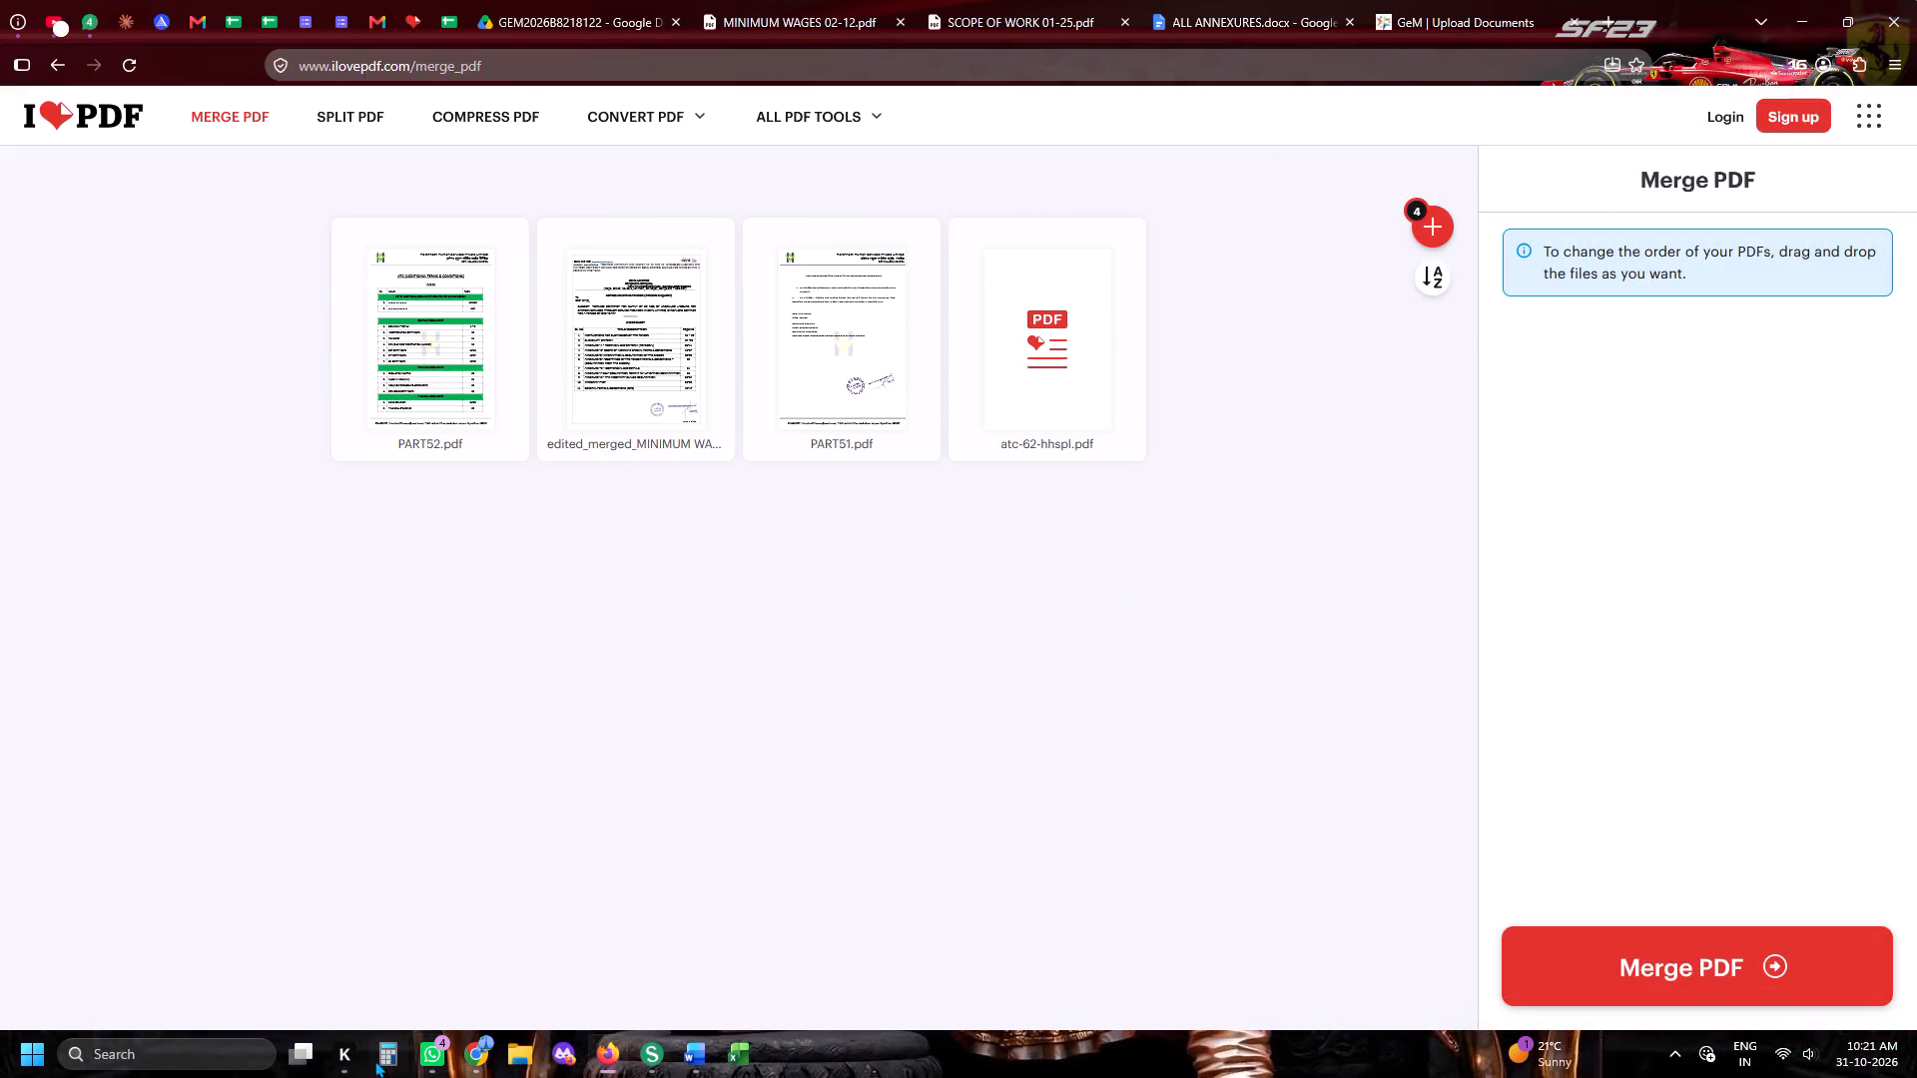
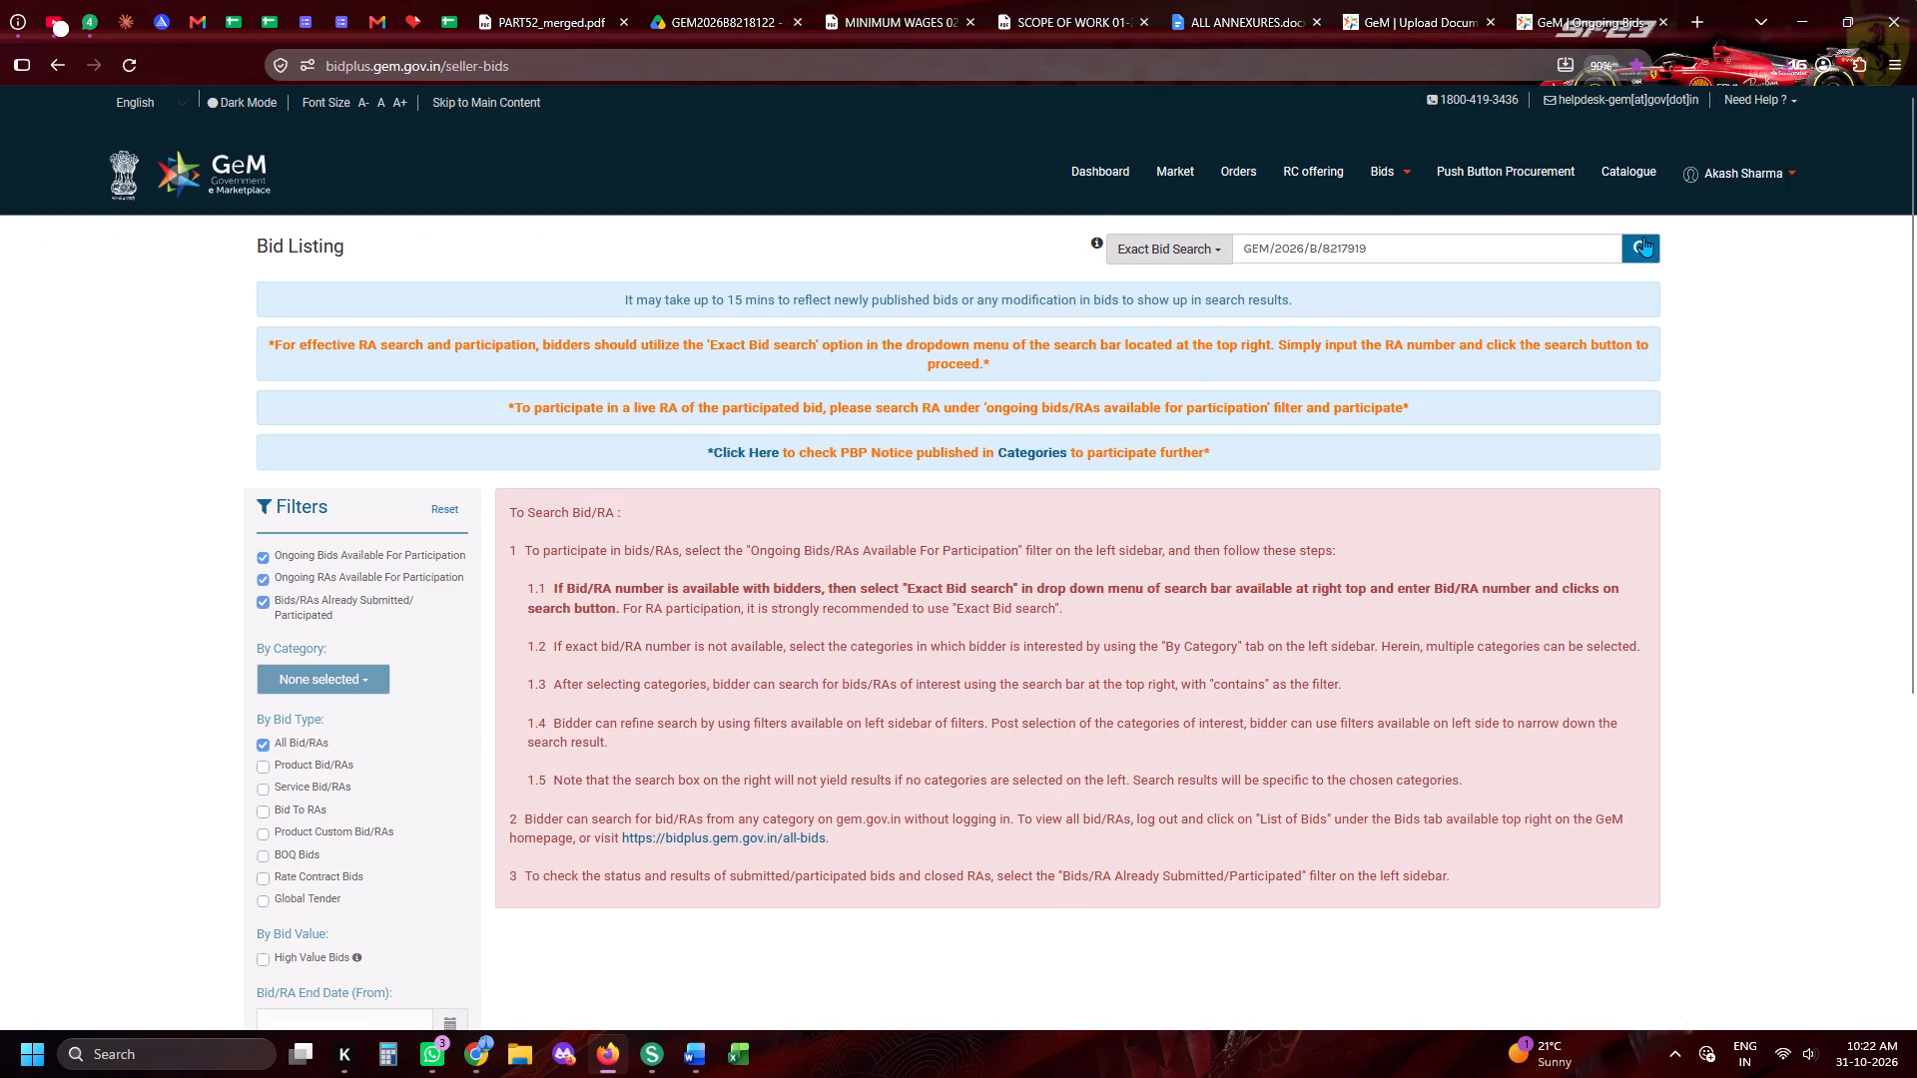
Search the GeM bid listing for bid GEM/2026/B/8217919.
left_click(1645, 237)
In the Daily Tender Sheet, set Harshnath's Tender Filler for bid GEM/2026/B/8217919 to Mohit.
left_click(435, 0)
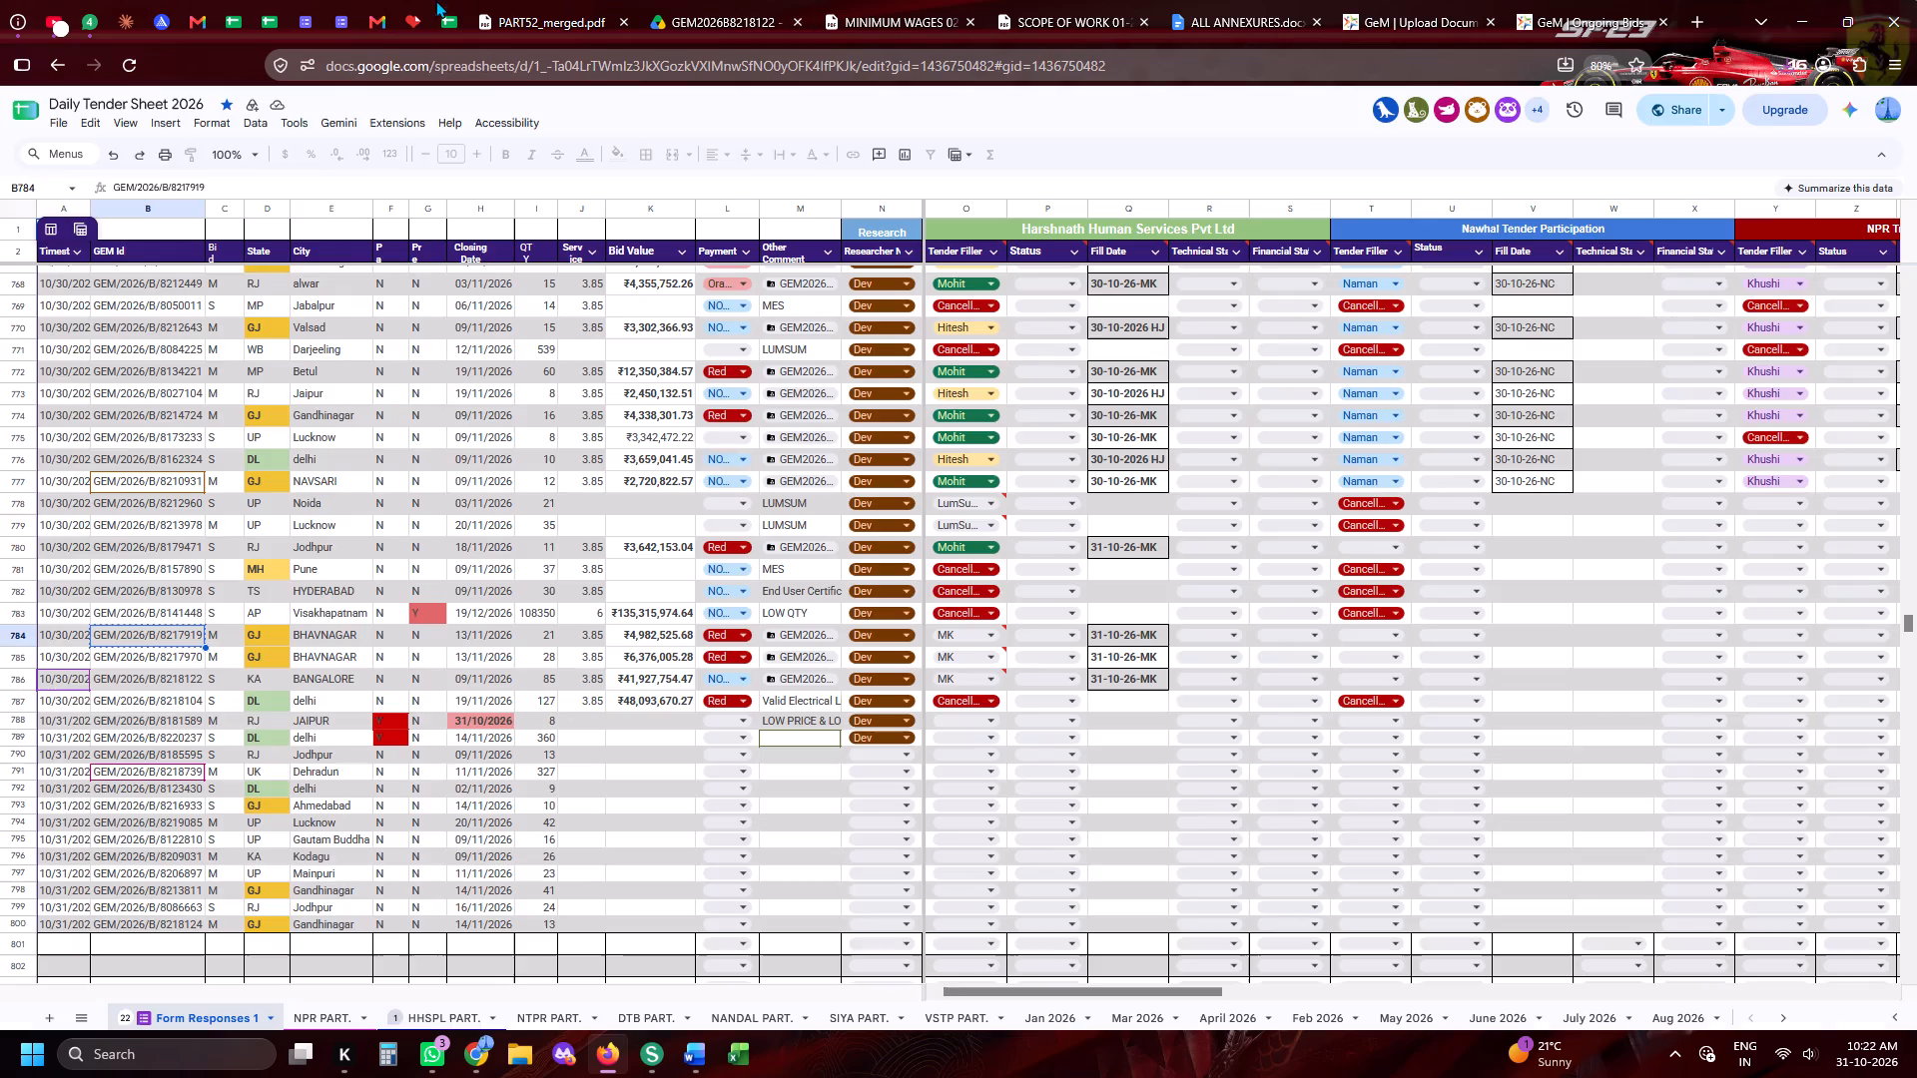
left_click(958, 637)
left_click(962, 655)
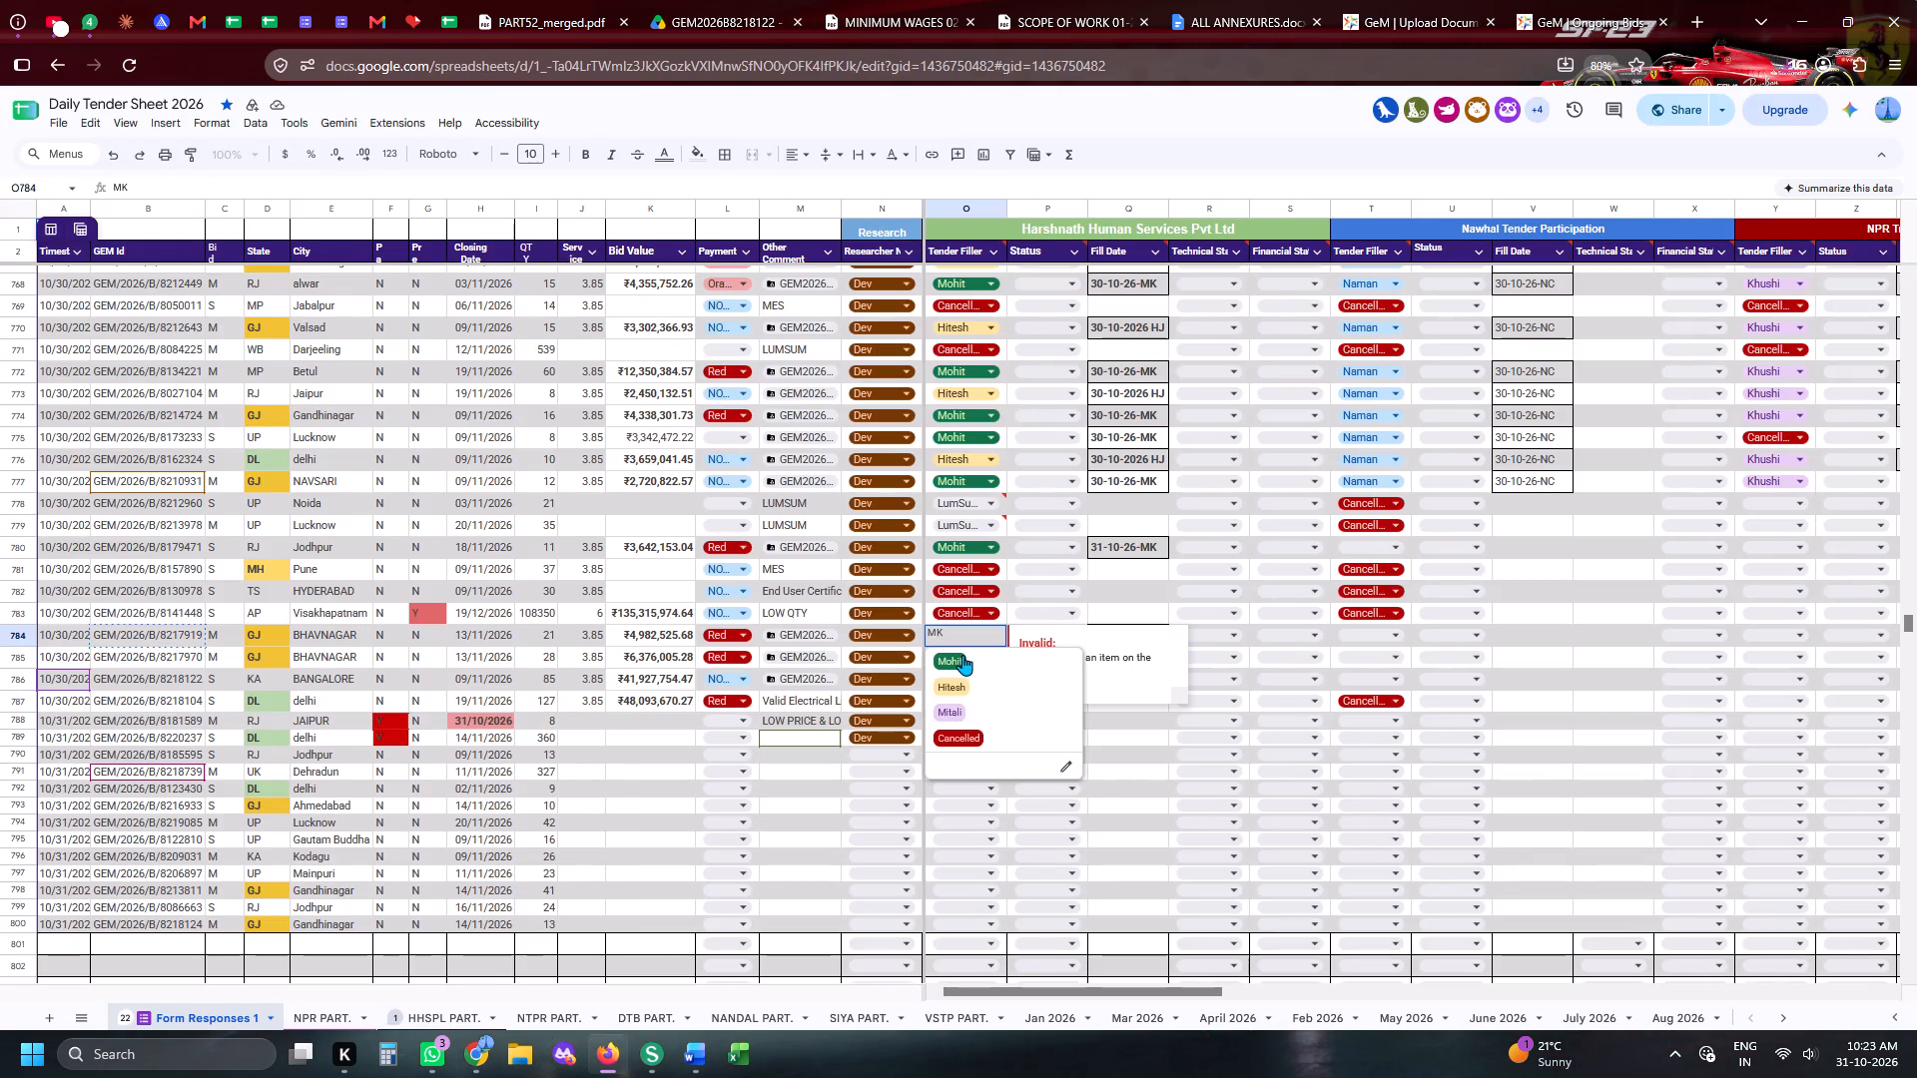
Copy bid number GEM/2026/B/8217970 from the tender sheet and search for it in the GeM bid listing.
left_click(153, 656)
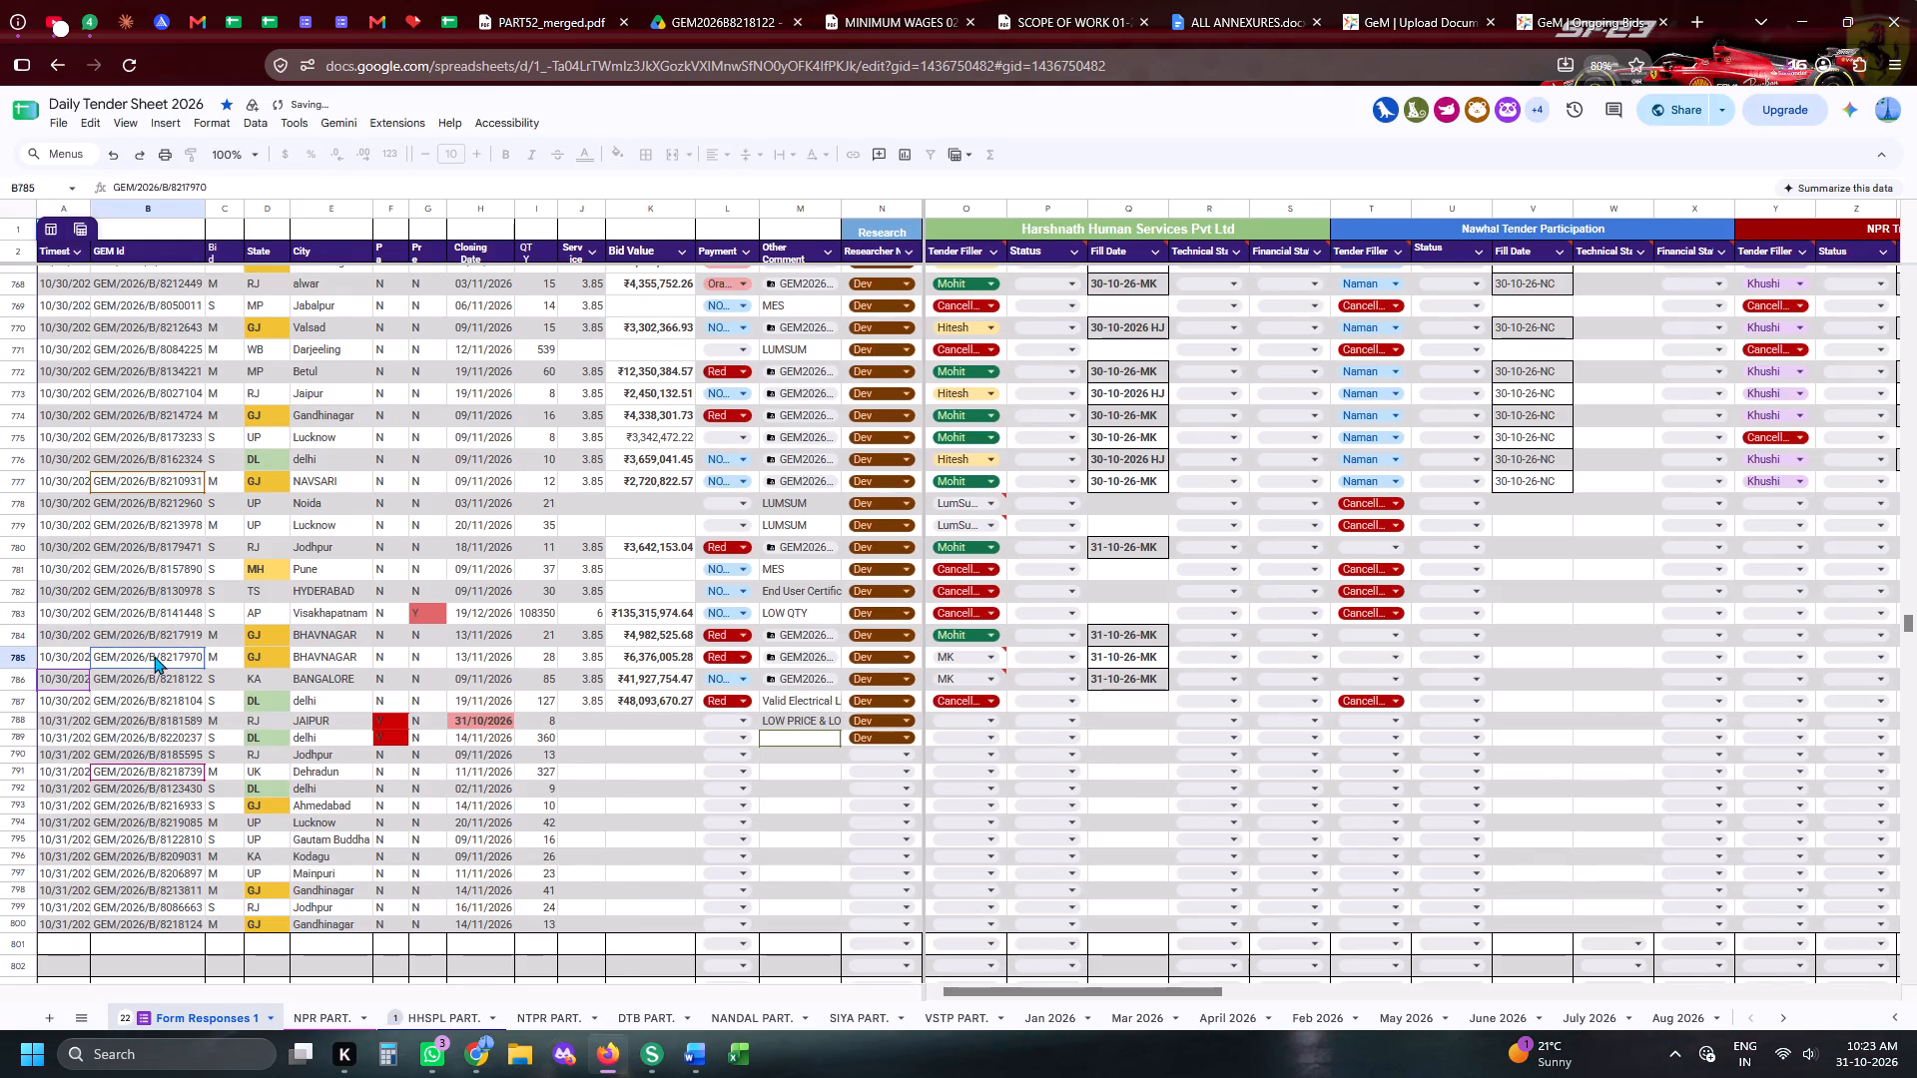
key("ctrl+c")
key("ctrl+c")
key("ctrl+c")
key("ctrl+c")
left_click(1556, 10)
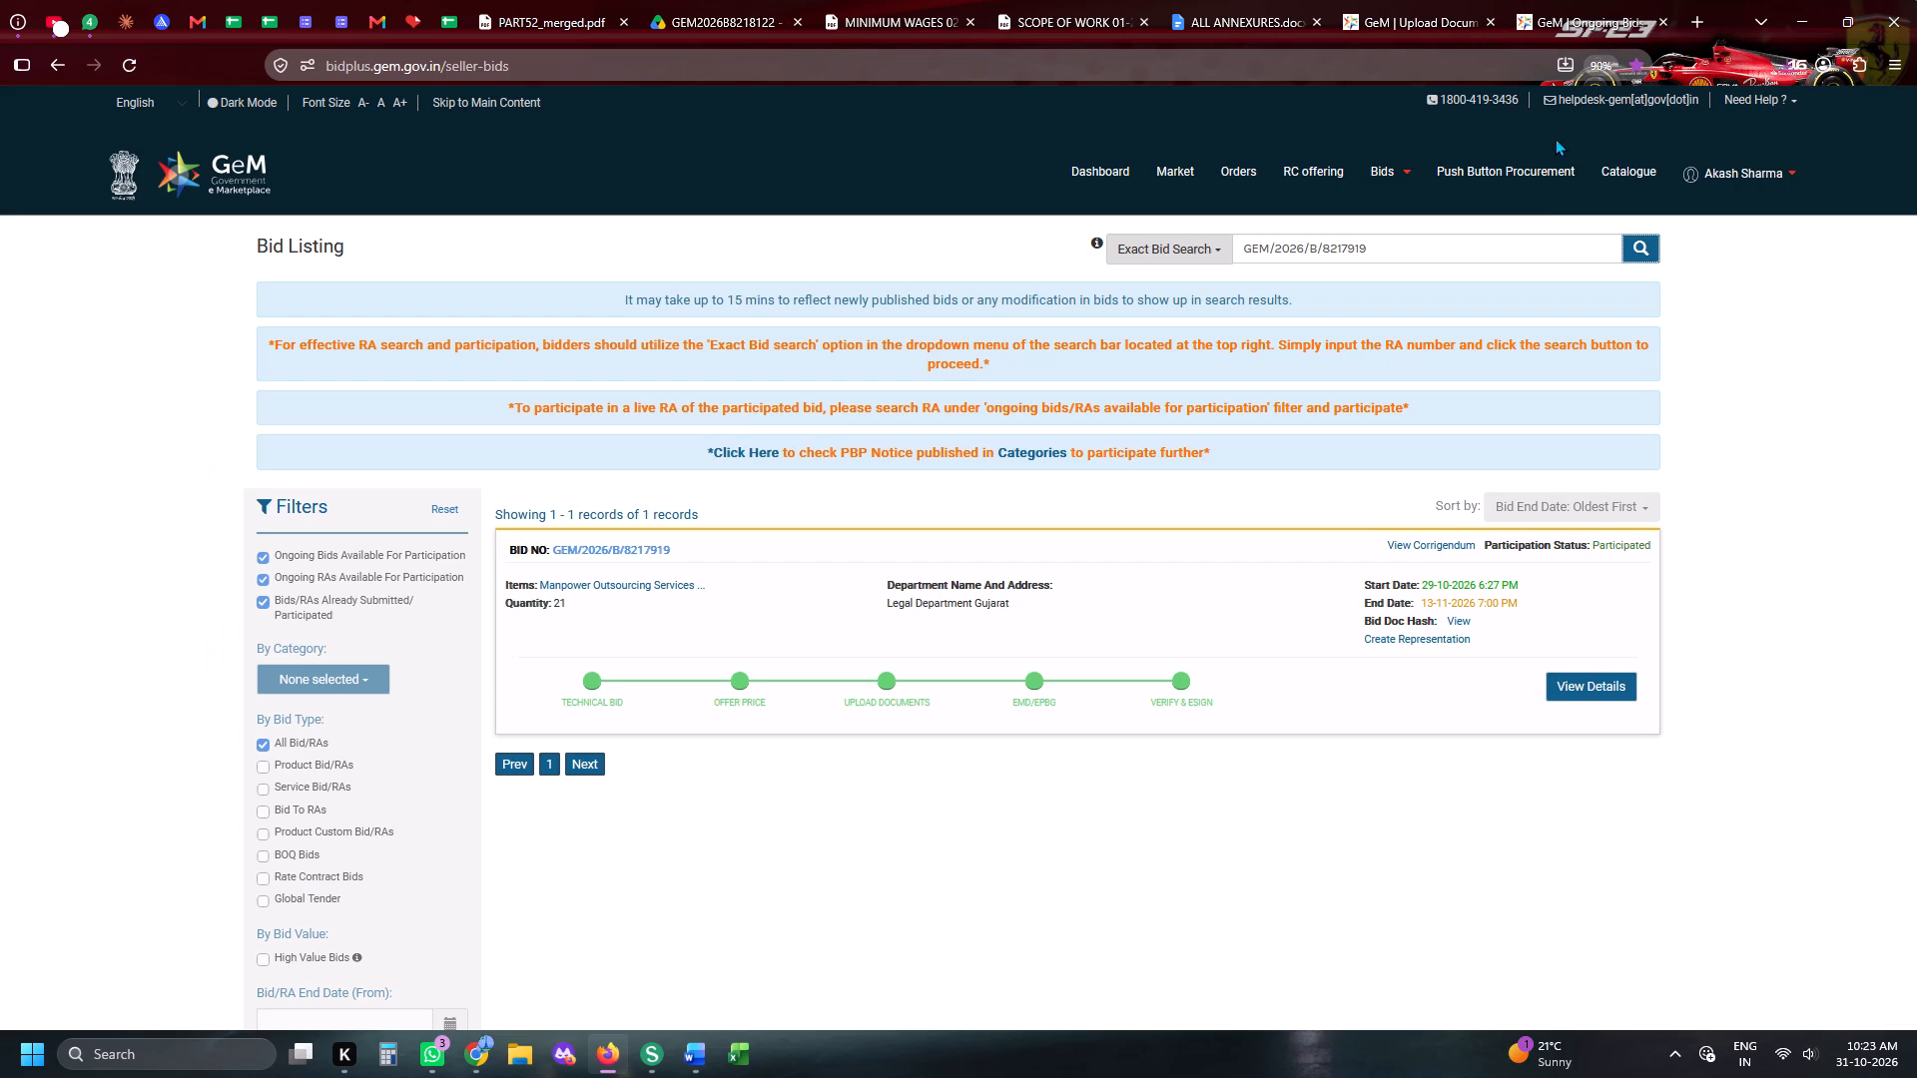
left_click(1481, 257)
key("ctrl+a")
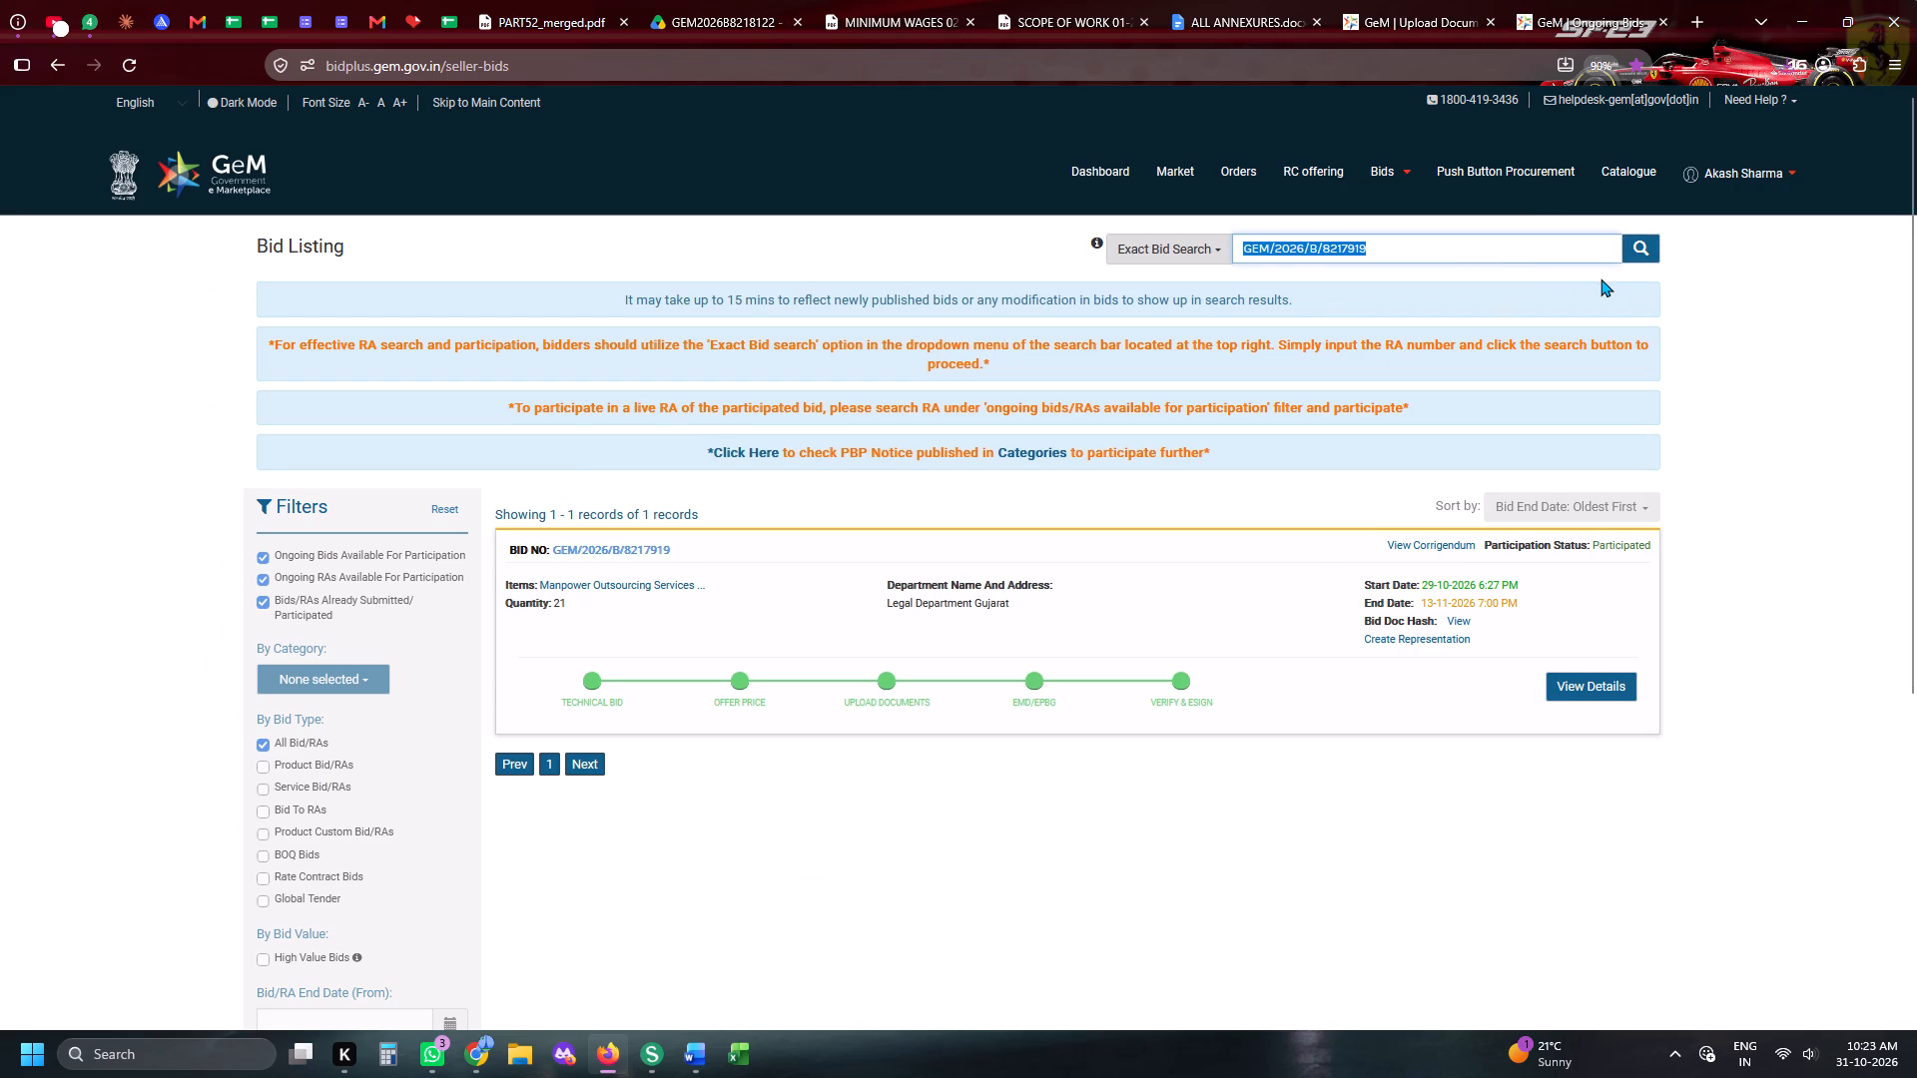
key("ctrl+v")
left_click(1630, 243)
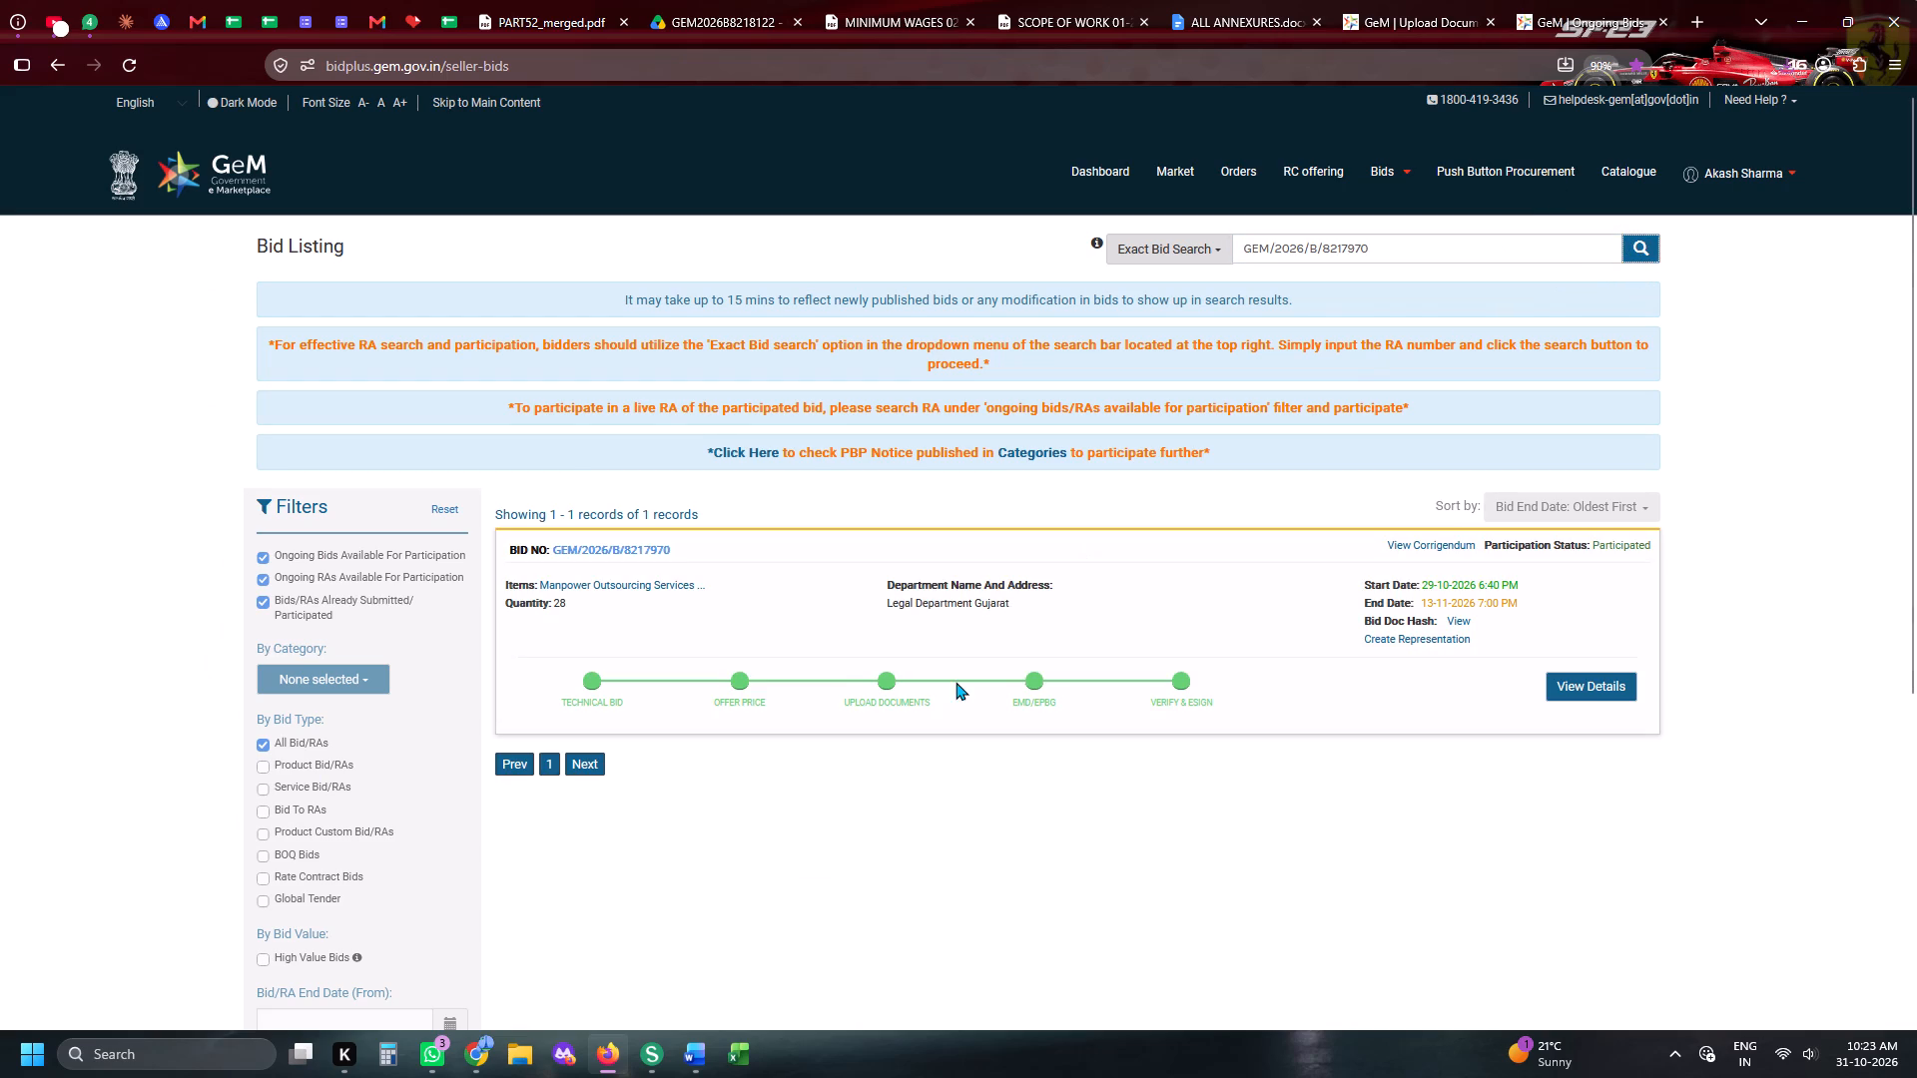
Back in the Daily Tender Sheet, set Harshnath's Tender Filler for bid GEM/2026/B/8217970 to Mohit.
left_click(444, 13)
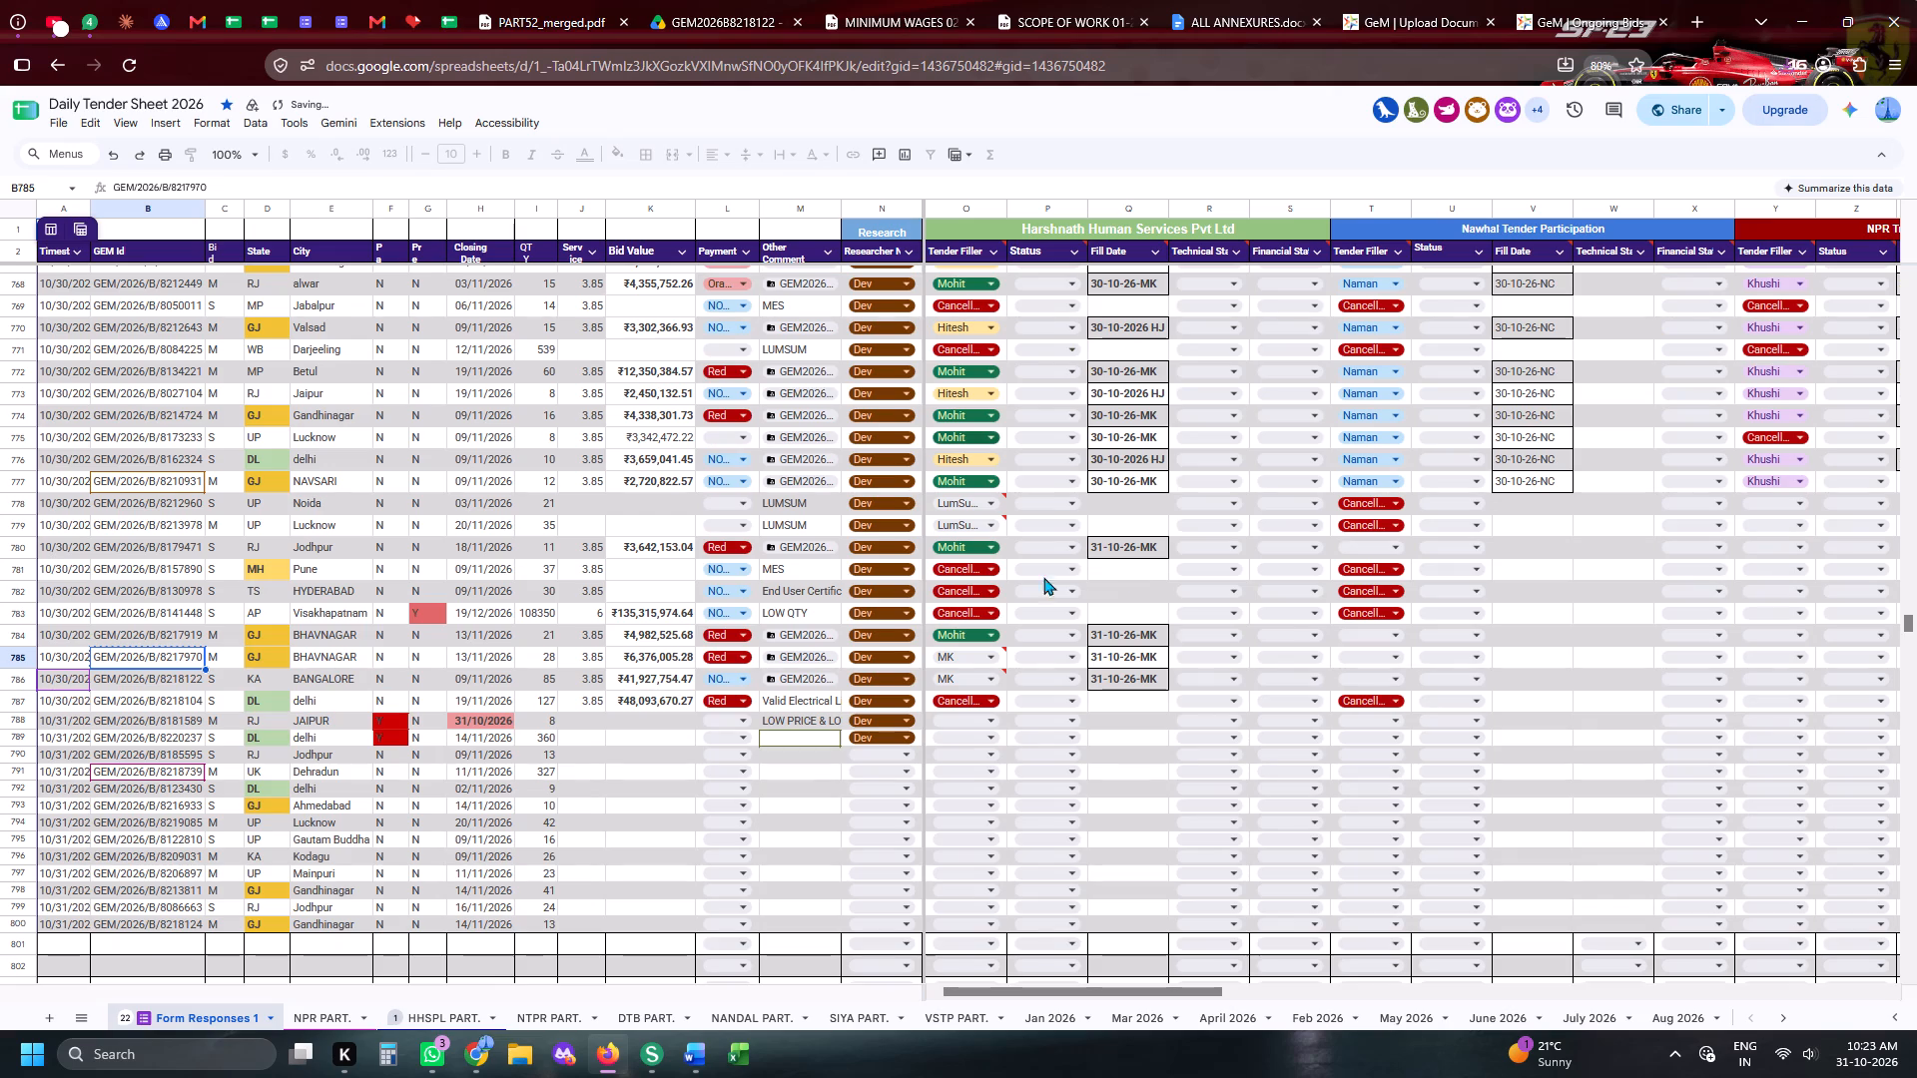
scroll(970, 688, "up", 11)
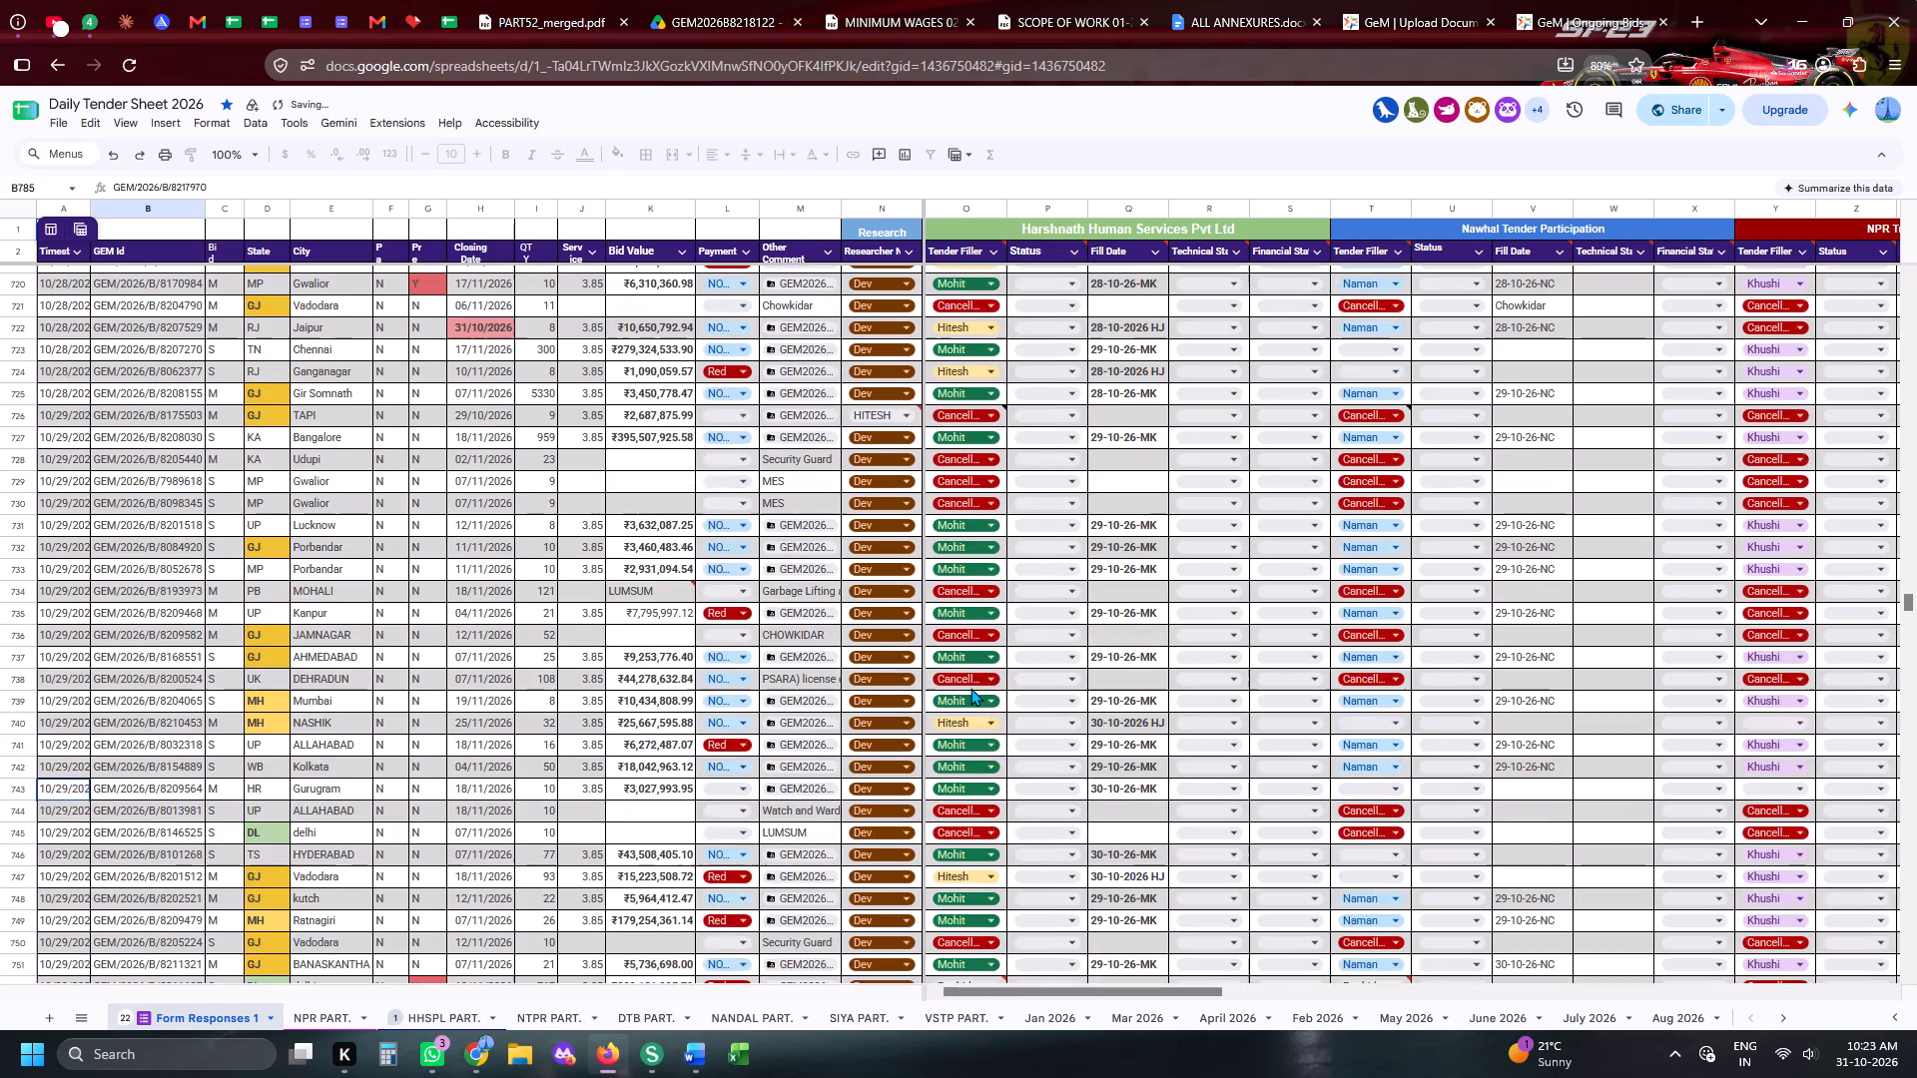
scroll(970, 688, "down", 7)
scroll(666, 652, "down", 4)
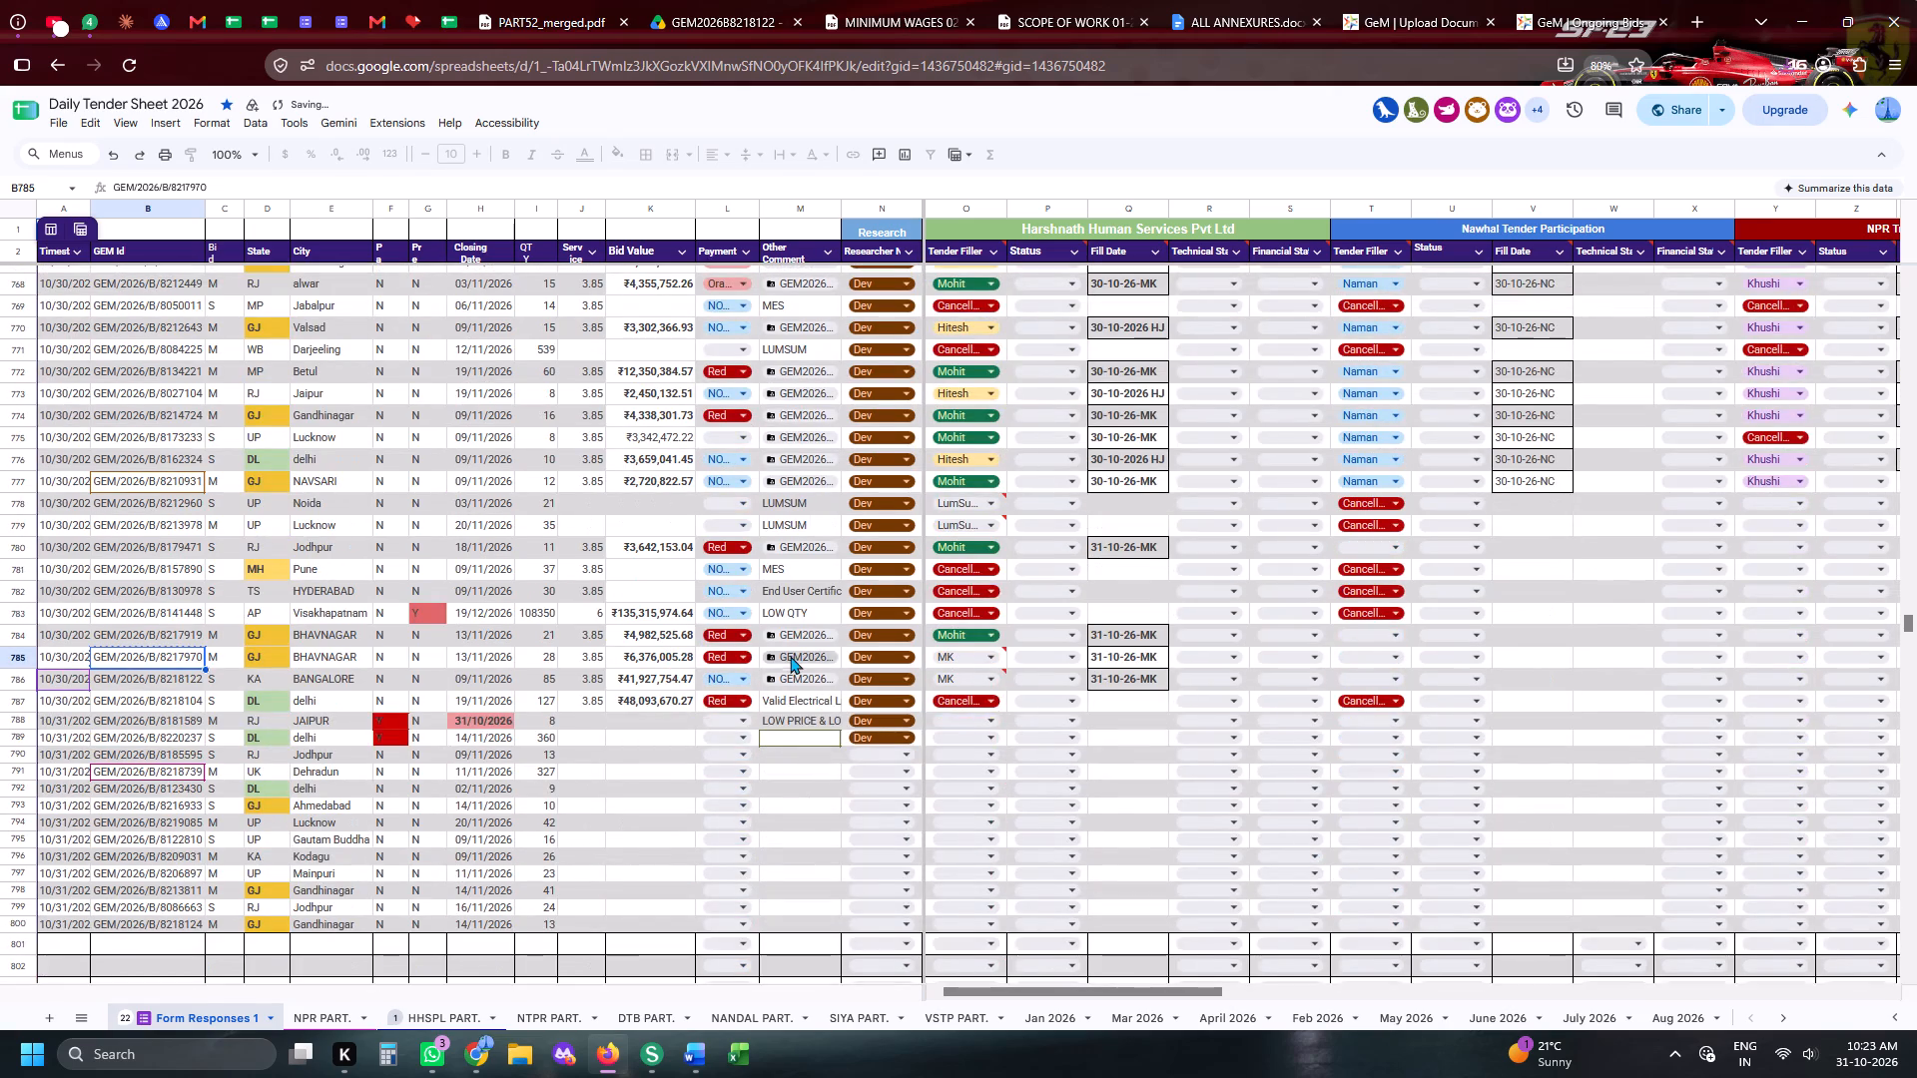
left_click(657, 728)
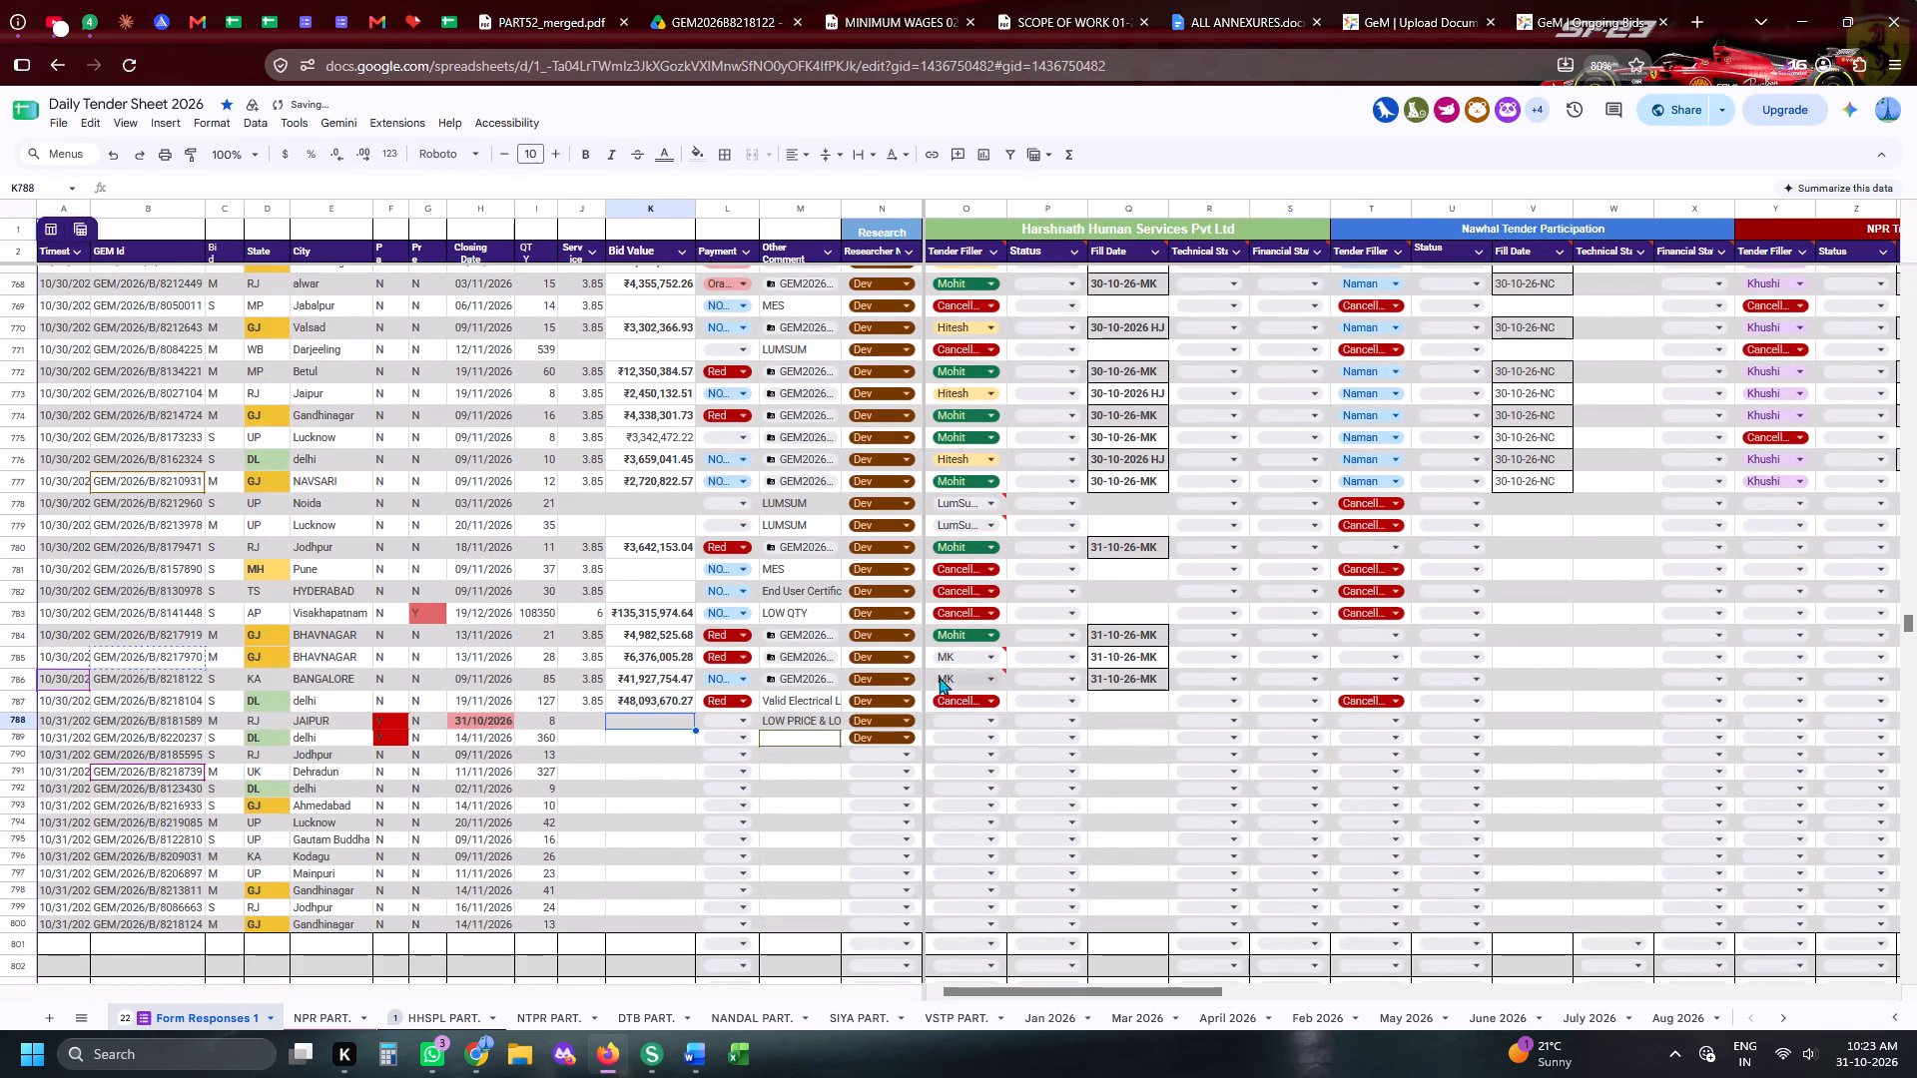
left_click(944, 662)
left_click(950, 688)
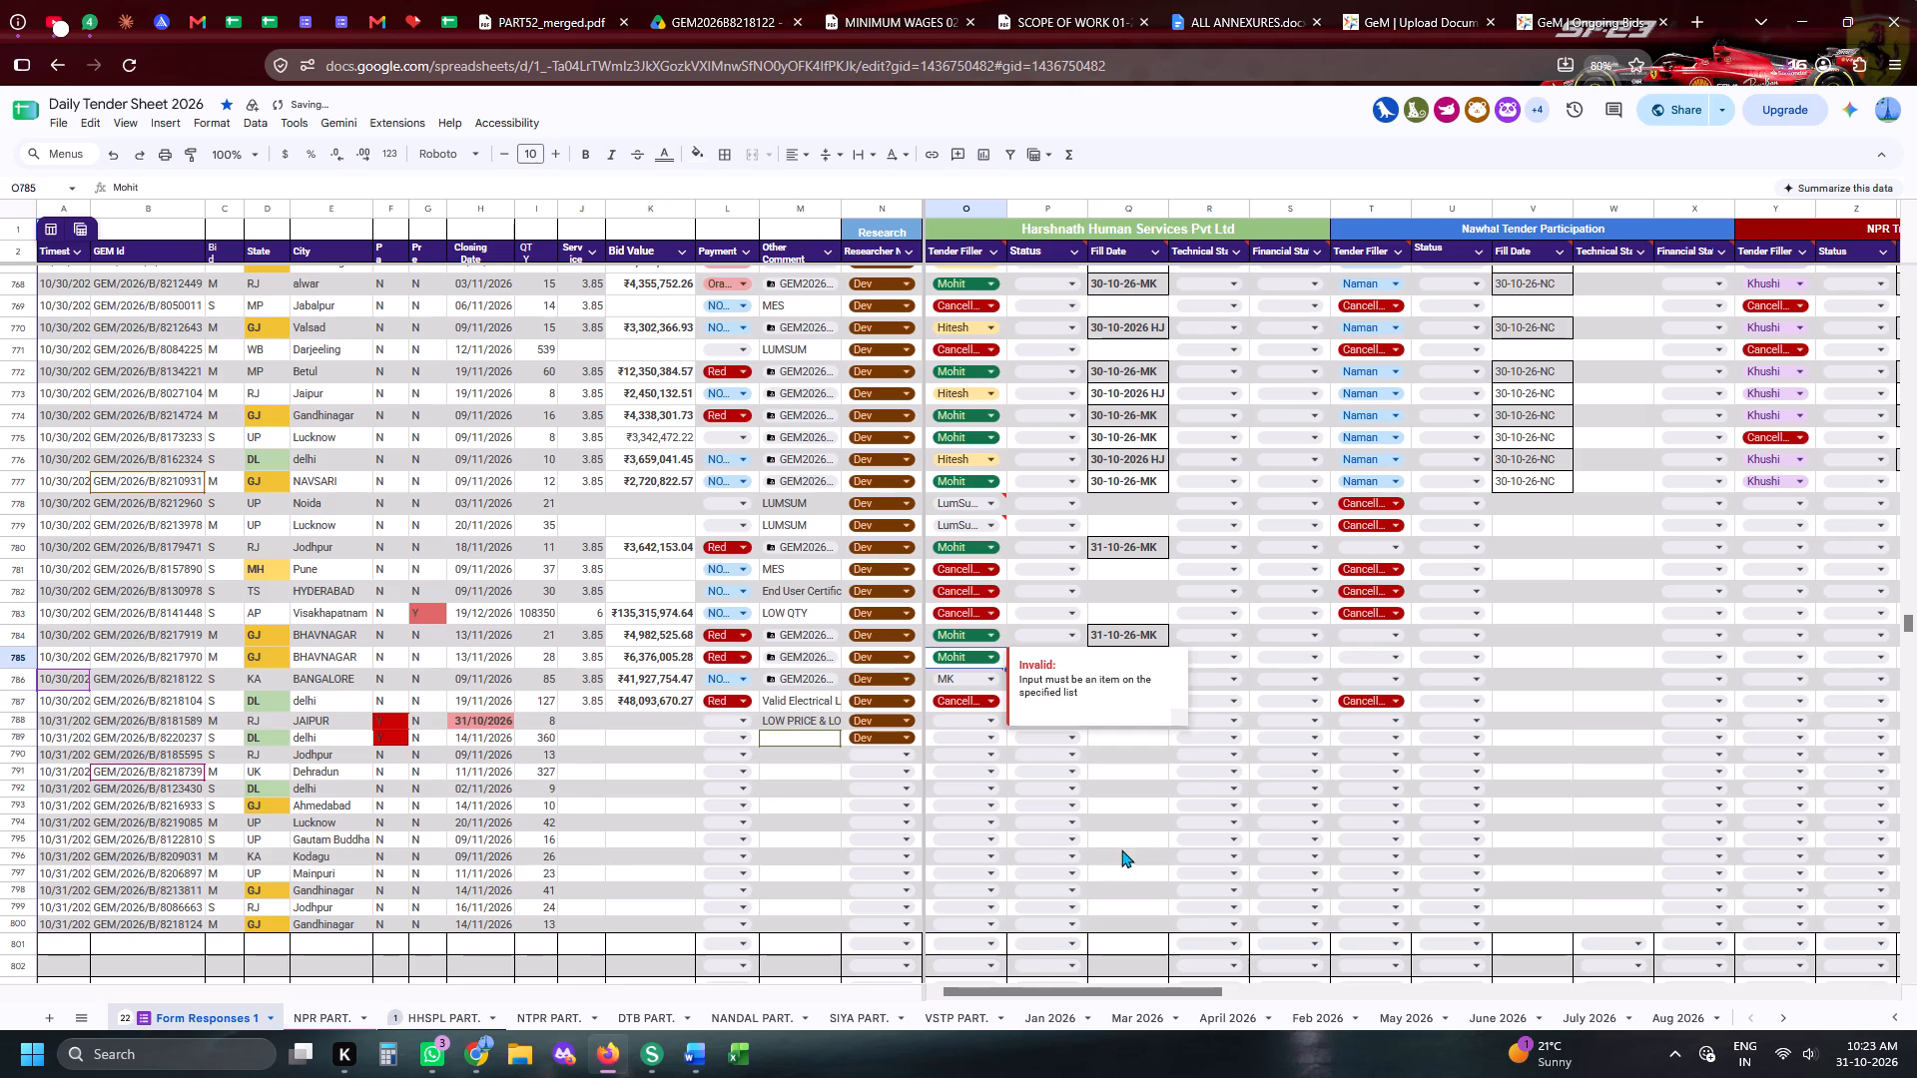
left_click(1134, 832)
Select the entire row of bid GEM/2026/B/8218122 in the tender sheet.
left_click(0, 683)
left_click(0, 703)
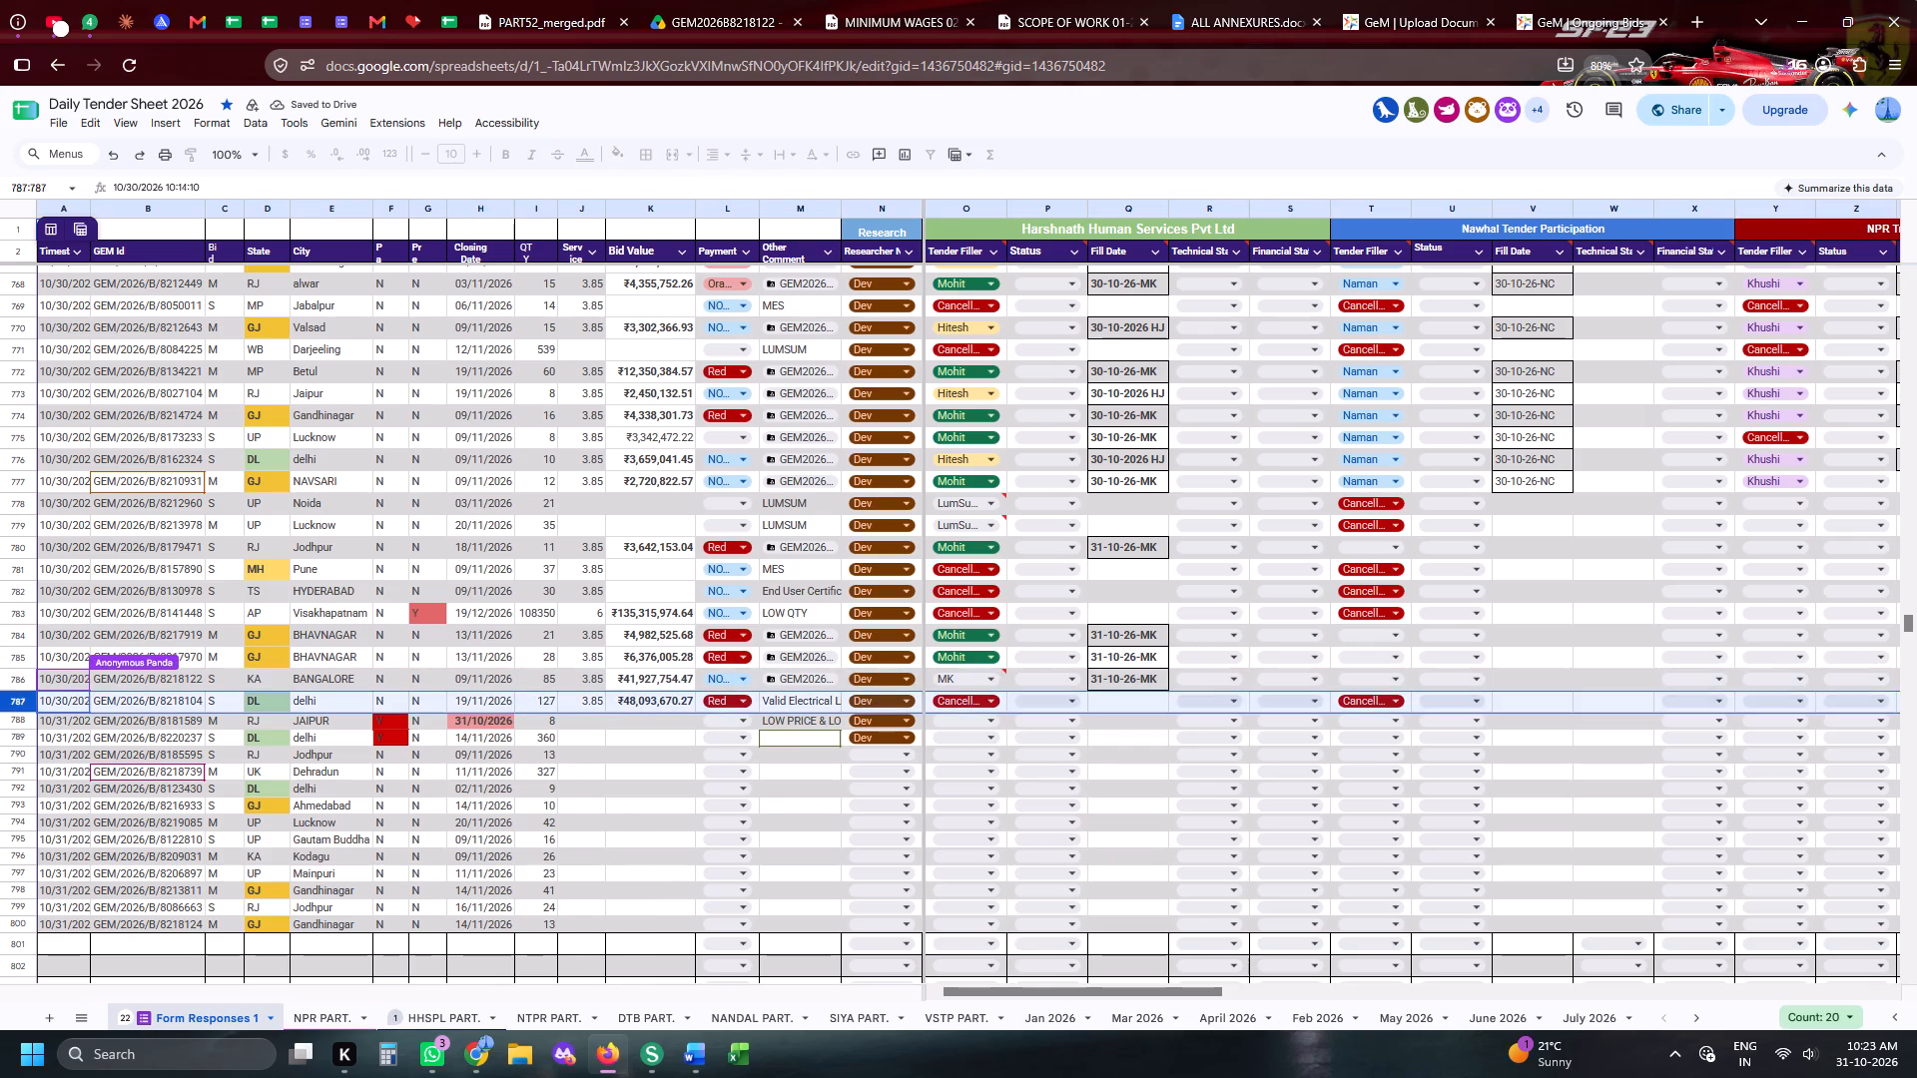
left_click(0, 666)
left_click(0, 669)
left_click(3, 682)
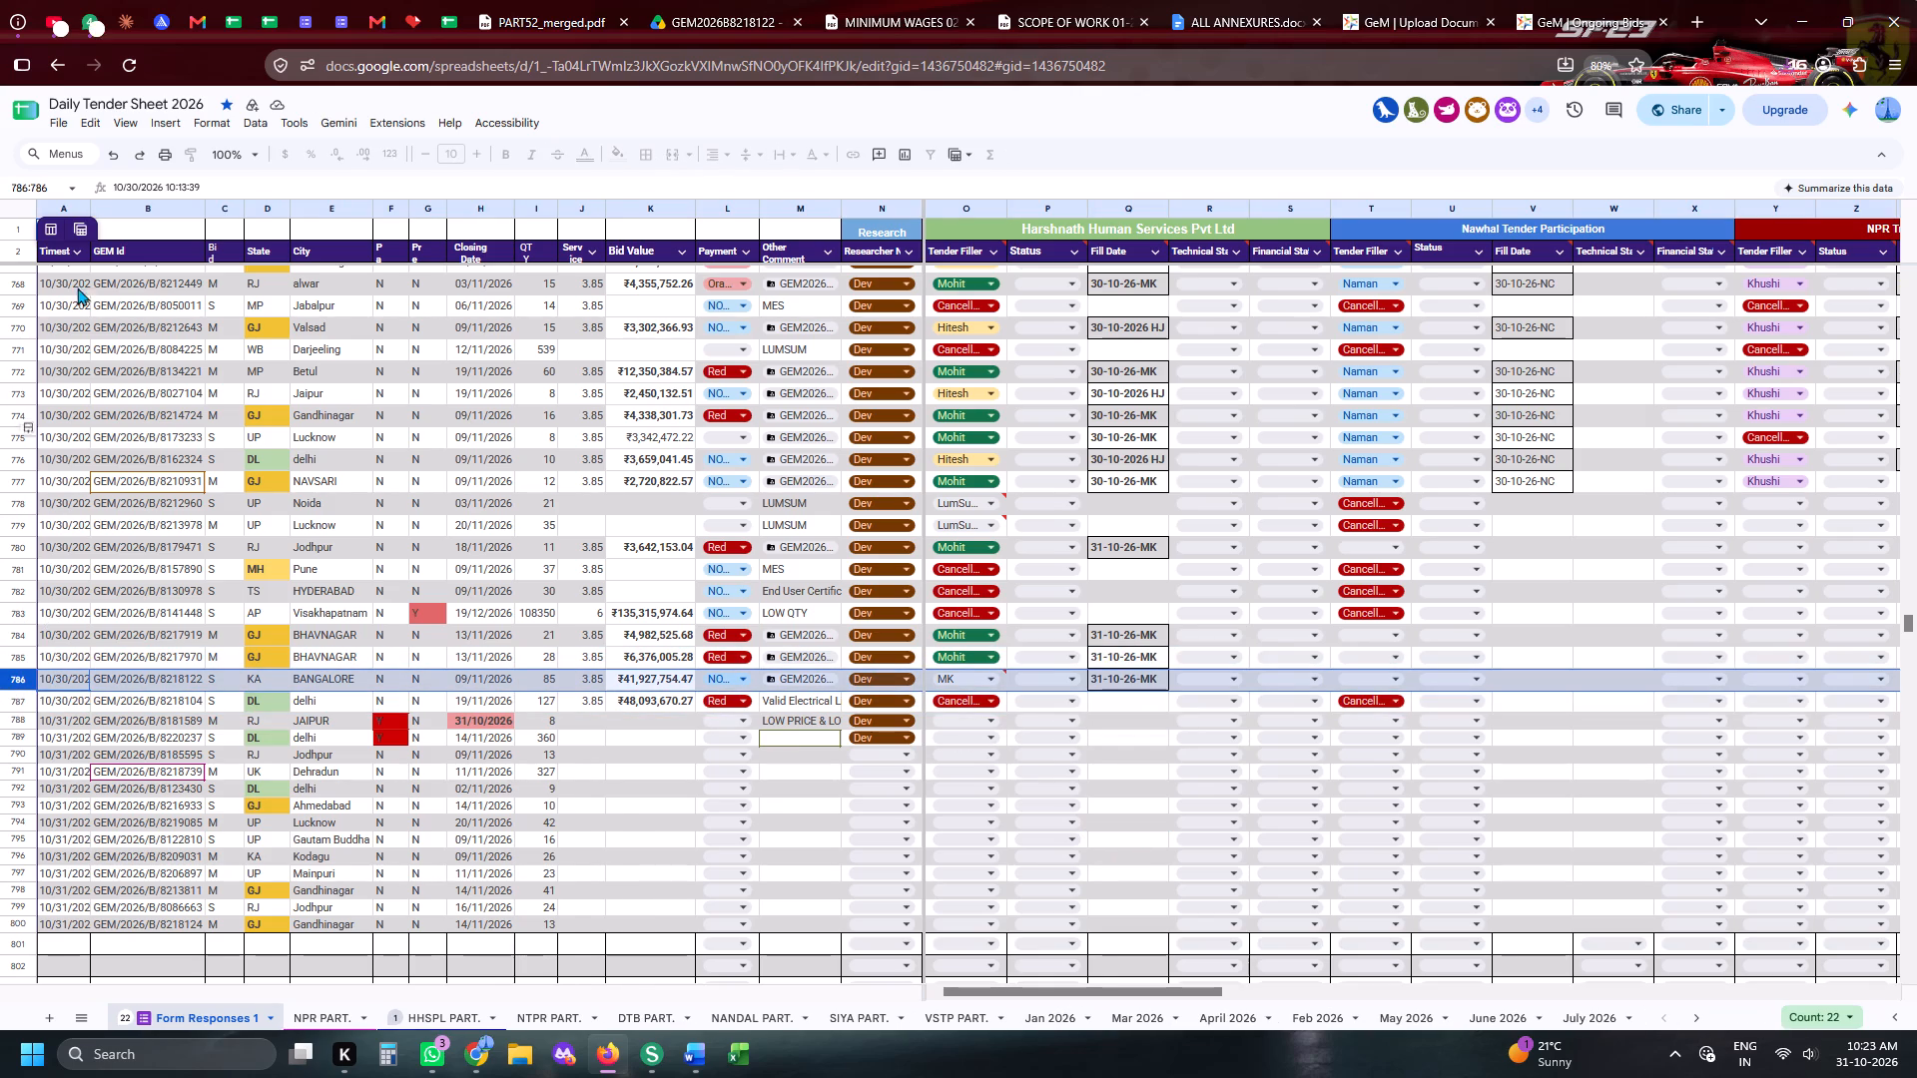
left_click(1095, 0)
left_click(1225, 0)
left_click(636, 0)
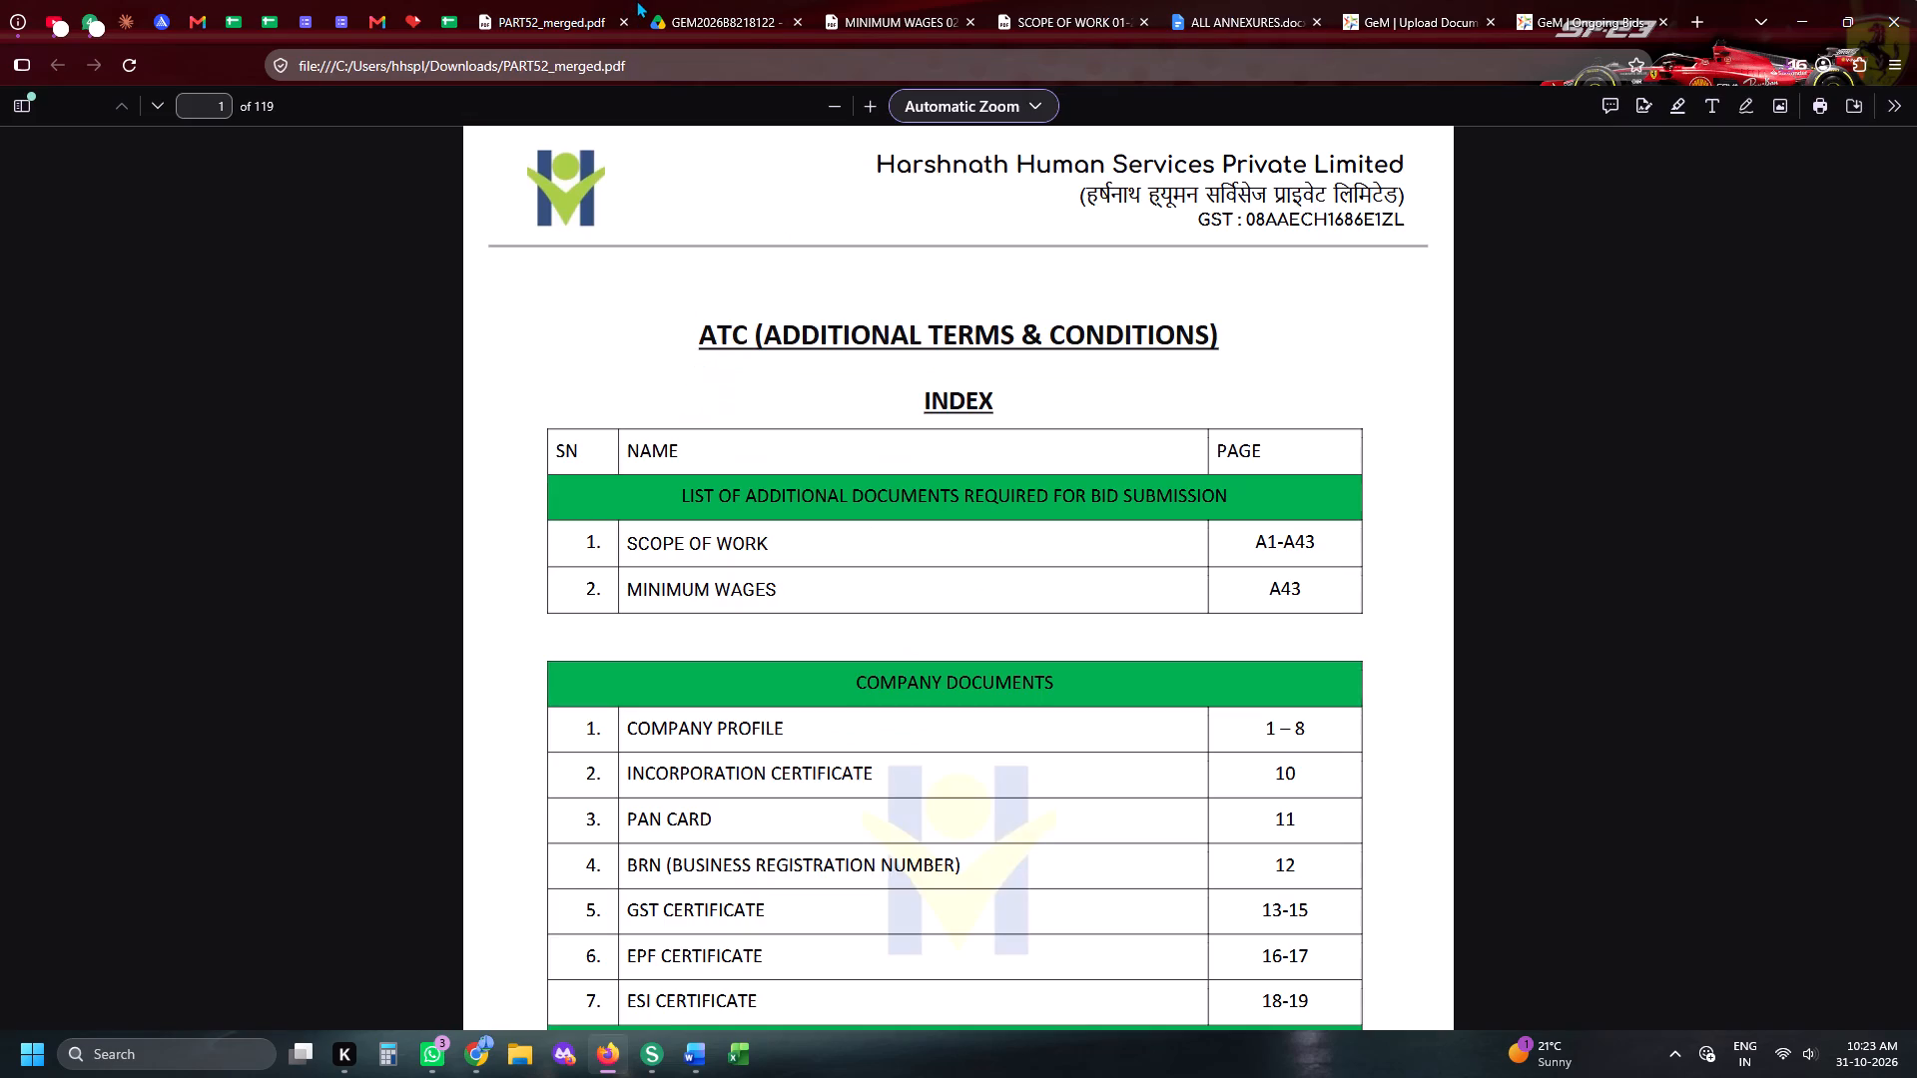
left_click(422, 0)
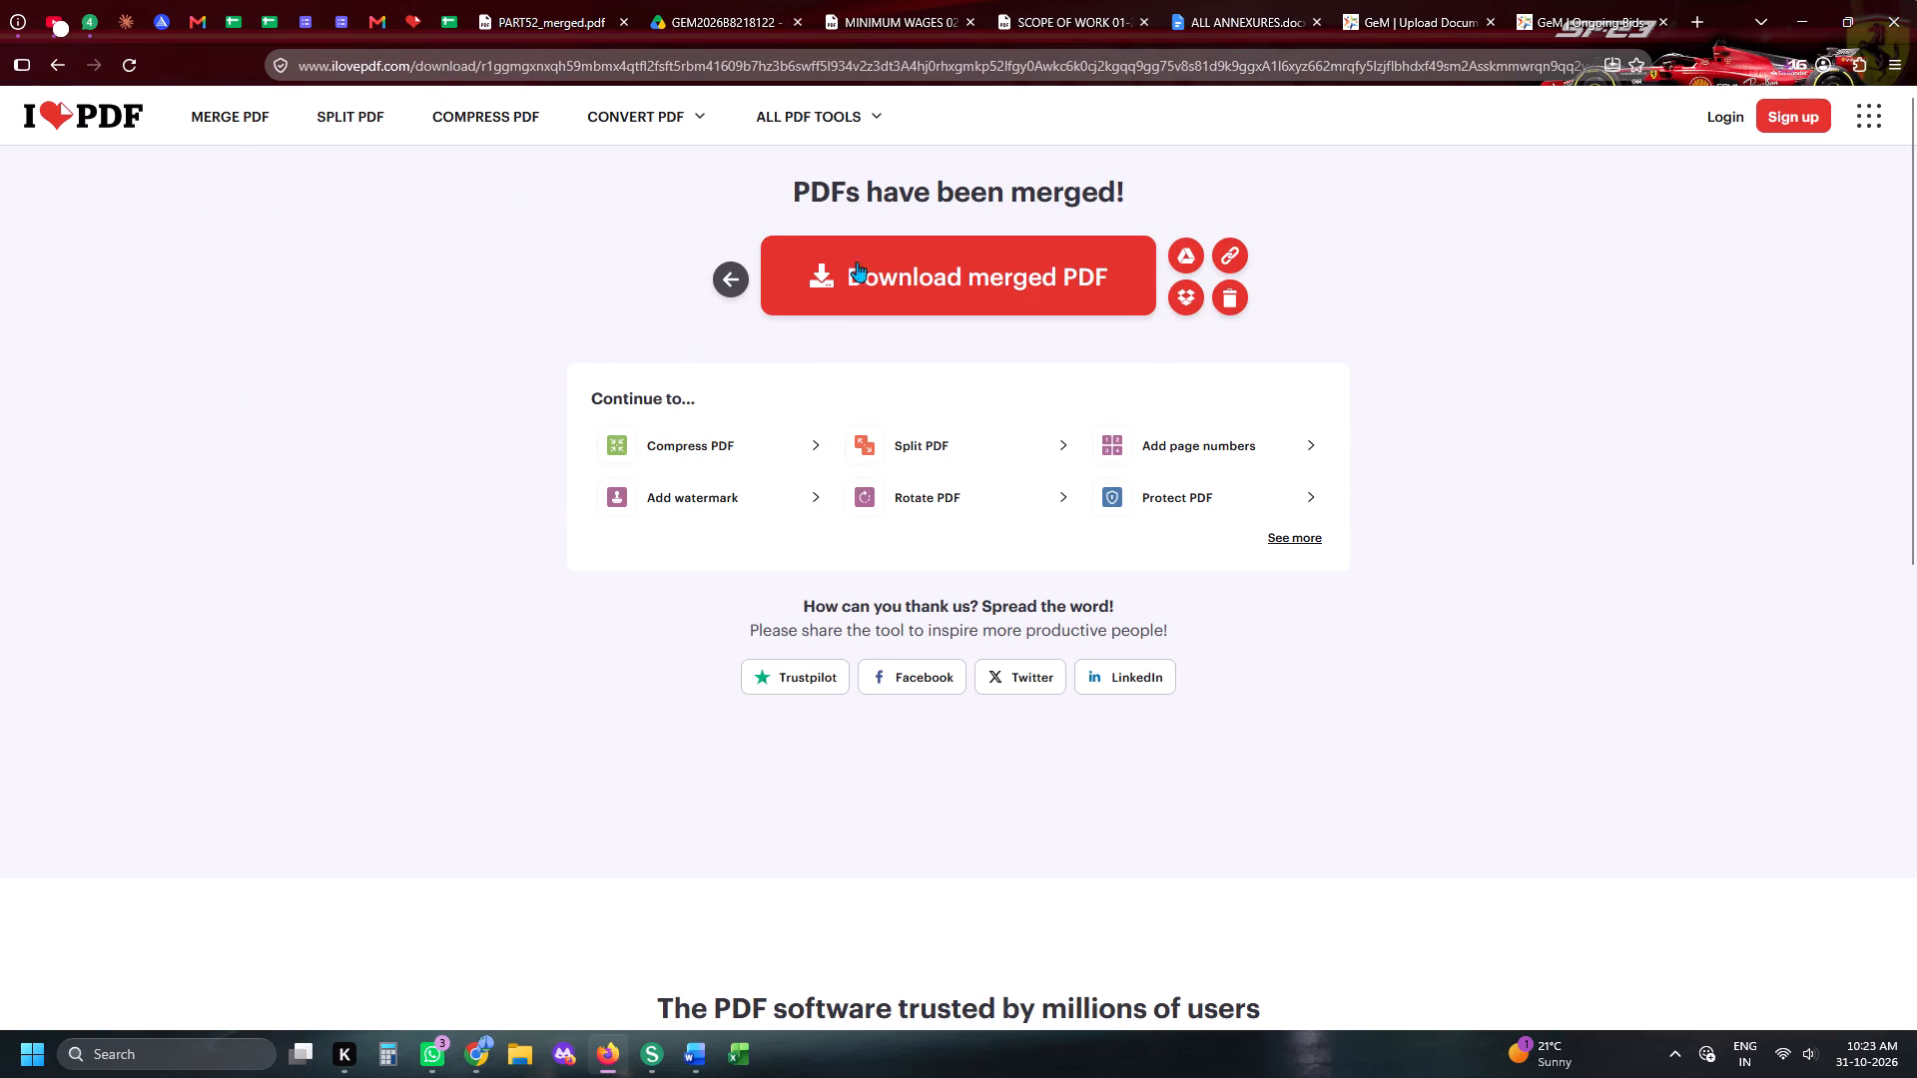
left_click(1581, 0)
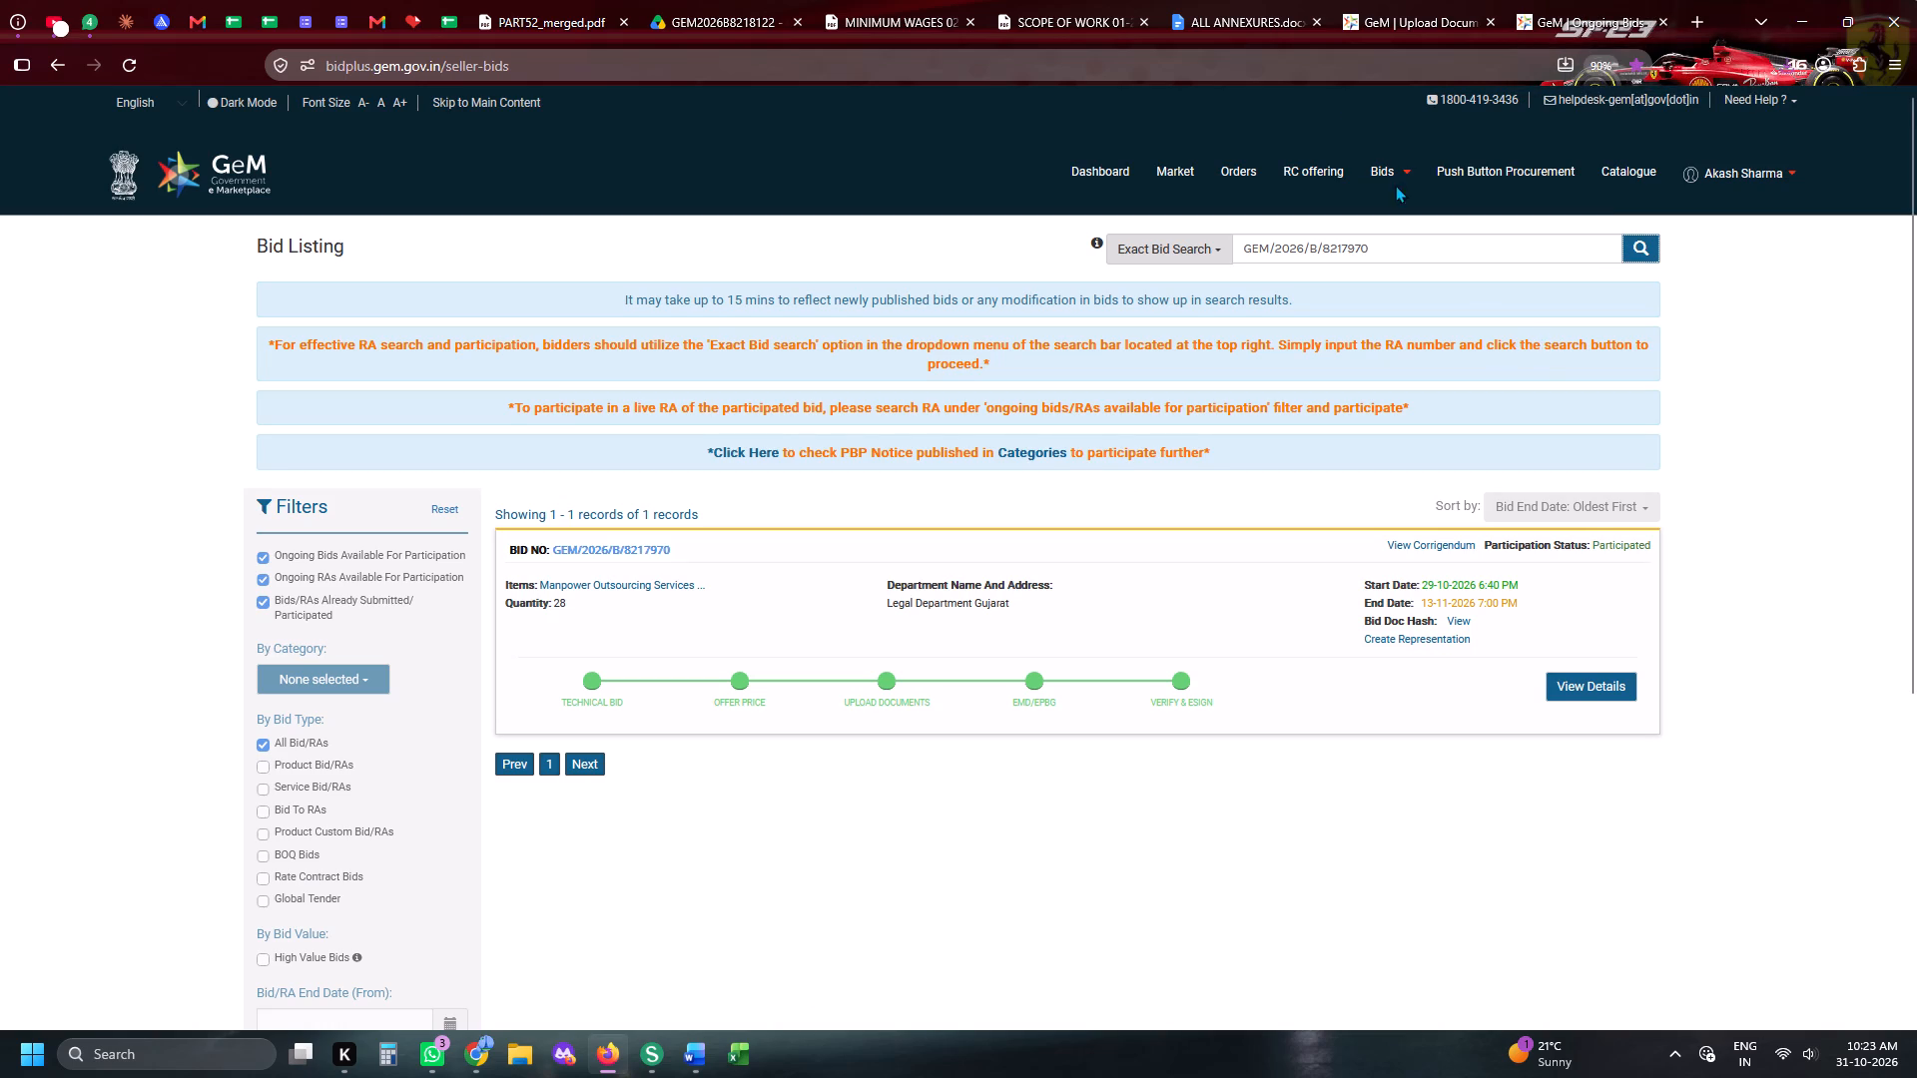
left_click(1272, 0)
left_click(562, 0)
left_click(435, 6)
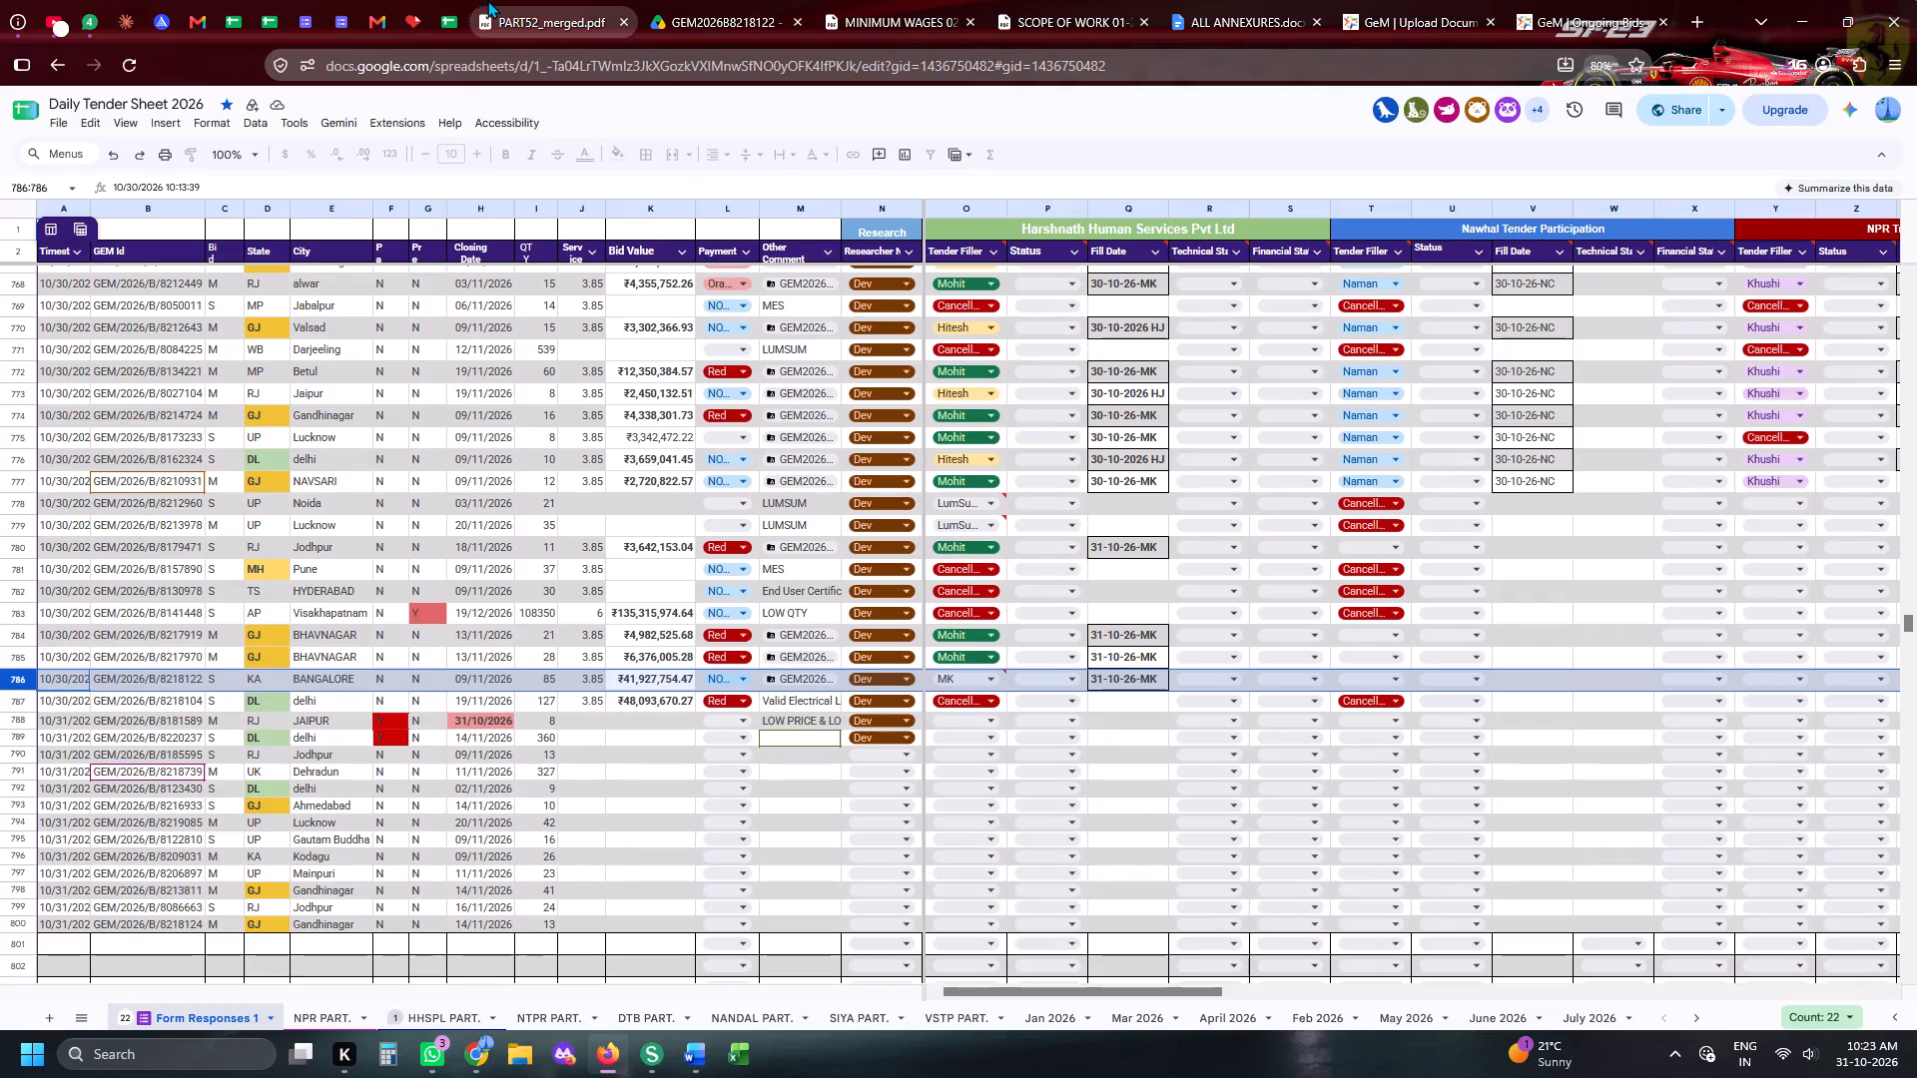
Set up PART52_merged.pdf for printing to PDF with 2 pages per sheet.
left_click(527, 0)
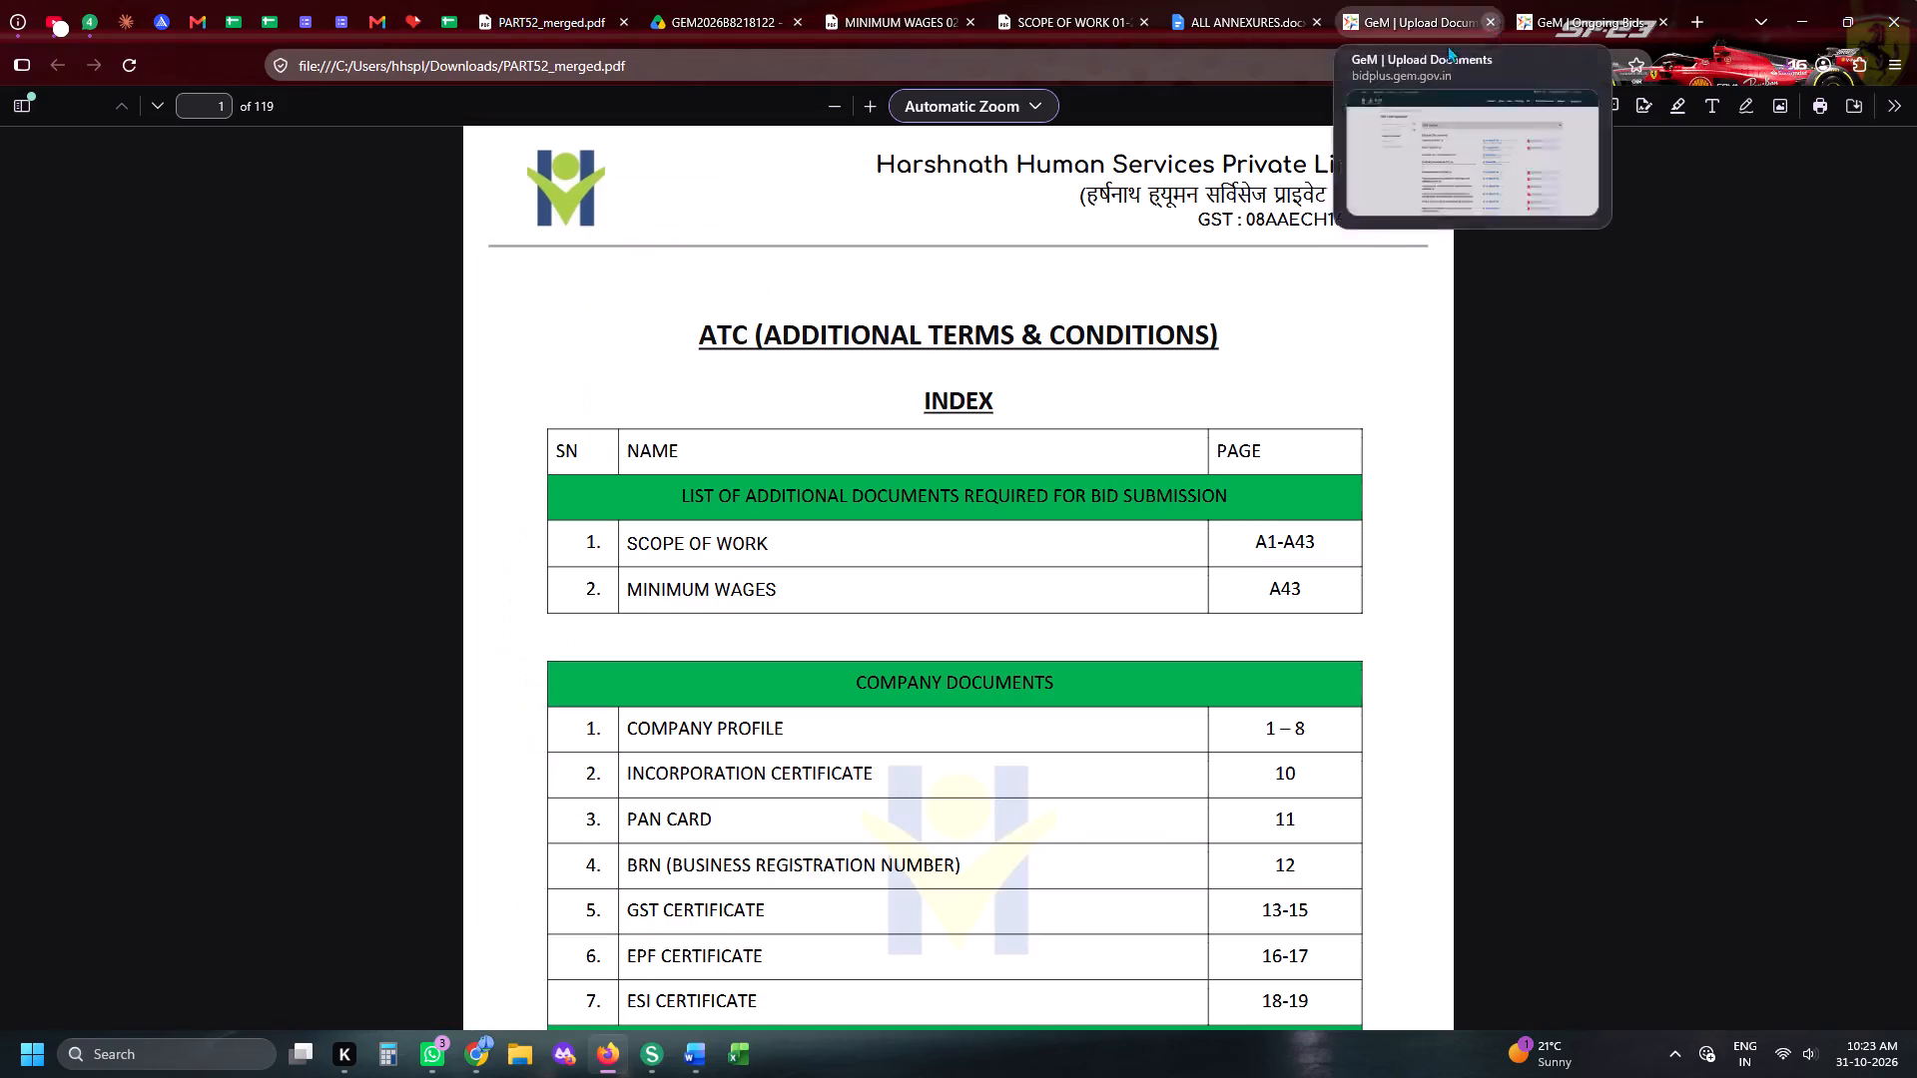
scroll(1264, 530, "down", 11)
left_click(1828, 110)
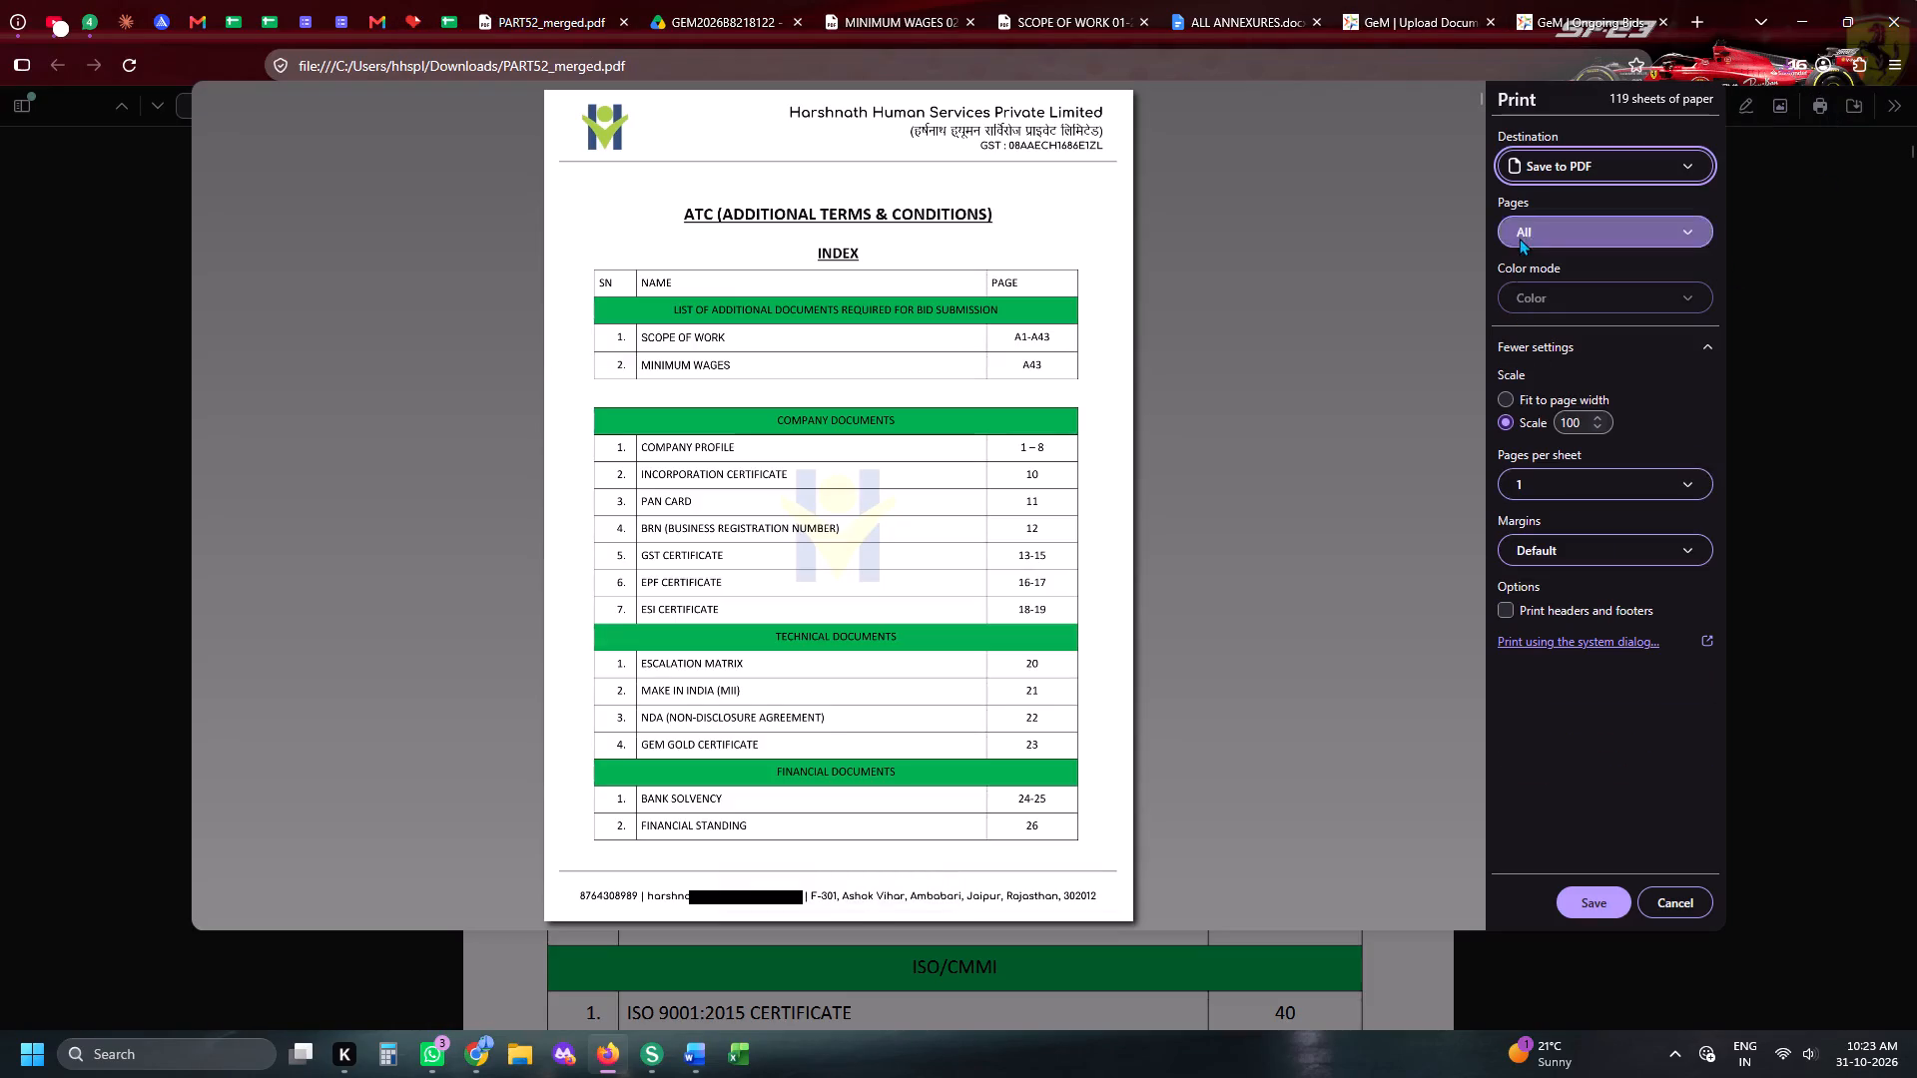
left_click(1519, 291)
left_click(1516, 245)
left_click(1441, 538)
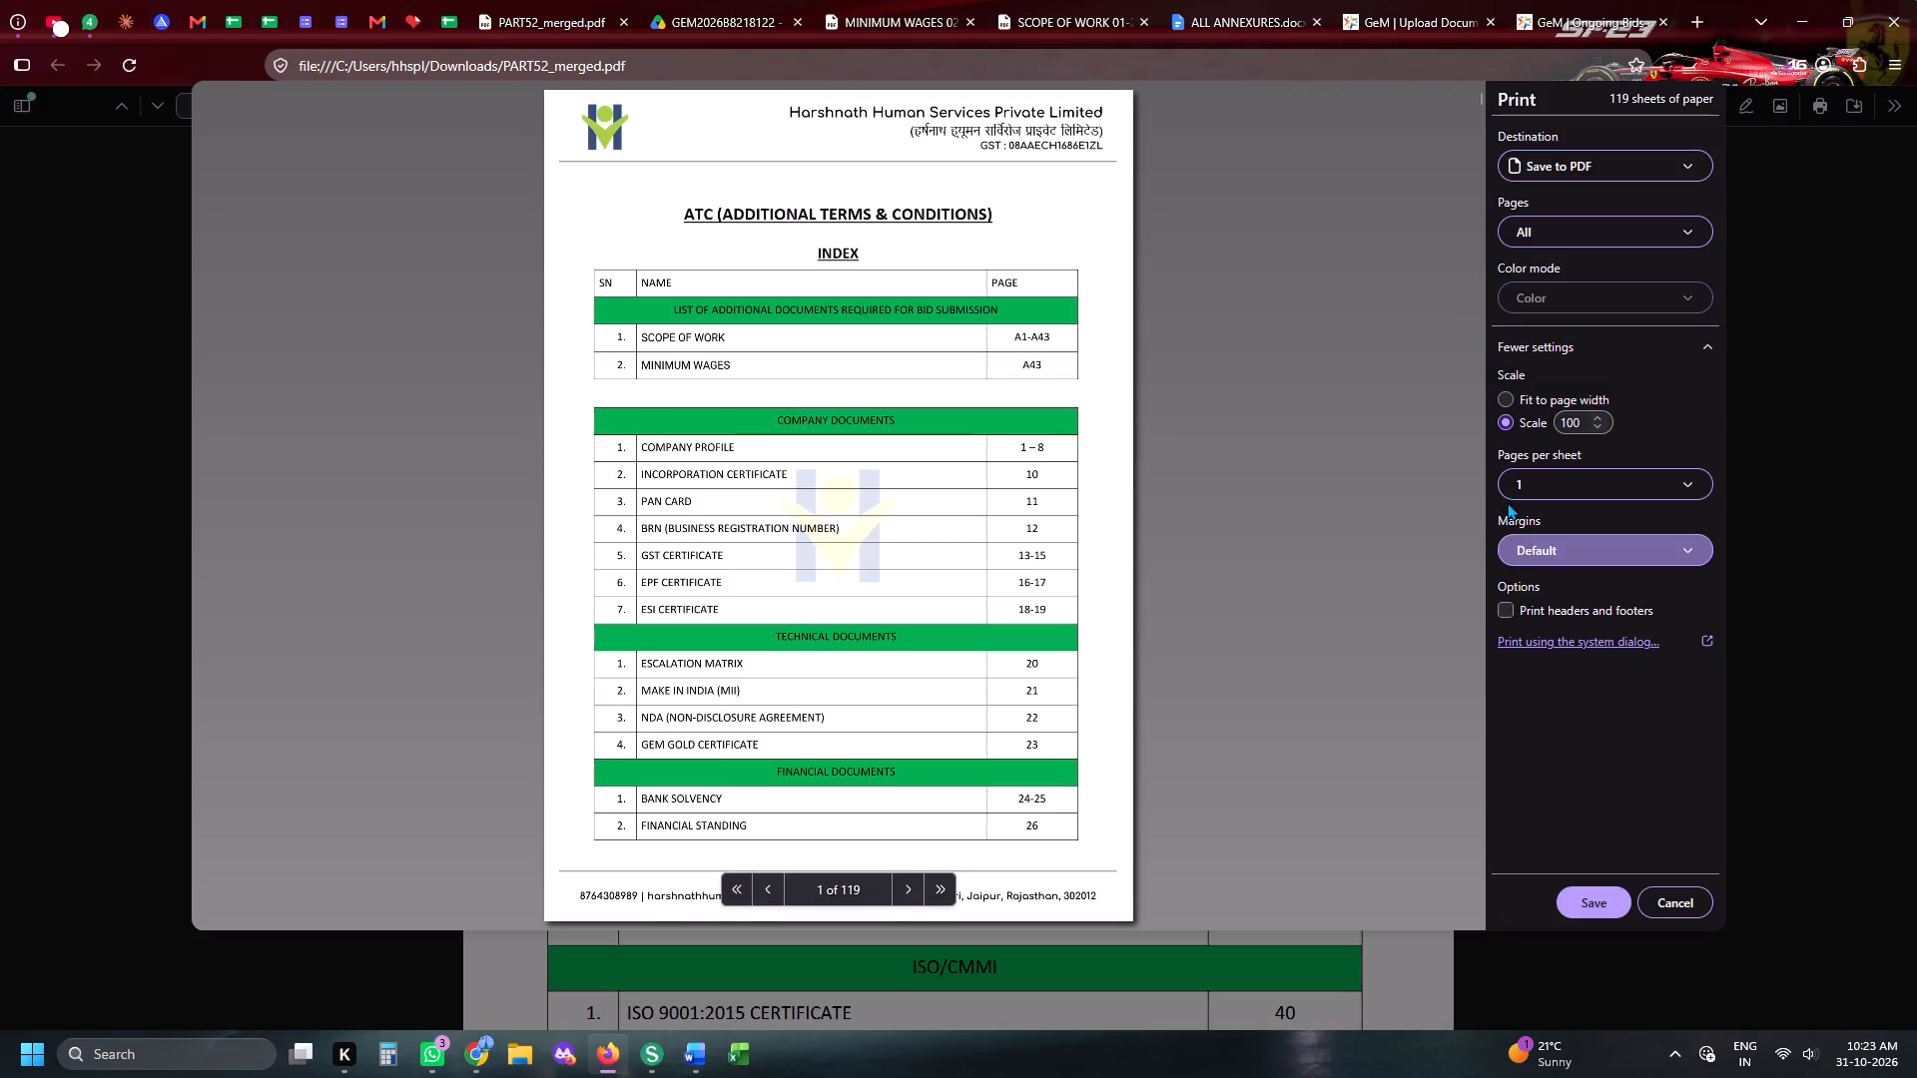
left_click(1510, 491)
left_click(1509, 543)
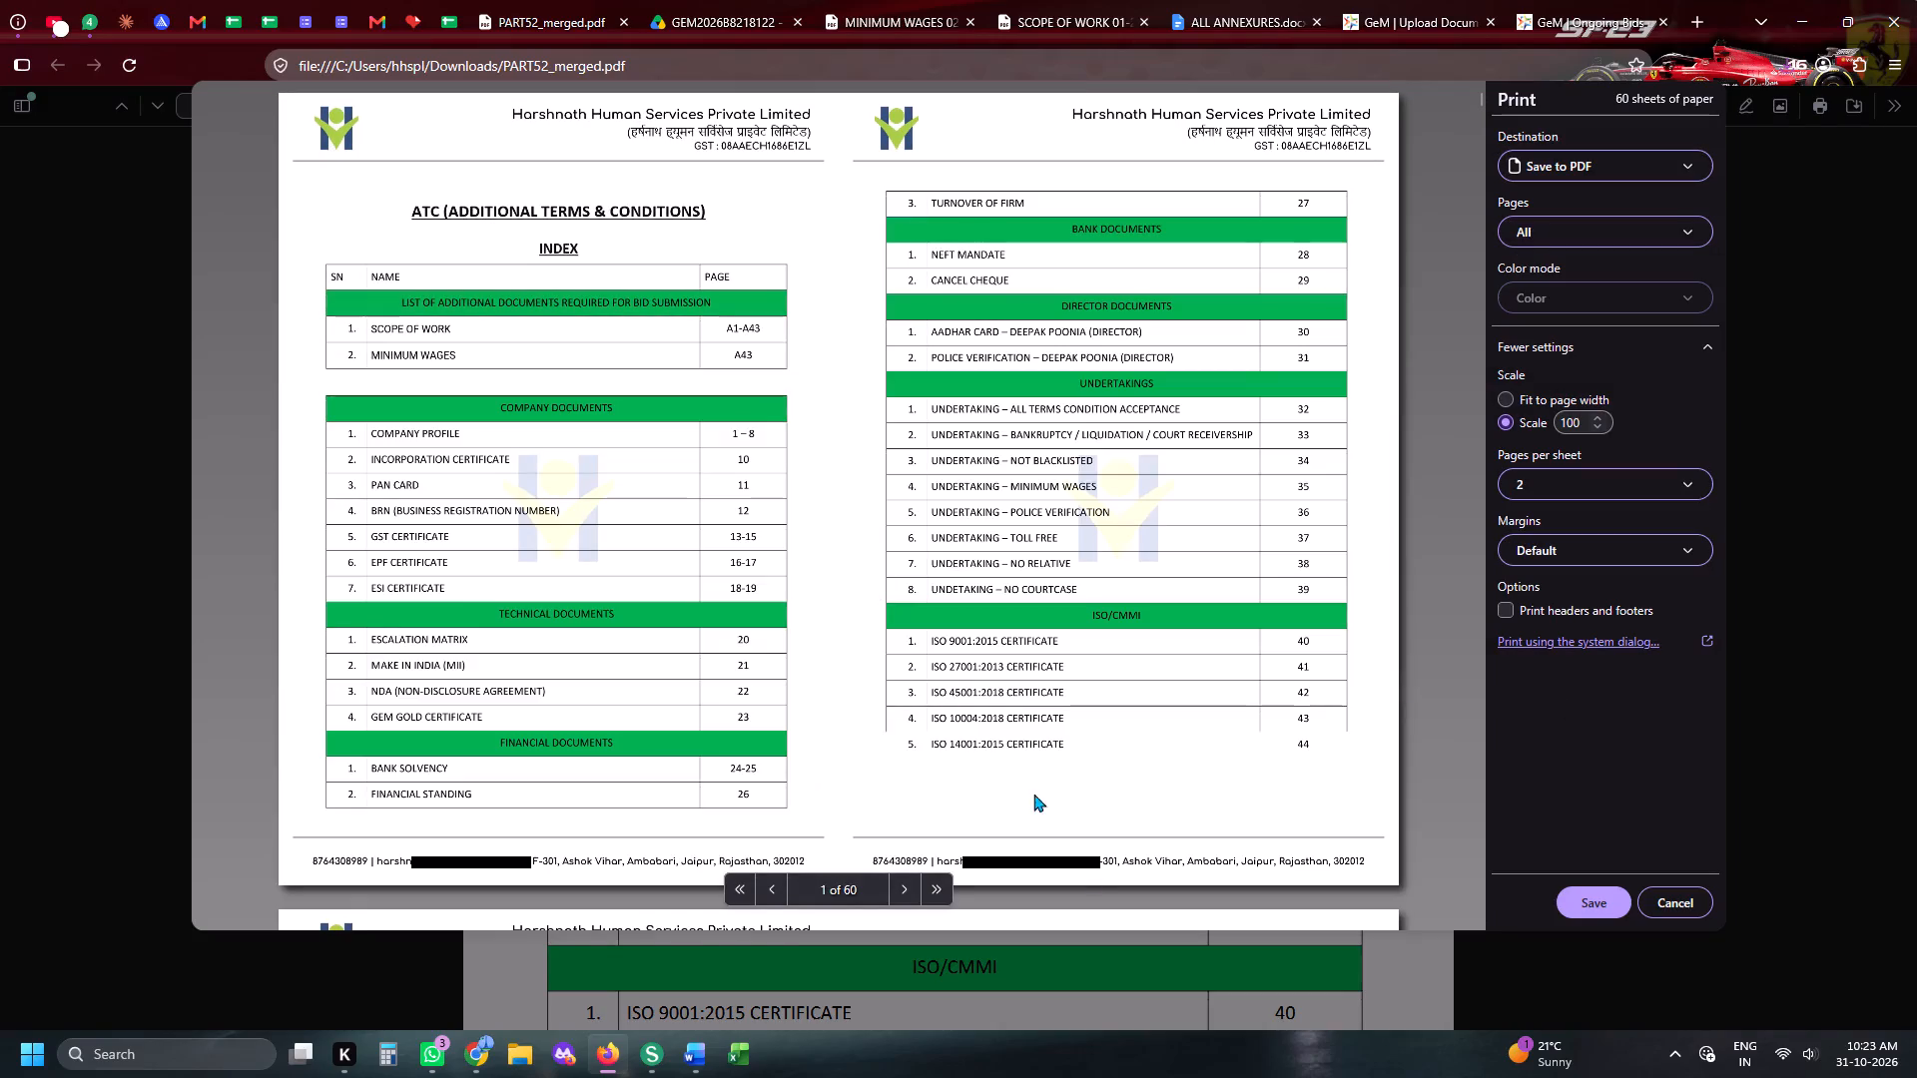
Save the print output as PART52_merged in the Downloads folder, replacing the existing file.
left_click(1596, 902)
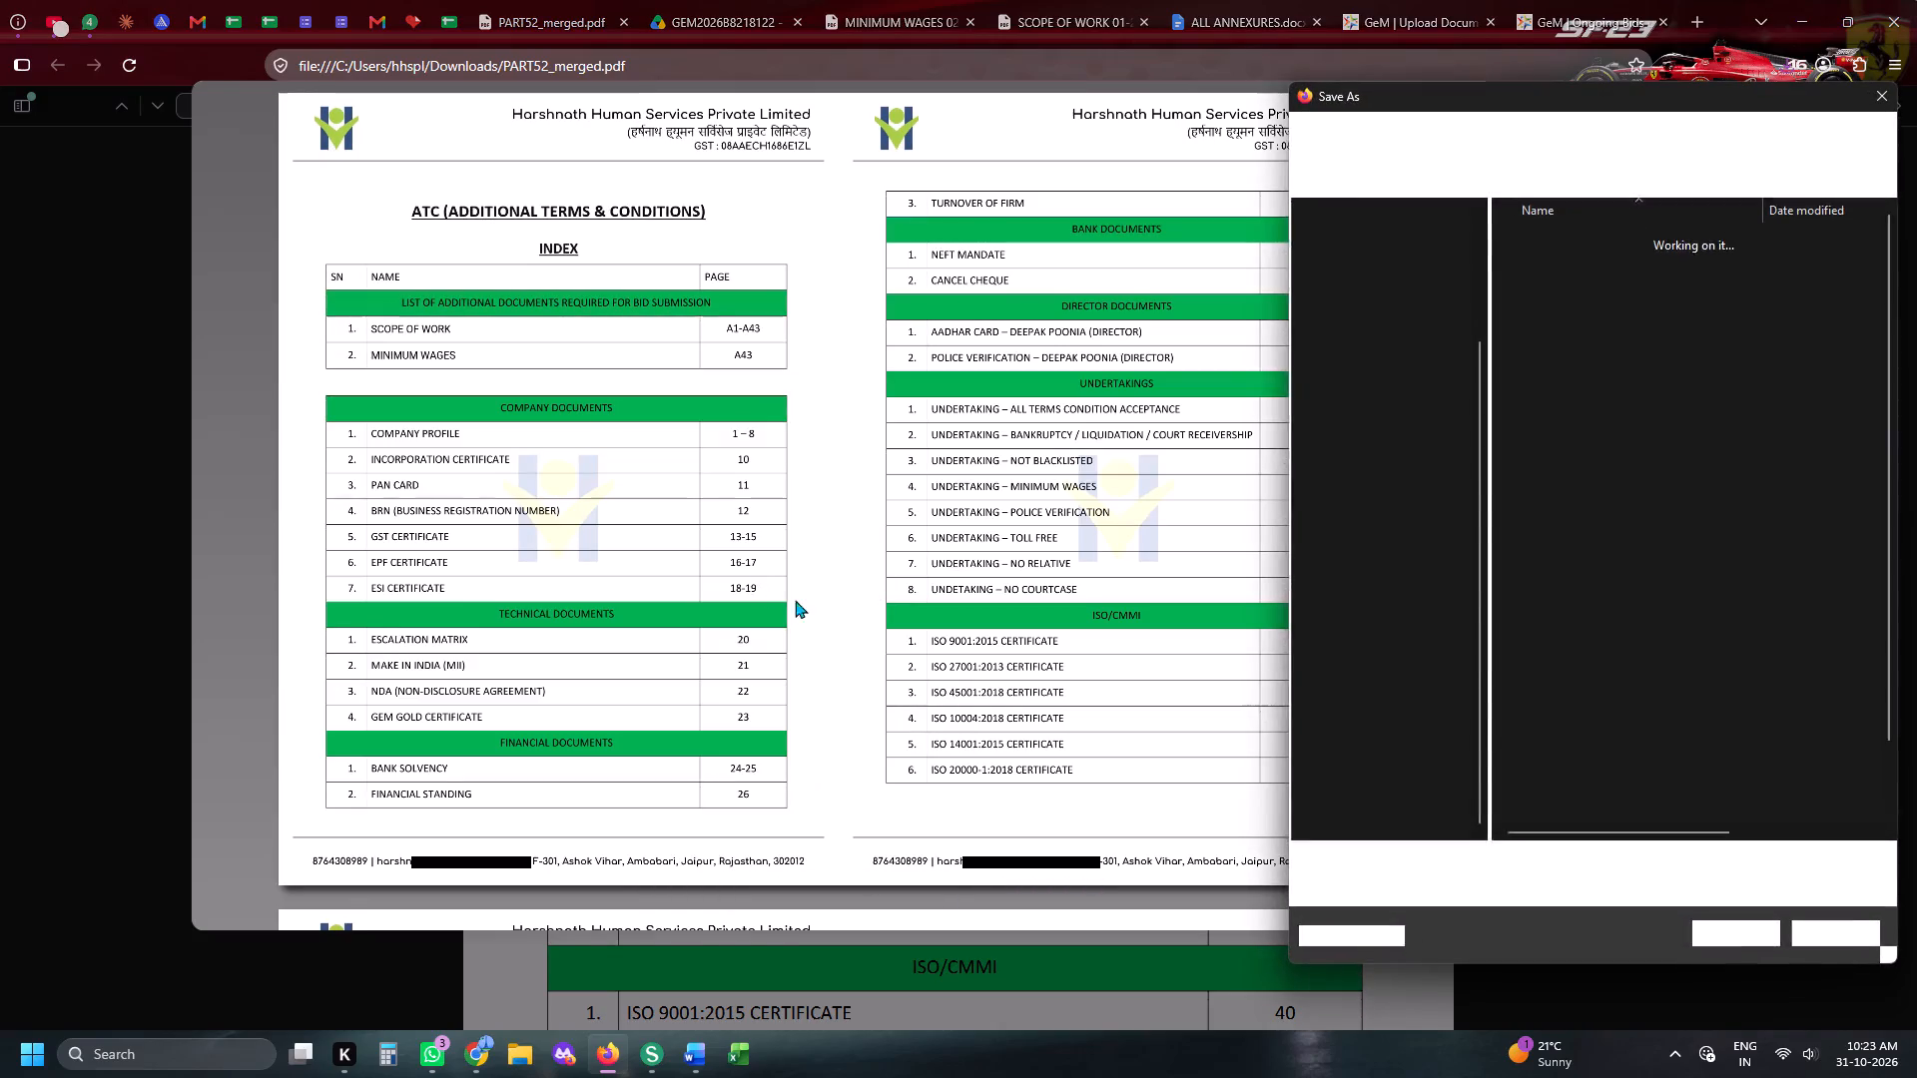
scroll(1347, 457, "up", 4)
left_click(1339, 318)
left_click(1349, 339)
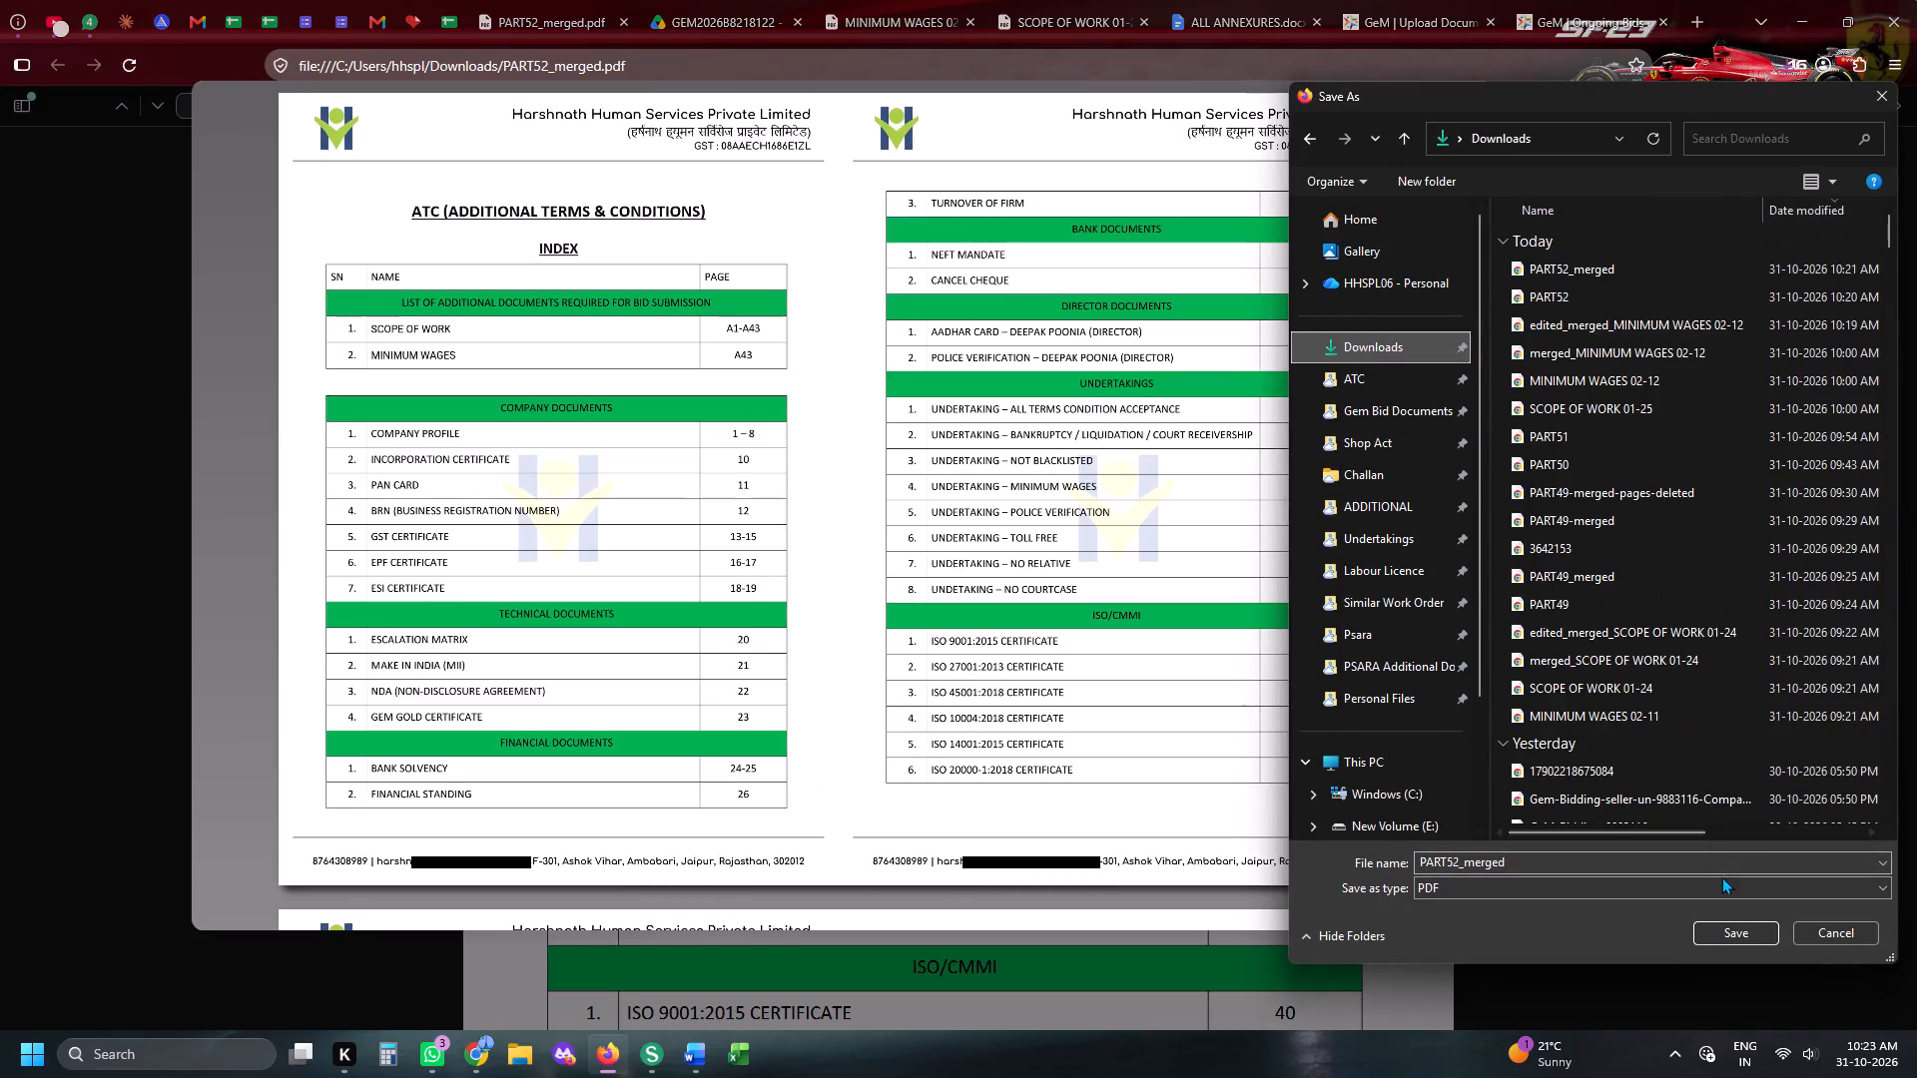
left_click(1739, 938)
left_click(988, 518)
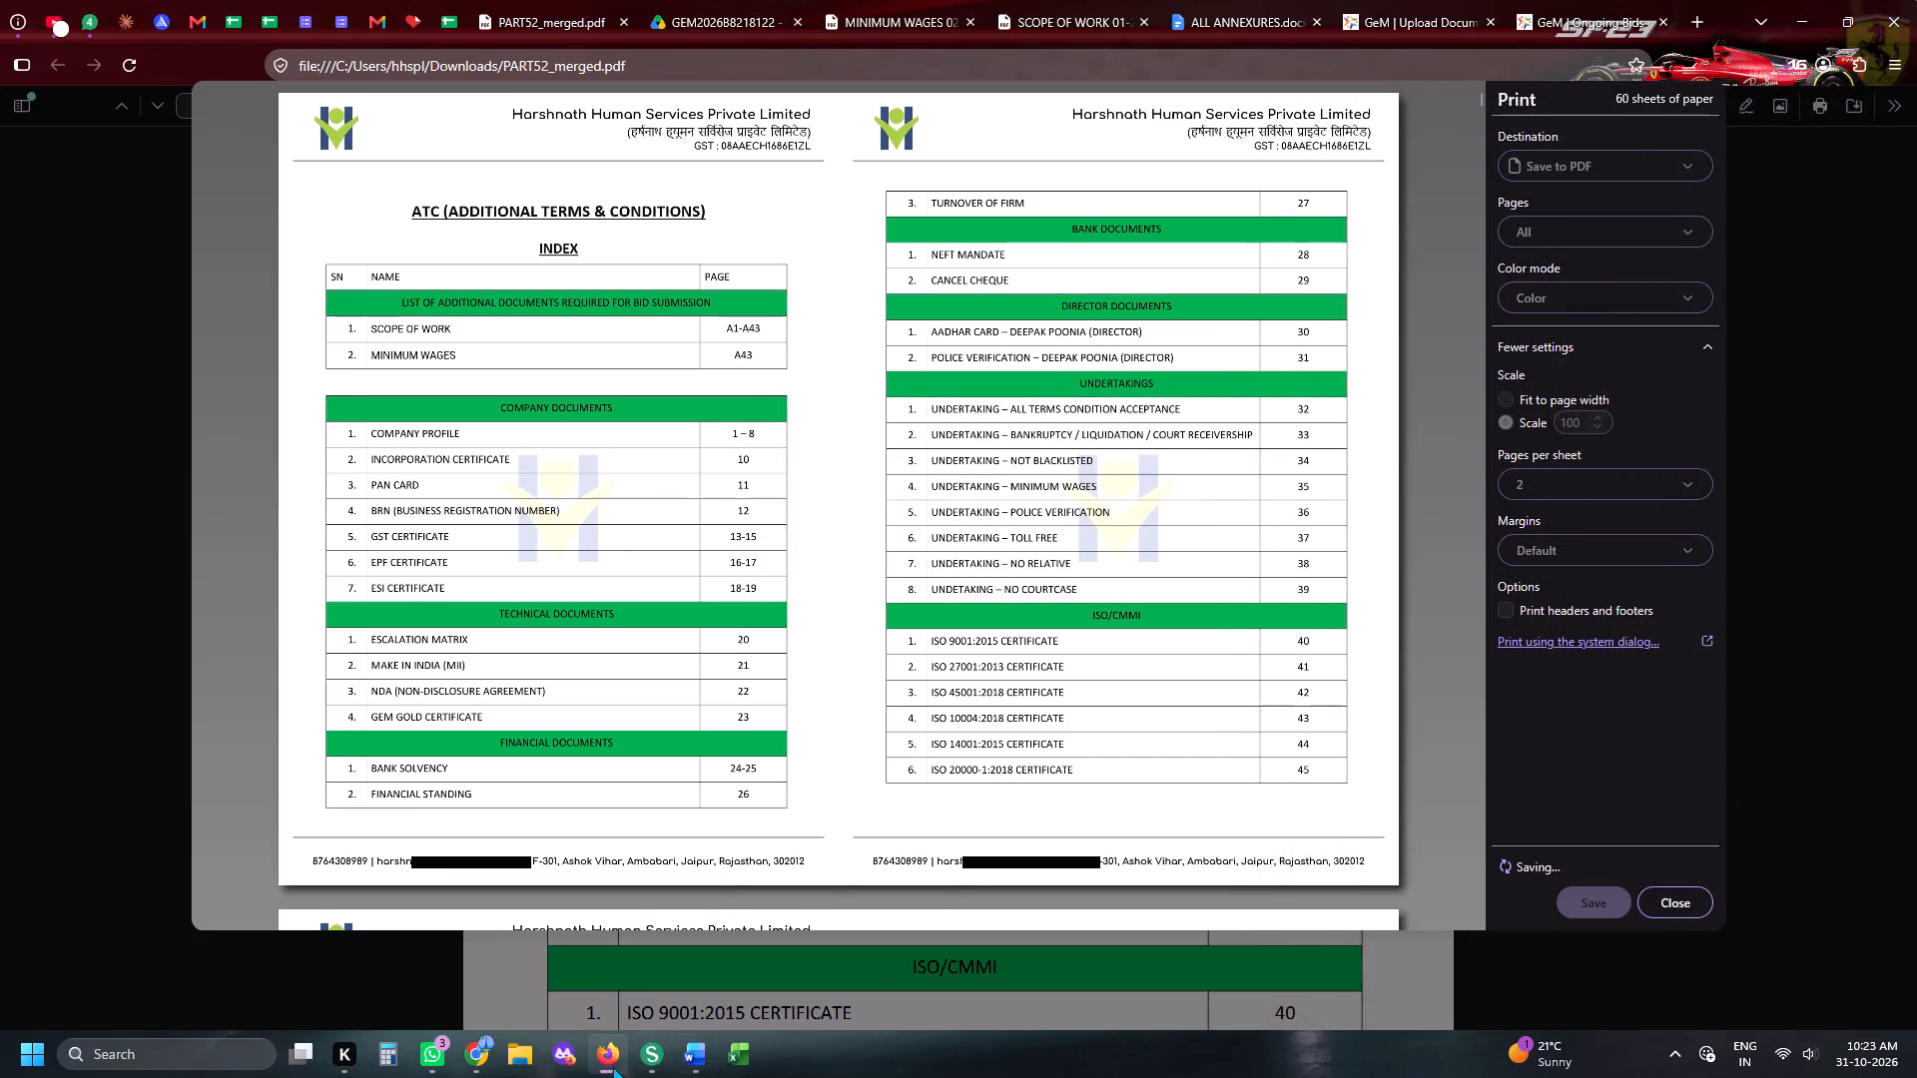
Switch to the iLovePDF page with the merged PDF.
left_click(430, 0)
left_click(411, 0)
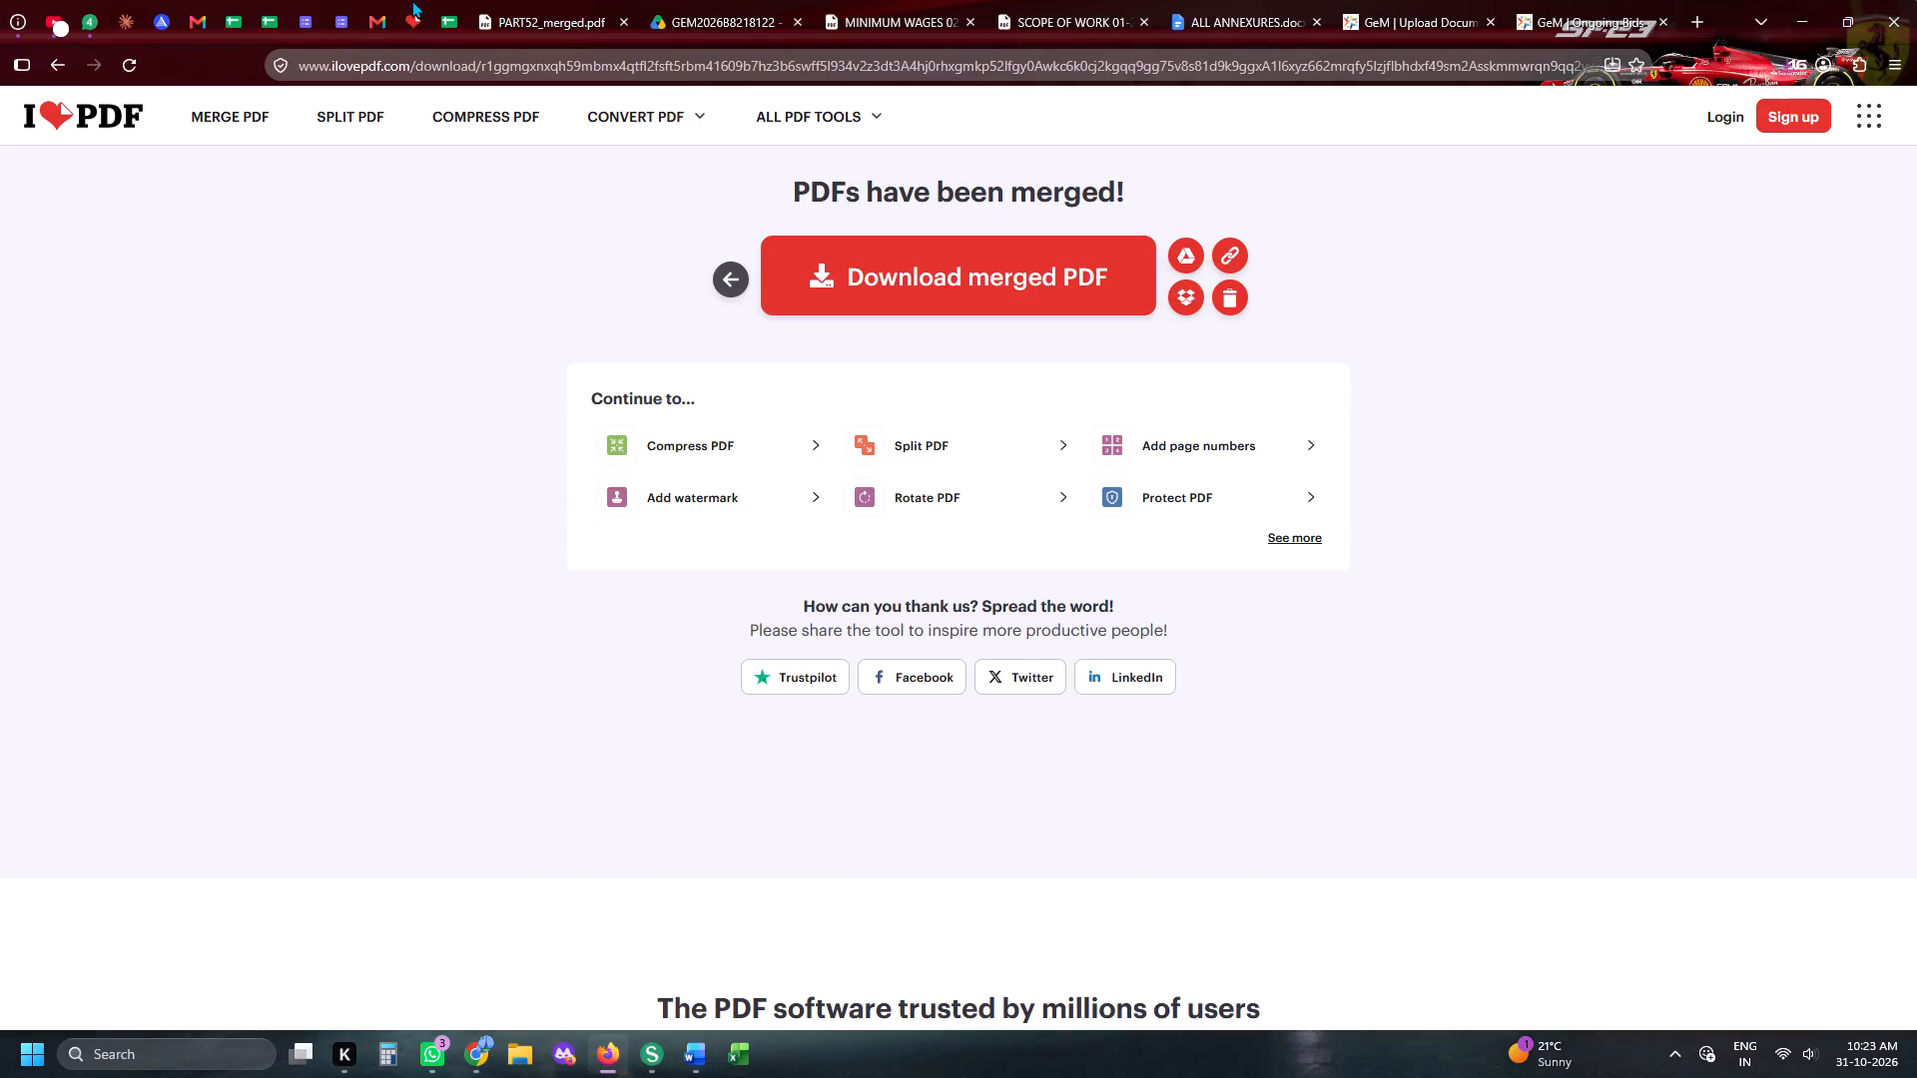
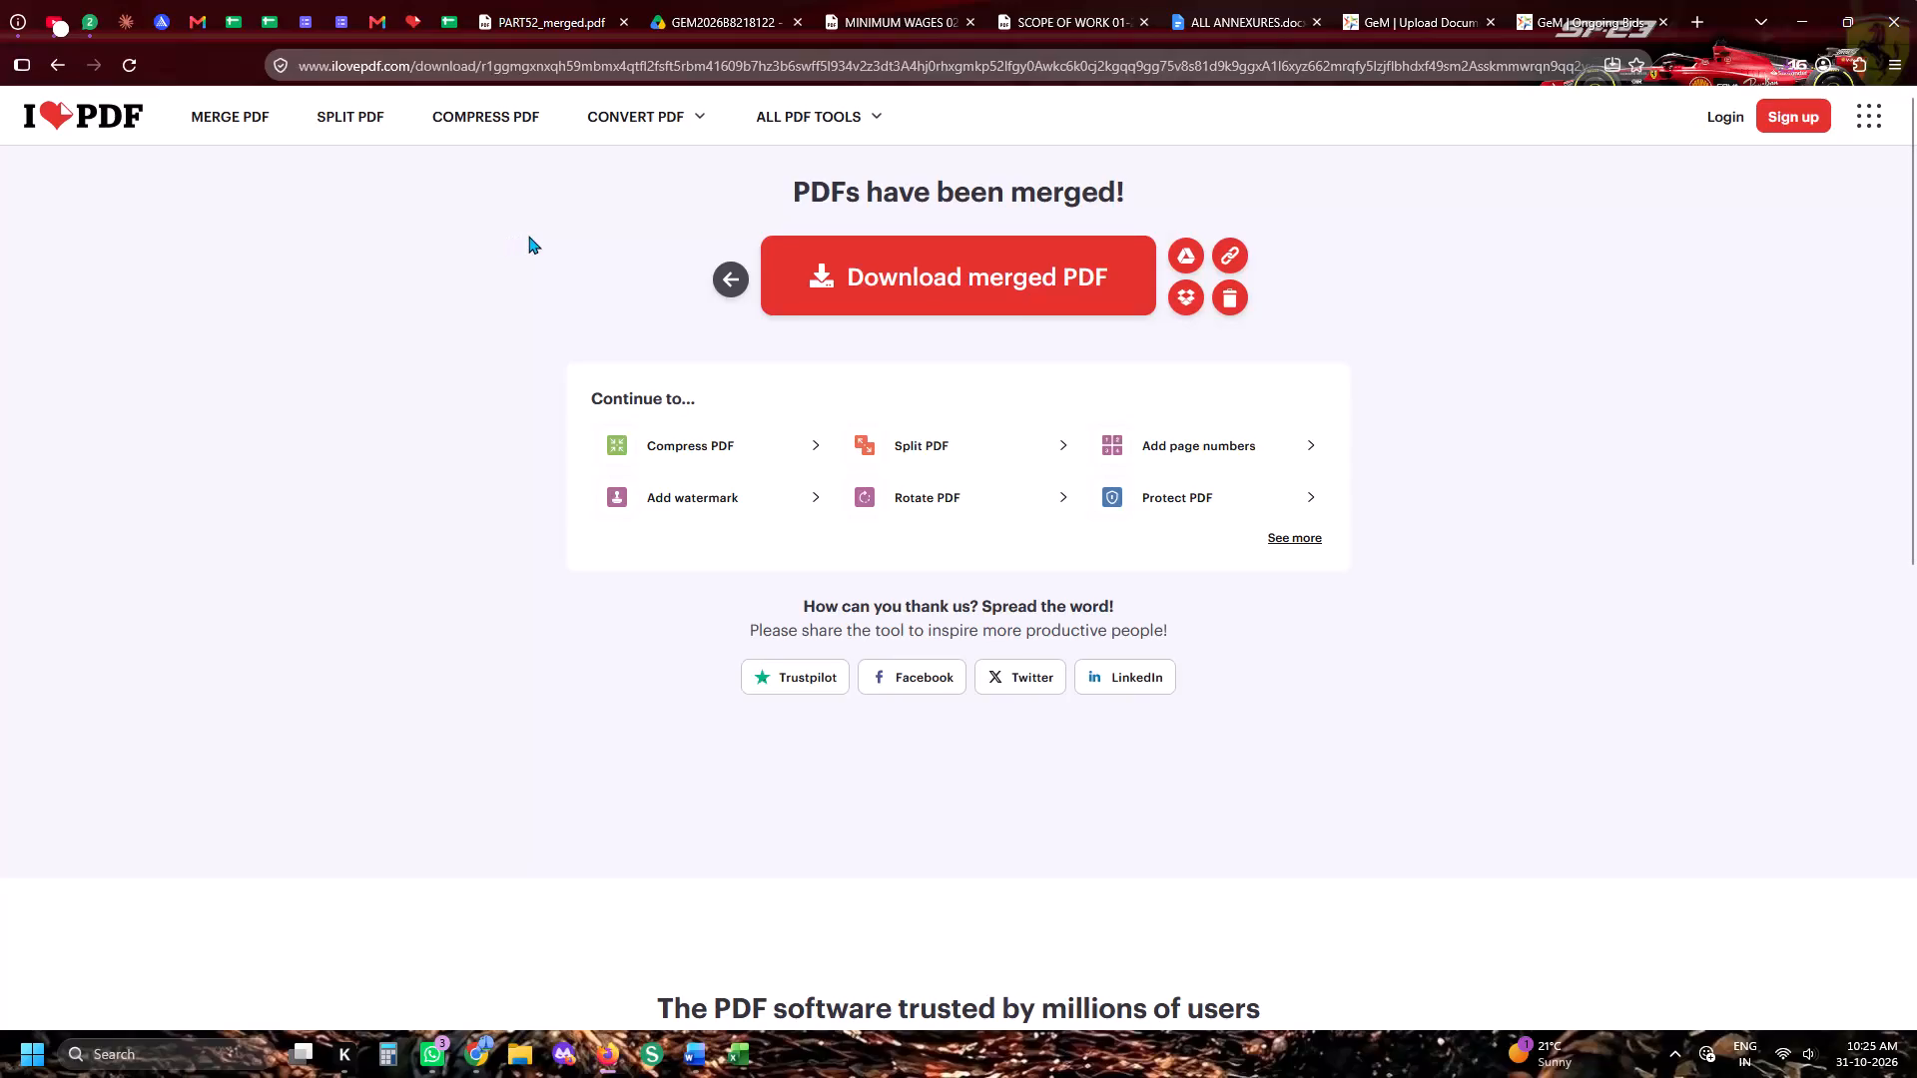
Switch back to the open PART52_merged.pdf document.
left_click(508, 0)
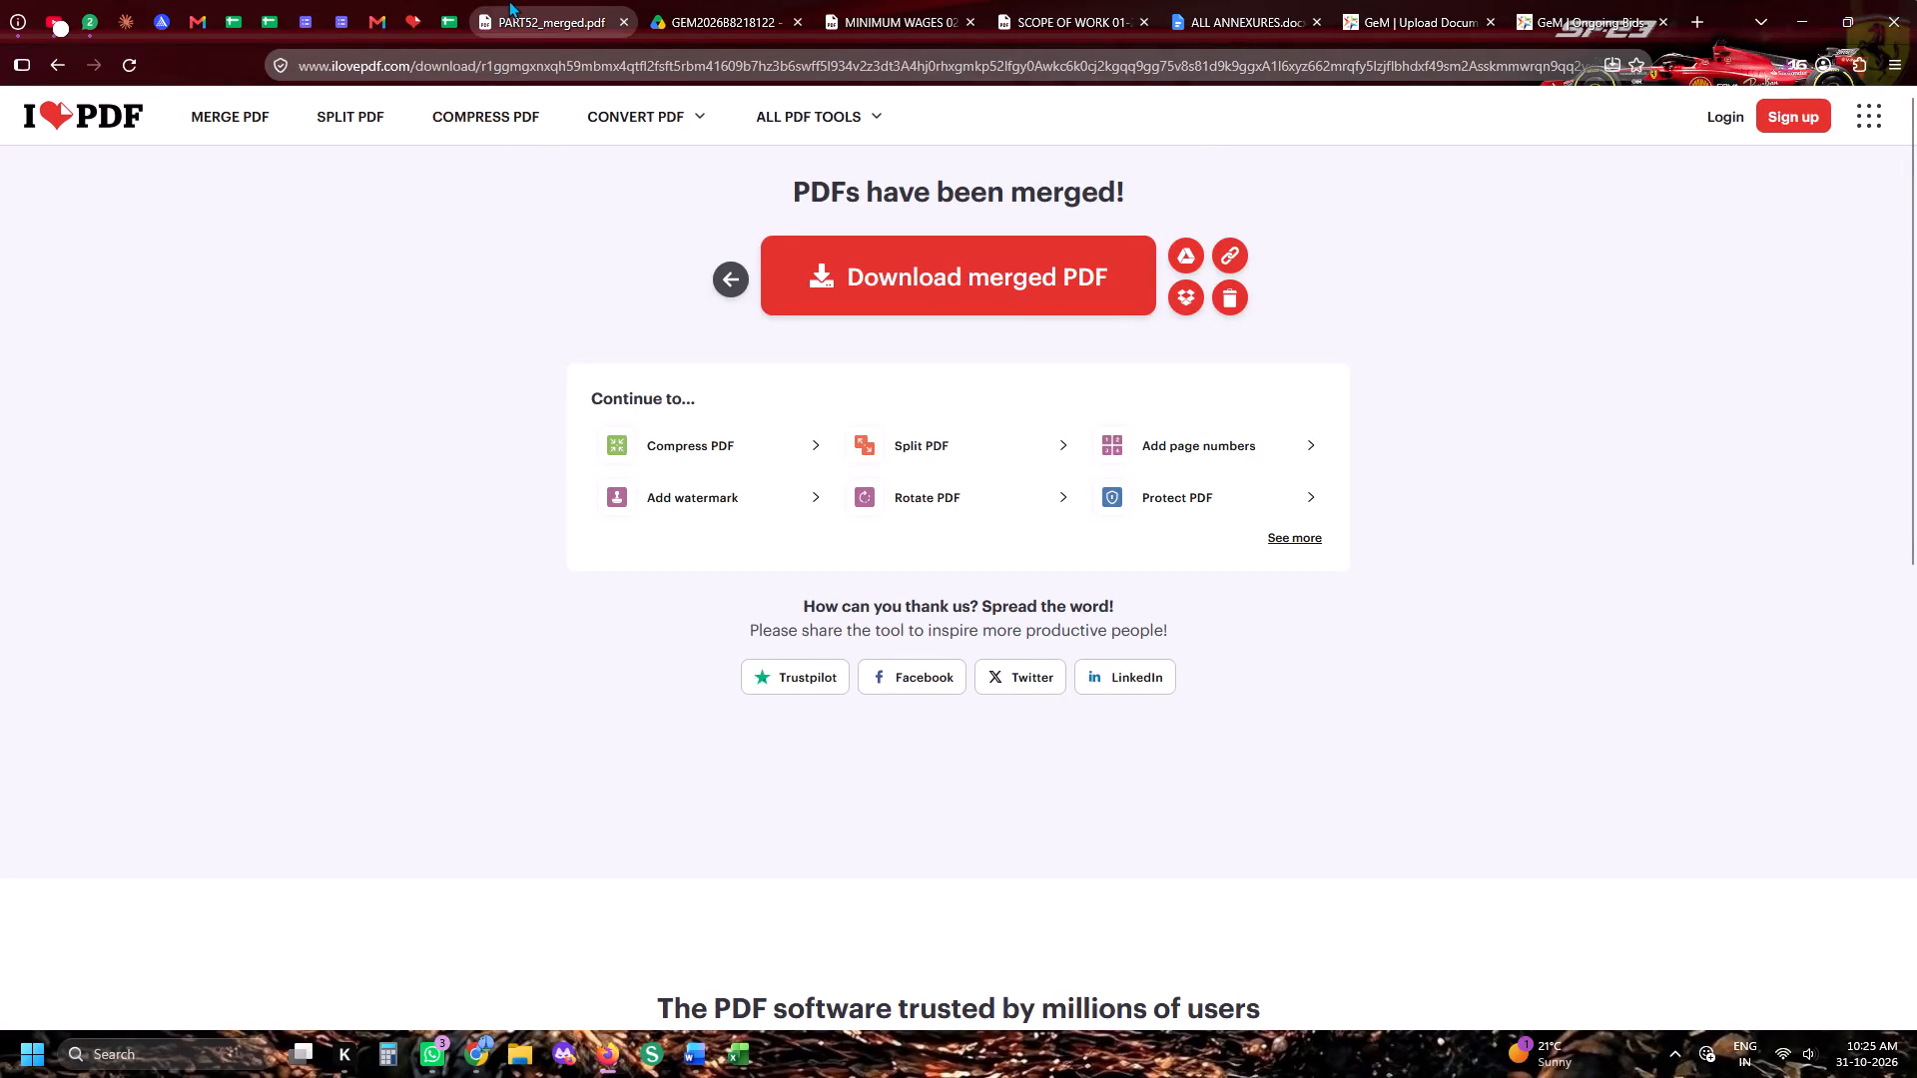
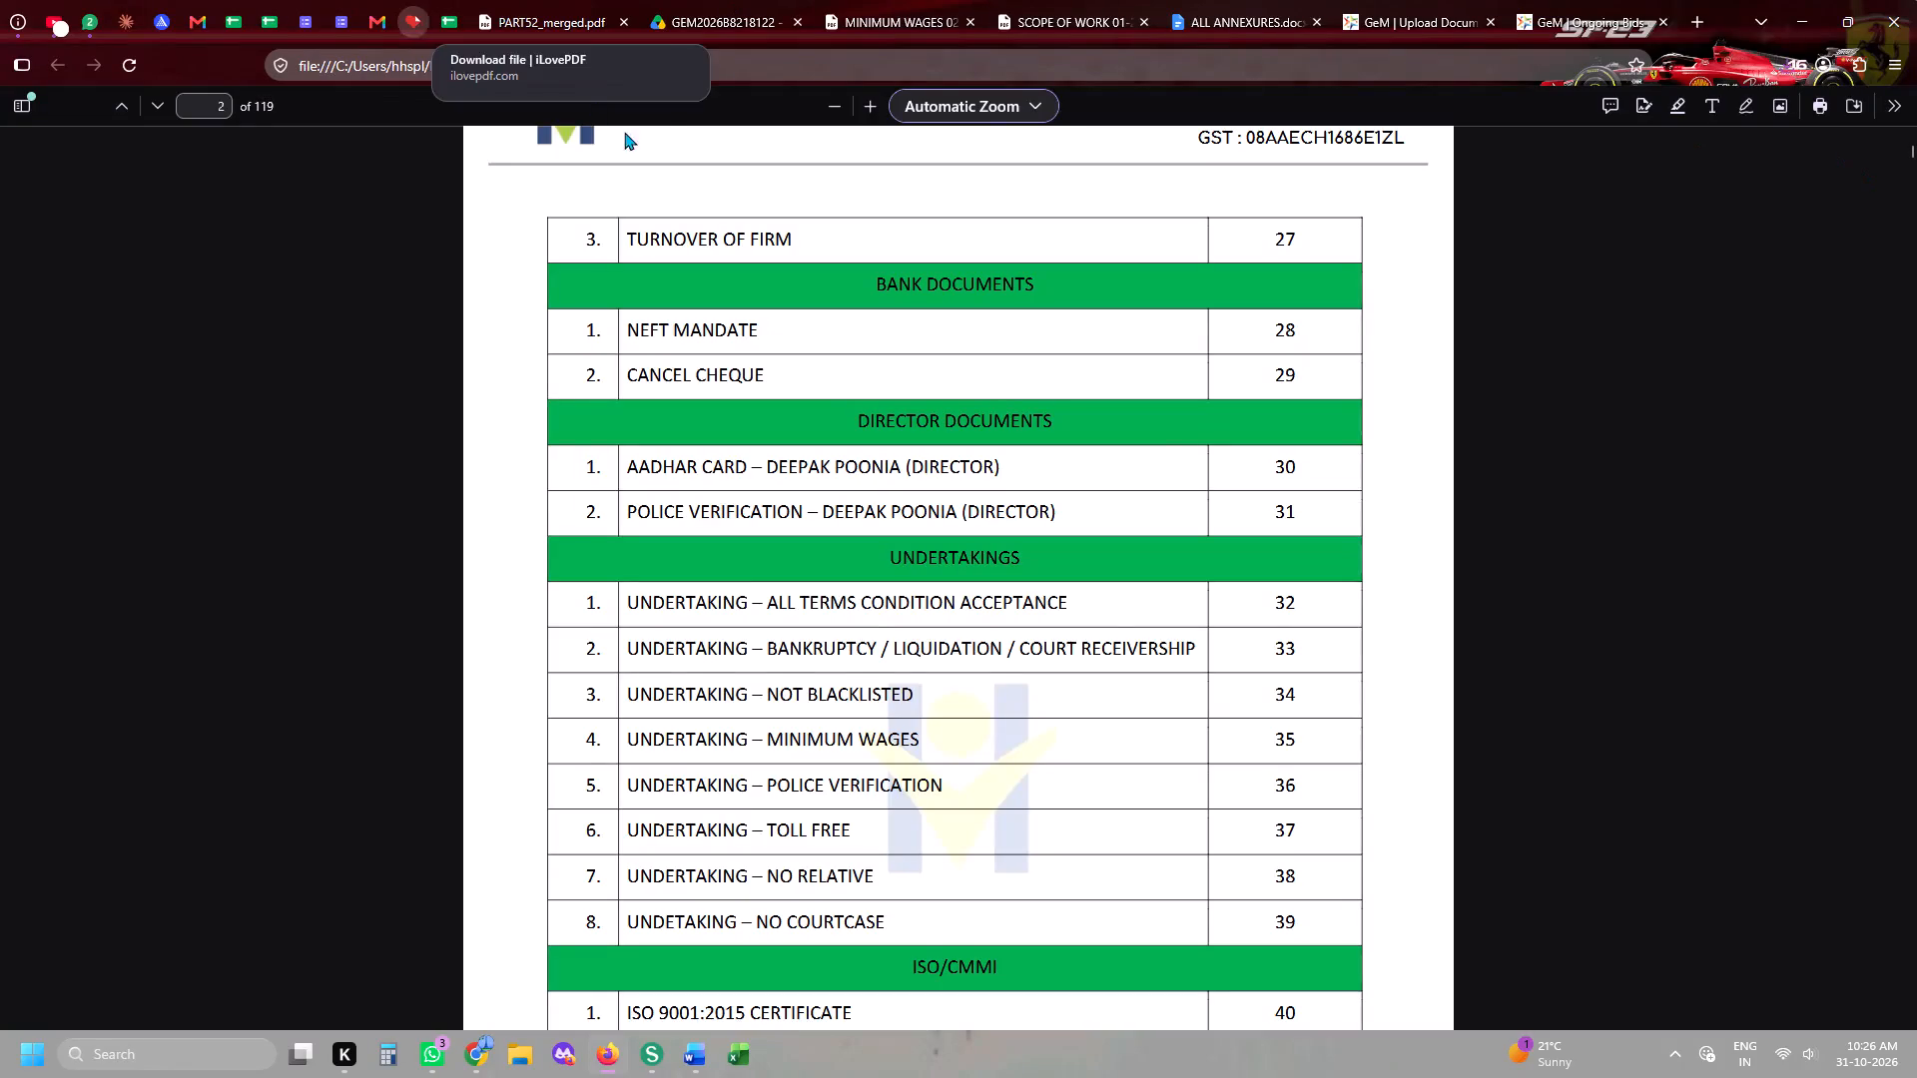
Switch to the iLovePDF download page and open its Compress PDF tool.
left_click(410, 4)
left_click(429, 113)
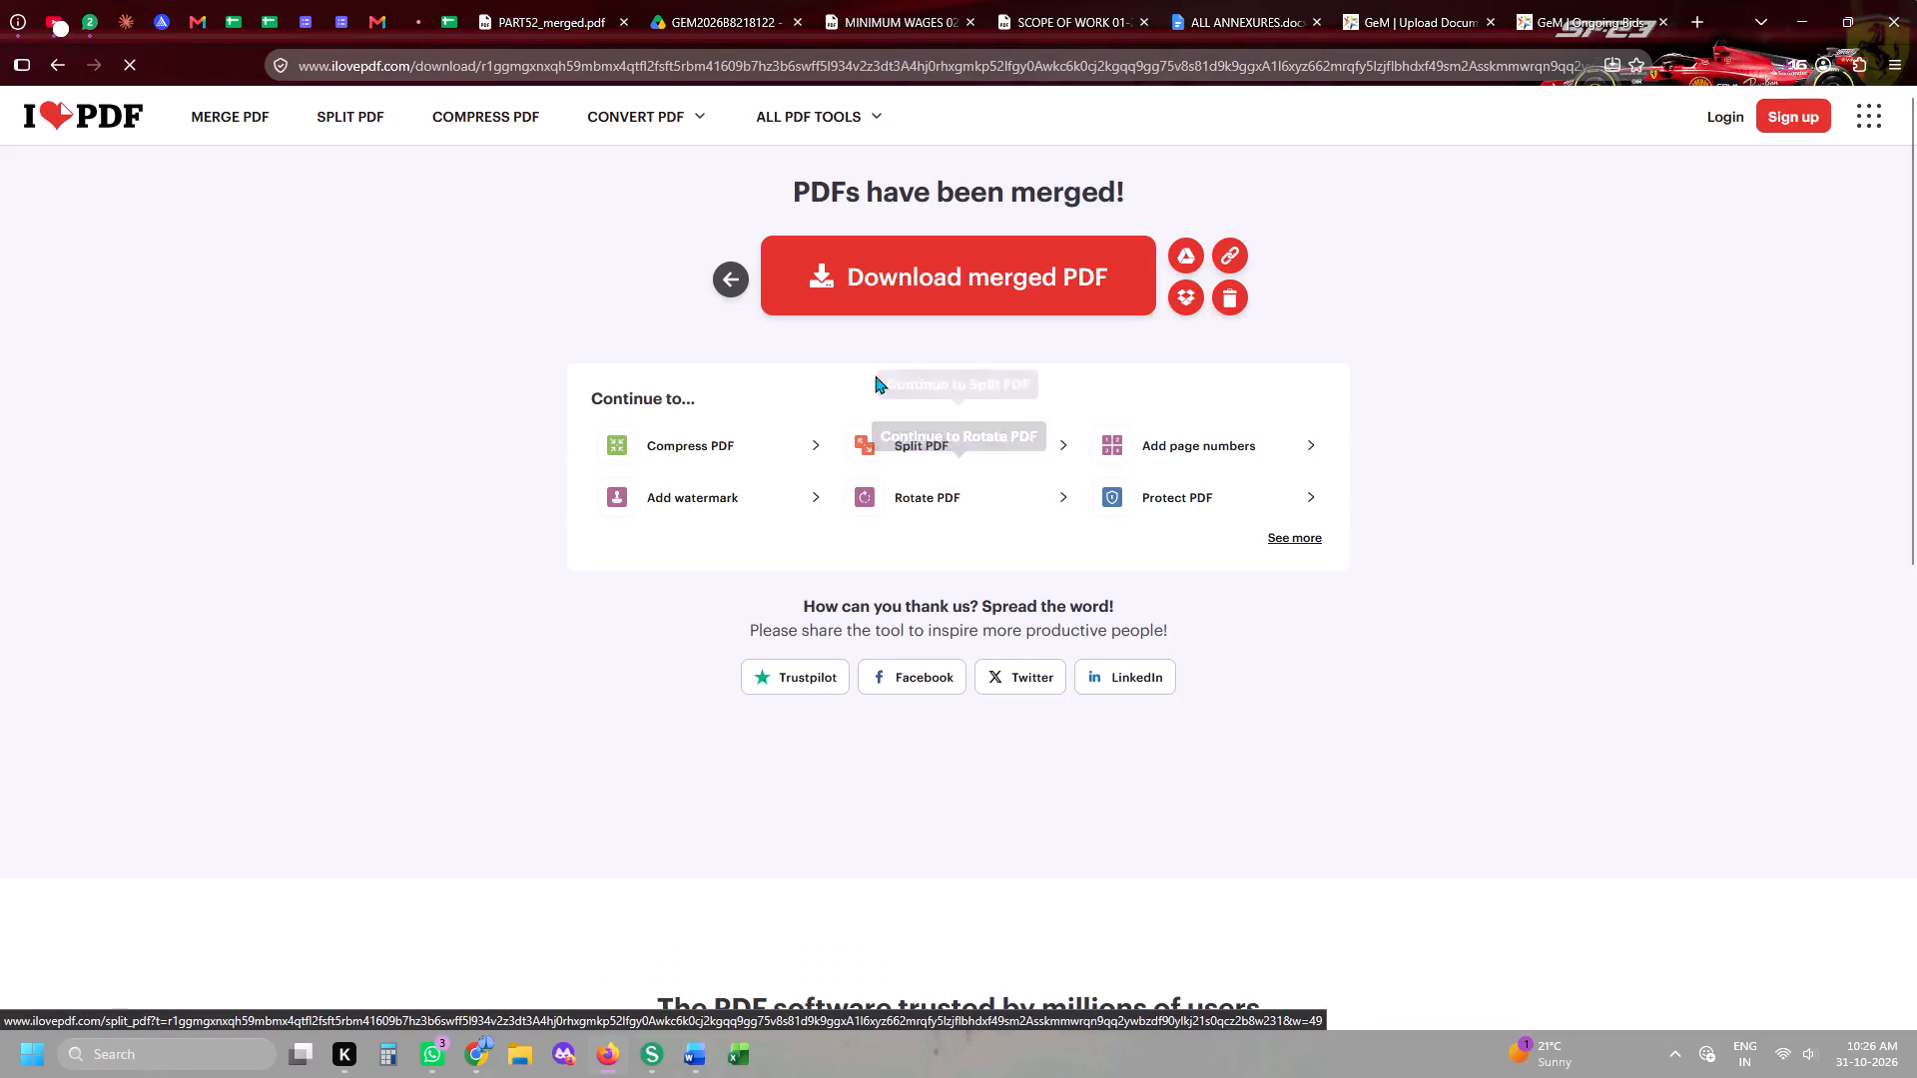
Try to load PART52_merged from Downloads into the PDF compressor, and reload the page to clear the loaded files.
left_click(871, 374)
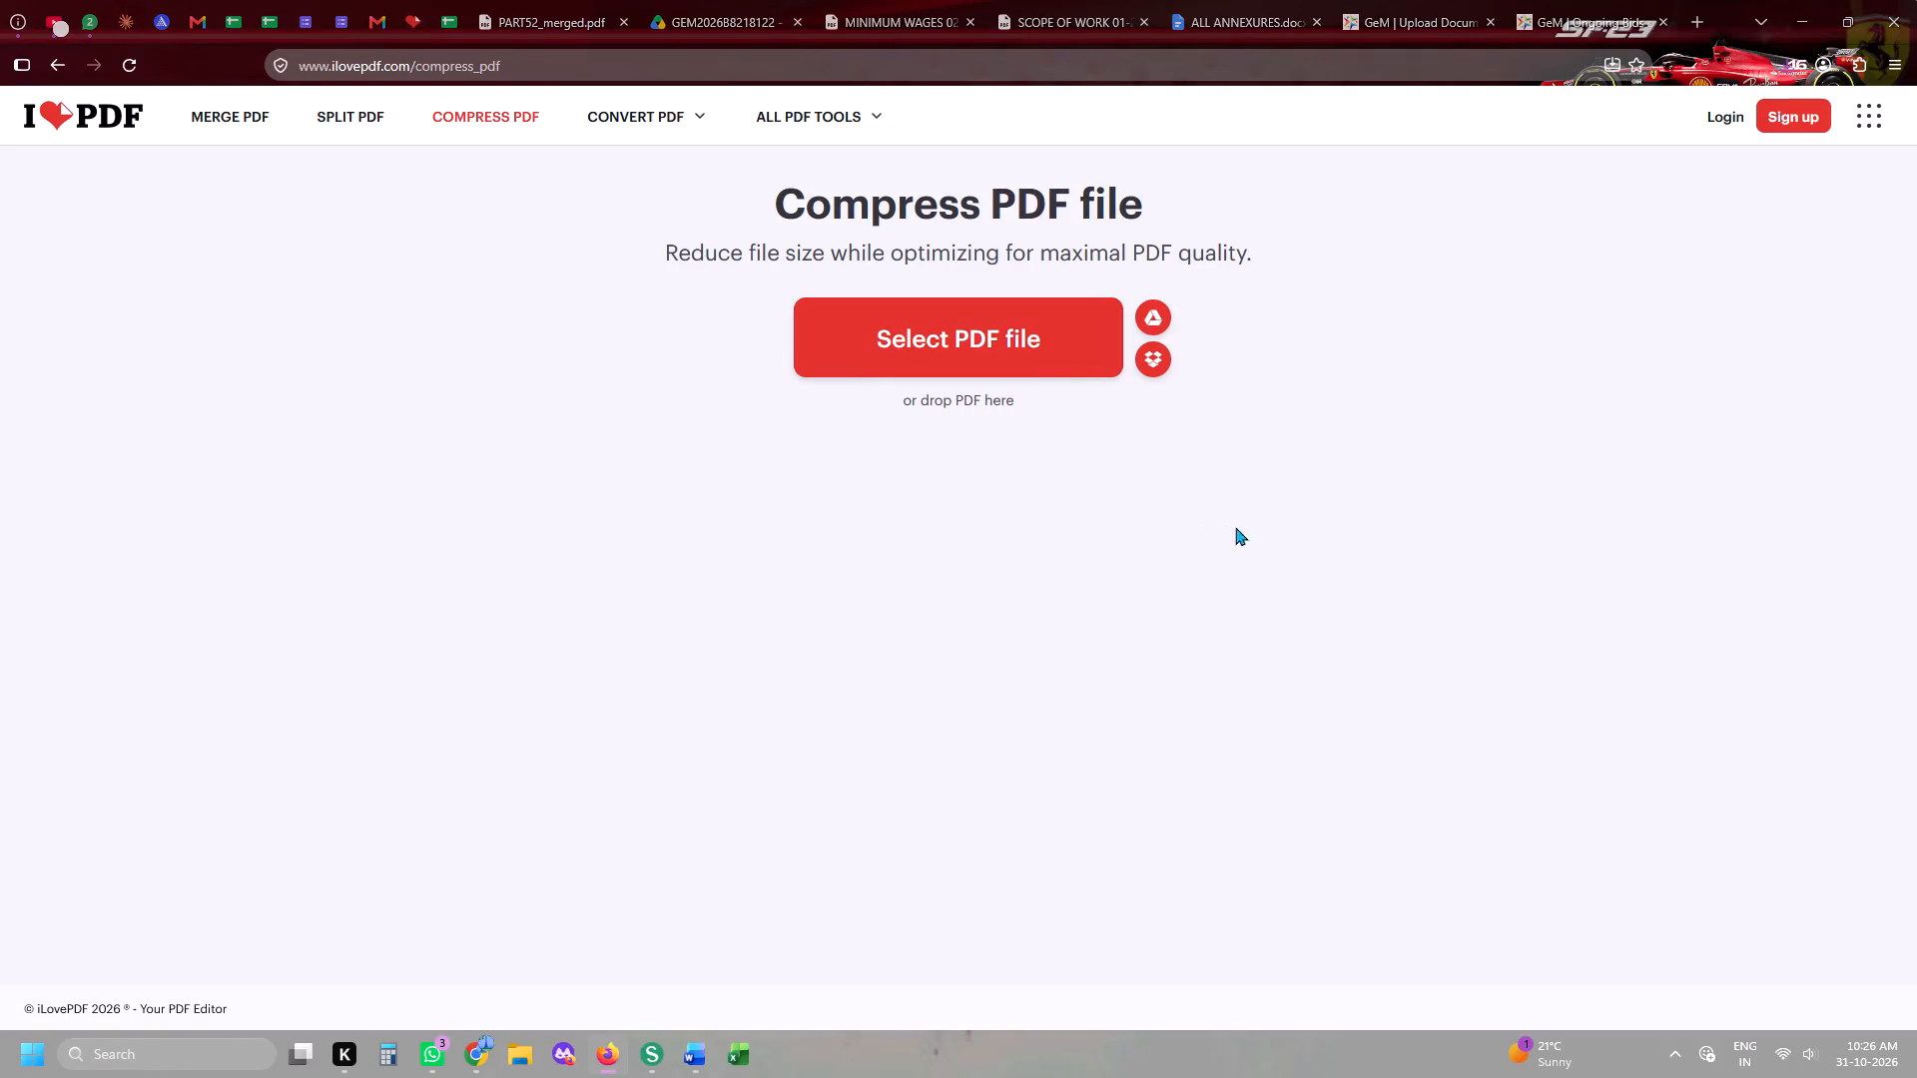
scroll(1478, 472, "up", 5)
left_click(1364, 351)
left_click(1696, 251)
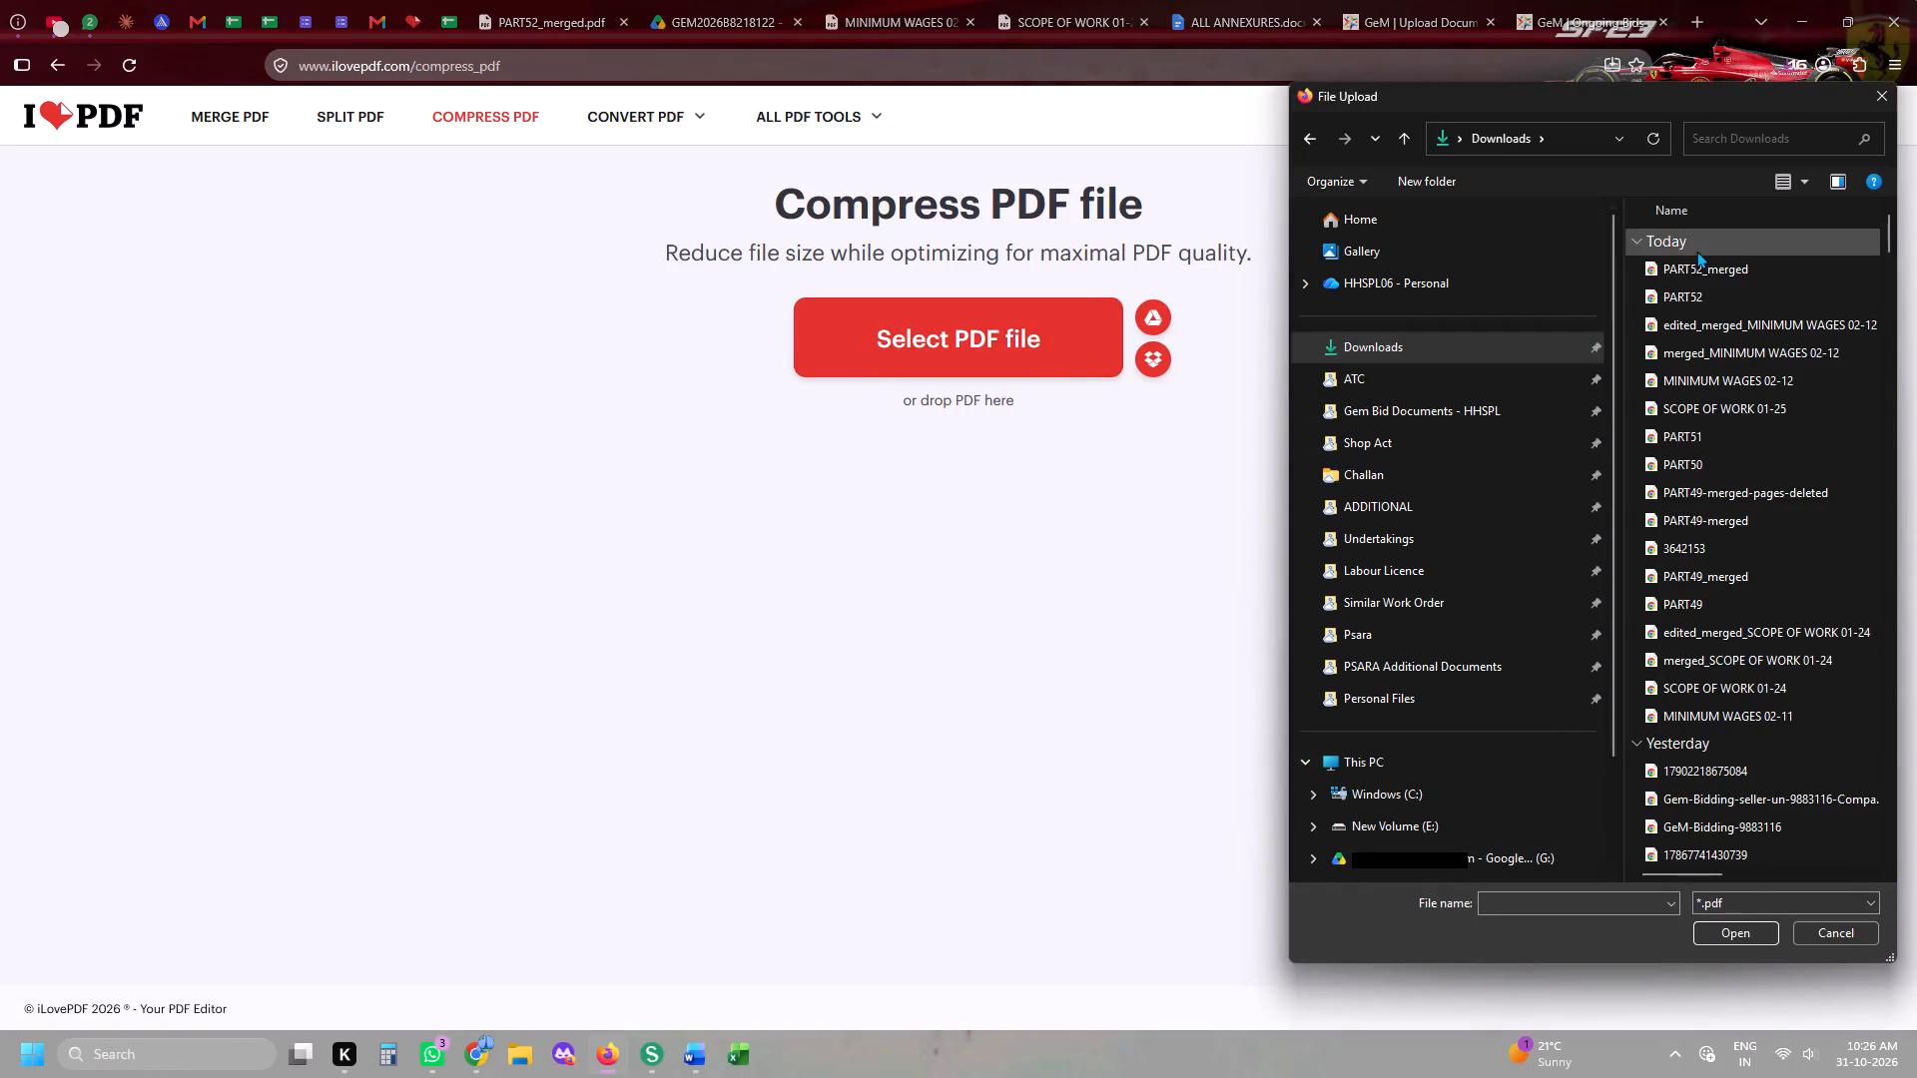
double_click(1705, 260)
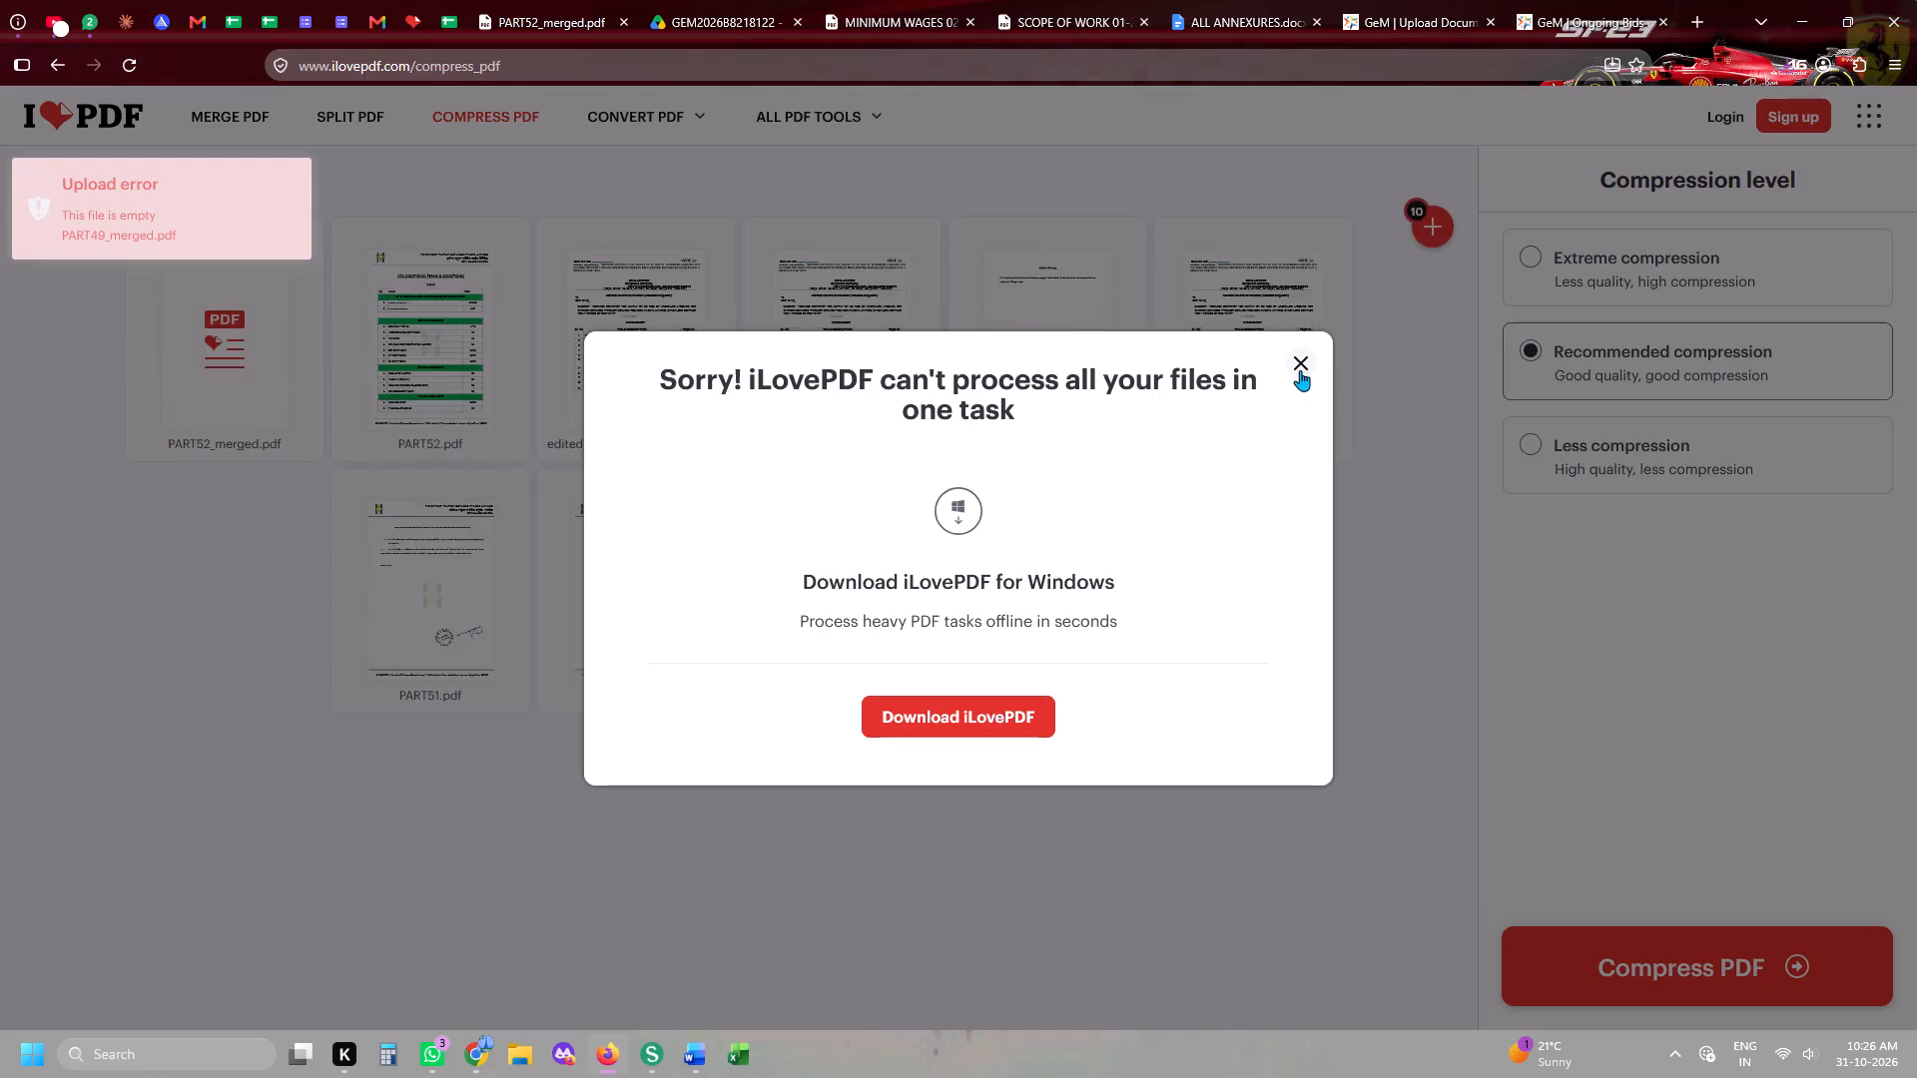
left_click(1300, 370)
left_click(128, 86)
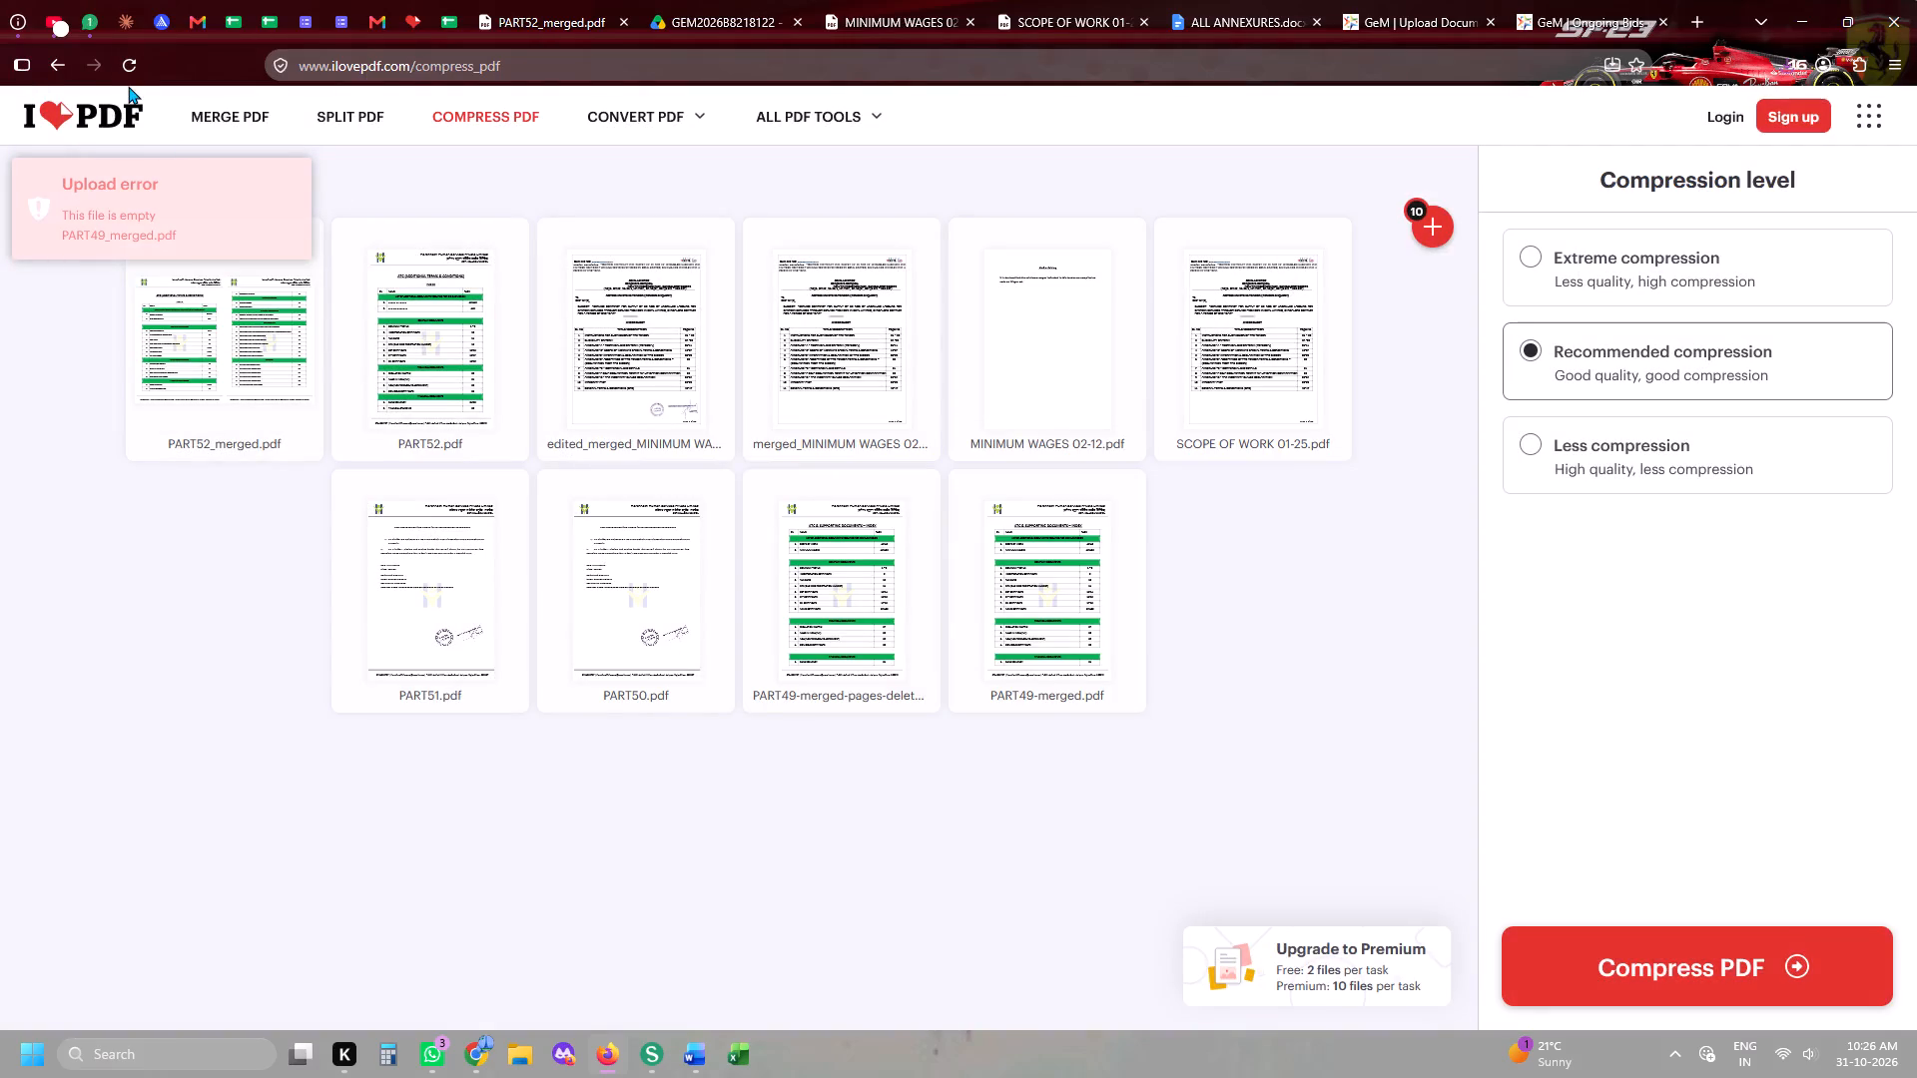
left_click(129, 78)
Load only PART52_merged from Downloads and compress it with the recommended compression level.
left_click(962, 299)
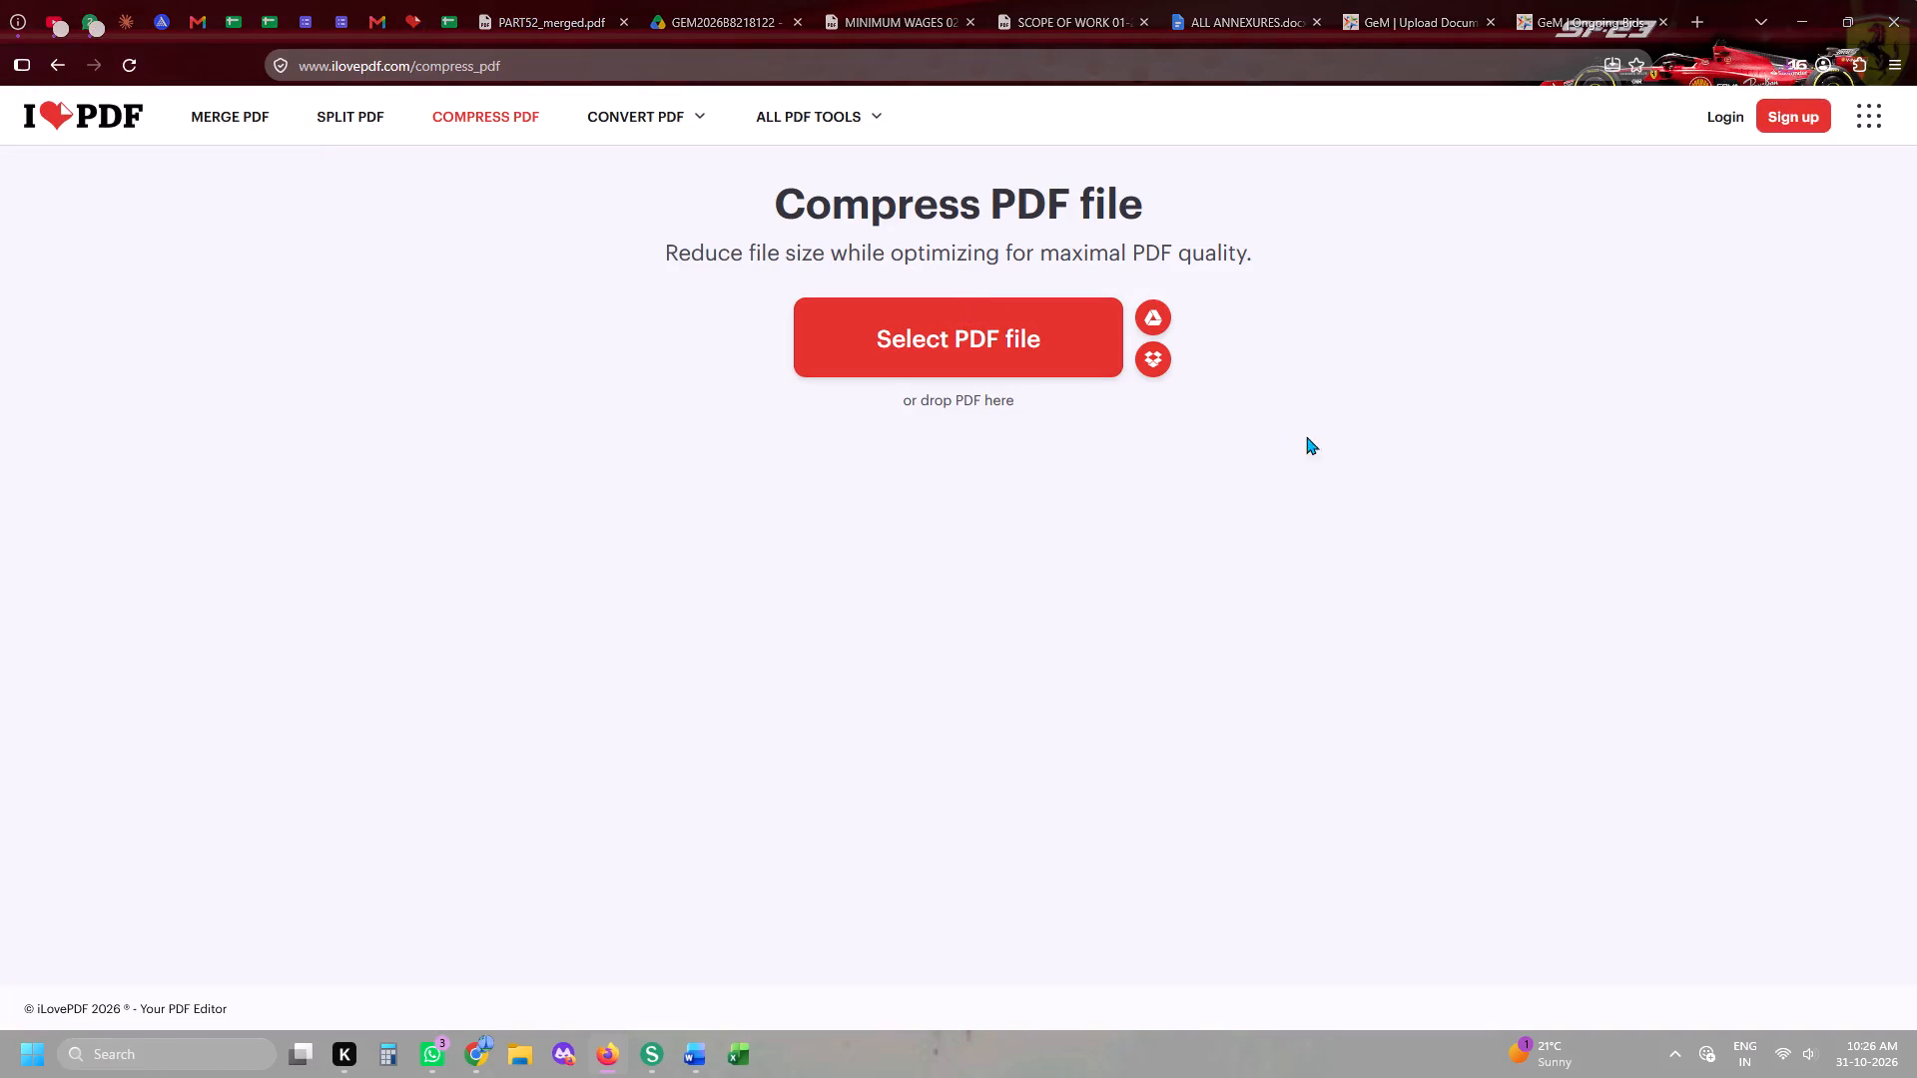
scroll(1356, 418, "up", 5)
double_click(1678, 270)
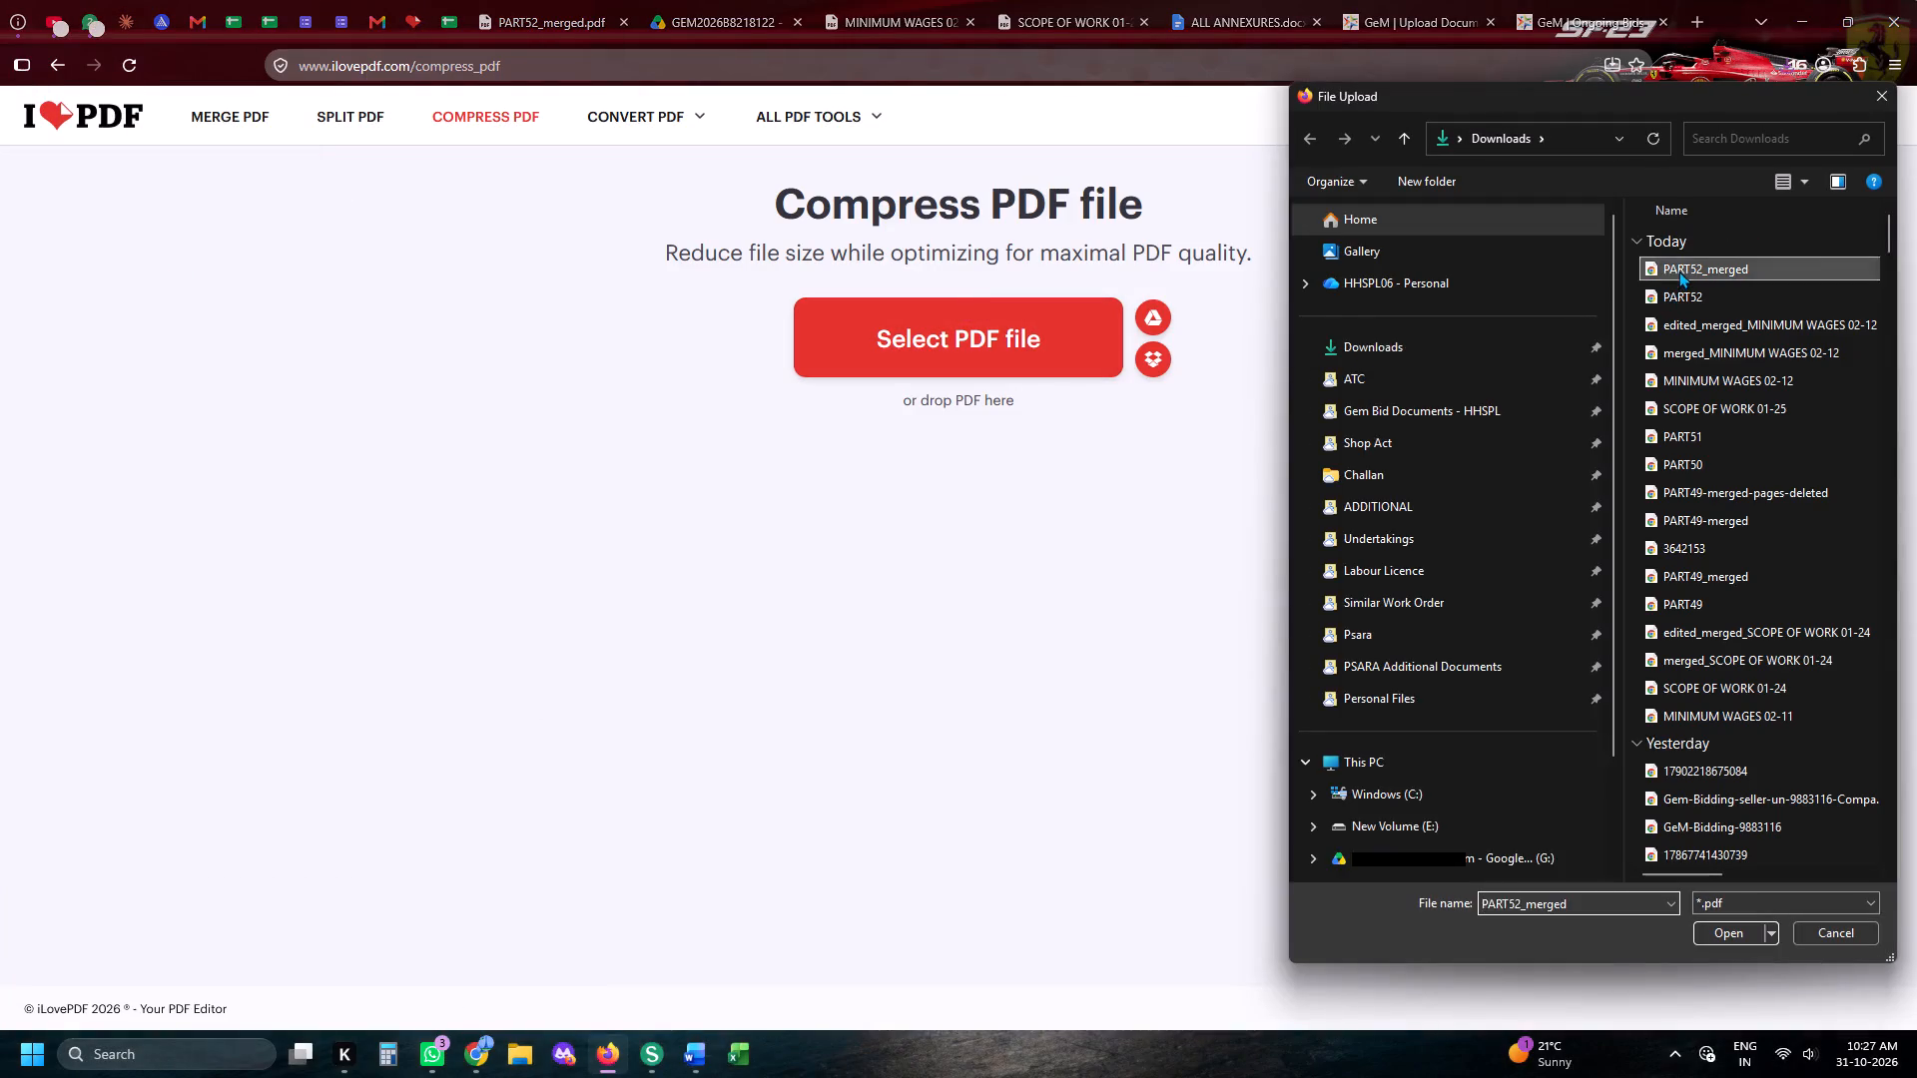
left_click(1641, 944)
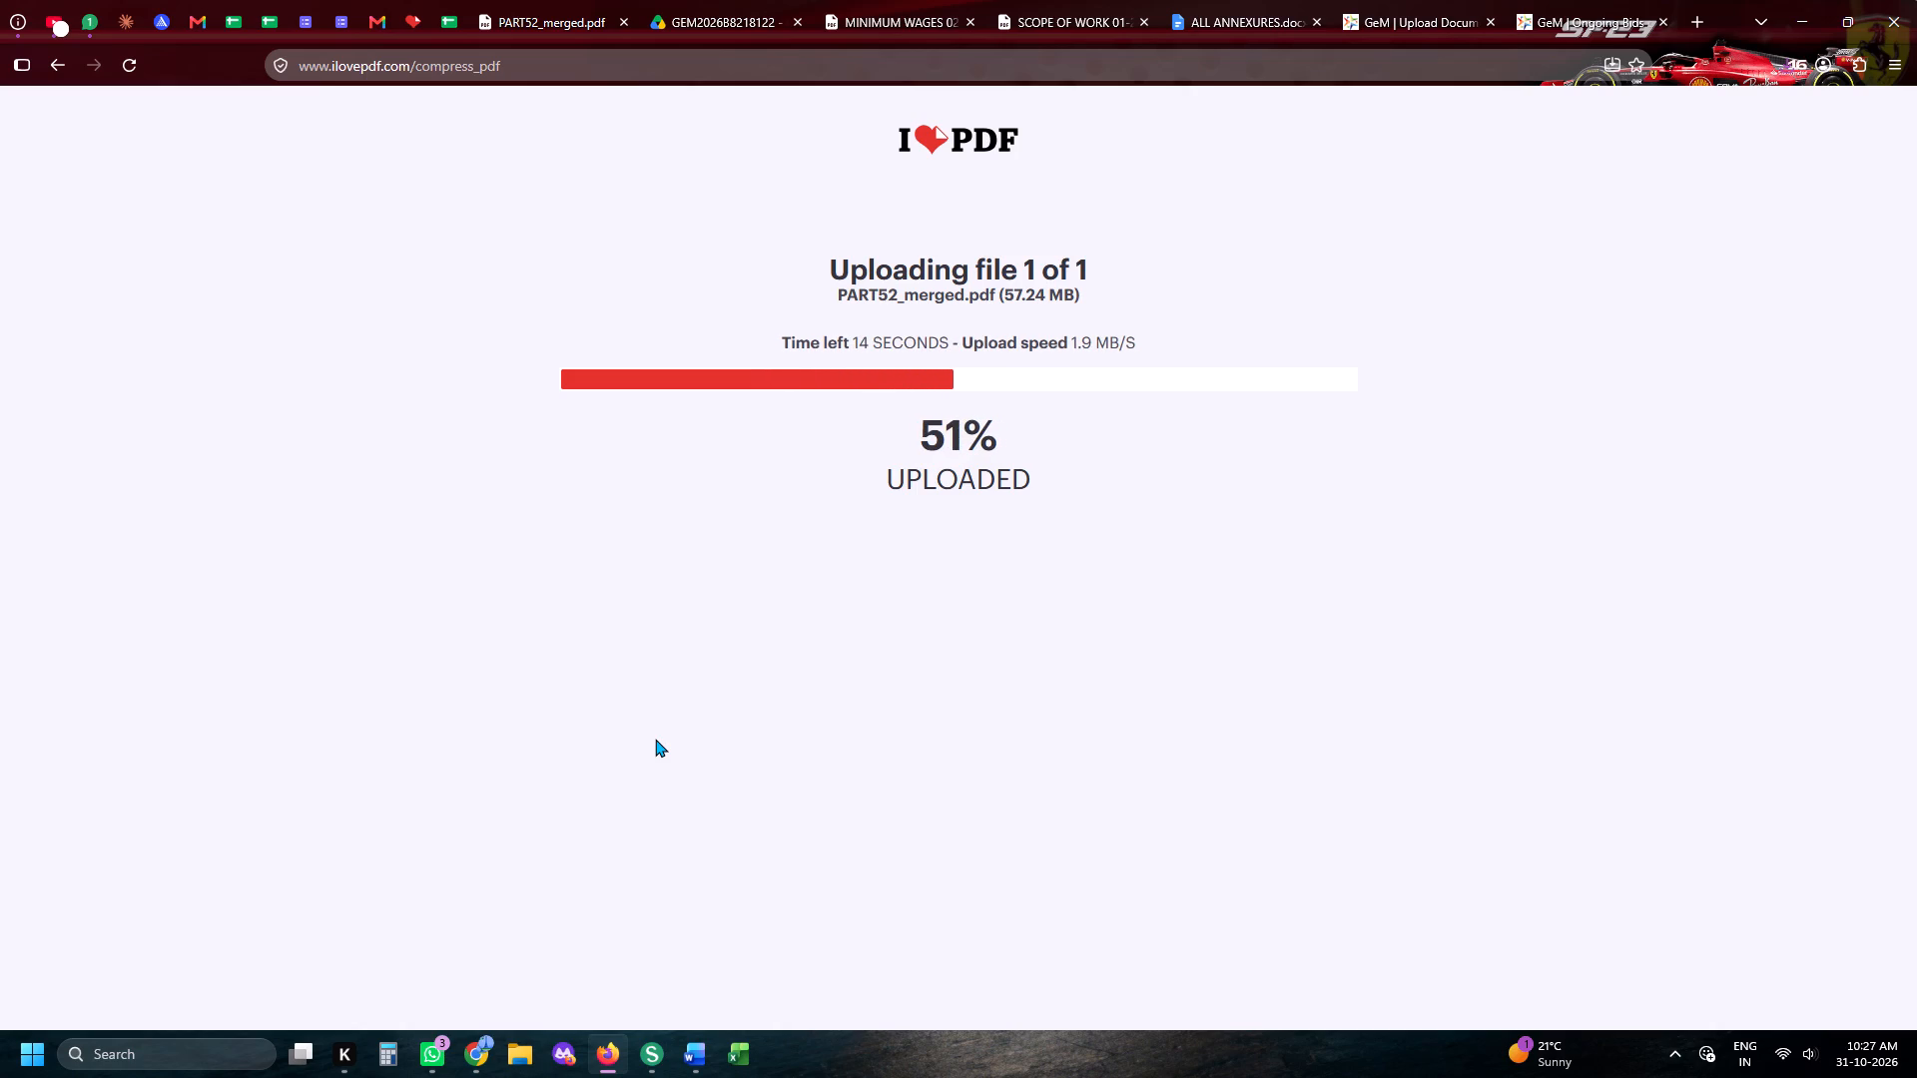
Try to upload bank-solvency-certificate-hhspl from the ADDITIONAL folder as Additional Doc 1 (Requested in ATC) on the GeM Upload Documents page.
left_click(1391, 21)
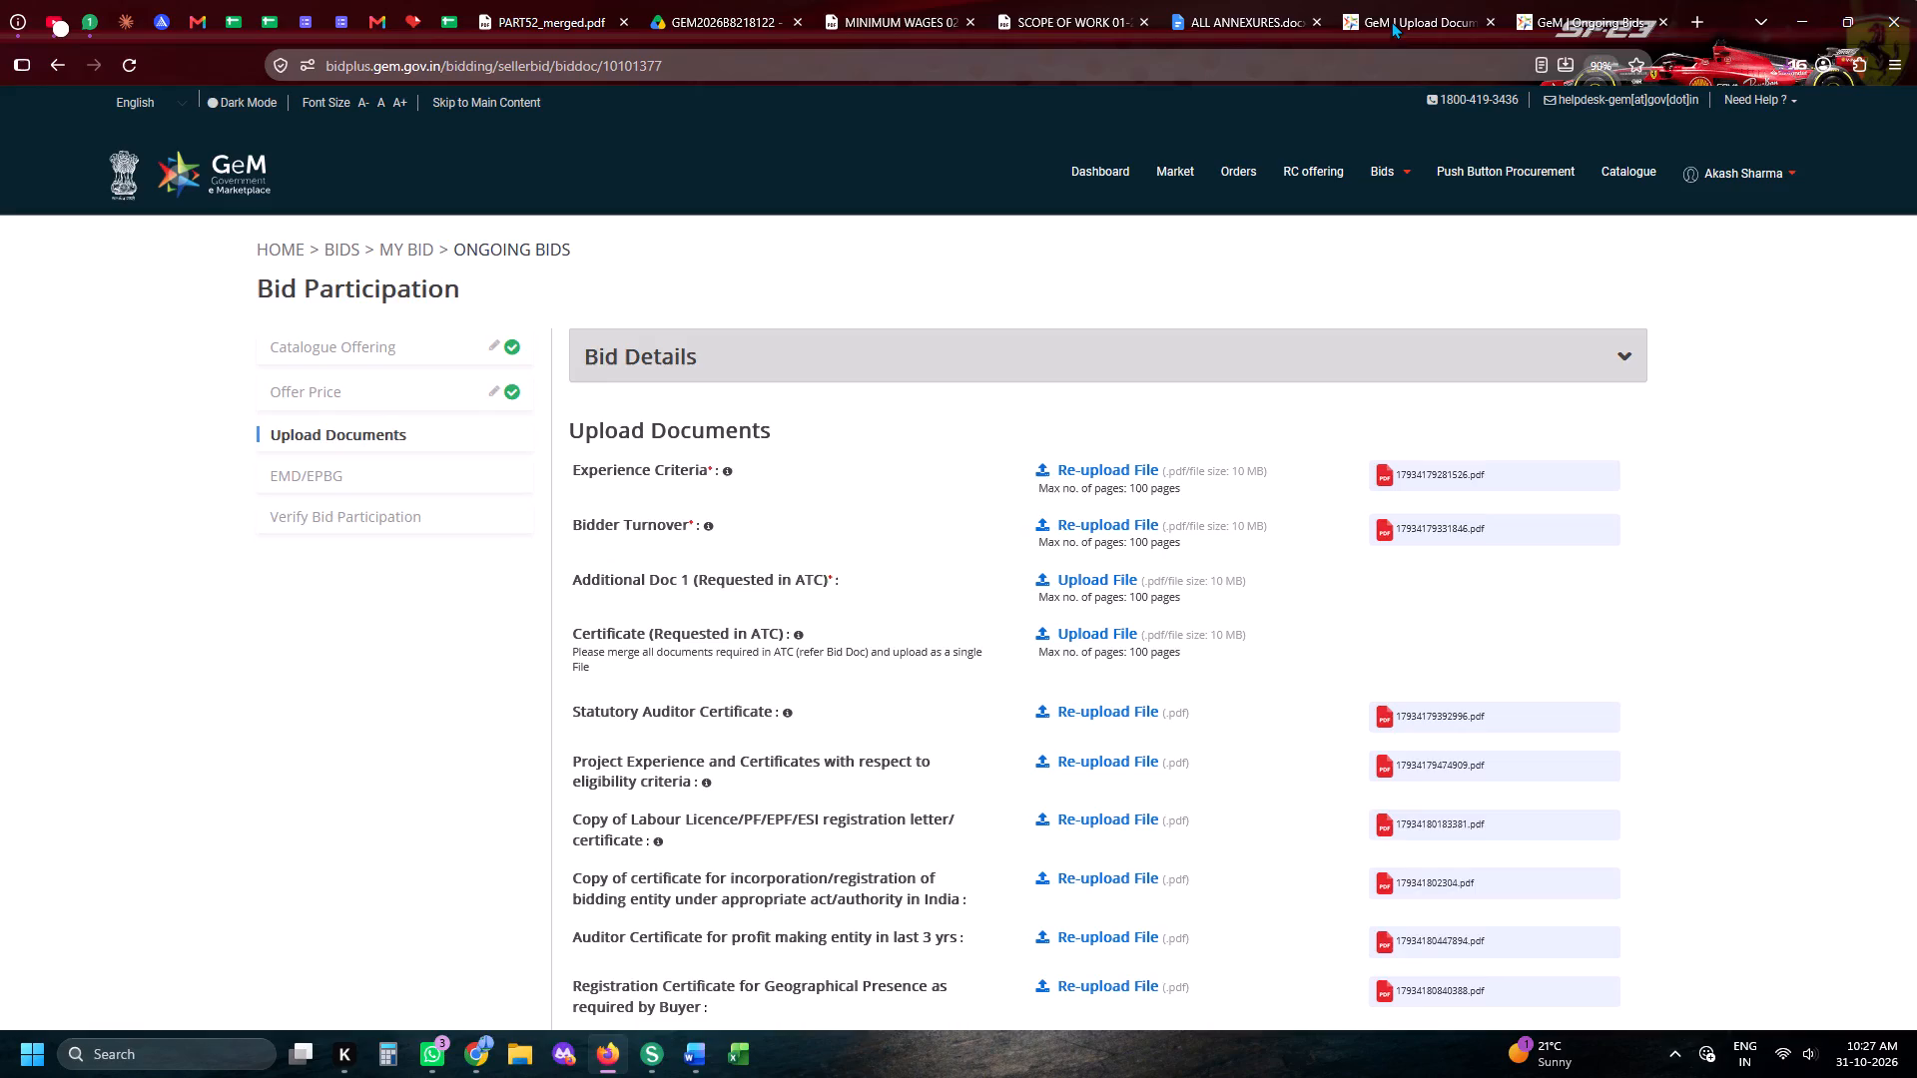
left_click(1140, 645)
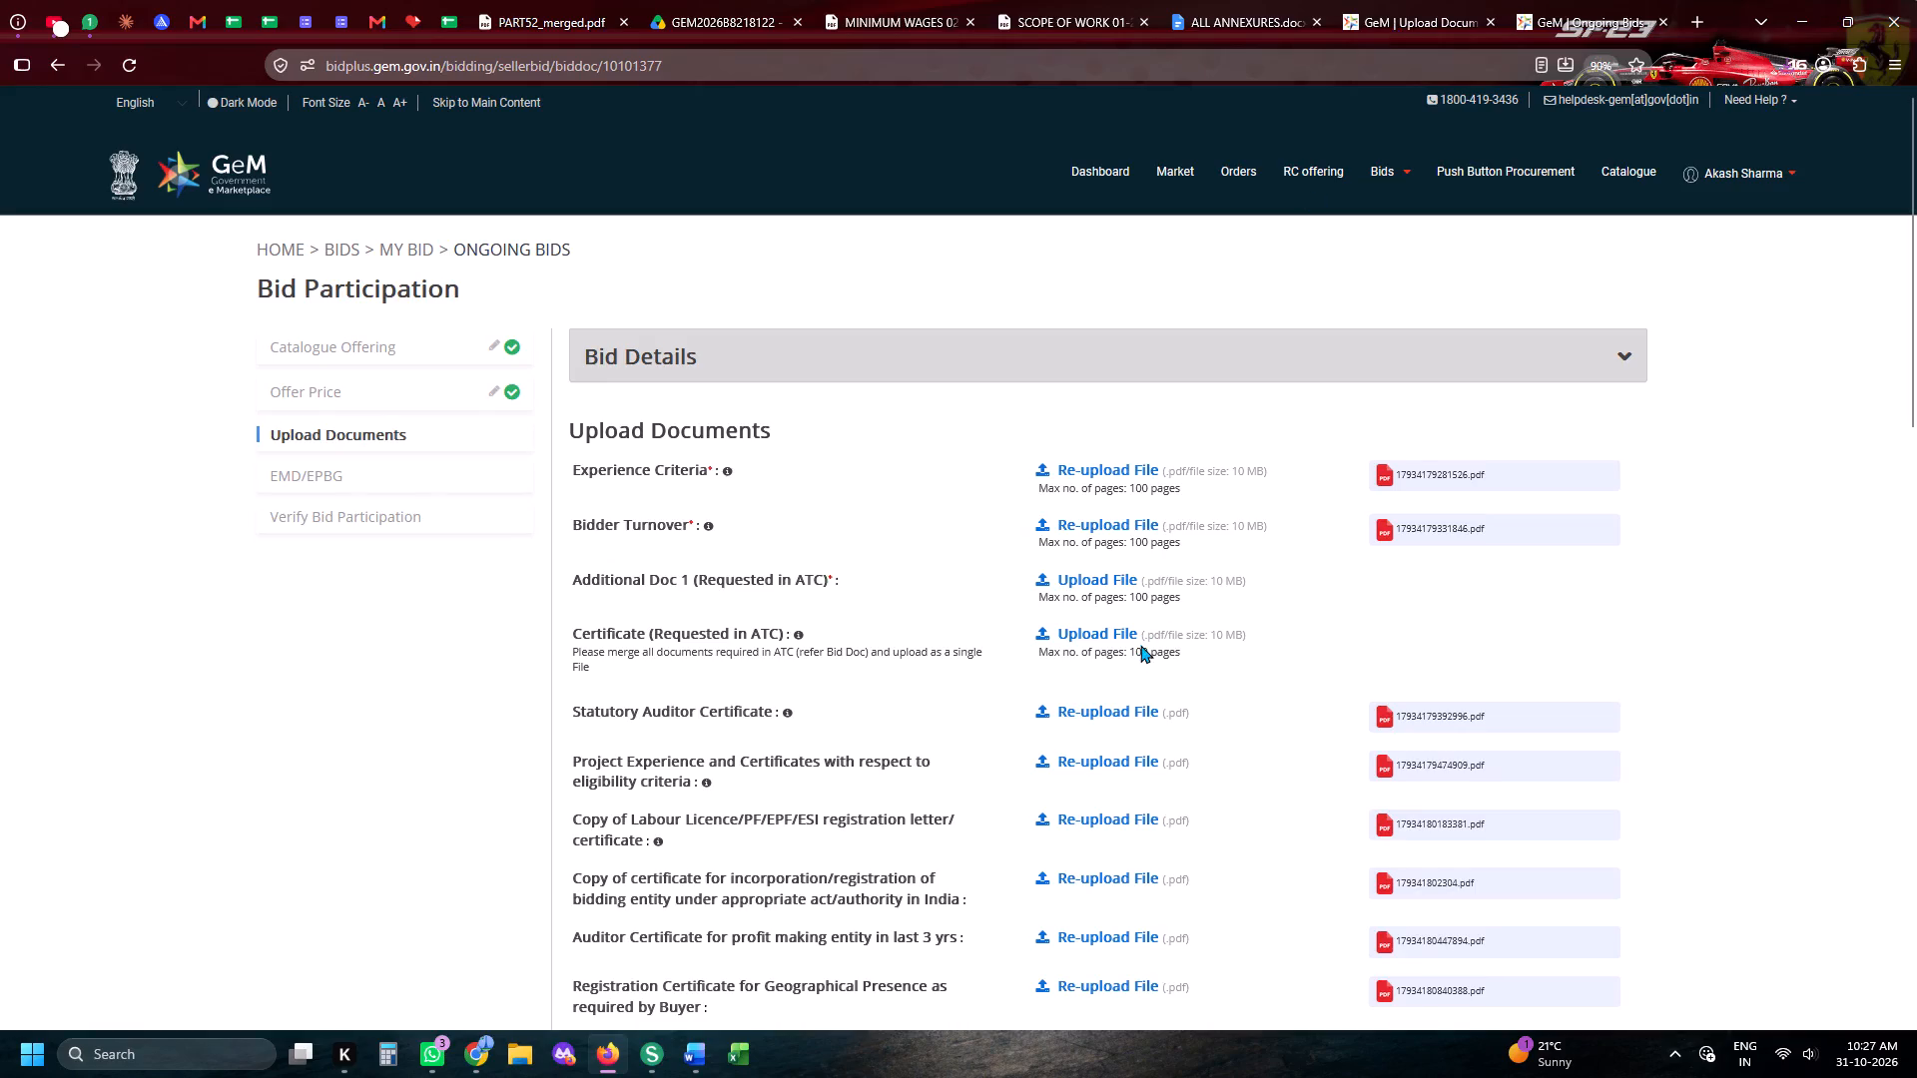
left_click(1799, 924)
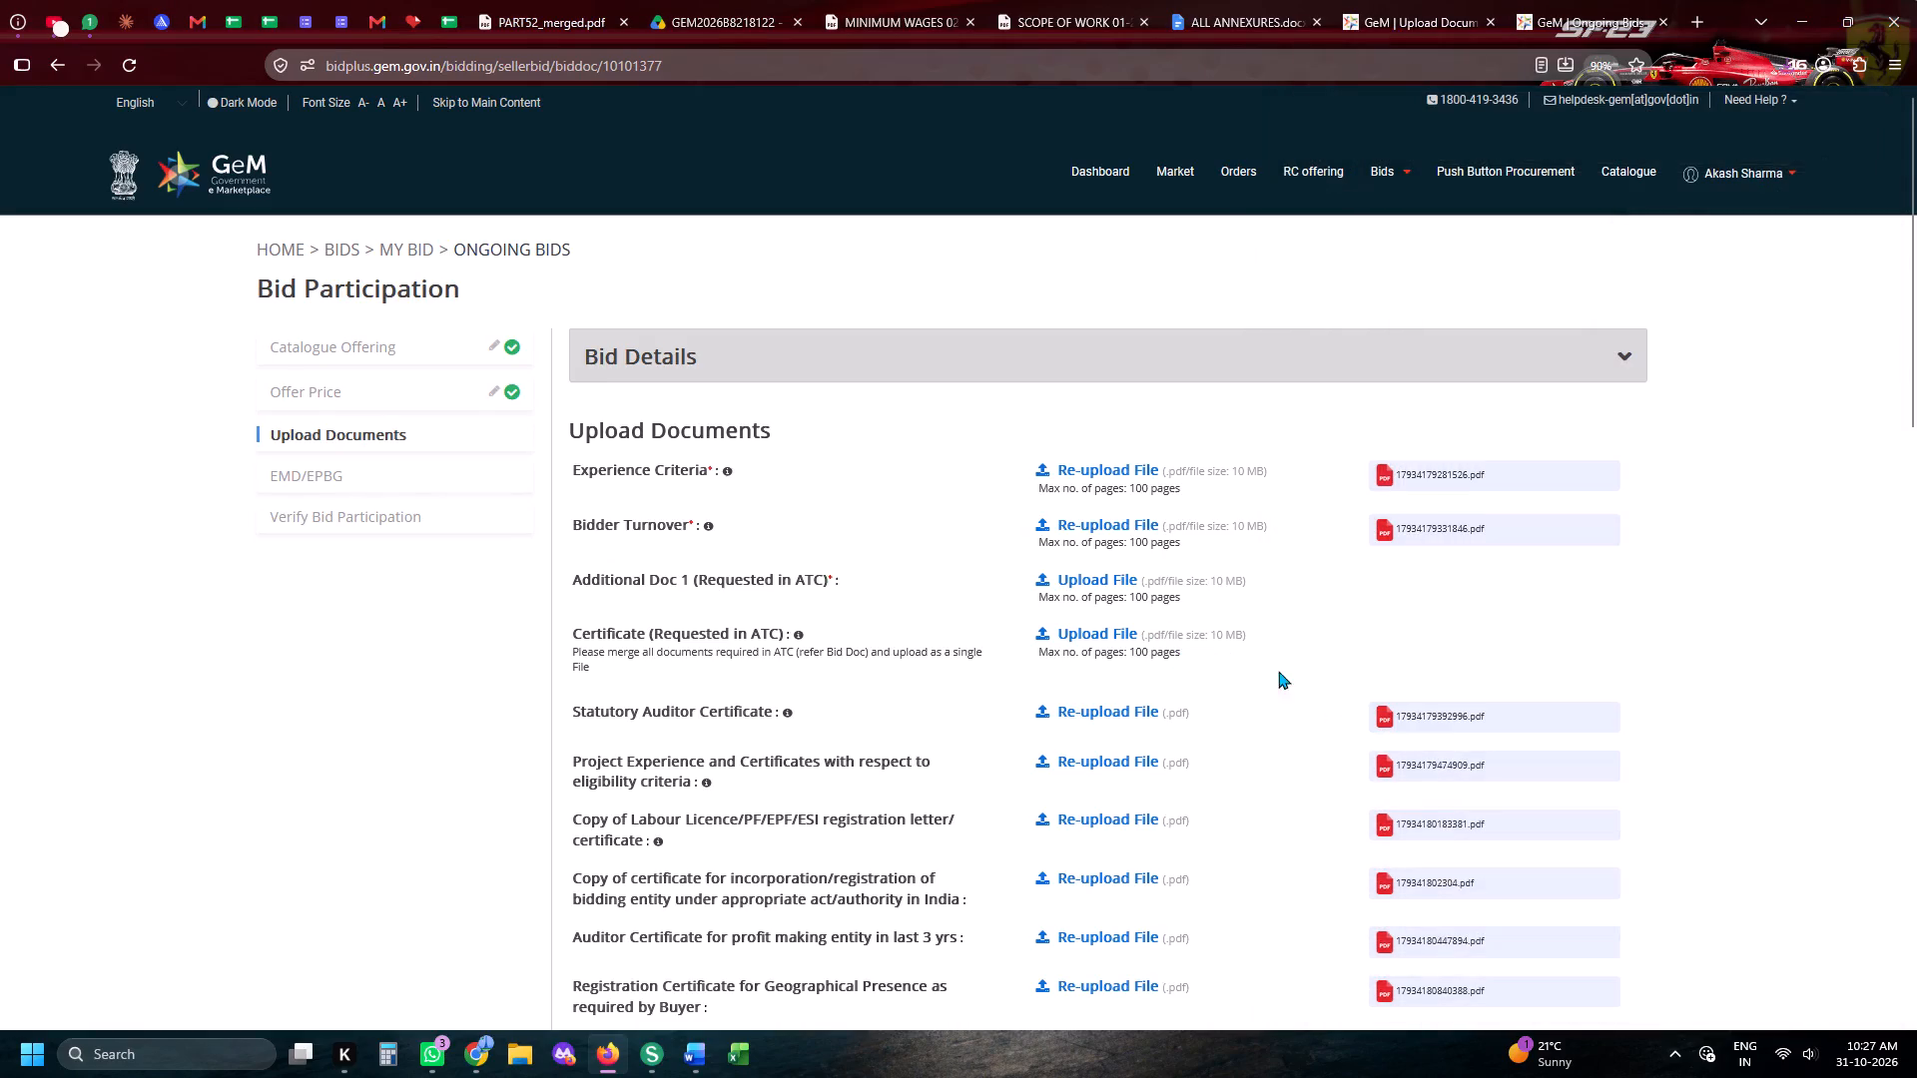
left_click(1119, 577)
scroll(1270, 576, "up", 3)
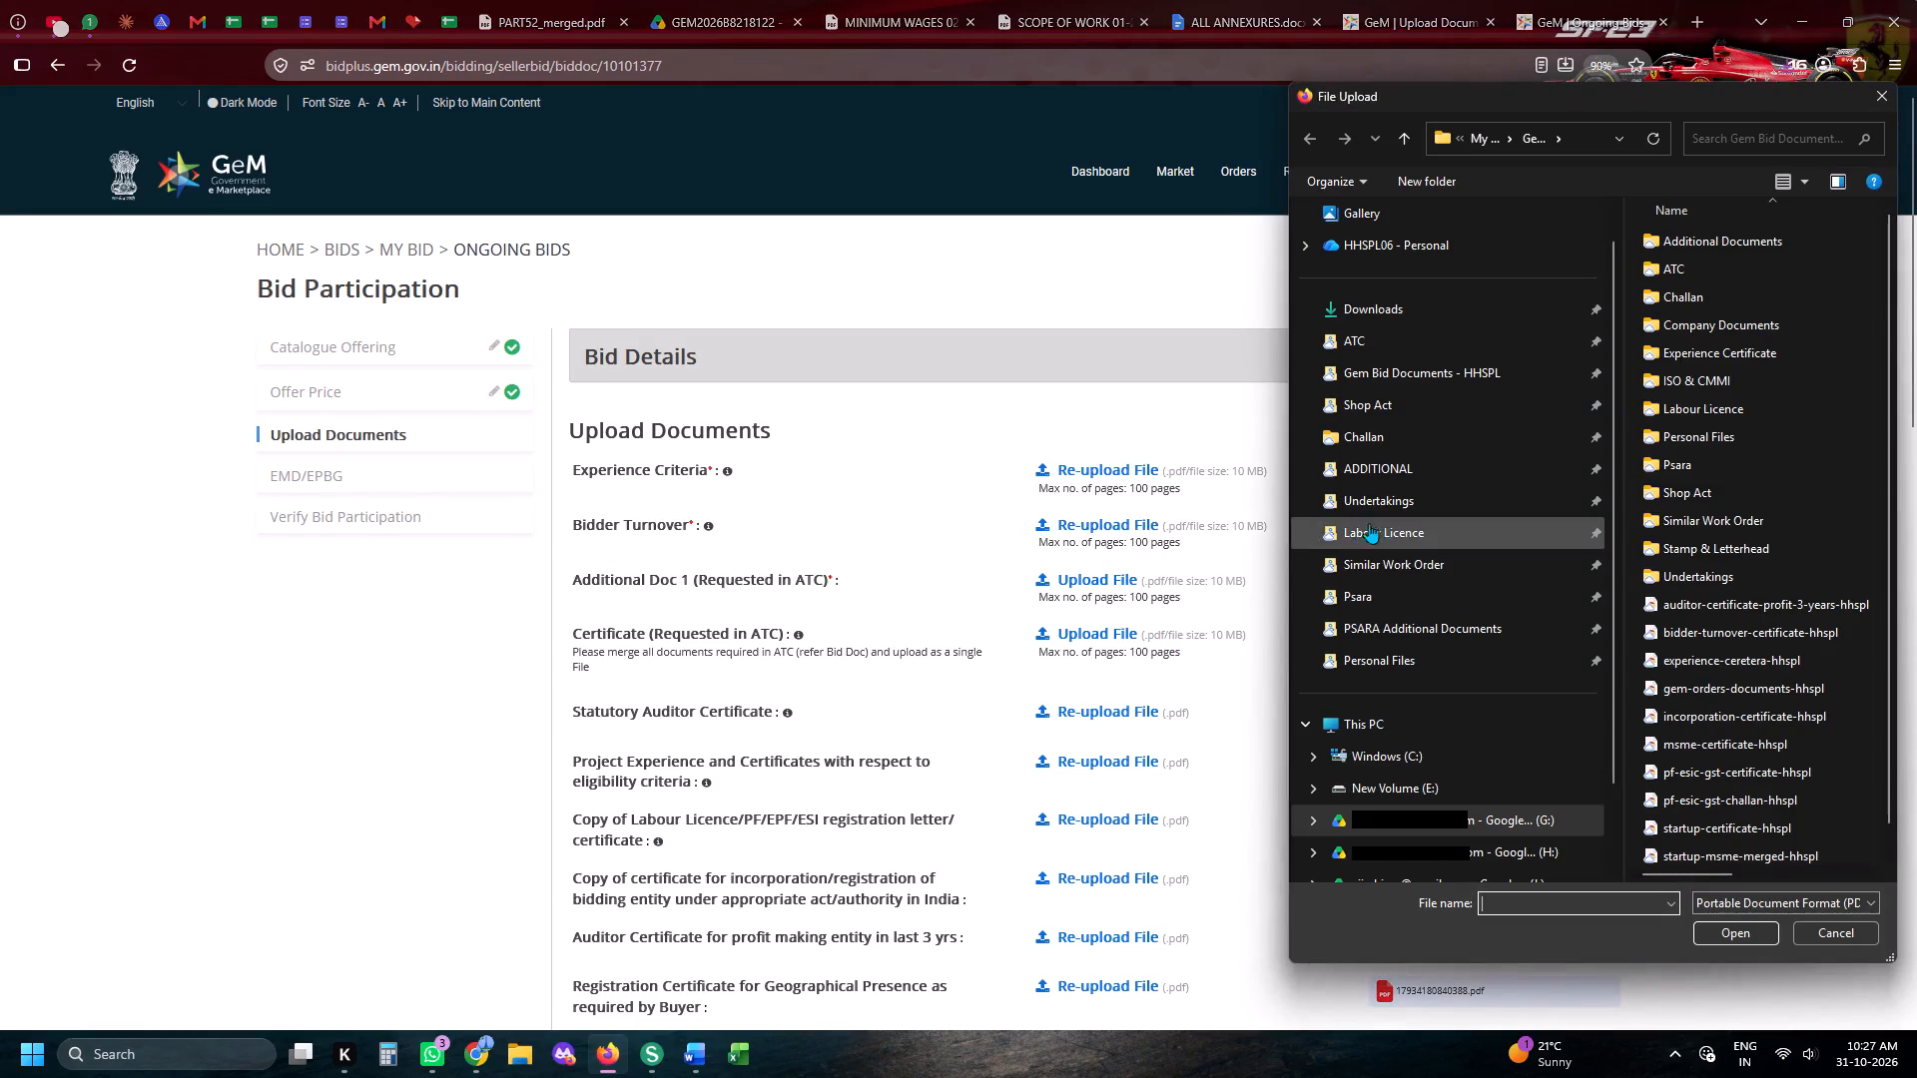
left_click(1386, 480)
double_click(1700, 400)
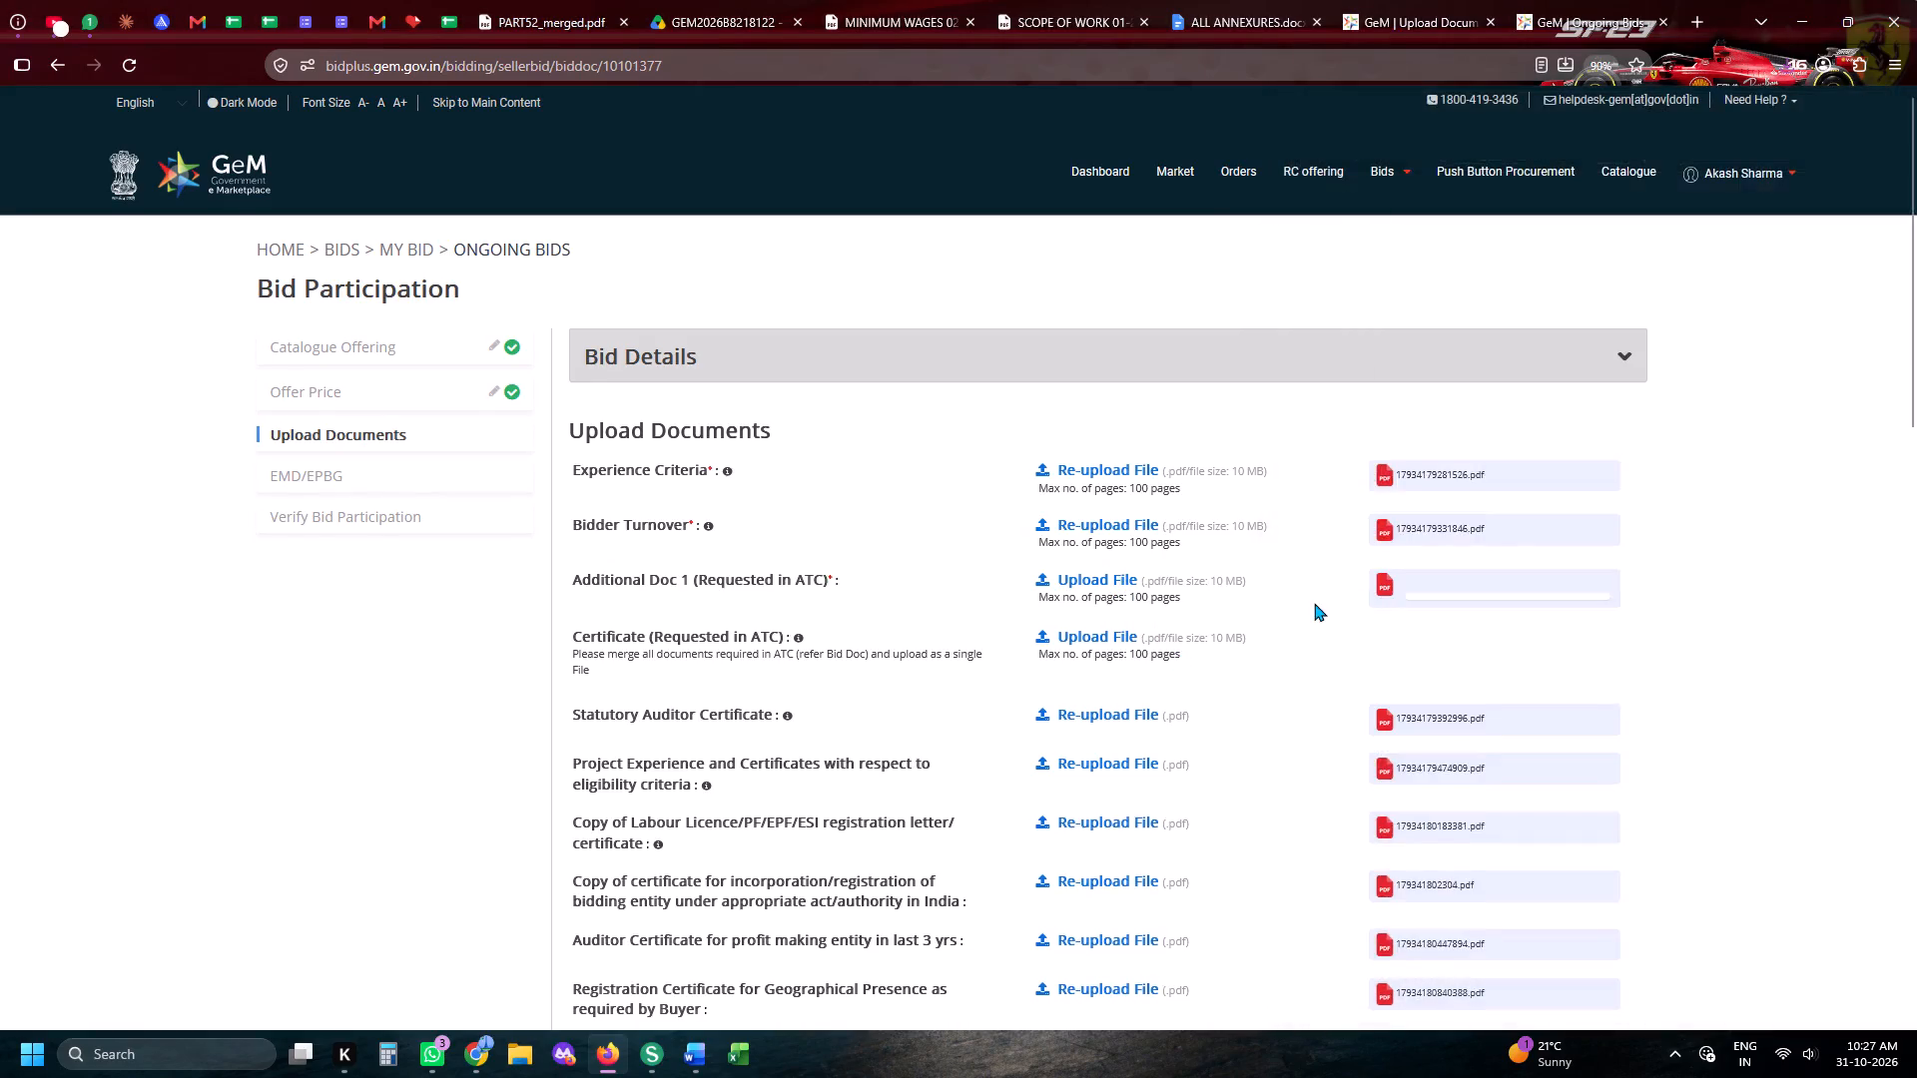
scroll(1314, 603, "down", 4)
Return to iLovePDF and download the compressed PDF.
left_click(596, 0)
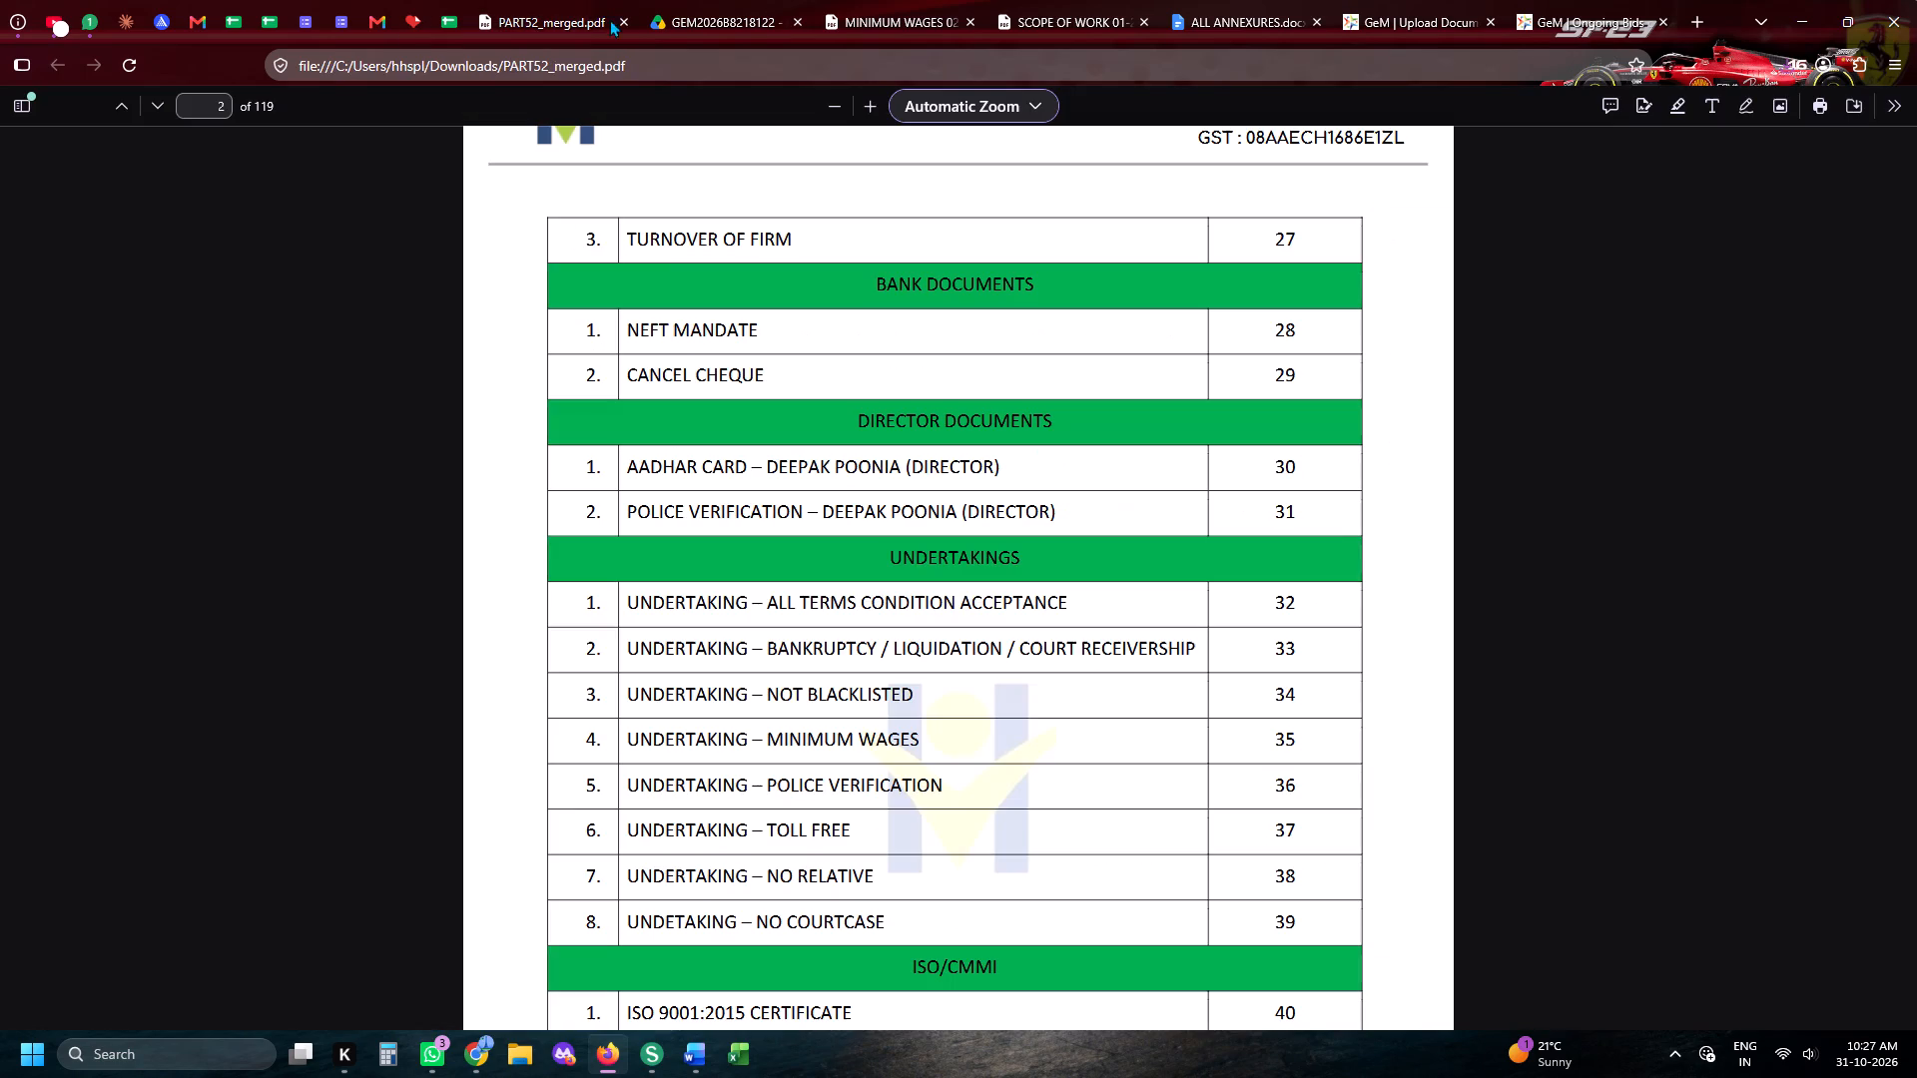
left_click(418, 0)
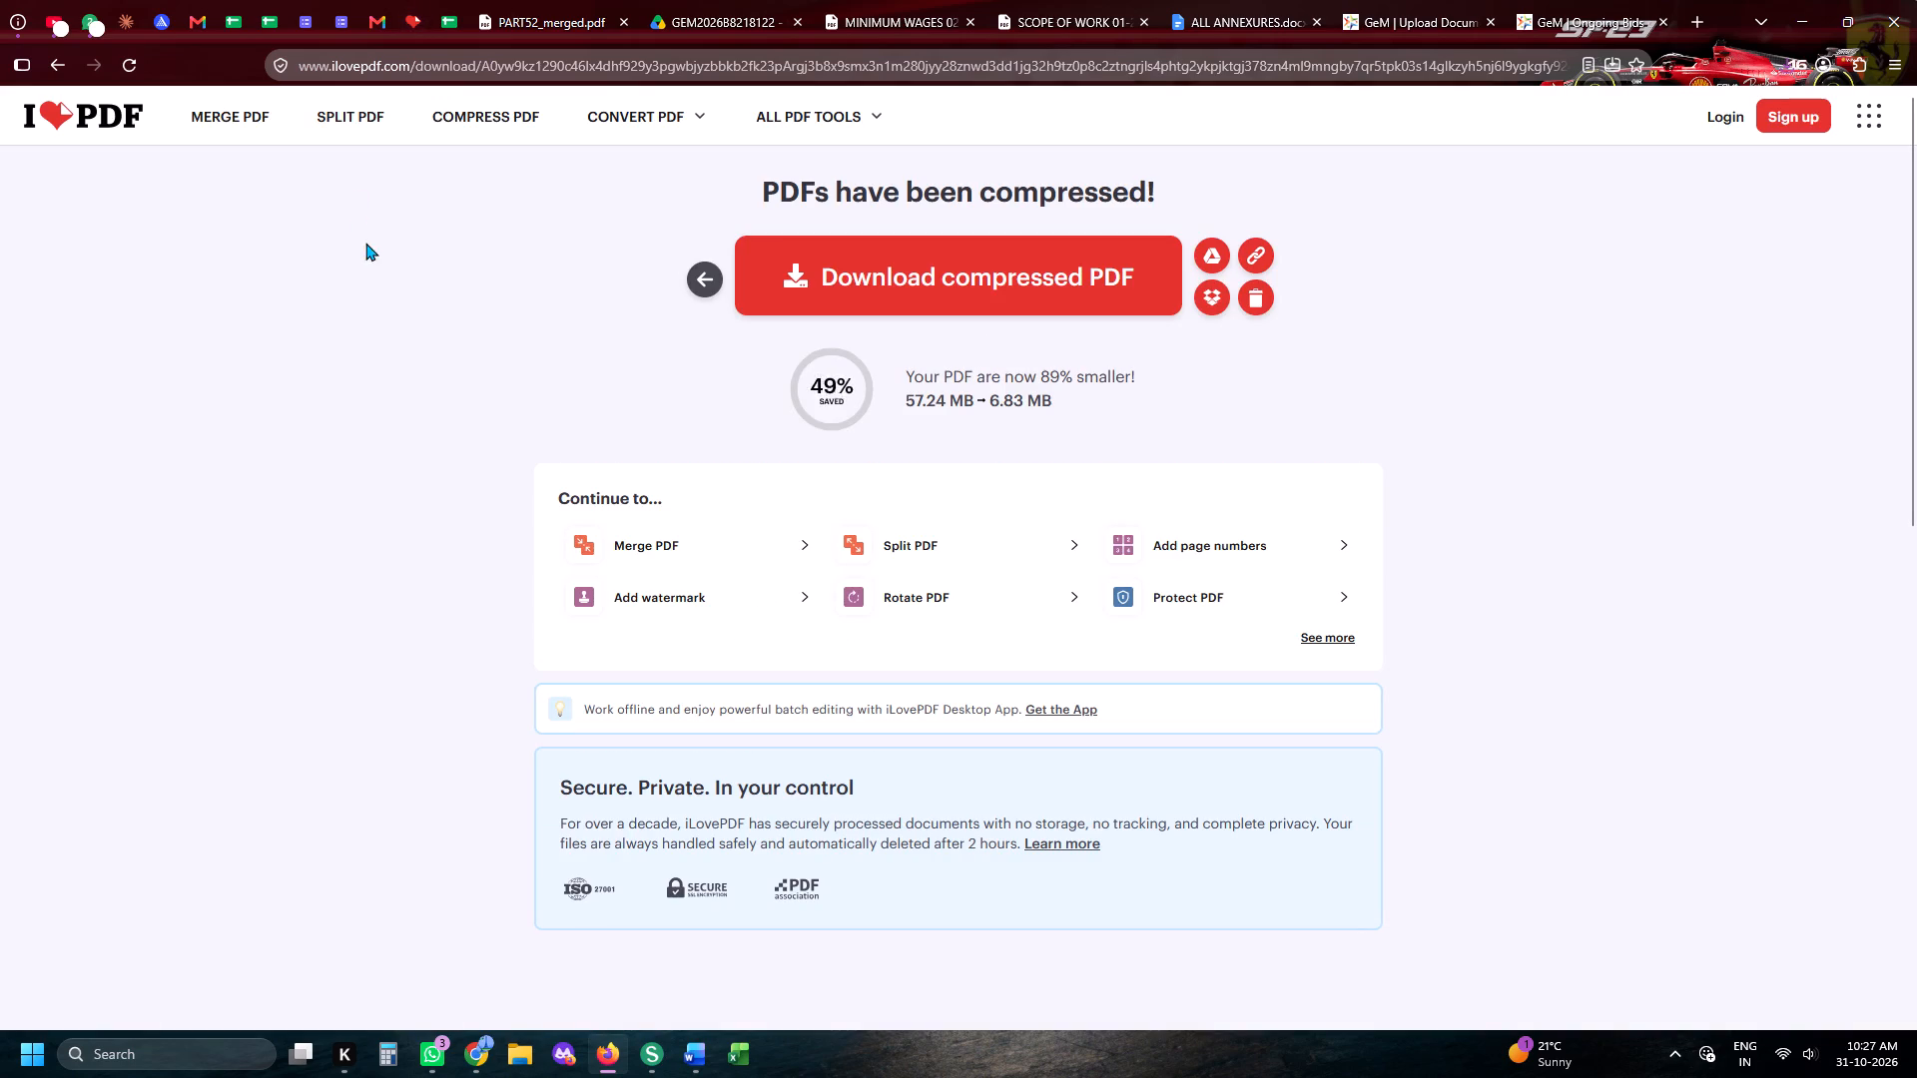
left_click(920, 301)
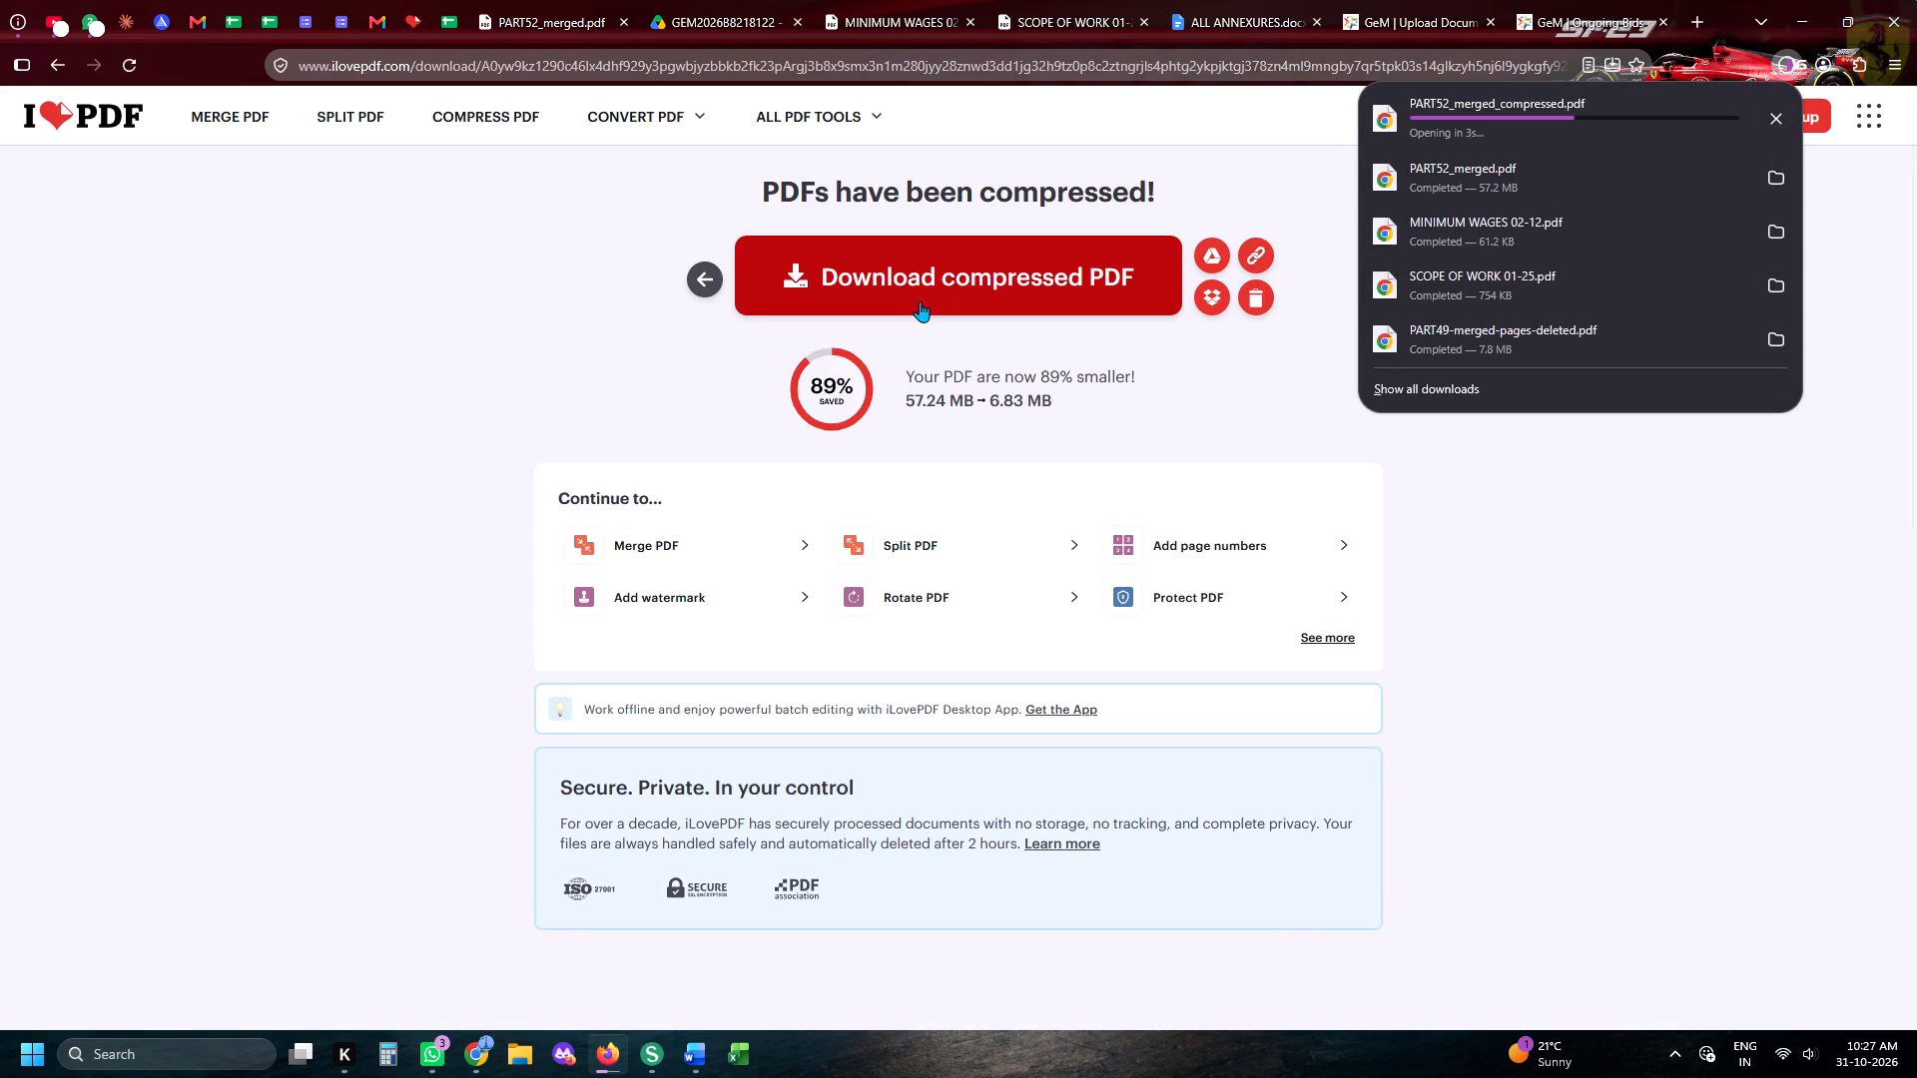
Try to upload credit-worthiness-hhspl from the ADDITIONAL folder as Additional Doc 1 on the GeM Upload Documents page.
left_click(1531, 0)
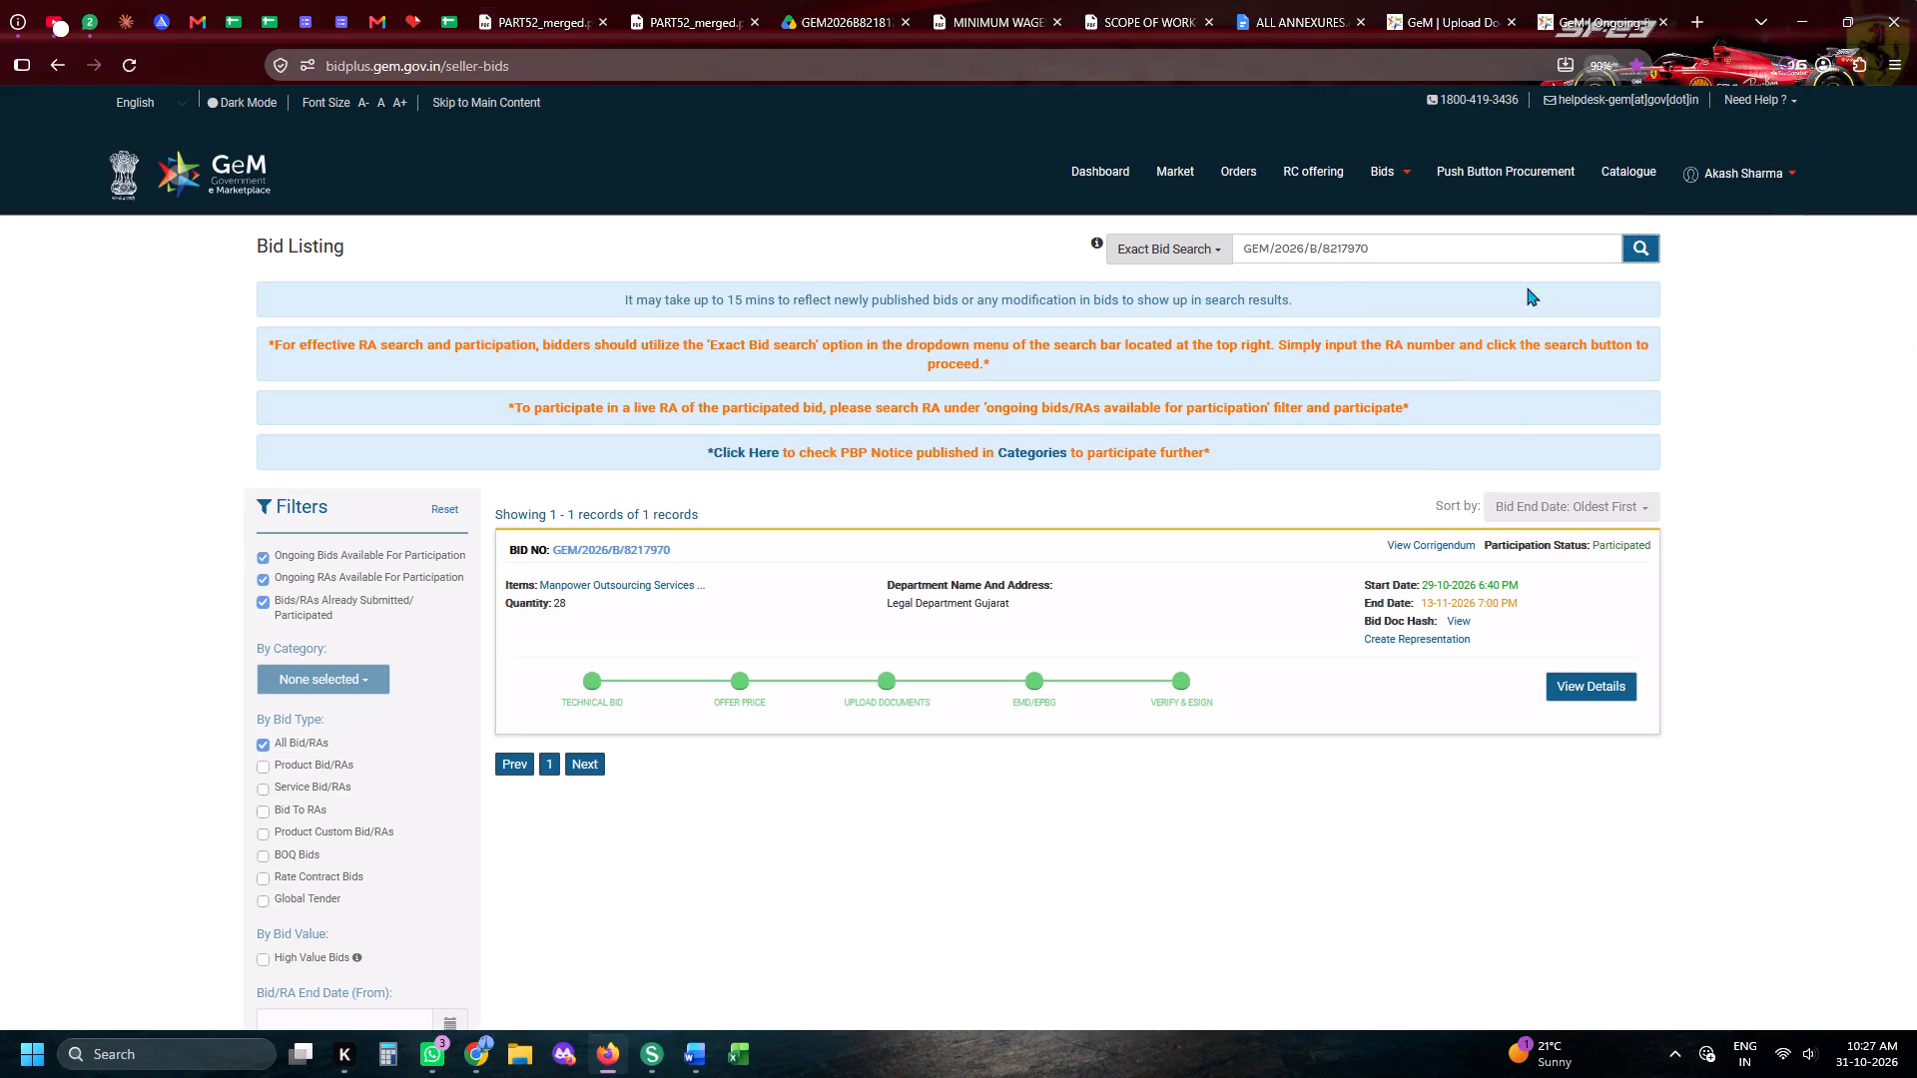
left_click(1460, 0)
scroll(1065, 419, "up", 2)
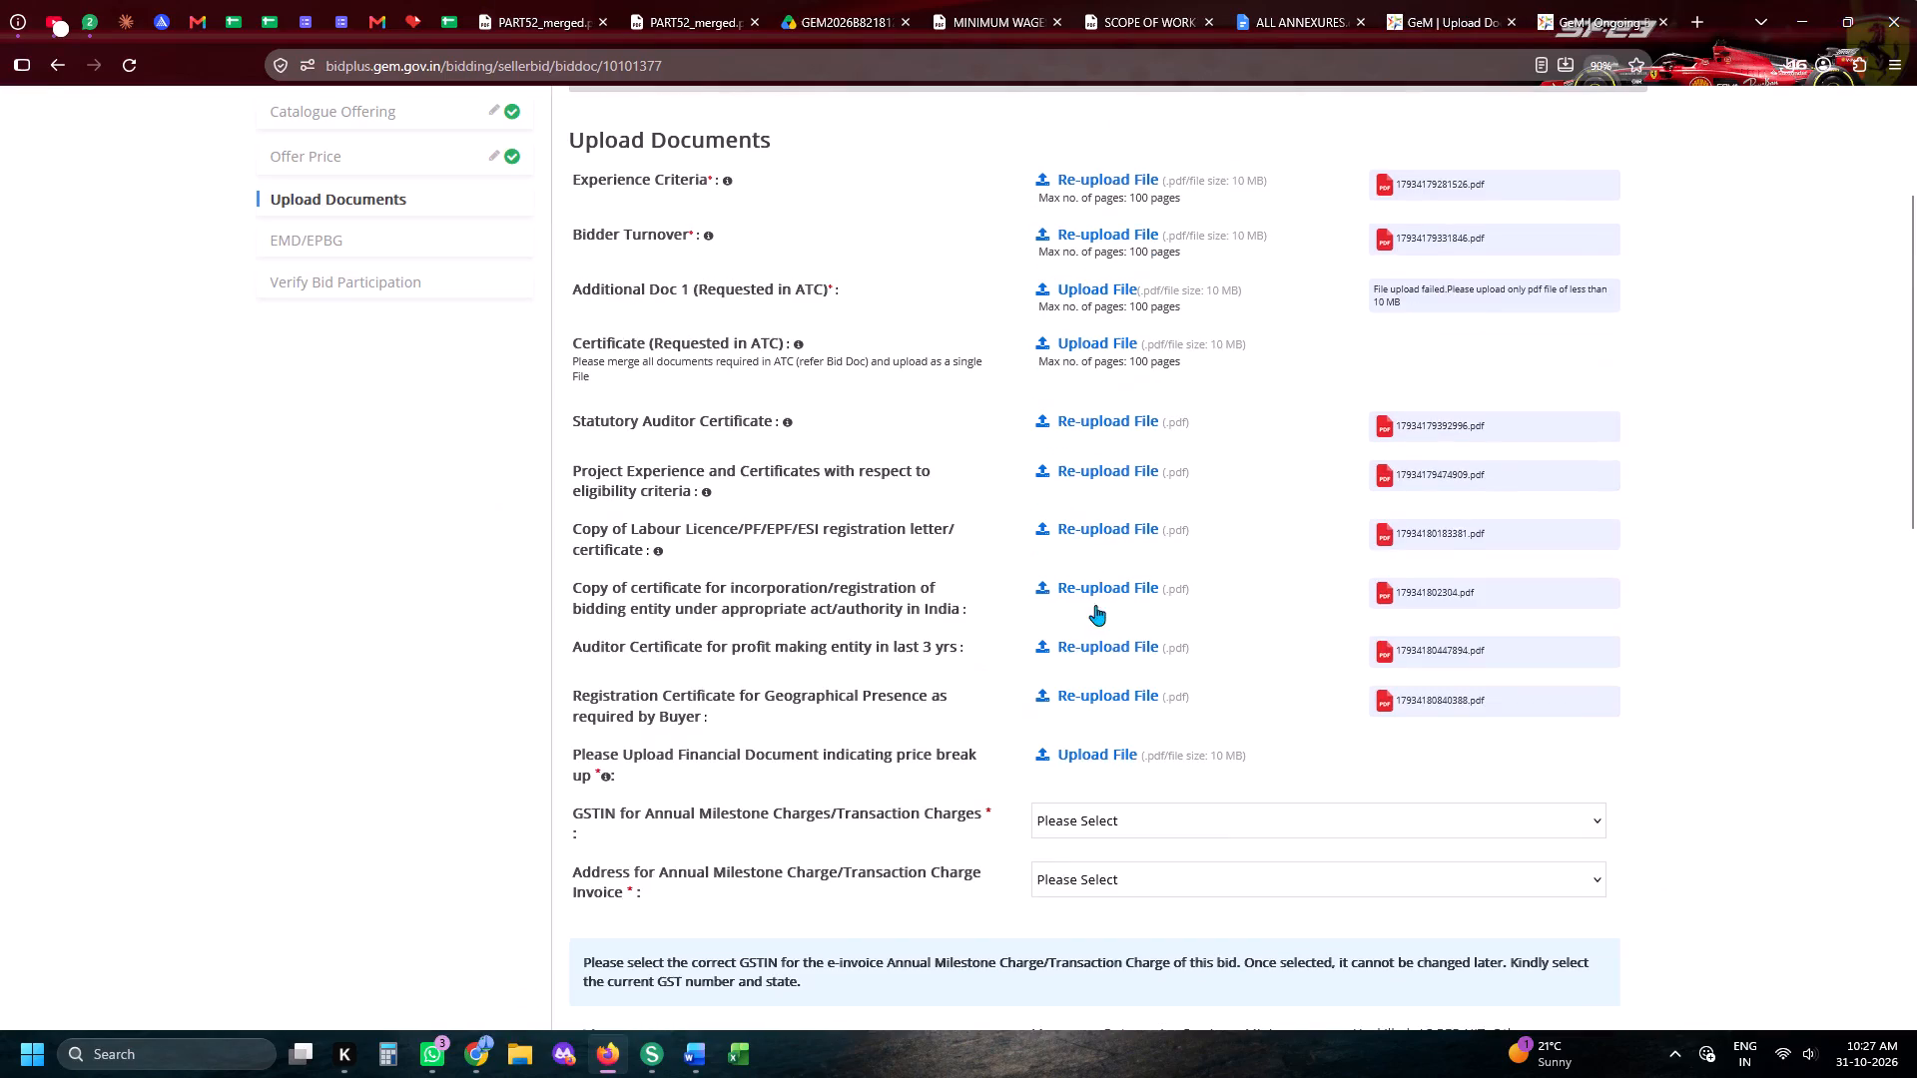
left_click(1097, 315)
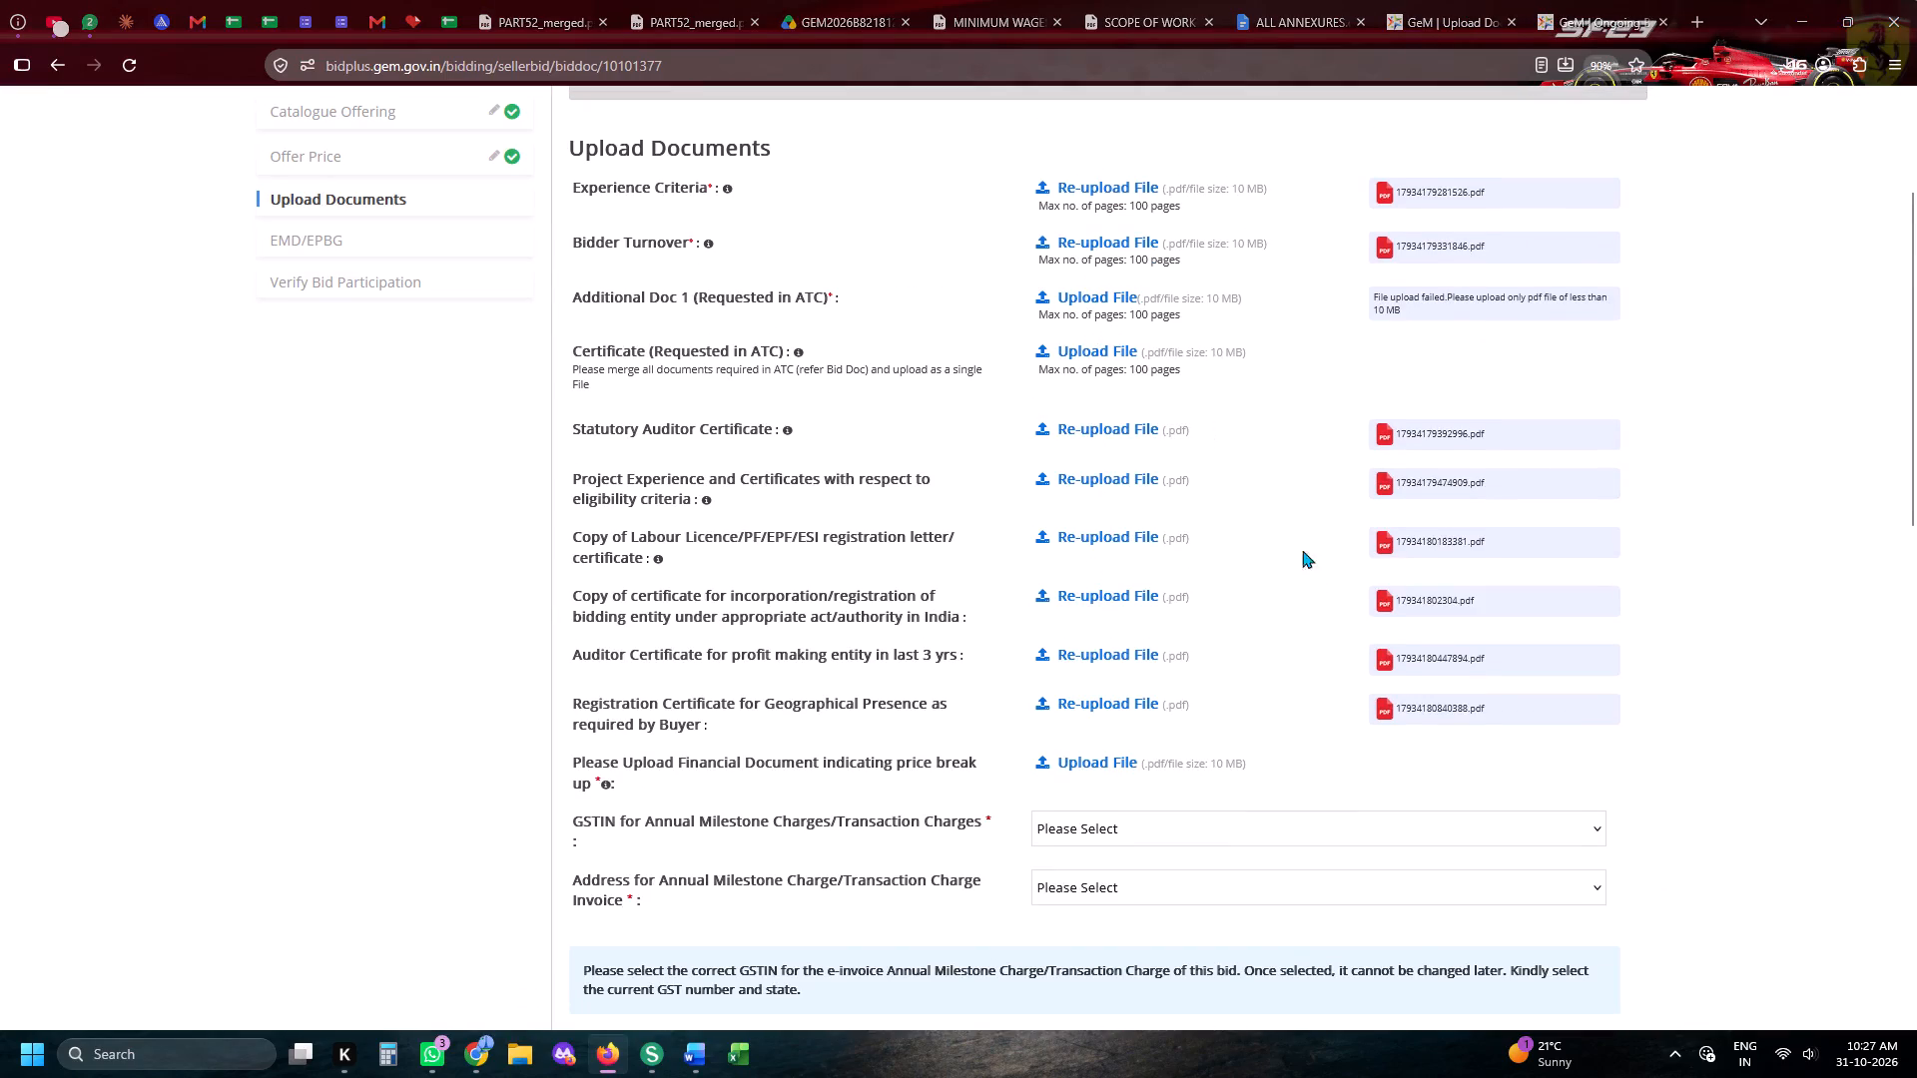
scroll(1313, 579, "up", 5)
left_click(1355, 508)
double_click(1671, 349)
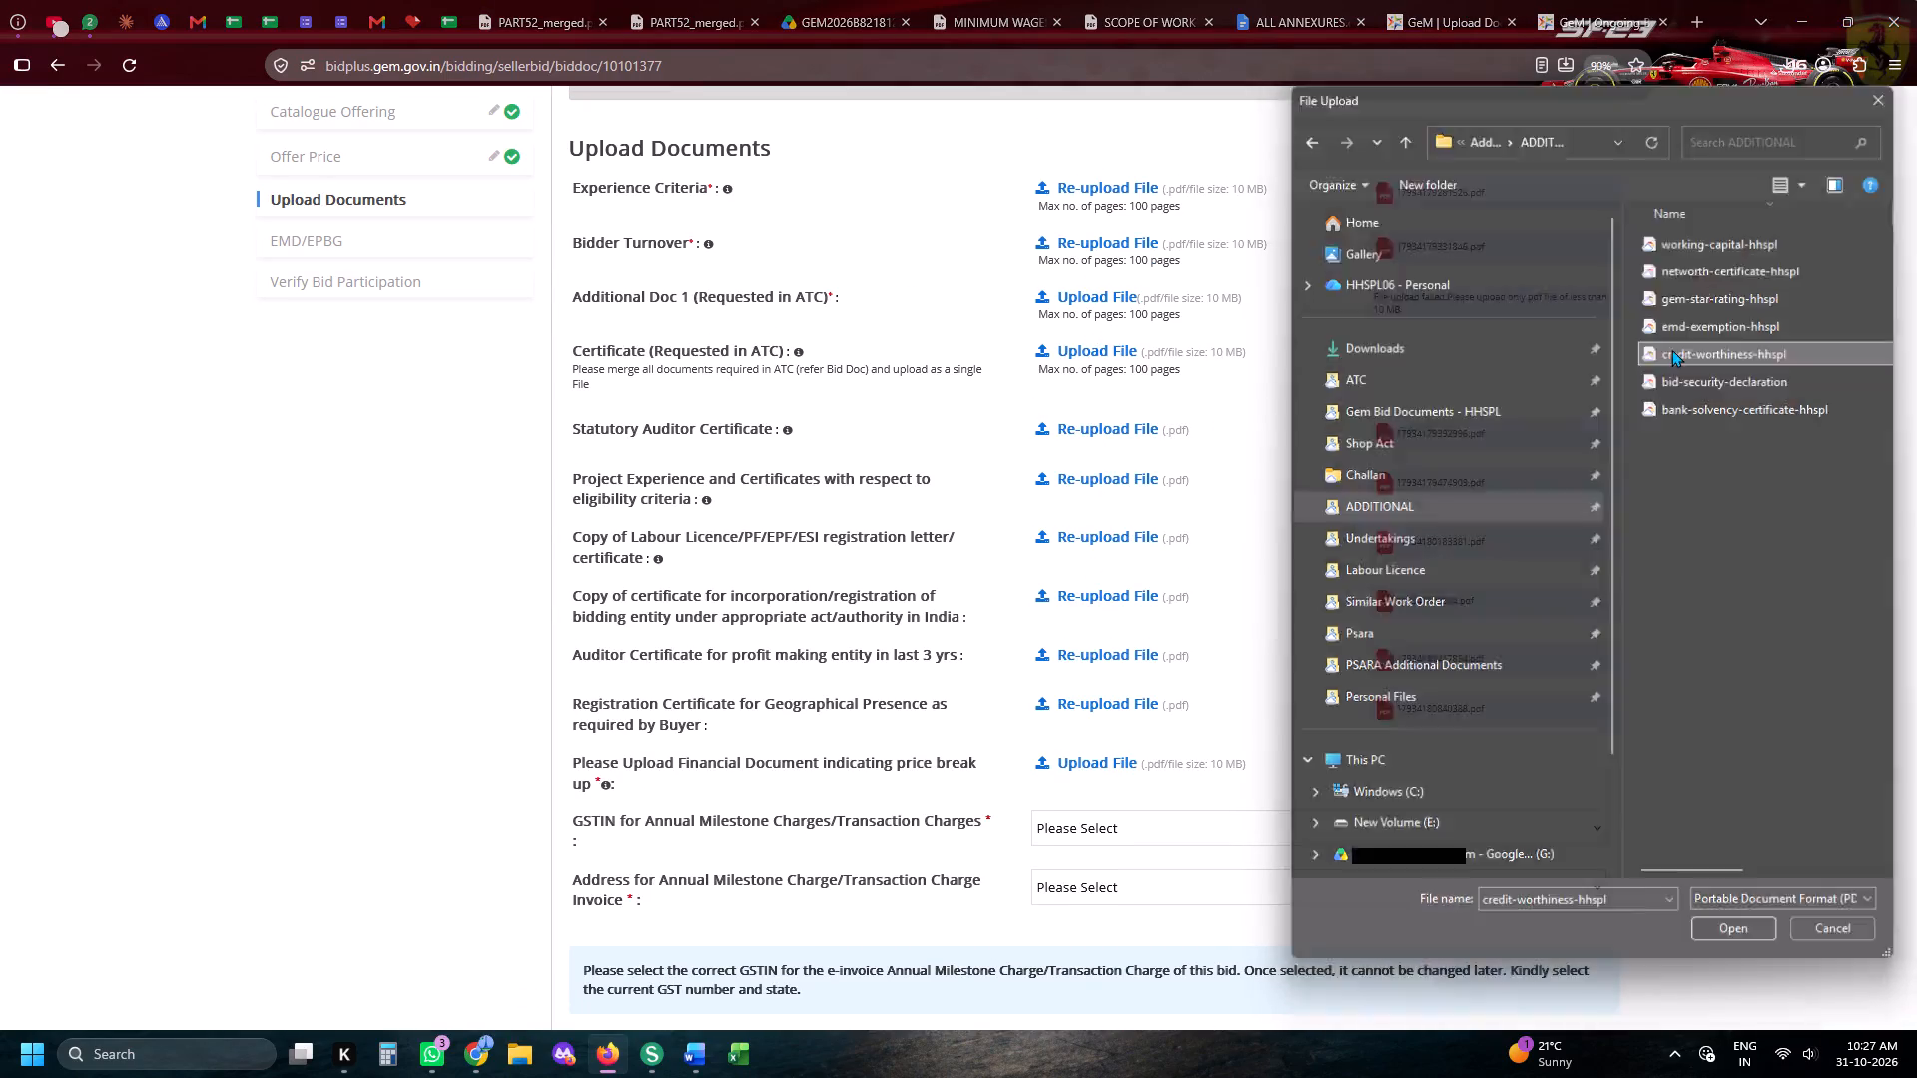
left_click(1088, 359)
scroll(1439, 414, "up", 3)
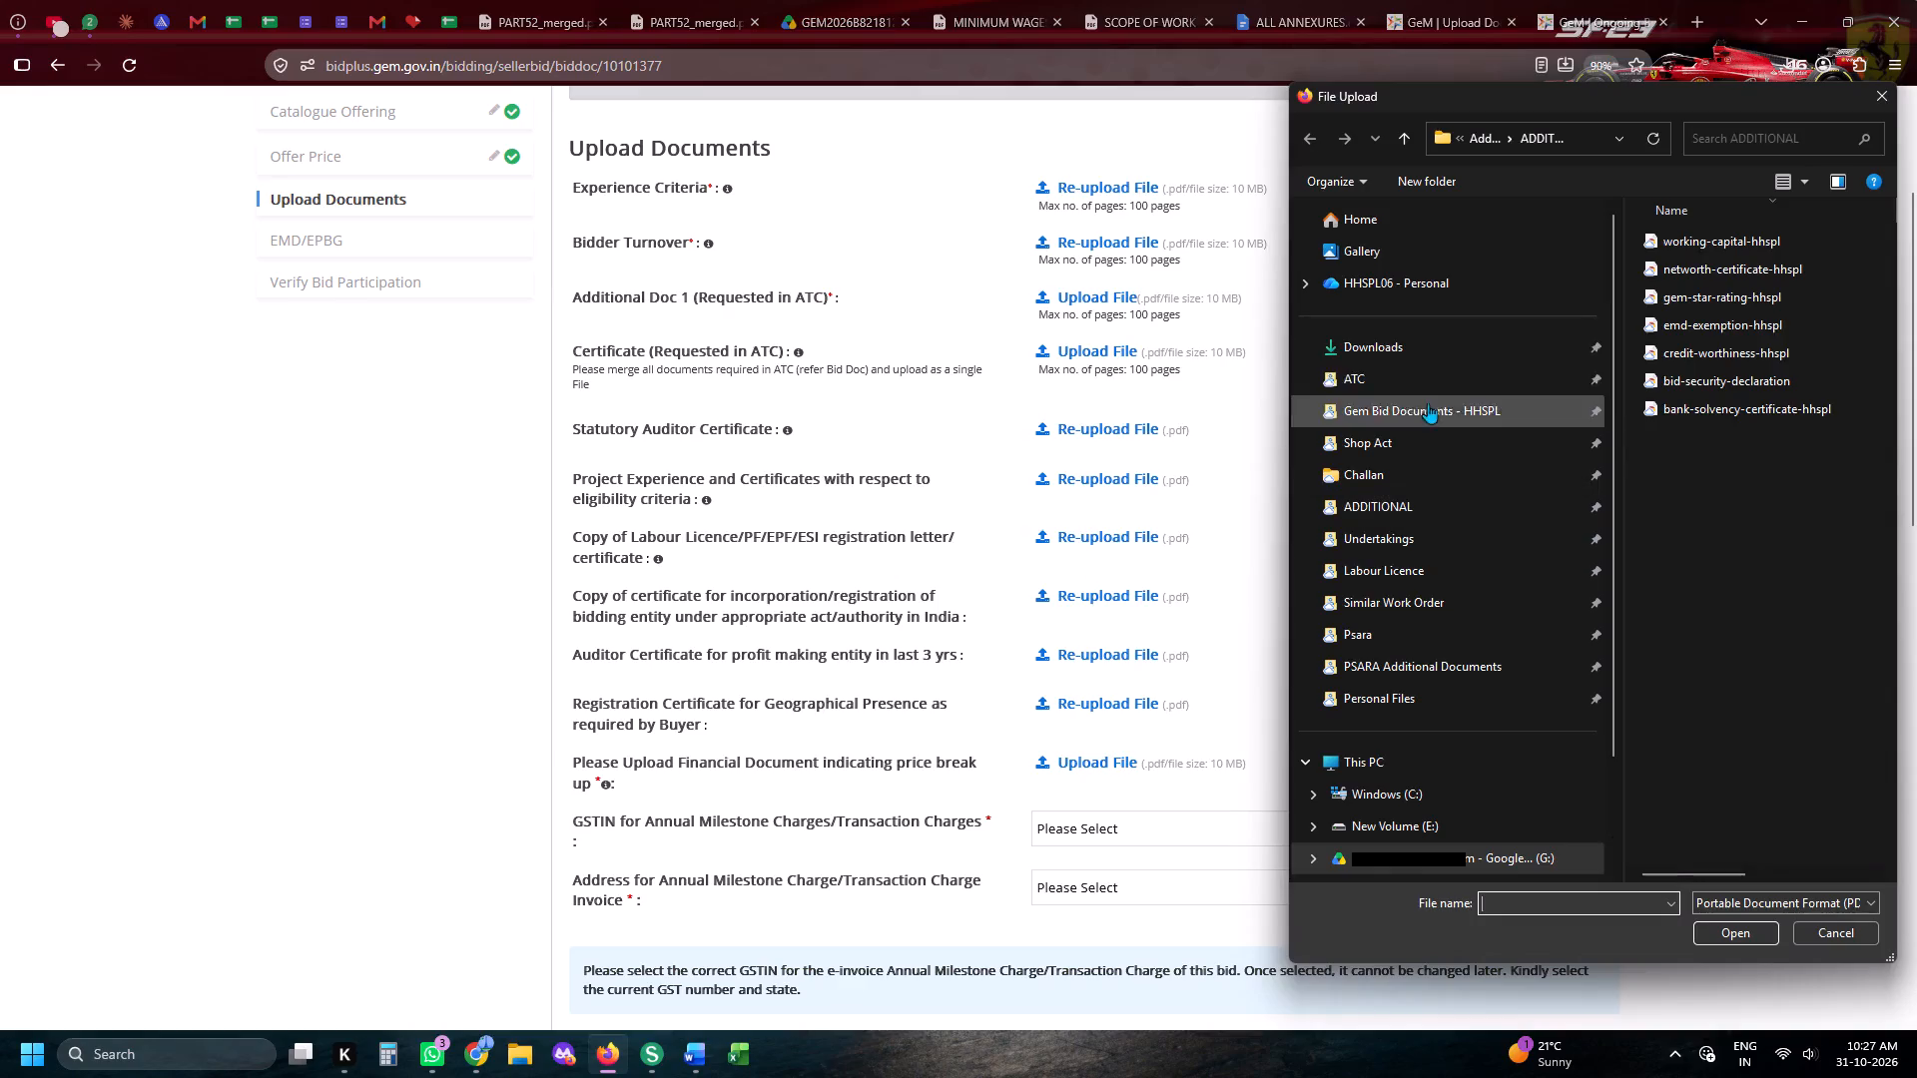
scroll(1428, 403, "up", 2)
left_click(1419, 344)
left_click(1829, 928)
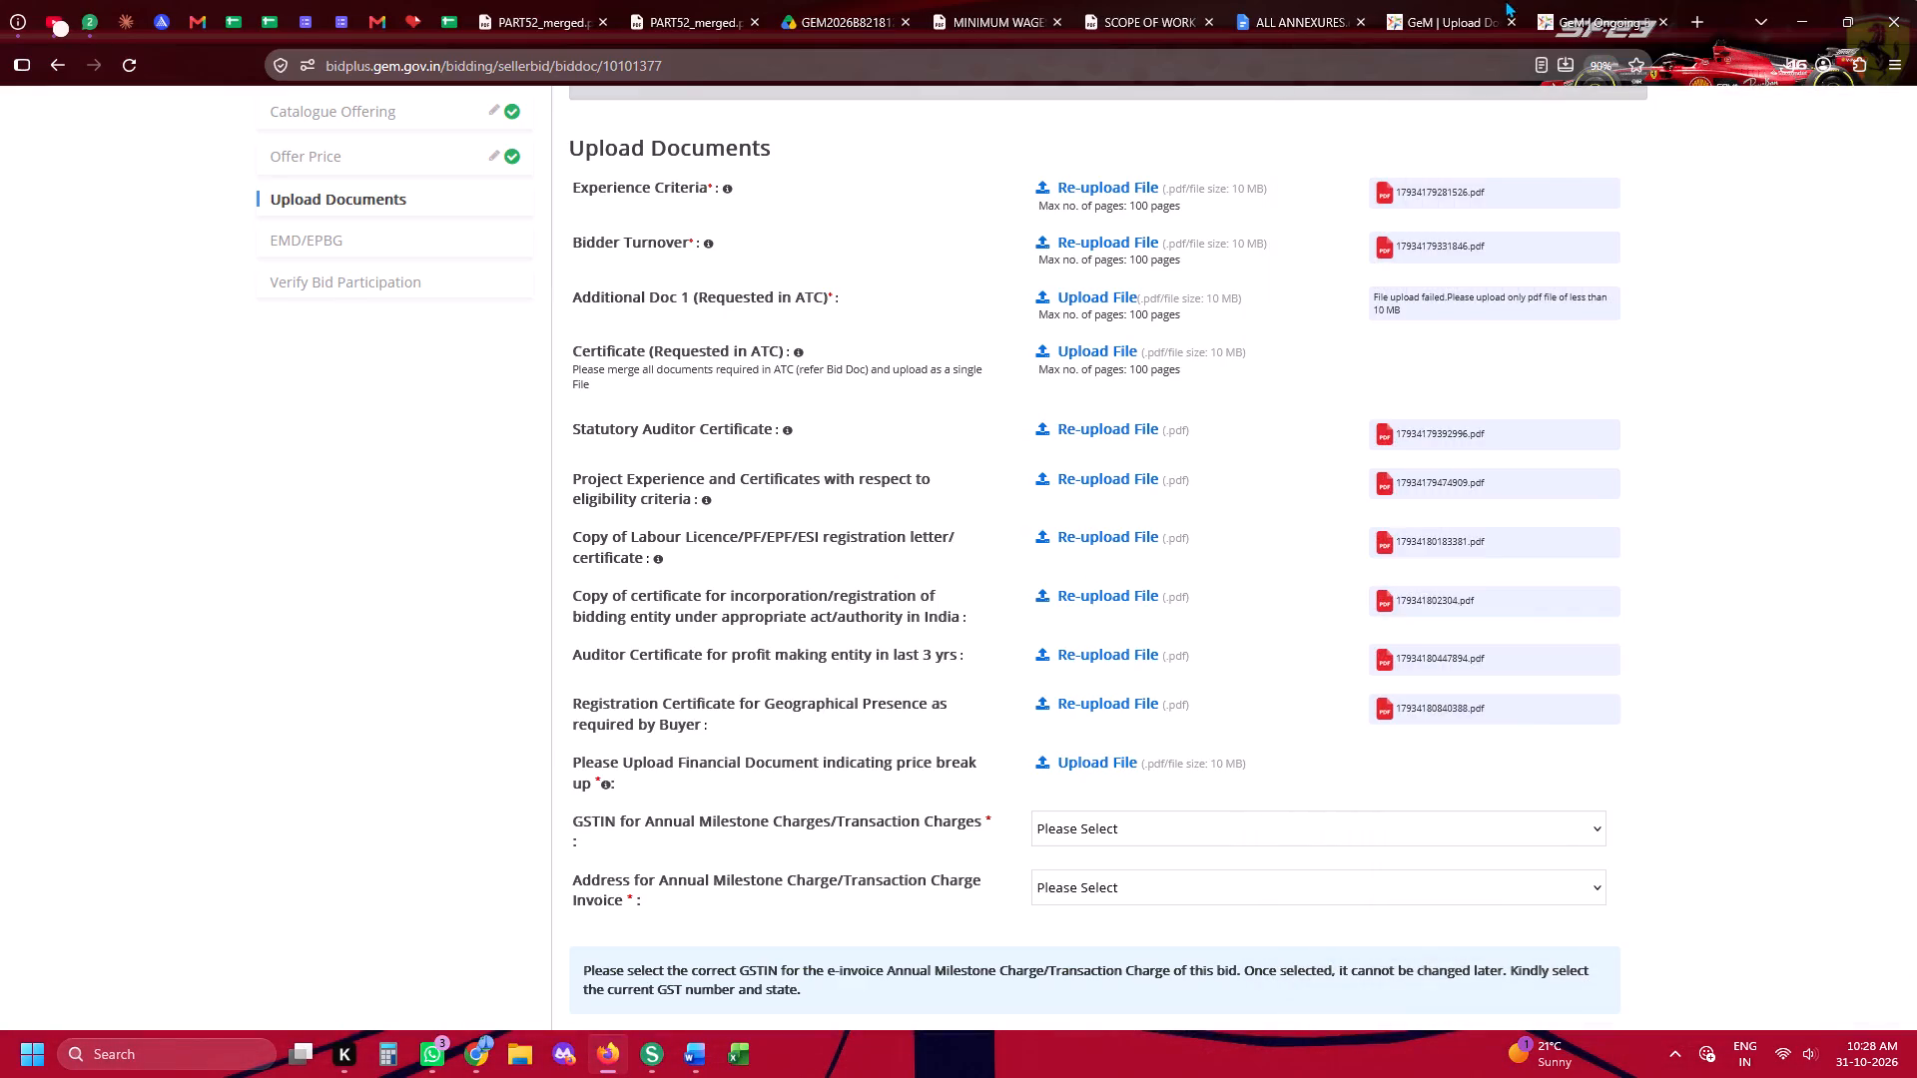
Copy the bid number GEM/2026/B/8218122 from the BANGALORE row of the Daily Tender Sheet.
left_click(1505, 0)
left_click(1540, 0)
left_click_drag(468, 21, 456, 21)
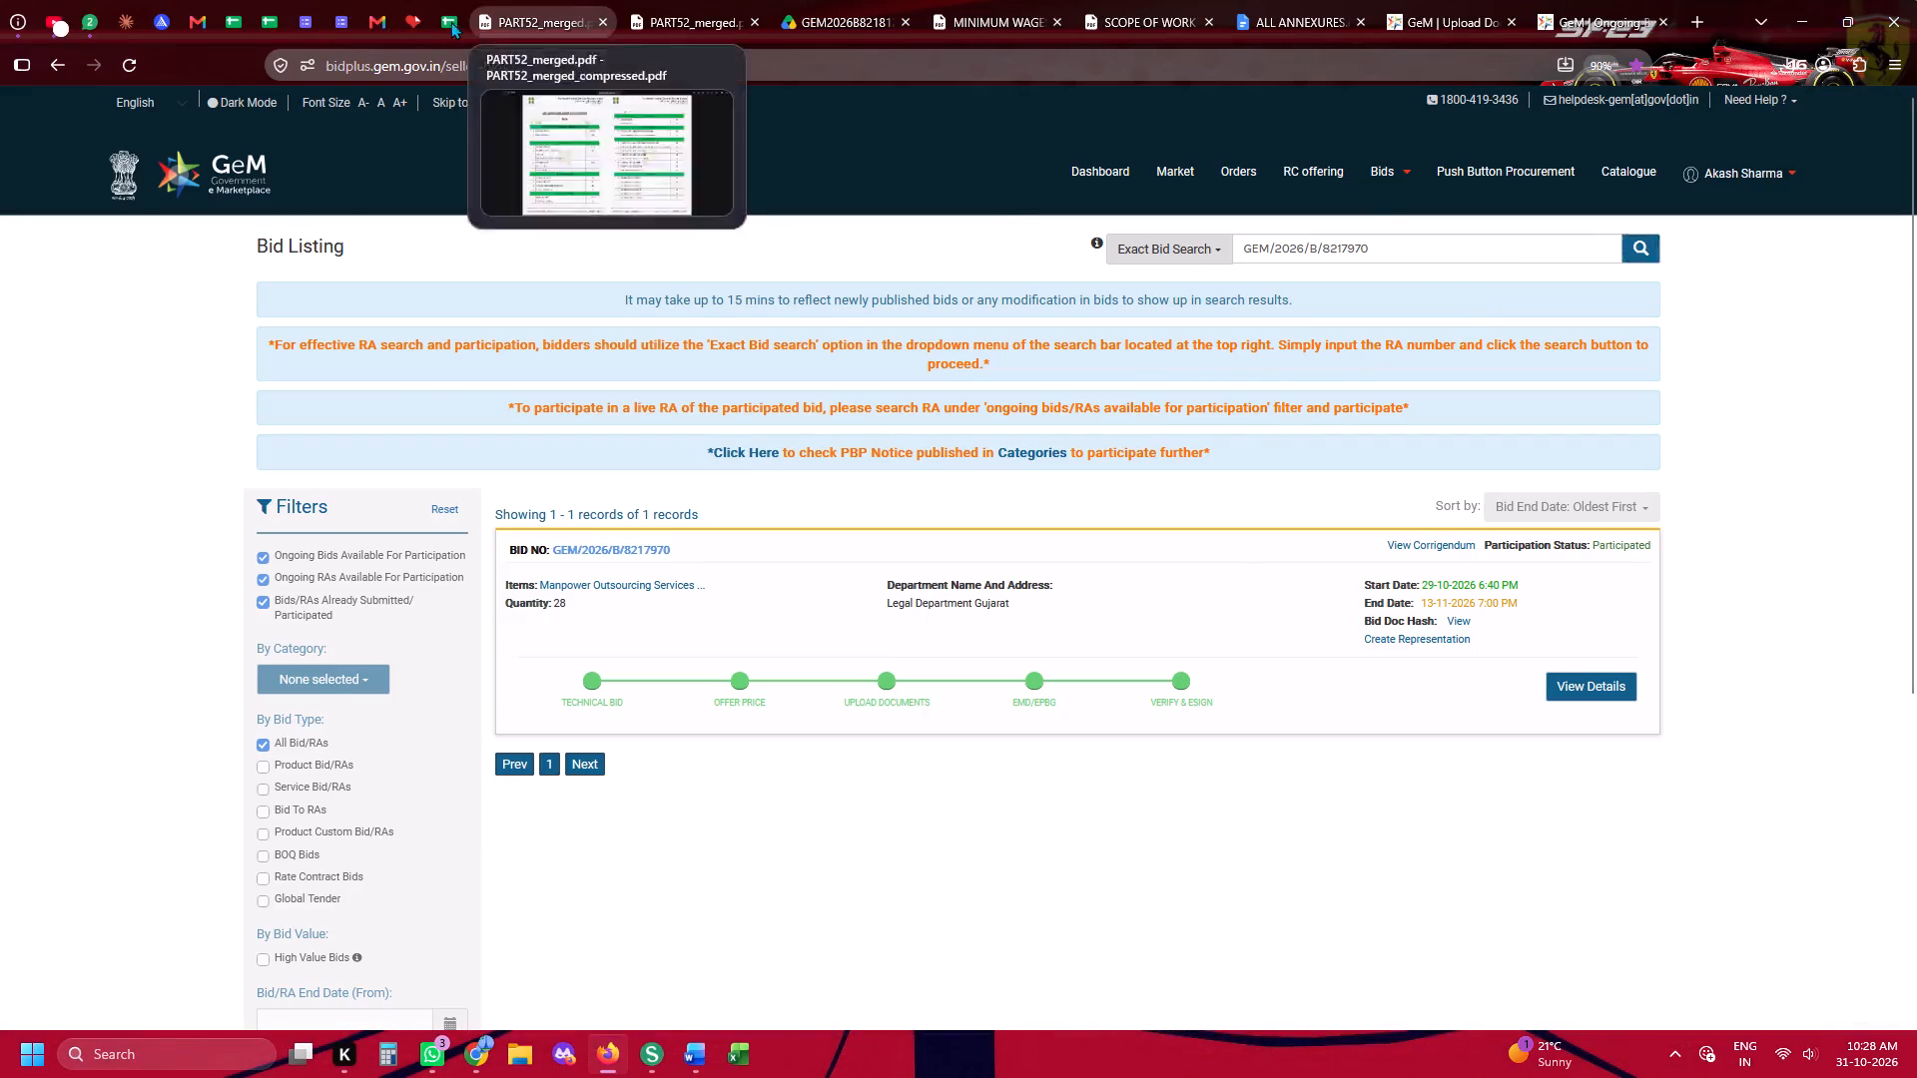
left_click(456, 0)
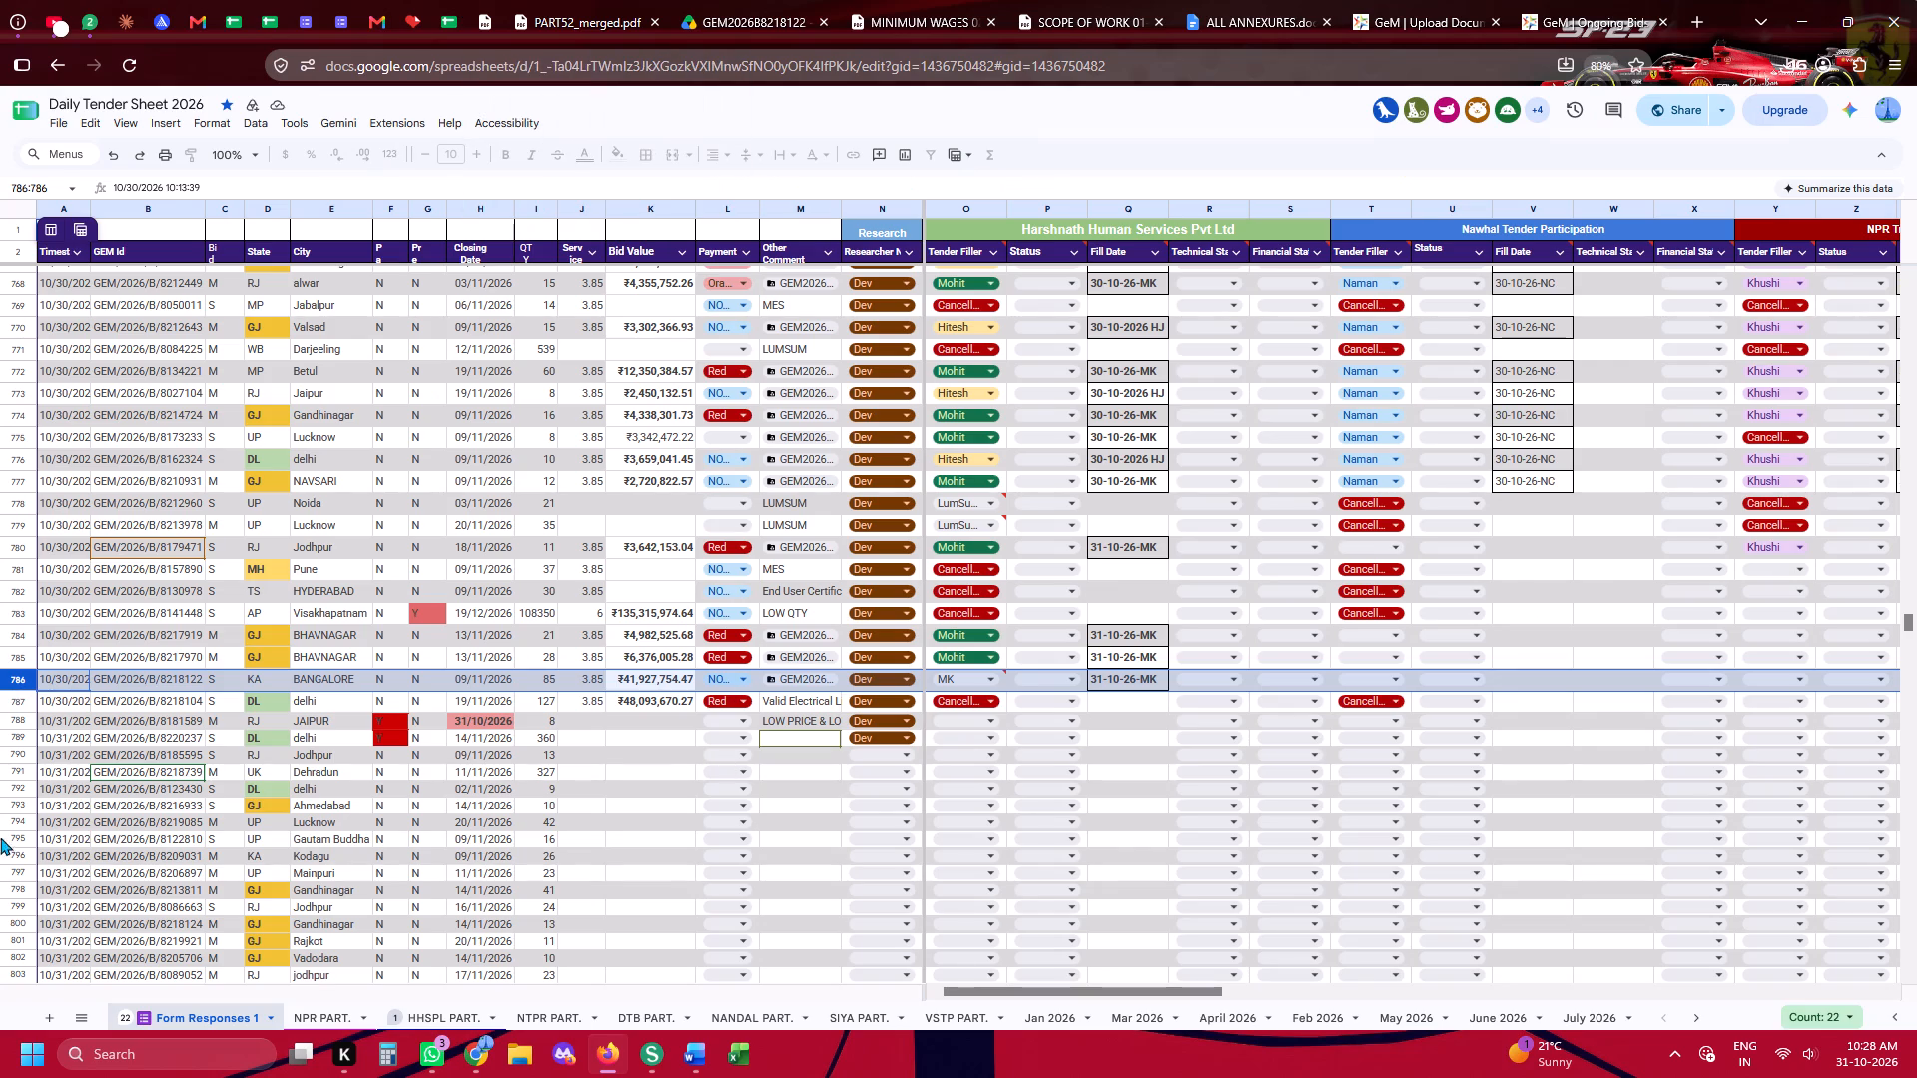
left_click(160, 676)
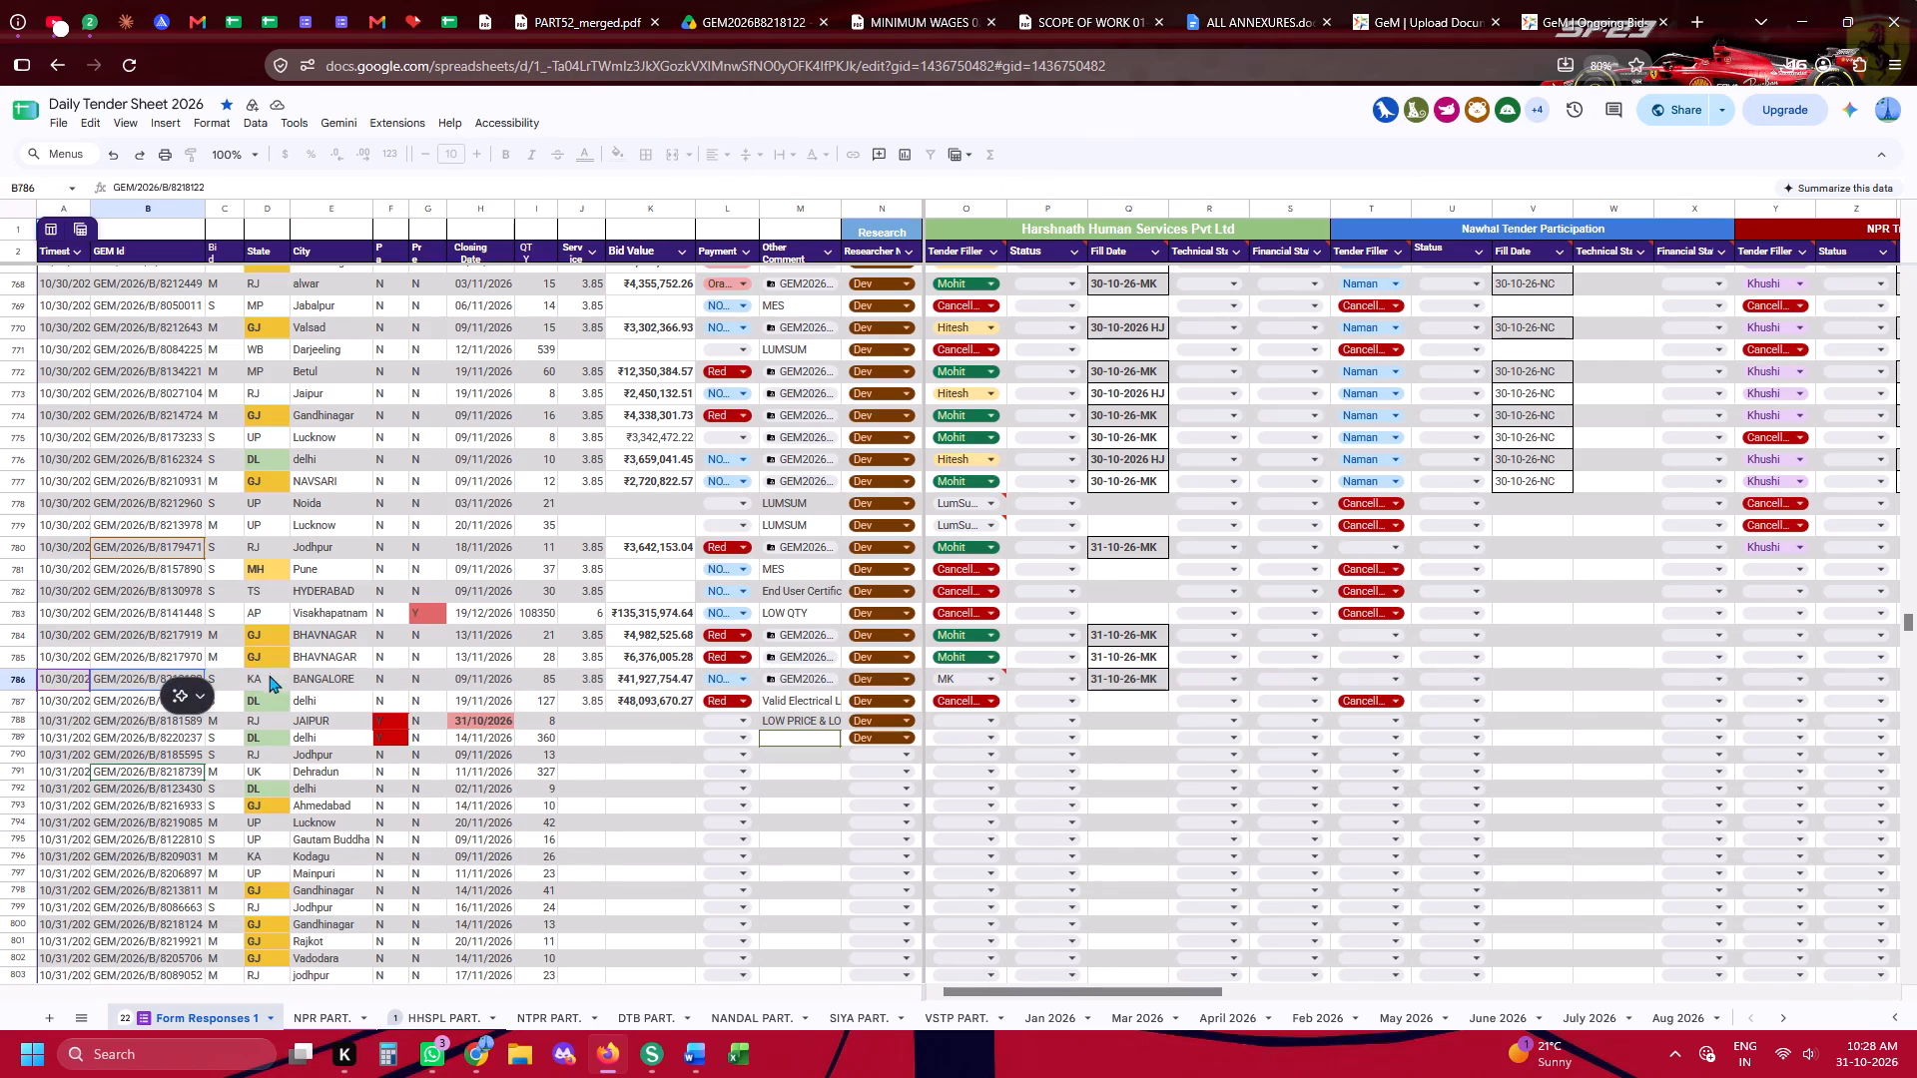
key("ctrl+c")
key("ctrl+c")
key("ctrl+c")
key("ctrl+c")
key("ctrl+c")
key("ctrl+c")
key("ctrl+c")
key("ctrl+c")
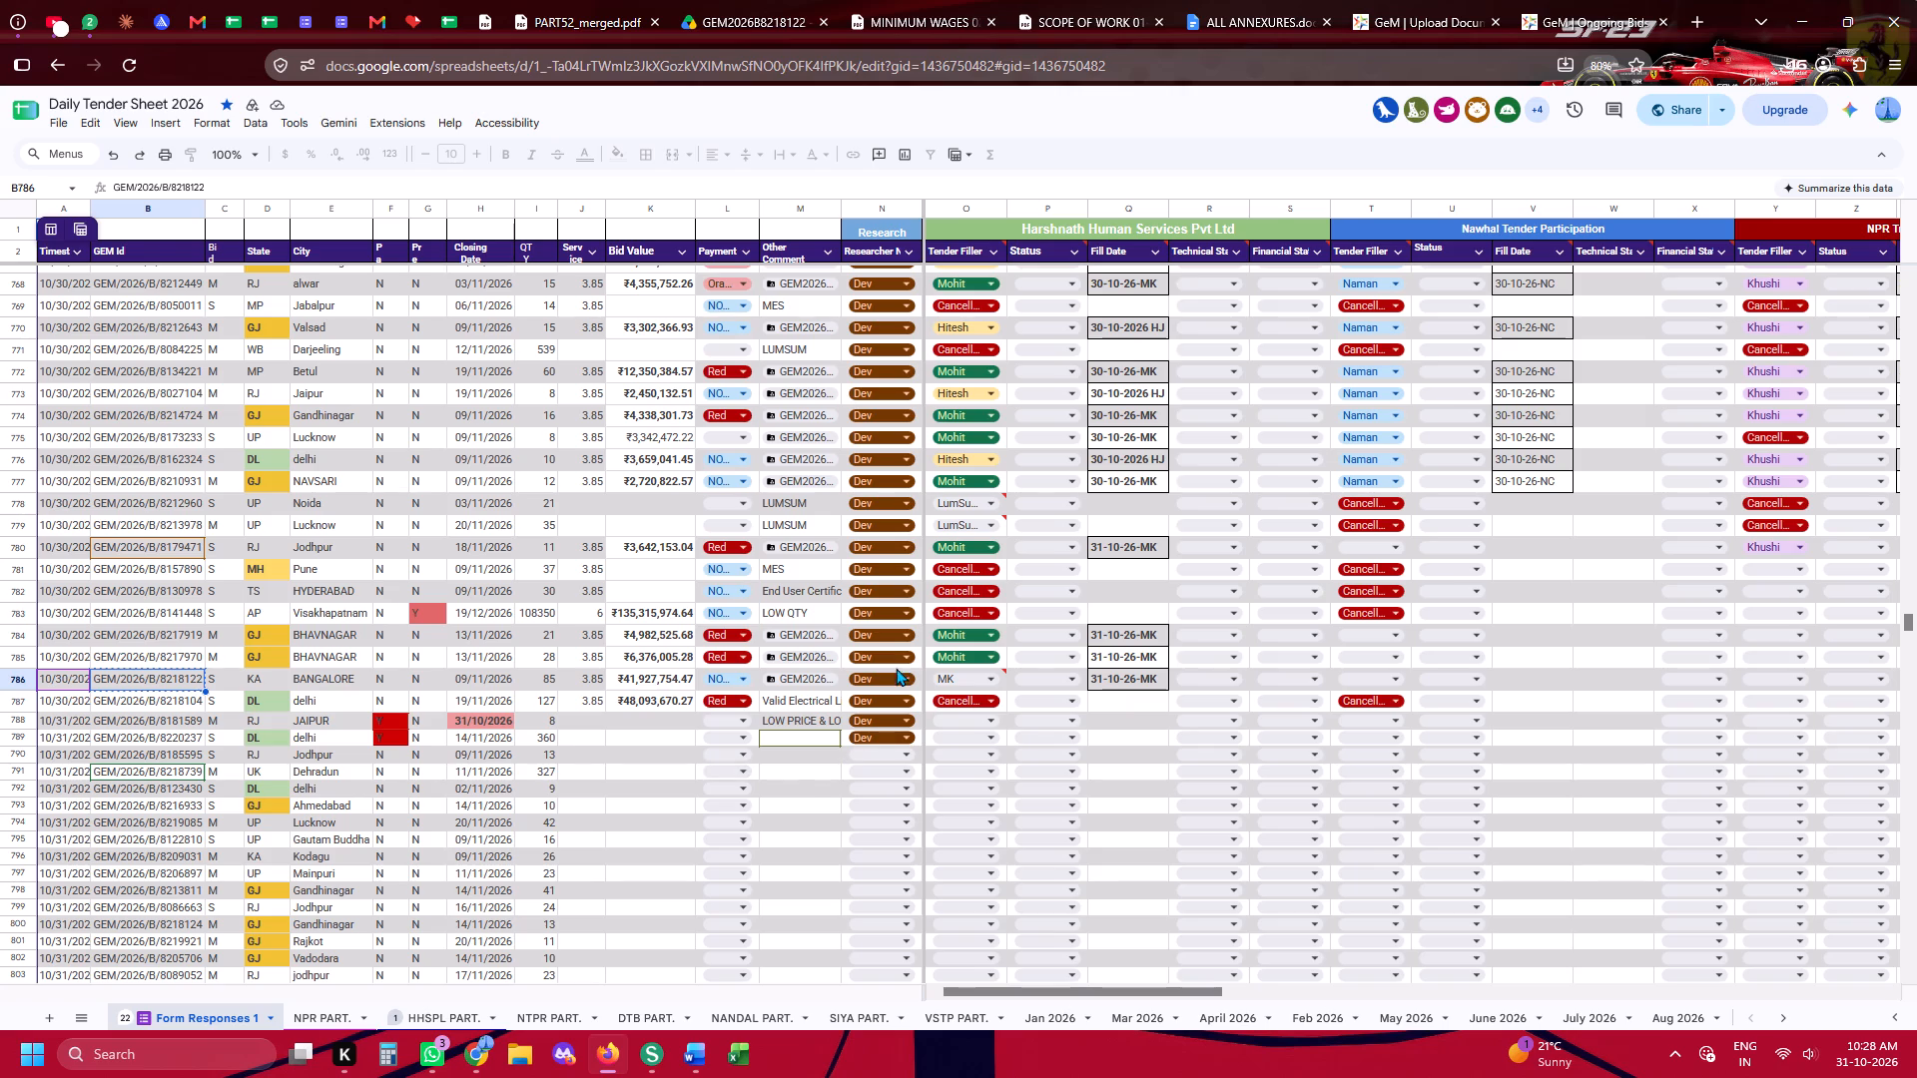
Search the GeM bid listing for GEM/2026/B/8218122 and open its bid participation.
left_click(1555, 0)
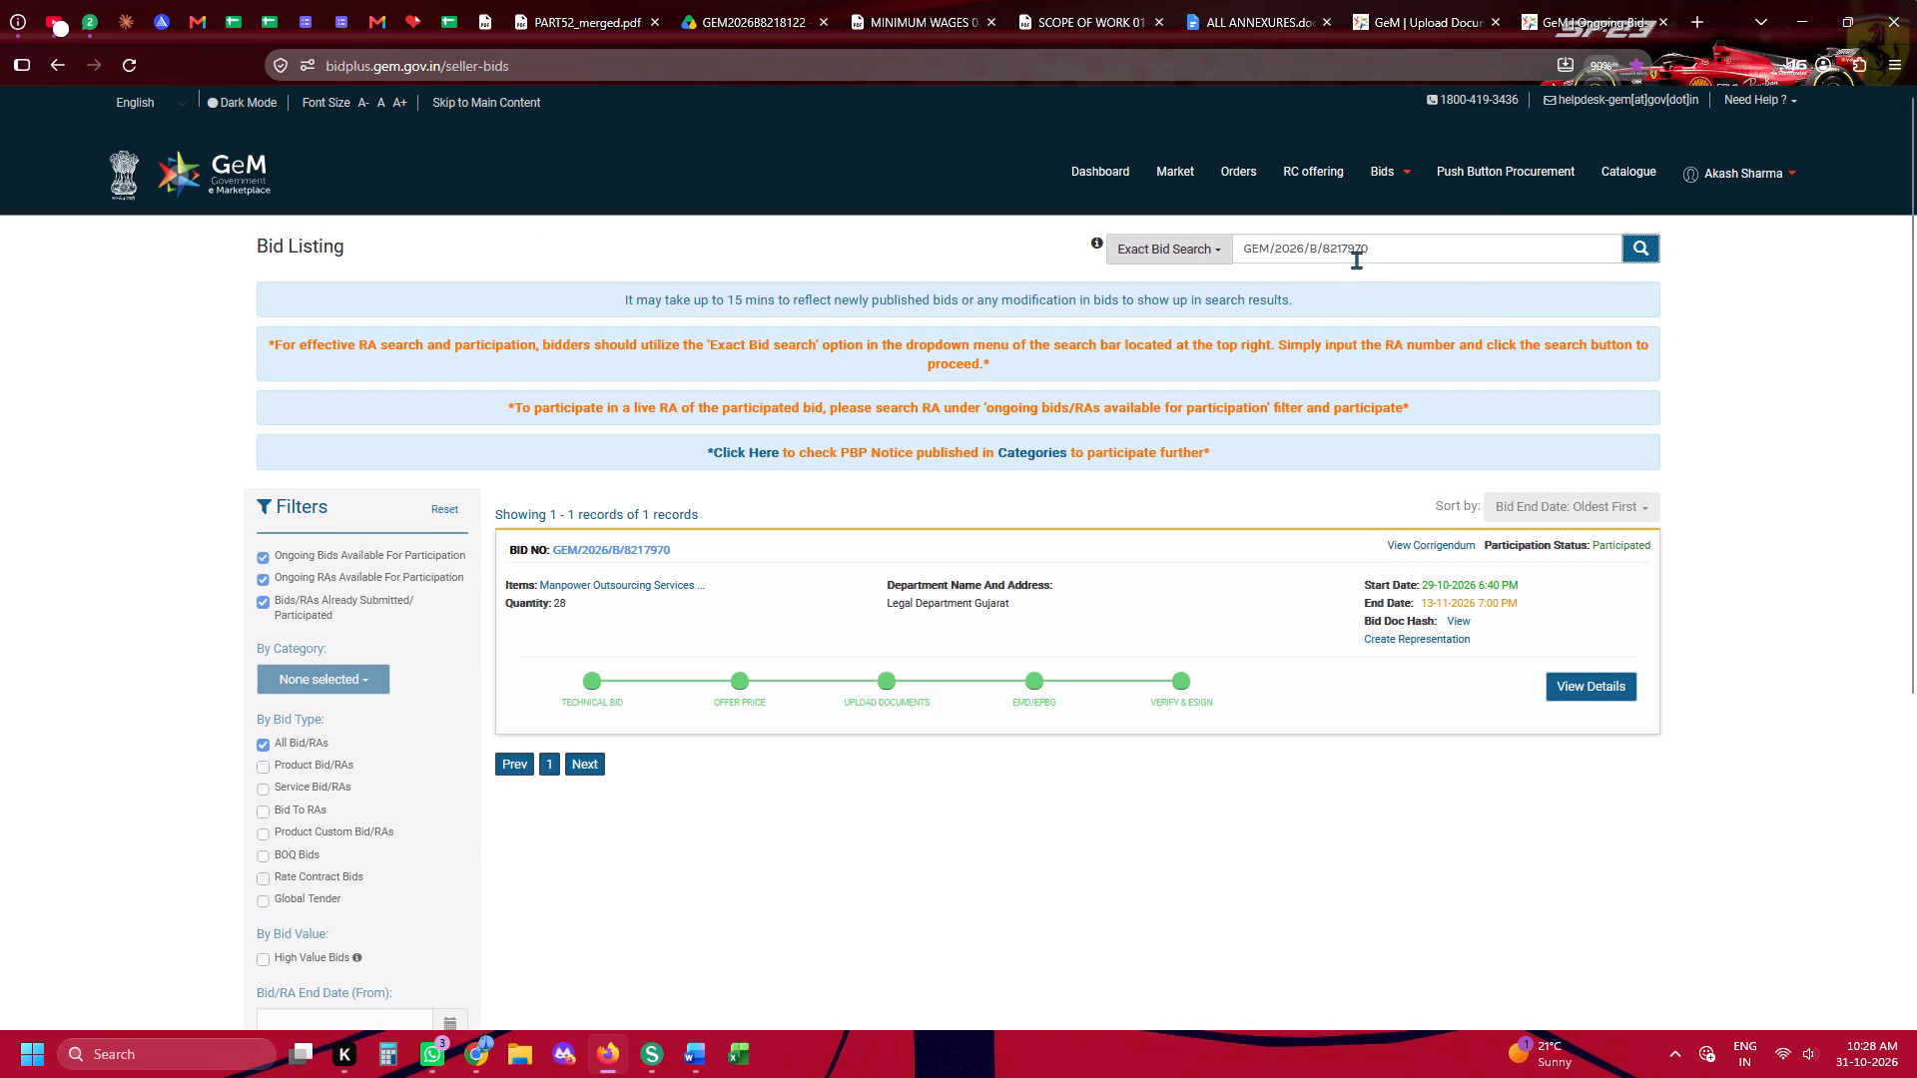
left_click(1390, 261)
key("ctrl+a")
key("ctrl+v")
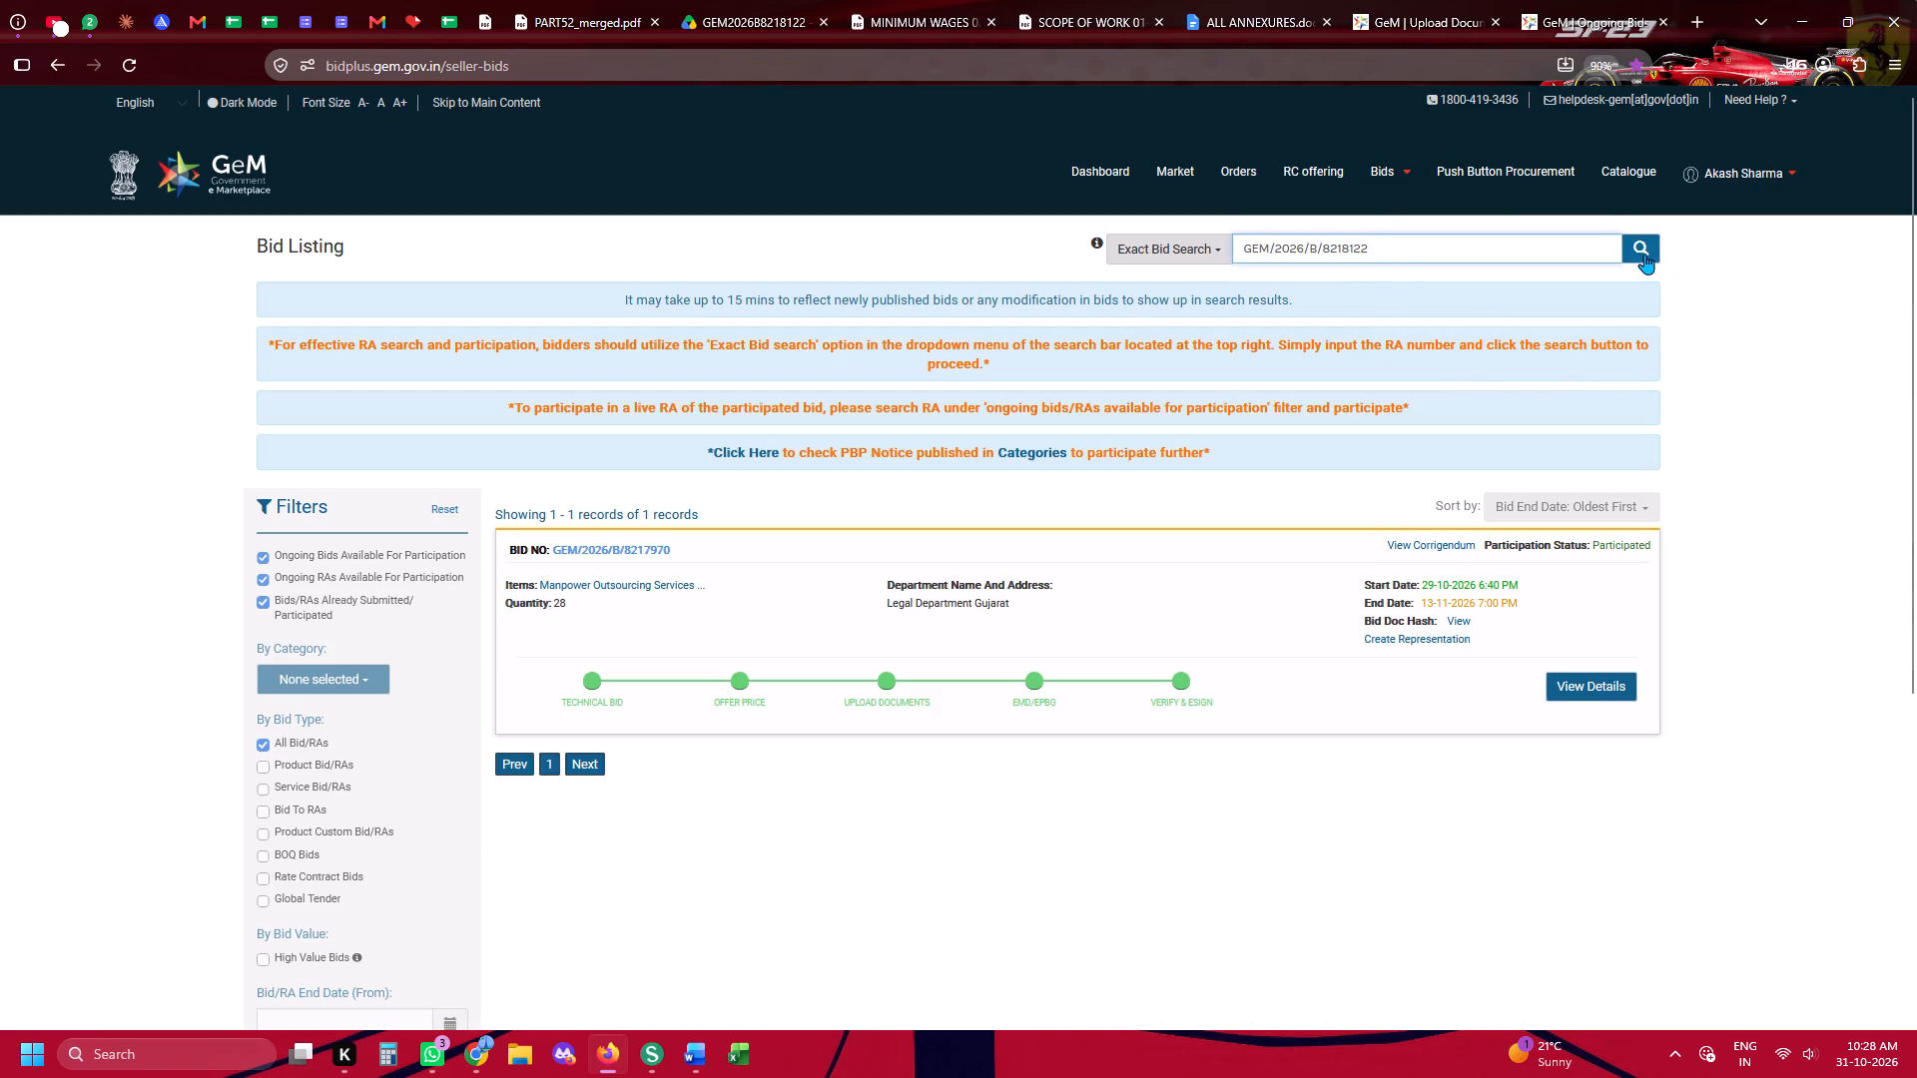
left_click(1643, 254)
left_click(1587, 696)
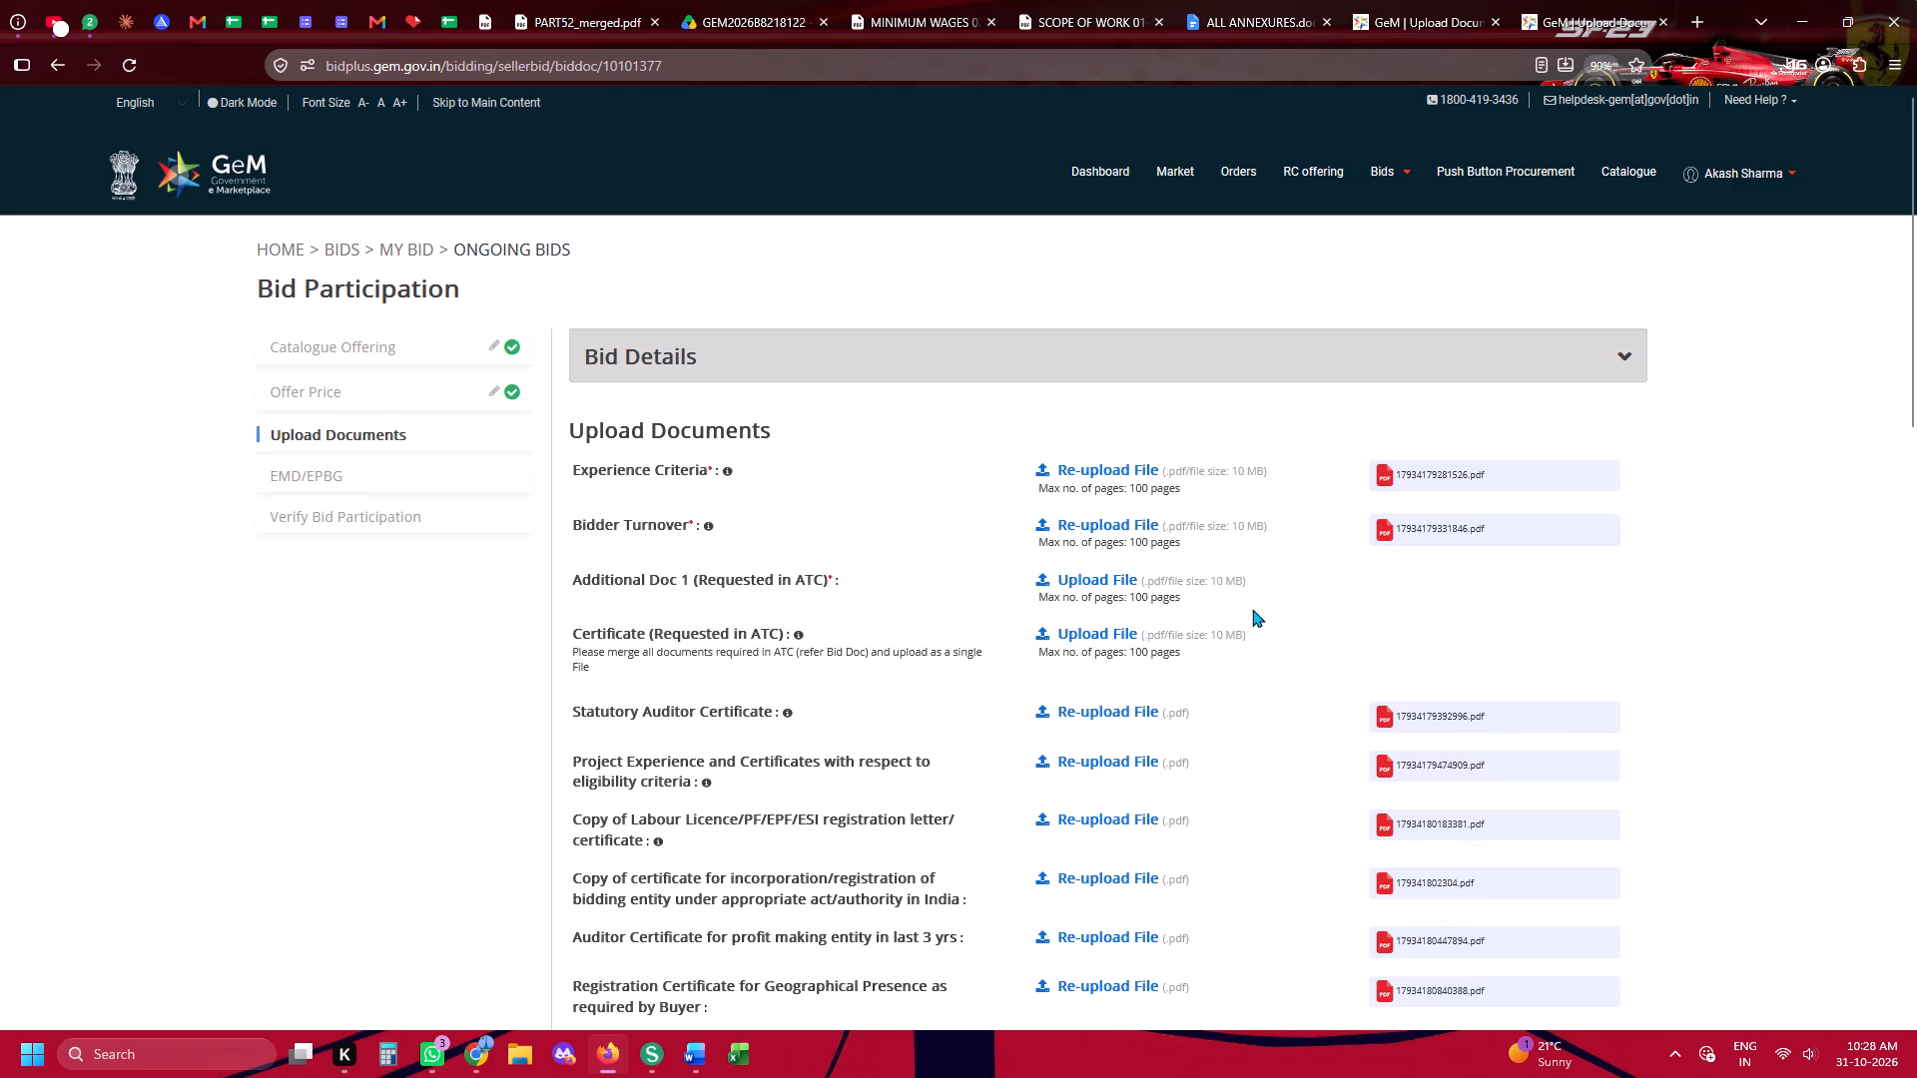
Upload bank-solvency-certificate-hhspl from the ADDITIONAL folder as Additional Doc 1 (Requested in ATC).
left_click(1165, 592)
scroll(1294, 571, "up", 3)
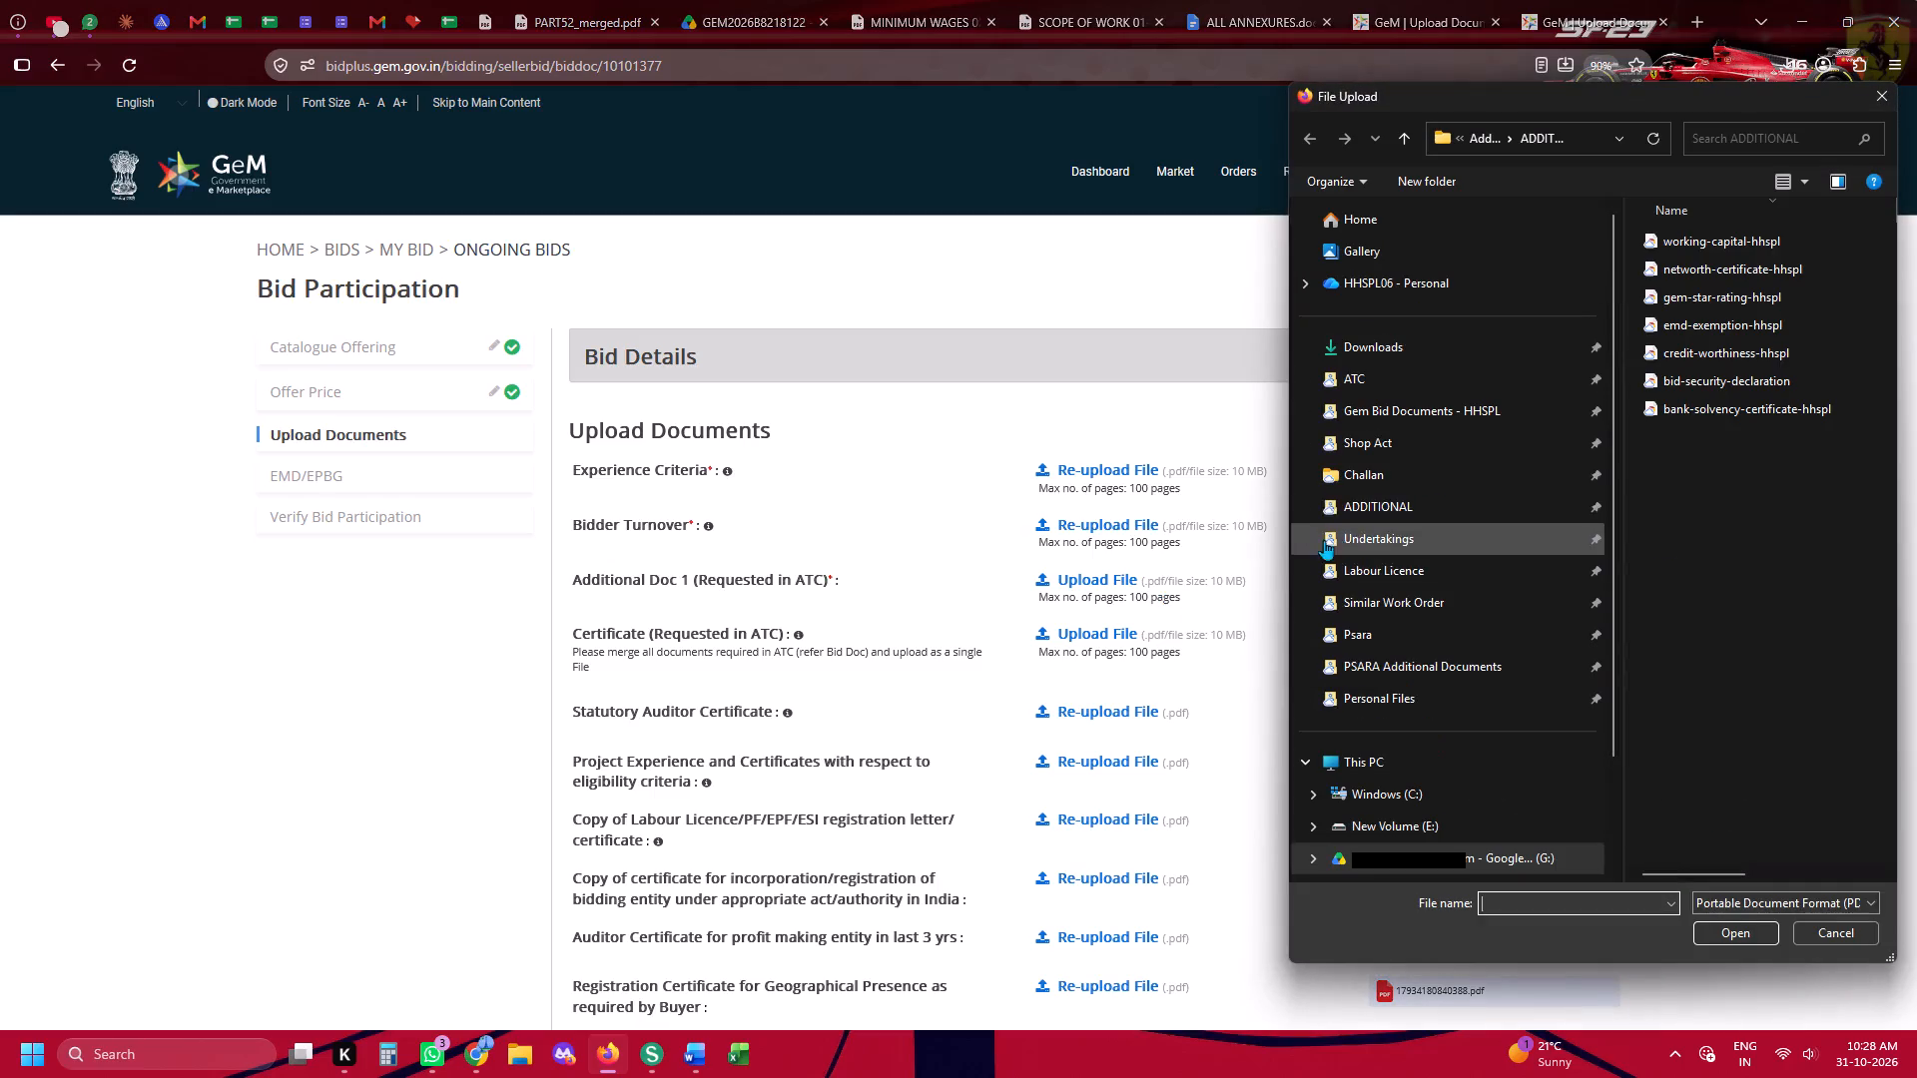
left_click(1349, 511)
double_click(1675, 408)
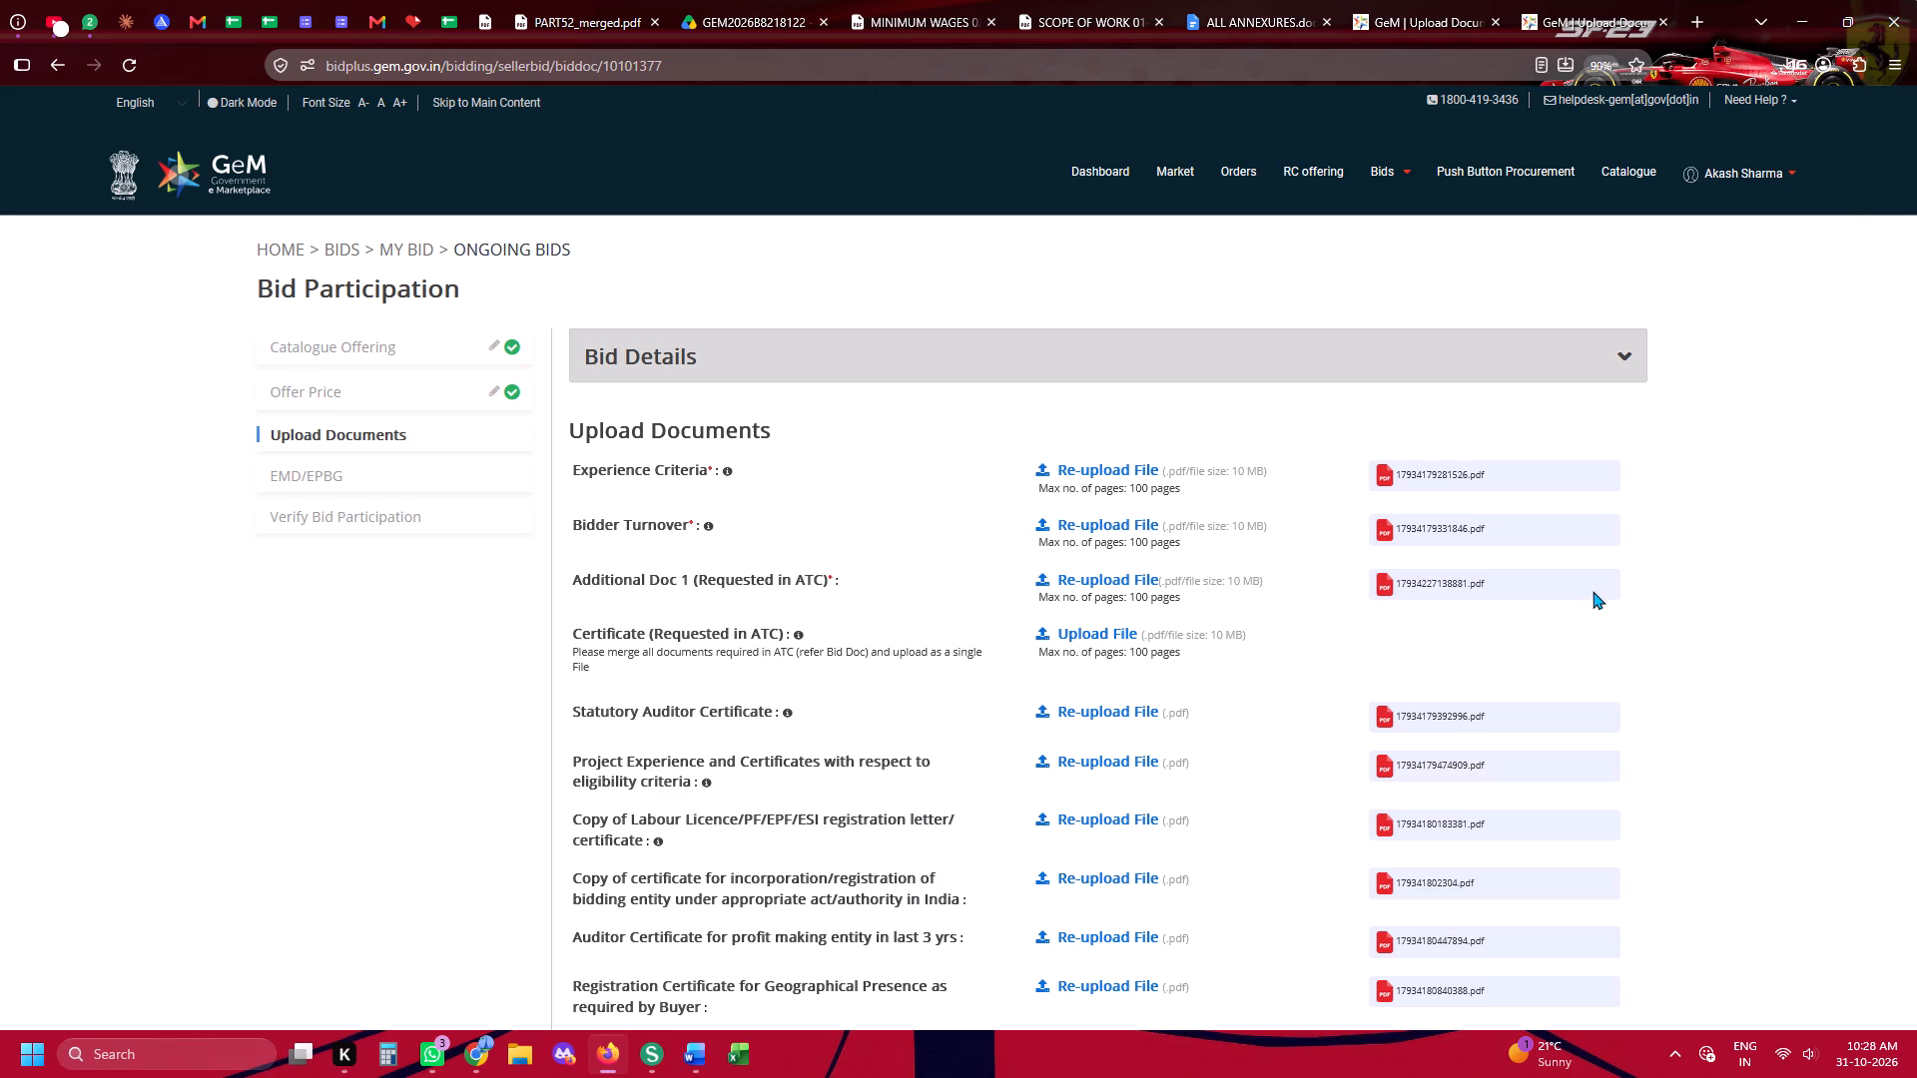
Upload PART52_merged_compressed from Downloads as the Certificate (Requested in ATC) document.
scroll(1568, 643, "down", 3)
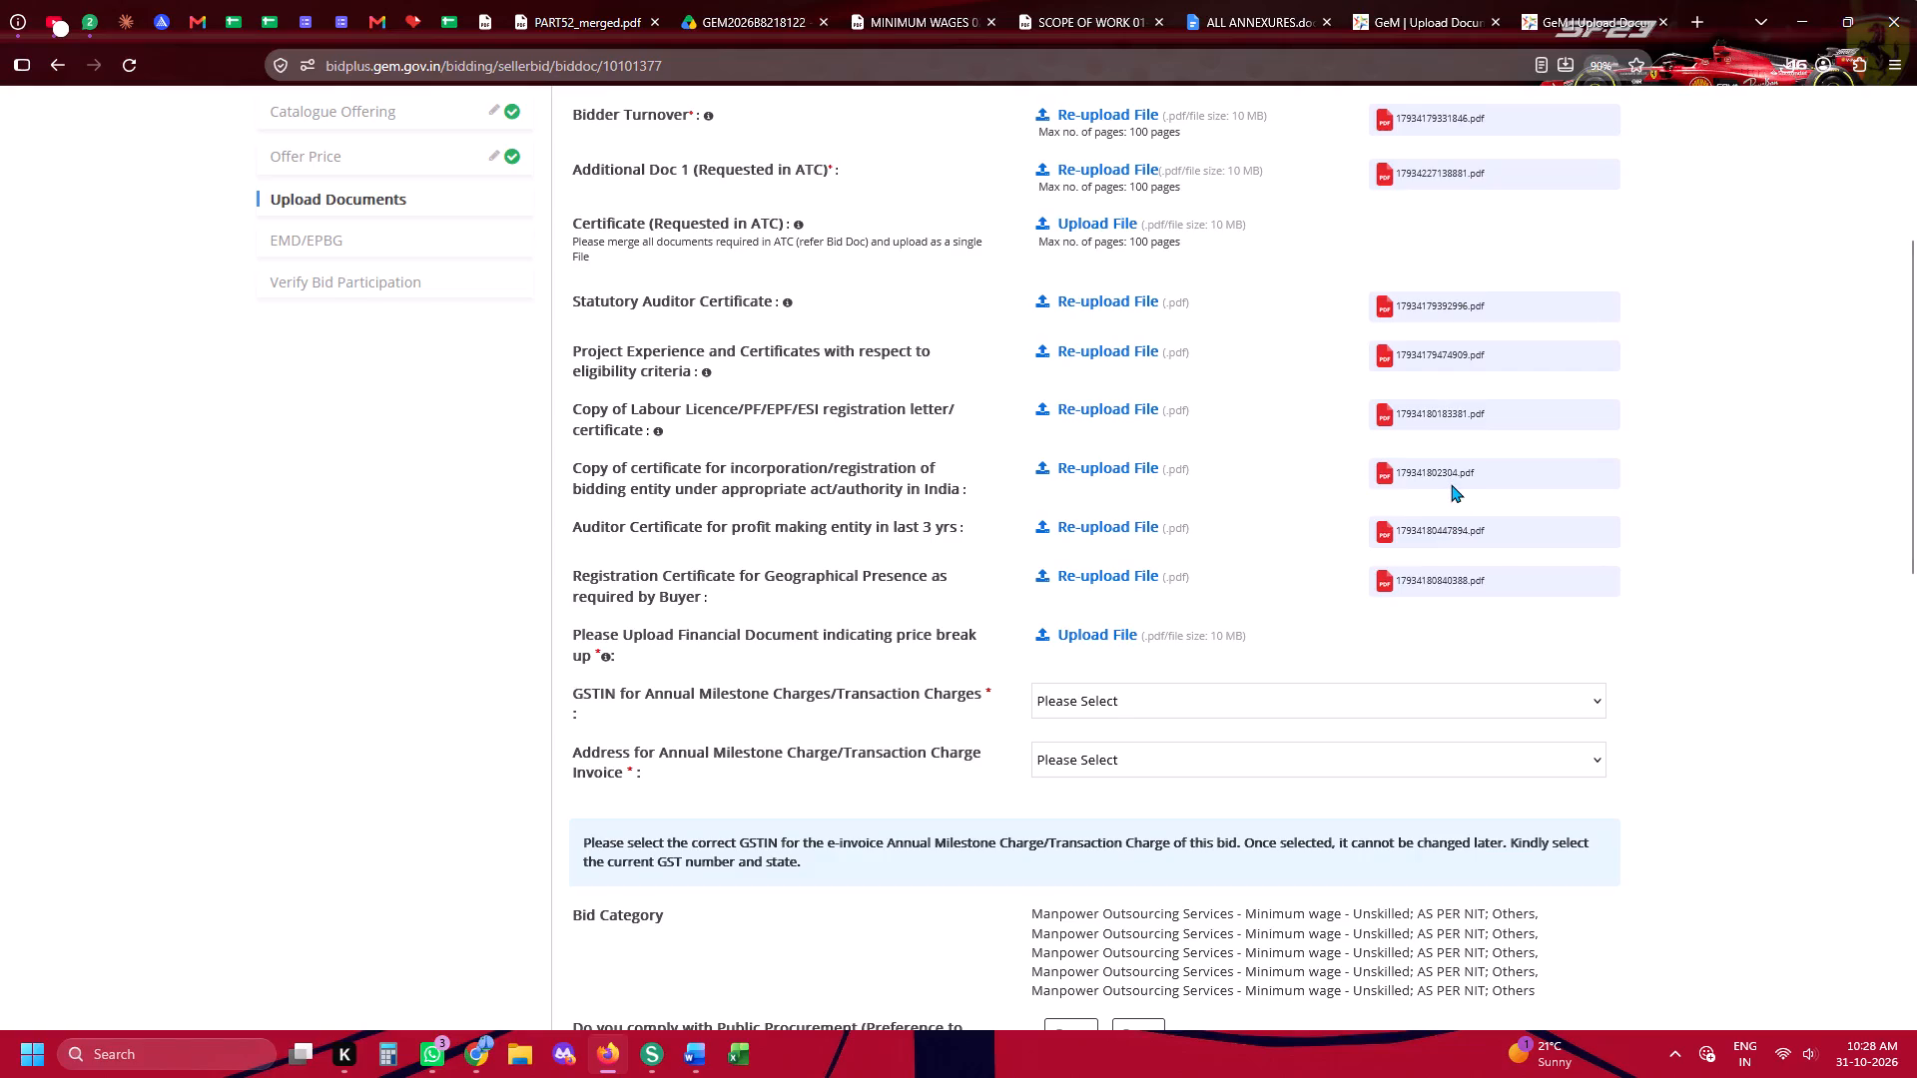
scroll(1448, 488, "down", 1)
scroll(1066, 401, "up", 2)
left_click(1074, 374)
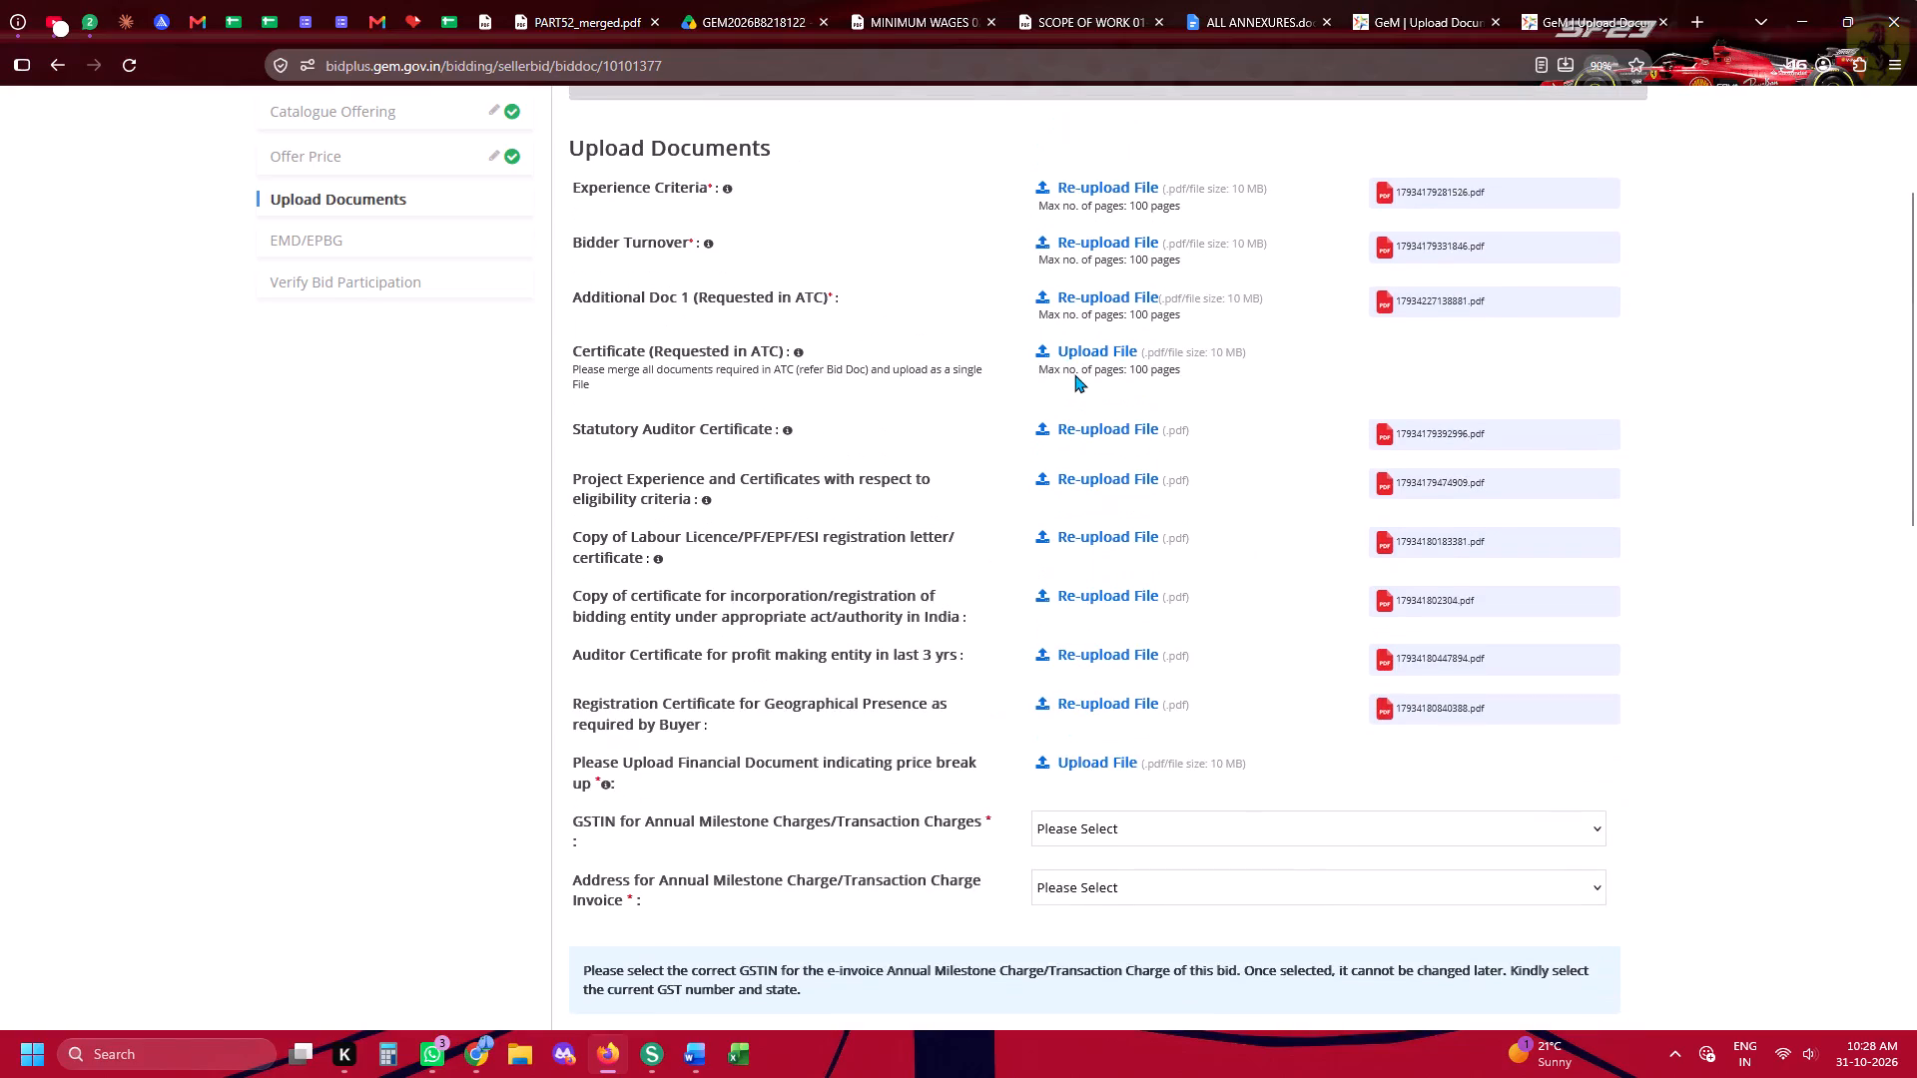
scroll(1223, 397, "up", 10)
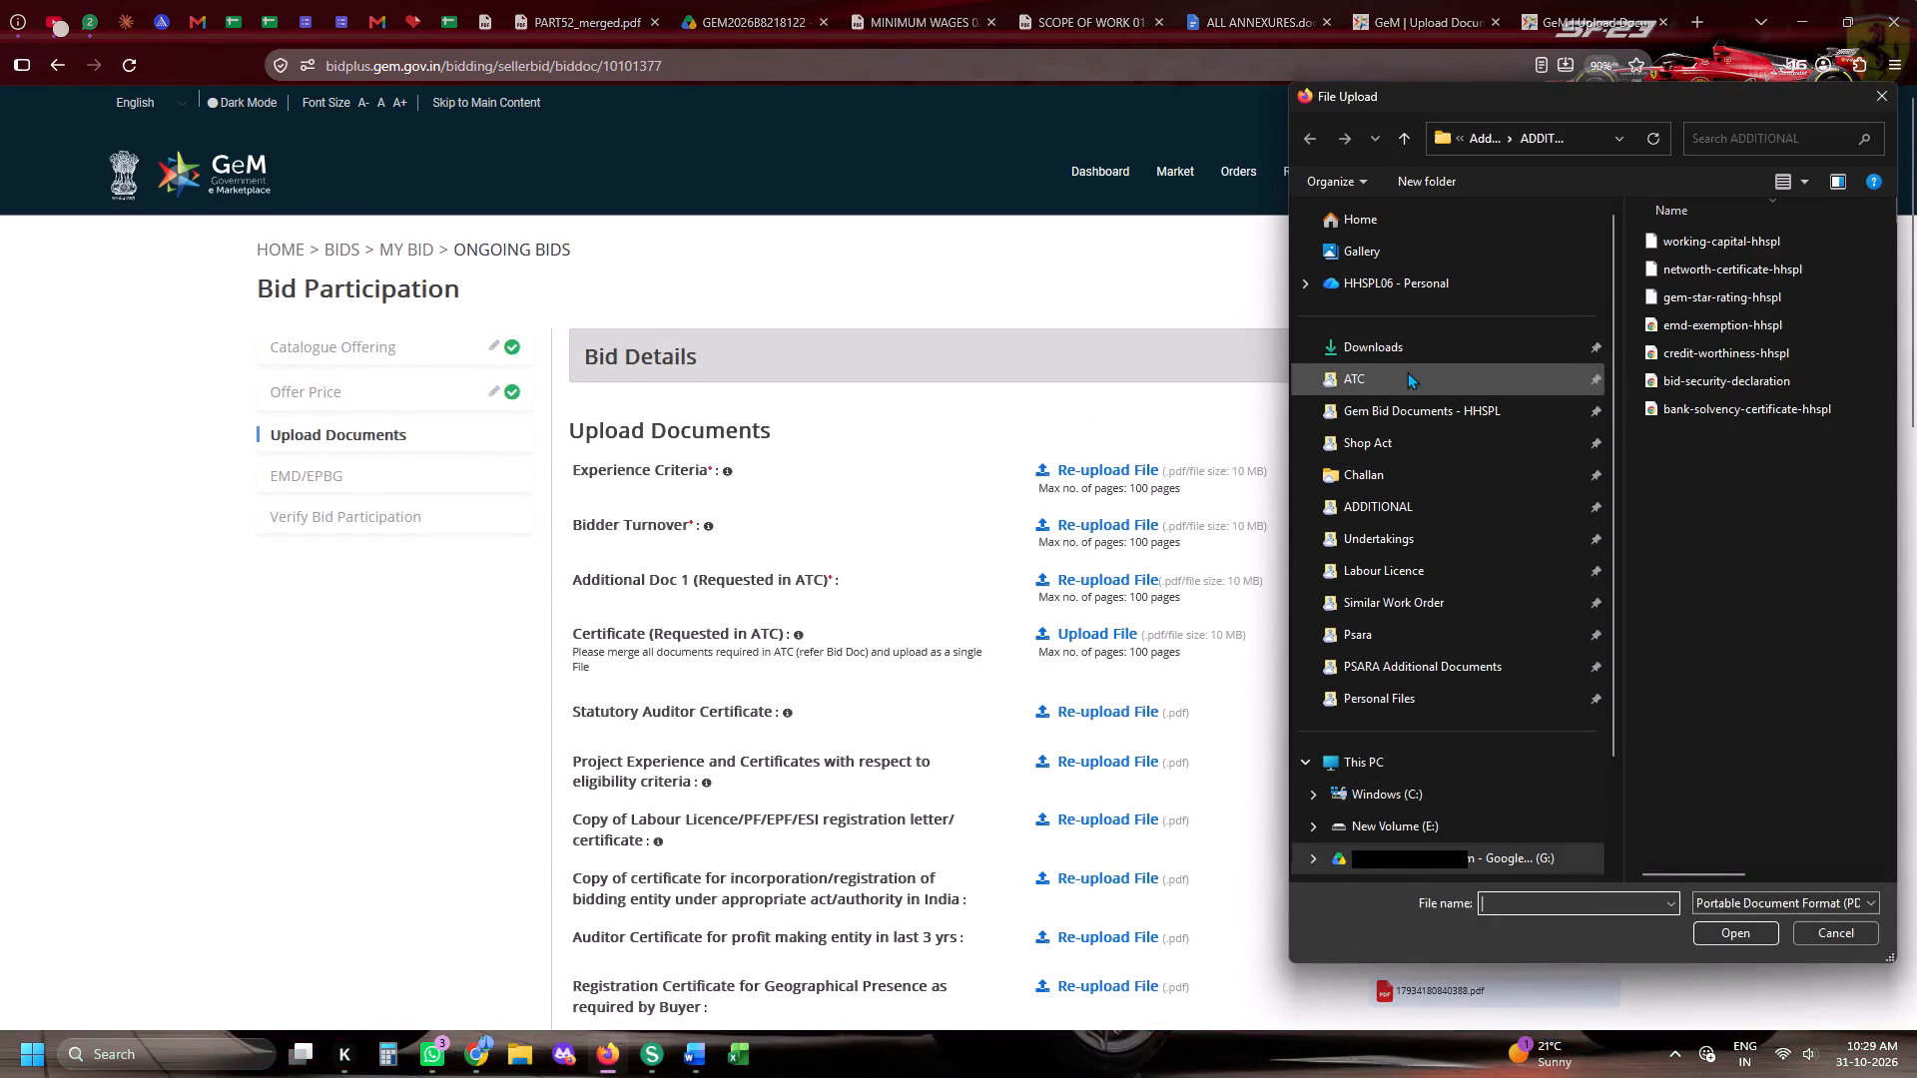
left_click(1406, 358)
double_click(1674, 272)
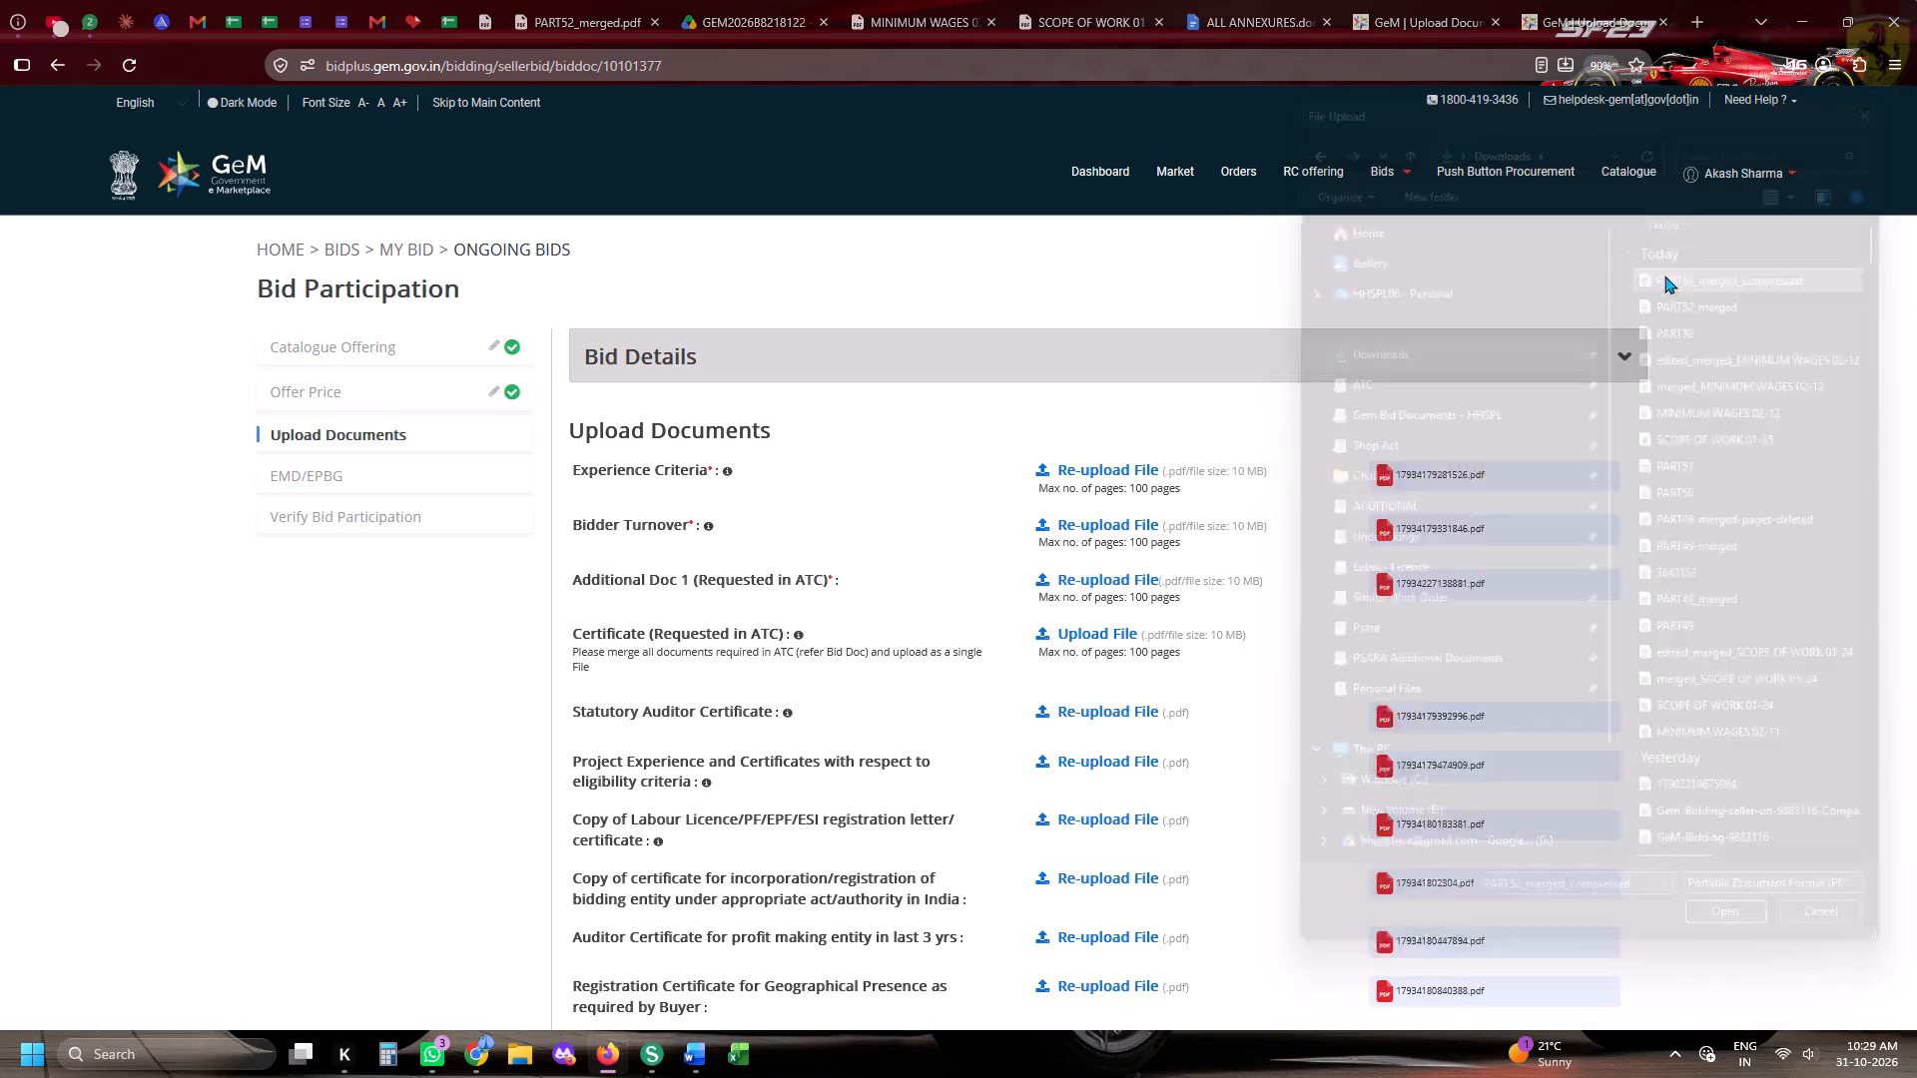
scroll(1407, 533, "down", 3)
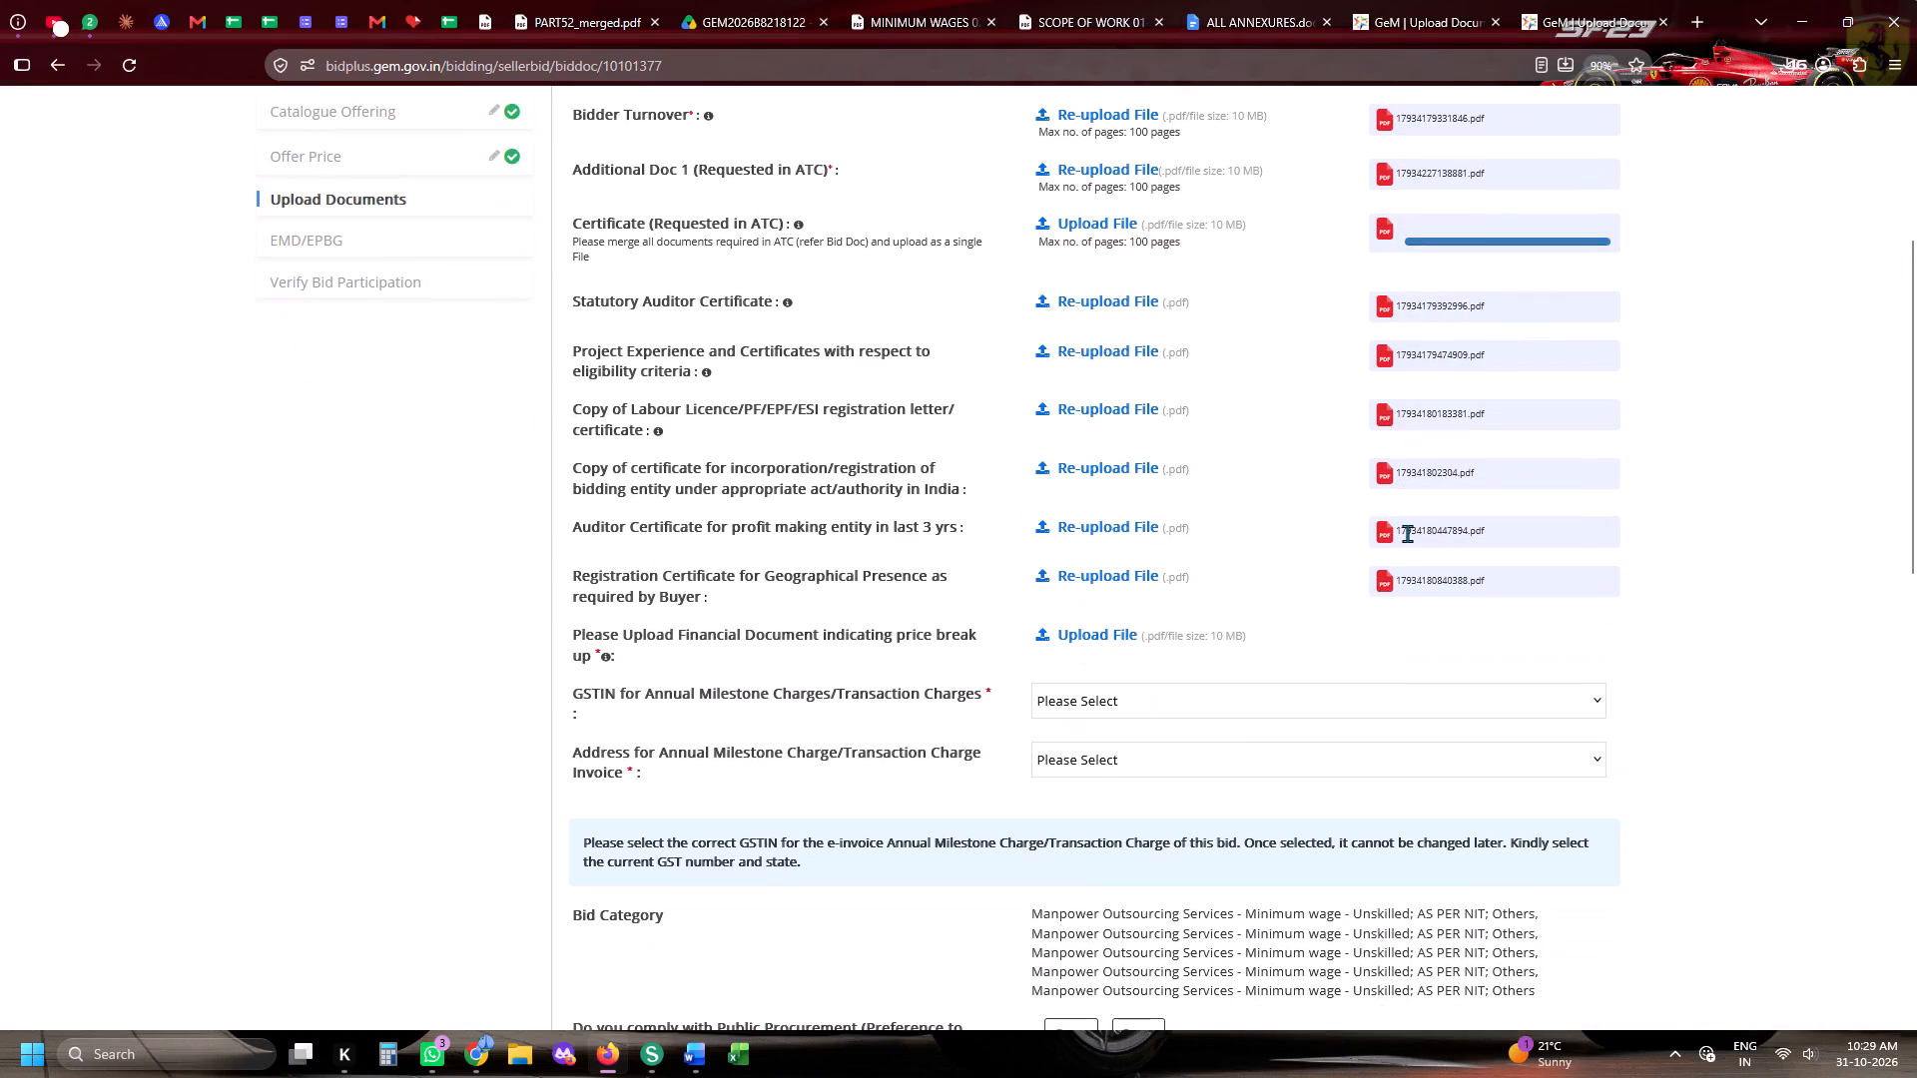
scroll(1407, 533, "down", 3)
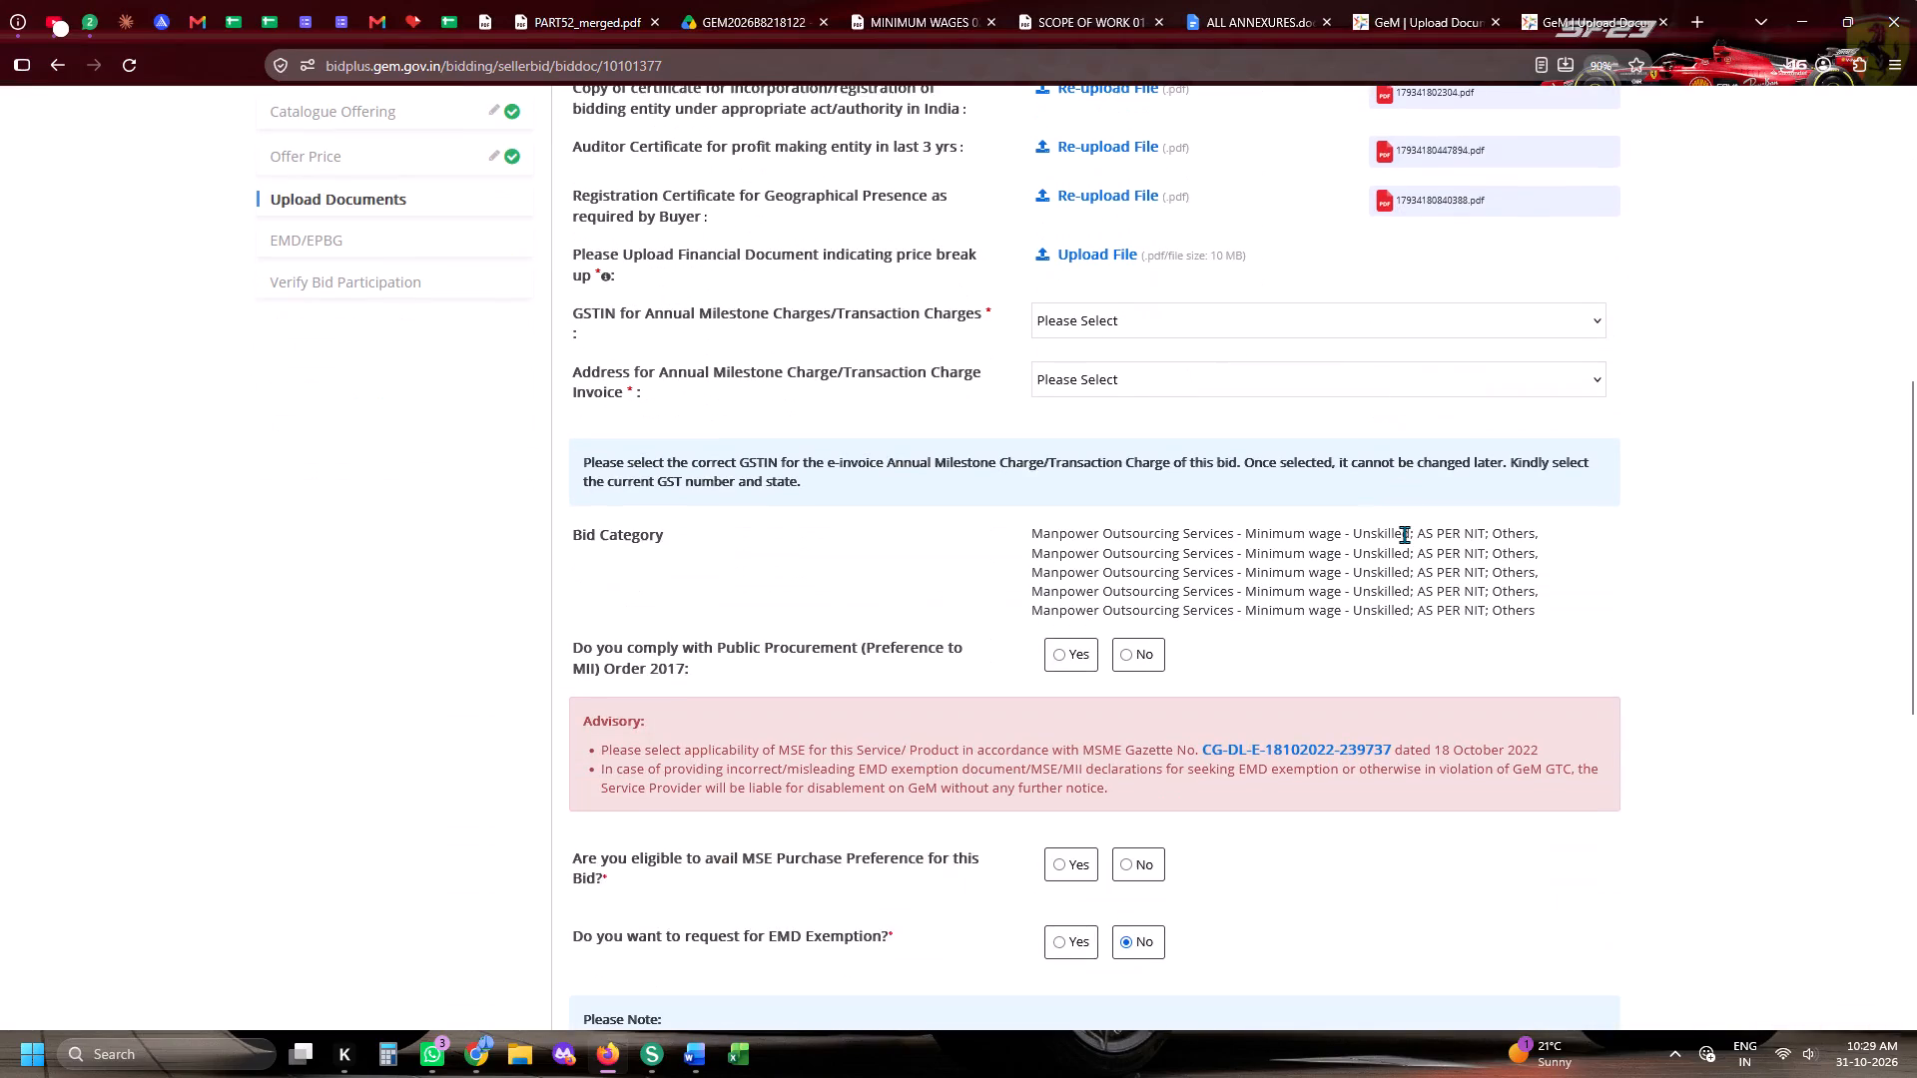
Duplicate the pinned PART52_merged_compressed PDF tab and unpin the original.
left_click(600, 0)
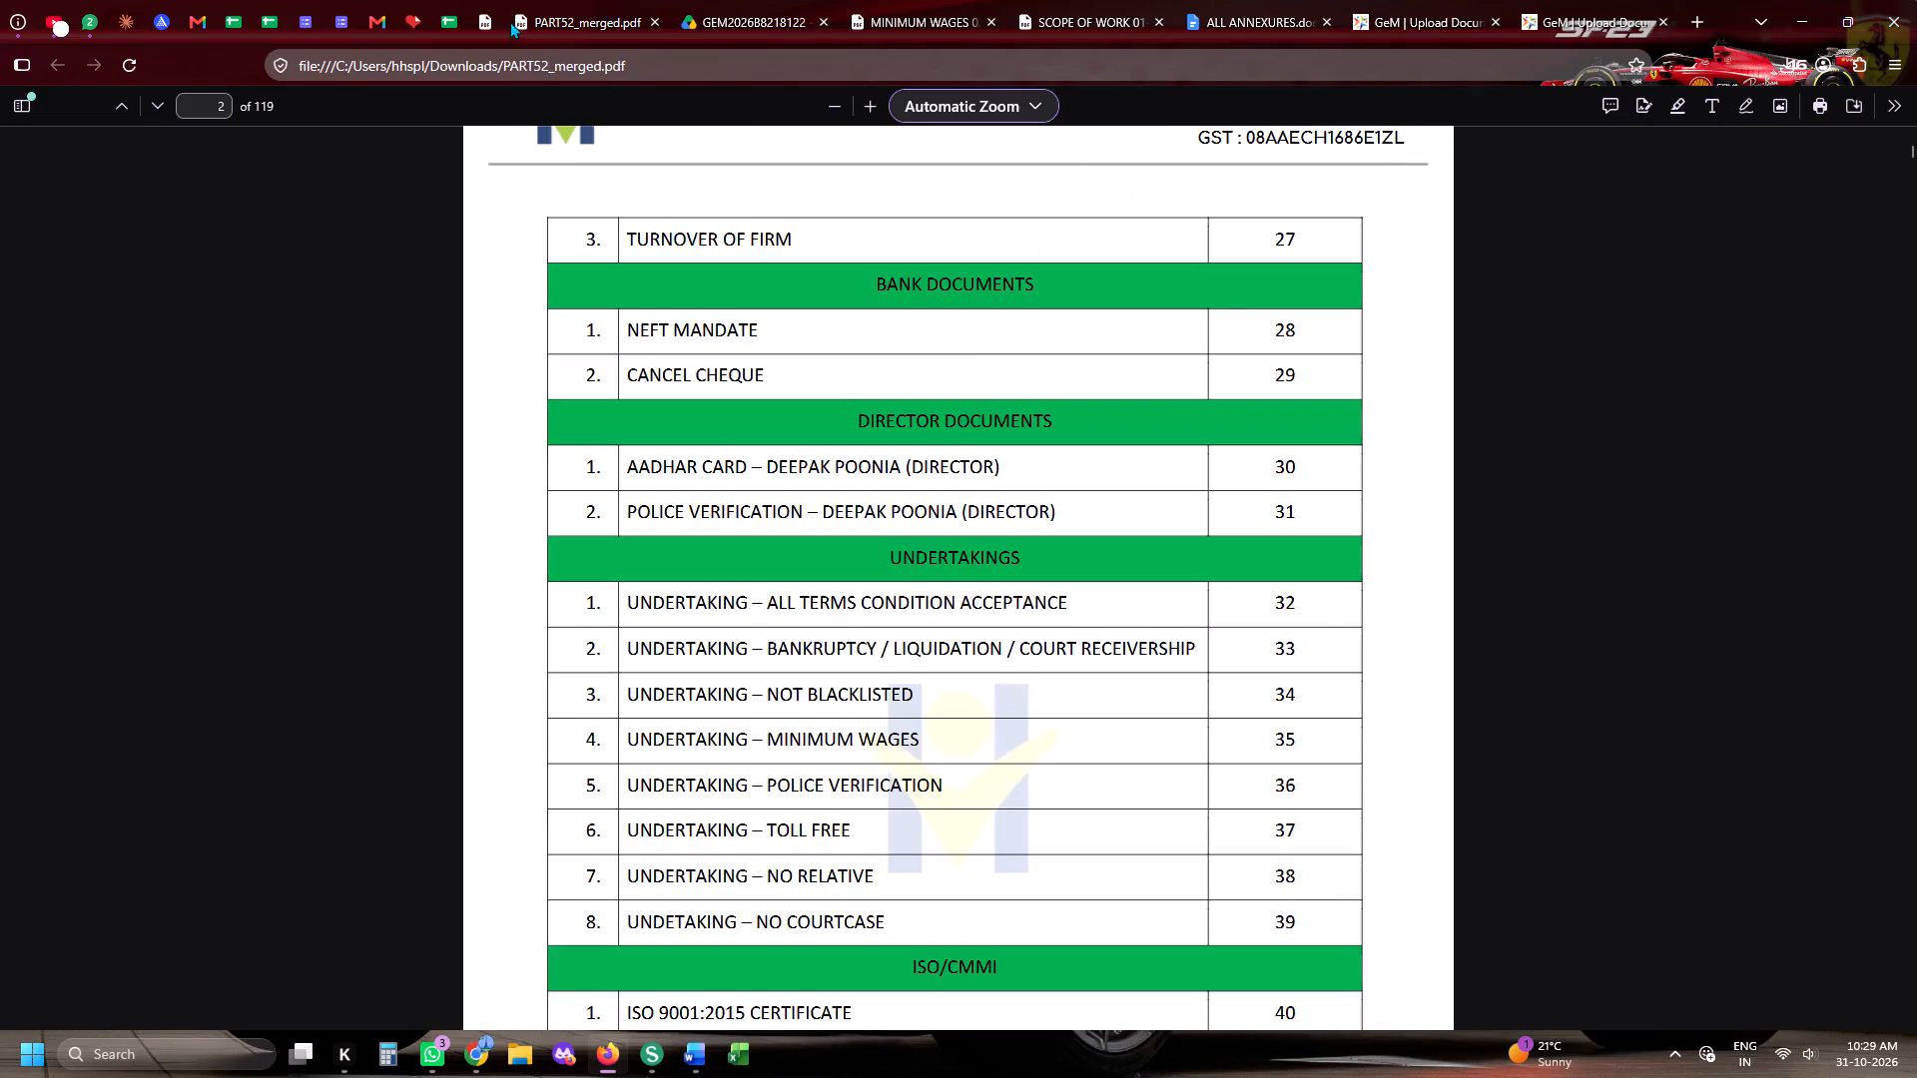
left_click(493, 0)
left_click(466, 12)
left_click(476, 18)
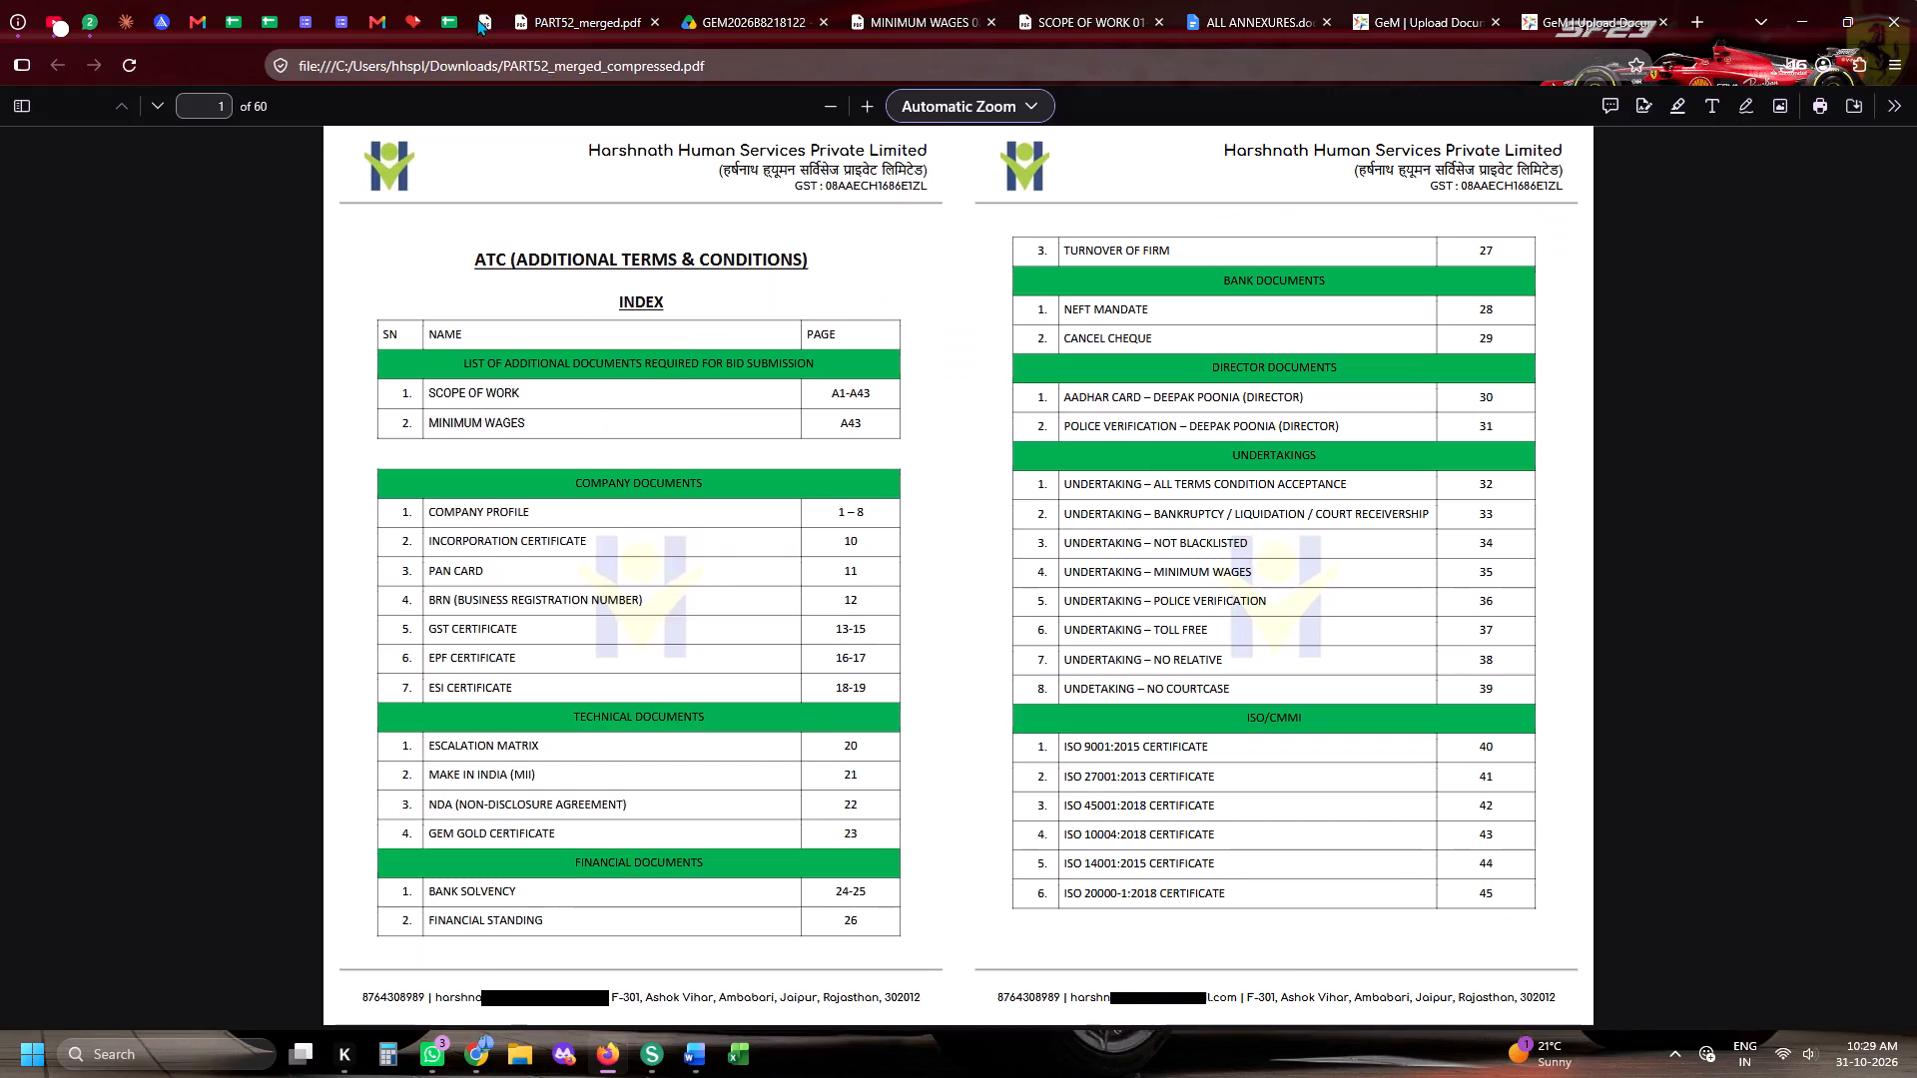
right_click(476, 18)
left_click(534, 249)
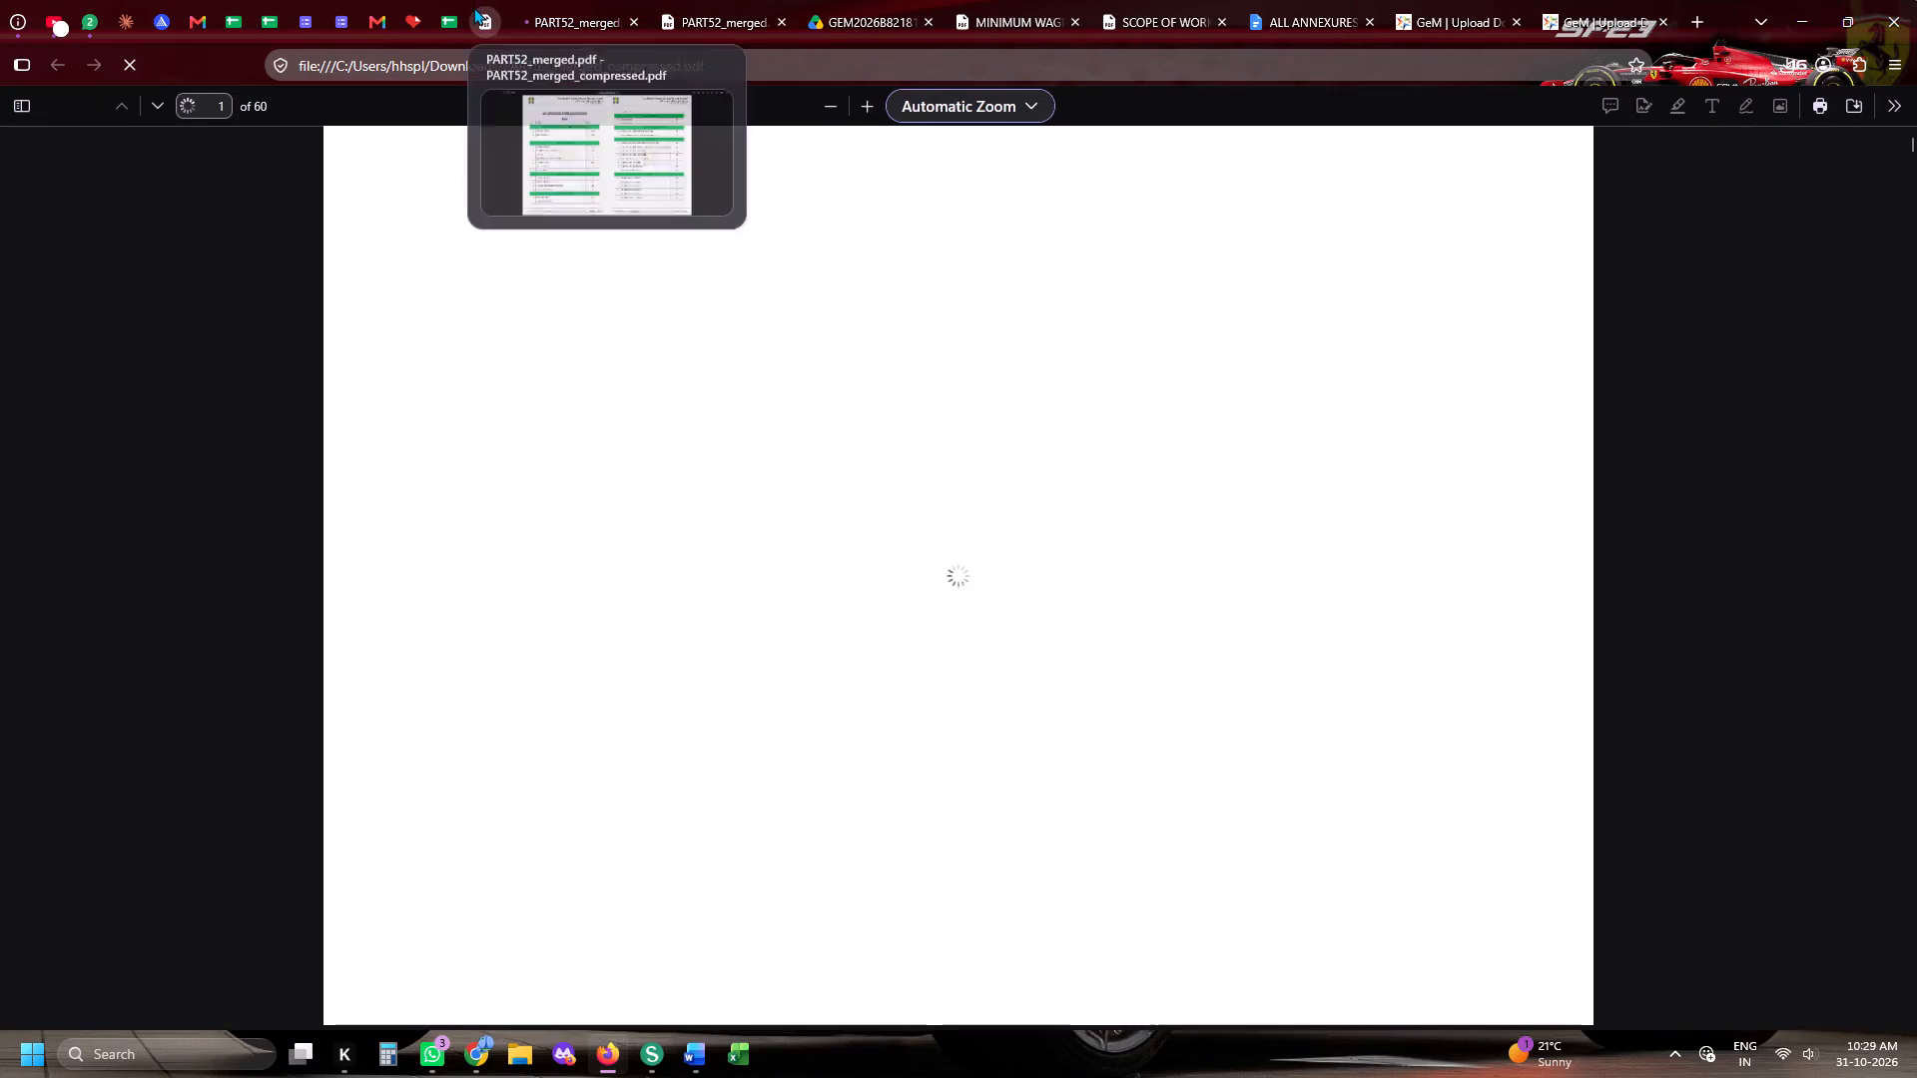
right_click(473, 7)
left_click(540, 188)
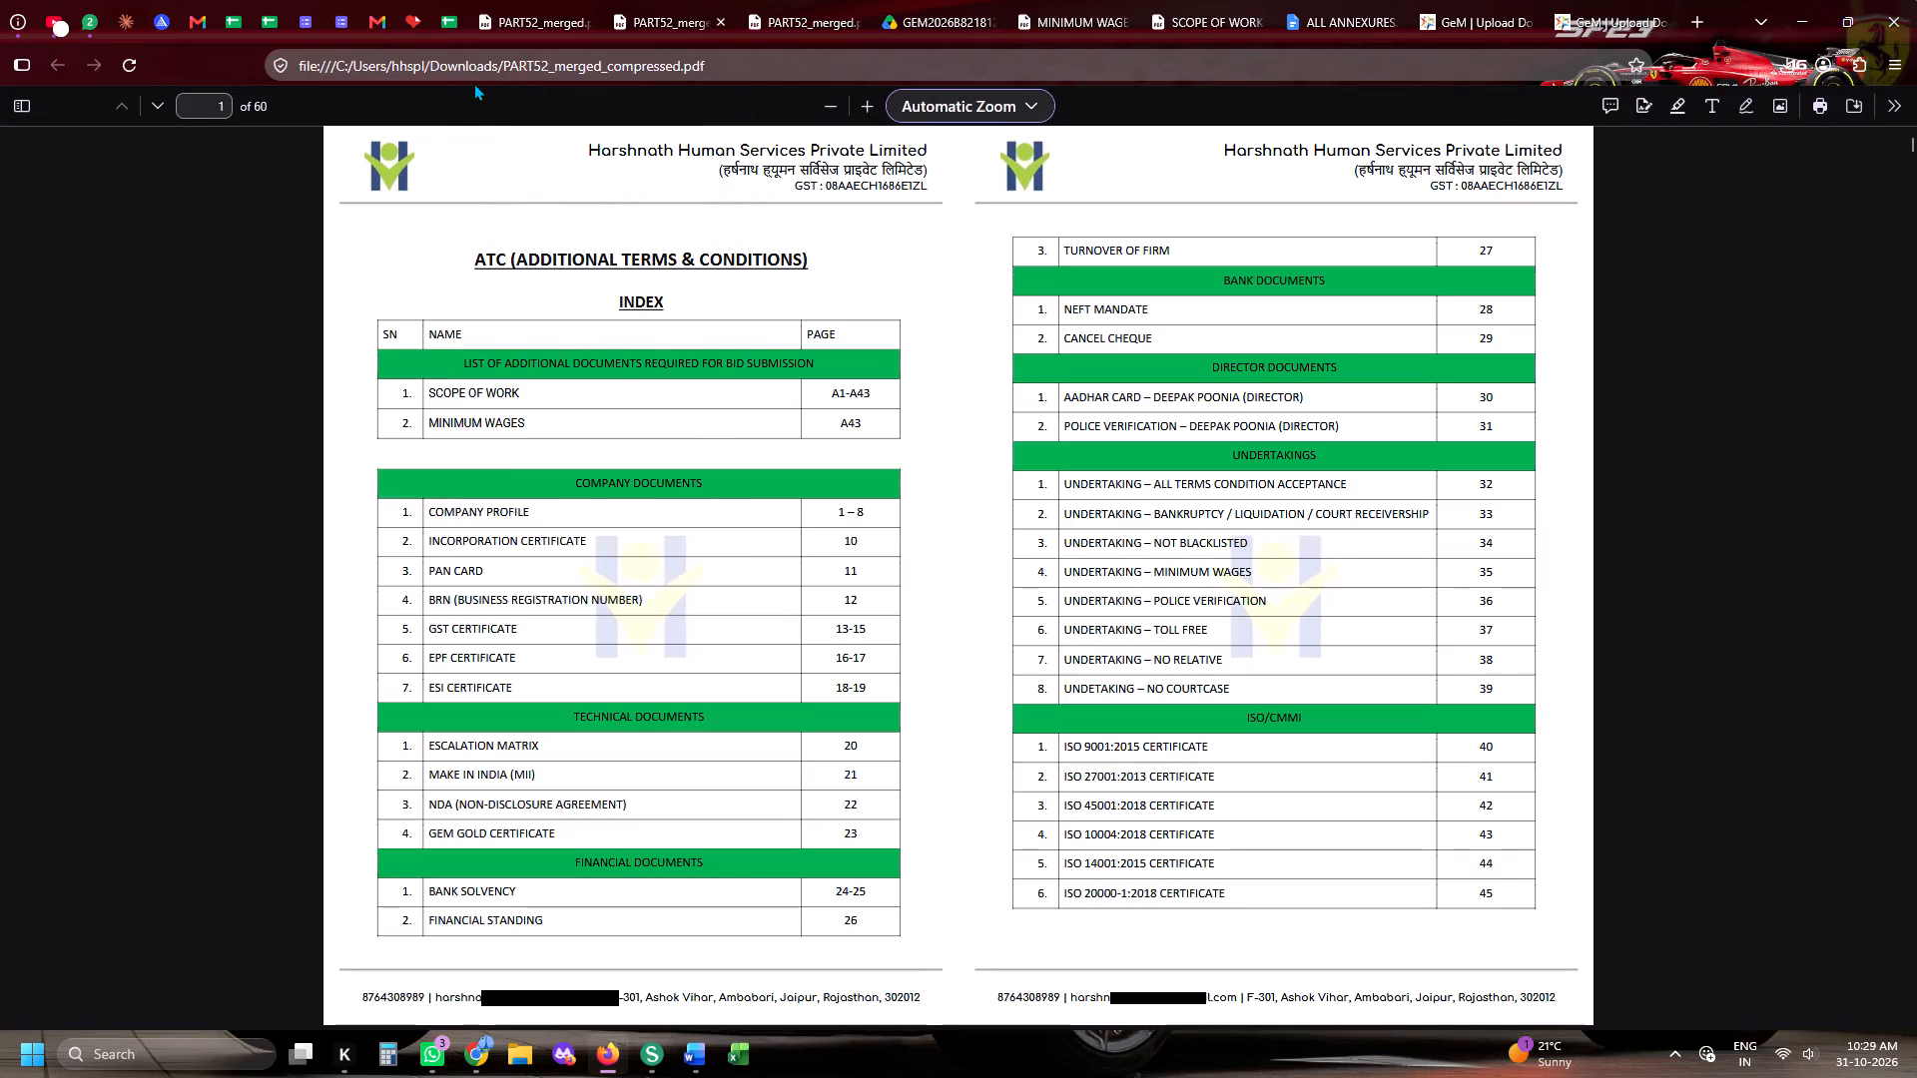
Reload the other GeM upload page and re-upload PART52_merged_compressed from Downloads as the Certificate (Requested in ATC) document.
left_click(457, 14)
left_click(1360, 0)
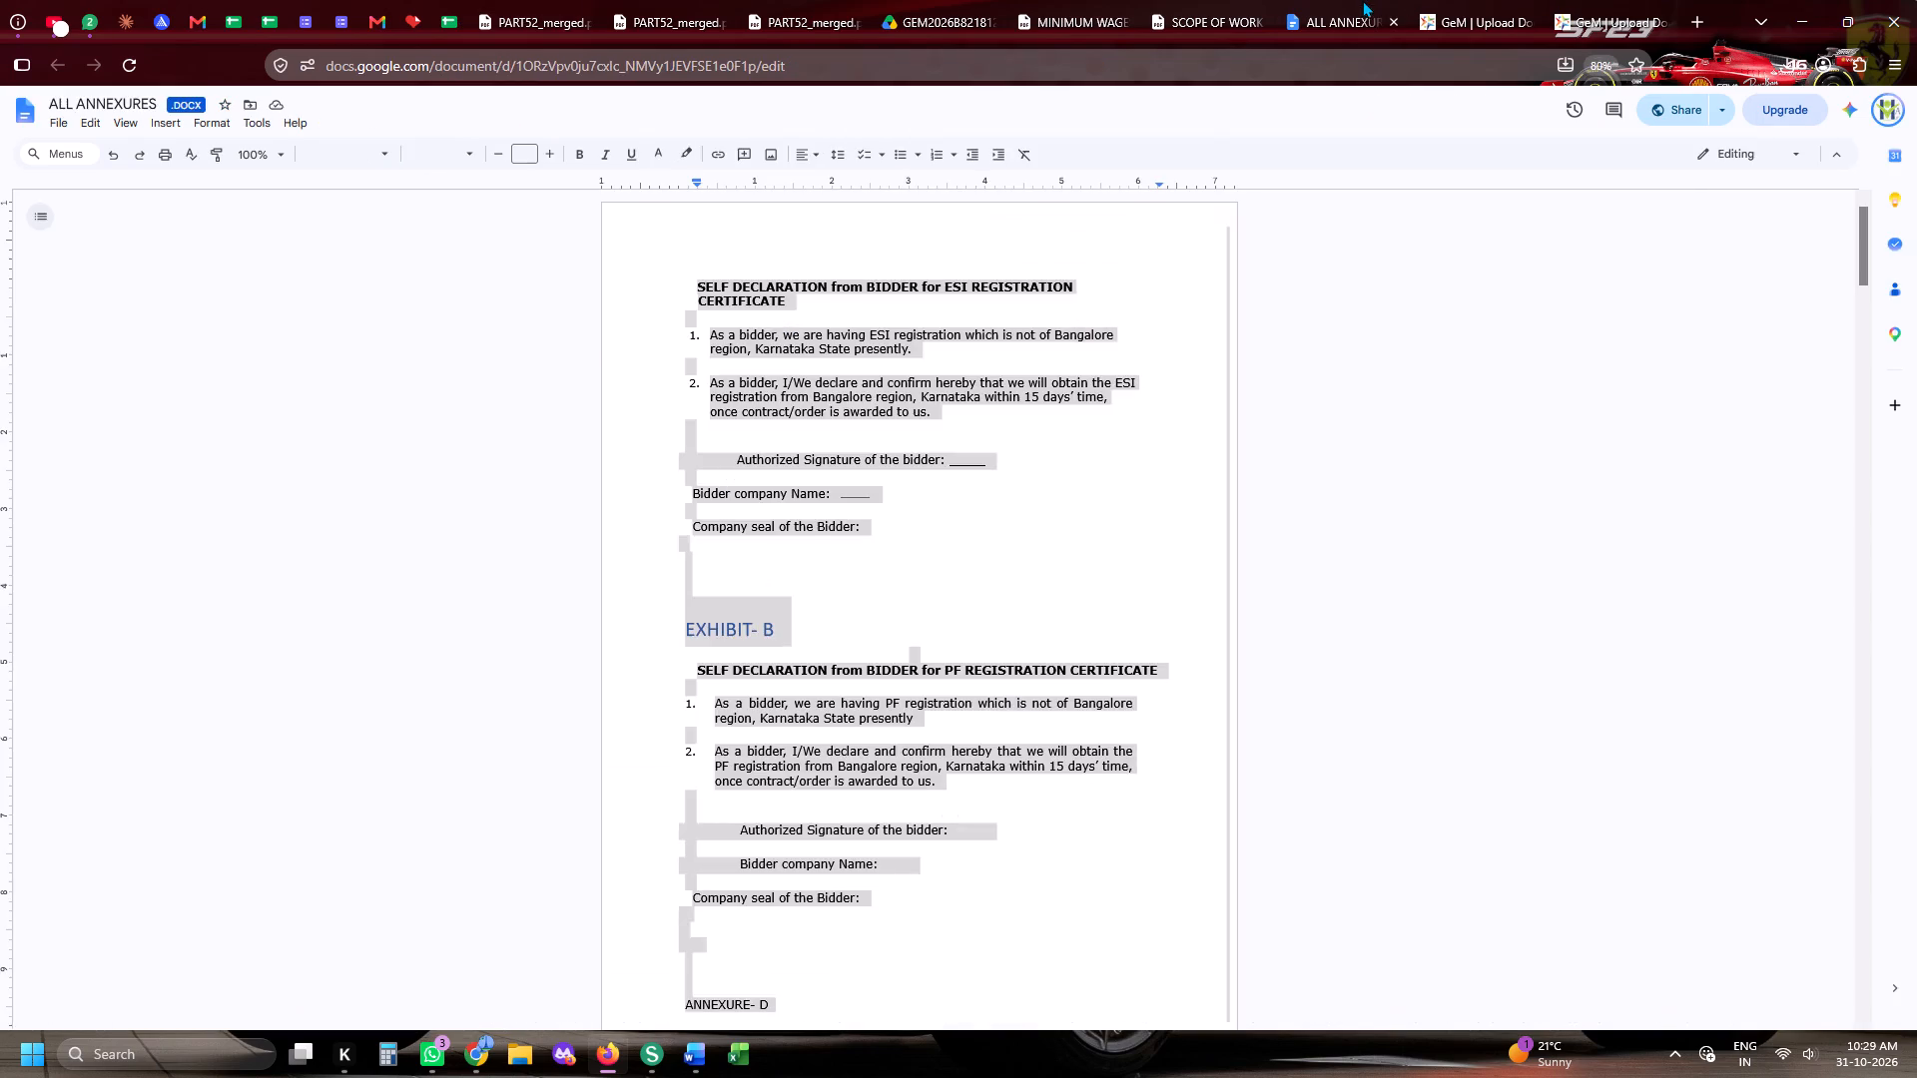
left_click(1455, 0)
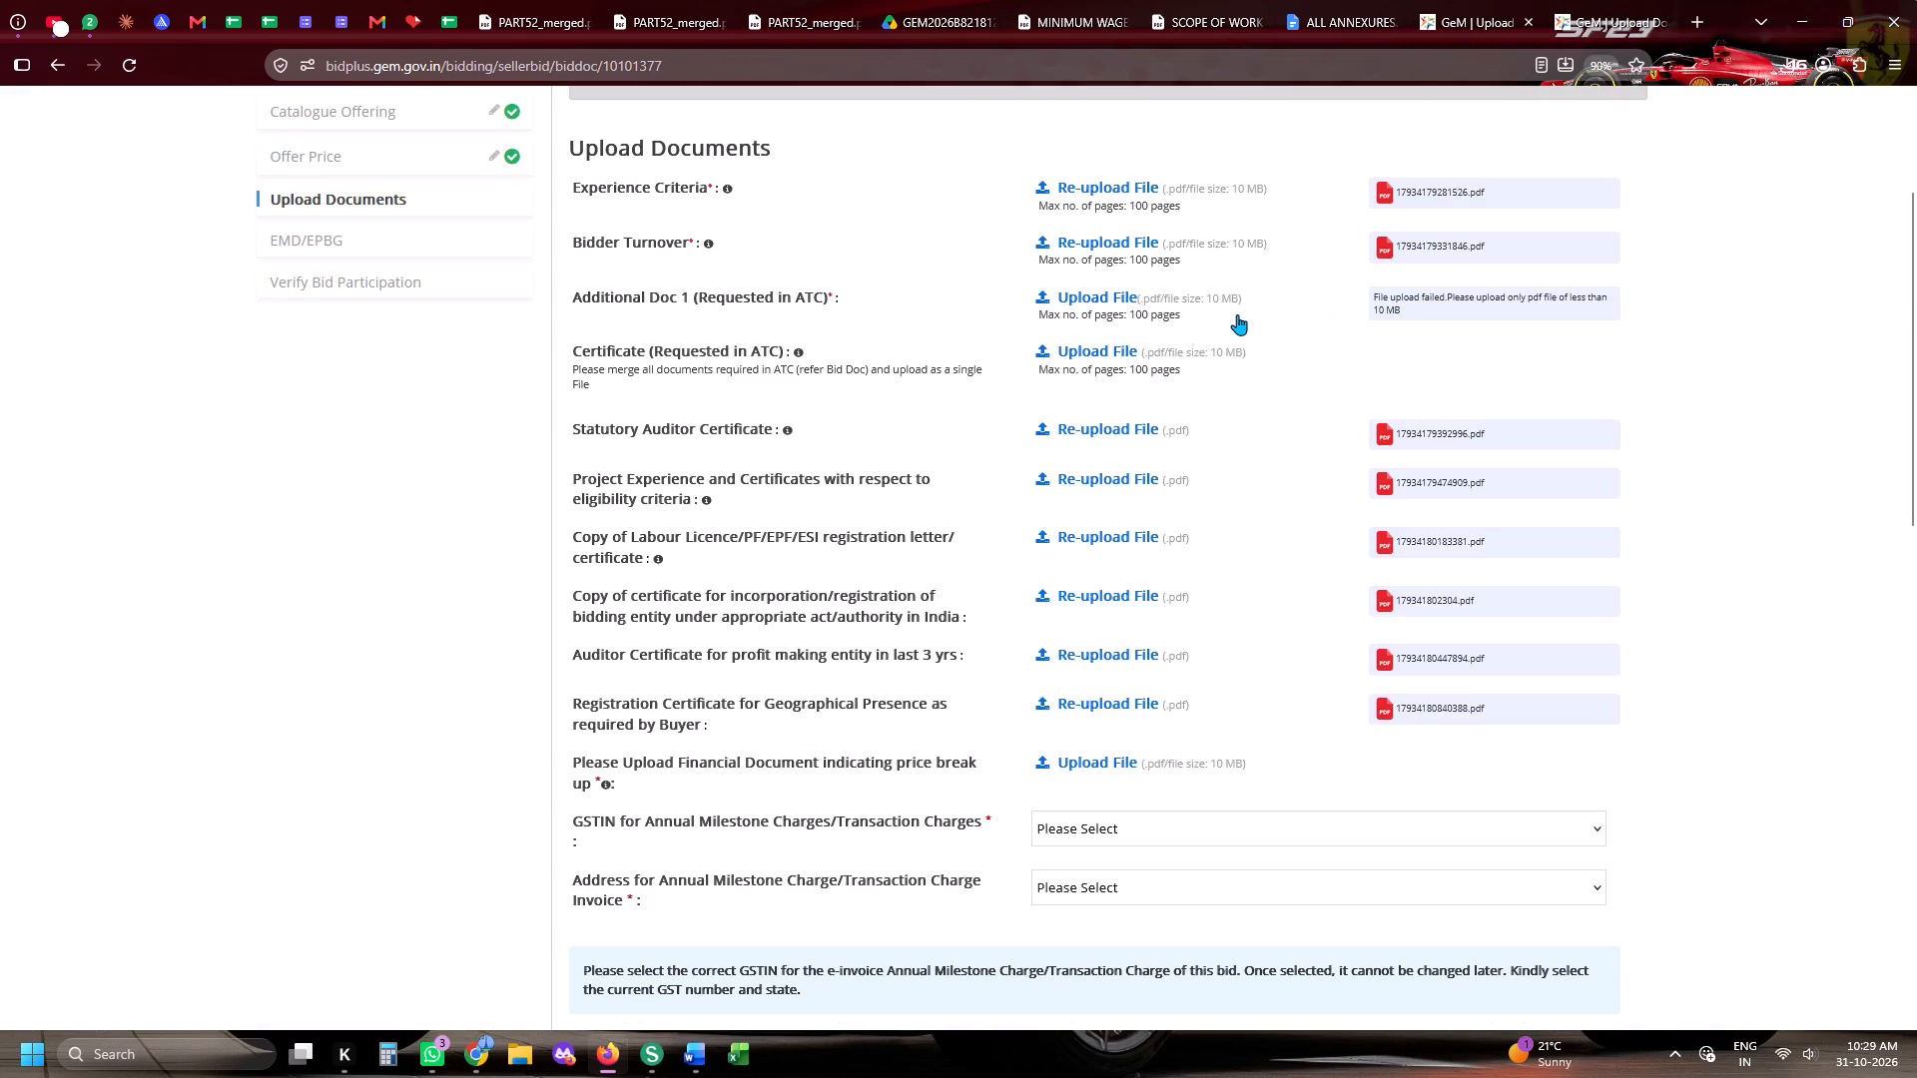
left_click(139, 72)
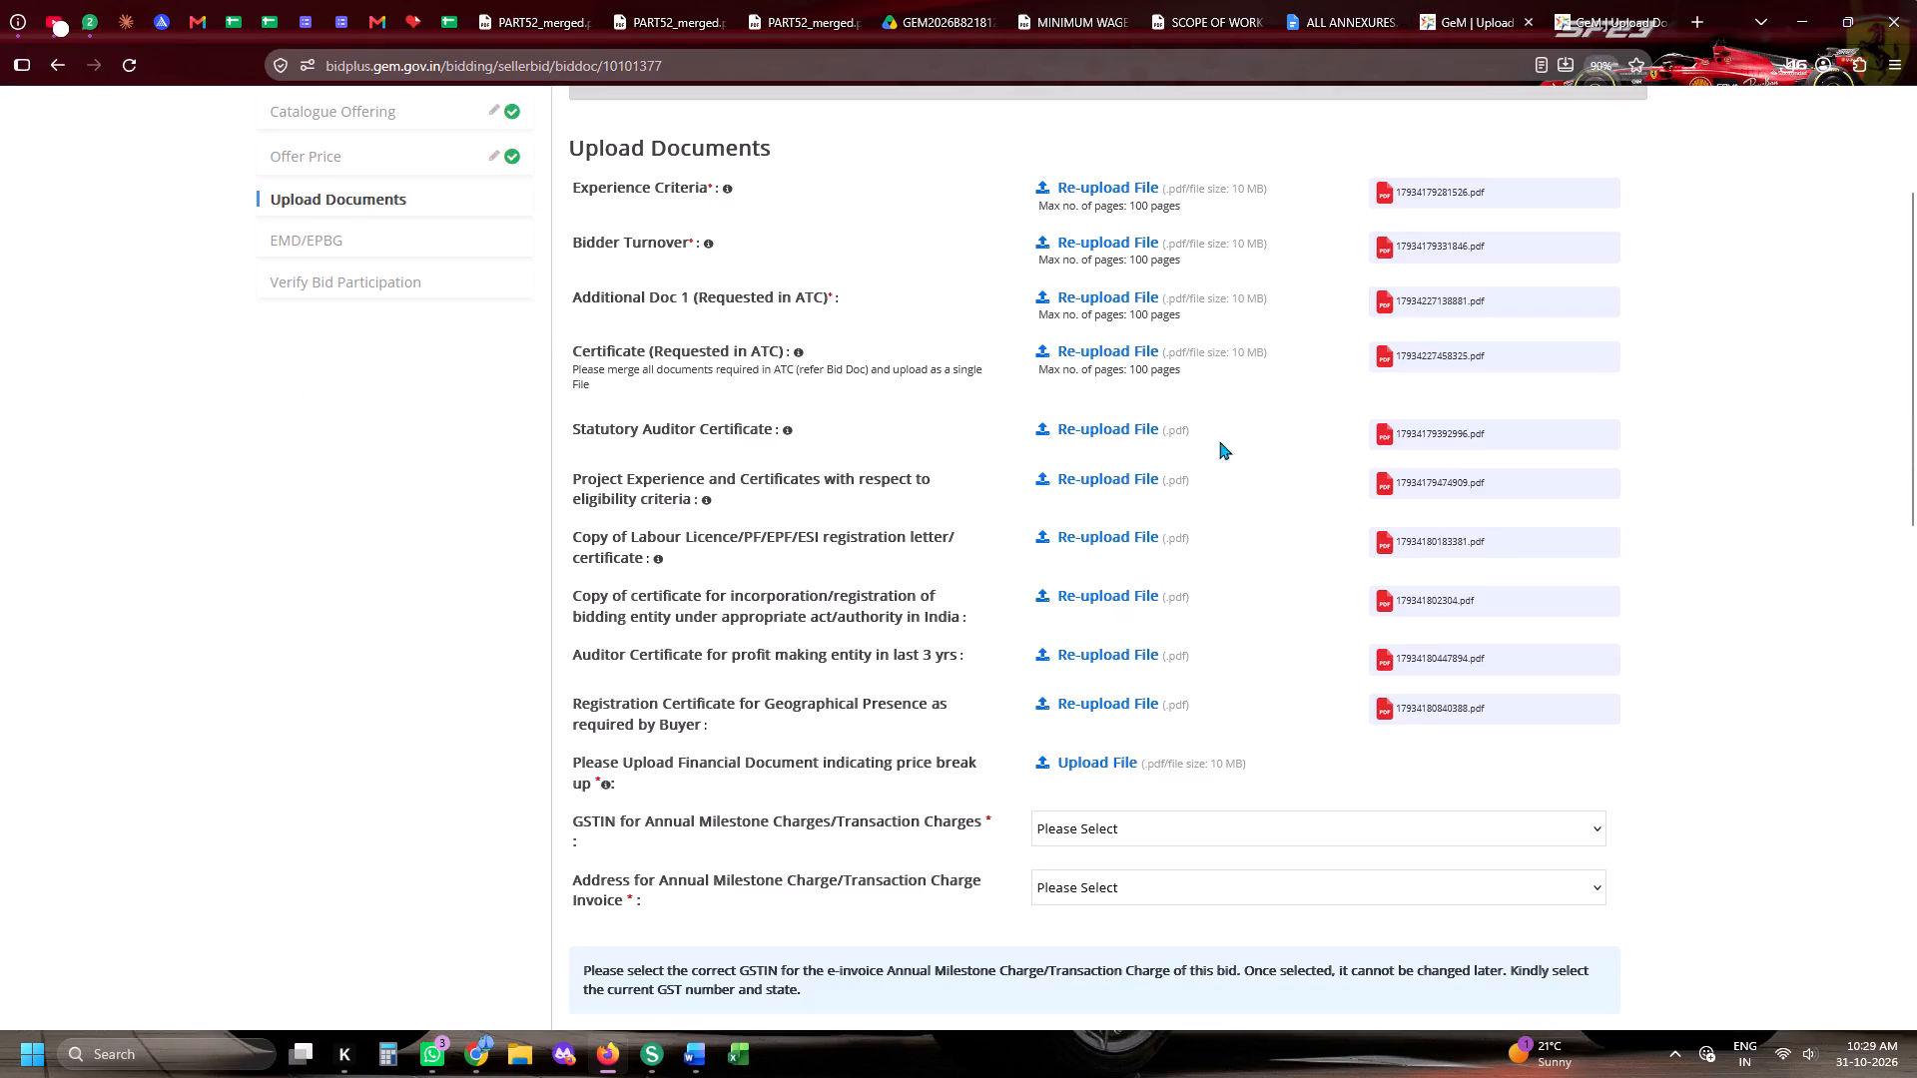
left_click(1143, 368)
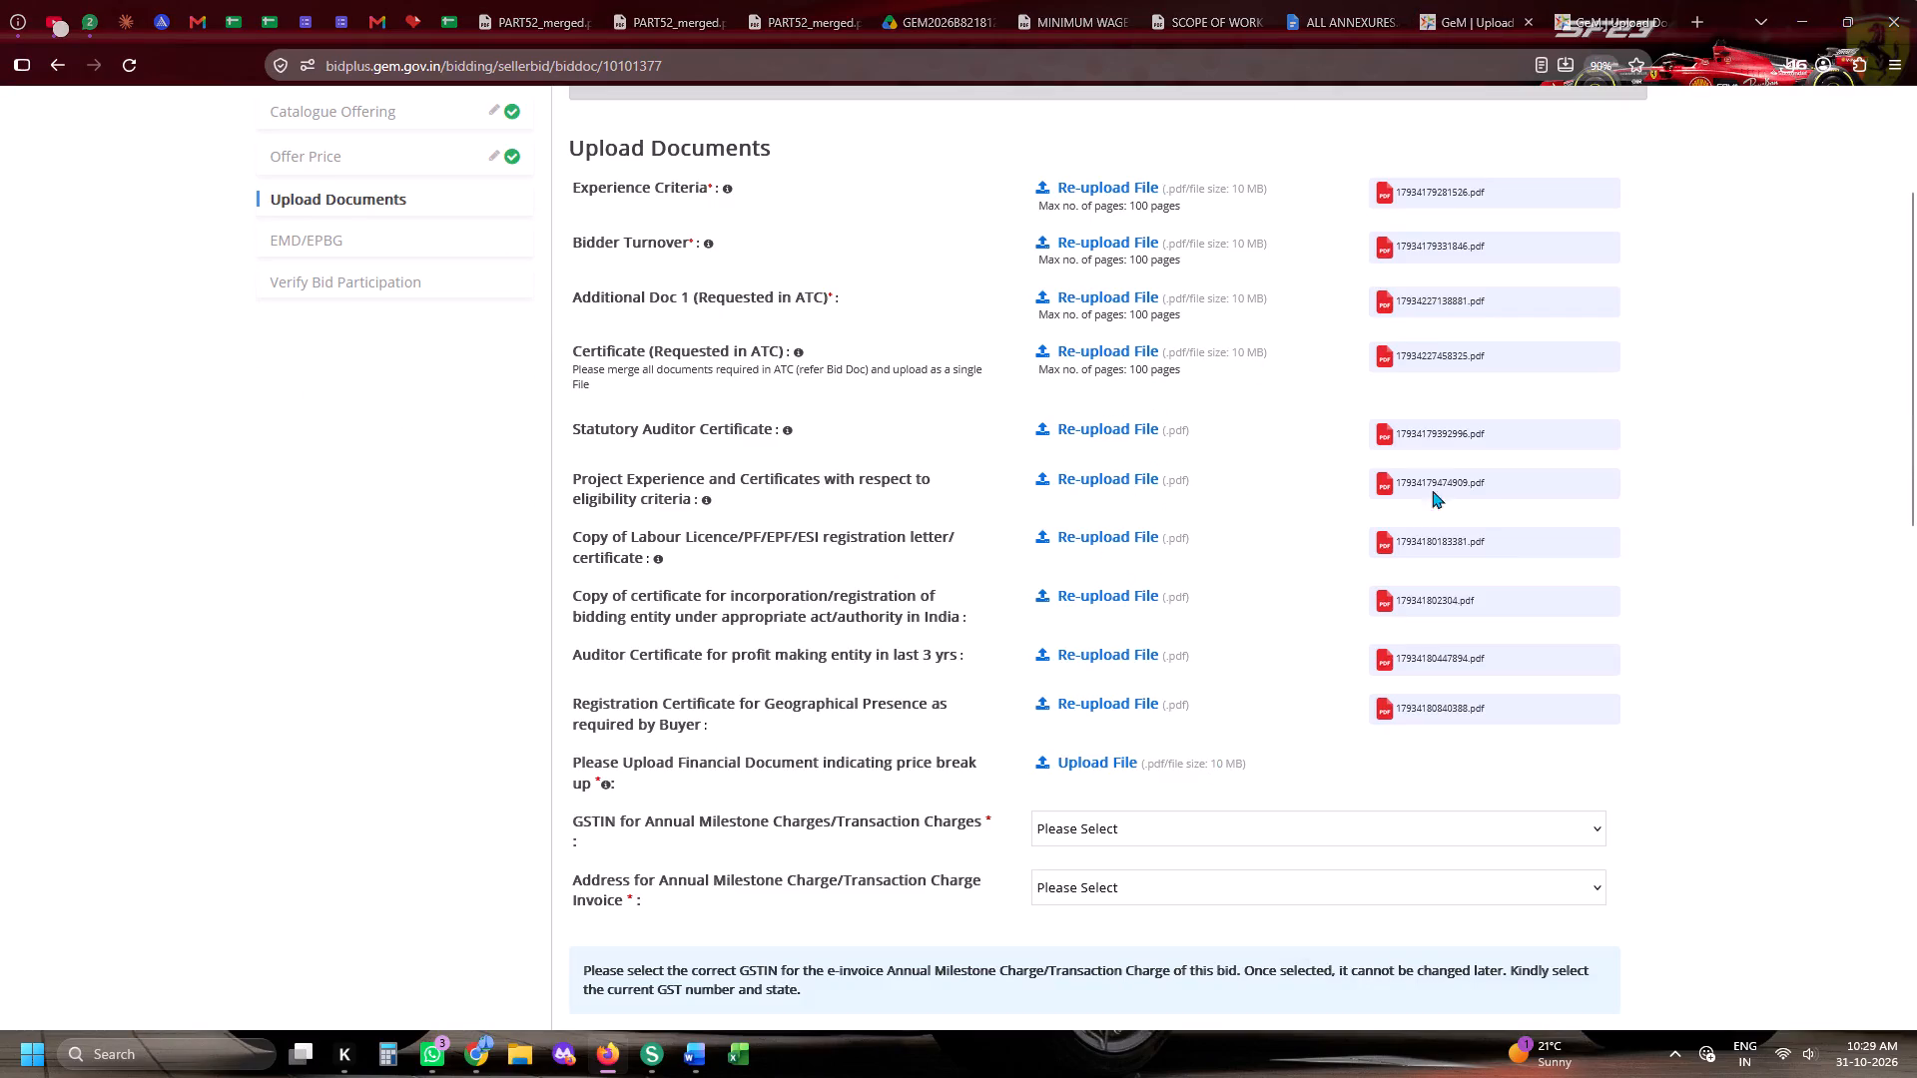
scroll(1455, 465, "up", 3)
left_click(1439, 352)
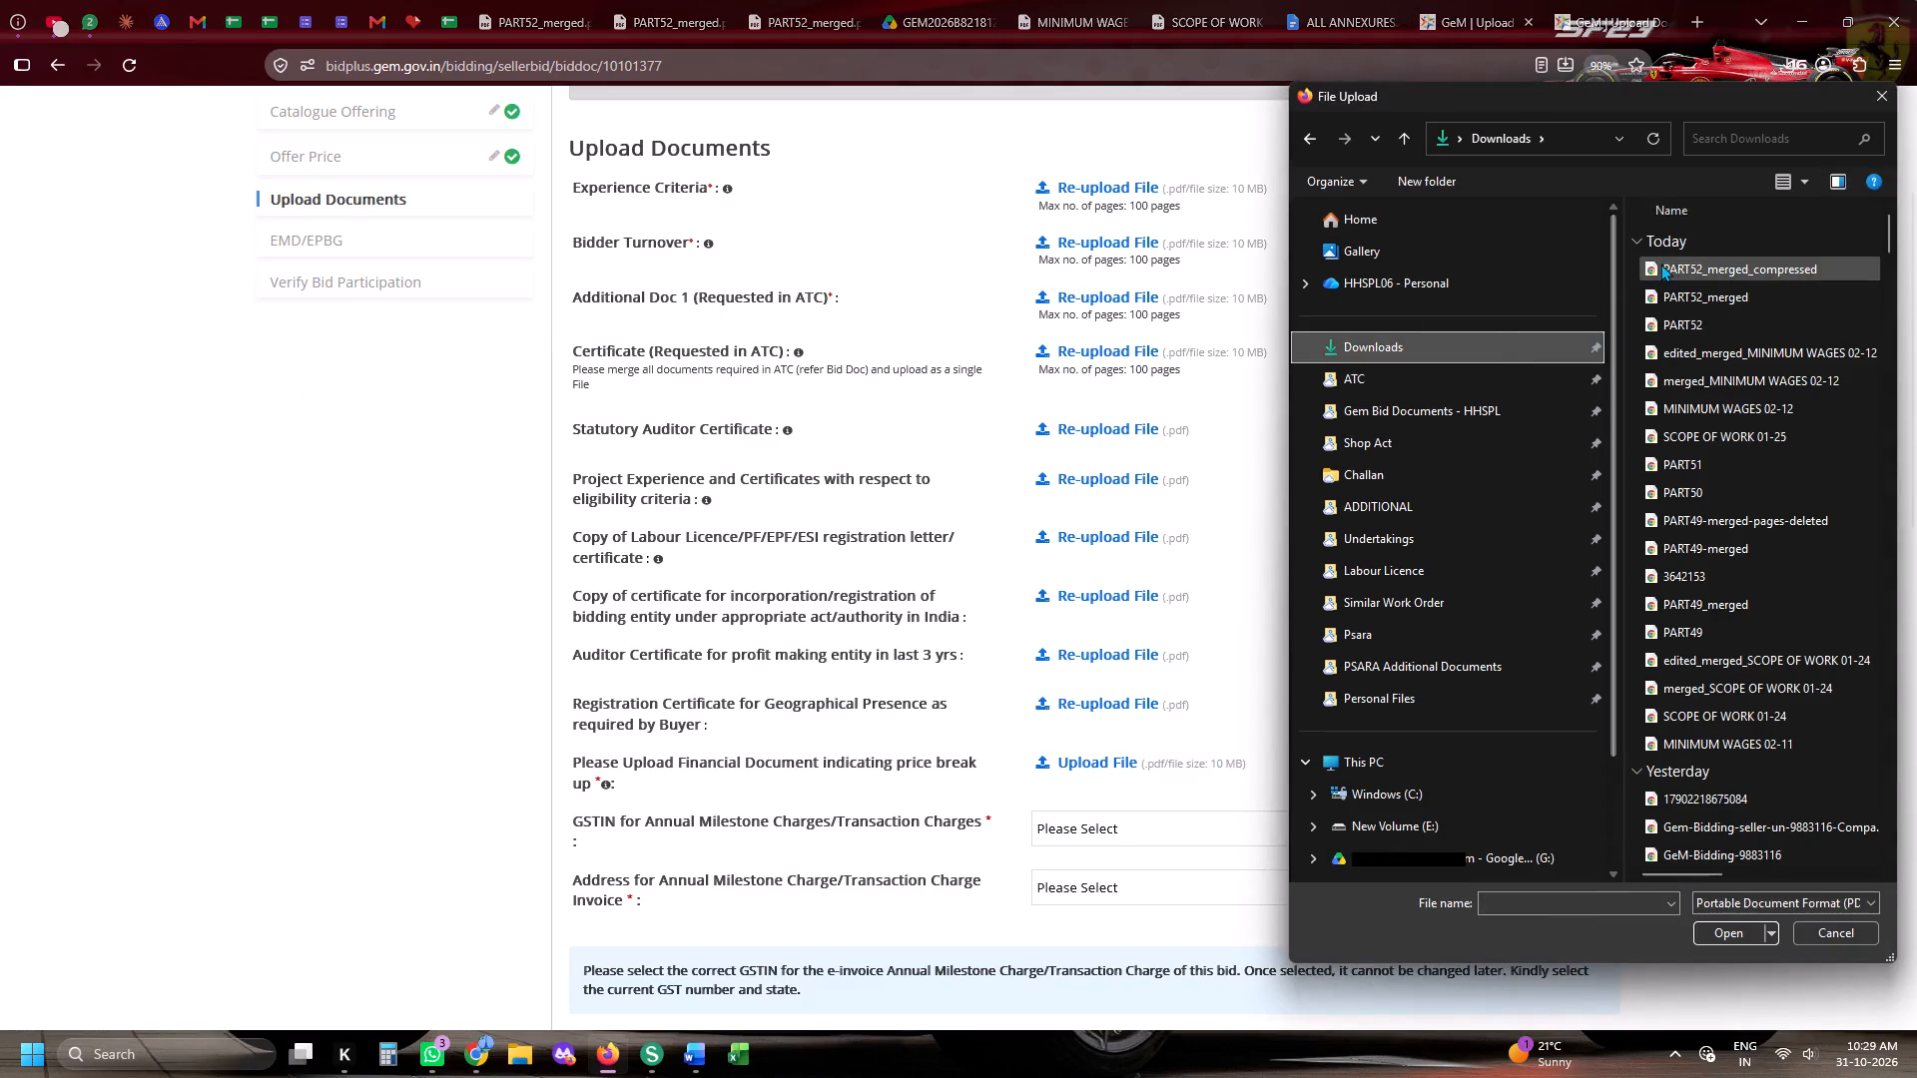
double_click(1666, 264)
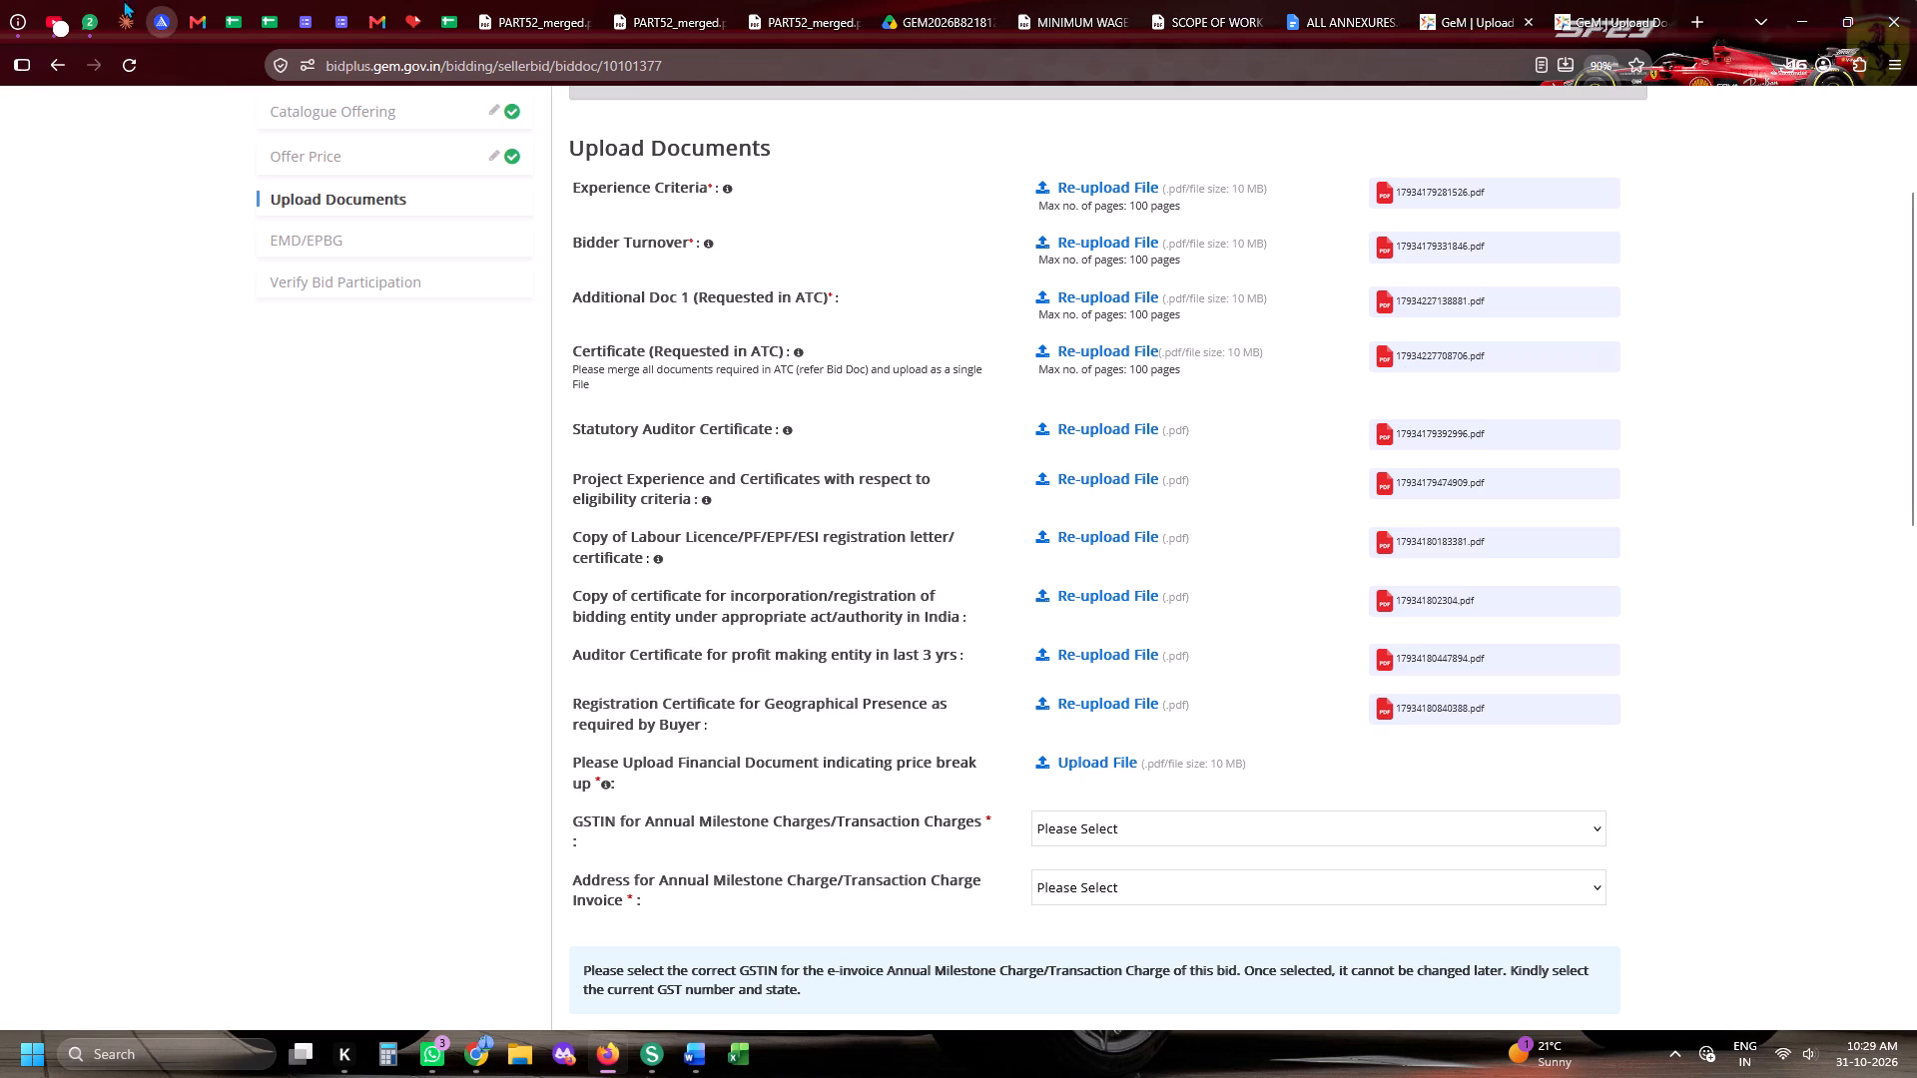
In the Daily Tender Sheet, set the Harshnath tender filler for the JAIPUR bid GEM/2026/B/8181589 to Cancelled.
left_click(453, 10)
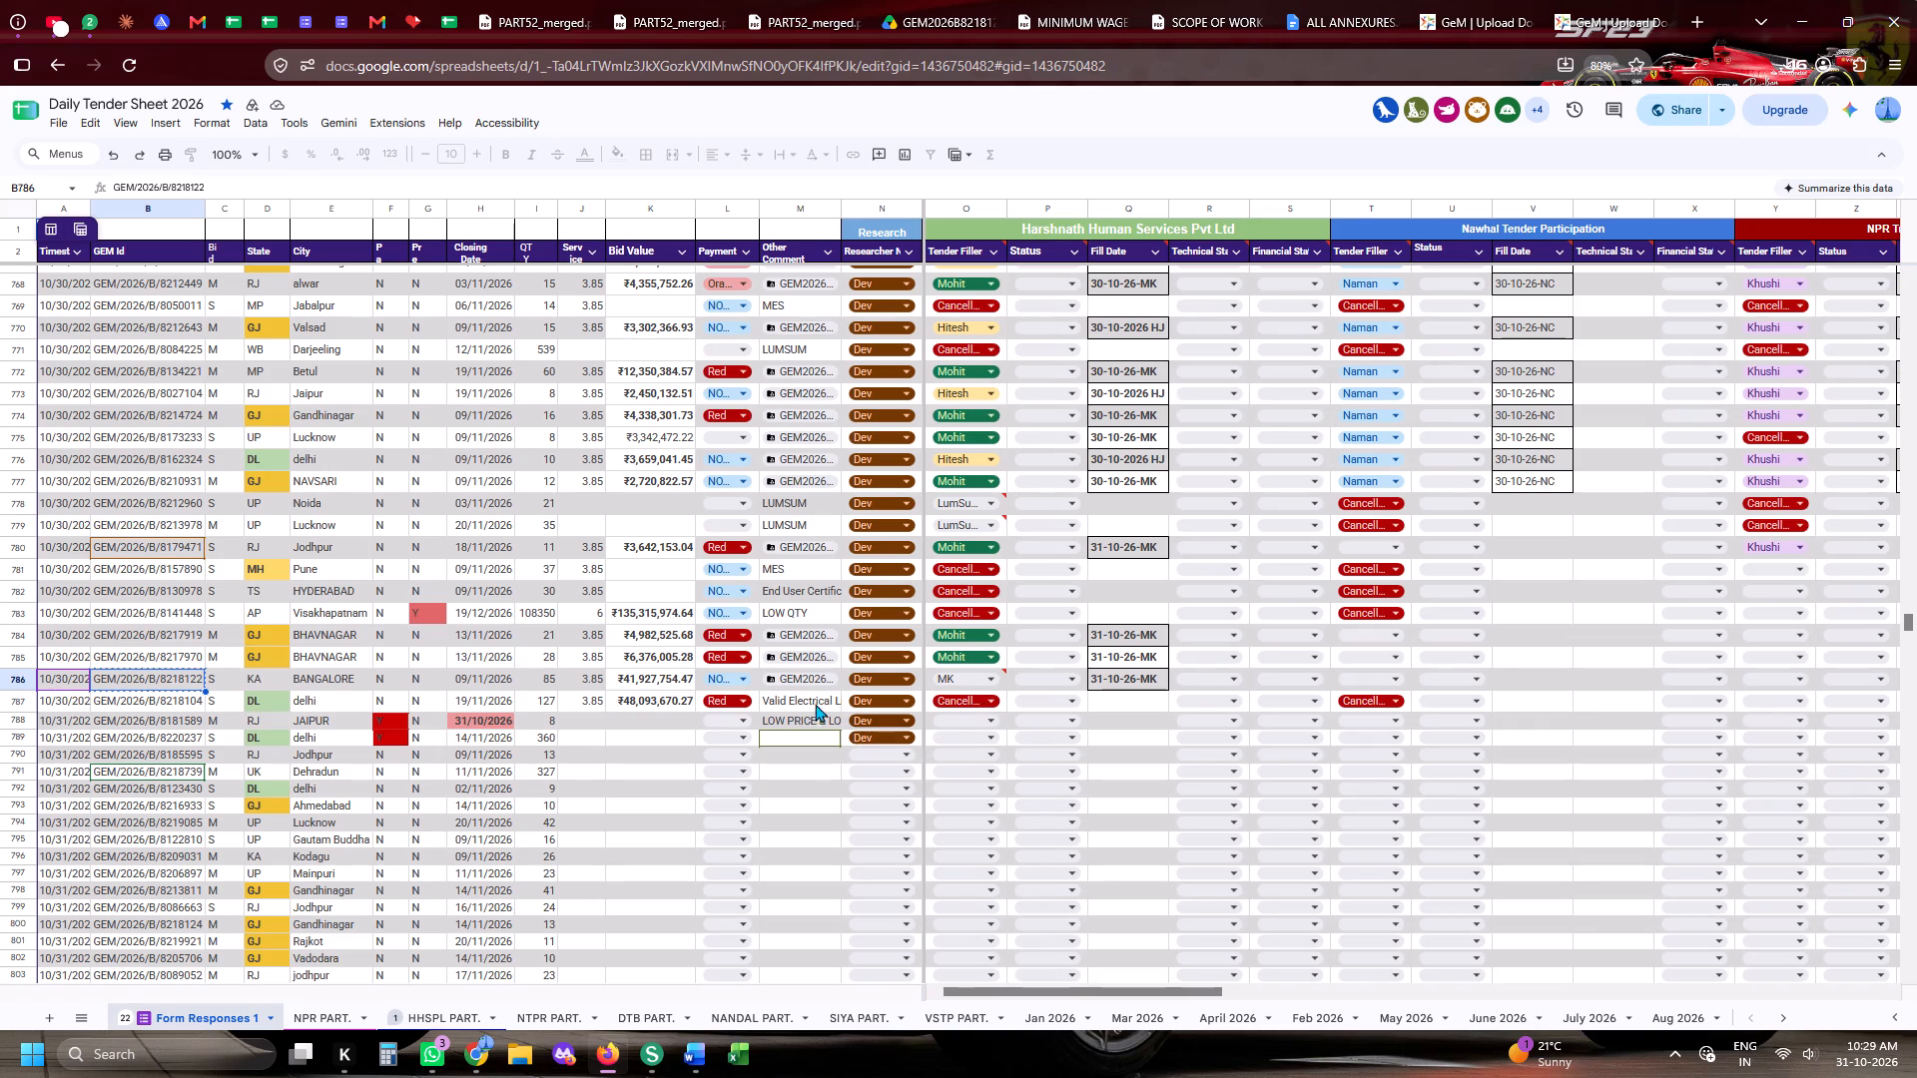
left_click(959, 716)
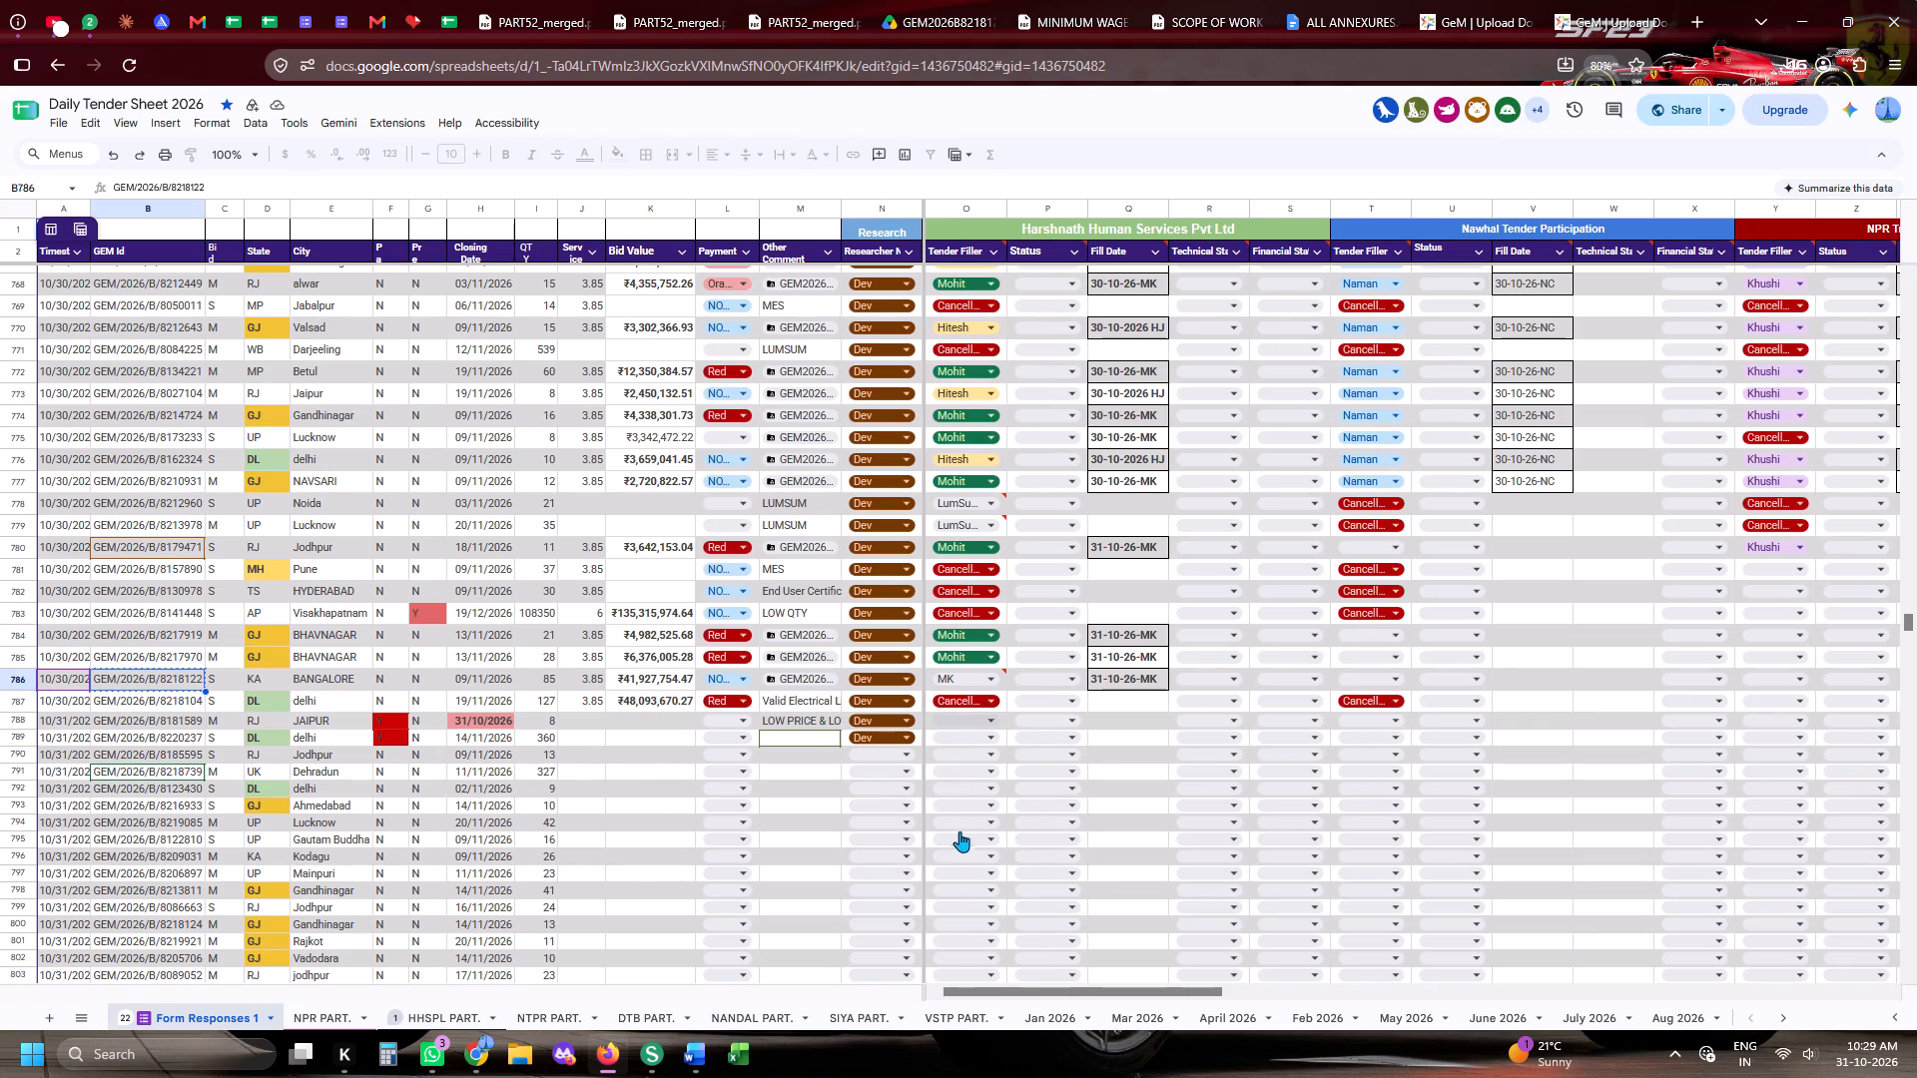
left_click(960, 813)
Copy the bid value from the BANGALORE row of GEM/2026/B/8218122.
left_click(634, 687)
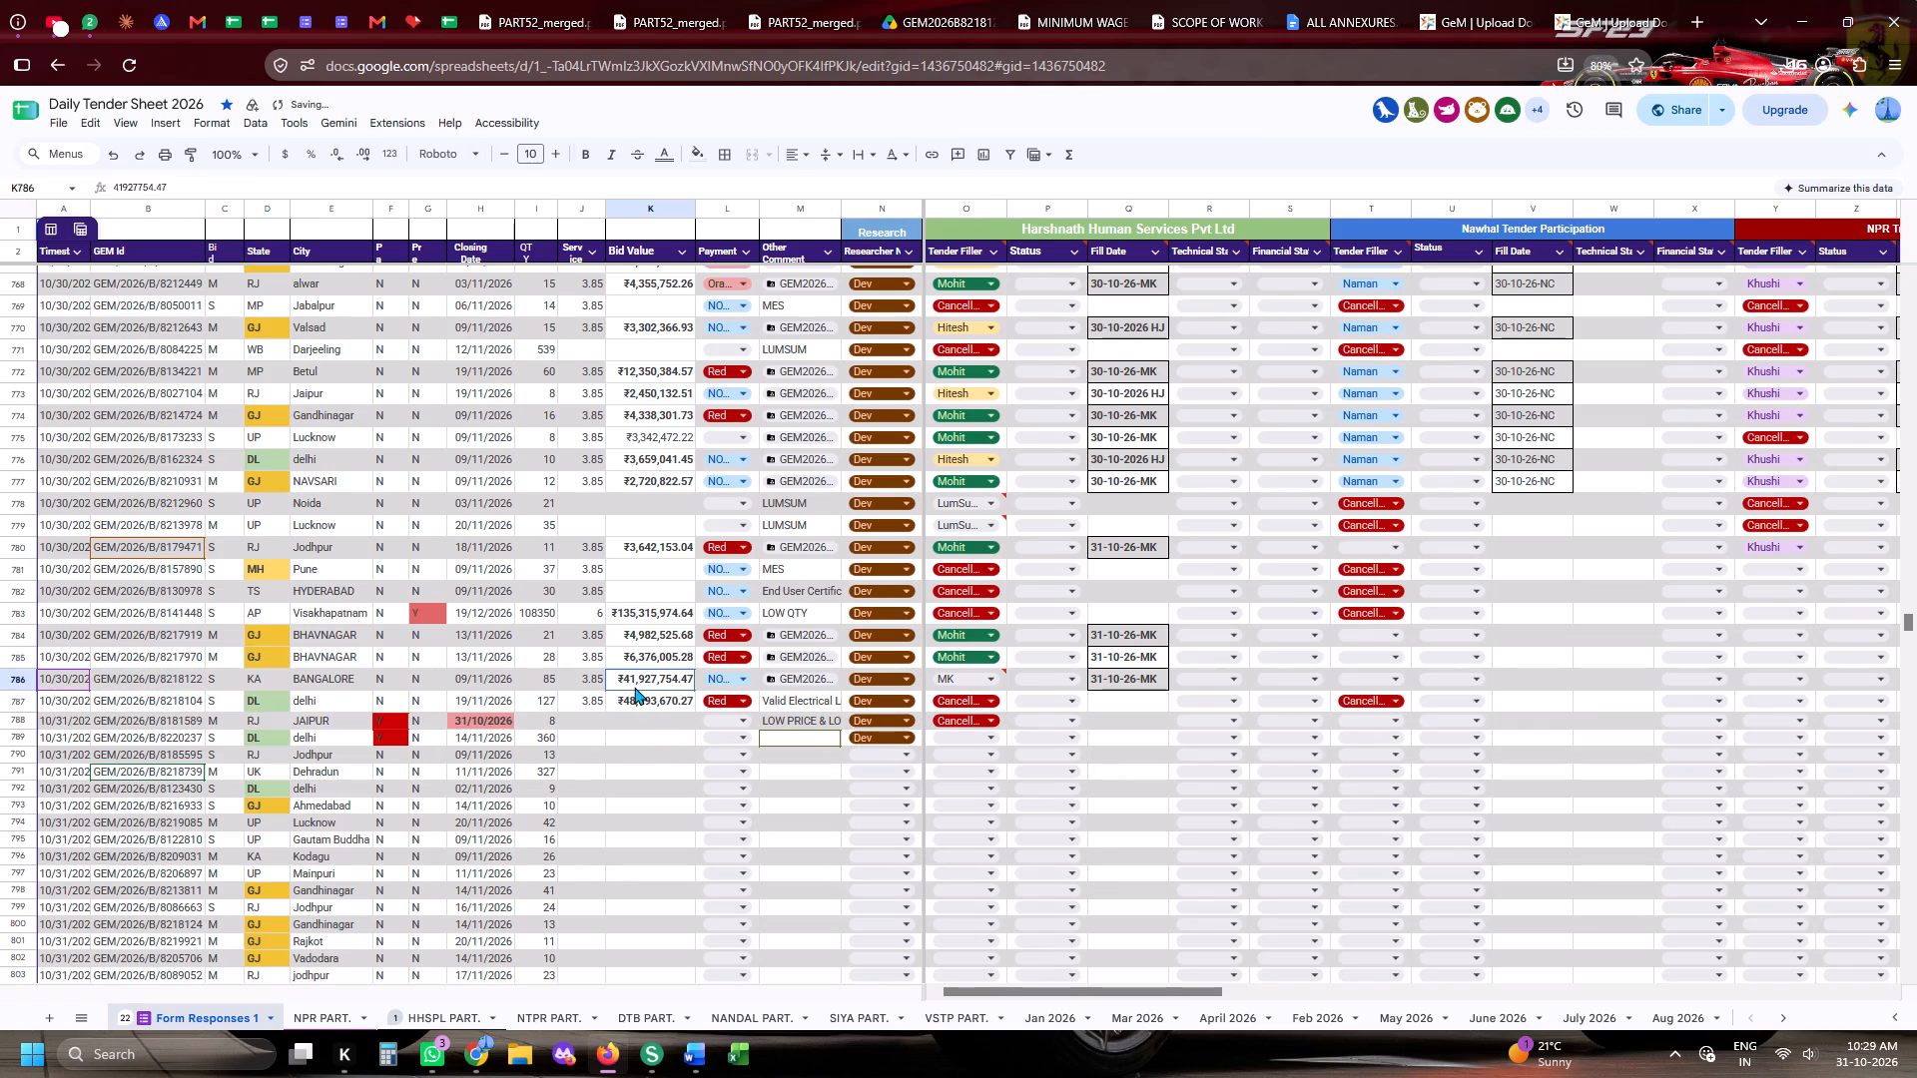
key("ctrl+c")
key("ctrl+c")
key("ctrl+c")
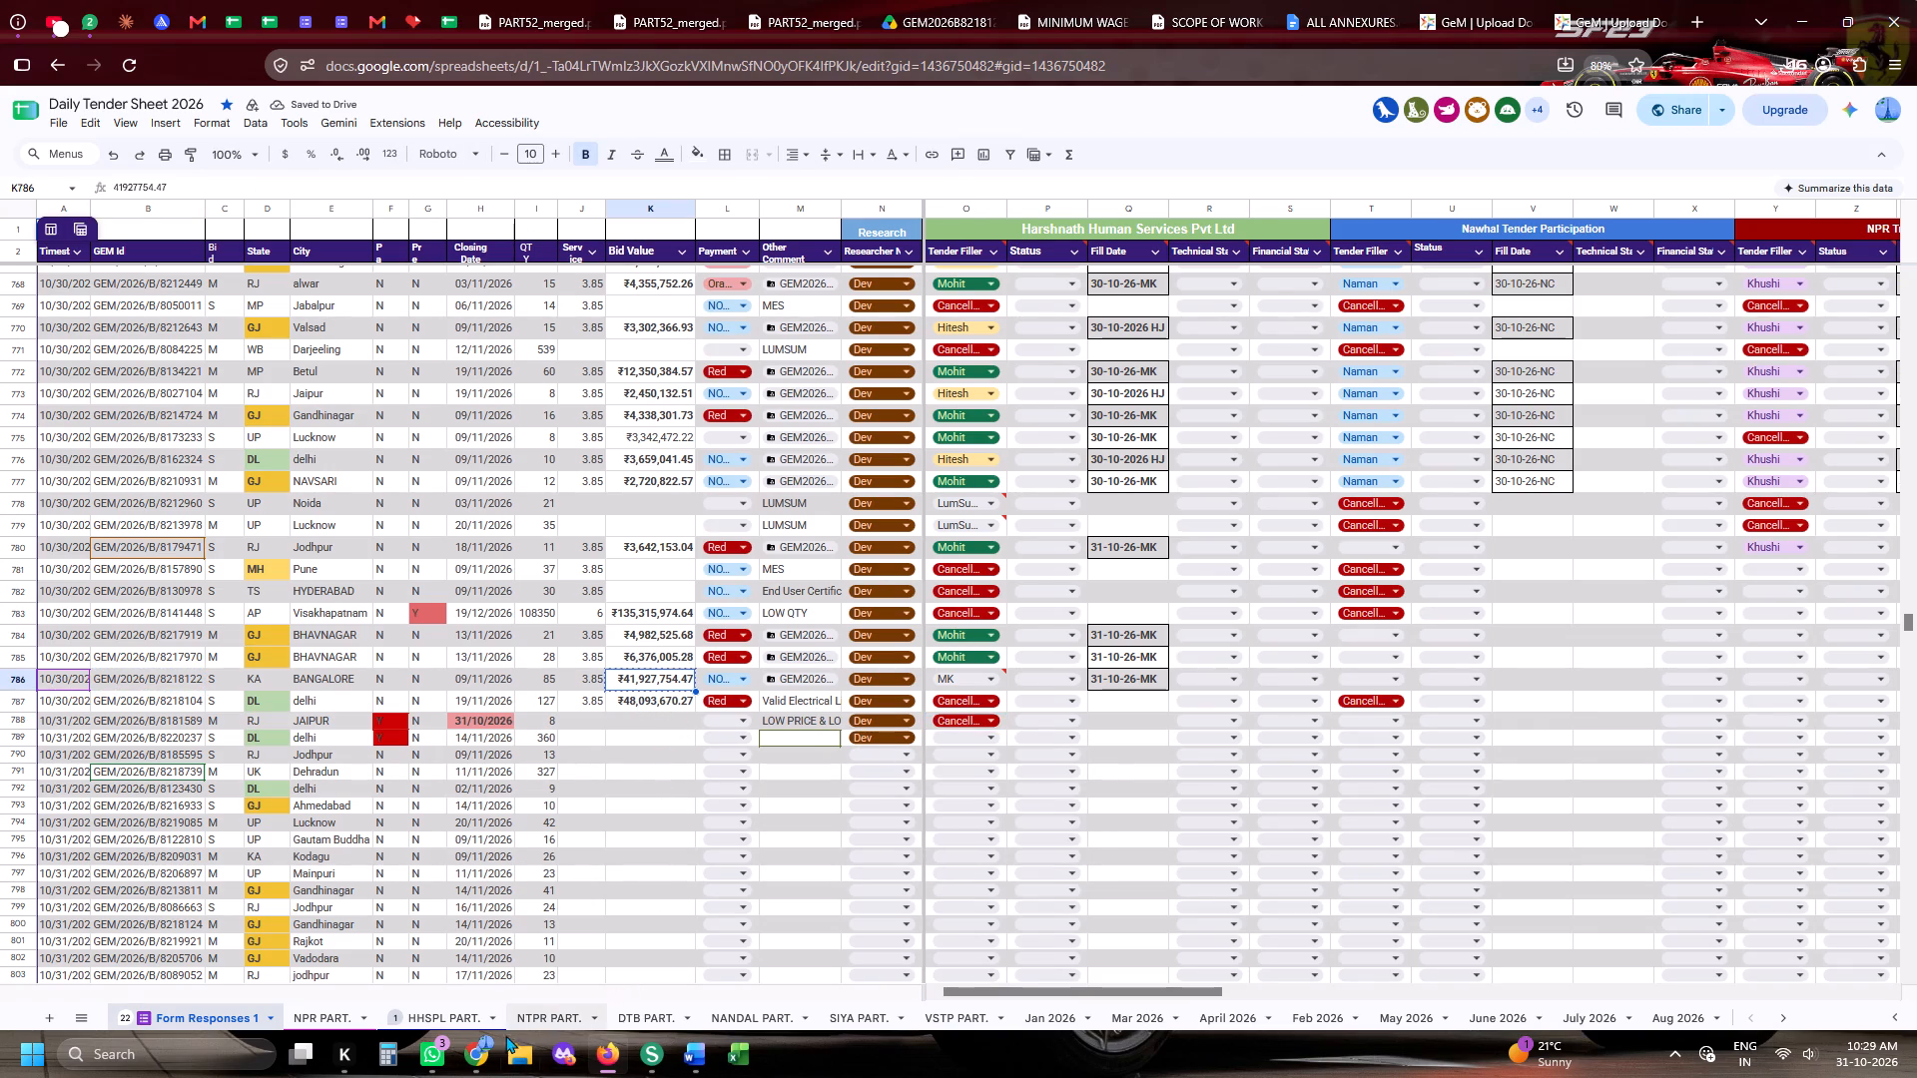
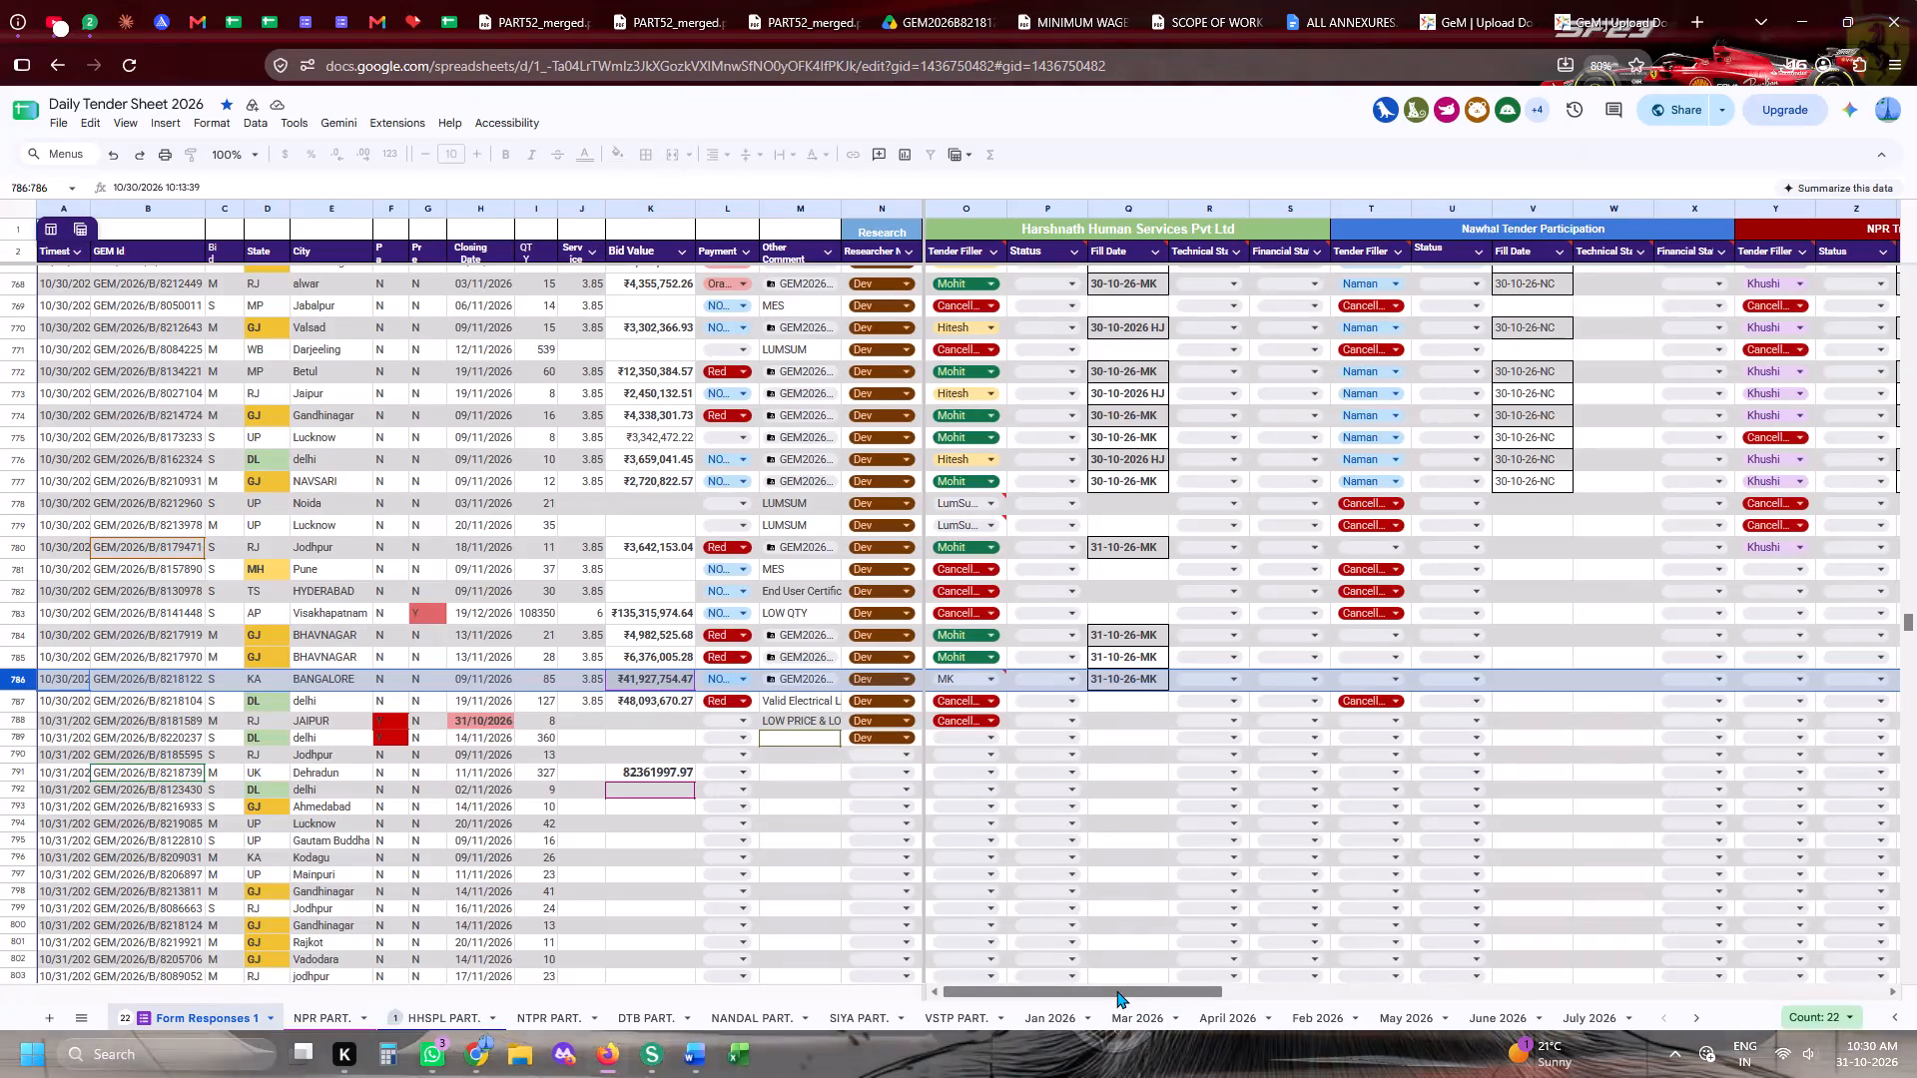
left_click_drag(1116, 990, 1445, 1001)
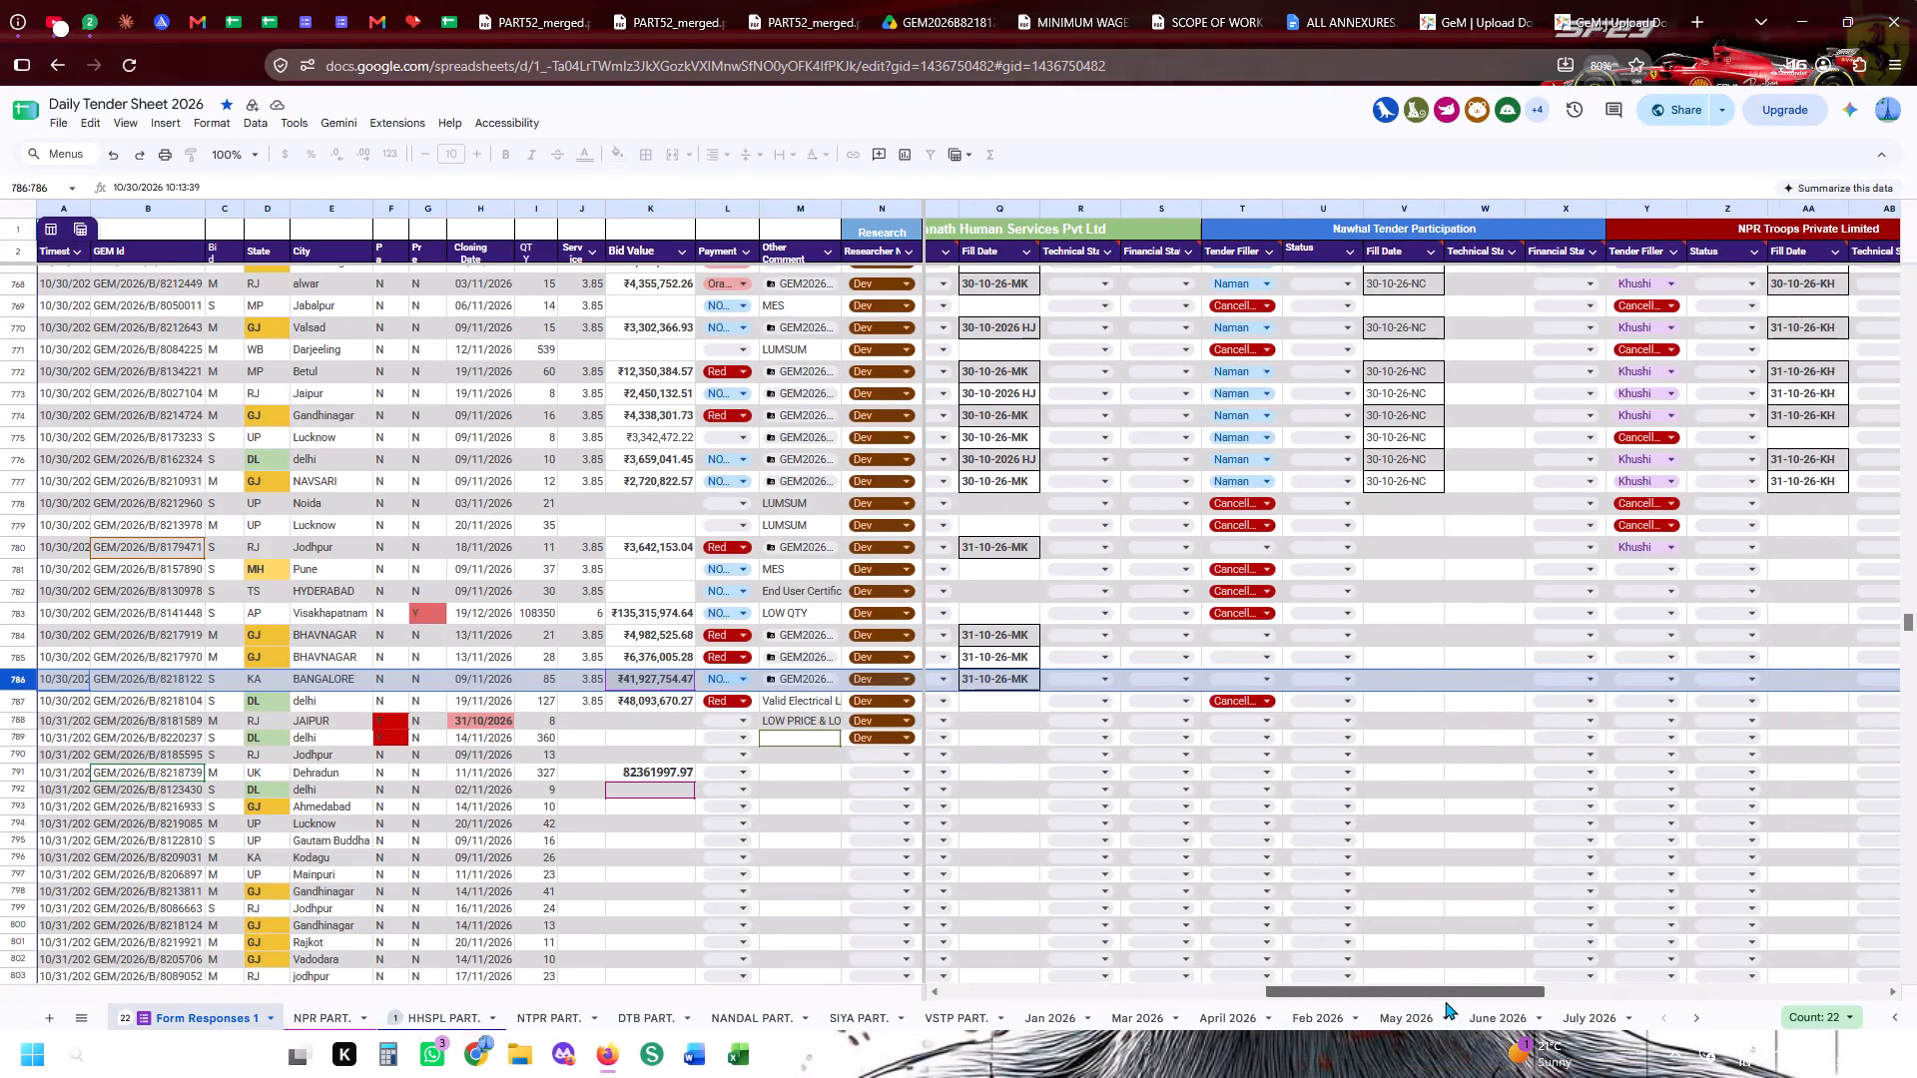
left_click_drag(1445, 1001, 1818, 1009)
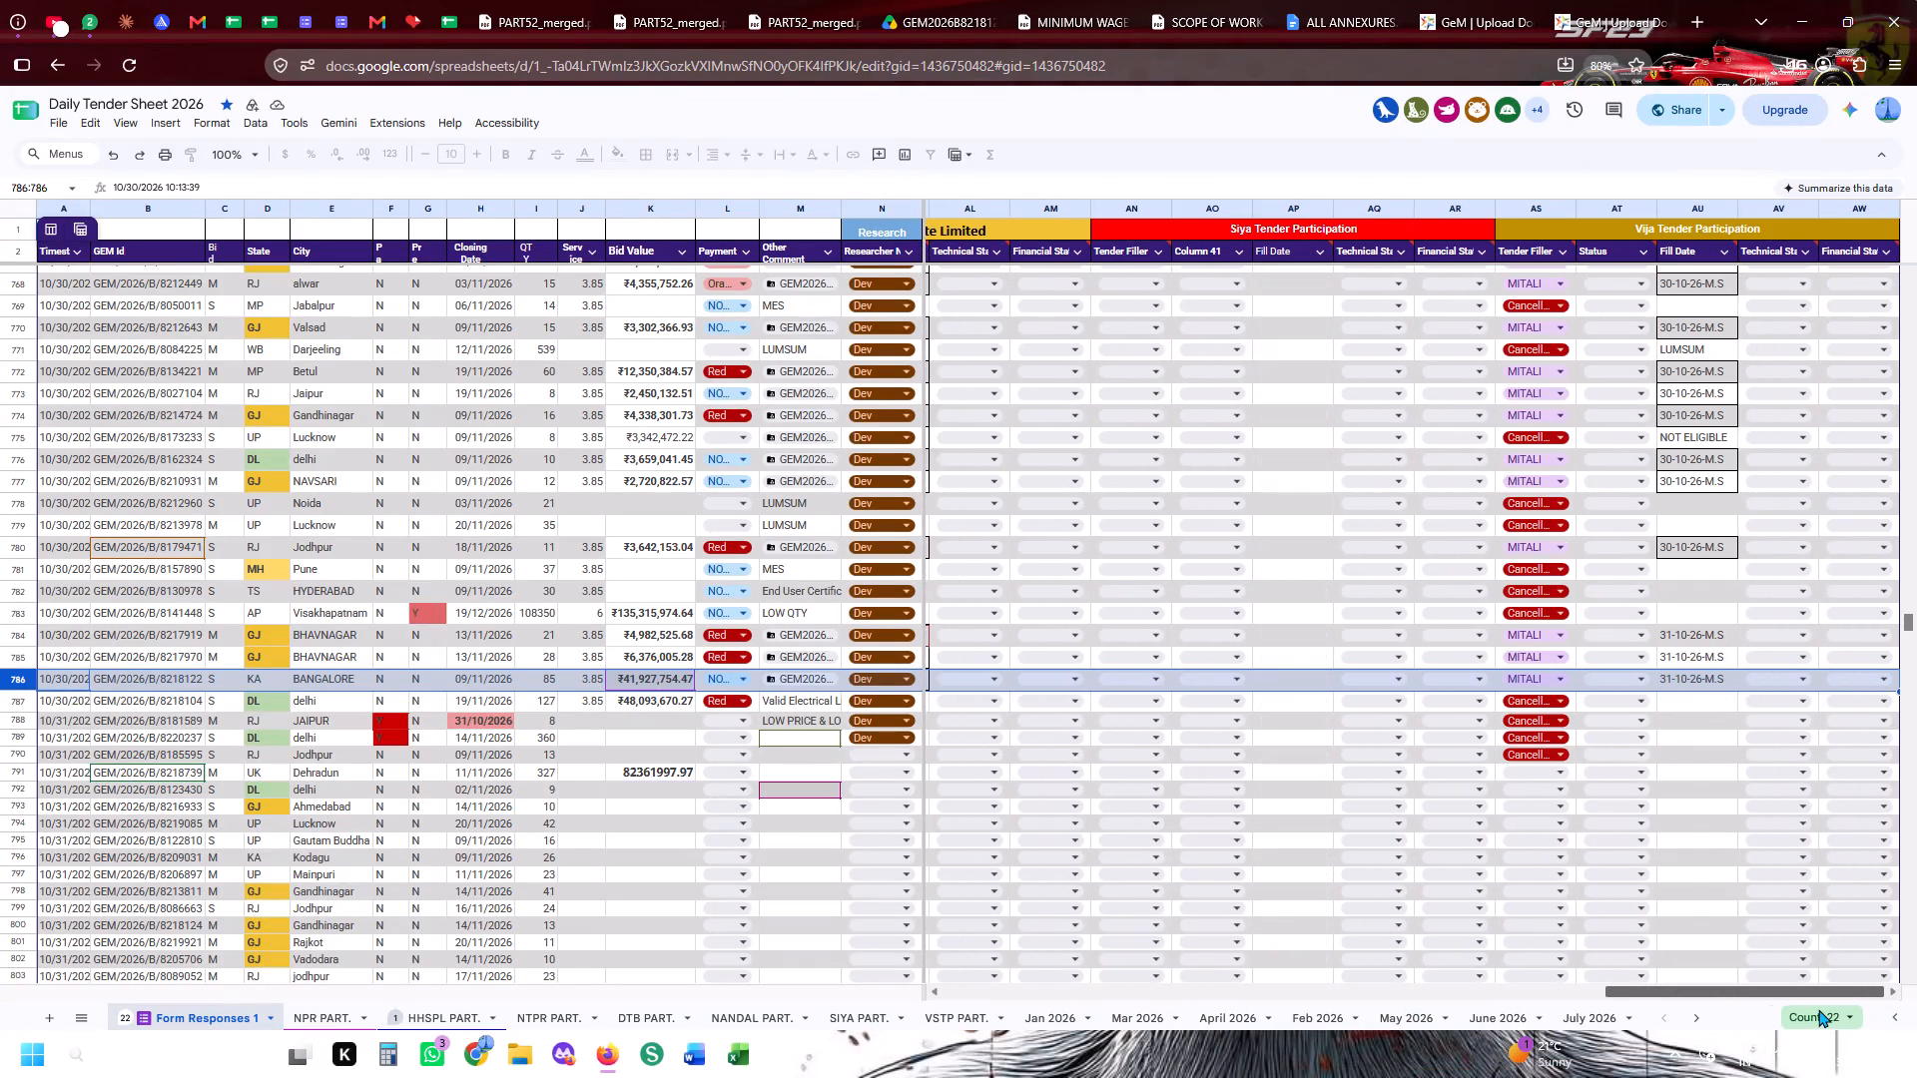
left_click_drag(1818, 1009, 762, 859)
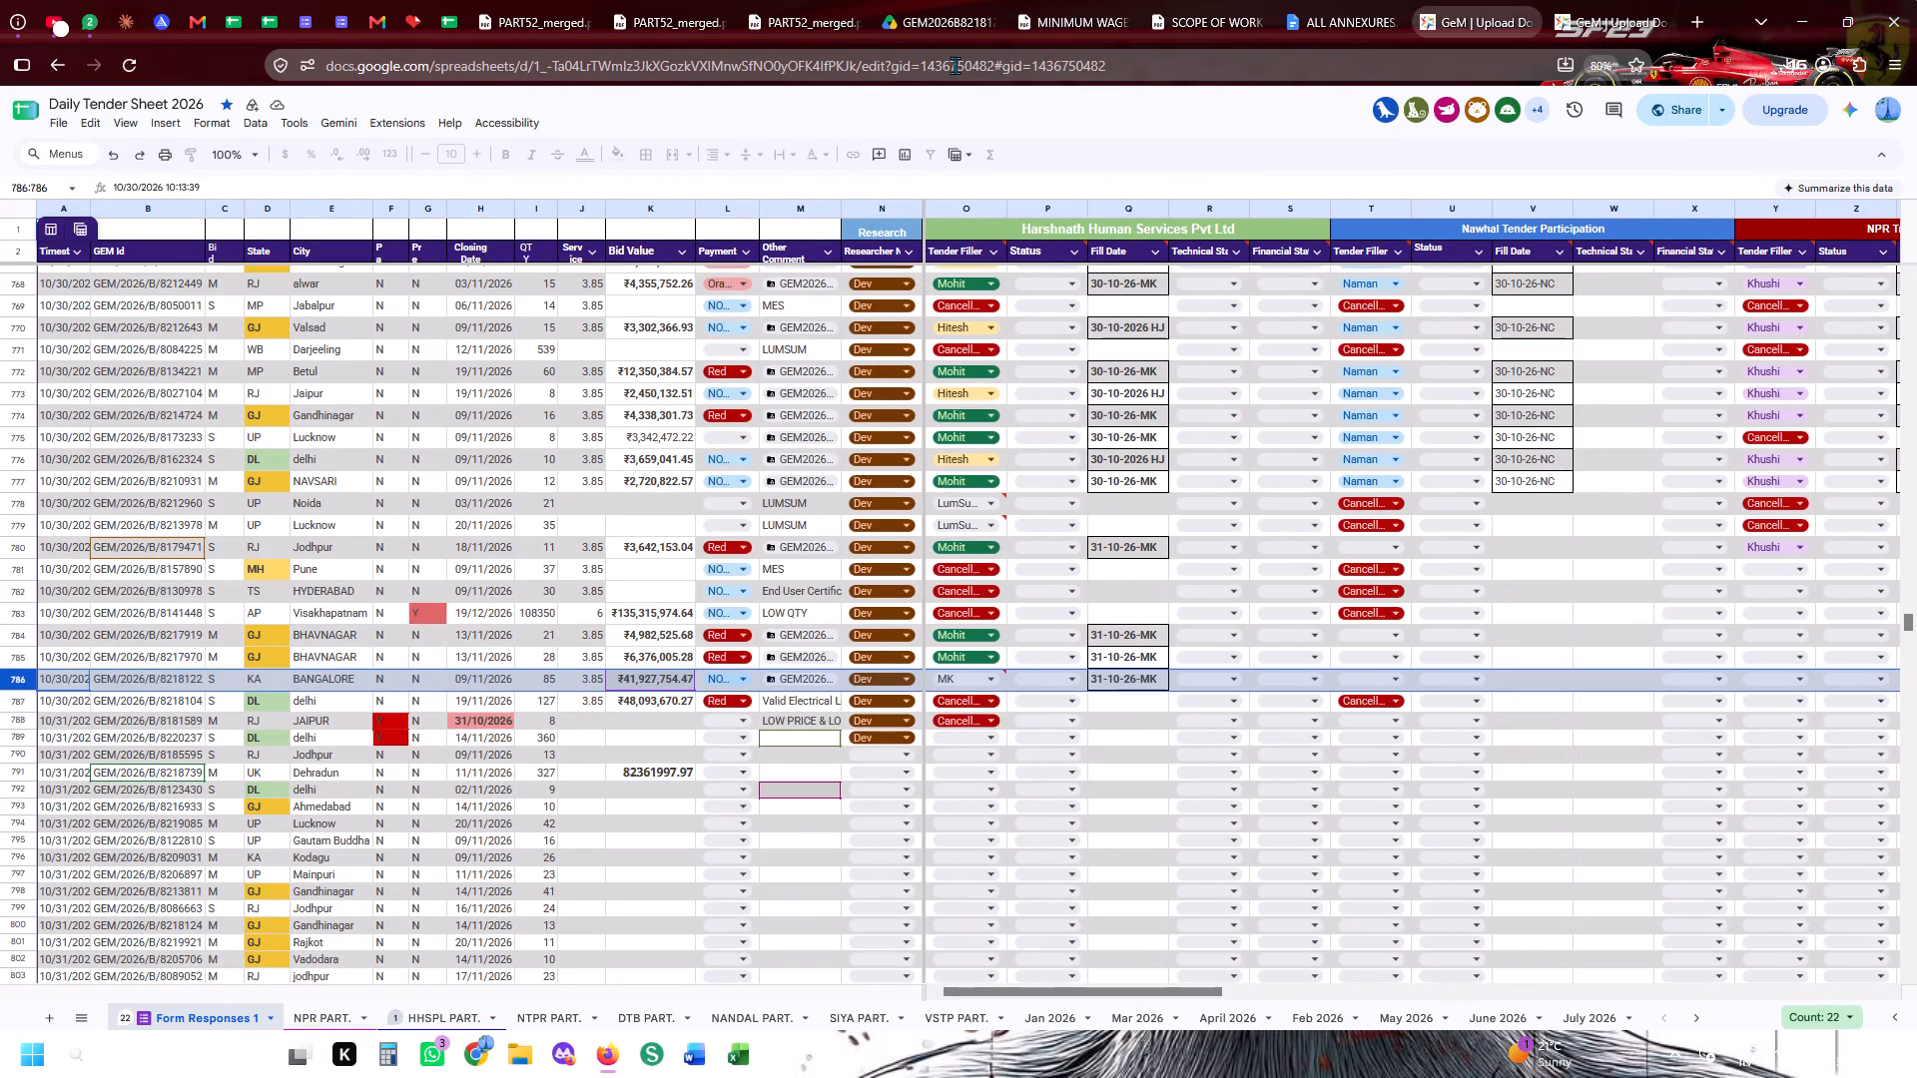
Close the three PART52_merged_compressed tabs and the GEM2026B8218122, MINIMUM WAGES, SCOPE OF WORK and ALL ANNEXURES tabs, leaving the GeM upload pages open.
left_click(542, 5)
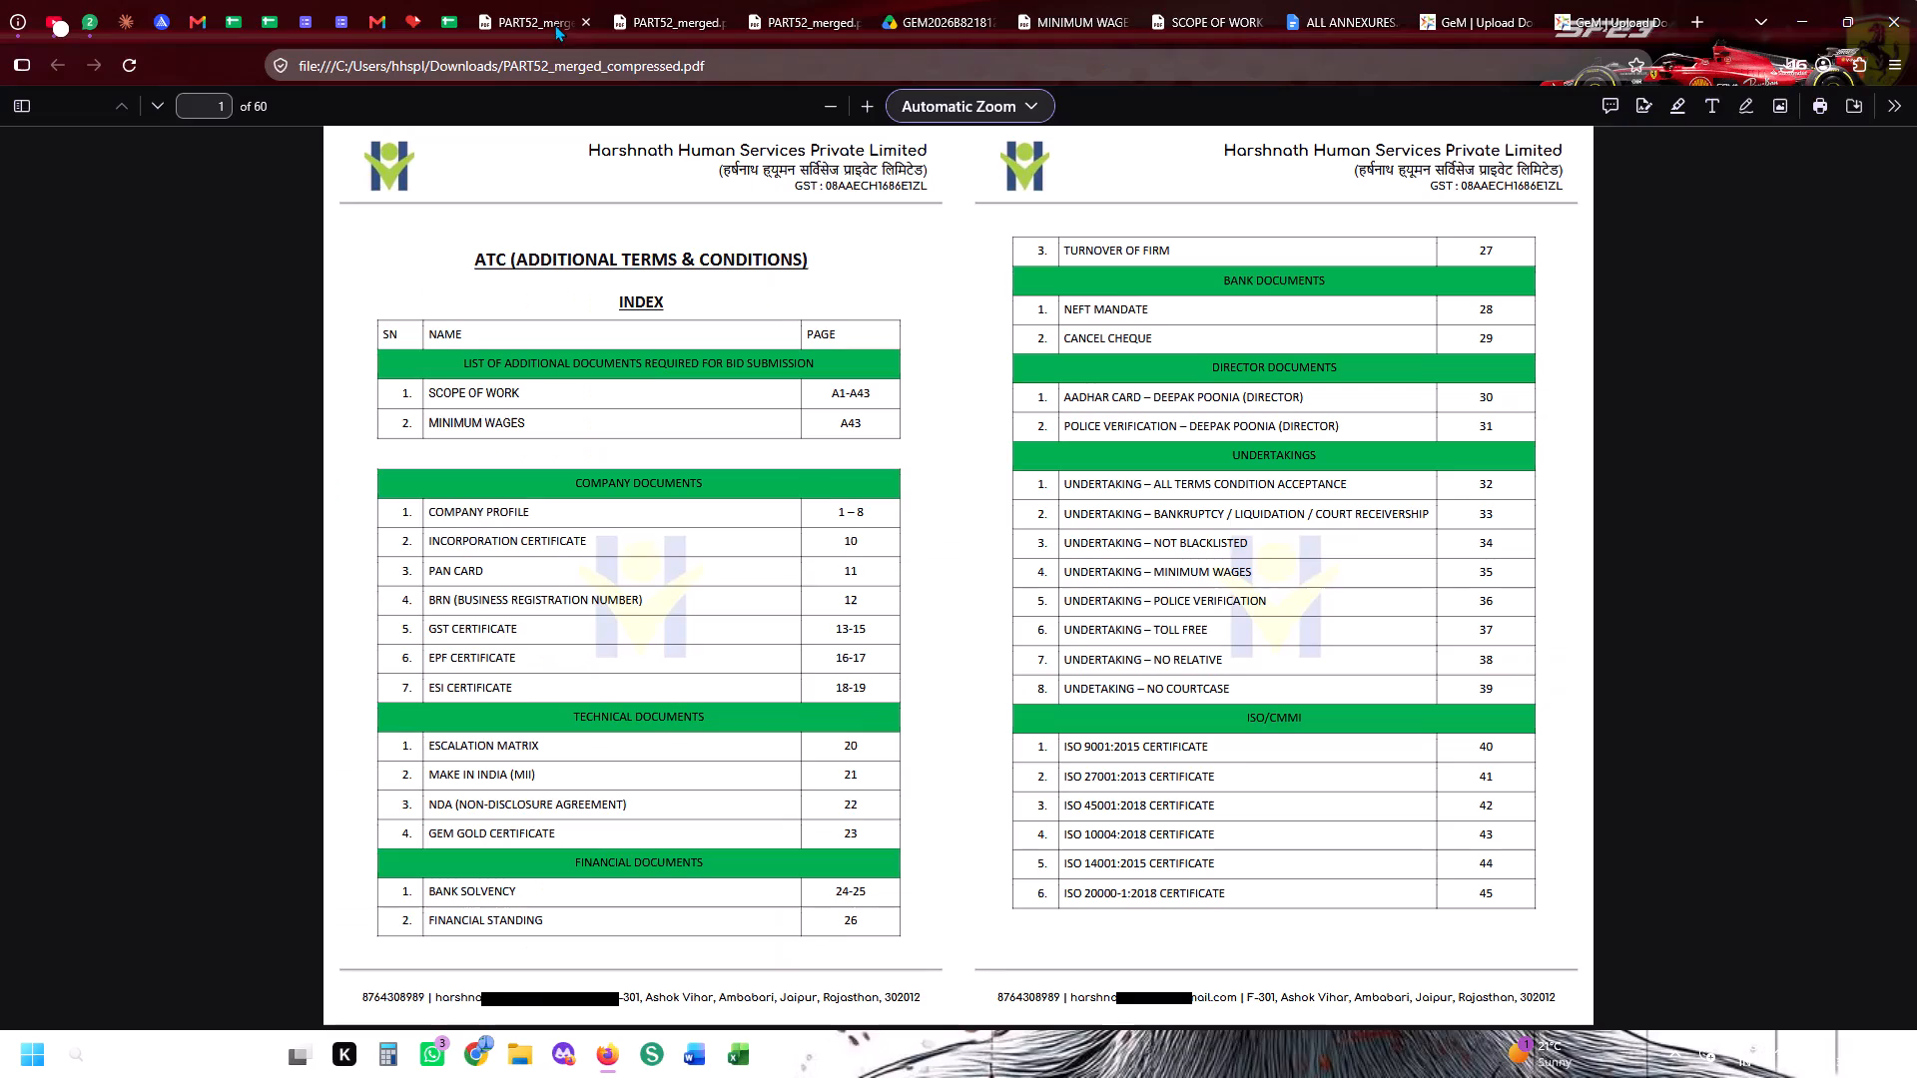
left_click(581, 23)
triple_click(581, 23)
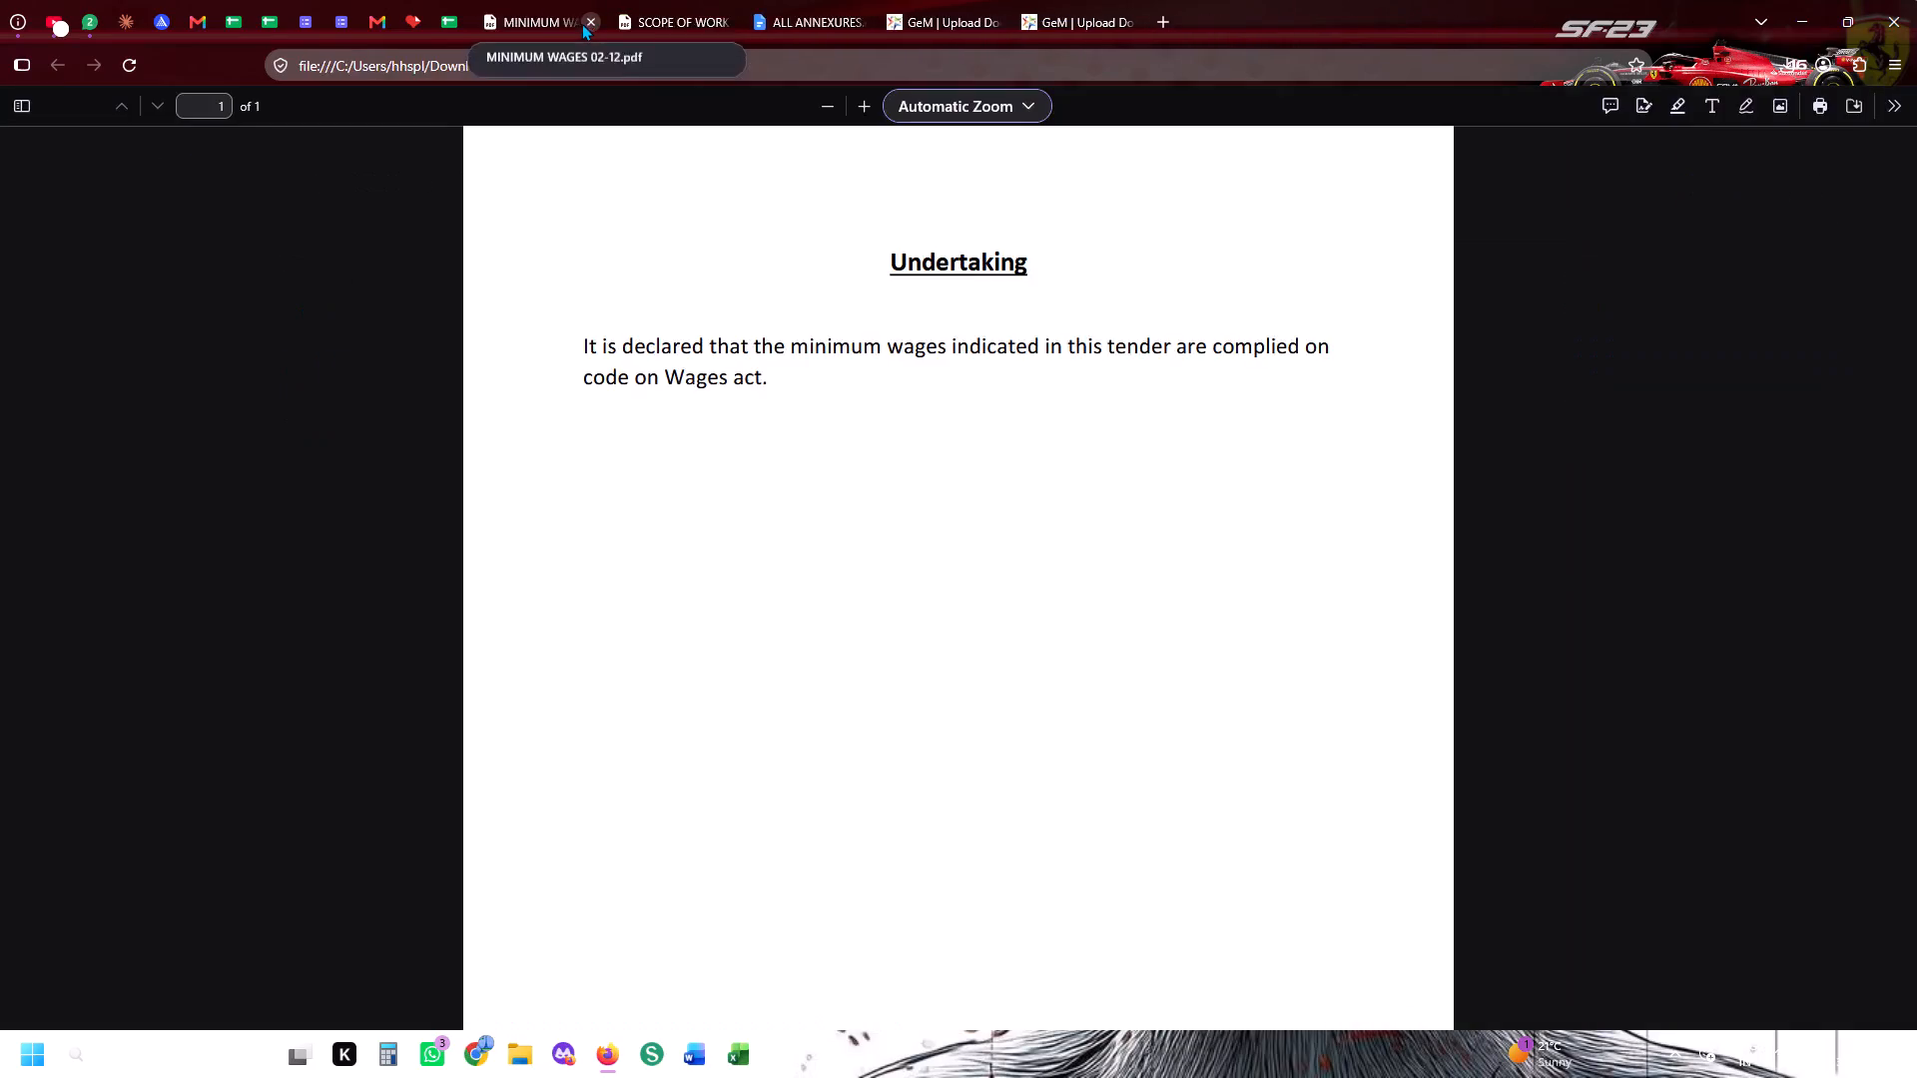
left_click(581, 23)
double_click(581, 23)
Compare the two GeM Upload Documents pages and close the first one, keeping the second open.
left_click(565, 0)
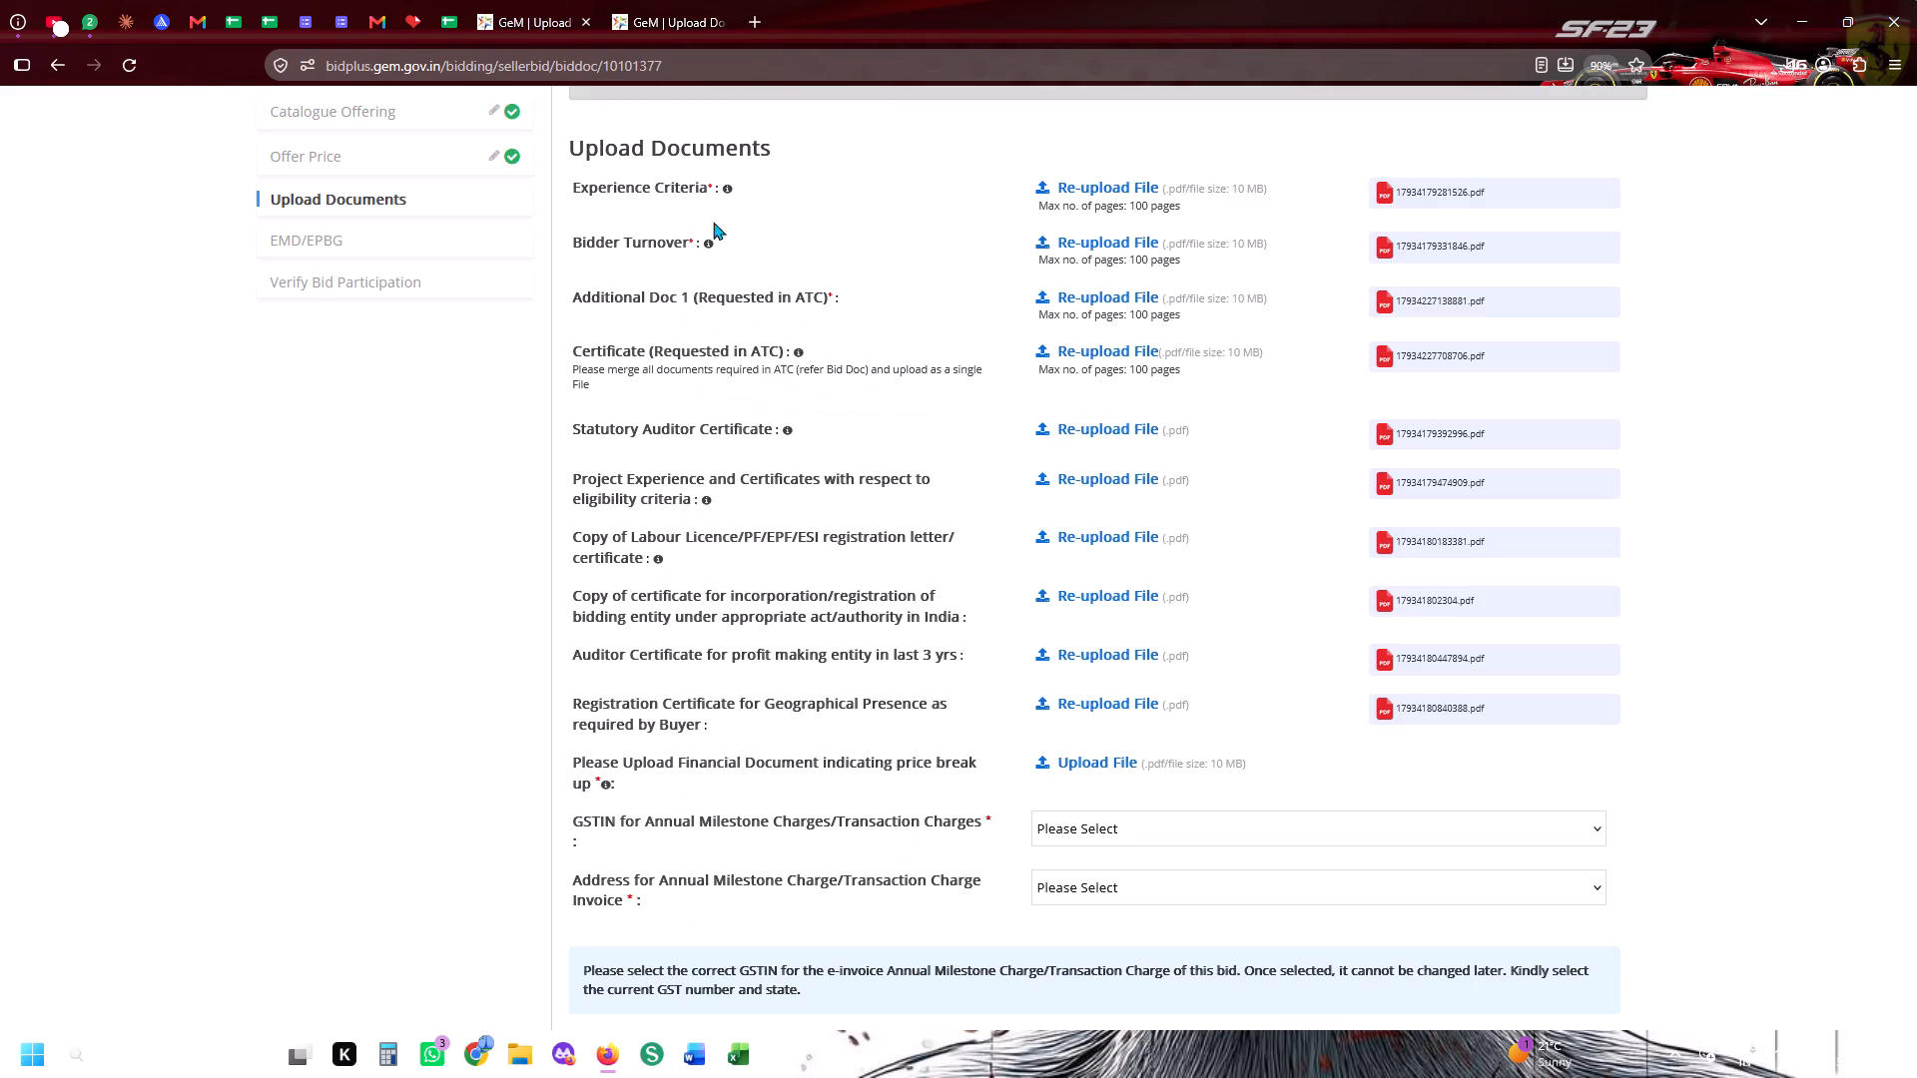
left_click(831, 0)
scroll(942, 672, "up", 4)
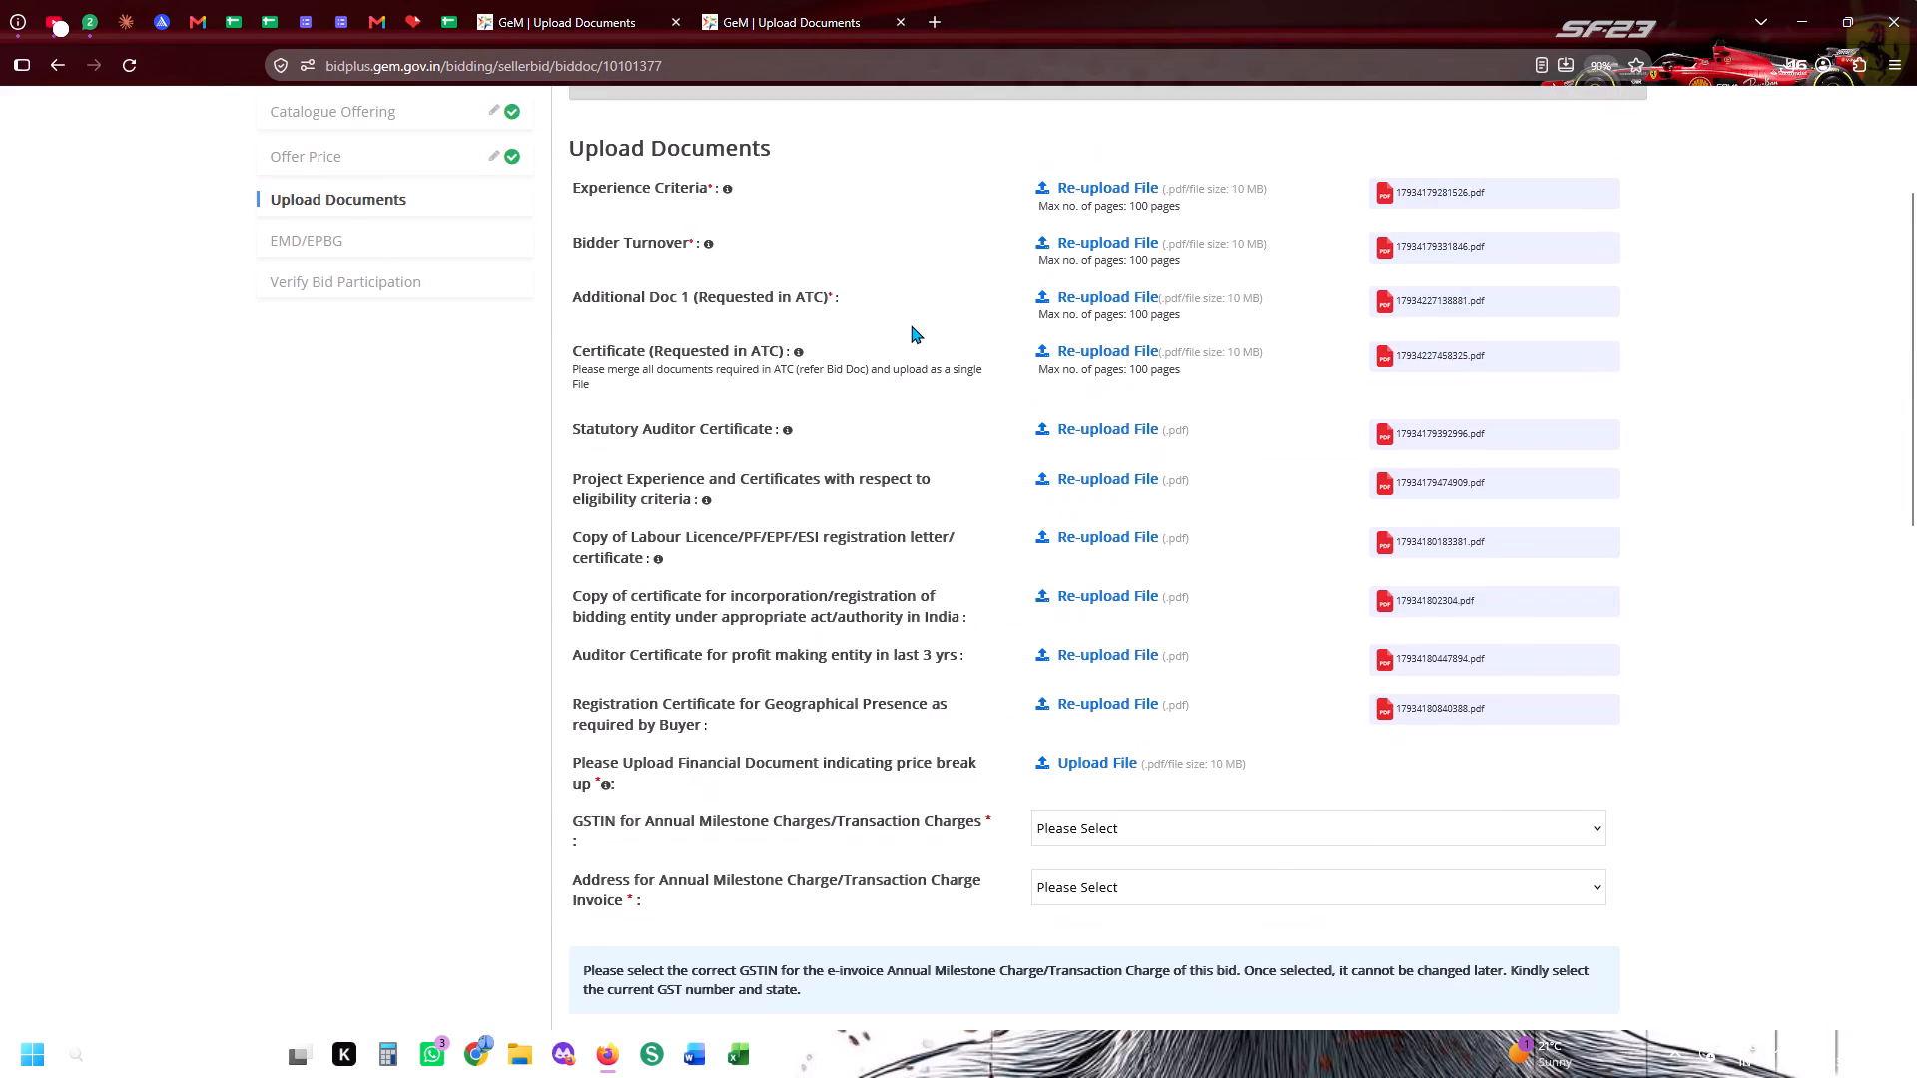
scroll(911, 325, "up", 3)
left_click(574, 0)
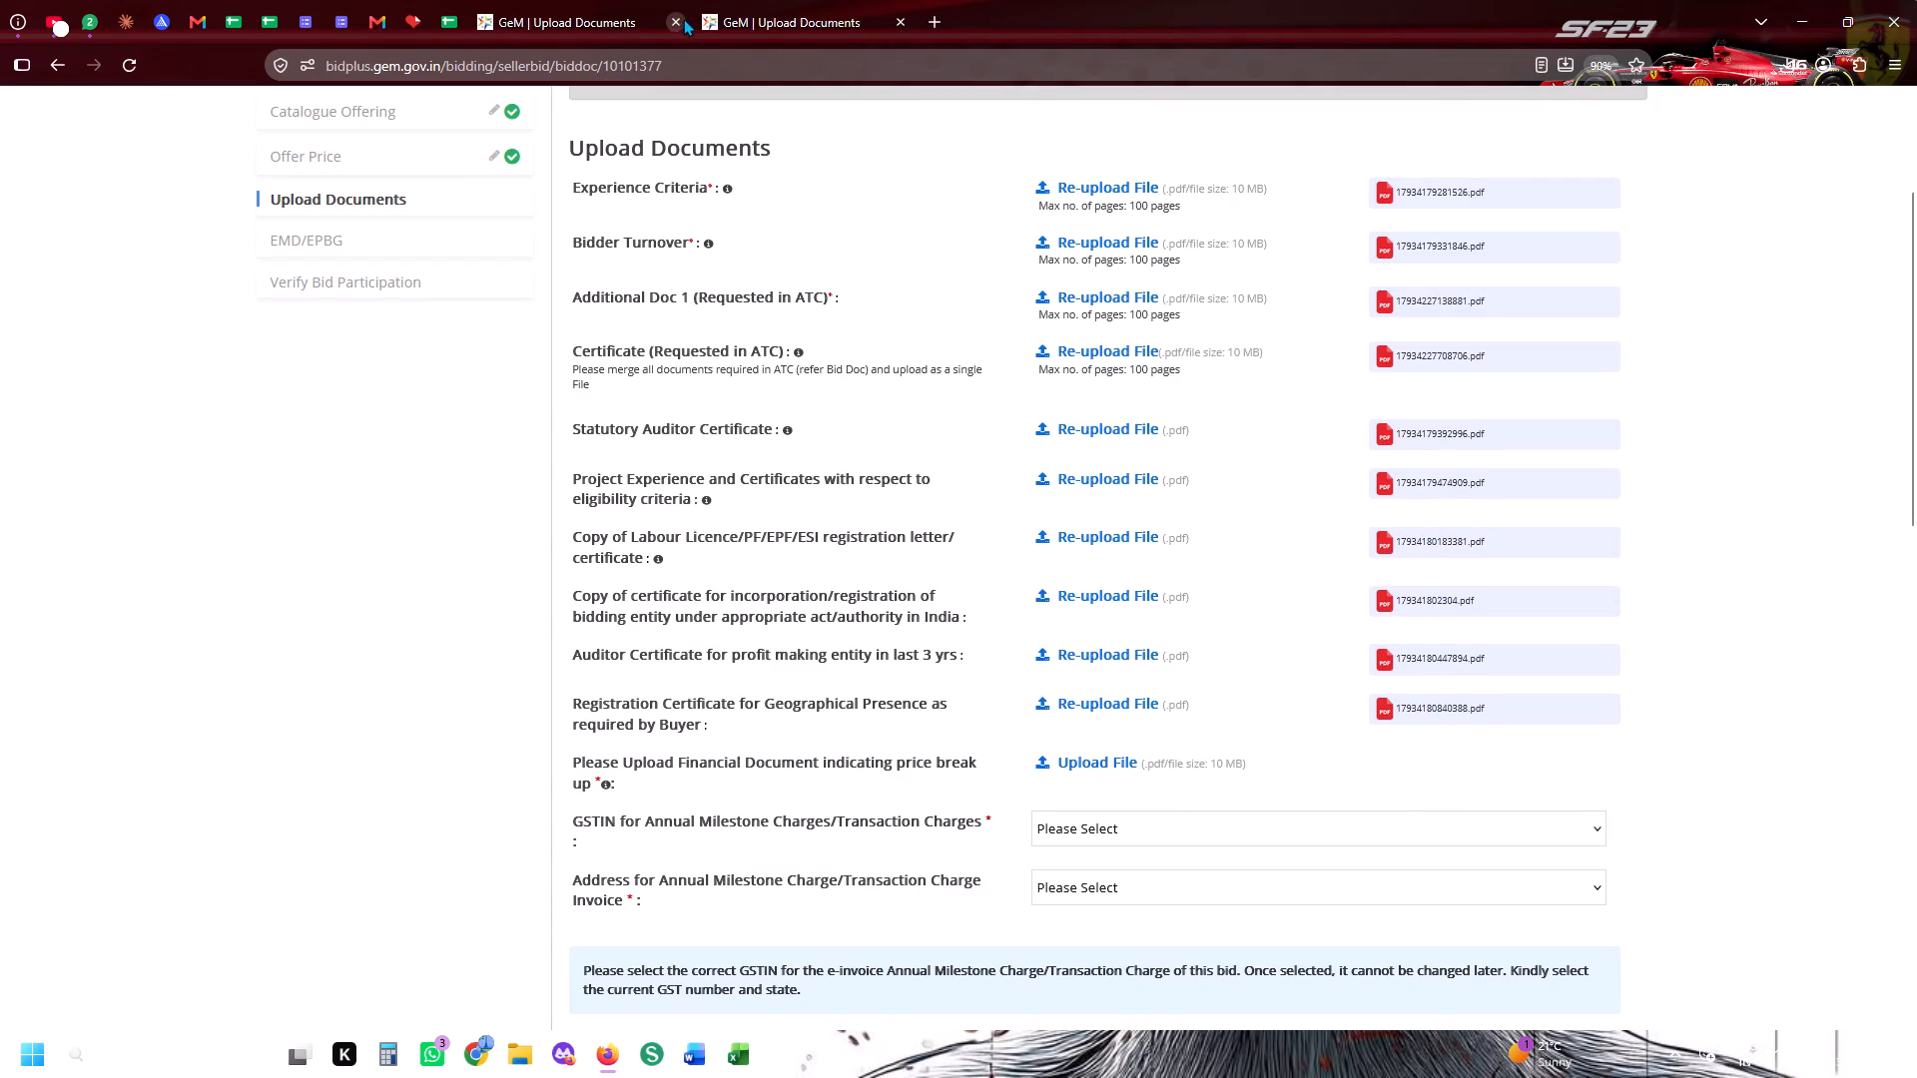
left_click(679, 20)
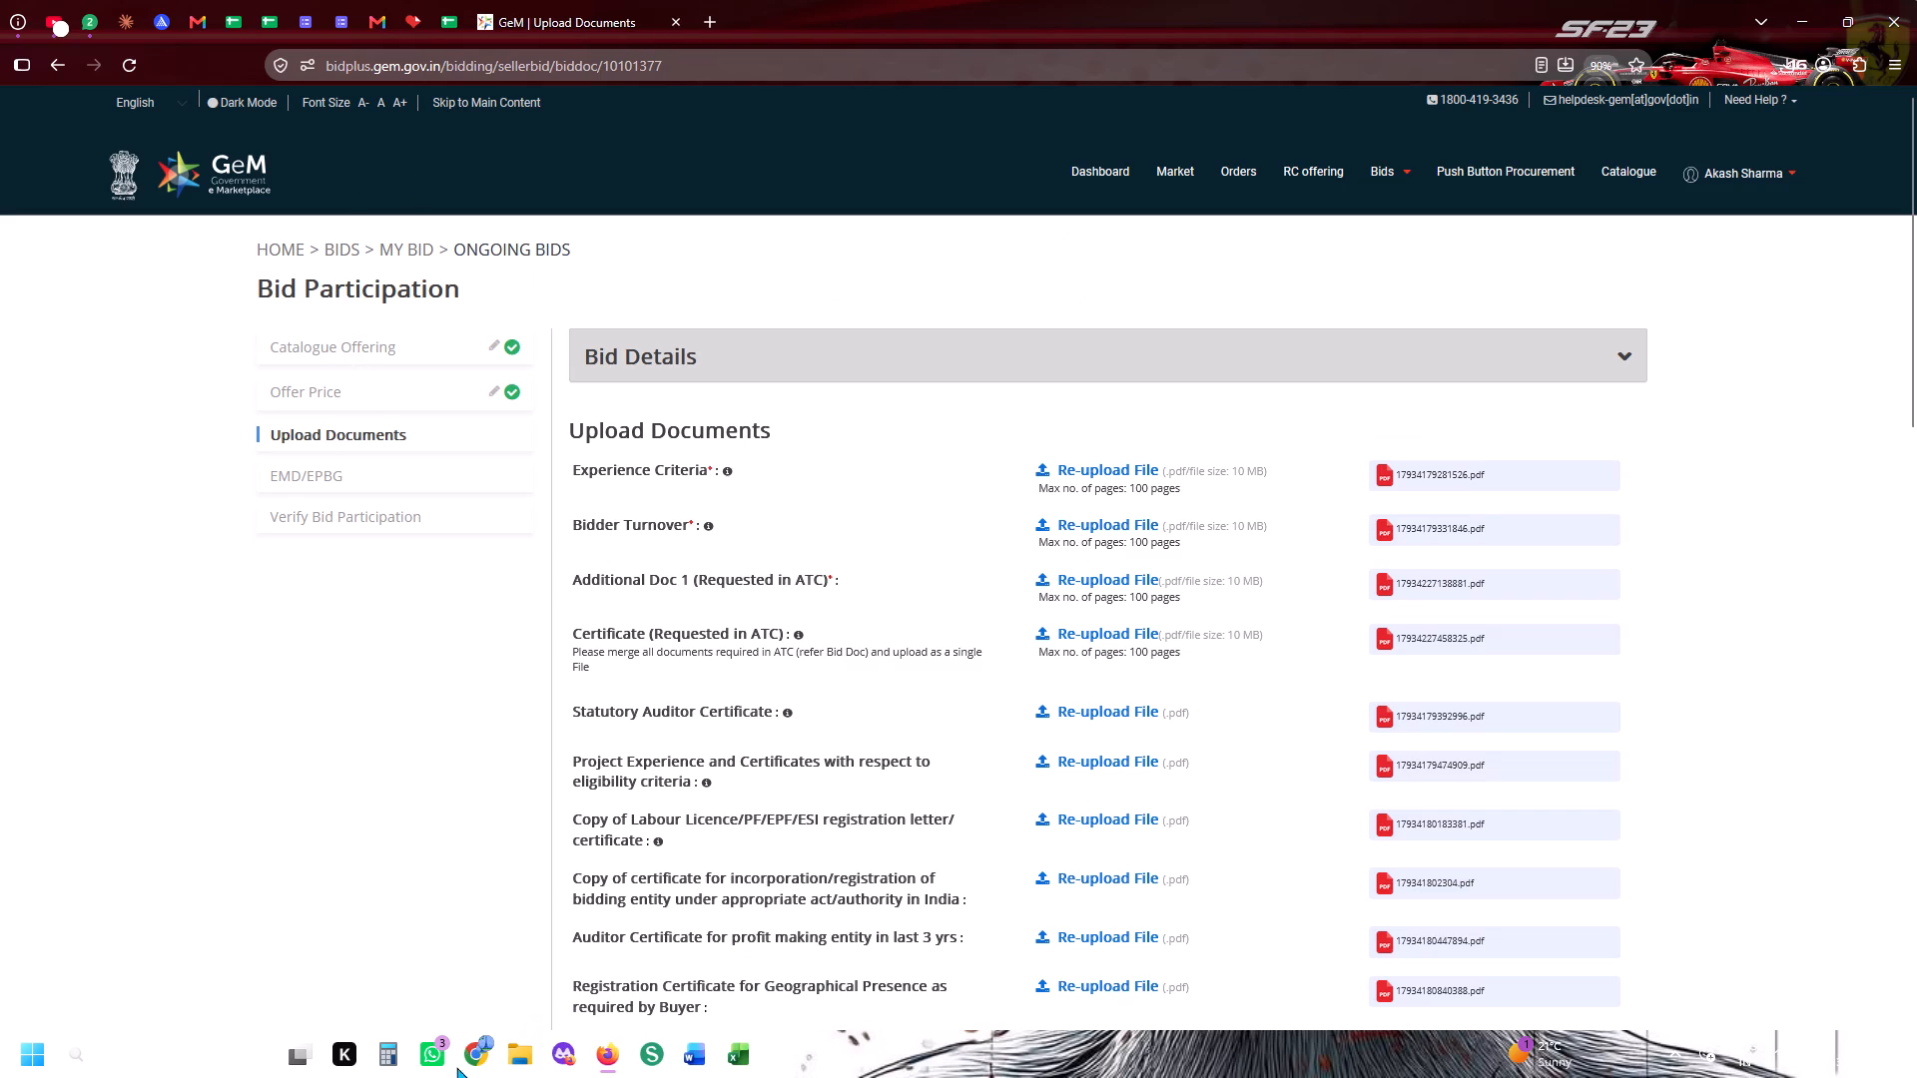
Switch to WhatsApp.
left_click(441, 1067)
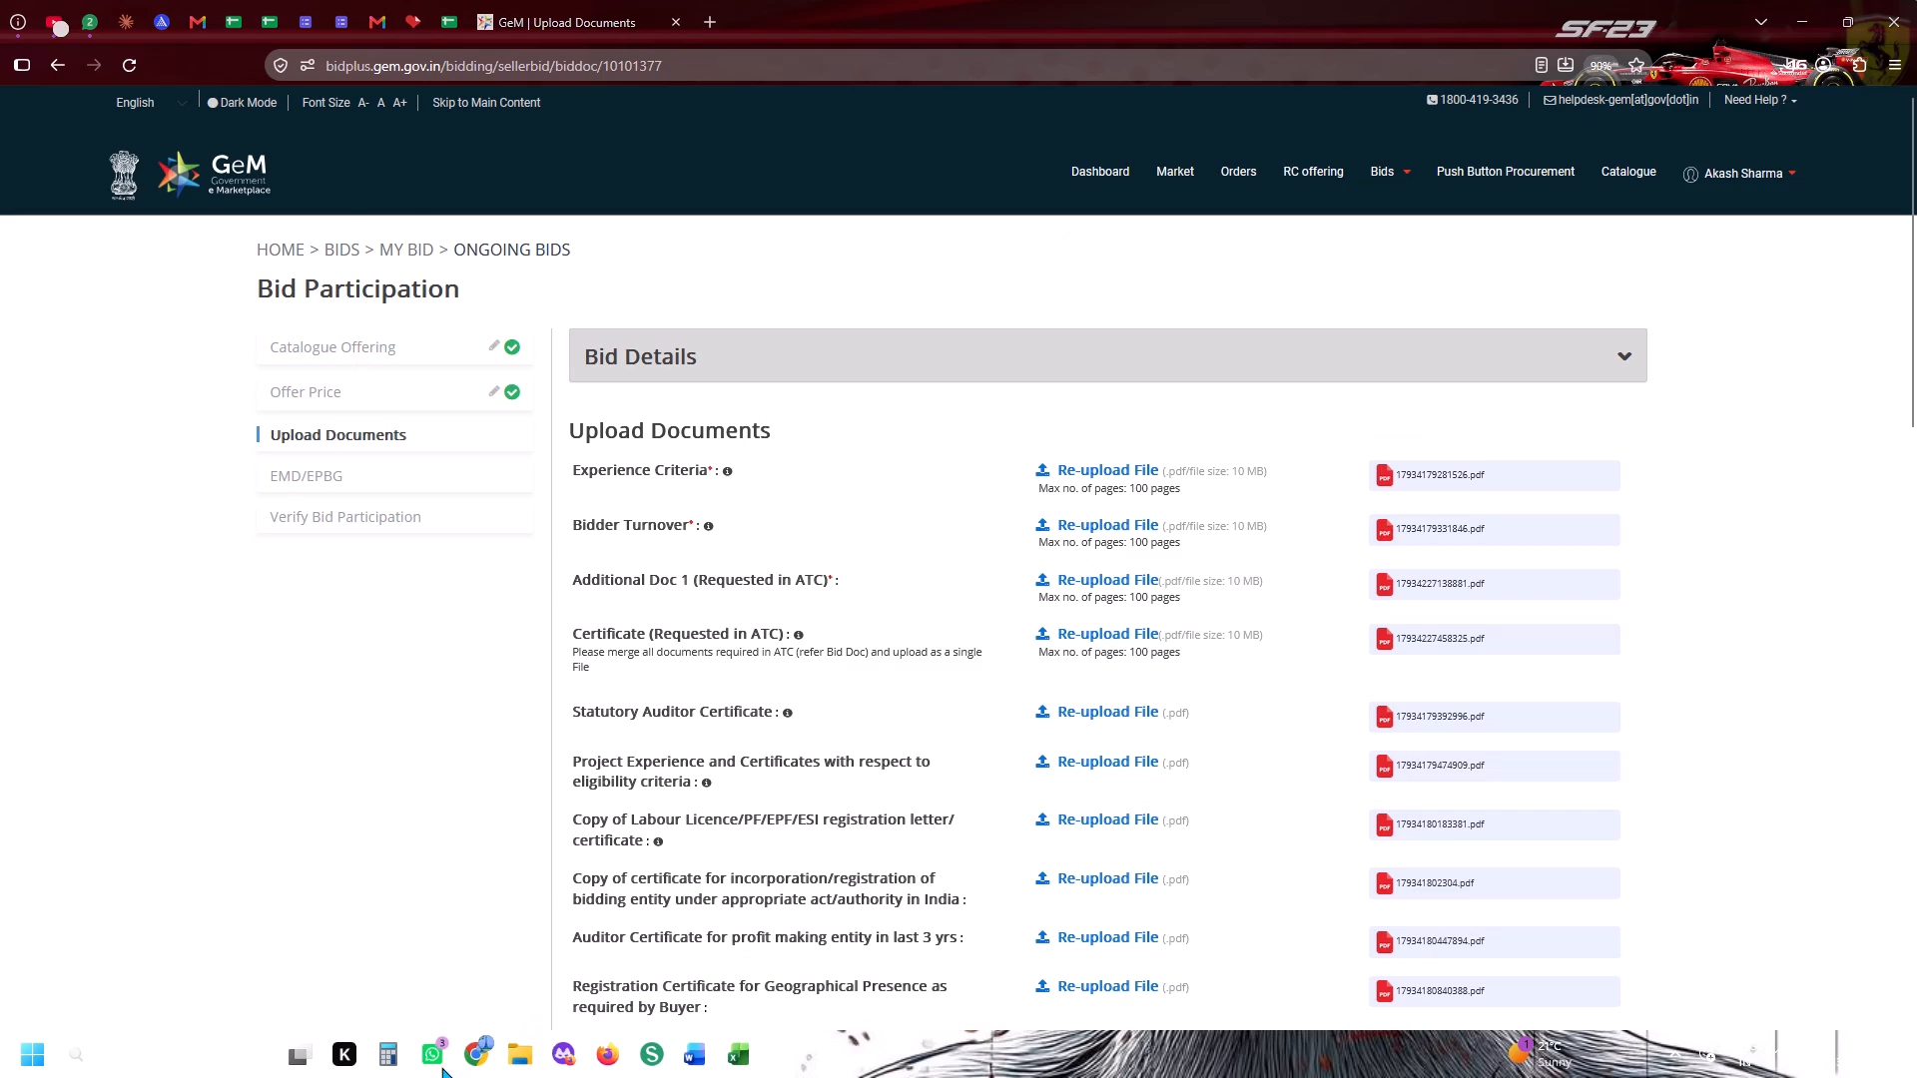